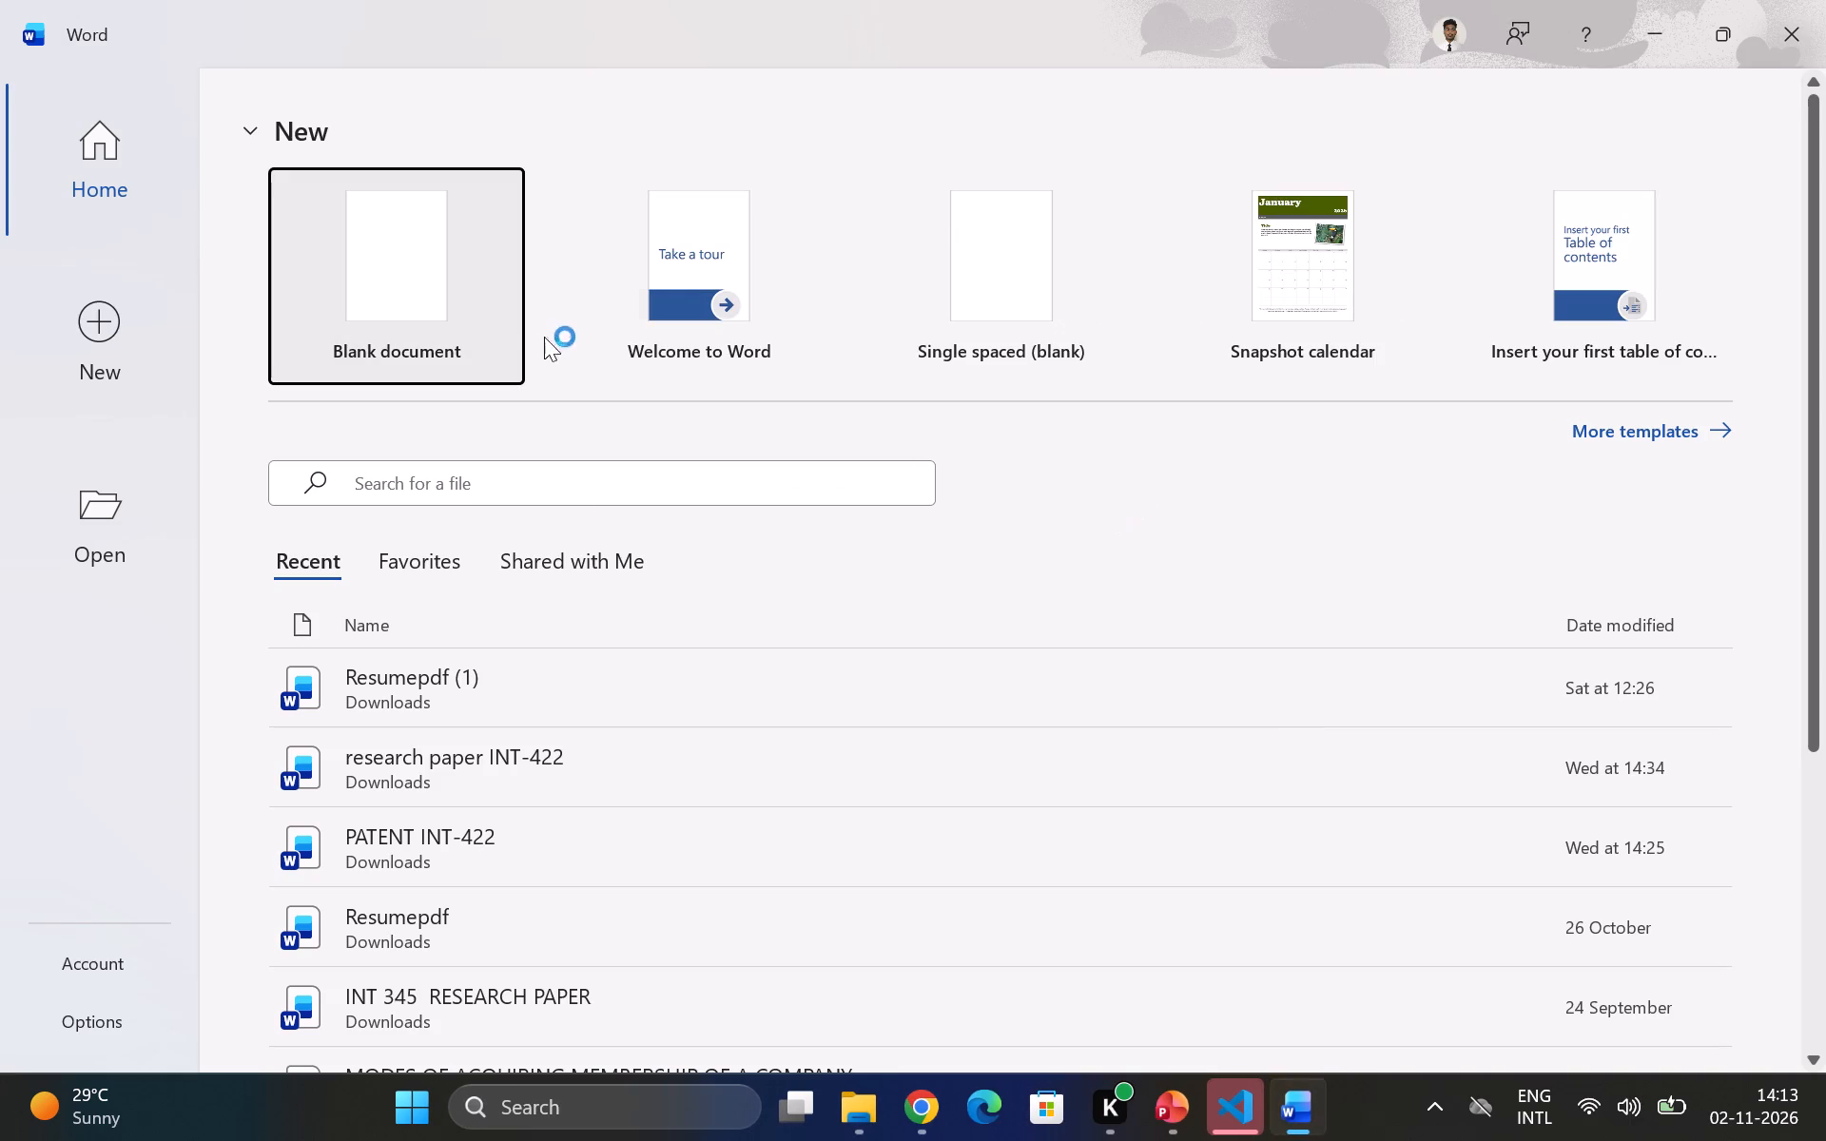
click(393, 266)
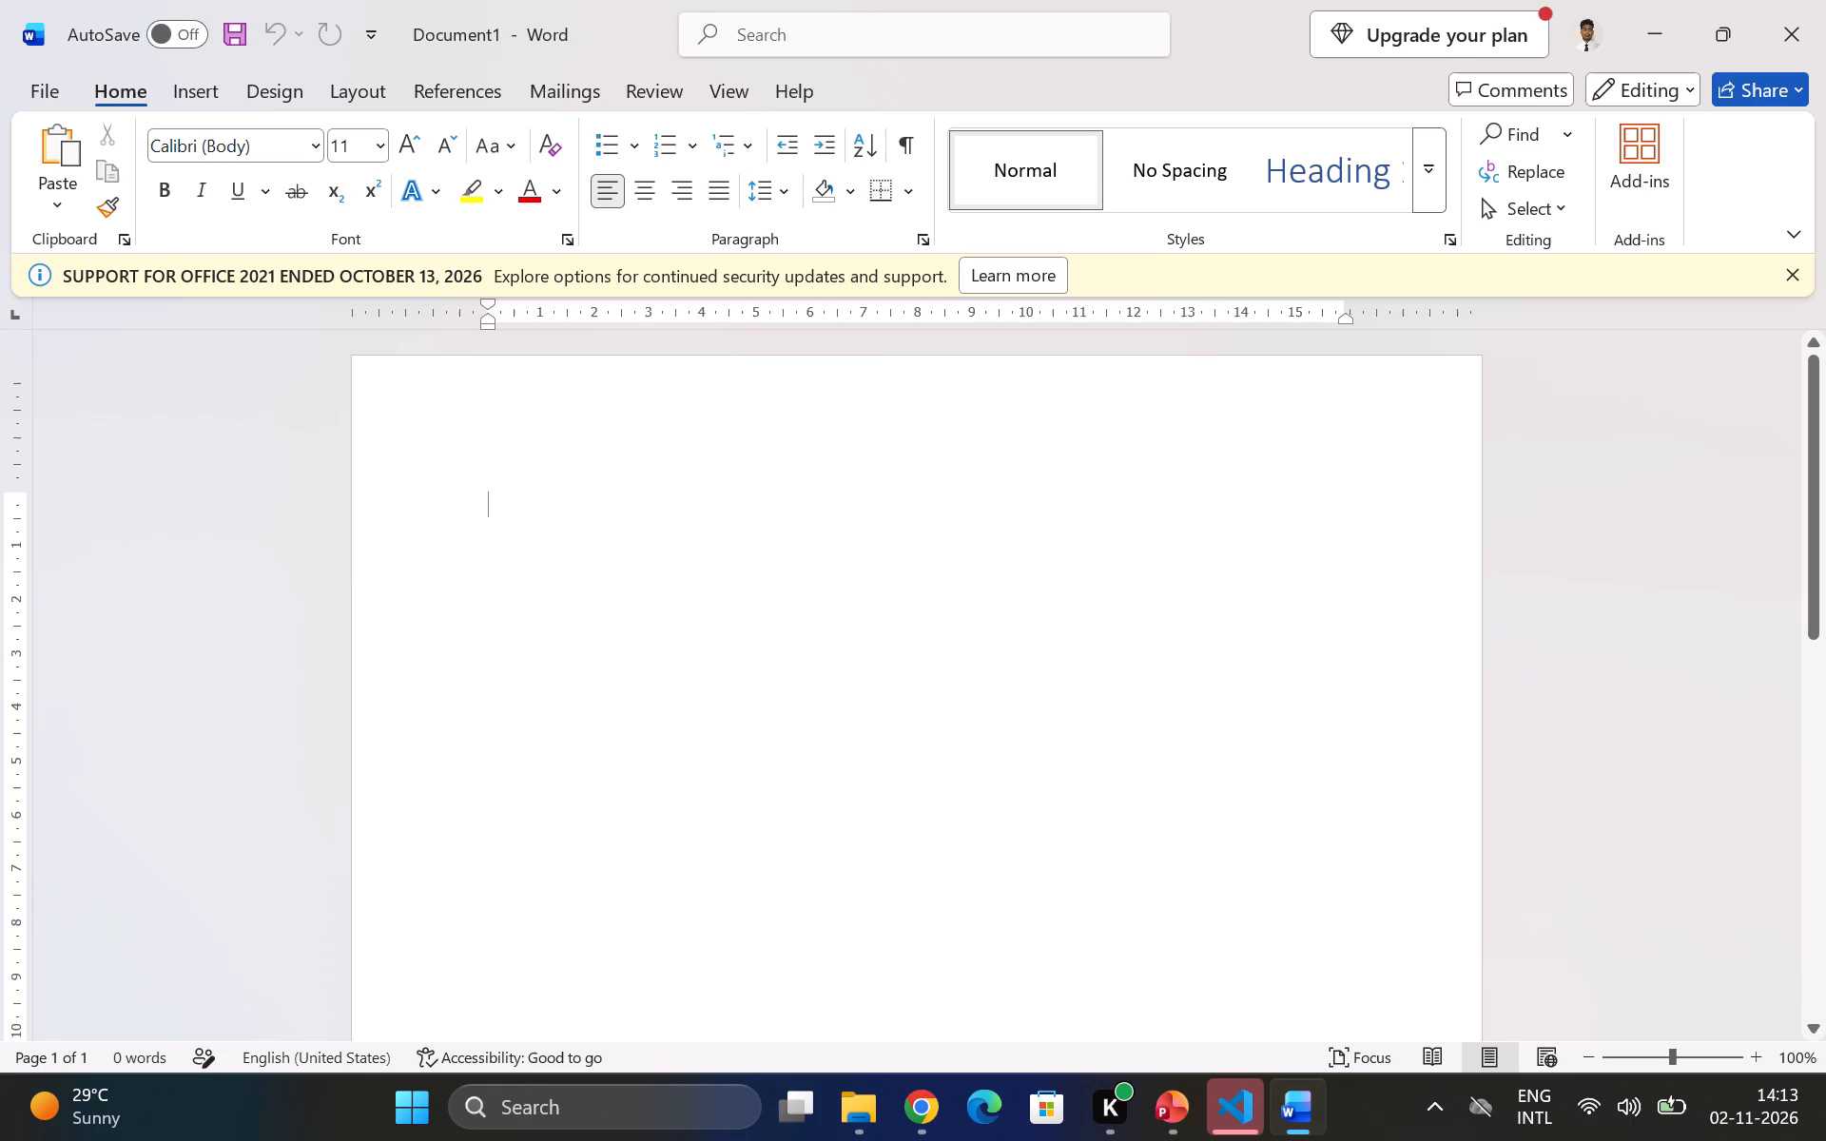
Copy the title and the Project Report subtitle line from the PDF's cover page in Chrome and paste them into the blank Word document.
click(924, 1126)
scroll(851, 904, down, 1)
scroll(851, 904, up, 9)
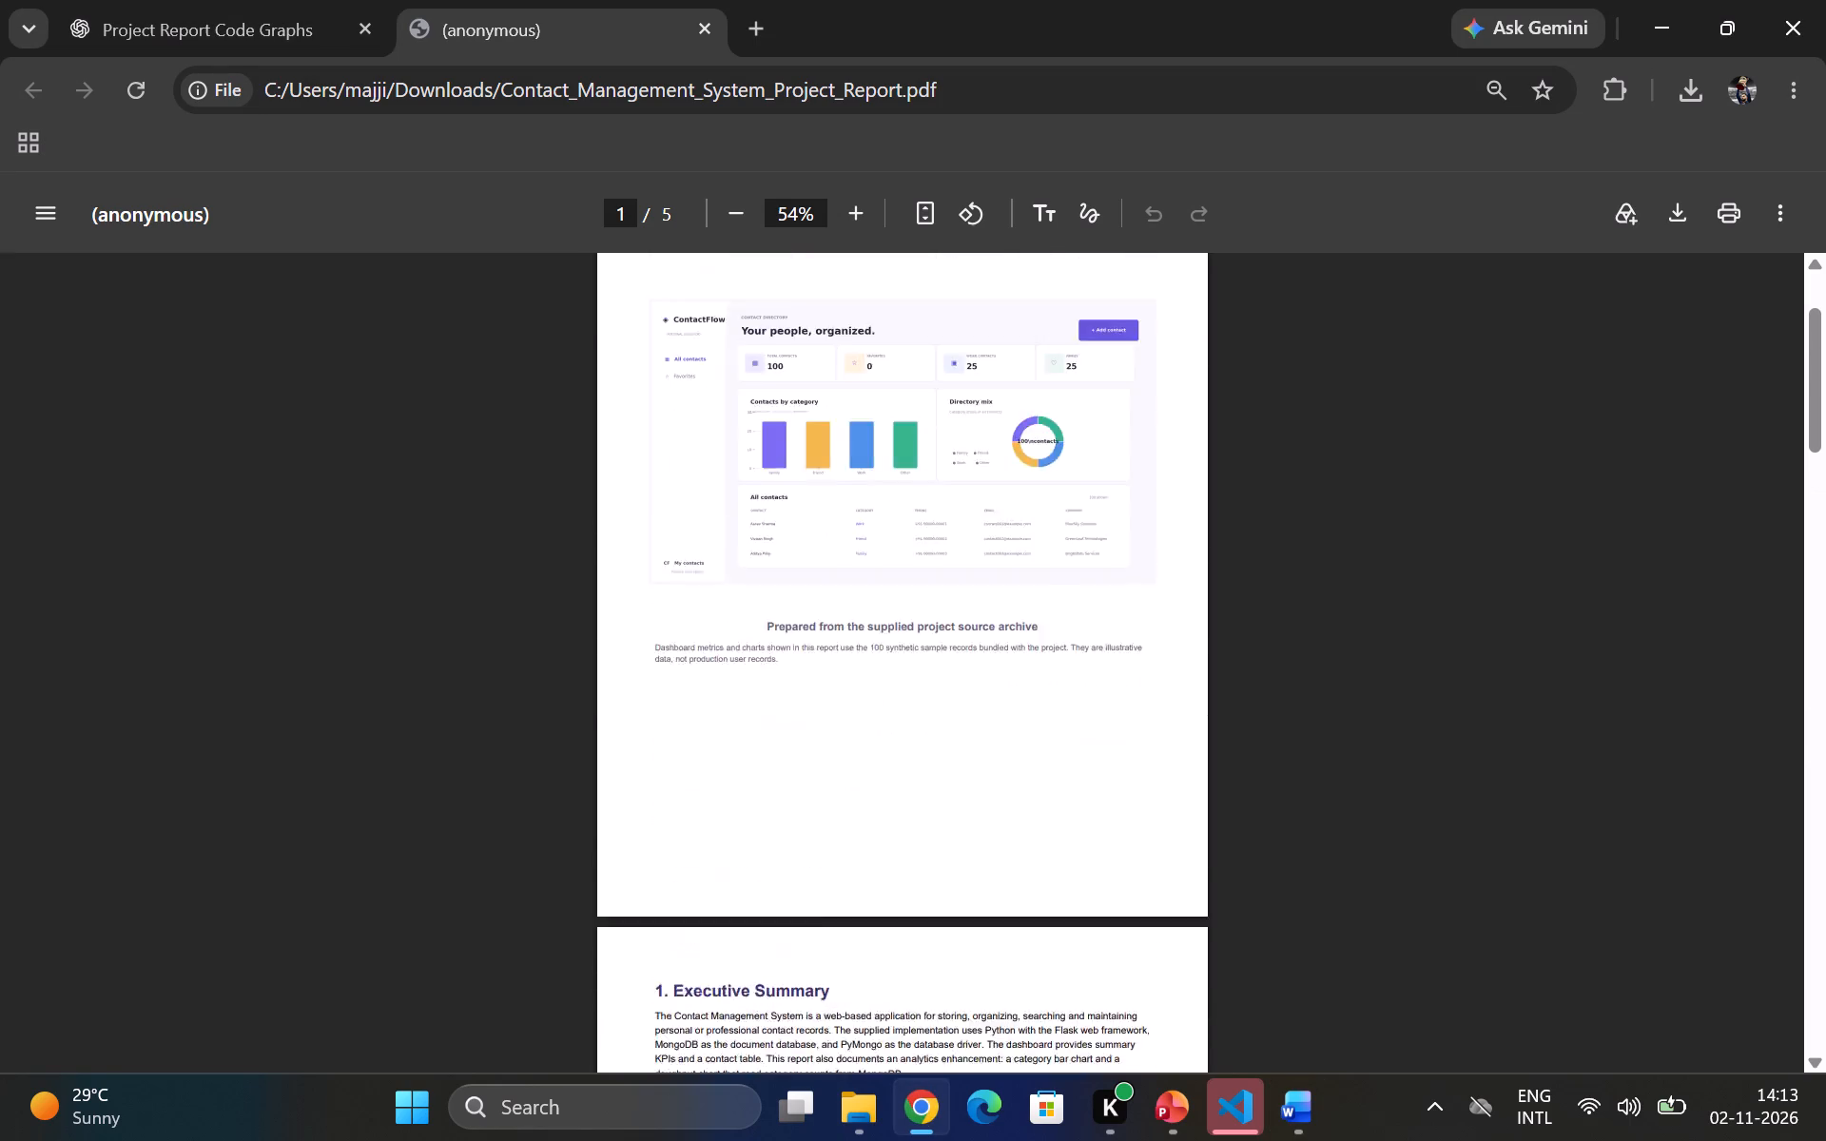
scroll(851, 904, up, 4)
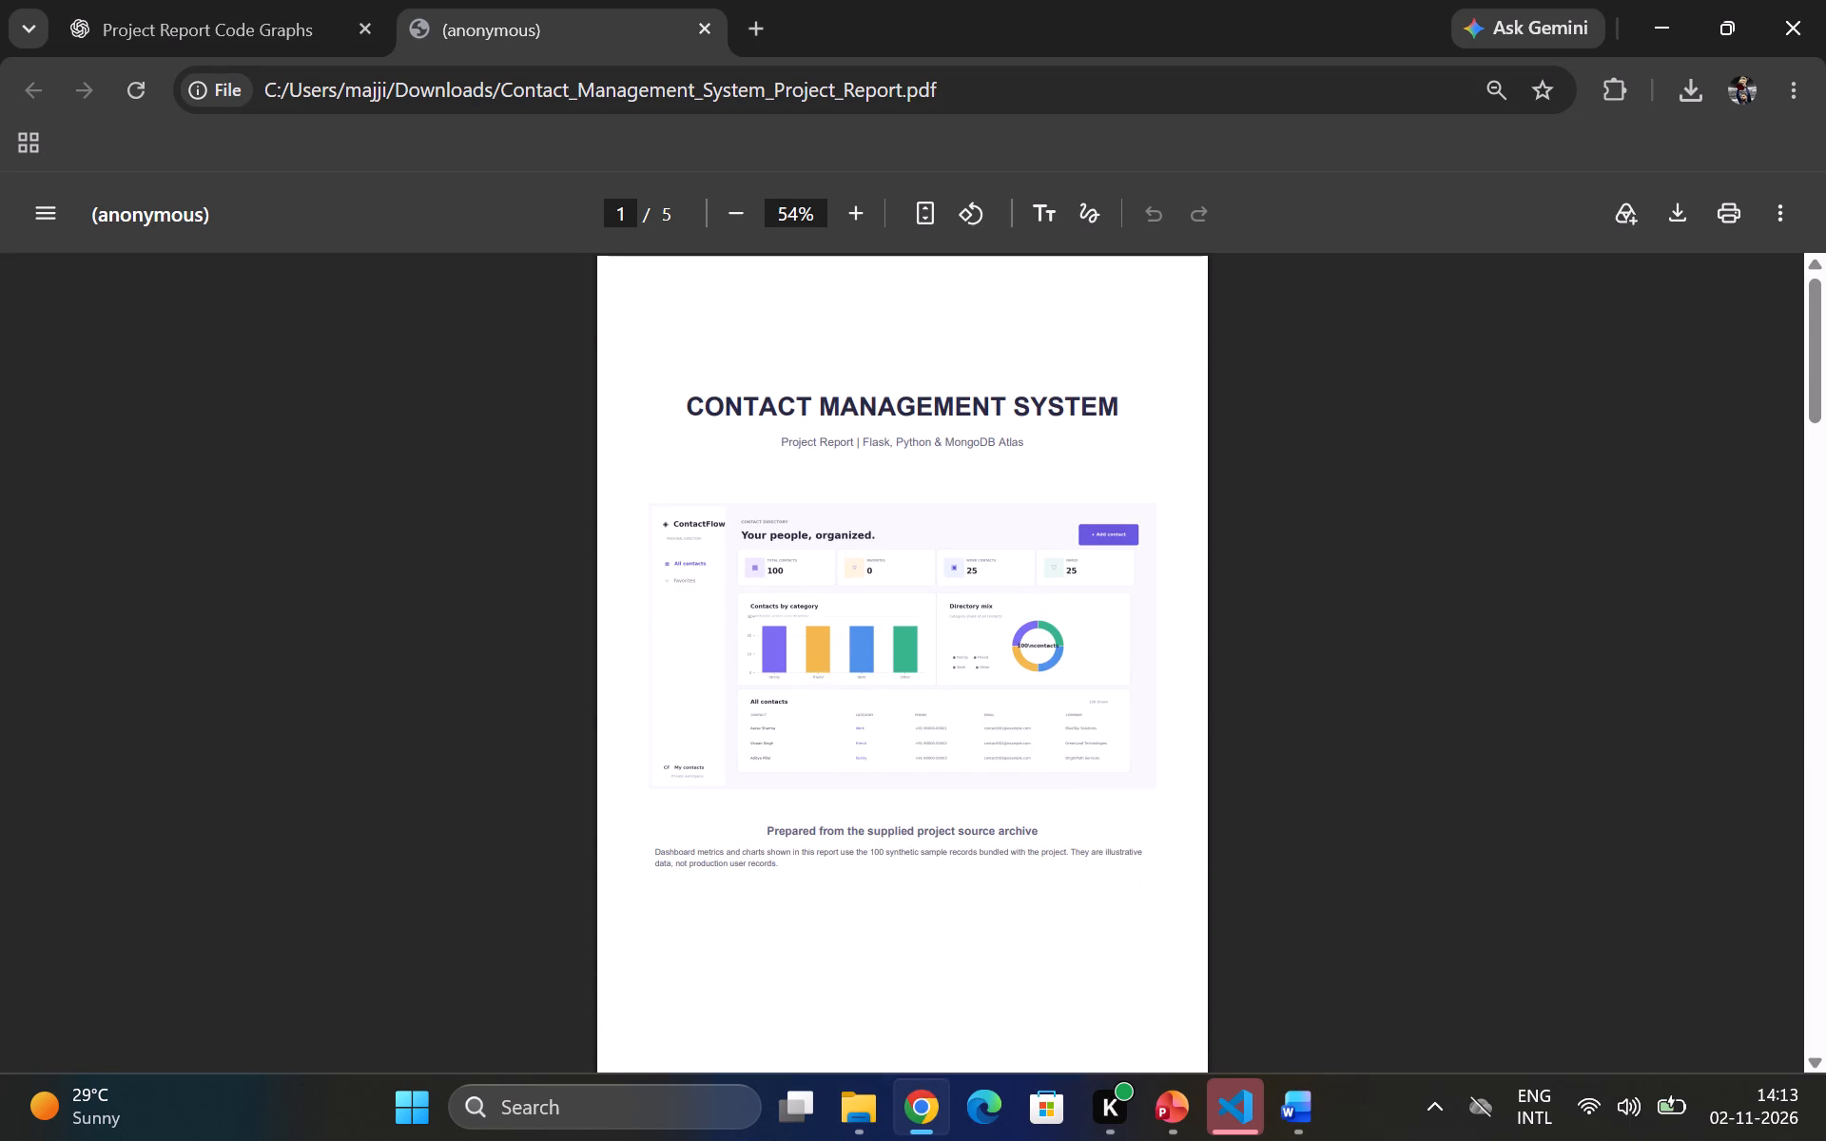
drag(1042, 446, 814, 429)
drag(814, 429, 690, 409)
drag(690, 409, 1031, 445)
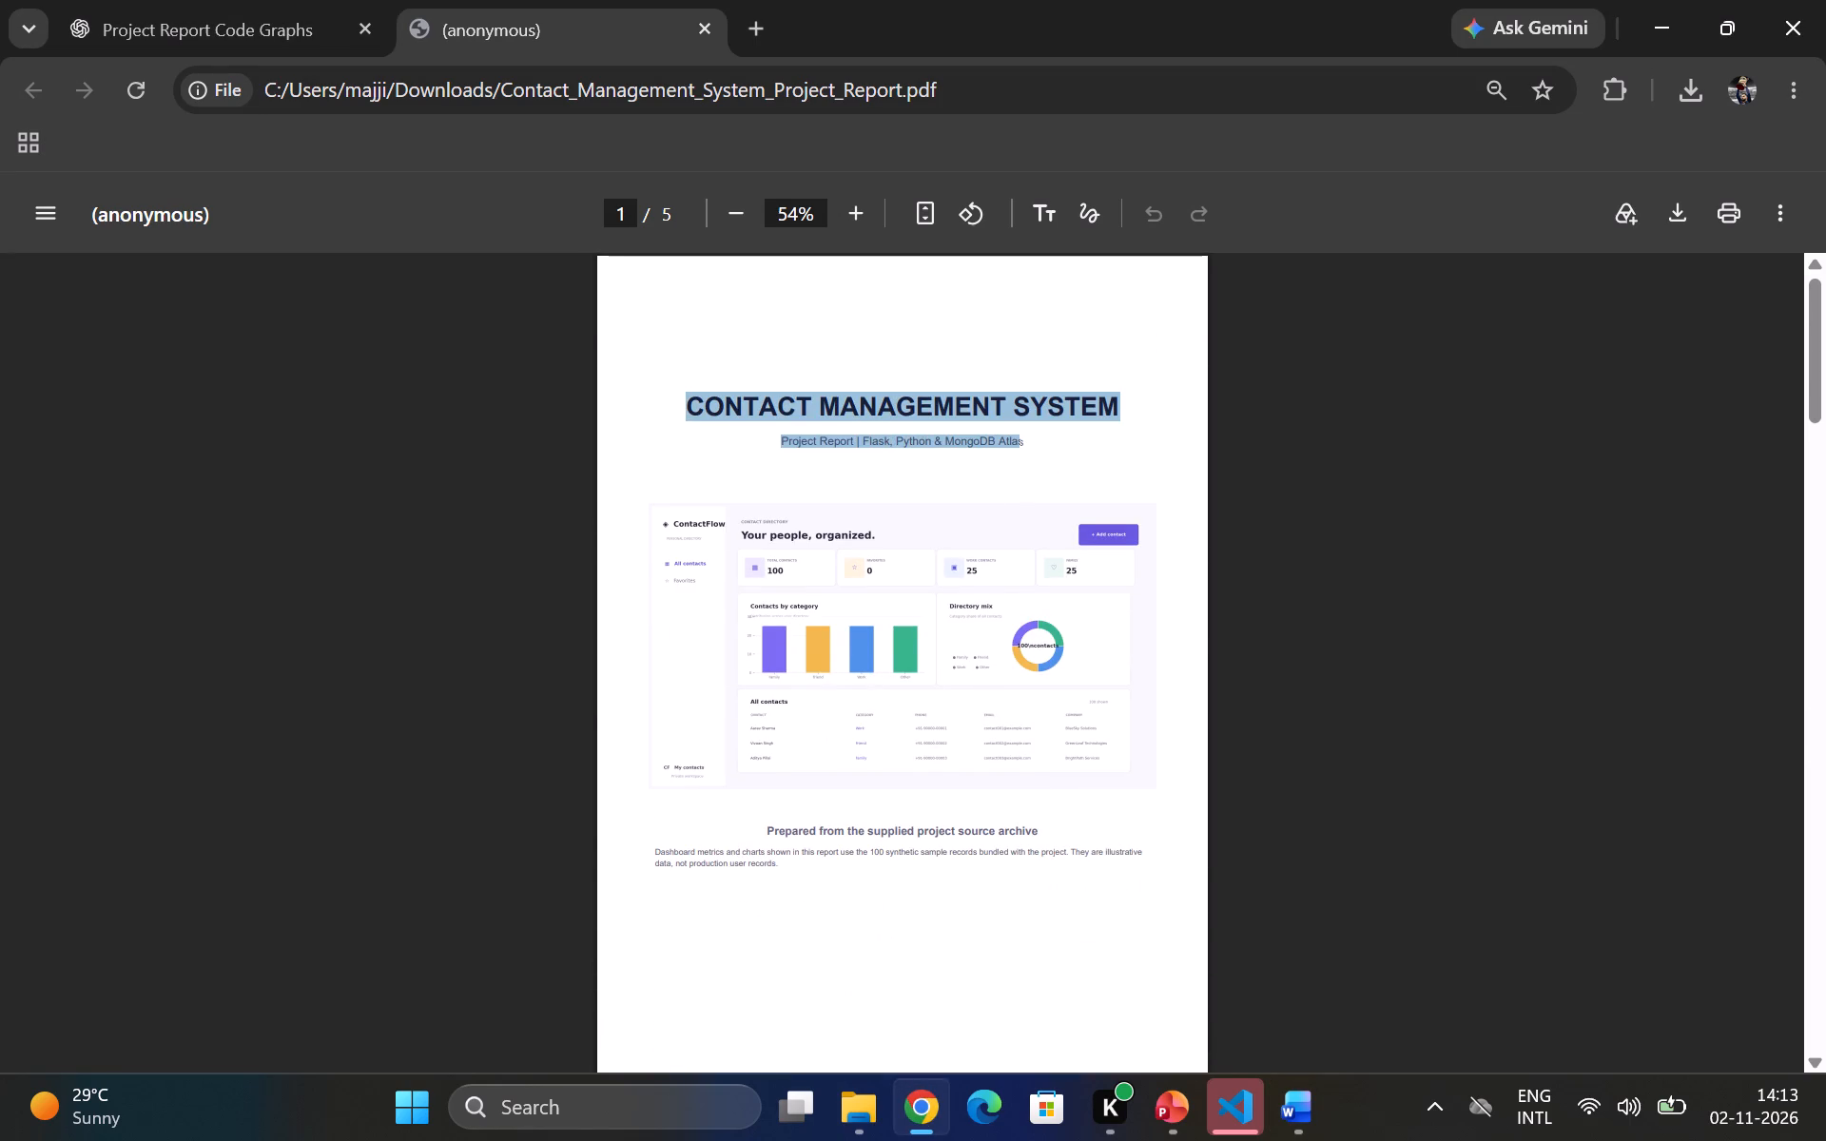
drag(1031, 445, 1033, 445)
key(ctrl+c)
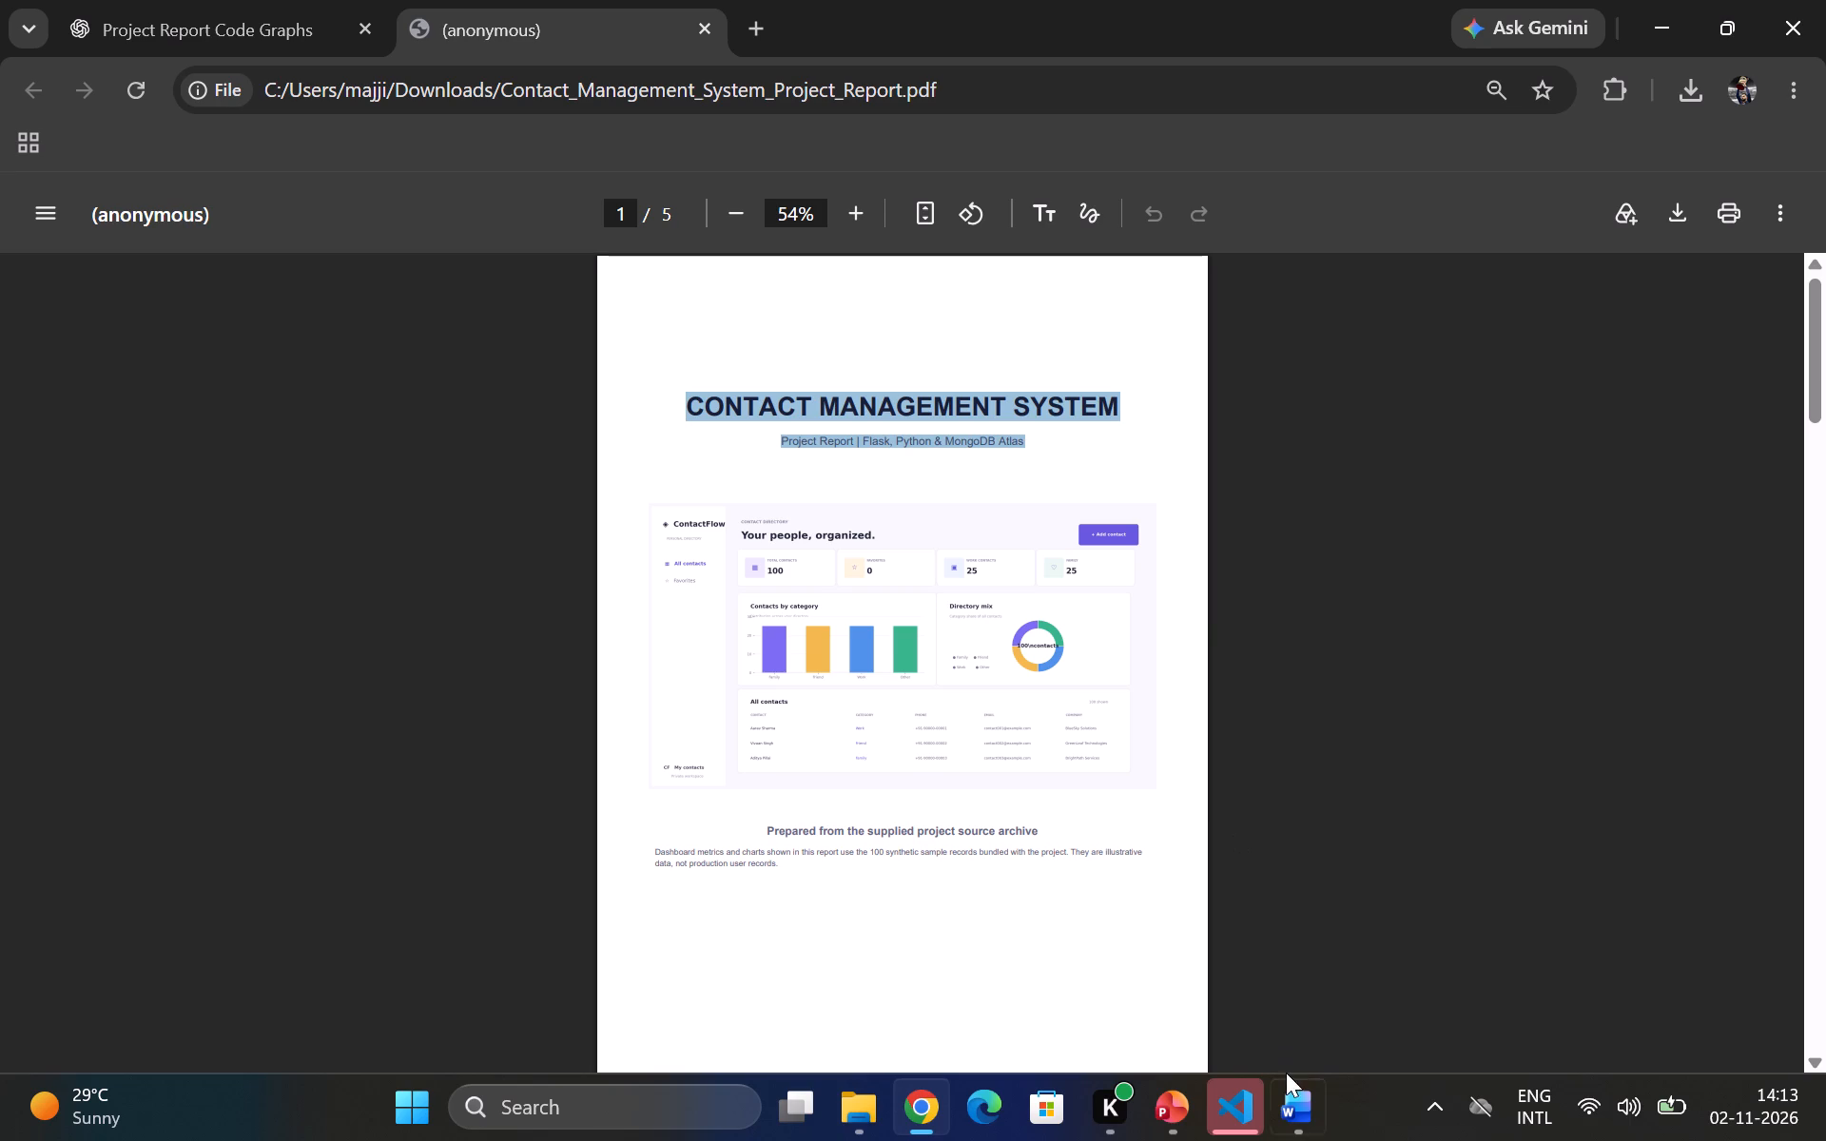
click(1286, 1088)
key(ctrl+v)
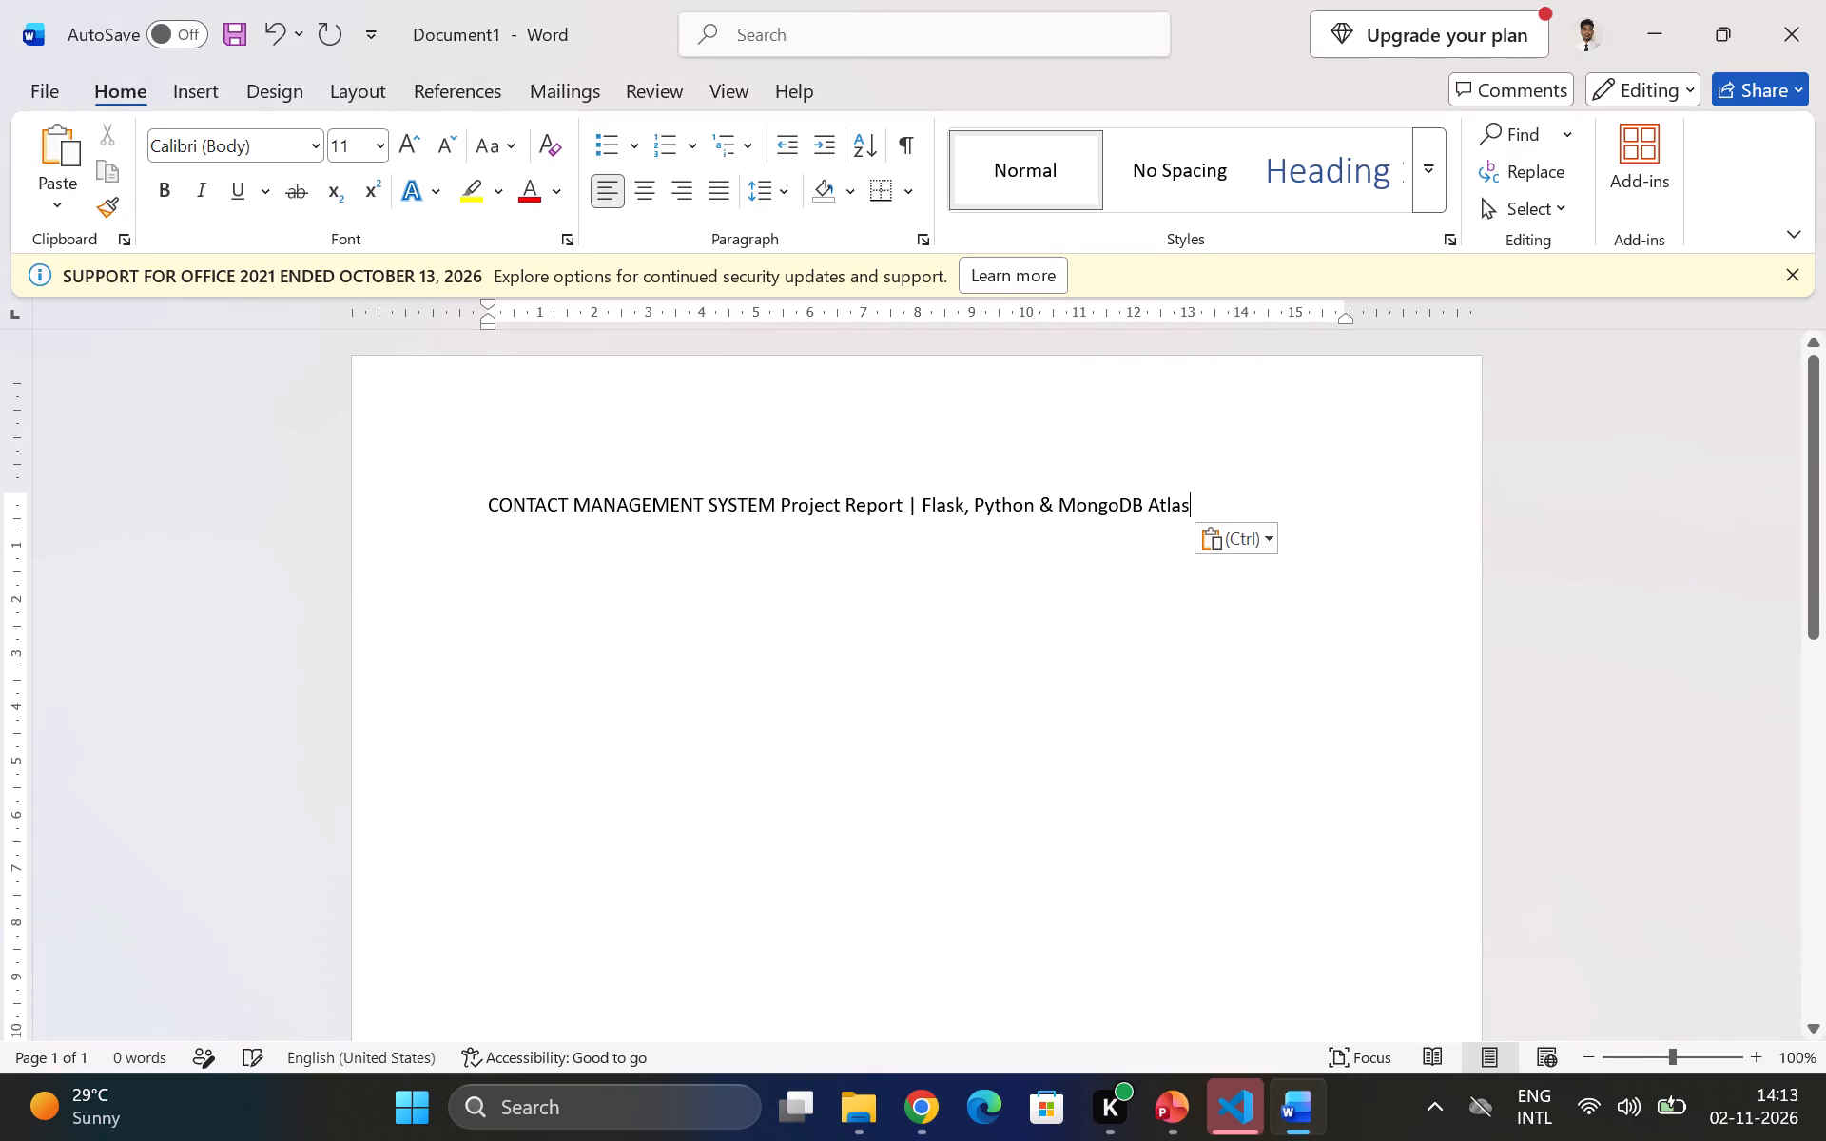
Split the pasted text into separate title, "Project Report" and "| Flask, Python & MongoDB Atlas" lines, and shift the title towards the page centre with spaces.
click(905, 510)
key(Return)
click(486, 498)
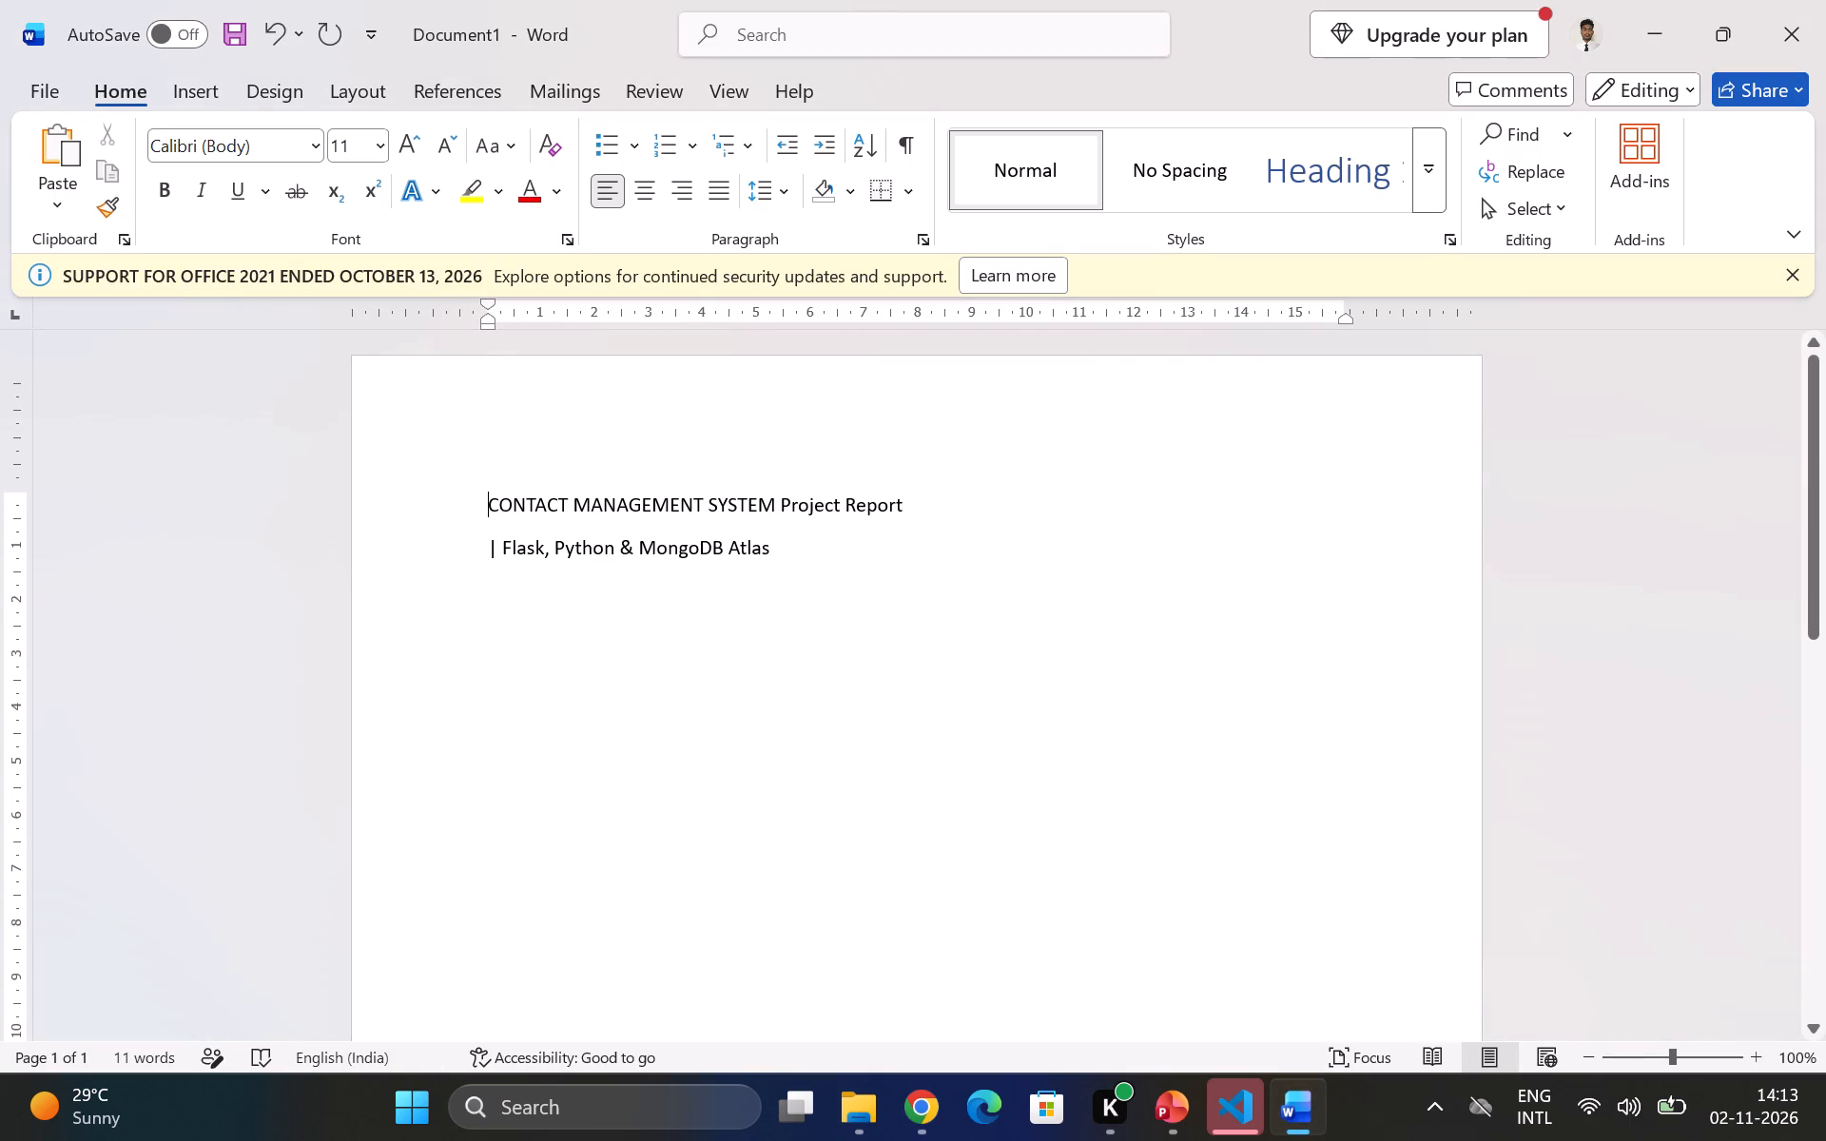
key(space)
key(space)
key(space)
key(space)
key(space)
key(space)
key(space)
key(space)
key(space)
key(space)
key(space)
key(space)
key(space)
key(space)
key(space)
key(space)
key(space)
key(space)
key(space)
key(space)
key(space)
key(space)
key(space)
key(space)
key(space)
key(space)
key(space)
key(space)
key(space)
key(space)
key(space)
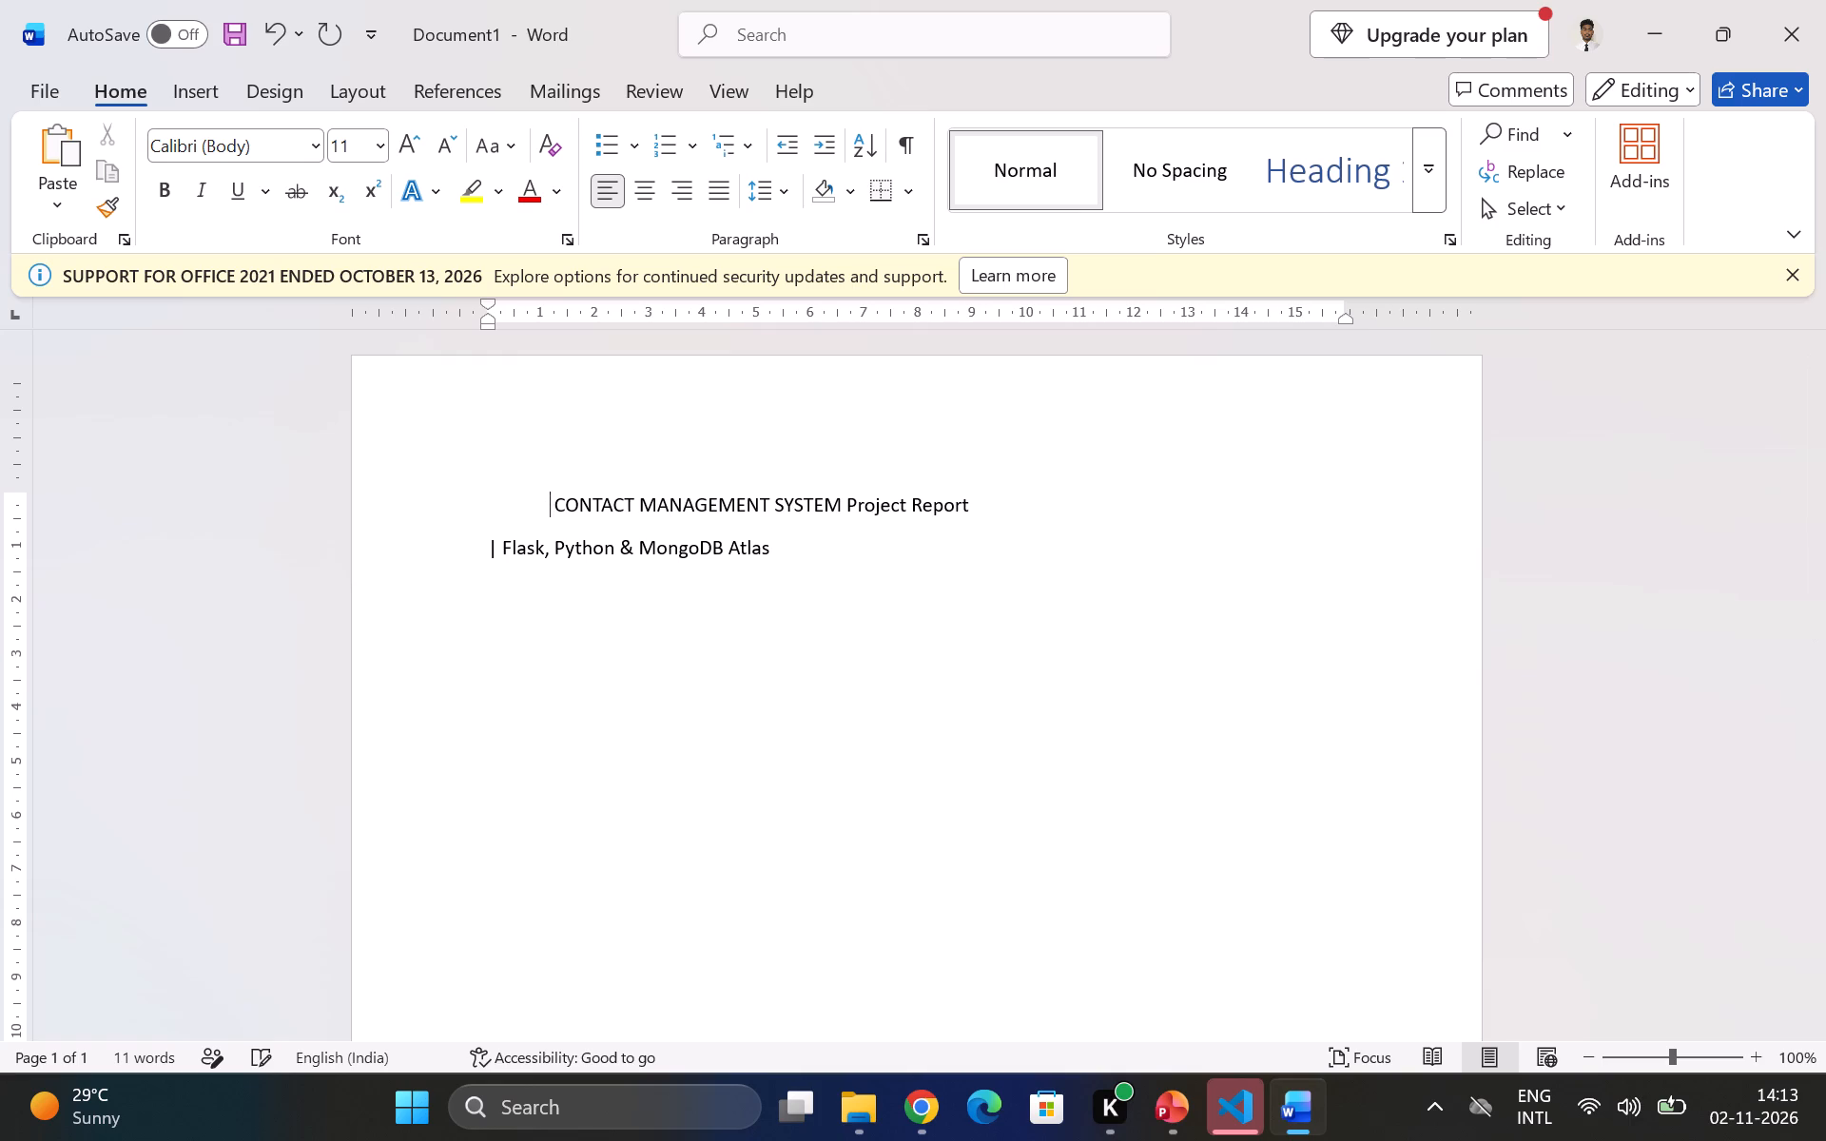
key(space)
key(space)
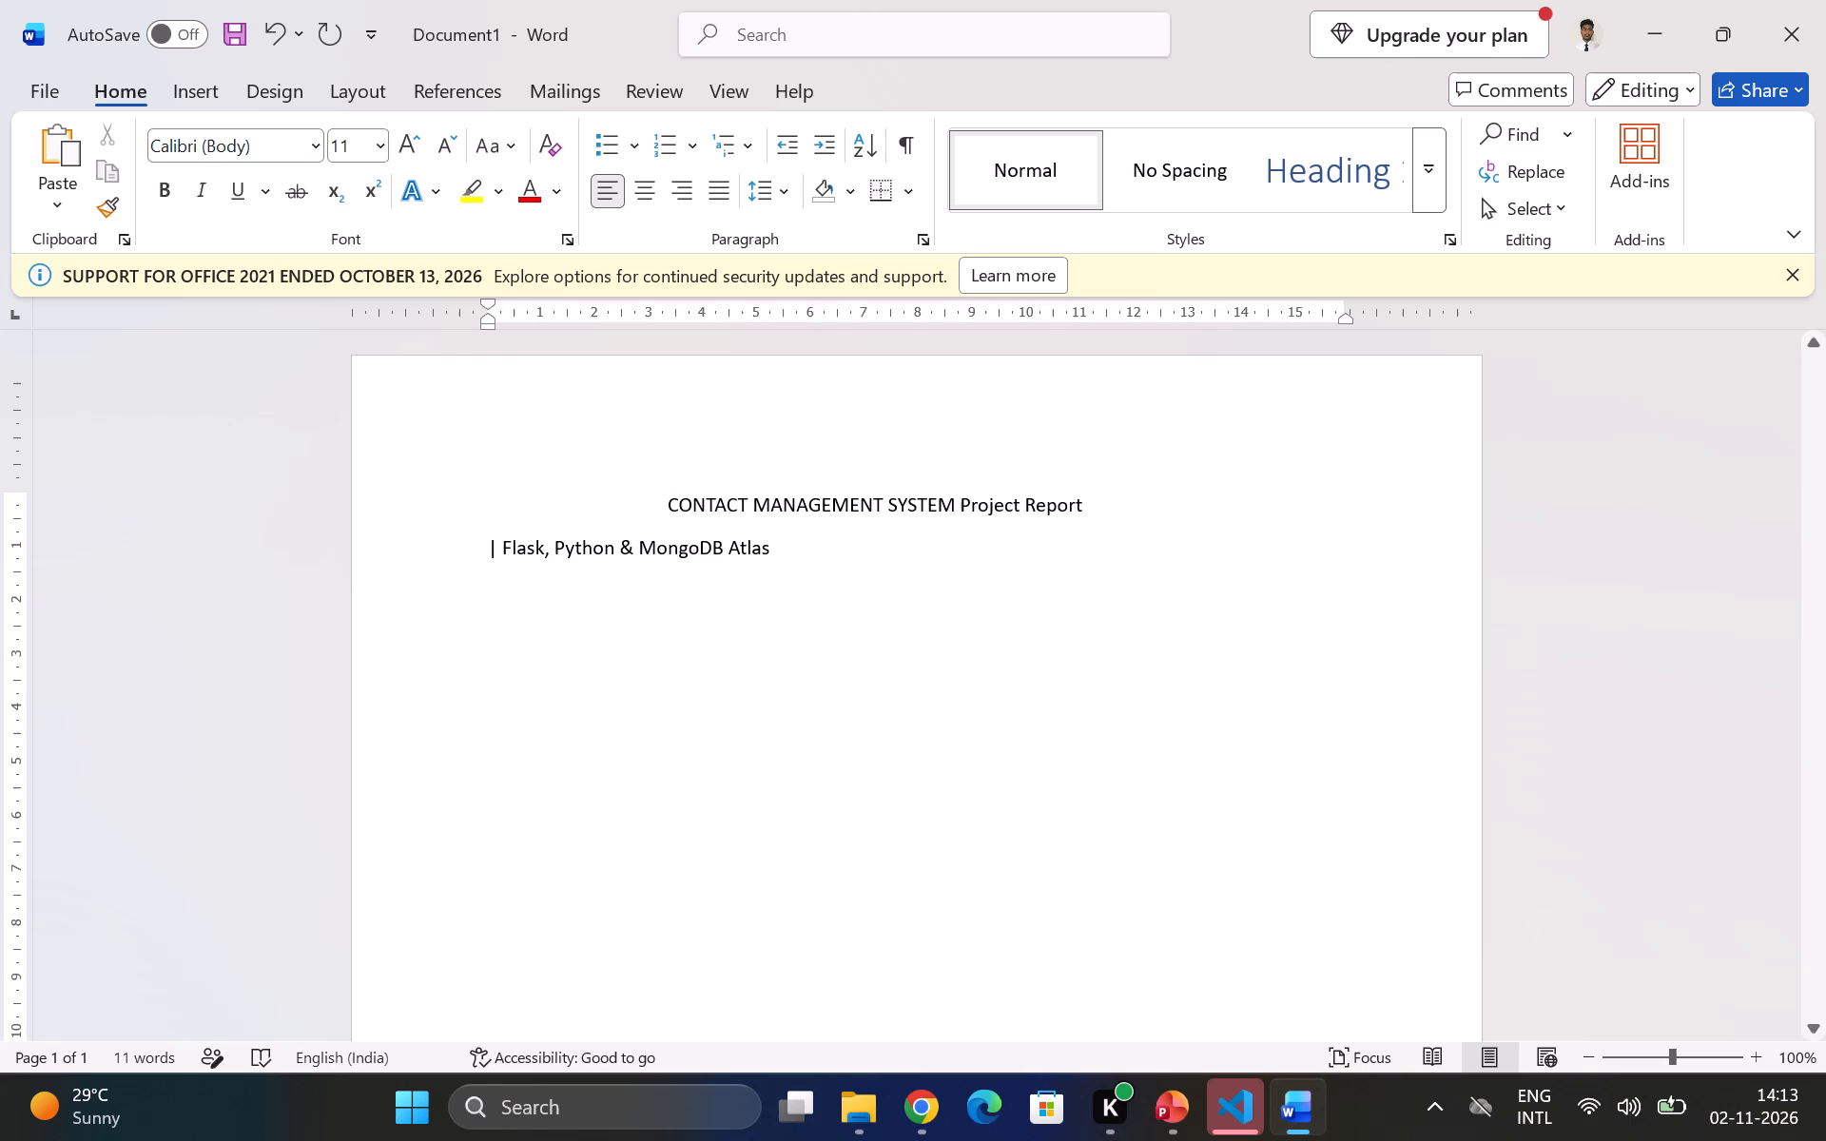
click(959, 502)
key(Return)
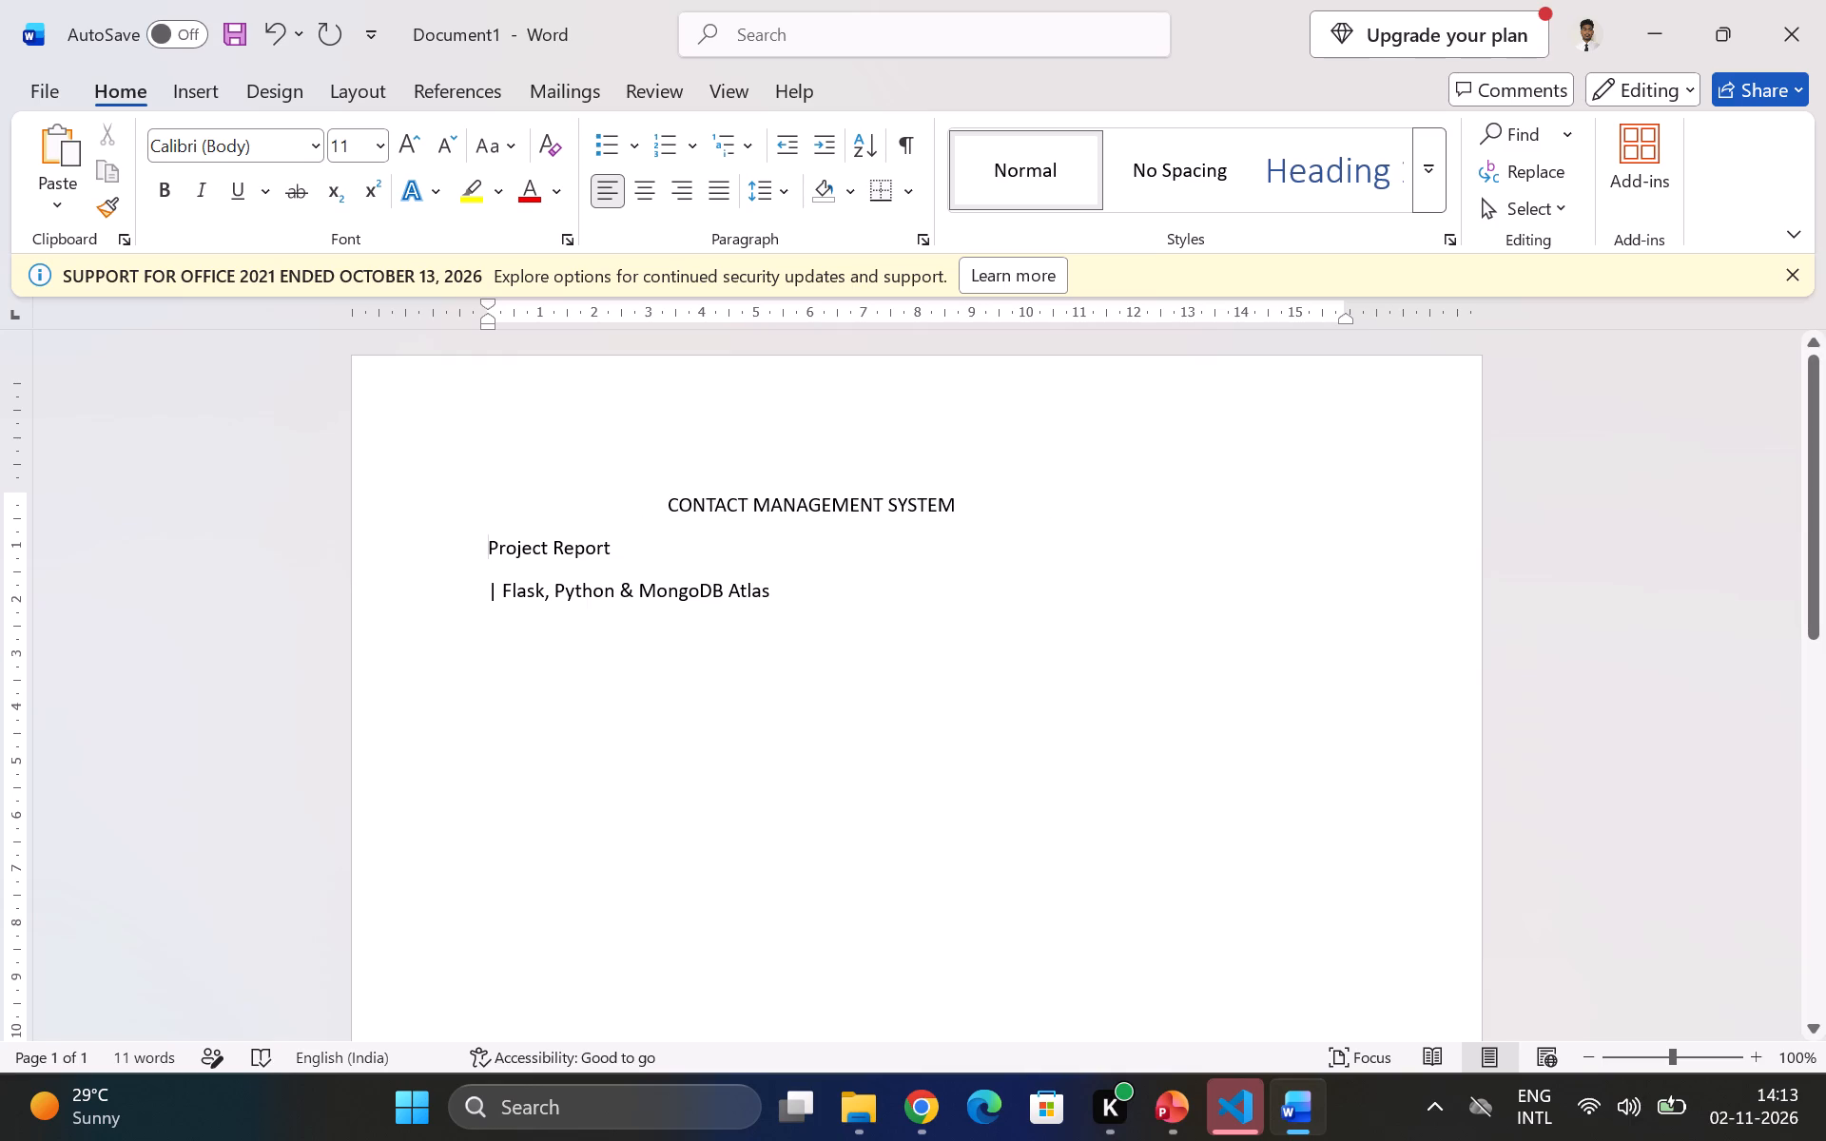
Format the CONTACT MANAGEMENT SYSTEM title as bold, 16 pt and blue.
drag(667, 508, 955, 484)
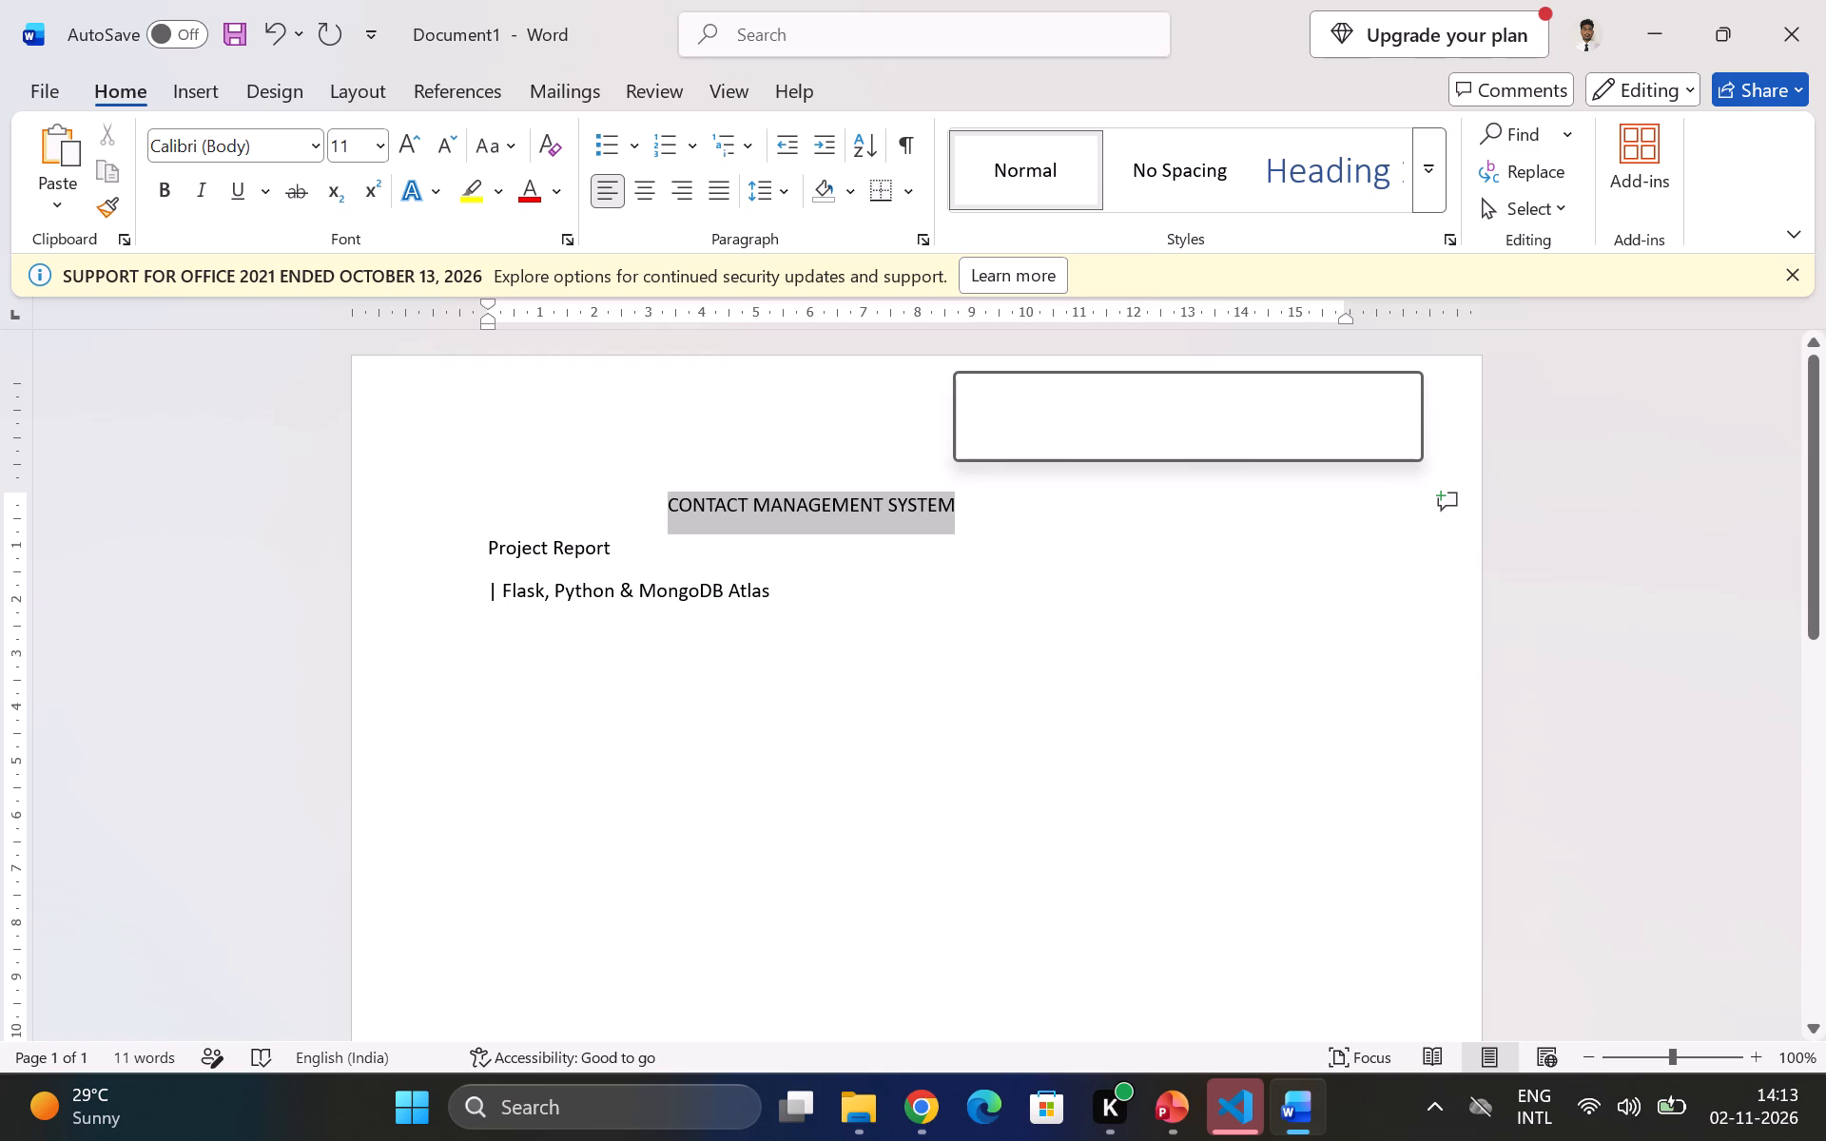
click(976, 451)
click(1158, 402)
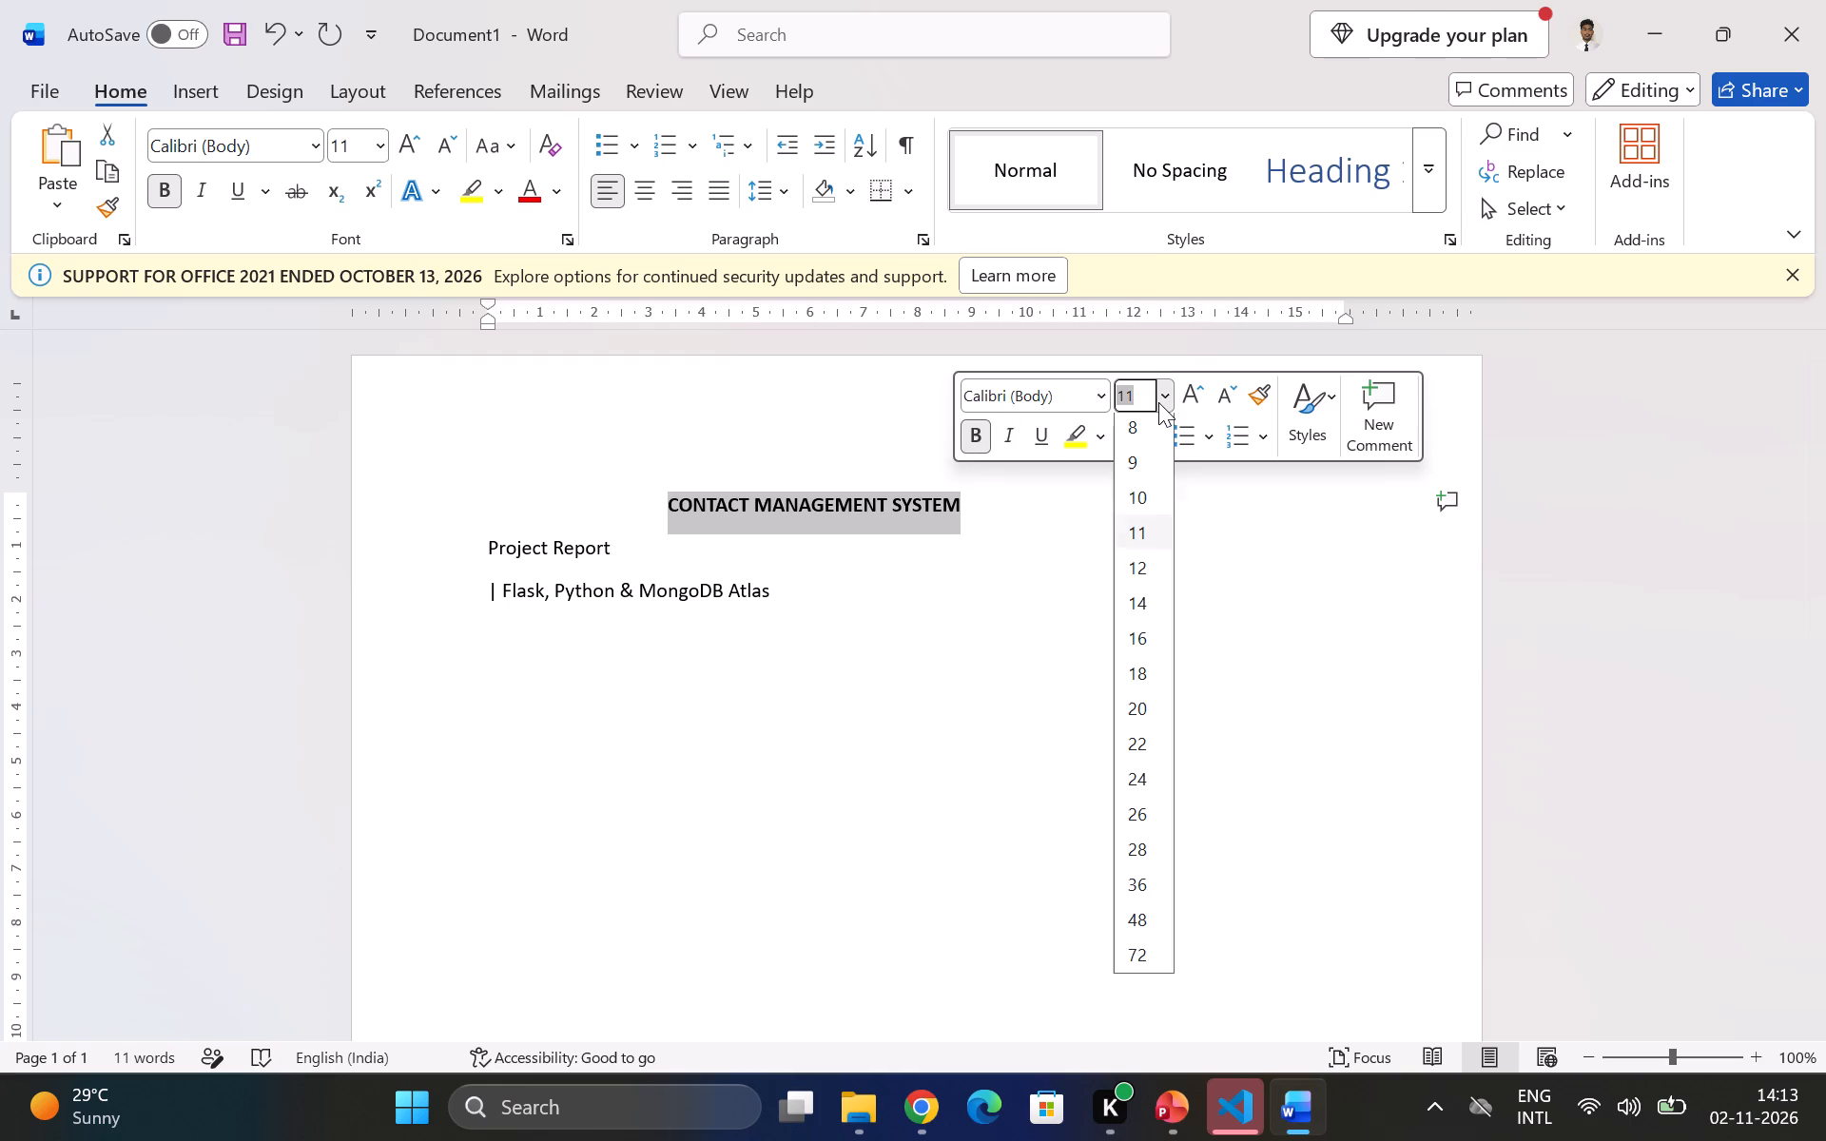
click(1140, 647)
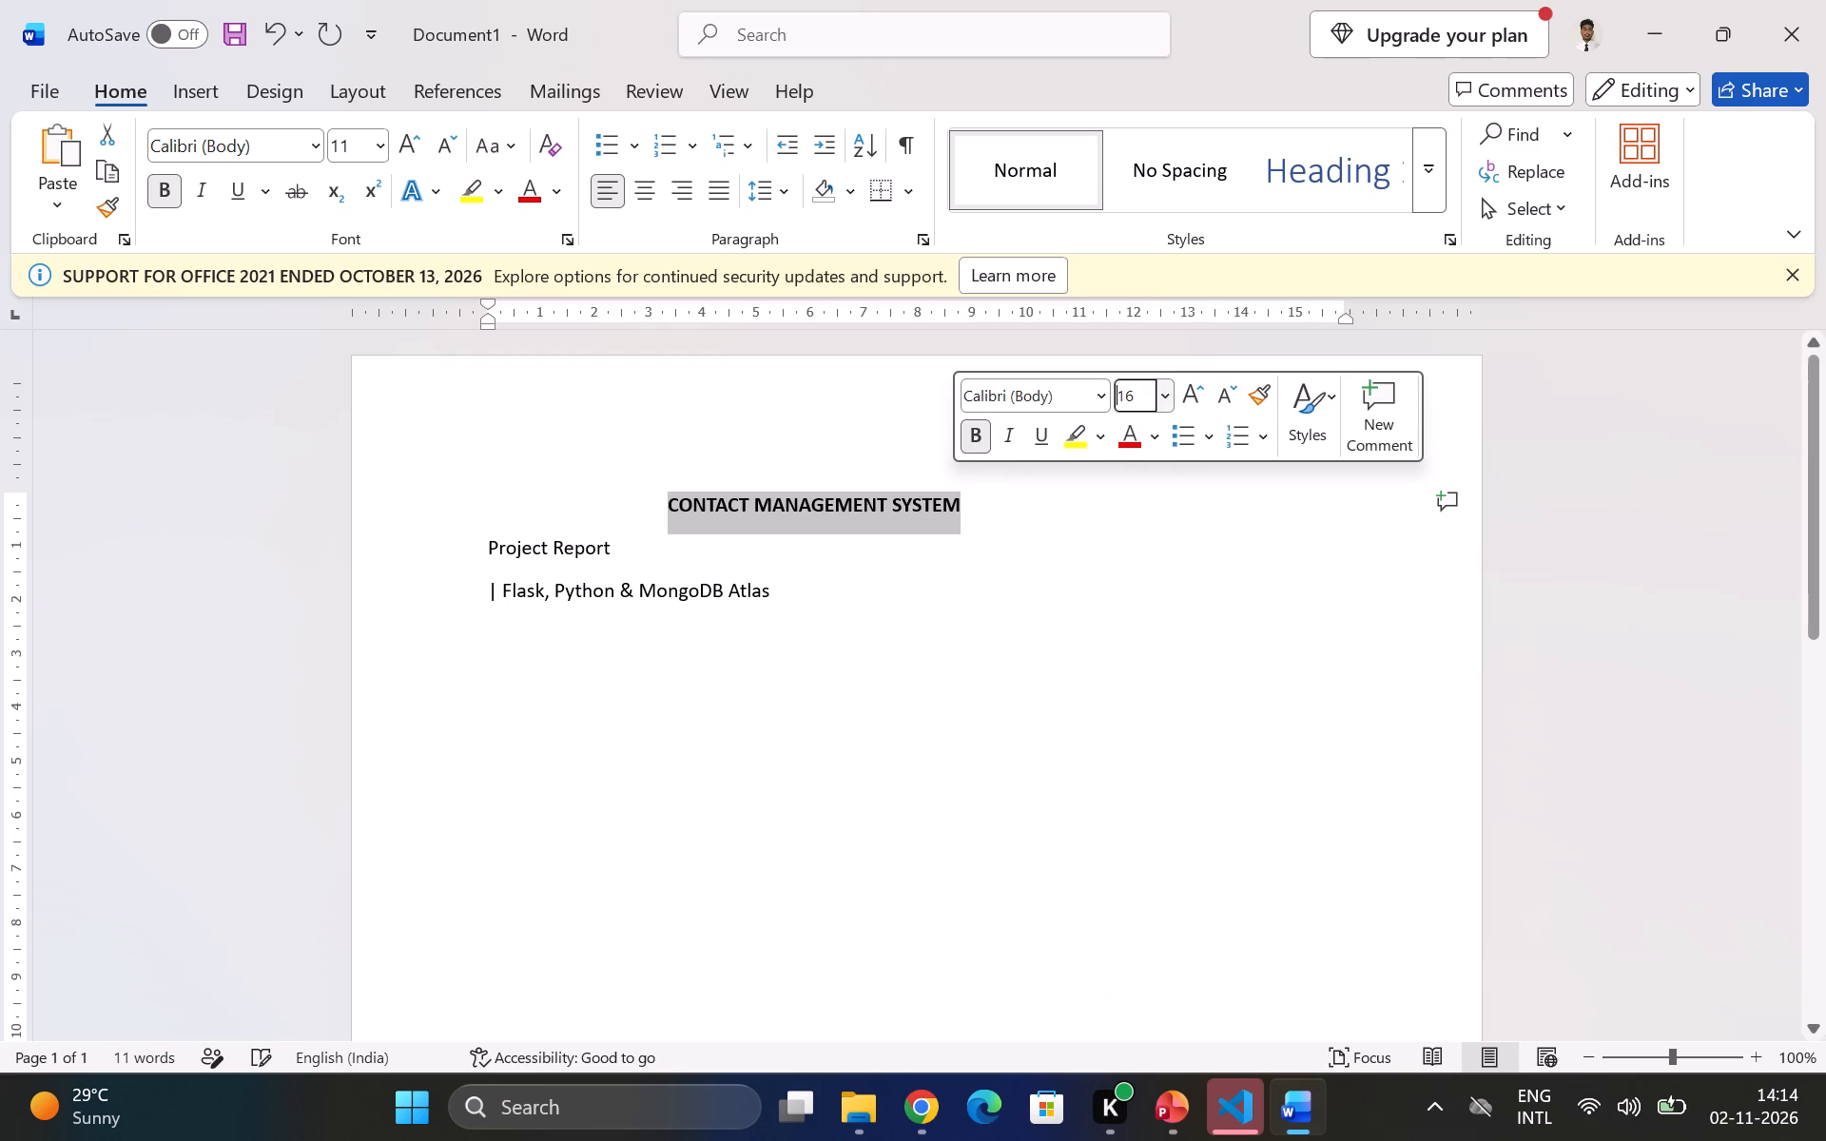
click(1153, 441)
click(1415, 909)
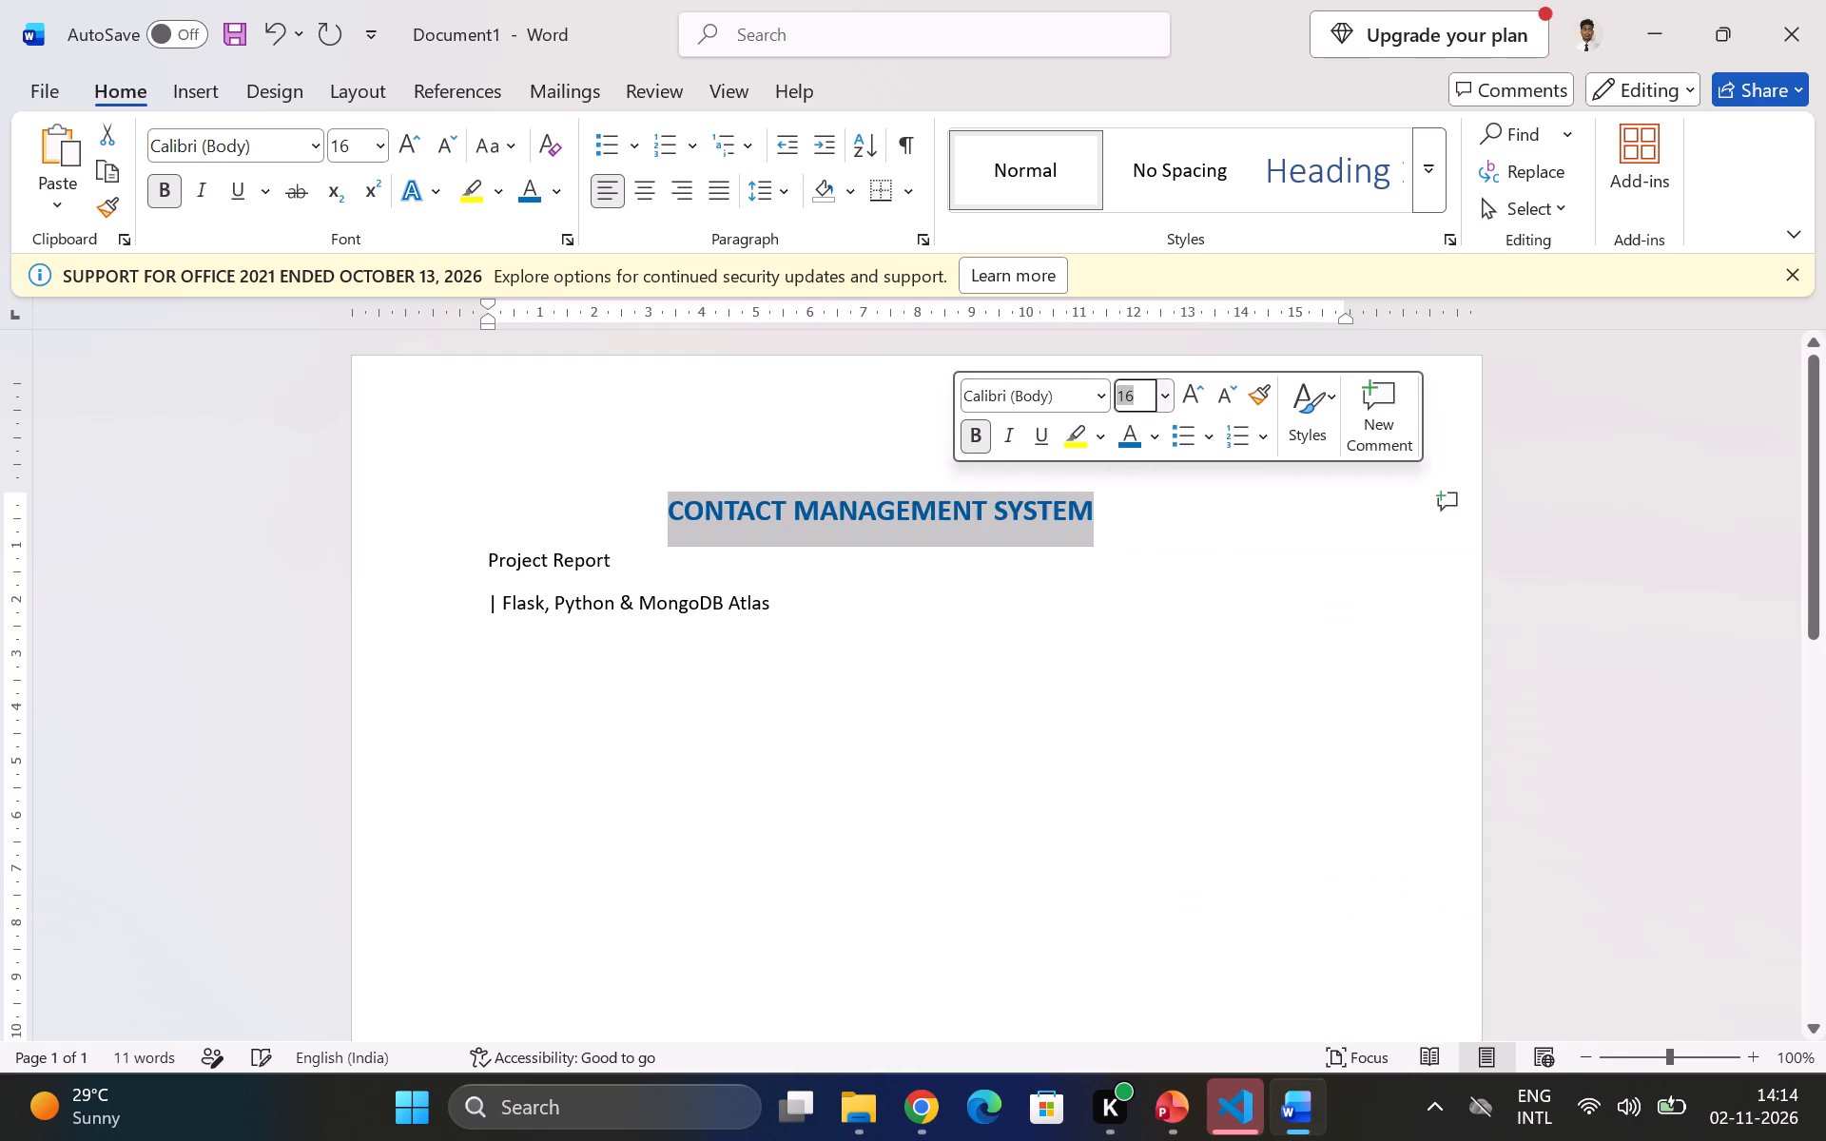
click(849, 806)
Delete the "Project Report" line beneath the title.
click(483, 563)
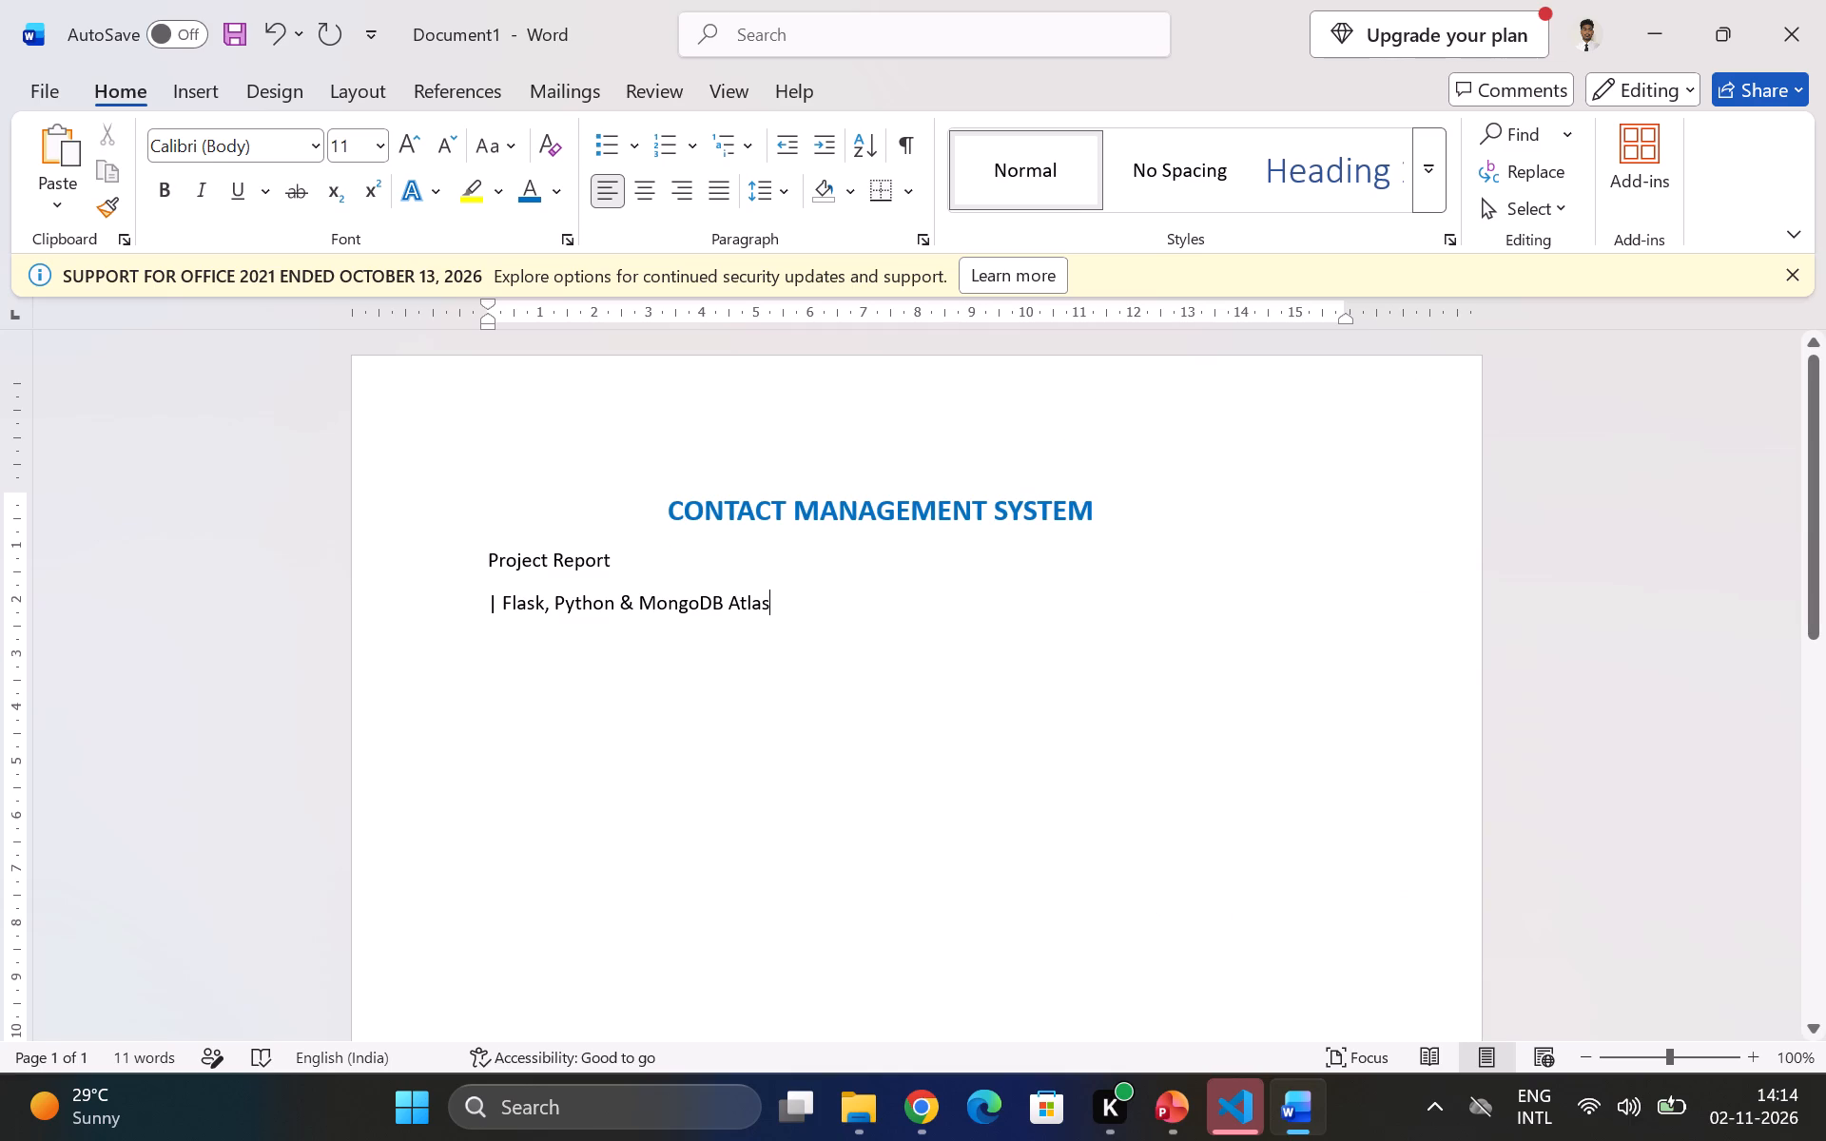
drag(610, 558, 523, 558)
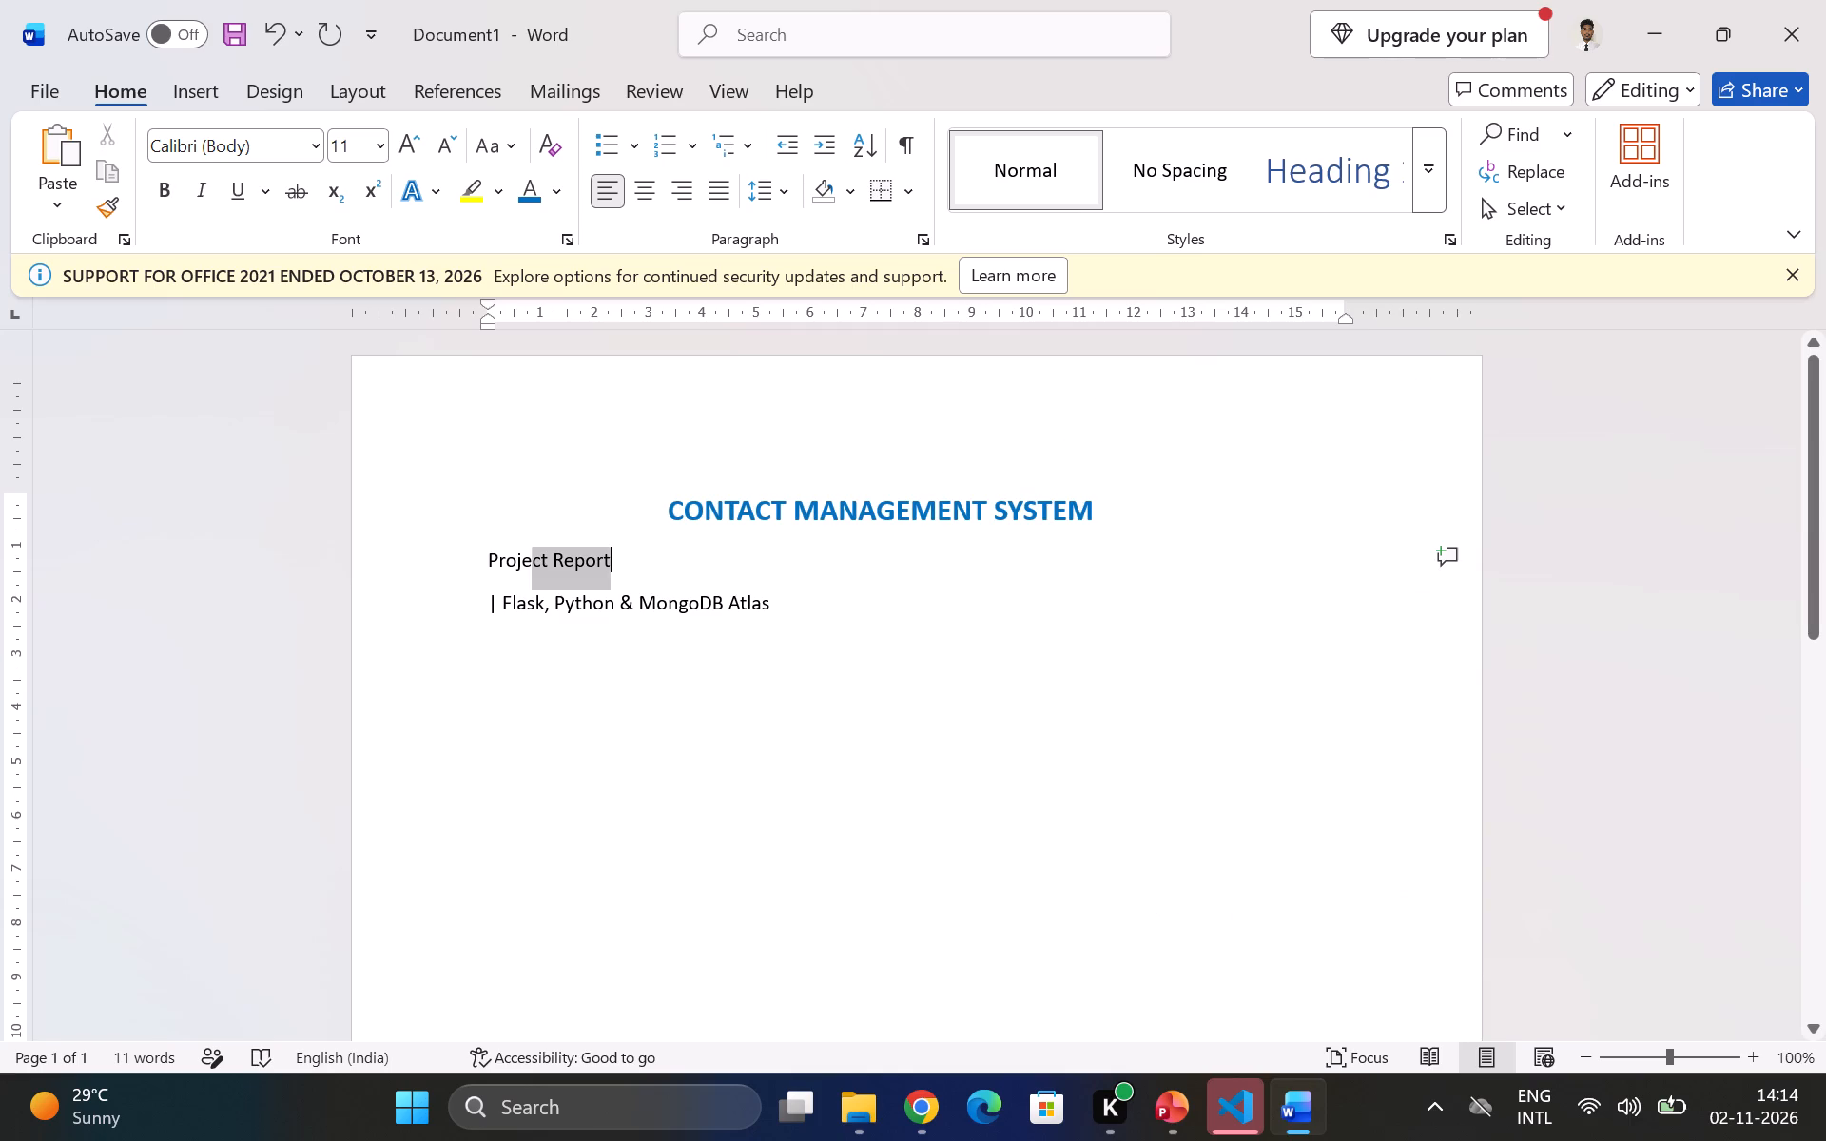
drag(523, 558, 479, 555)
key(BackSpace)
key(BackSpace)
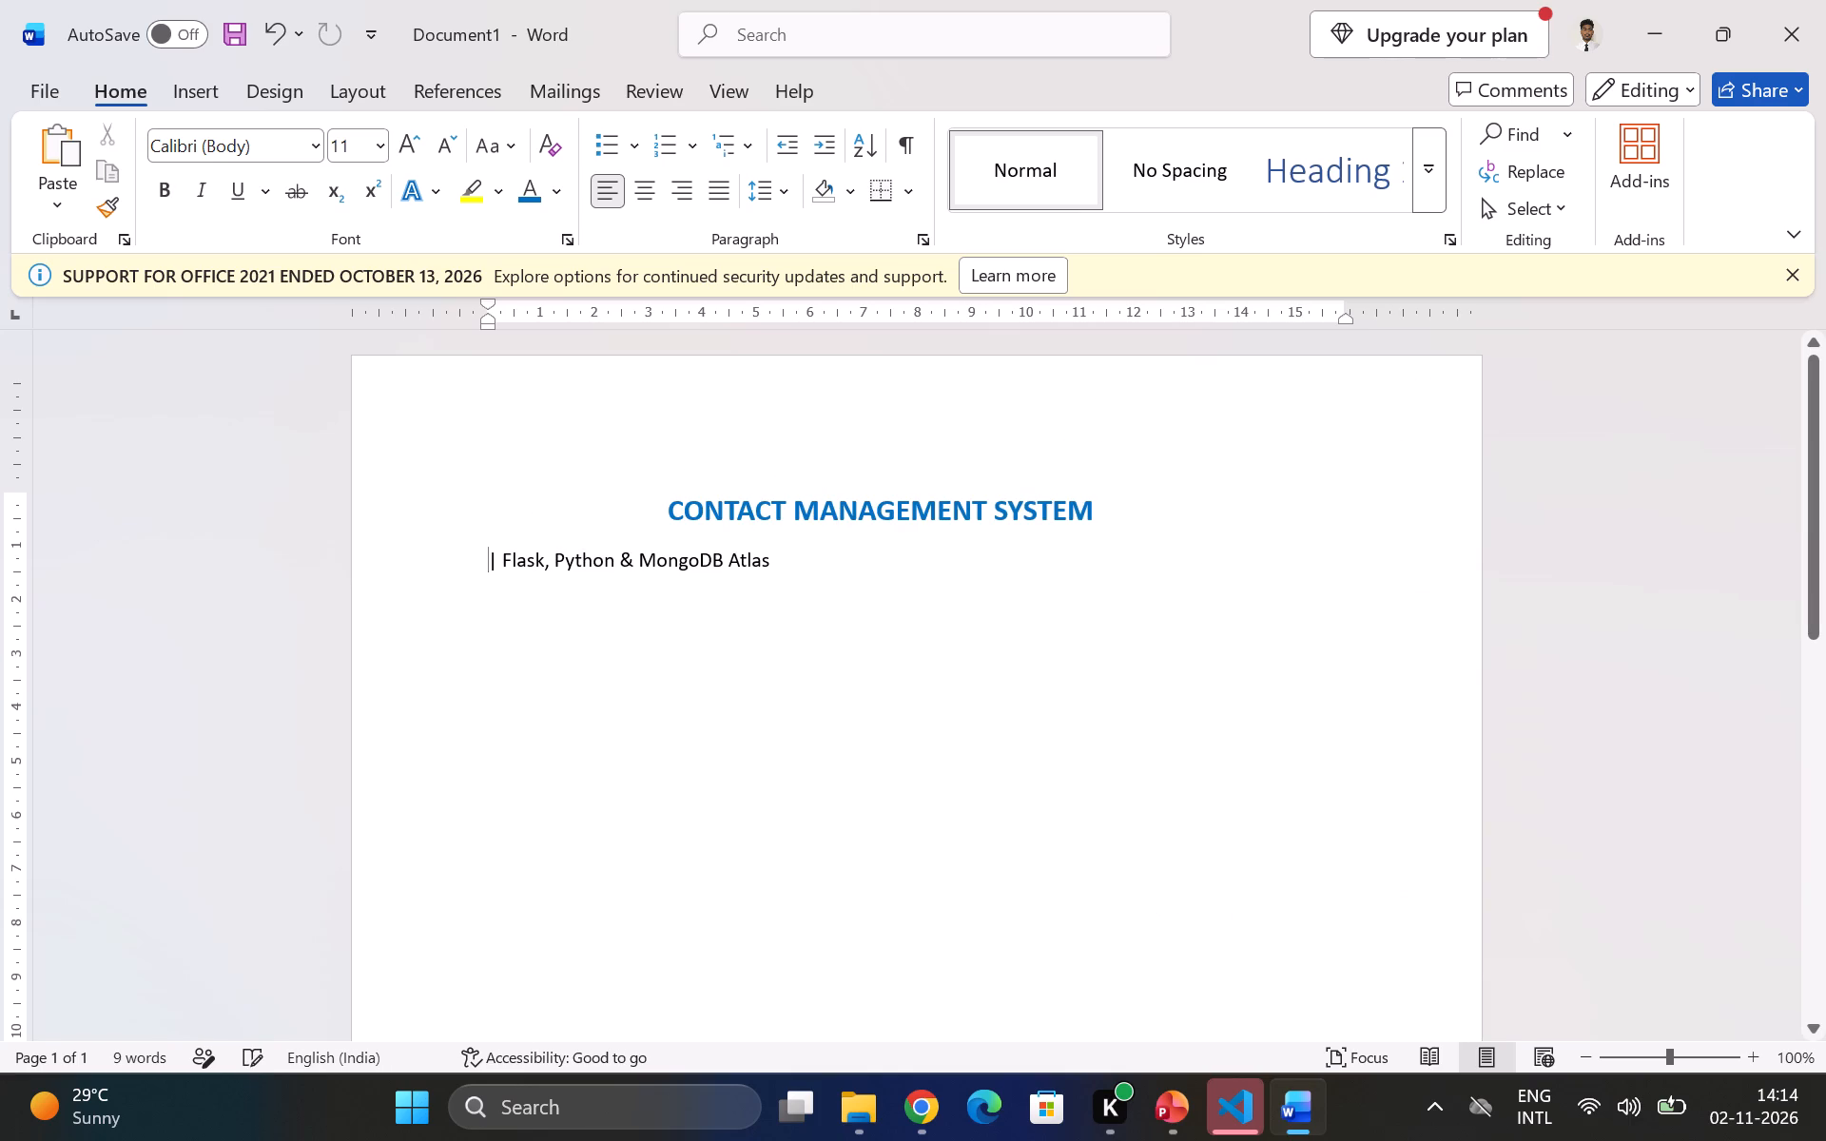
Shift the Flask, Python & MongoDB Atlas line beneath the title's centre with spaces and remove its leading vertical bar.
key(space)
key(space)
key(space)
key(space)
key(space)
key(space)
key(space)
key(space)
key(space)
key(space)
key(space)
key(space)
key(space)
key(space)
key(space)
key(space)
key(space)
key(space)
key(space)
key(space)
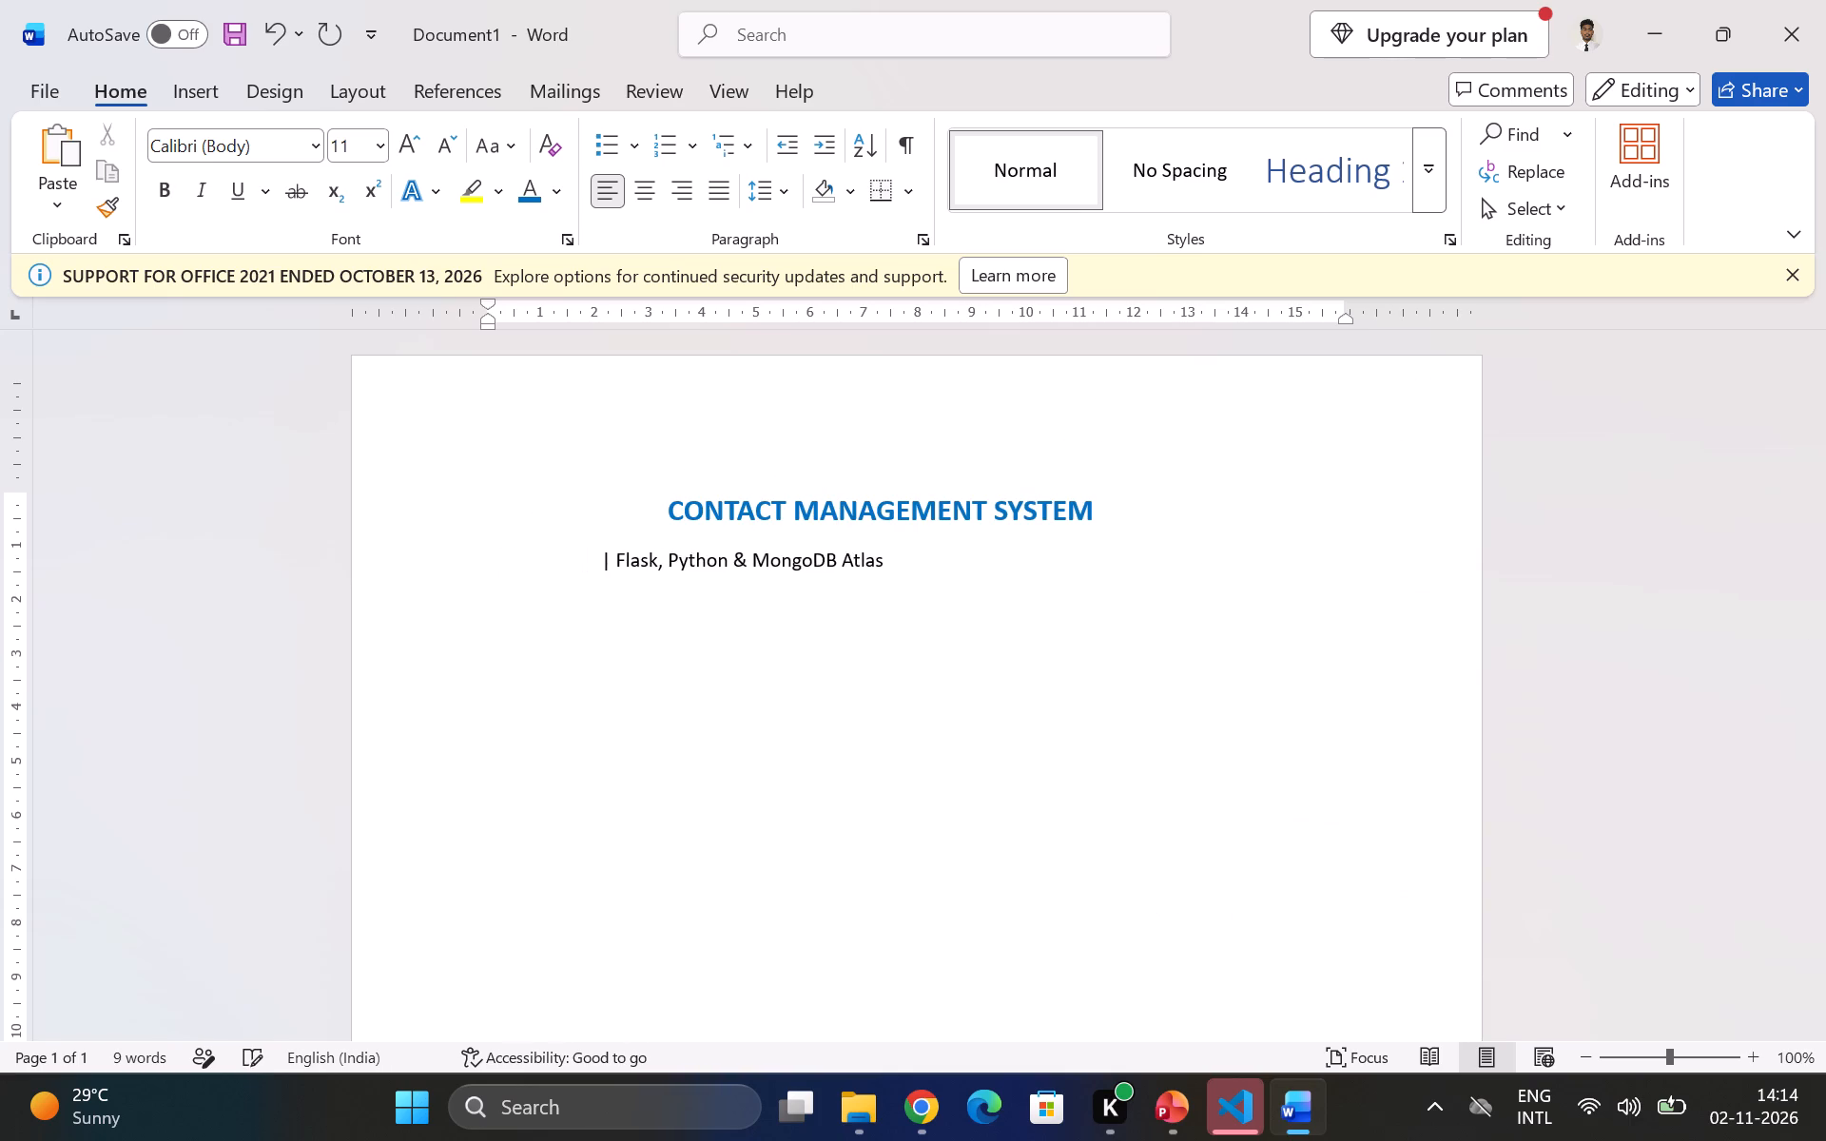
key(space)
key(space)
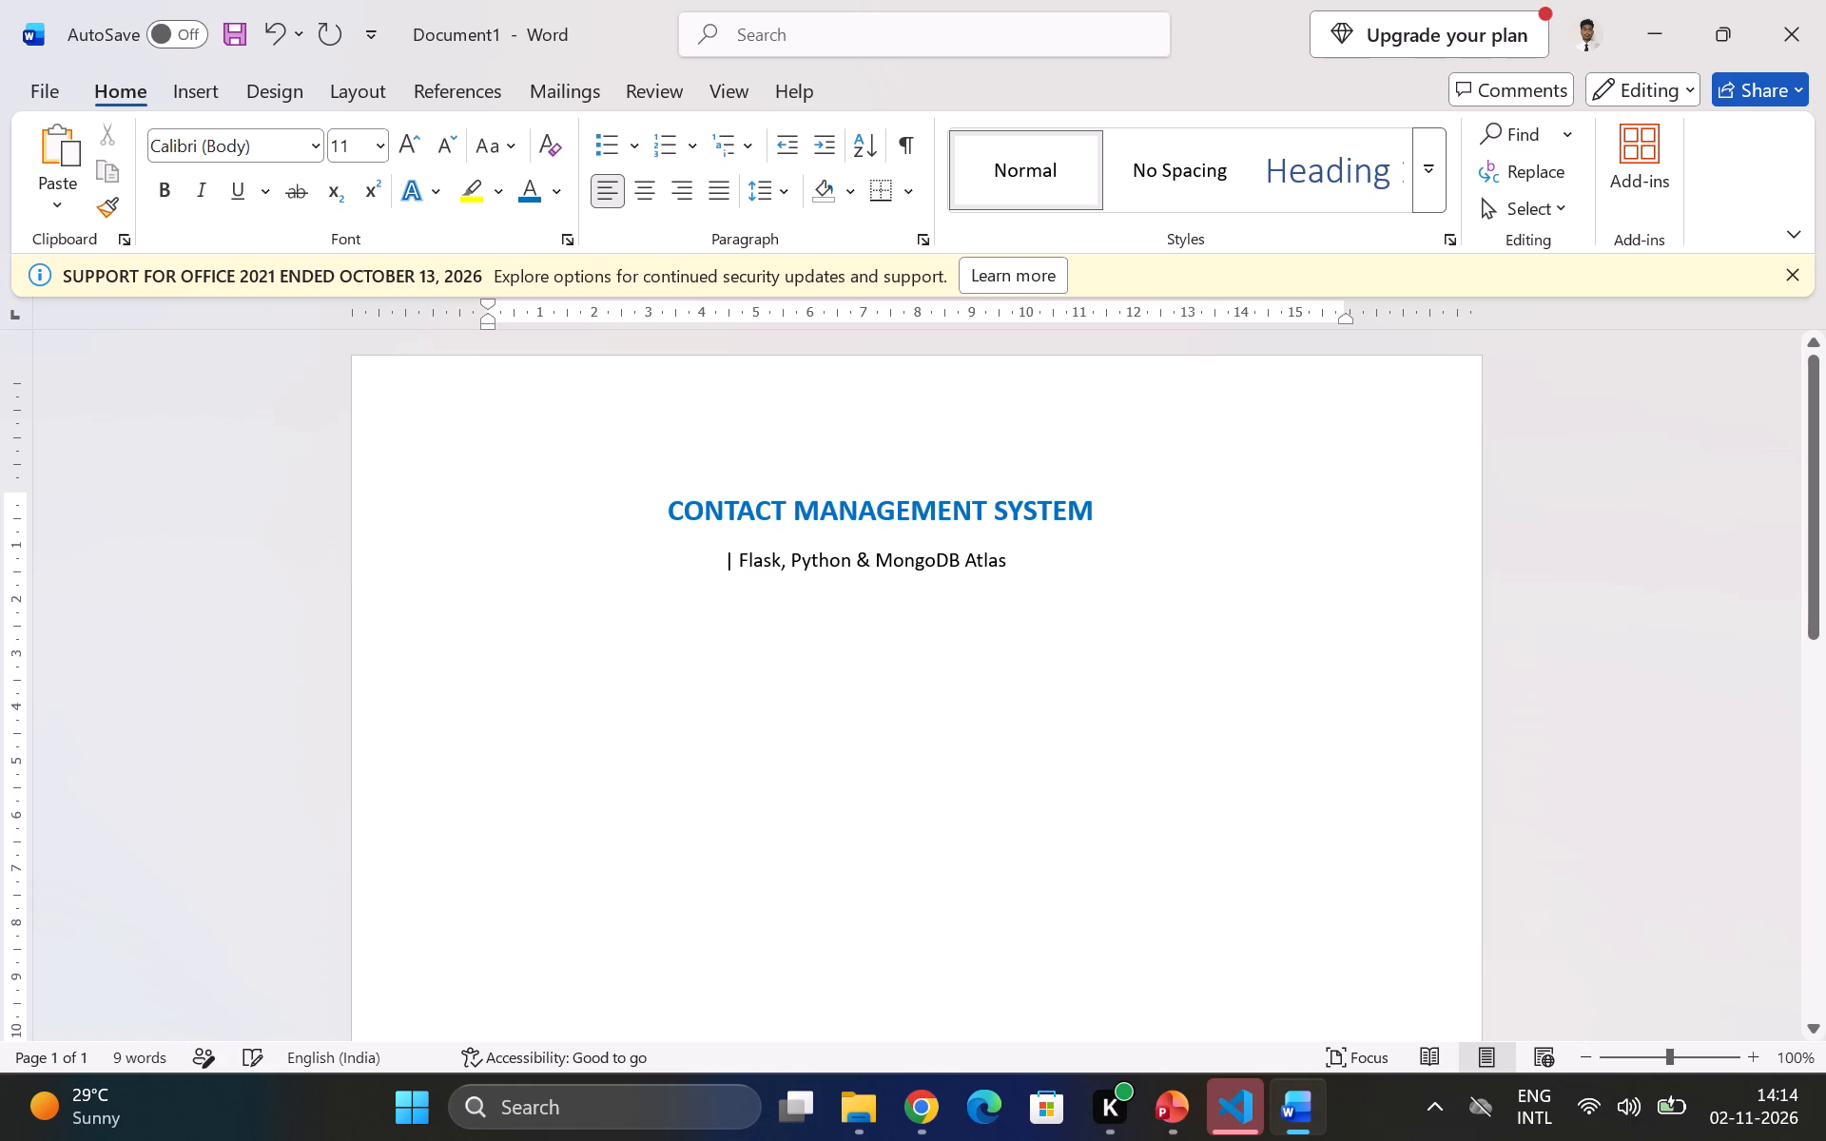
click(745, 571)
key(Left)
key(BackSpace)
key(BackSpace)
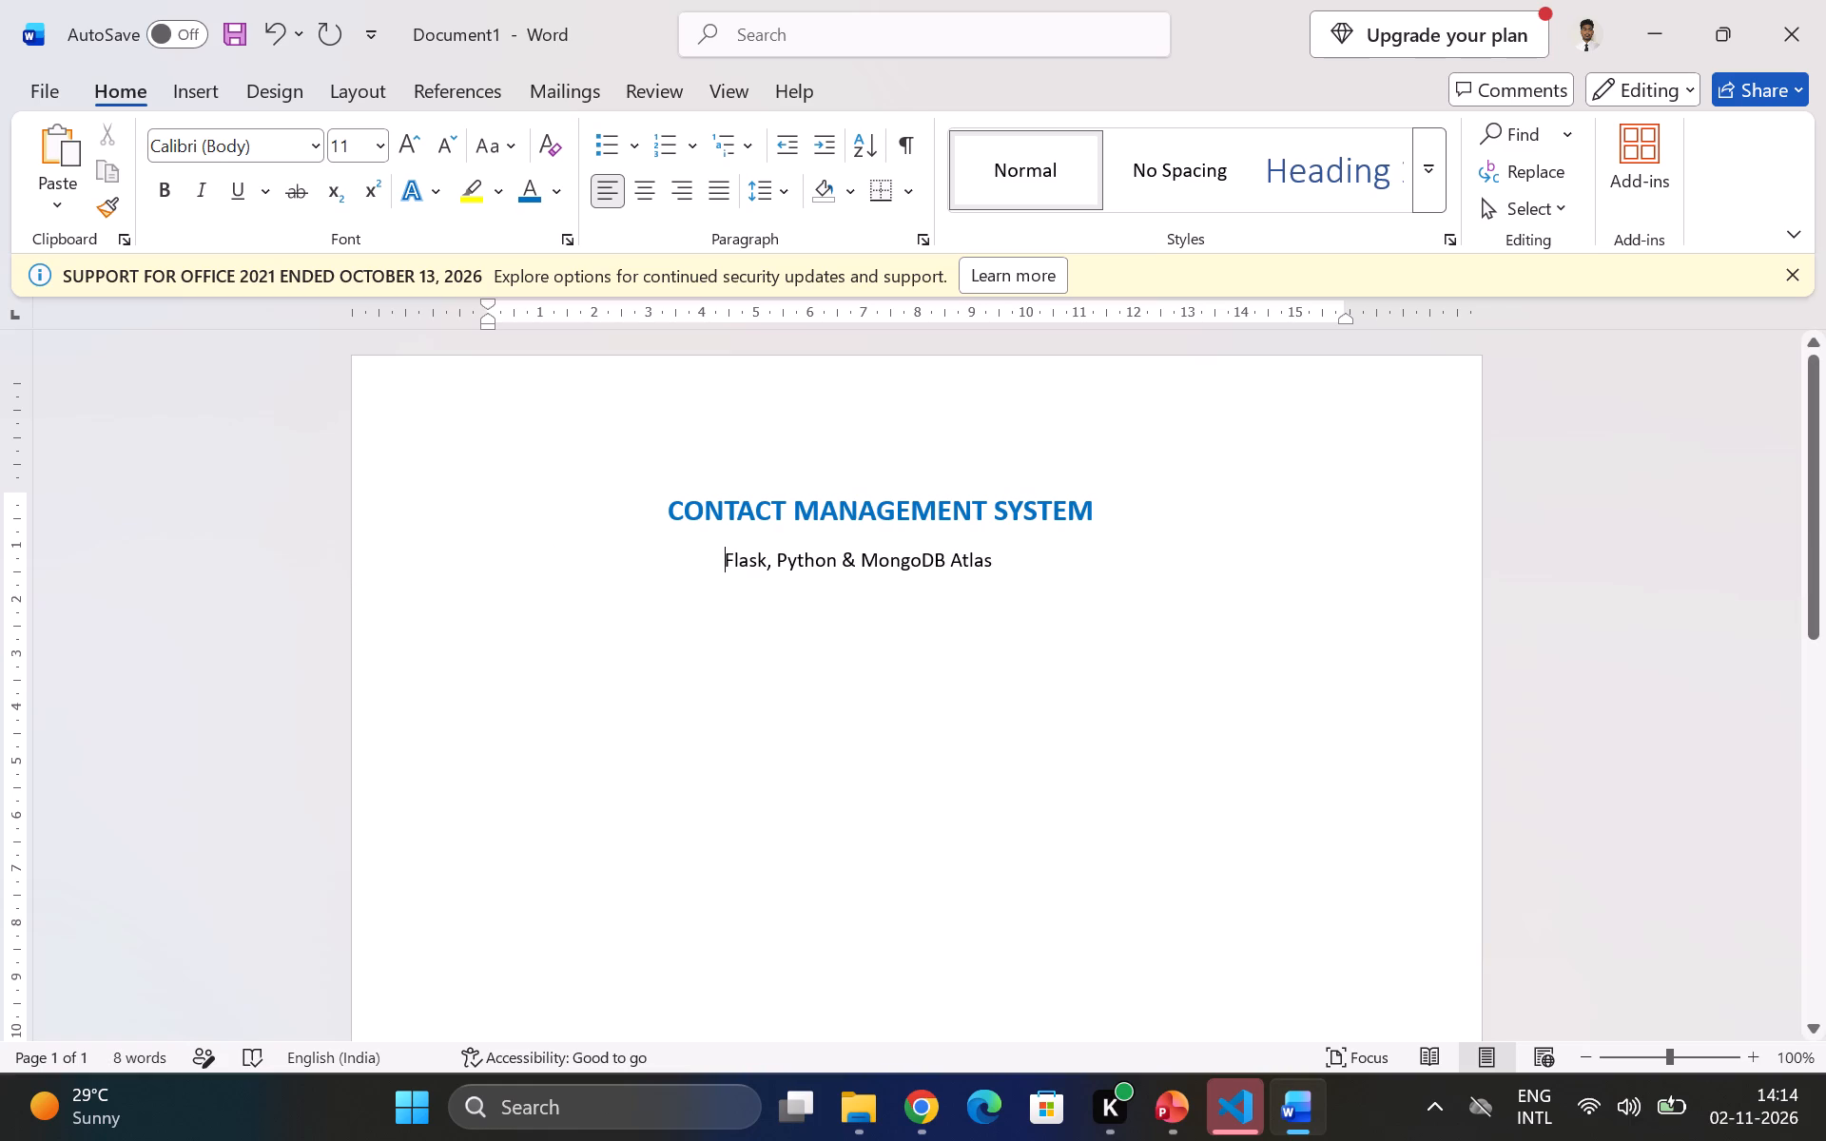
Make the Flask, Python & MongoDB Atlas subtitle line bold.
drag(722, 571, 995, 561)
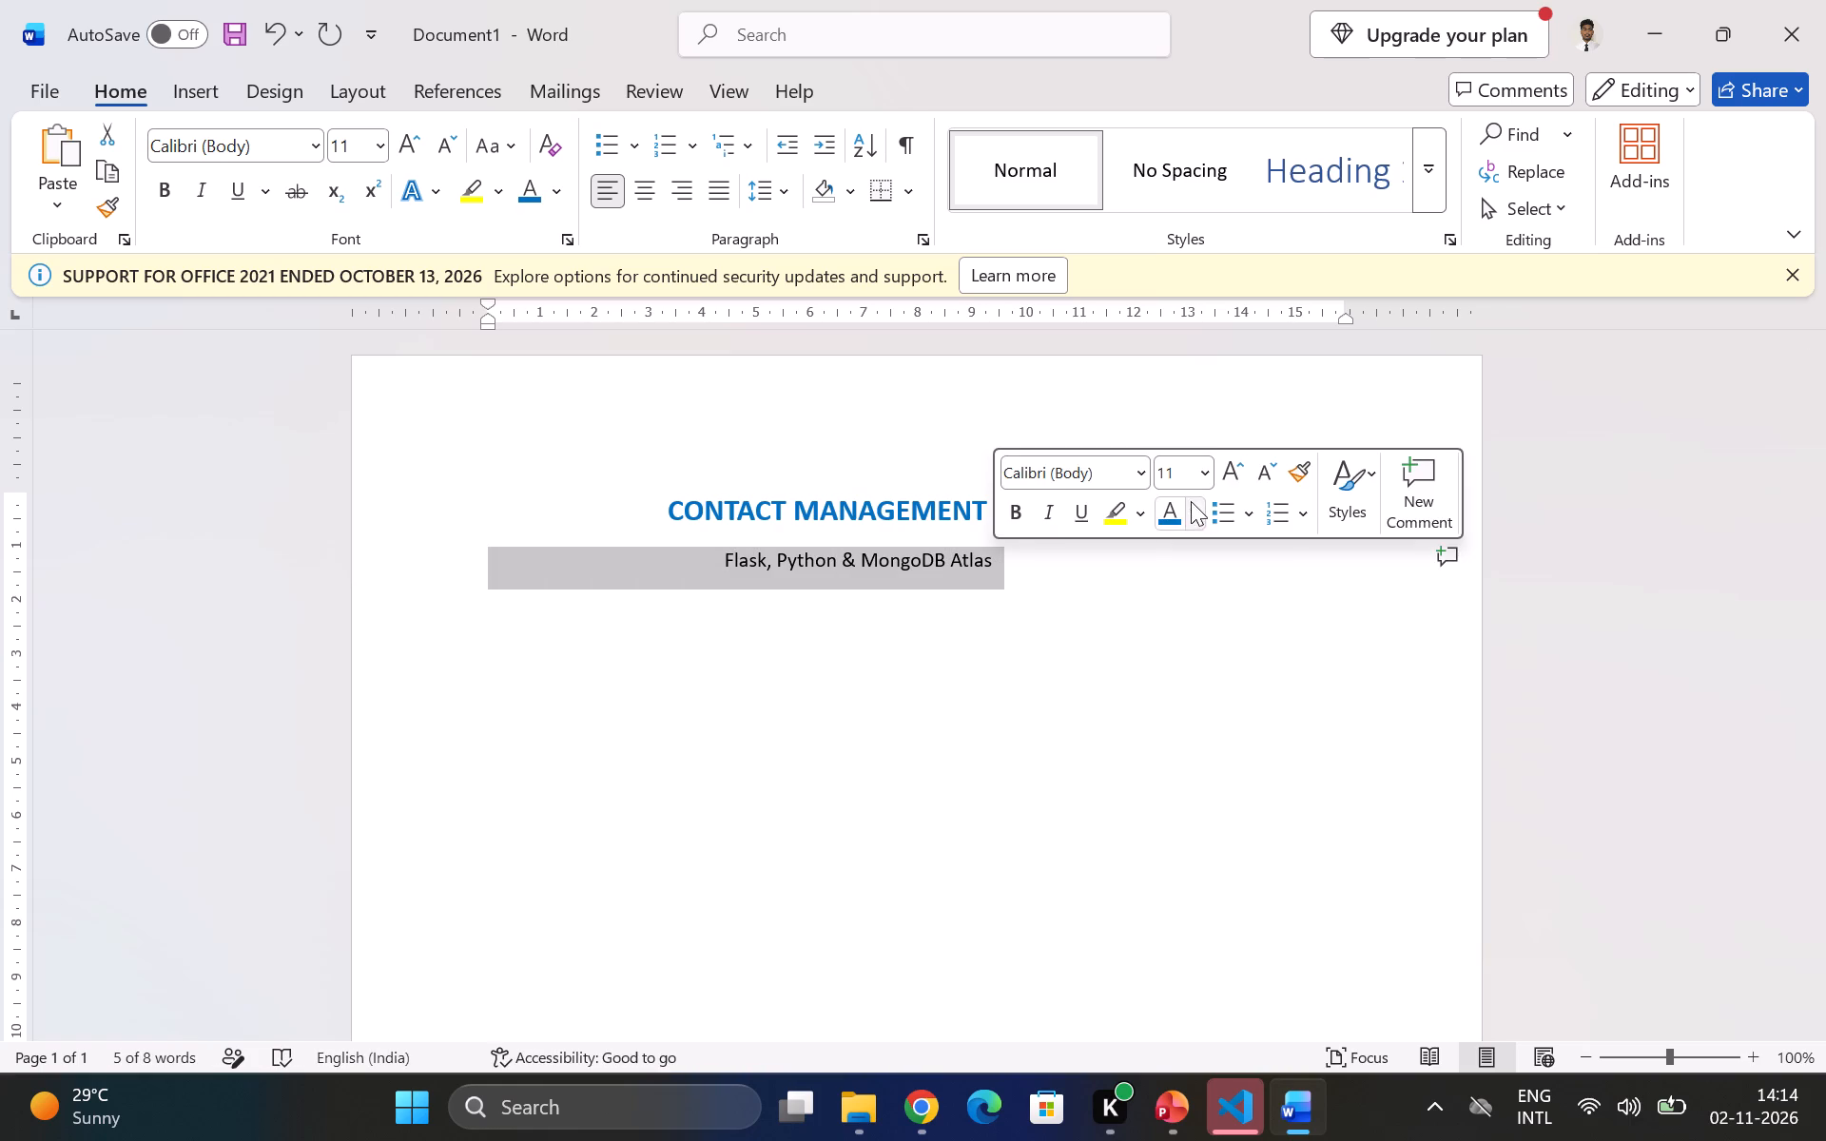
click(1019, 516)
click(951, 675)
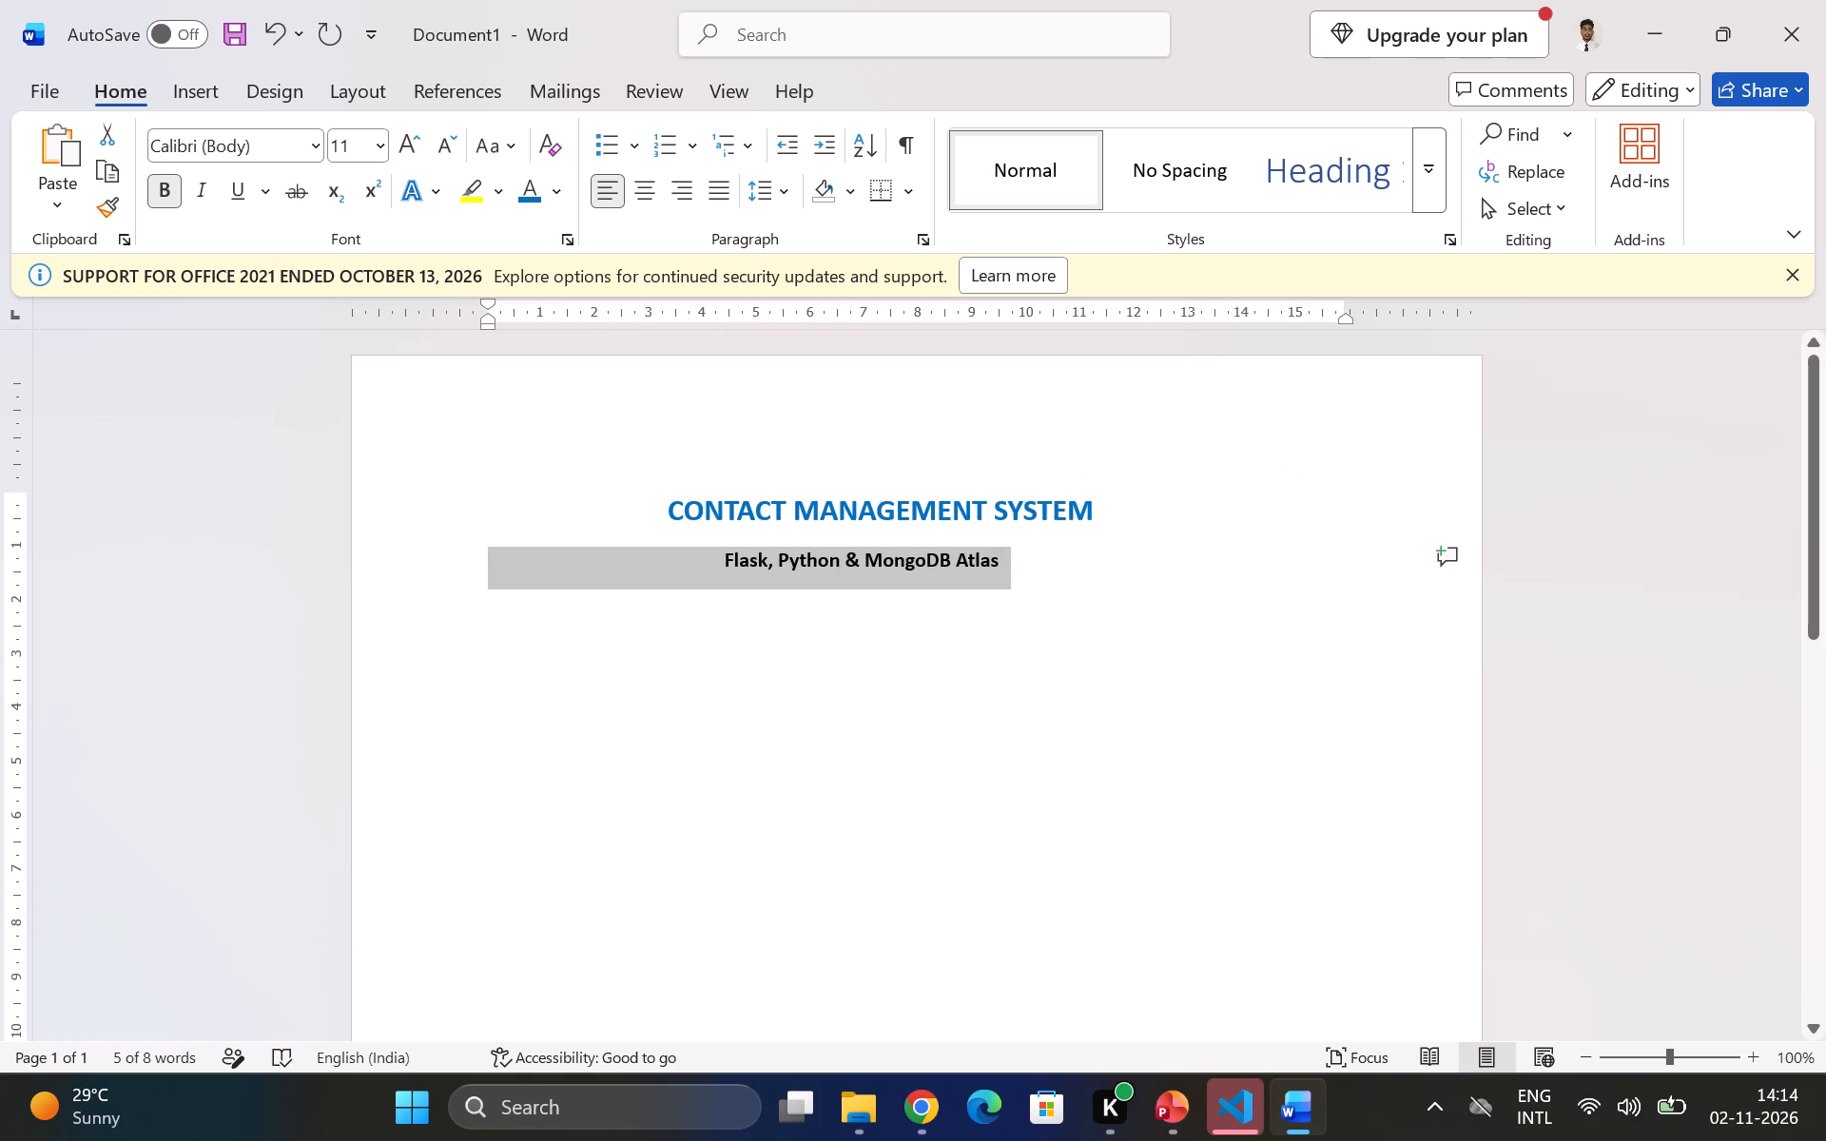
Nudge both the subtitle and the title two spaces further towards the page centre.
click(728, 560)
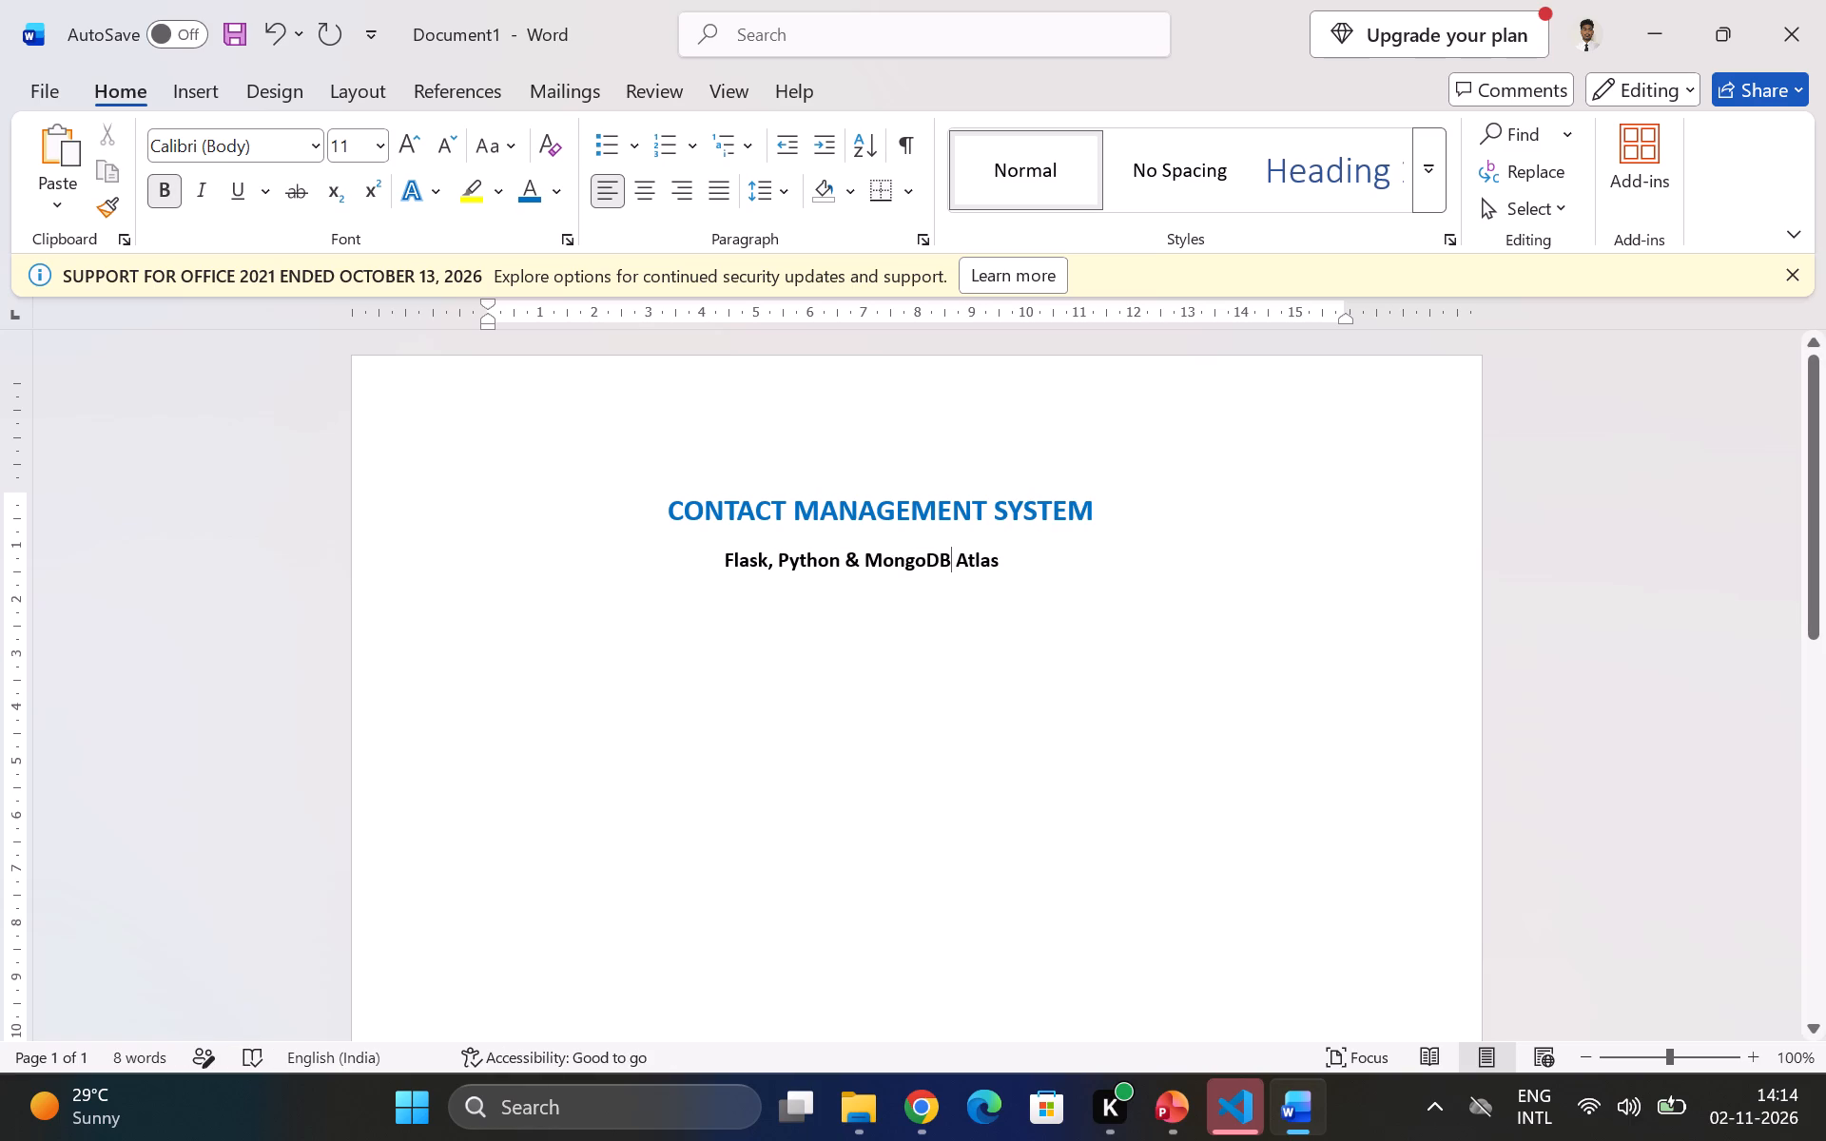
key(space)
key(space)
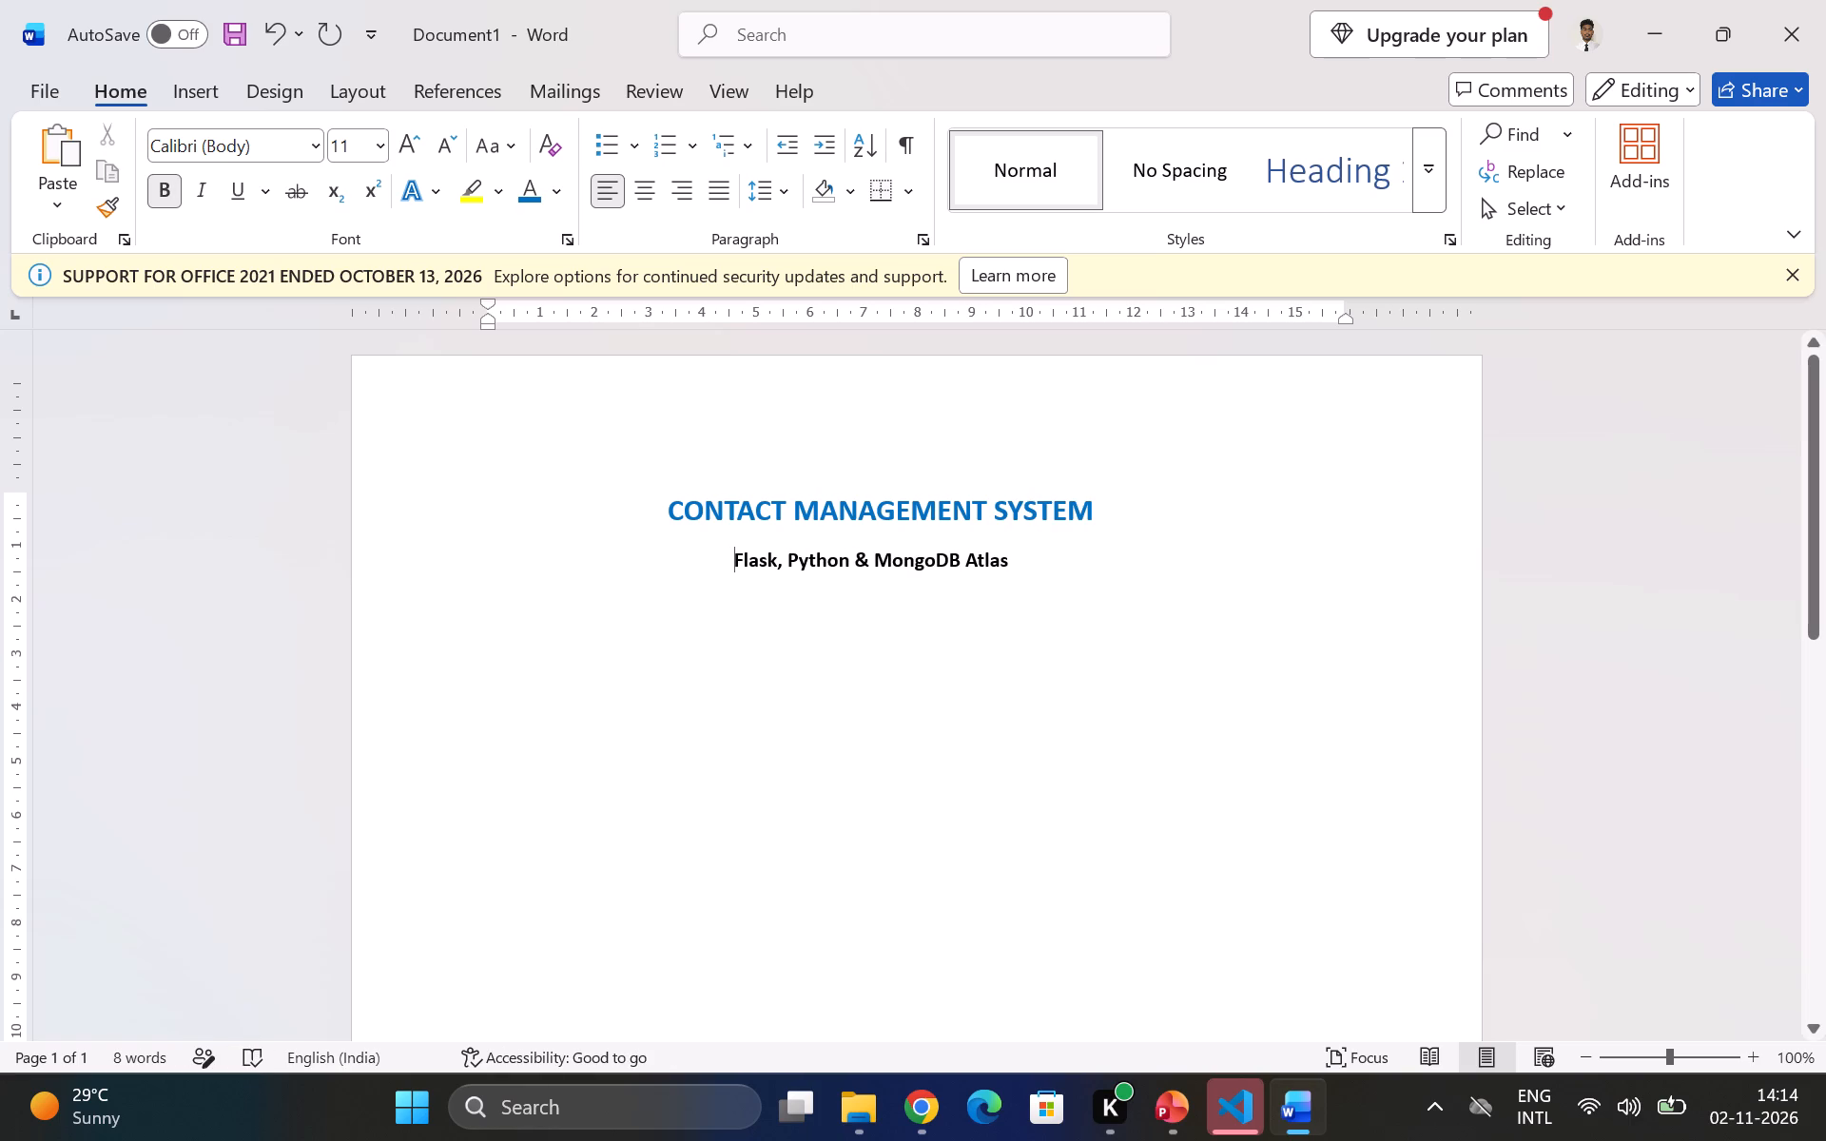
click(668, 510)
key(space)
key(space)
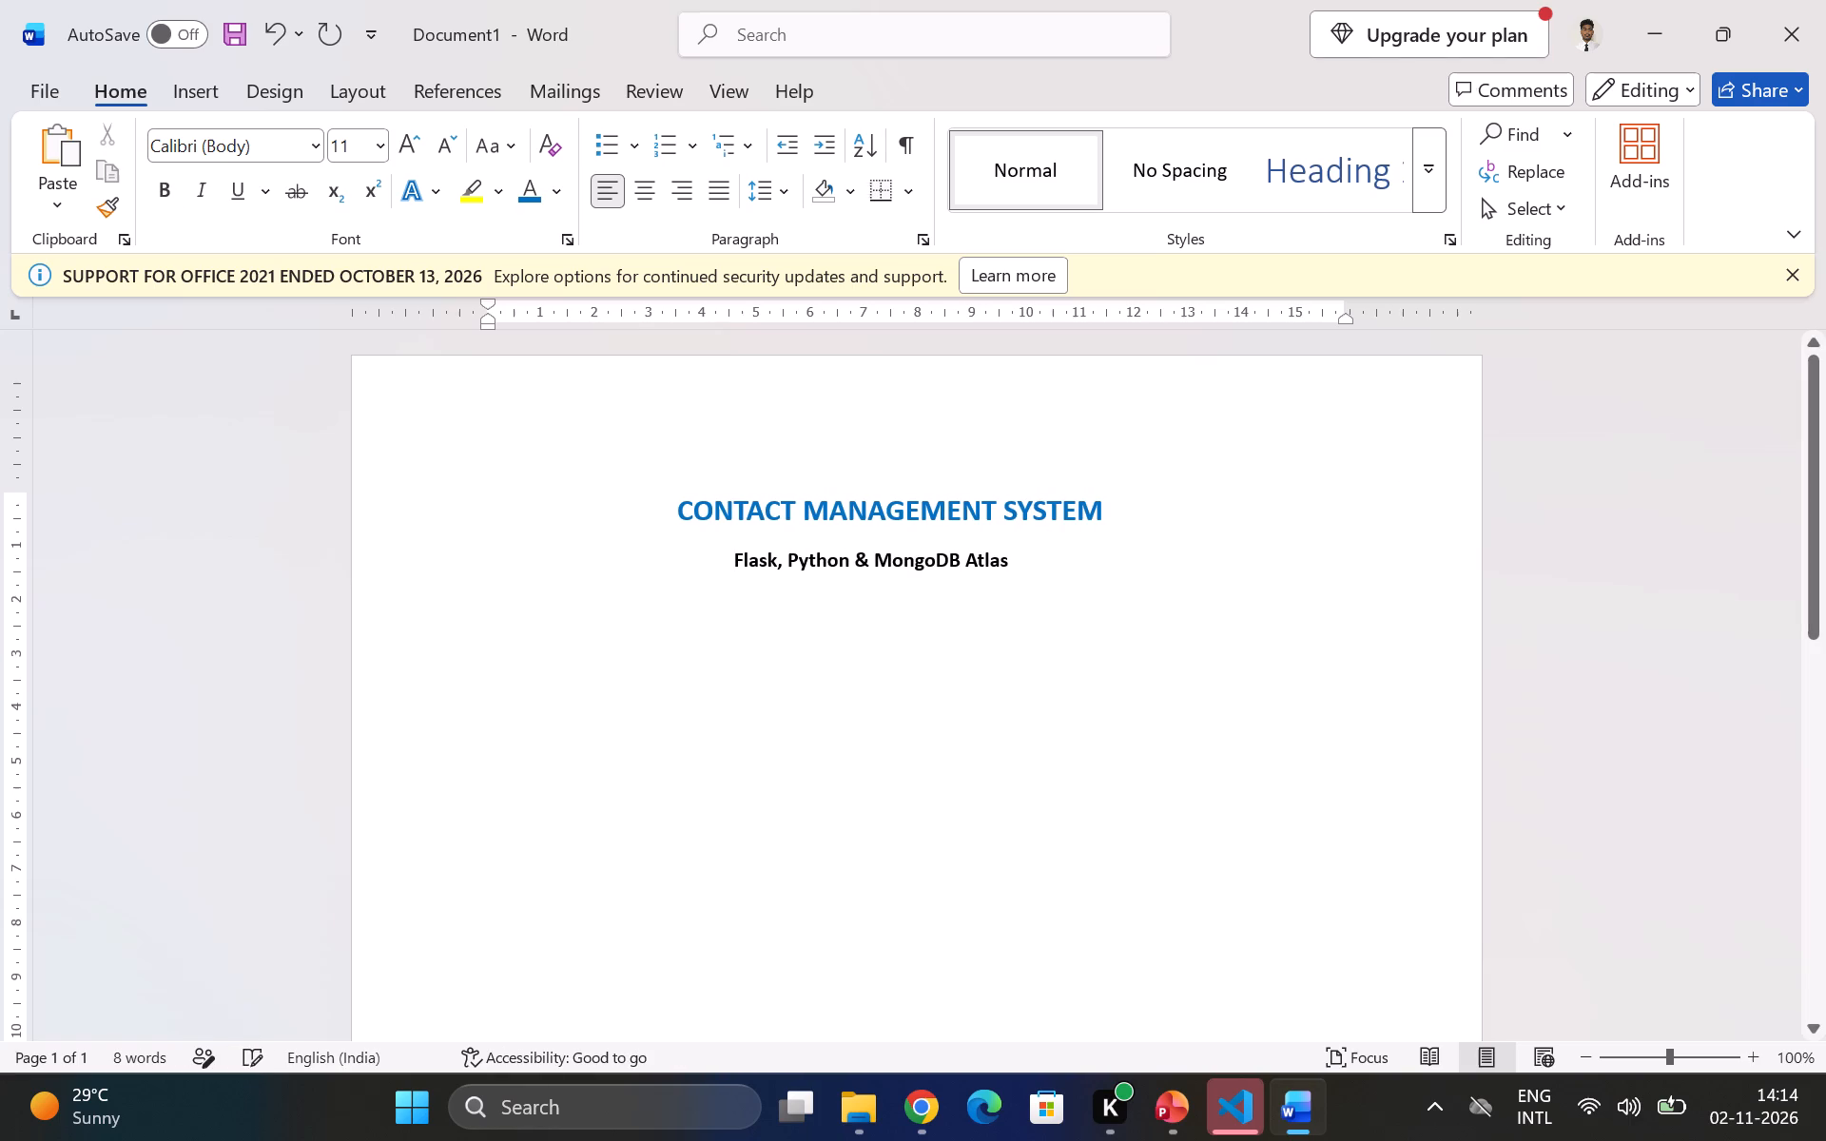
Add two empty lines below the subtitle.
click(1055, 566)
key(Return)
key(Return)
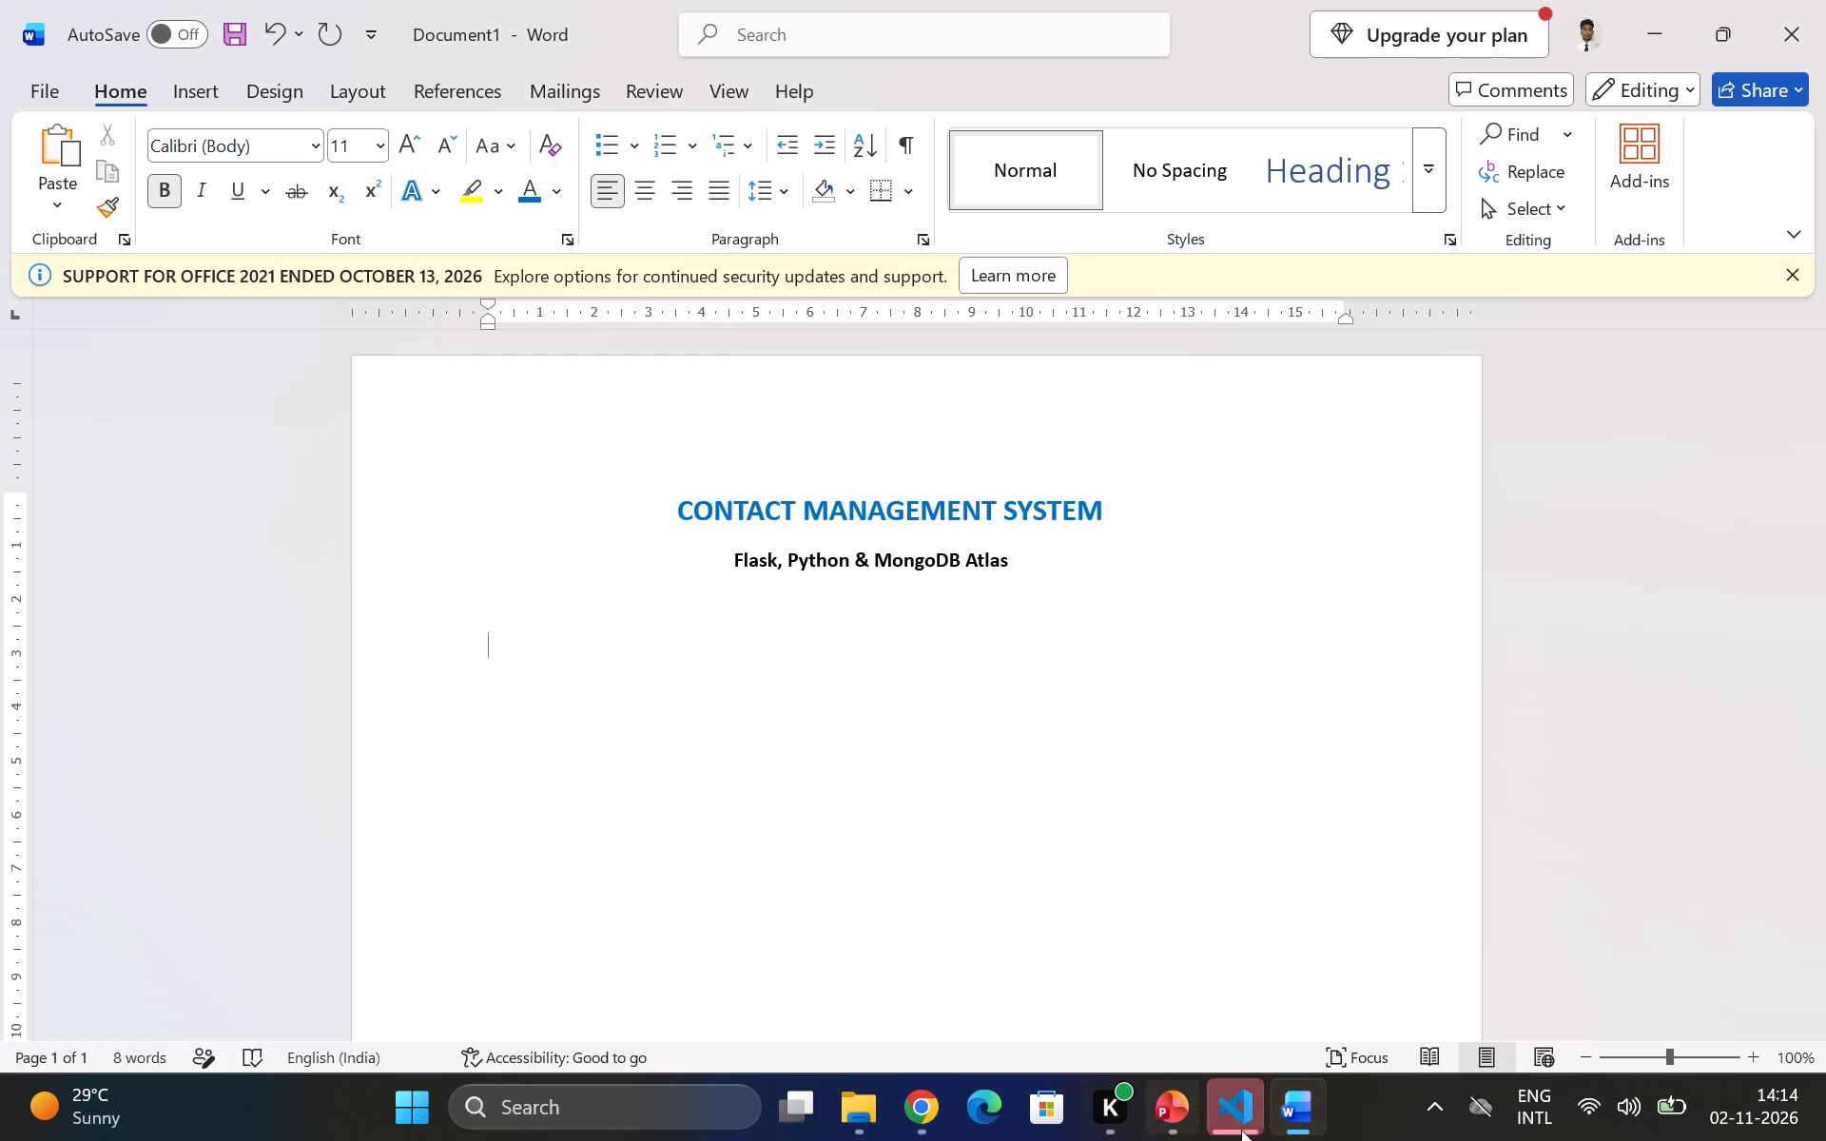
Review the Contact Management System report PDF in Chrome, examining the cover image and the sections on its second page.
click(1288, 1112)
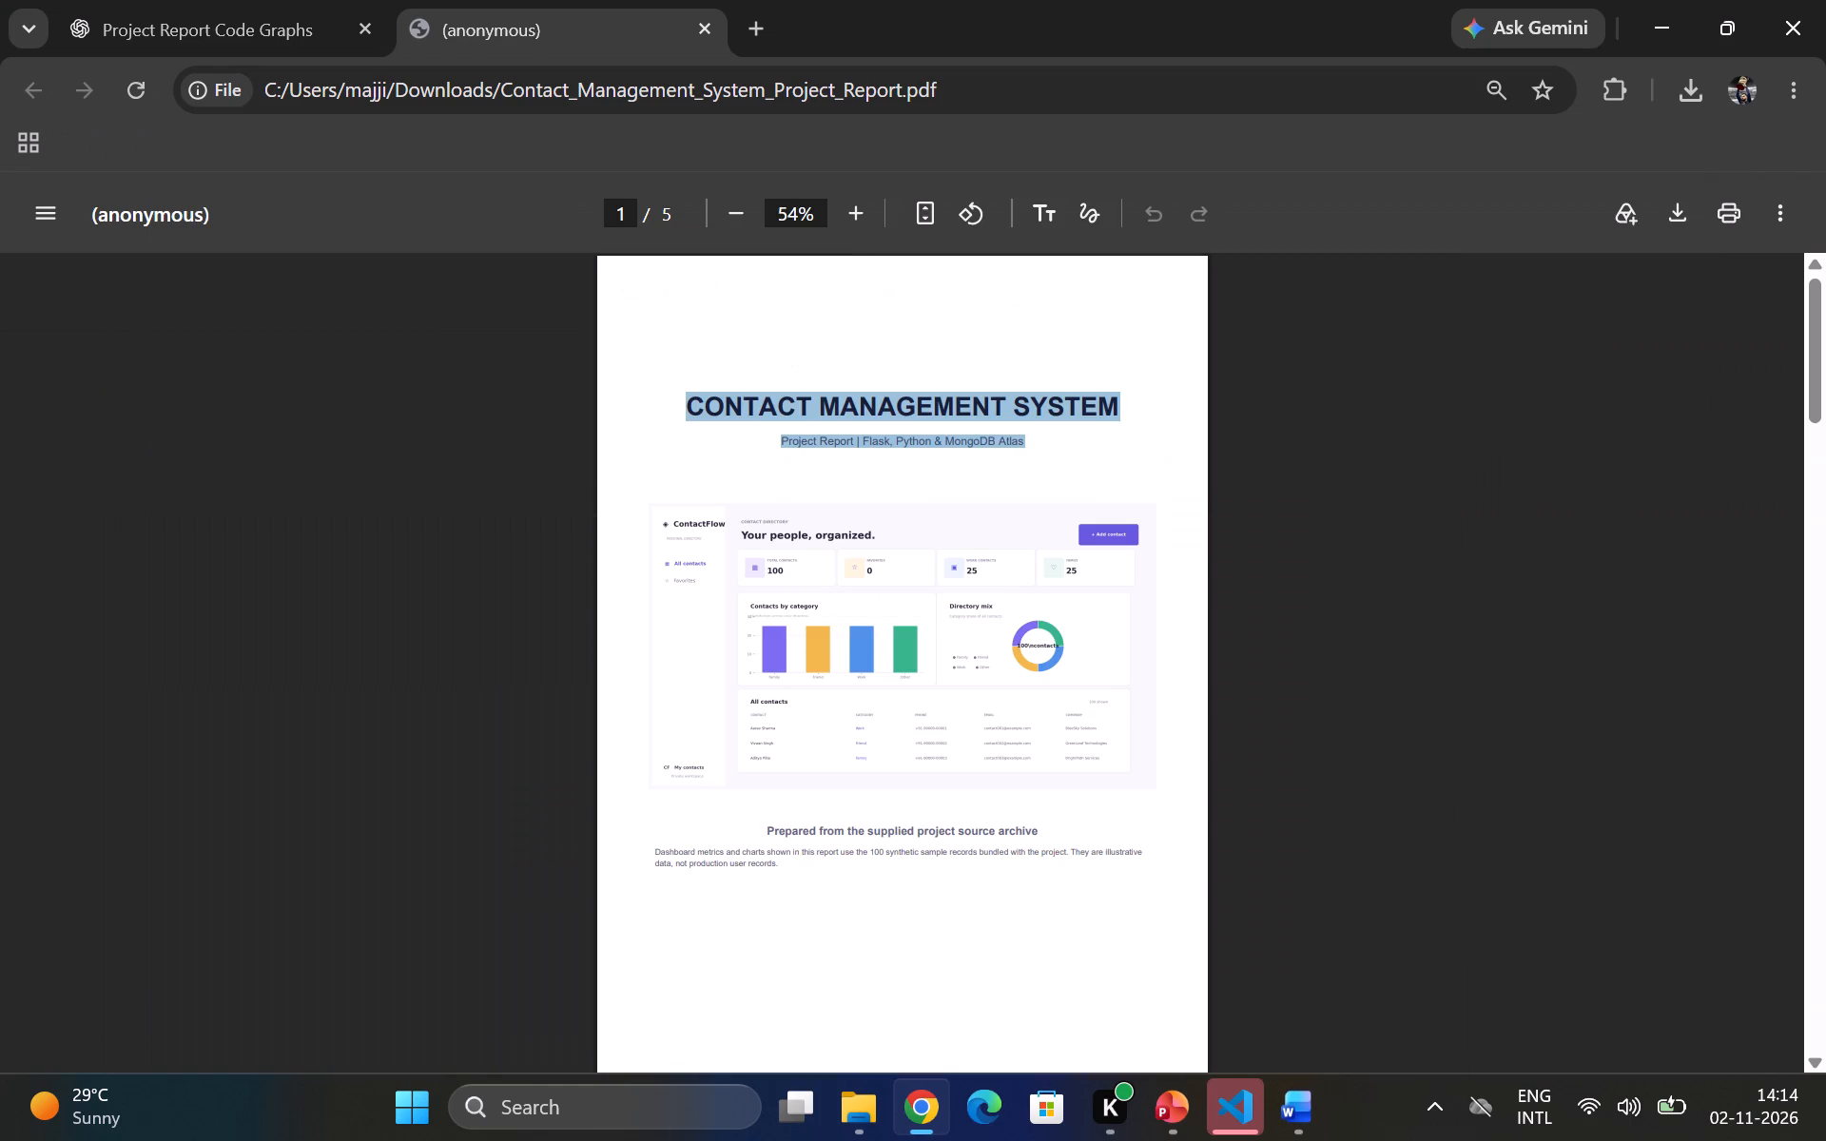
click(919, 817)
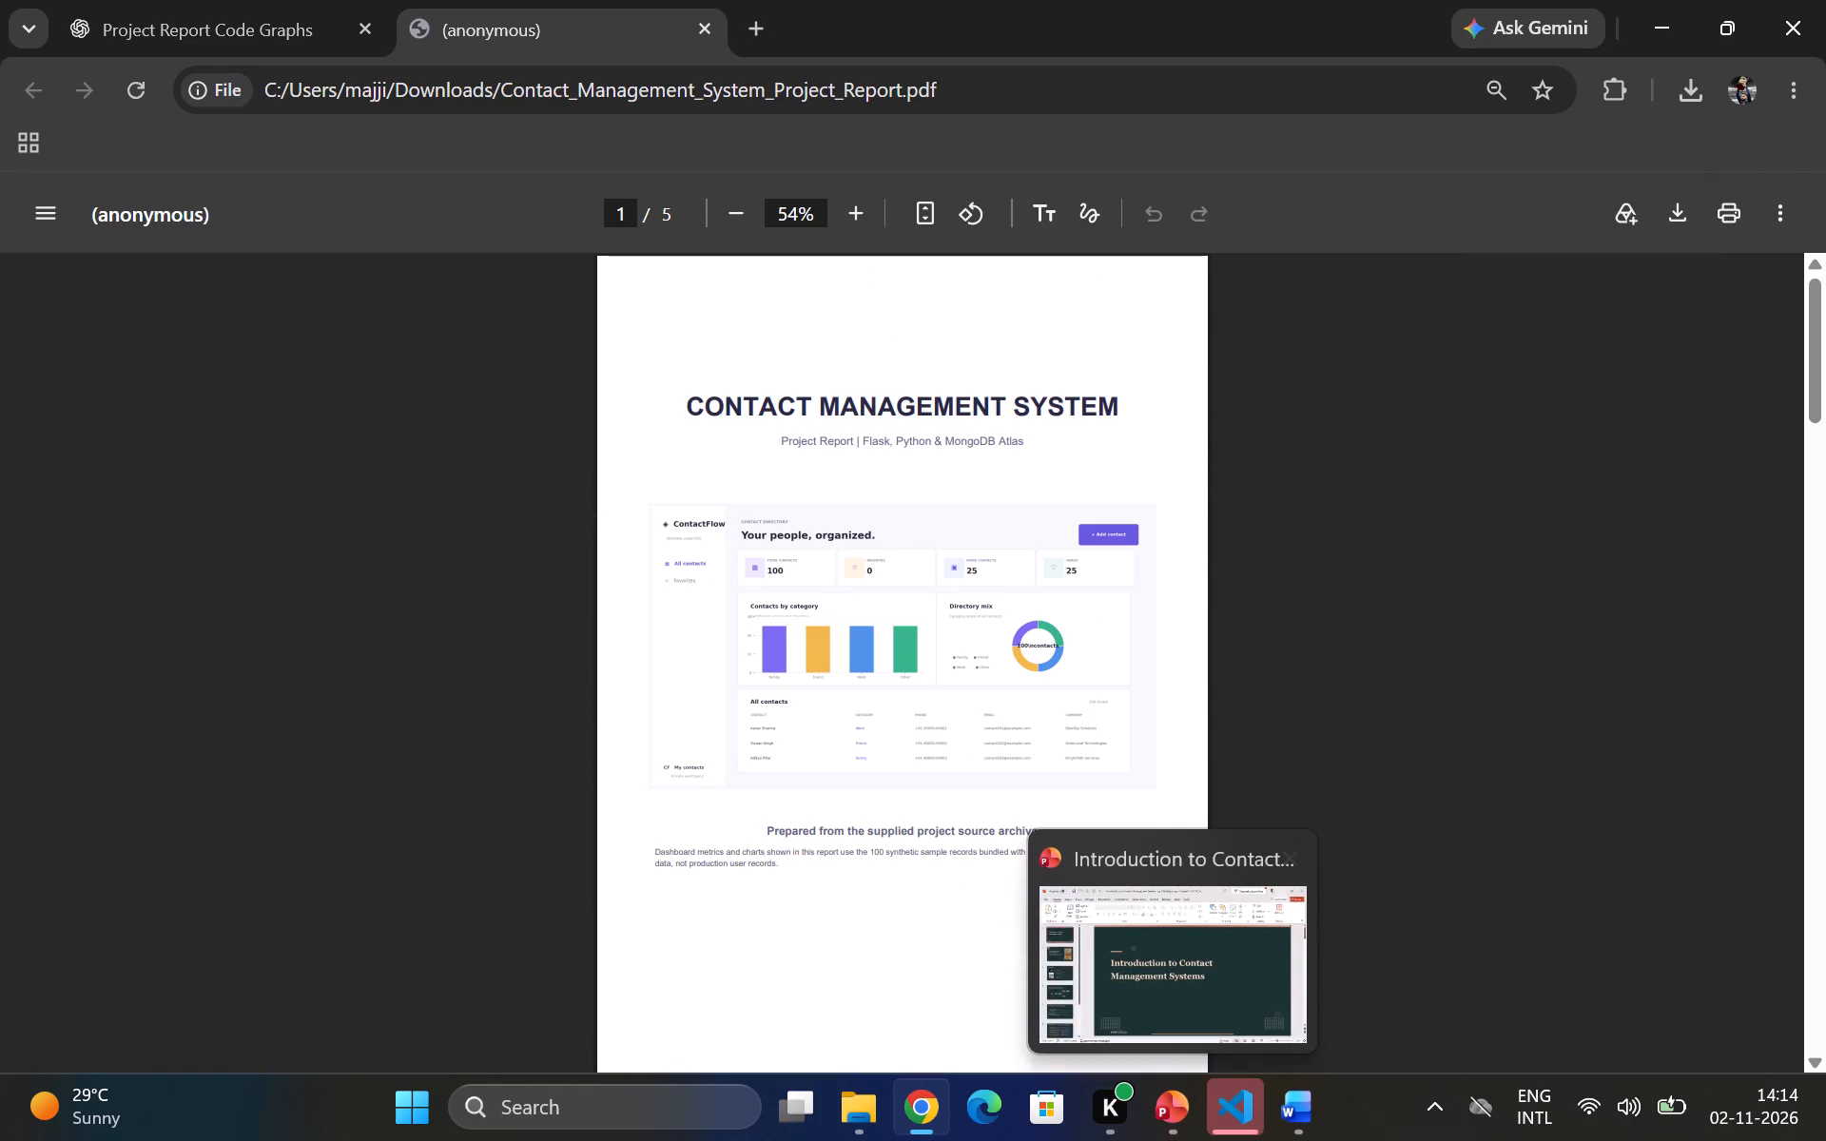
click(928, 861)
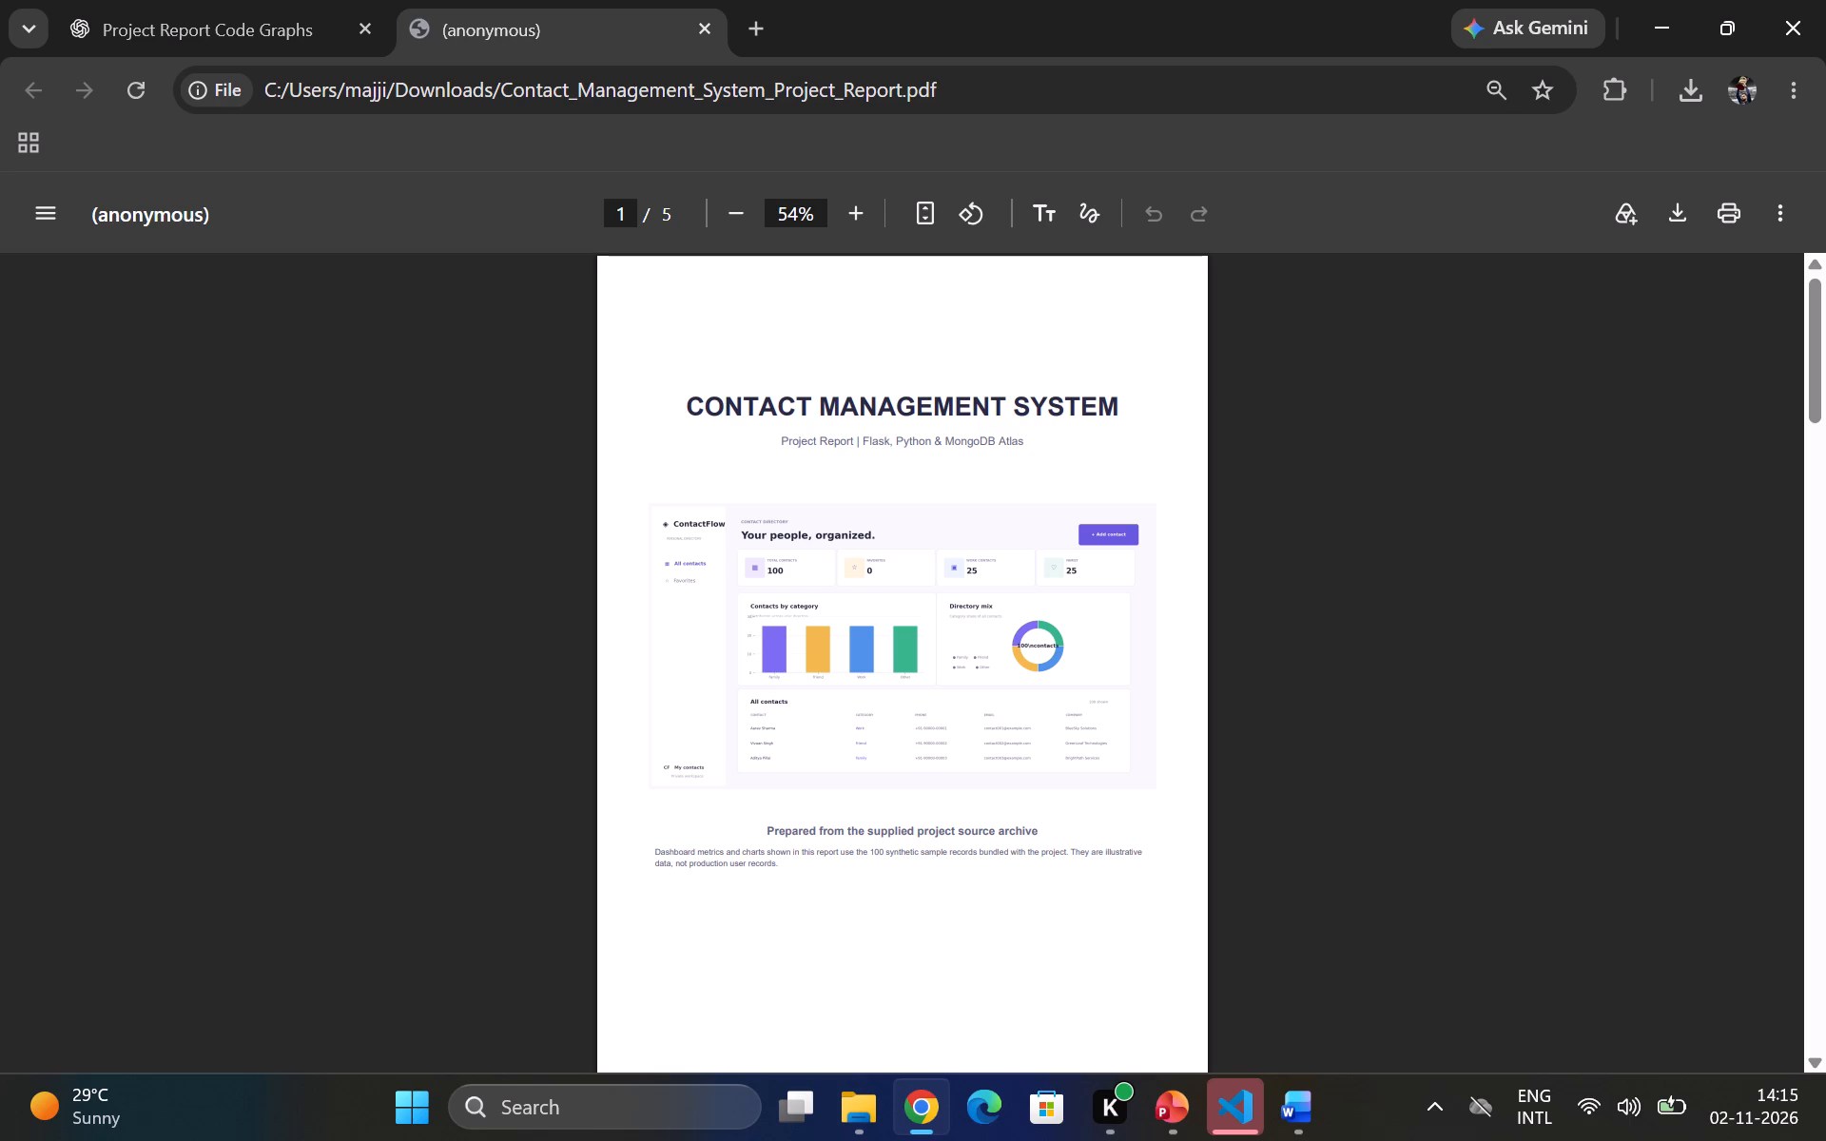
scroll(928, 861, down, 3)
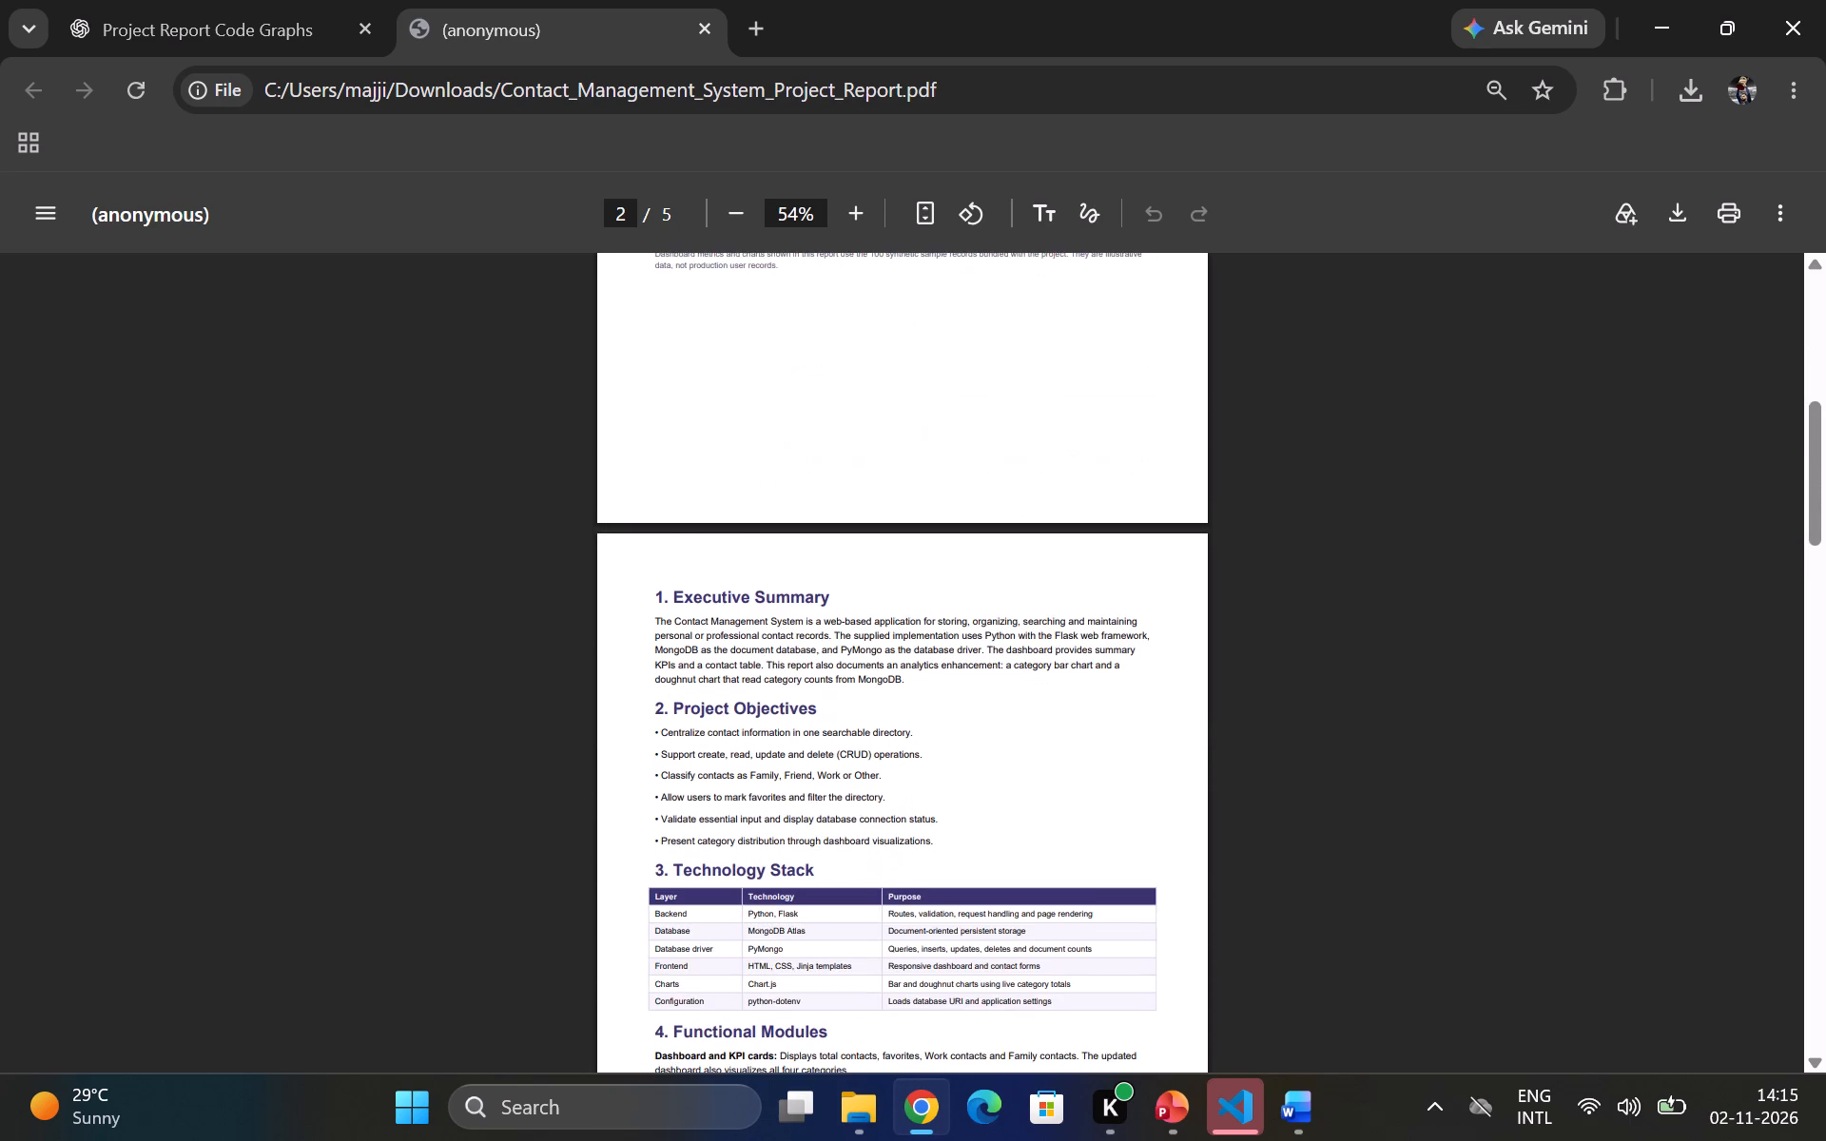
scroll(928, 861, down, 1)
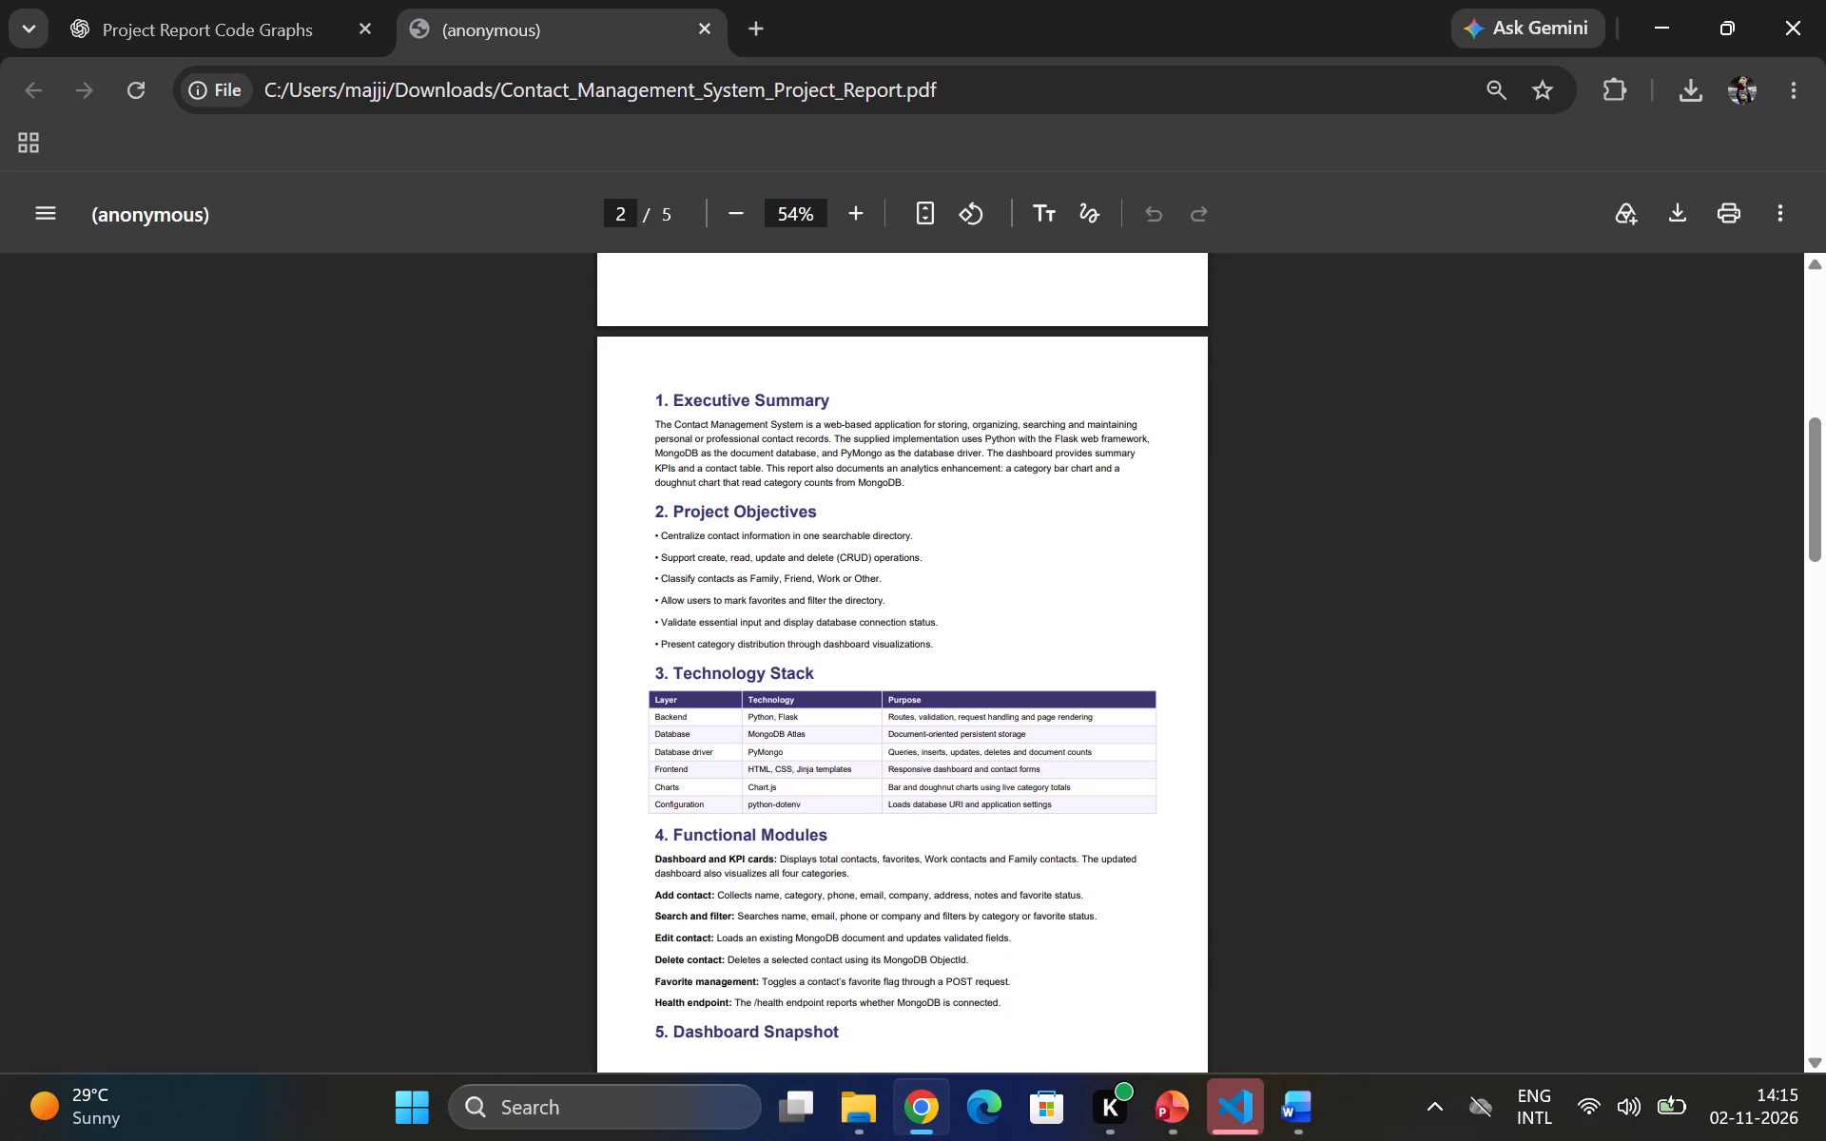
click(895, 542)
scroll(895, 542, up, 3)
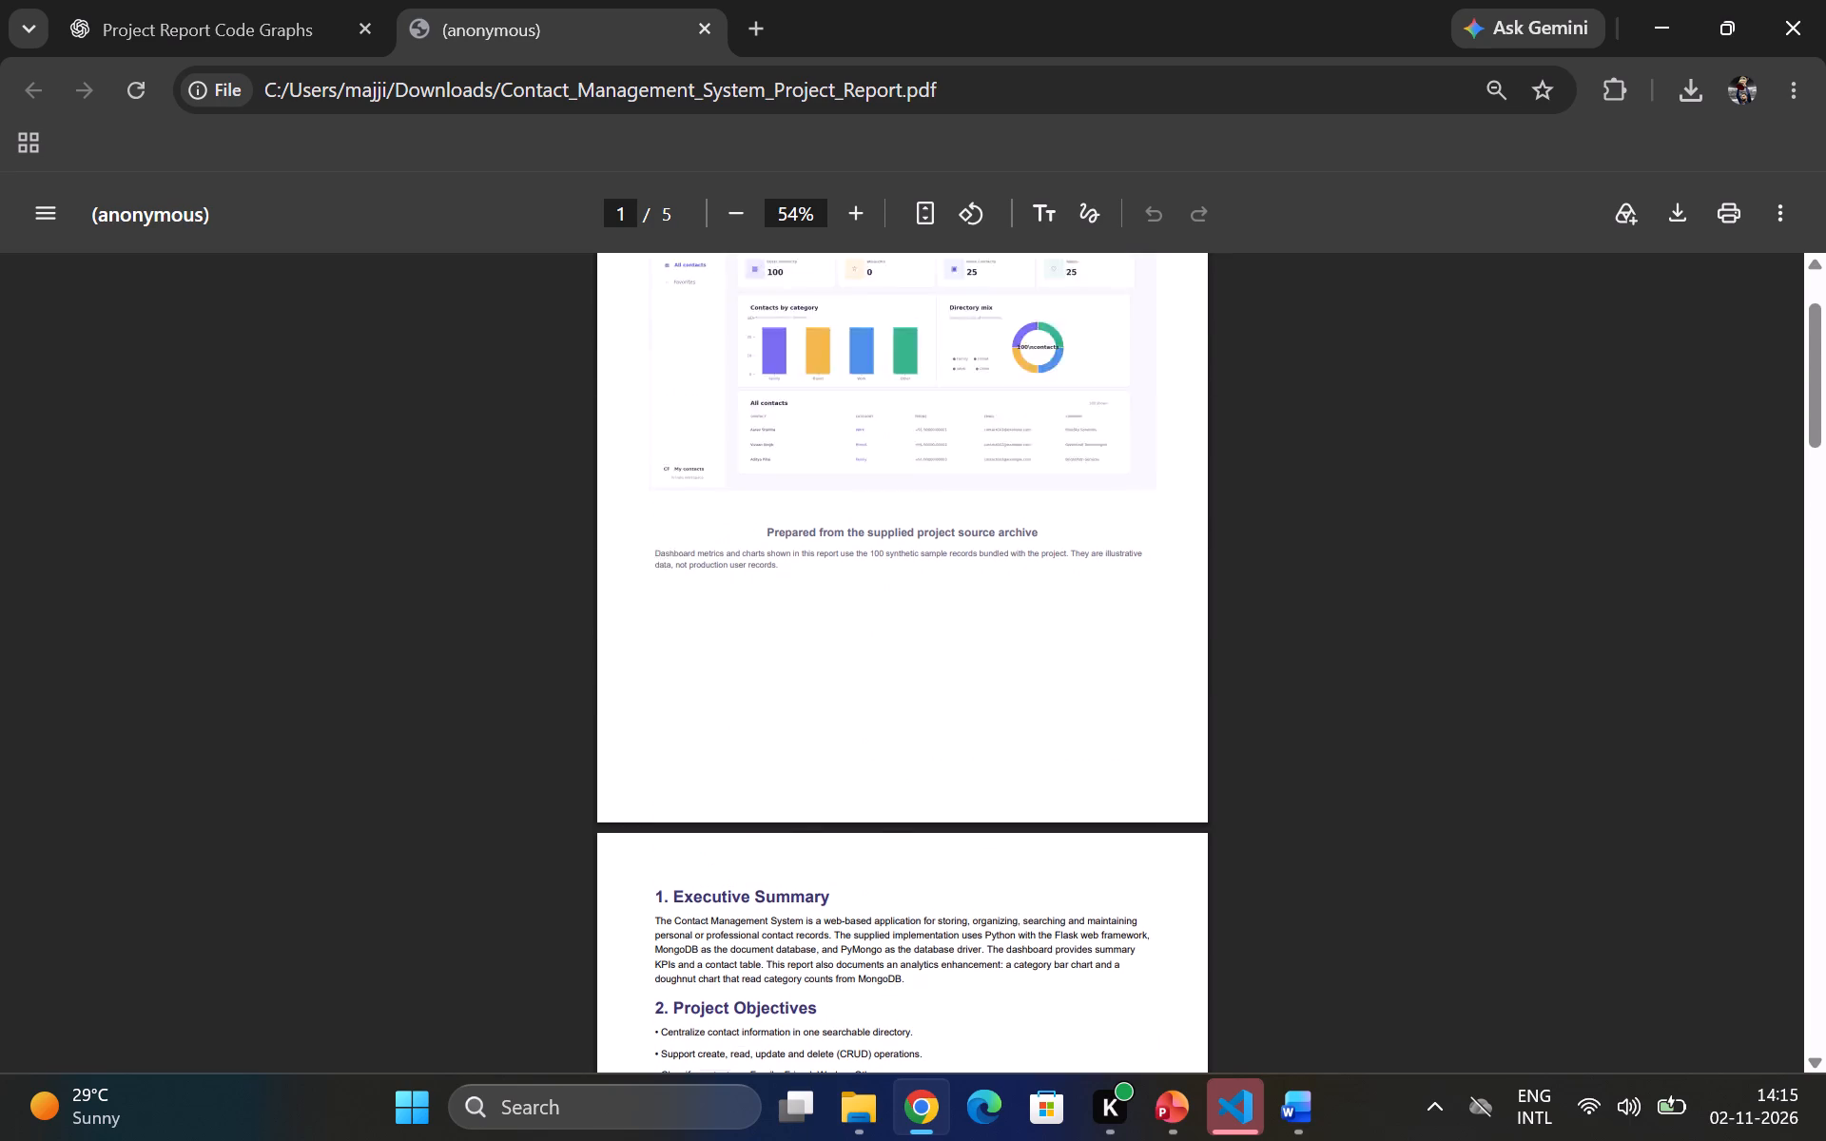
scroll(895, 542, up, 2)
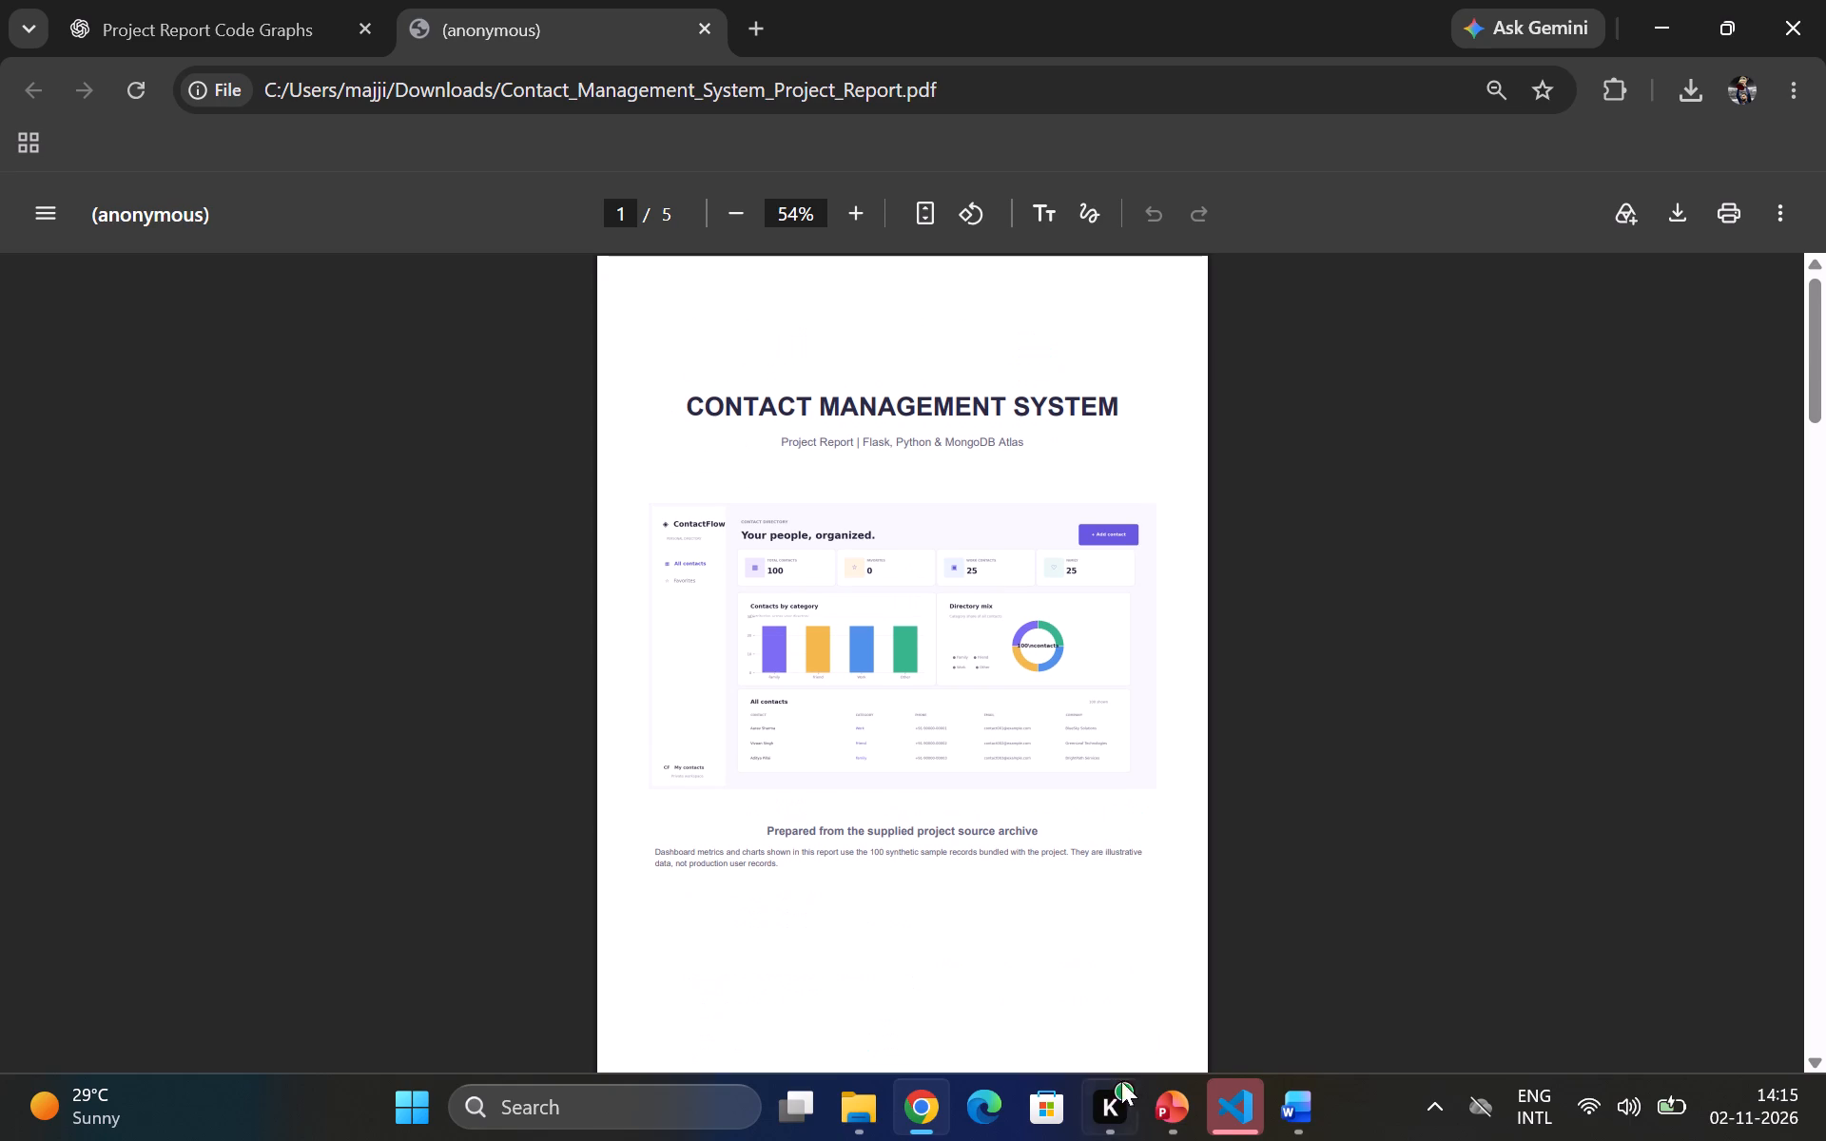
Finish the Visual Studio Code setup wizard with the launch option kept on.
click(1222, 1115)
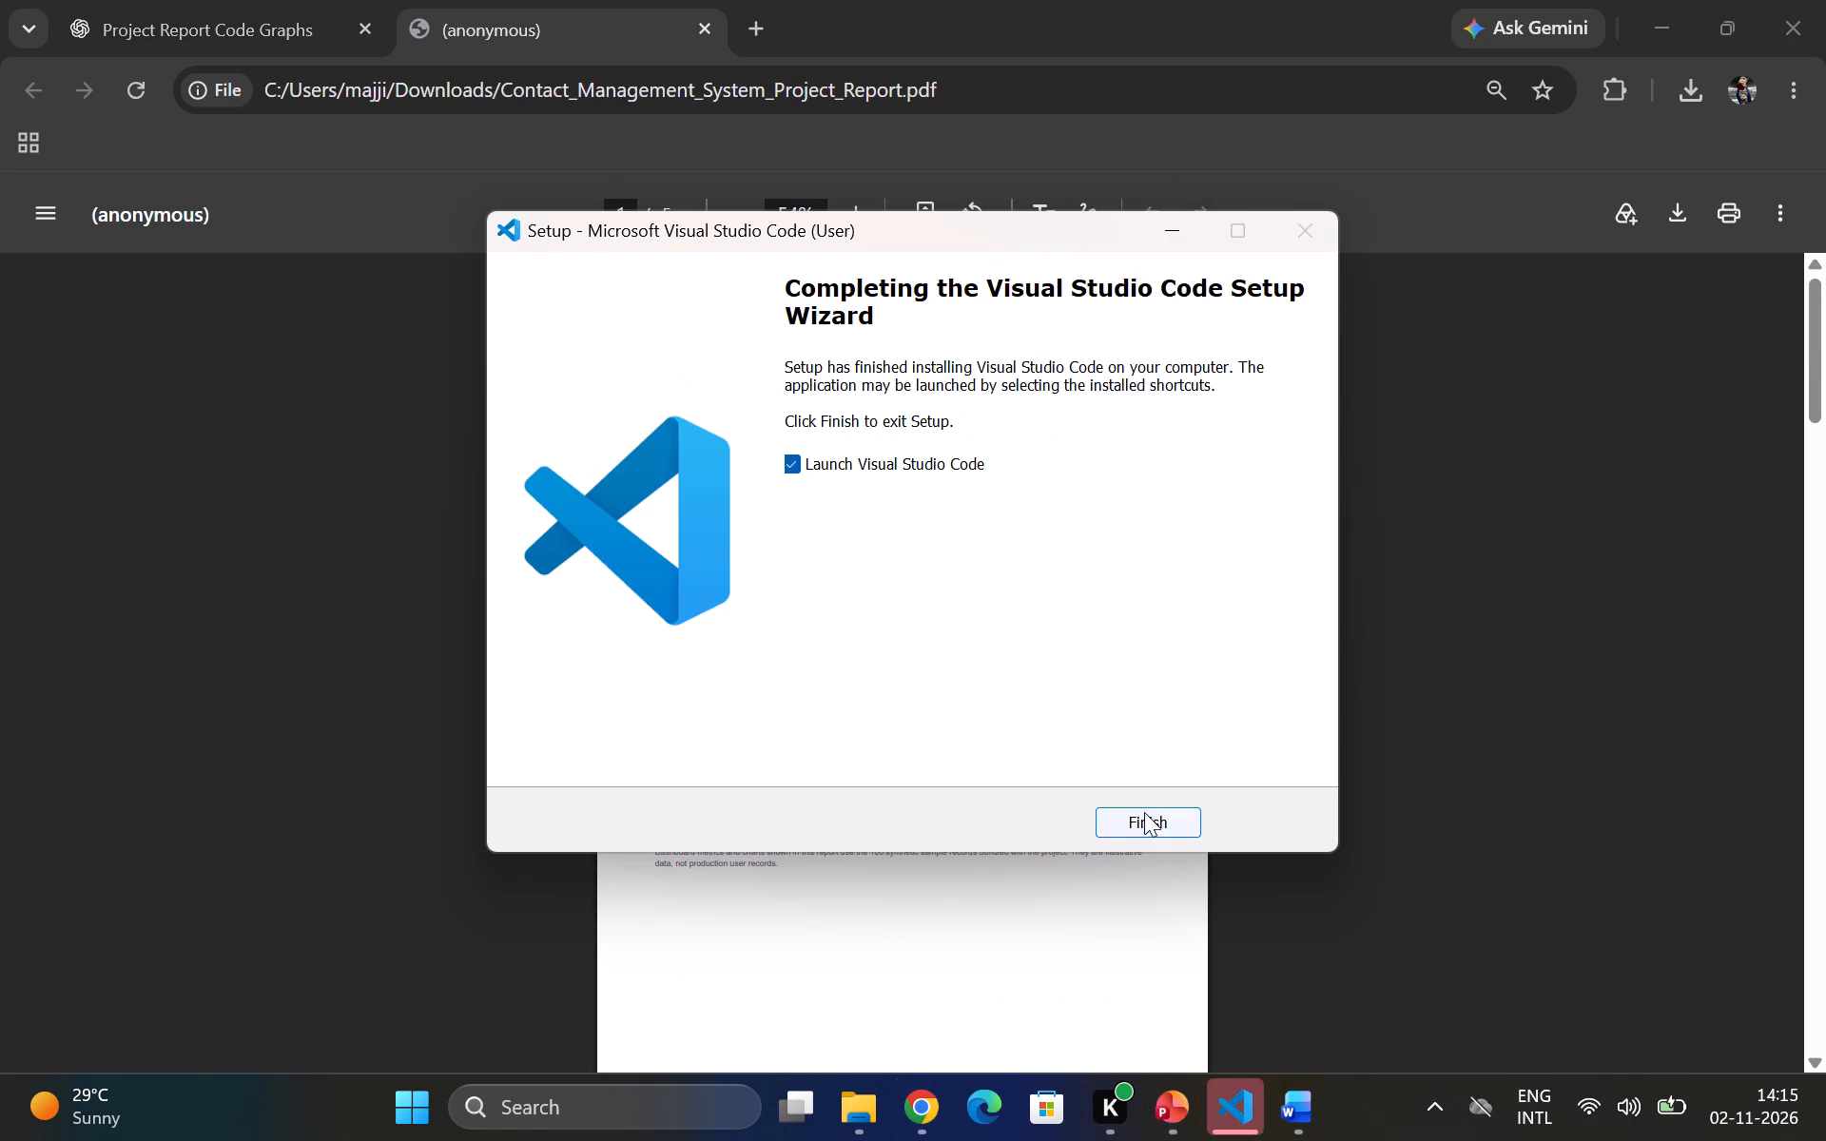
click(1142, 817)
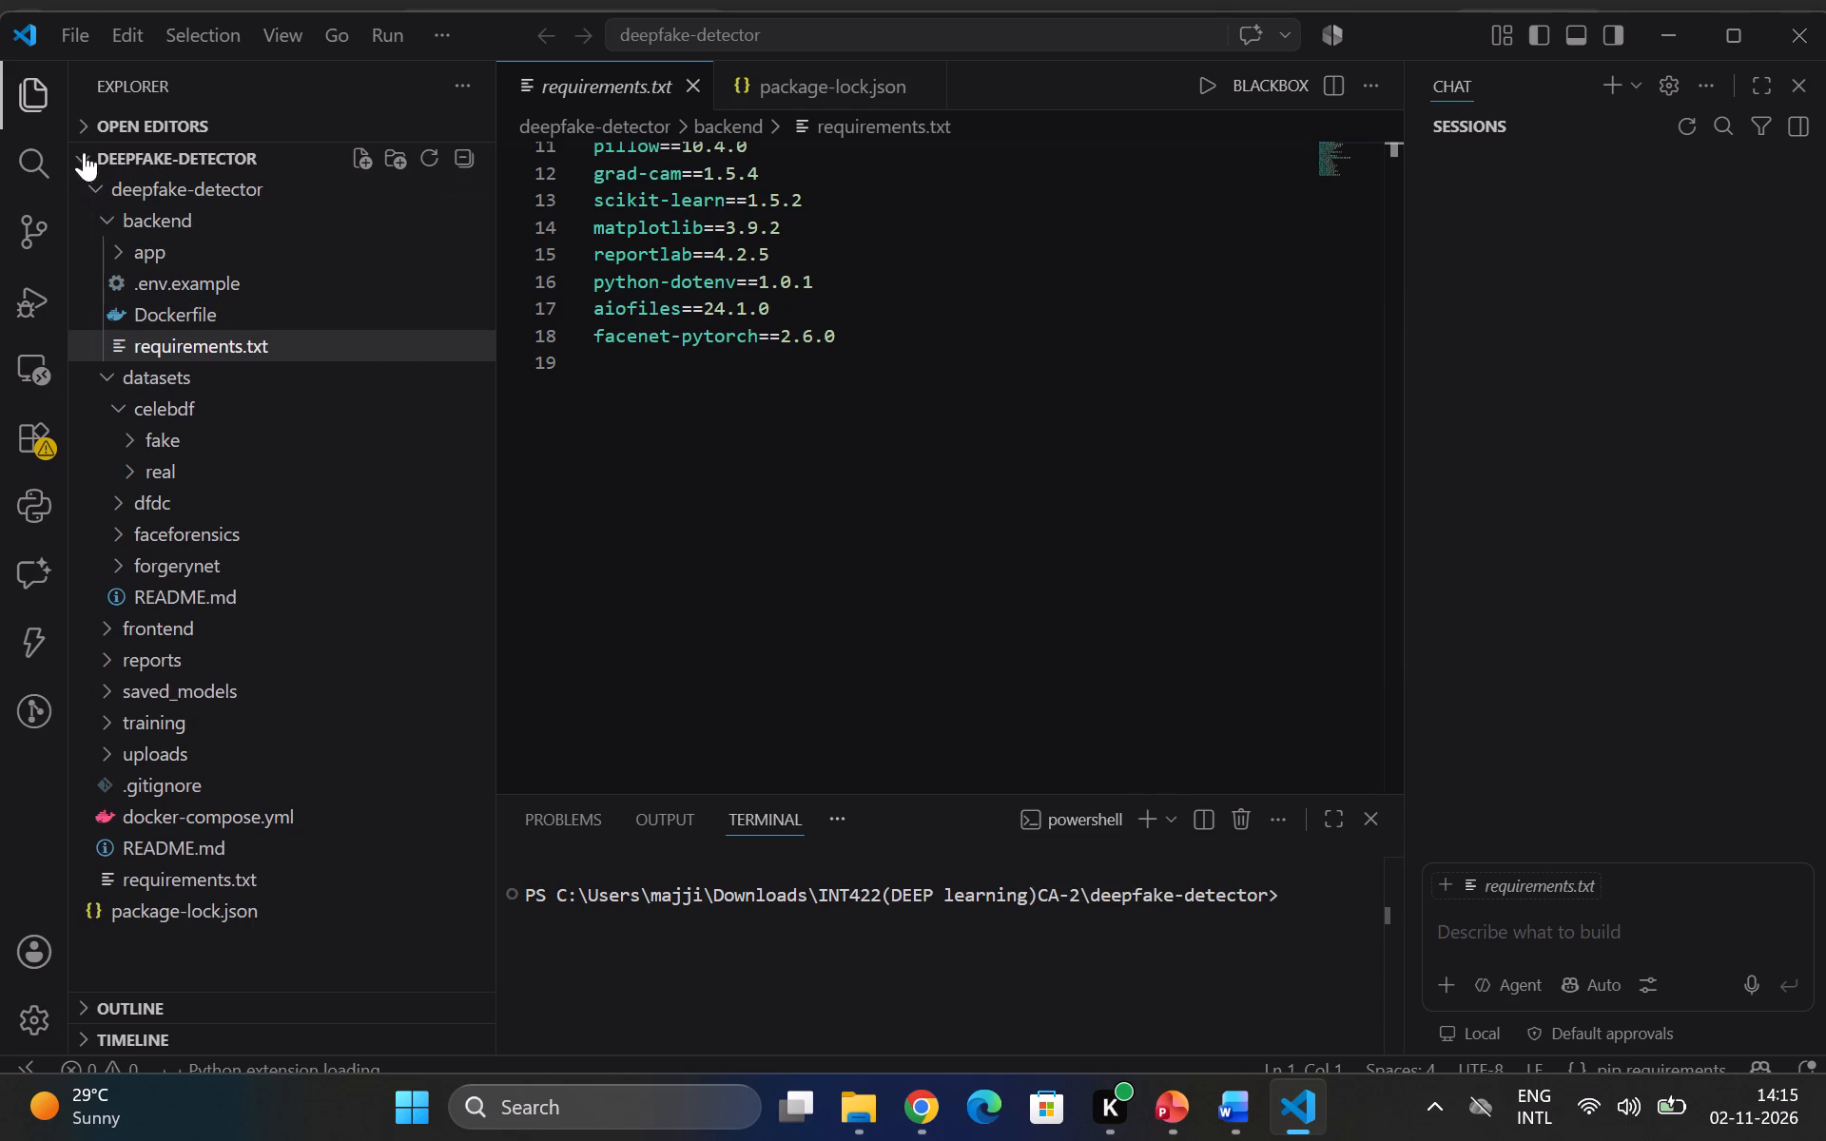
Open the Downloads\contact_management_system (2) folder in Visual Studio Code from the Default profile's list of folders and workspaces.
click(69, 40)
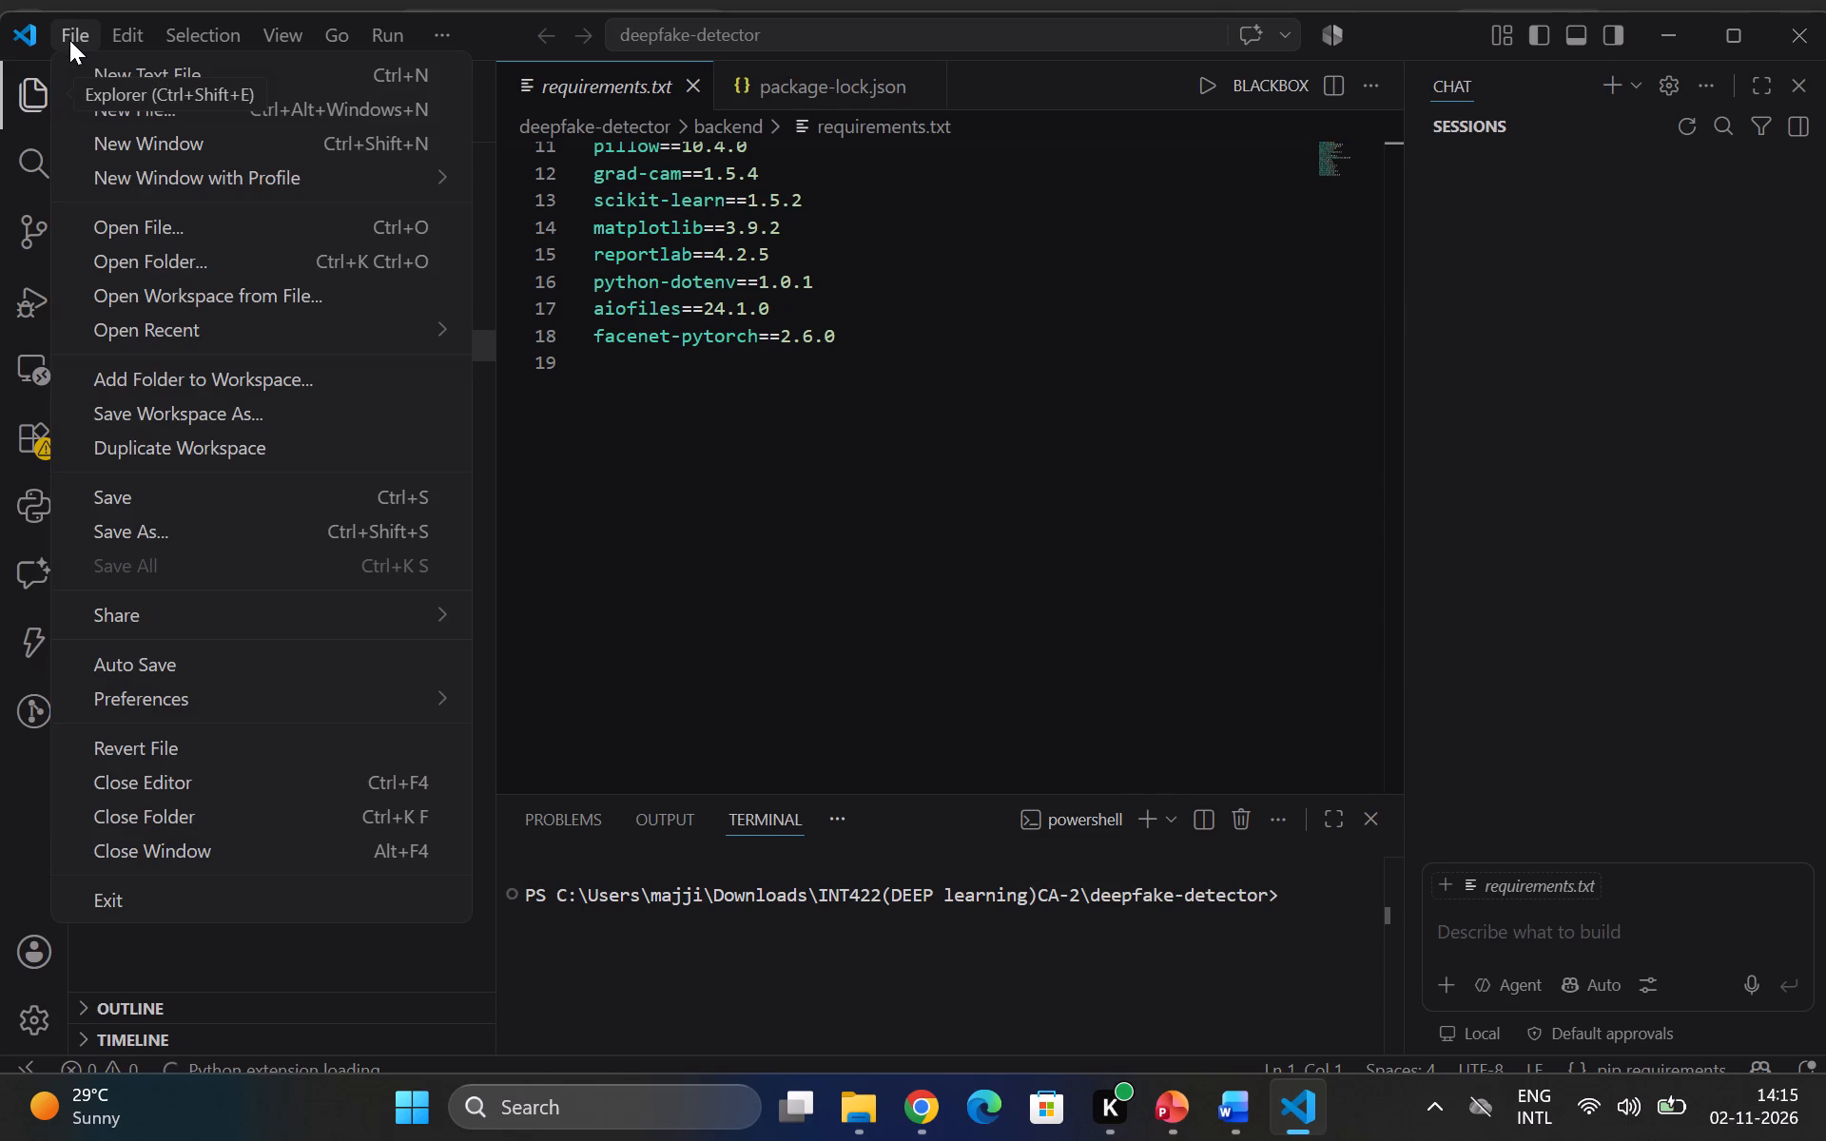
click(674, 569)
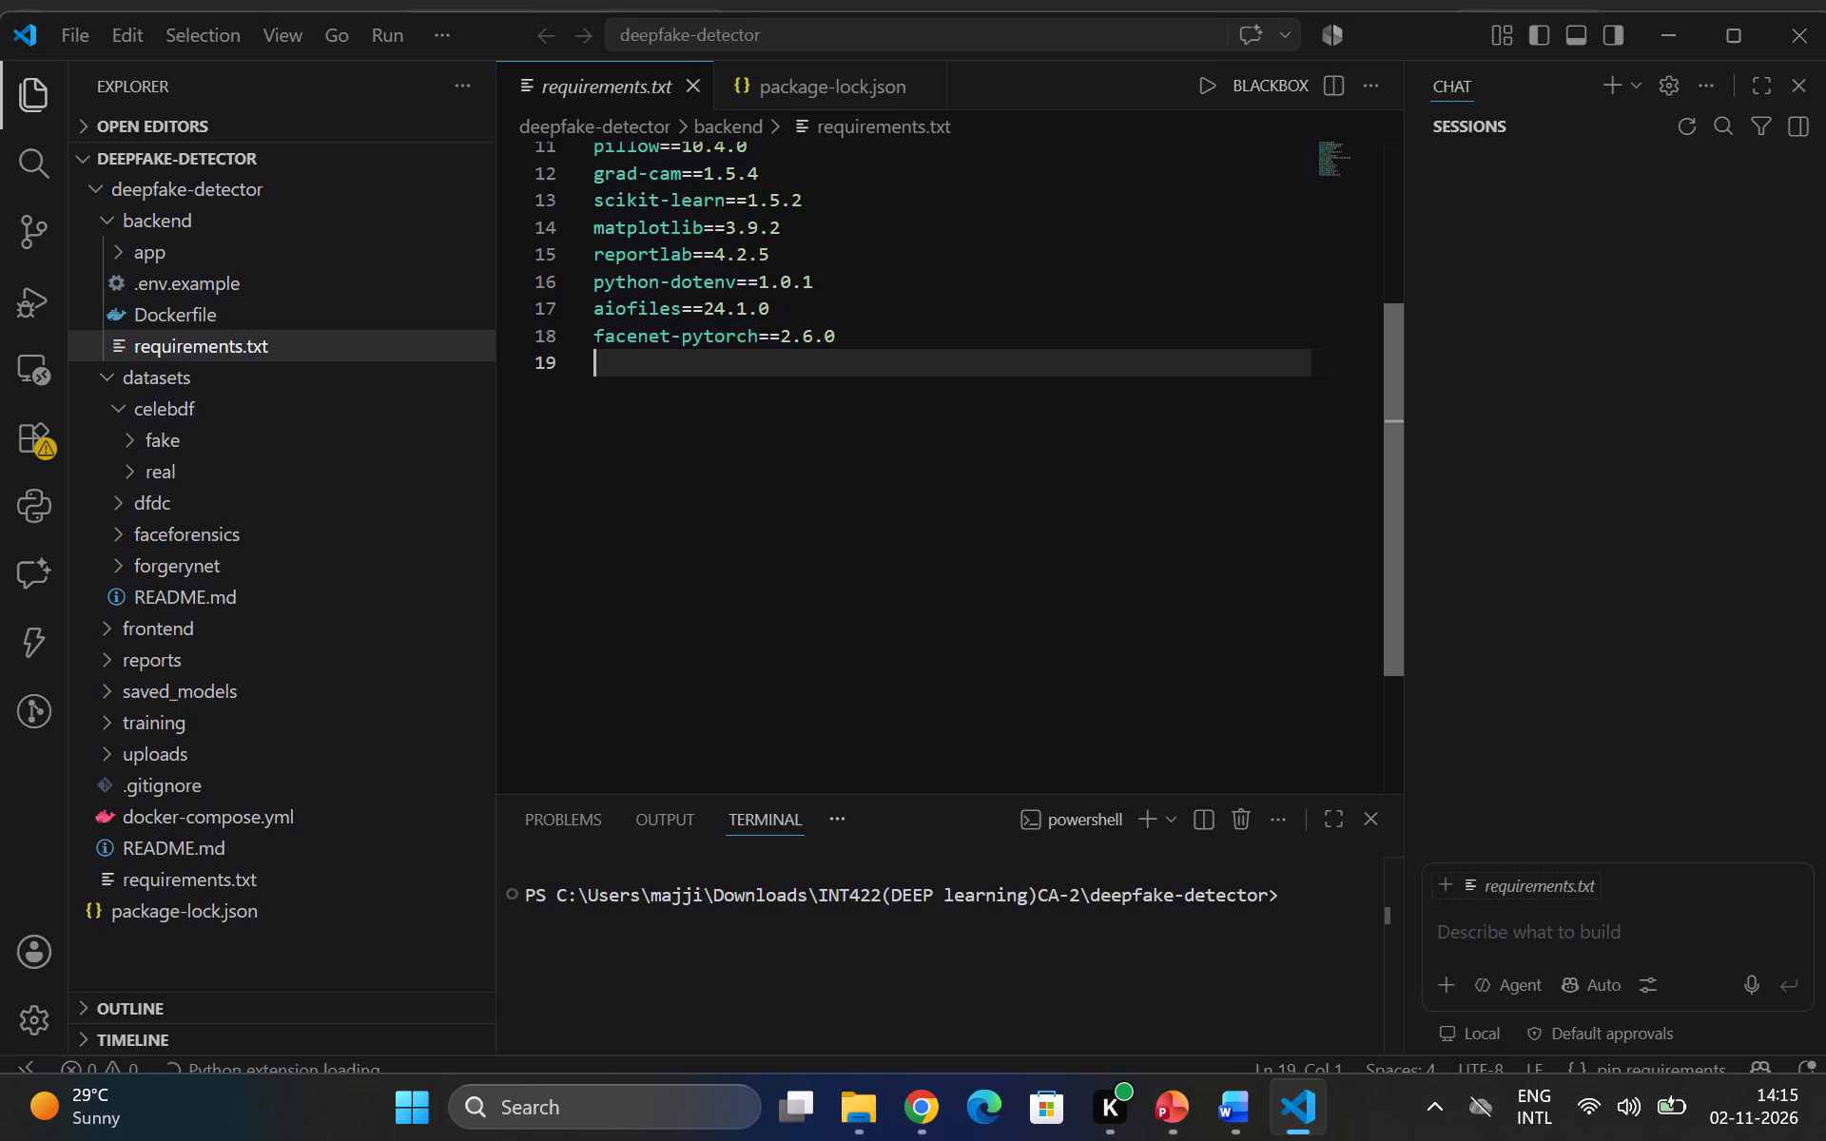
click(48, 1015)
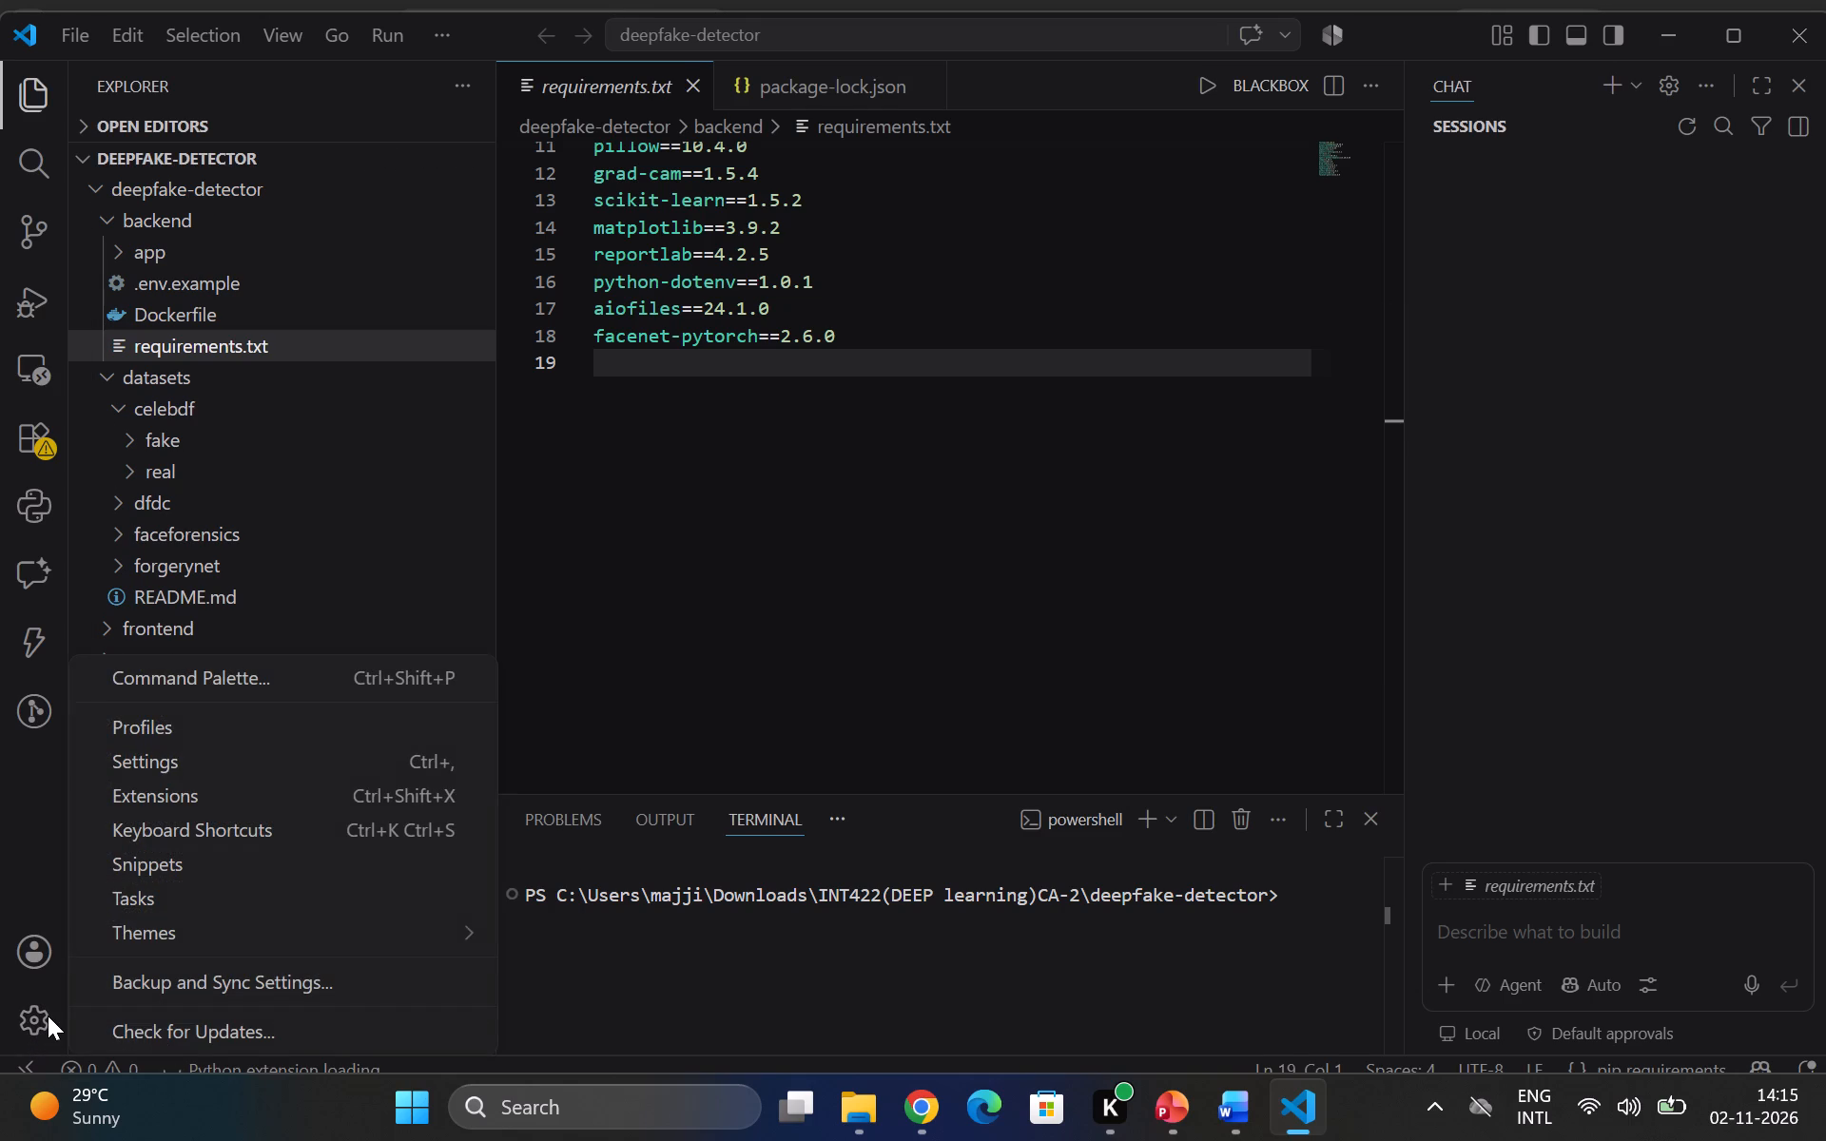
click(126, 722)
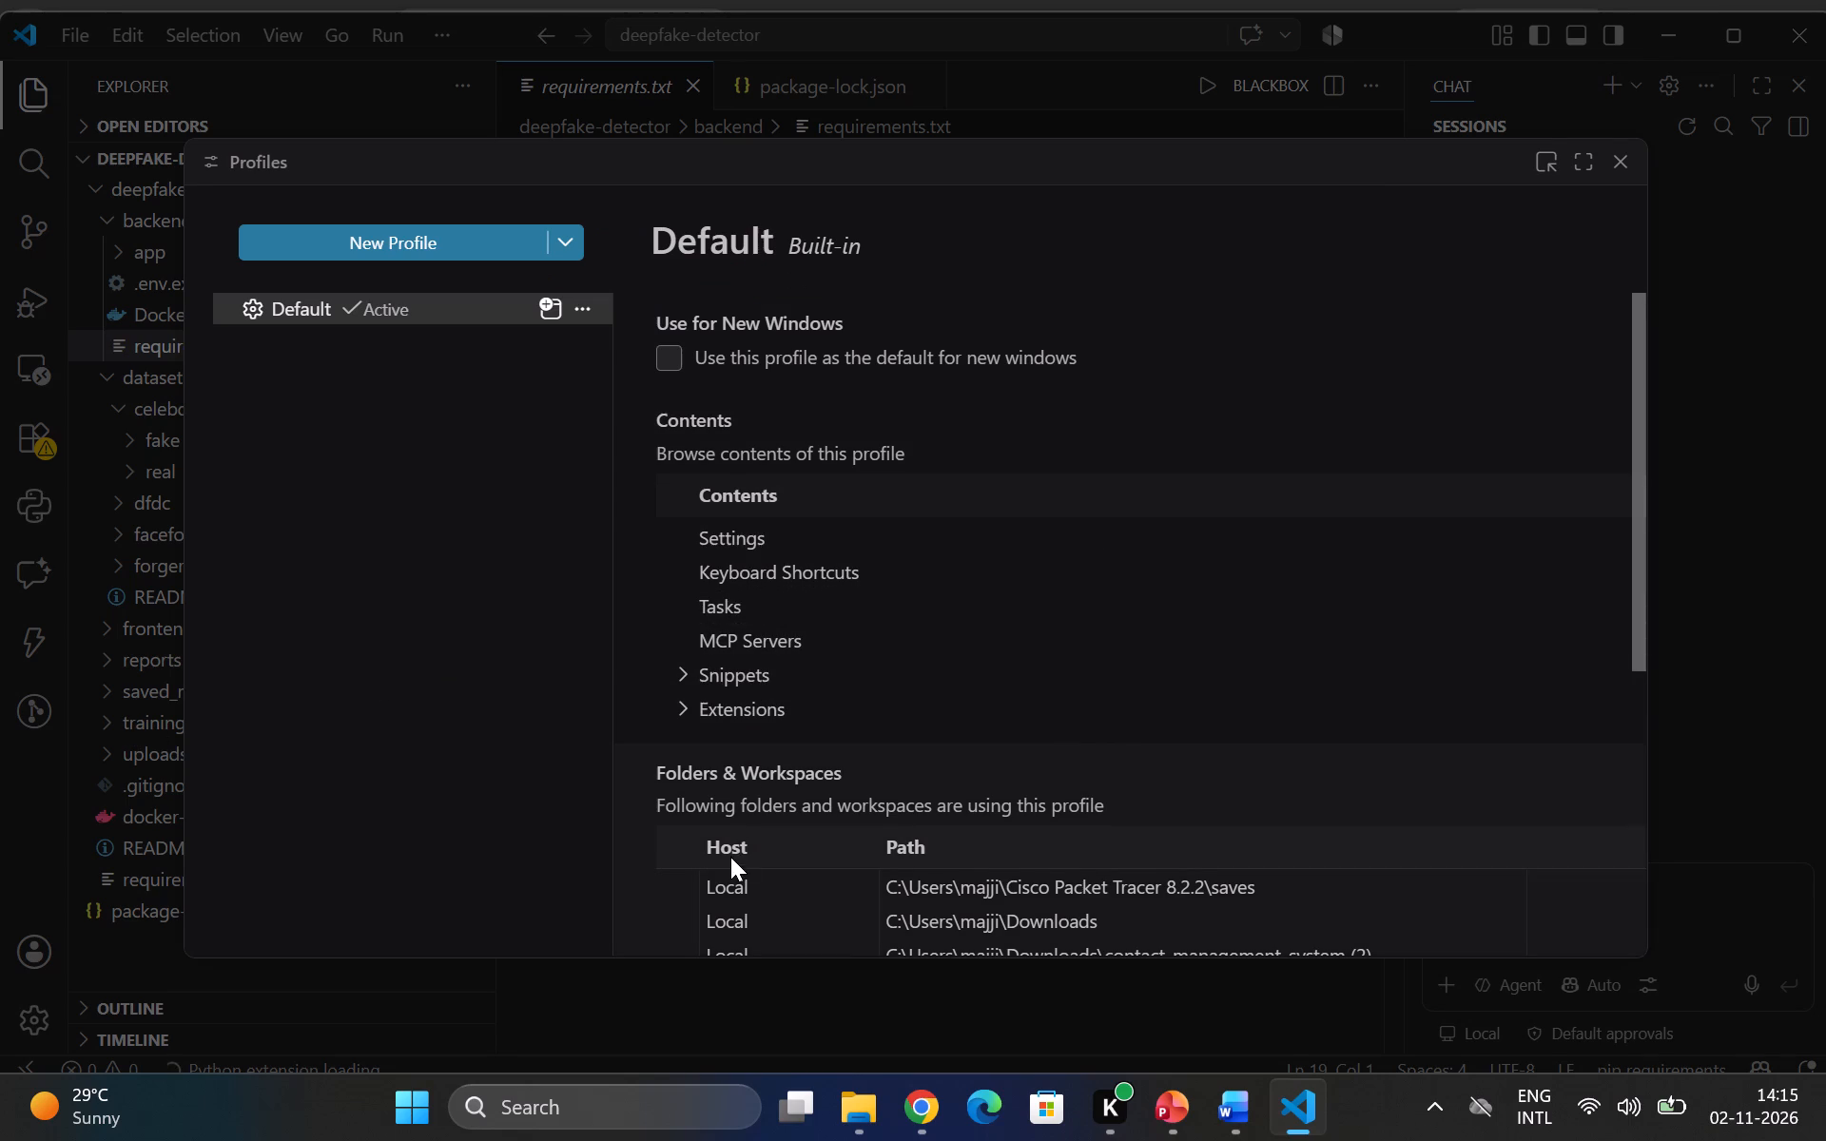
scroll(728, 861, down, 3)
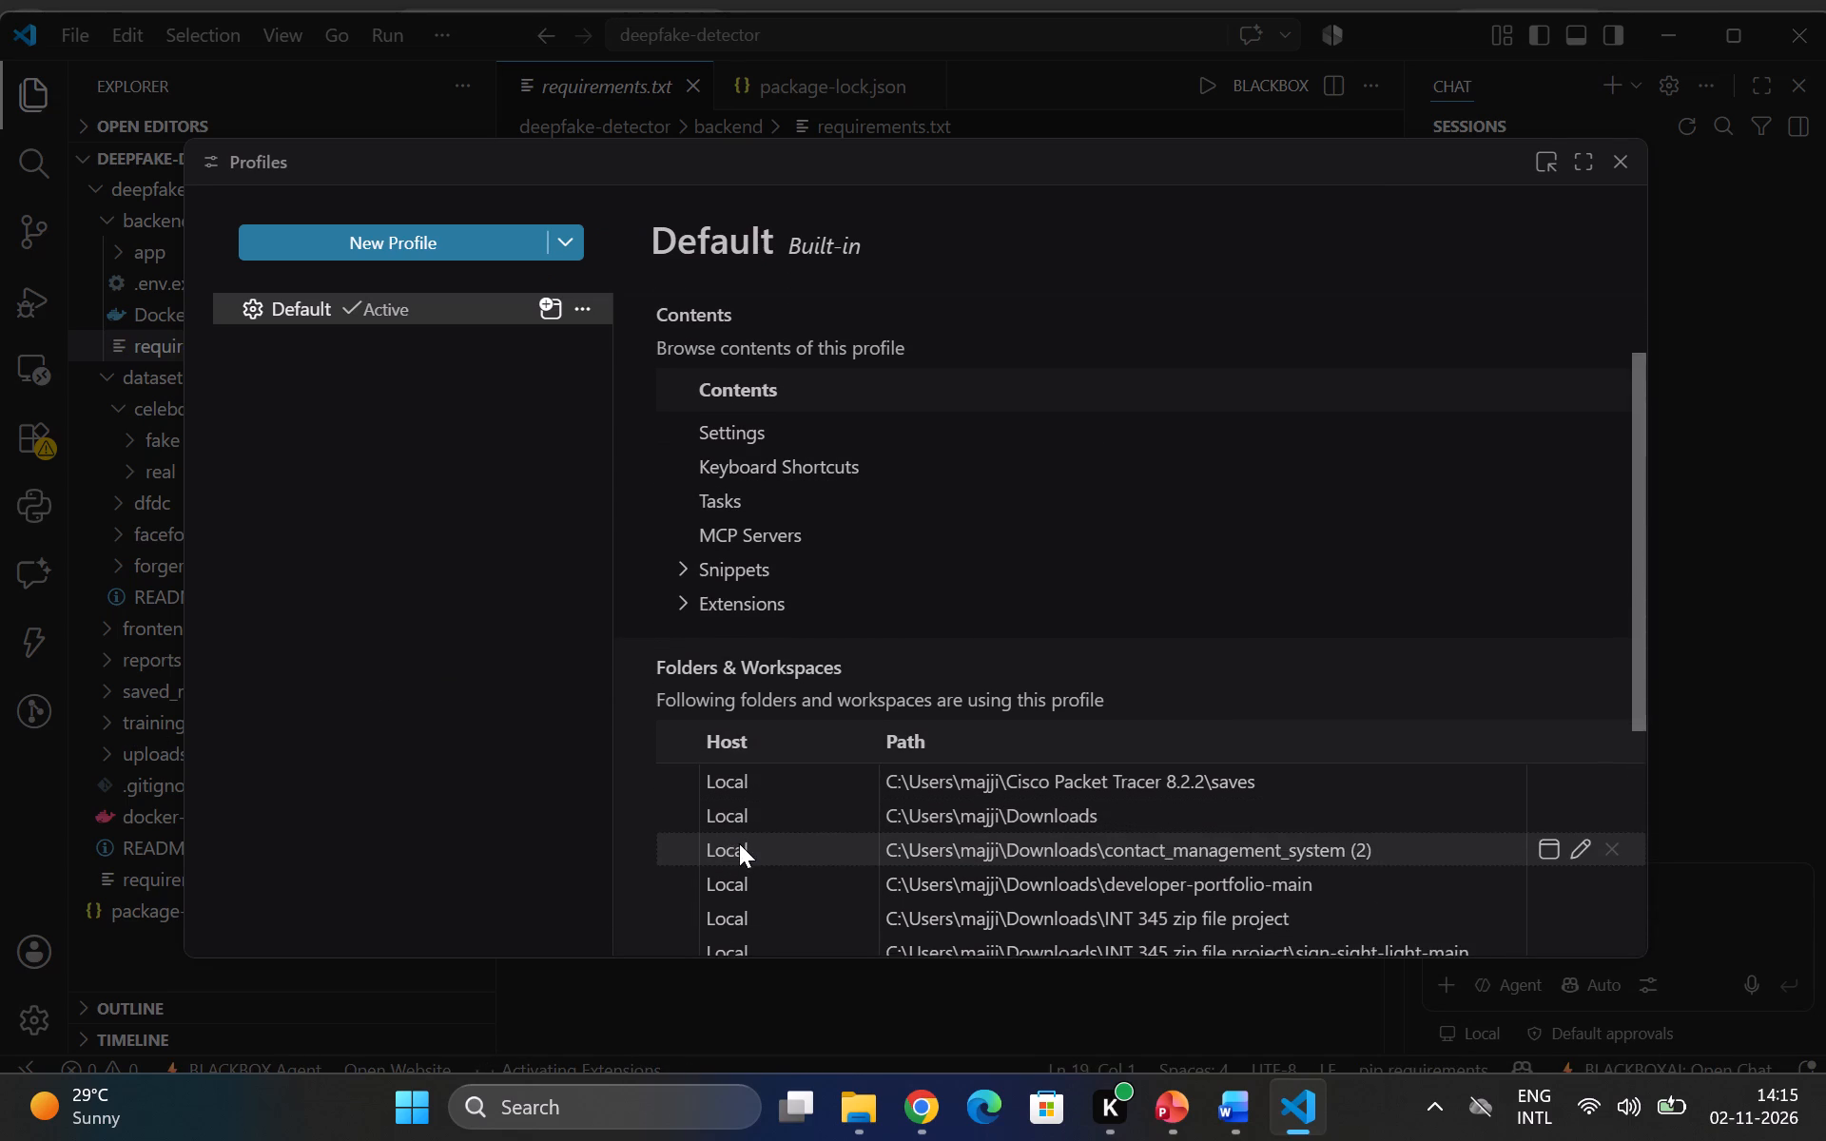
scroll(739, 843, down, 5)
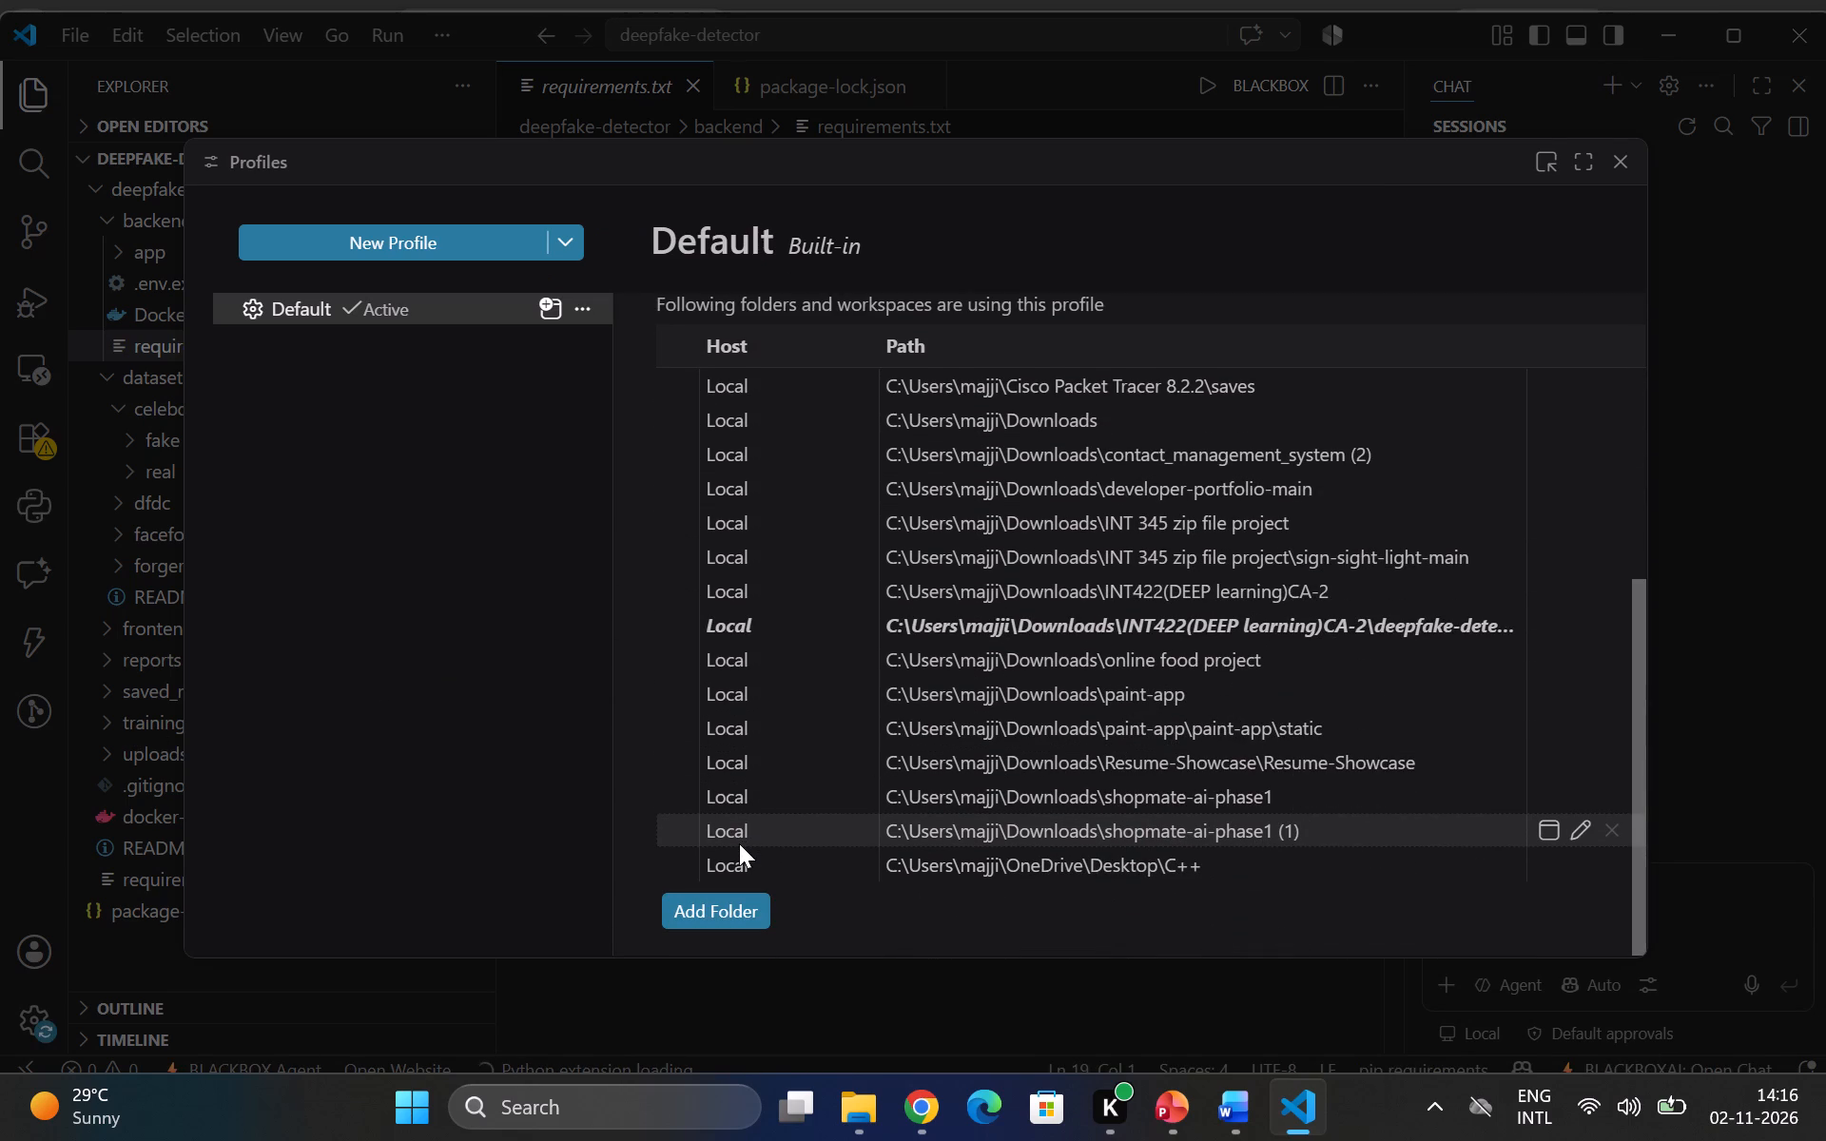
scroll(939, 749, up, 1)
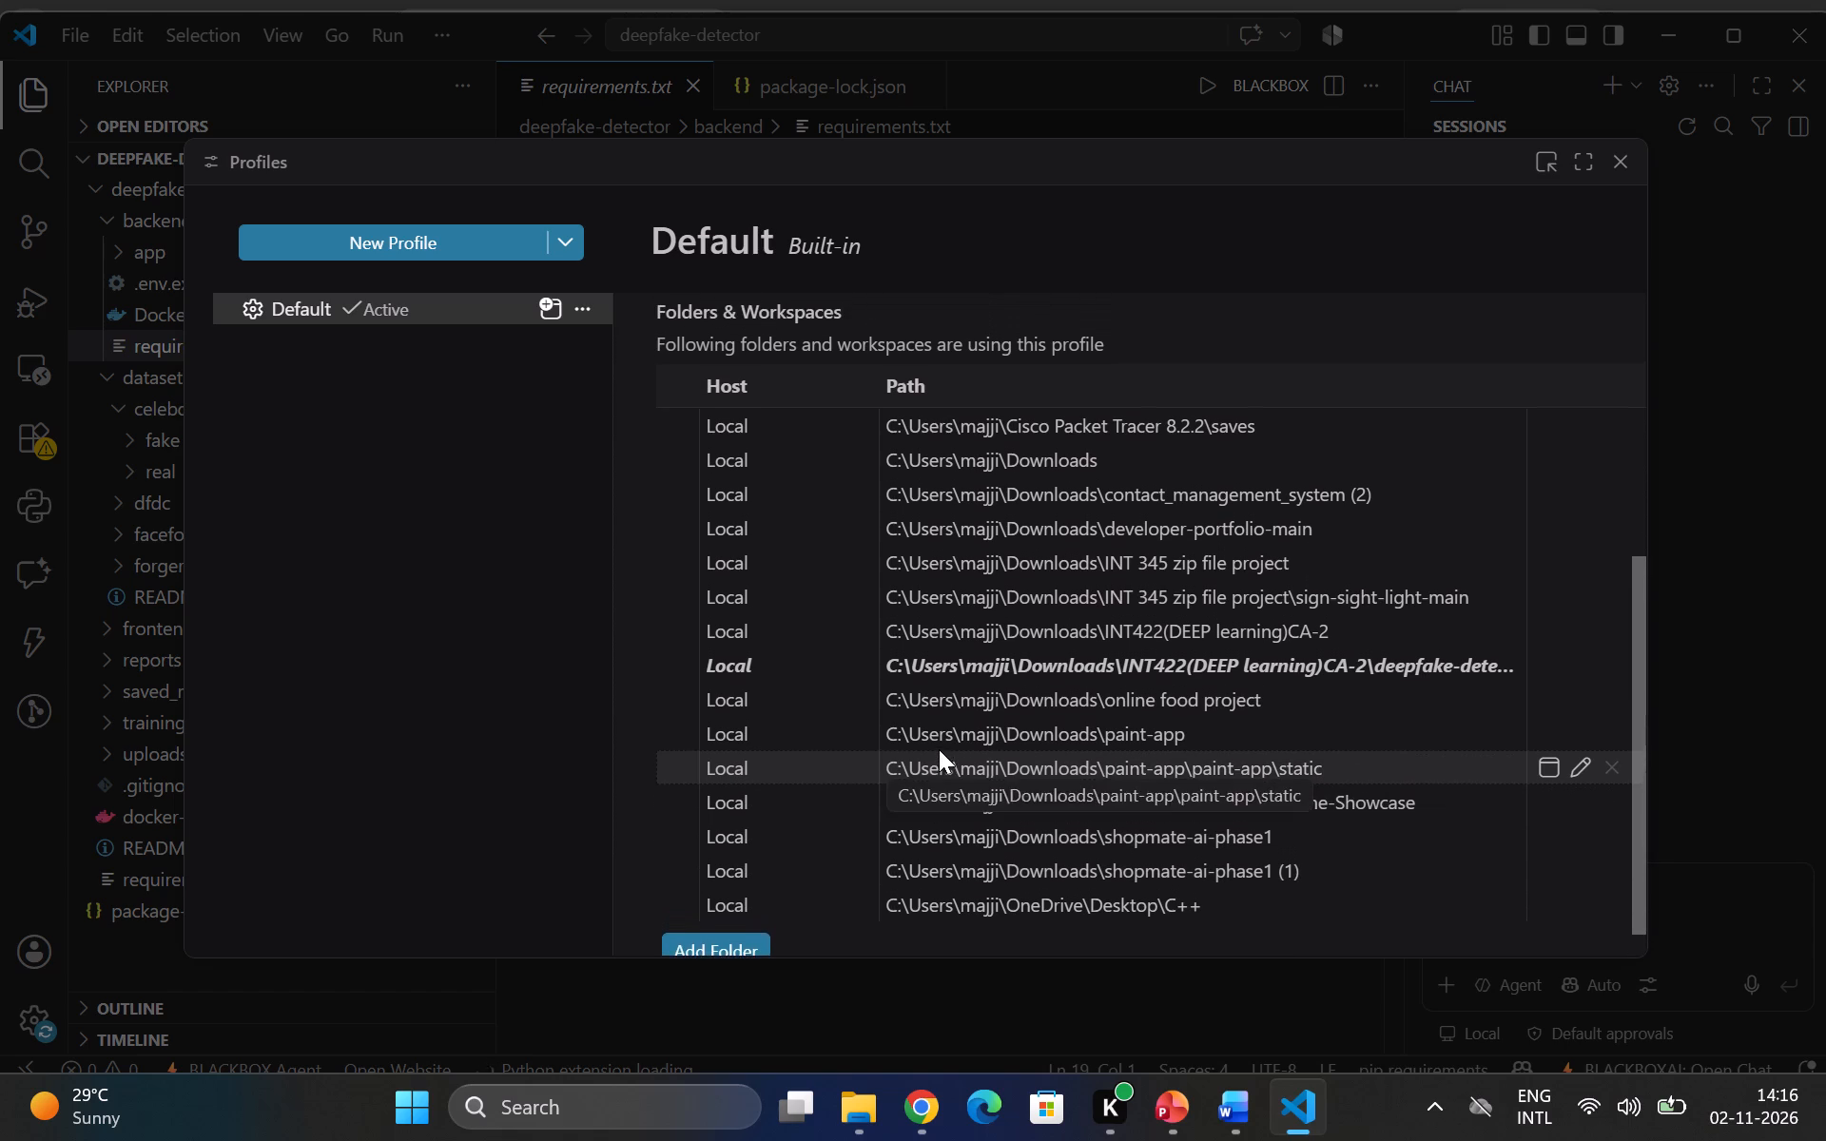
scroll(939, 749, up, 1)
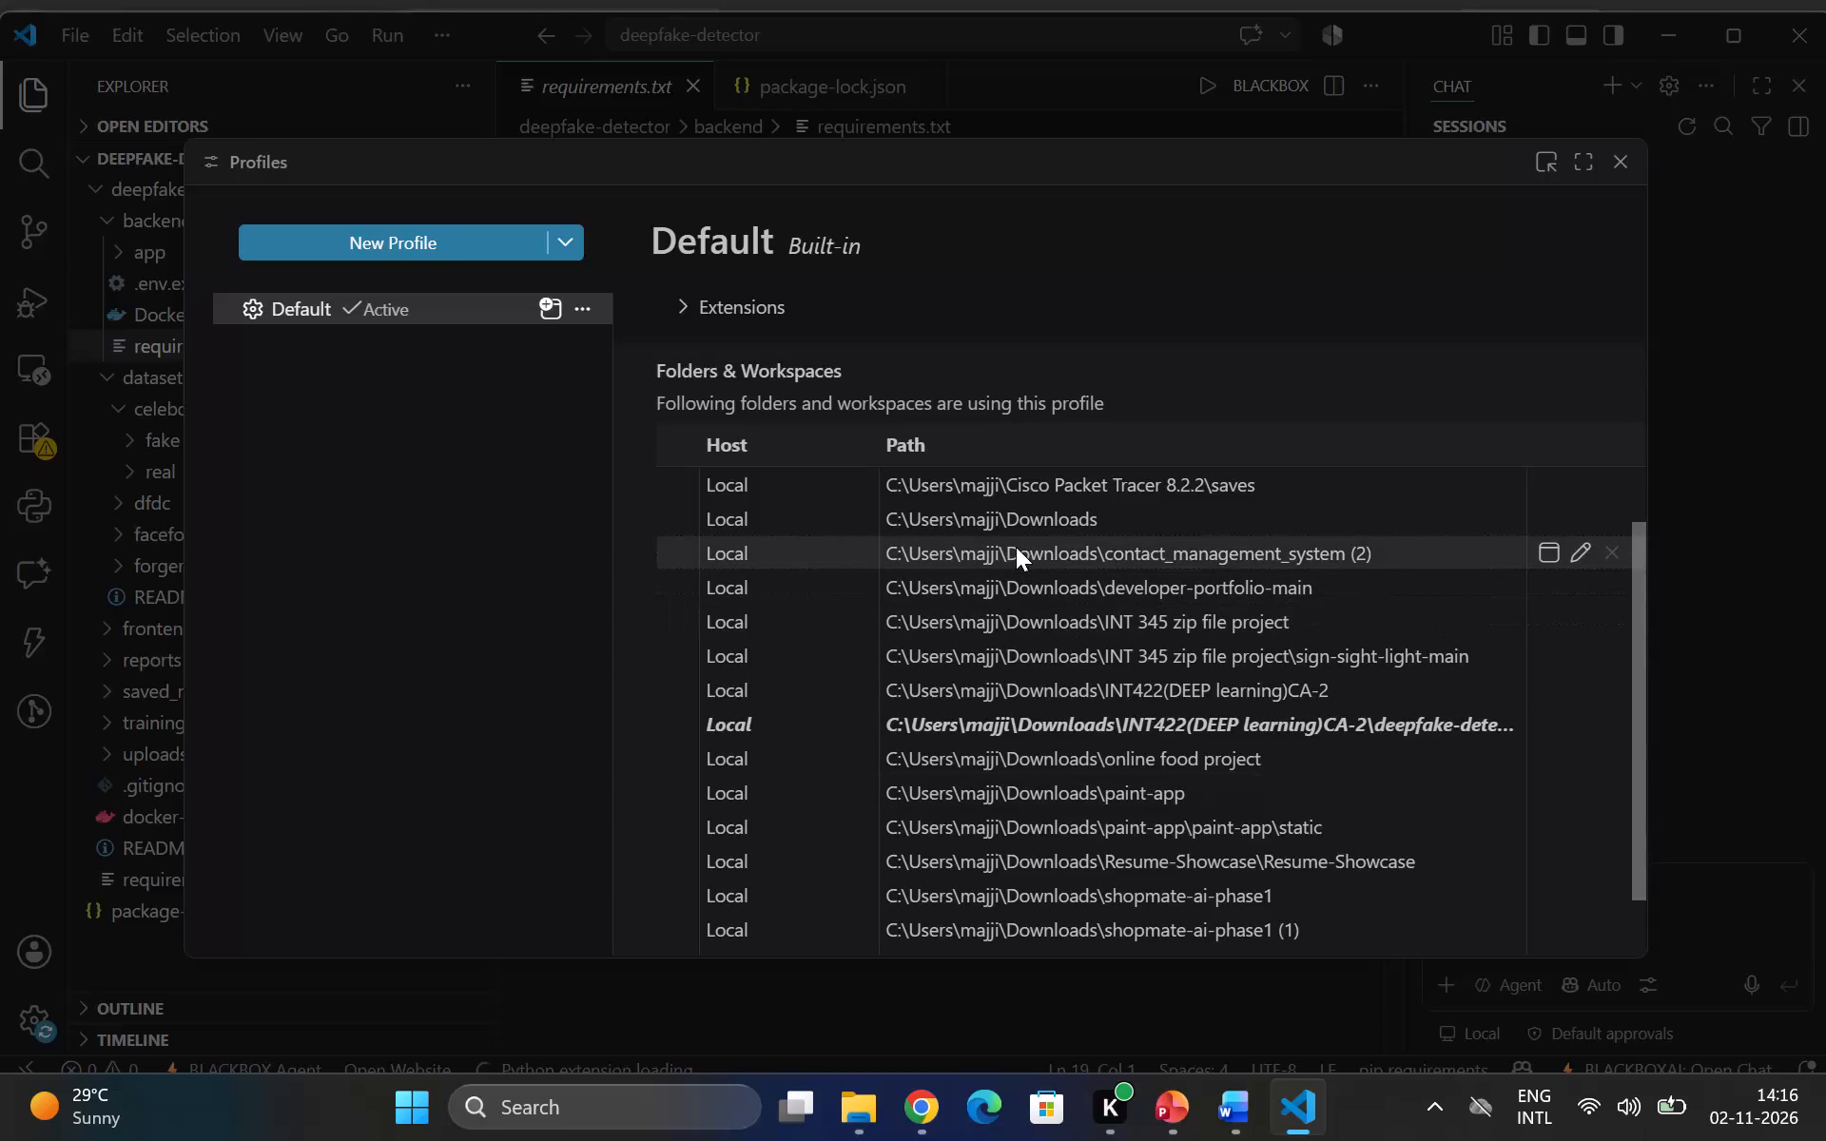
click(1020, 552)
click(1020, 552)
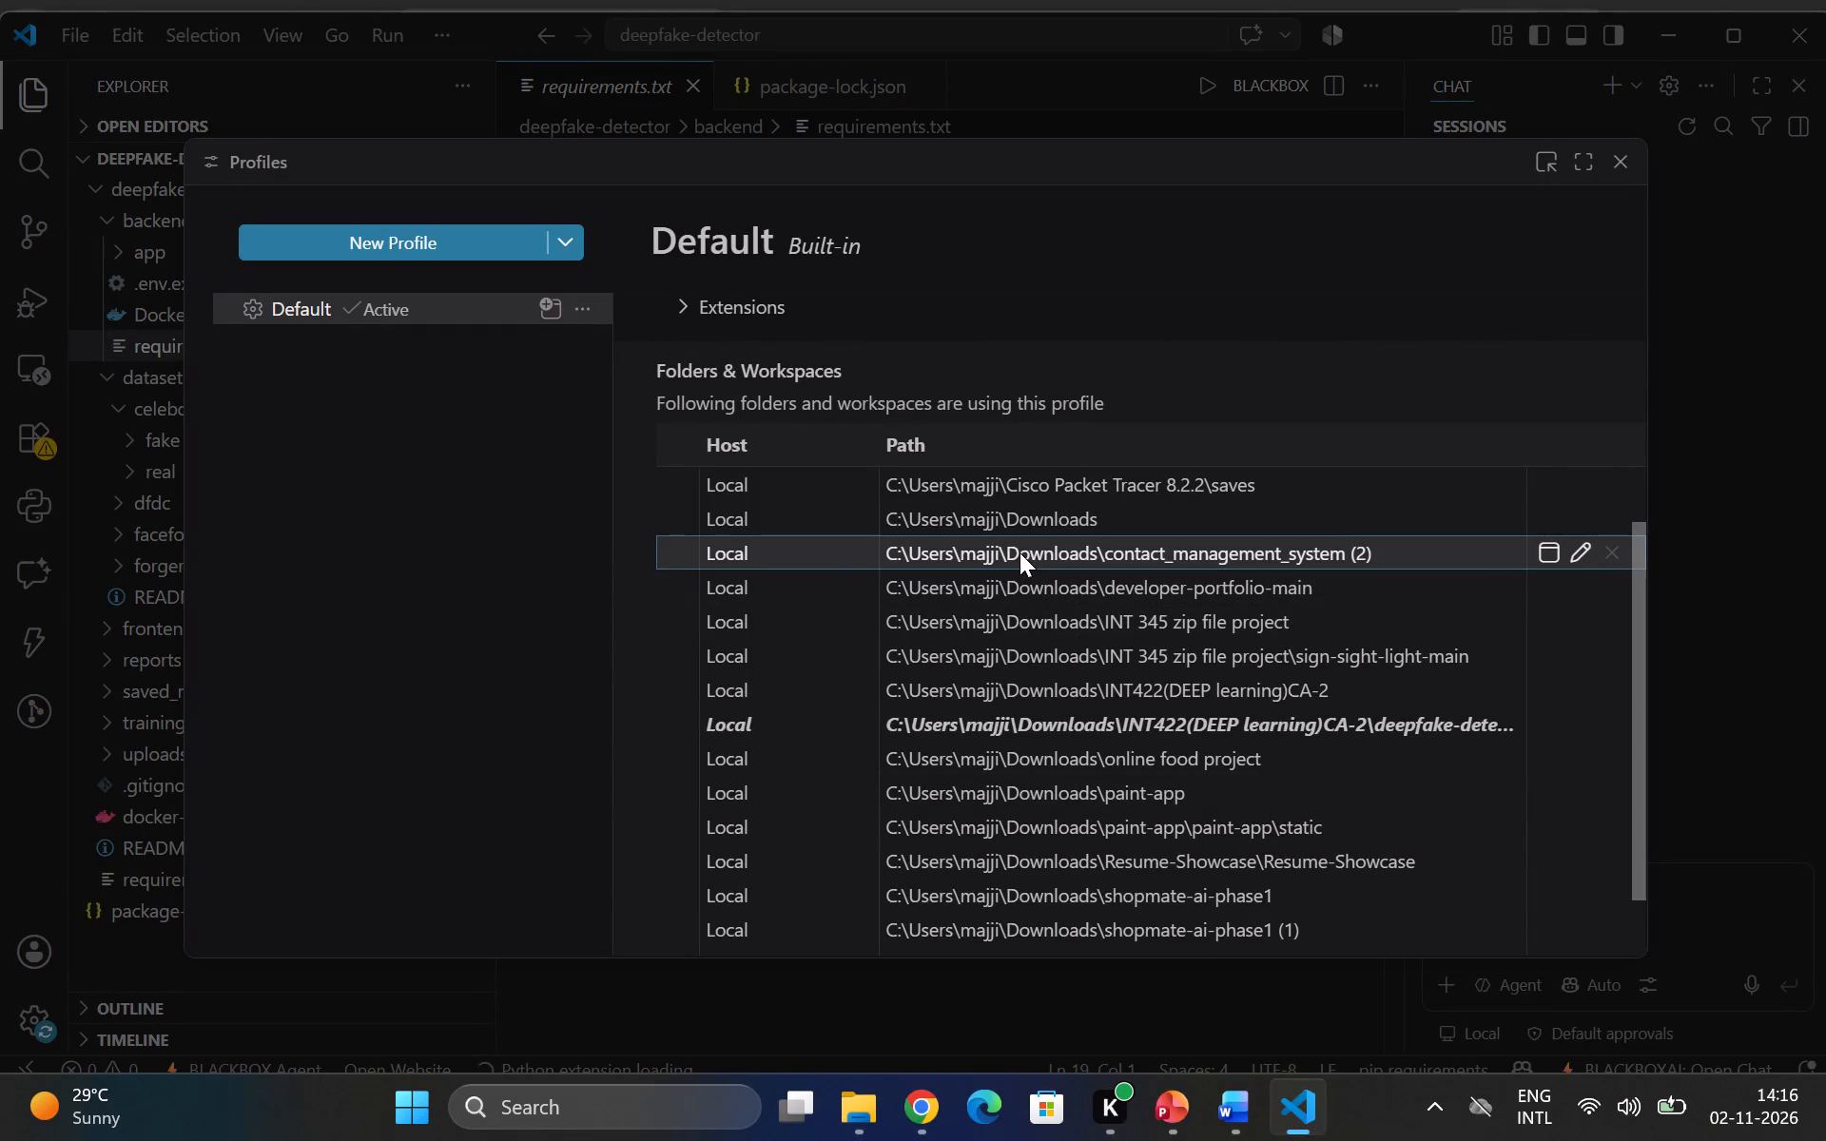
click(1576, 546)
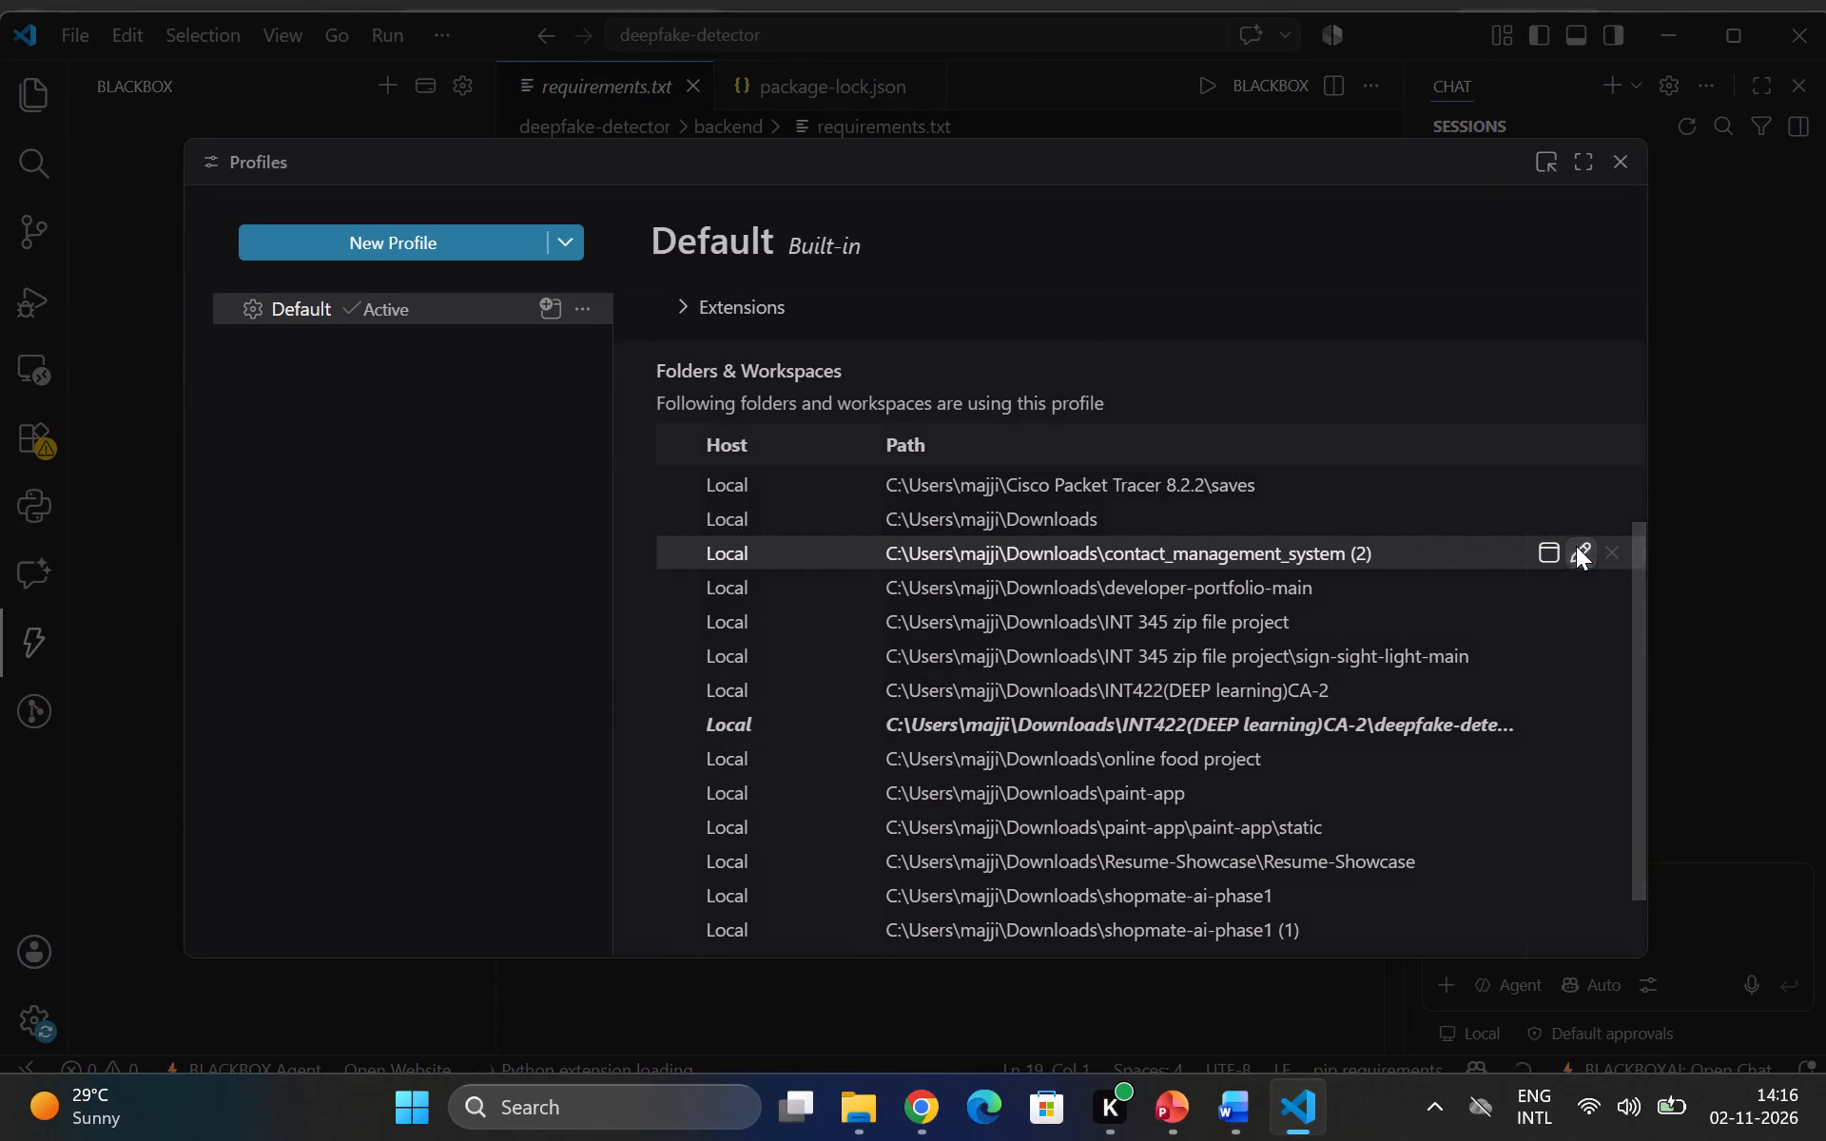
triple_click(1325, 556)
double_click(1325, 556)
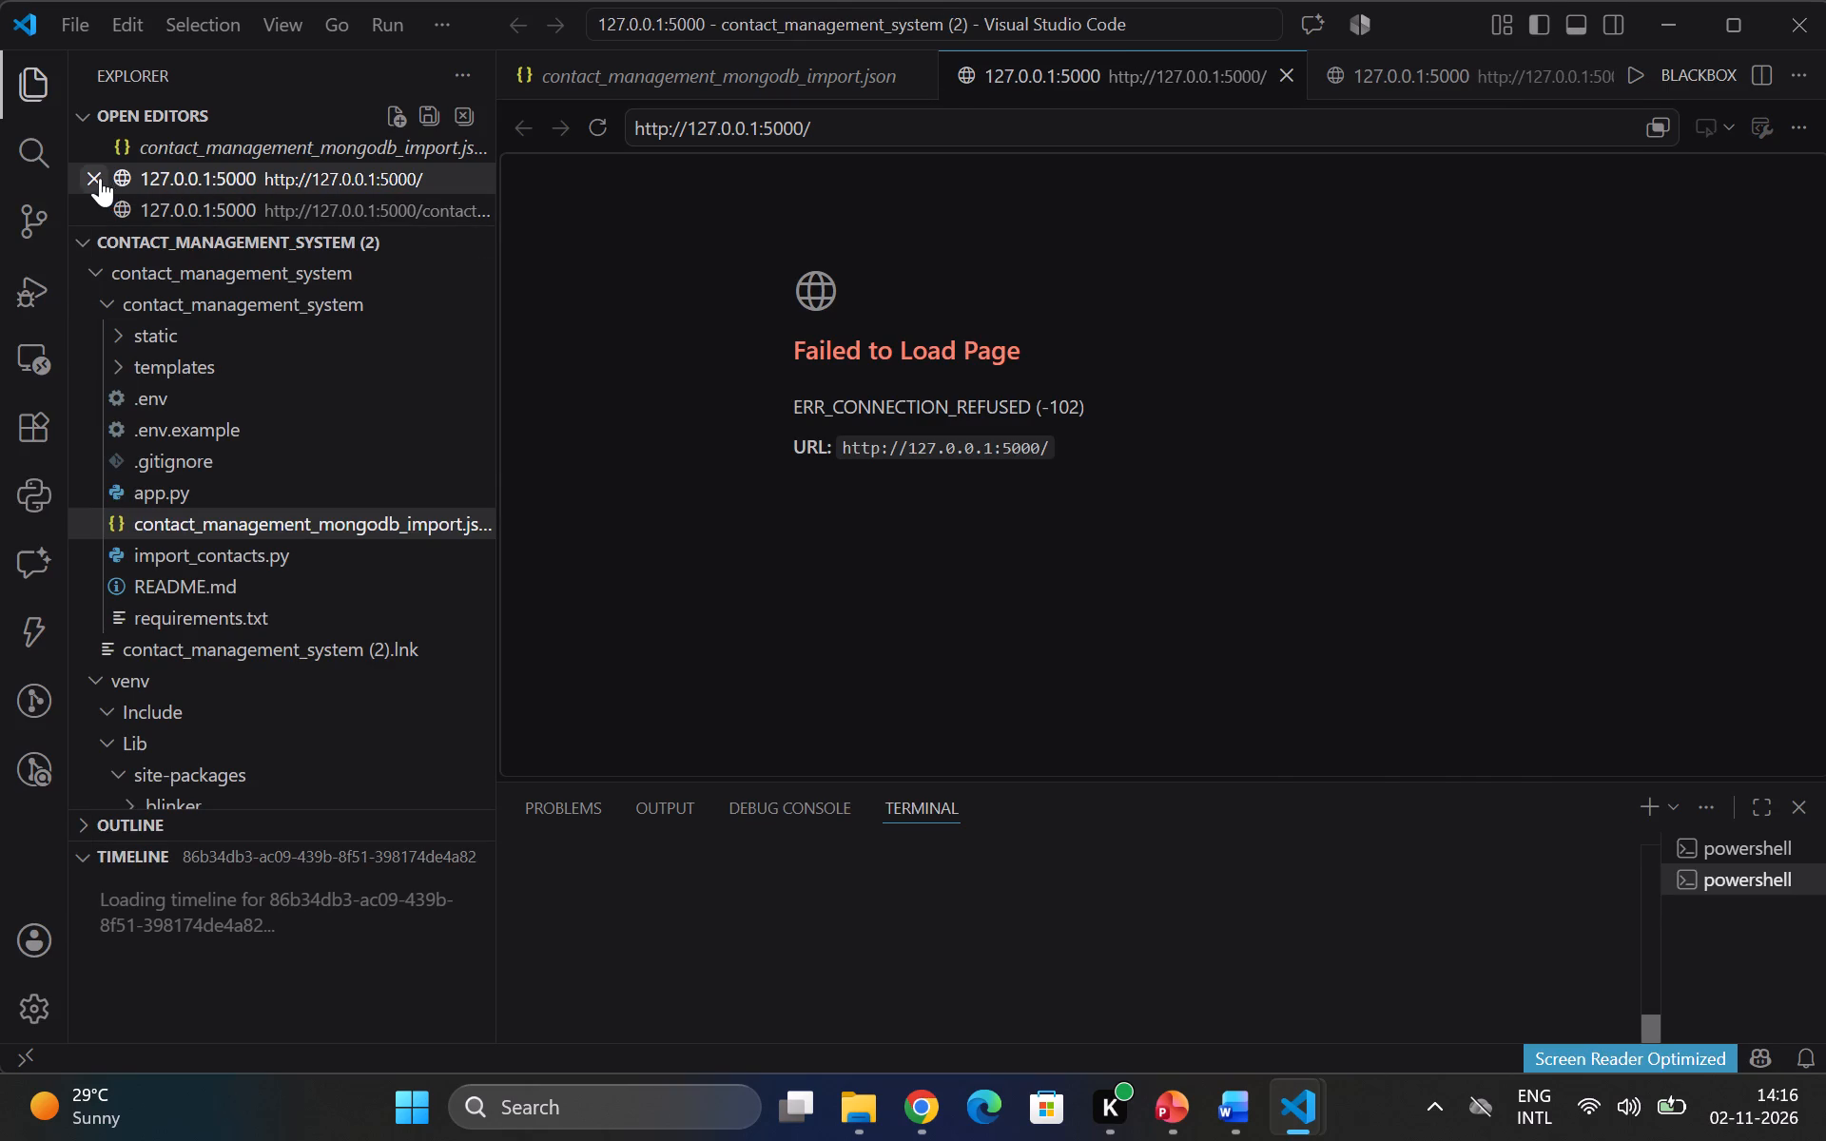
Close the two open 127.0.0.1:5000 browser pages, keeping the contact_management_mongodb_import.json editor.
click(87, 176)
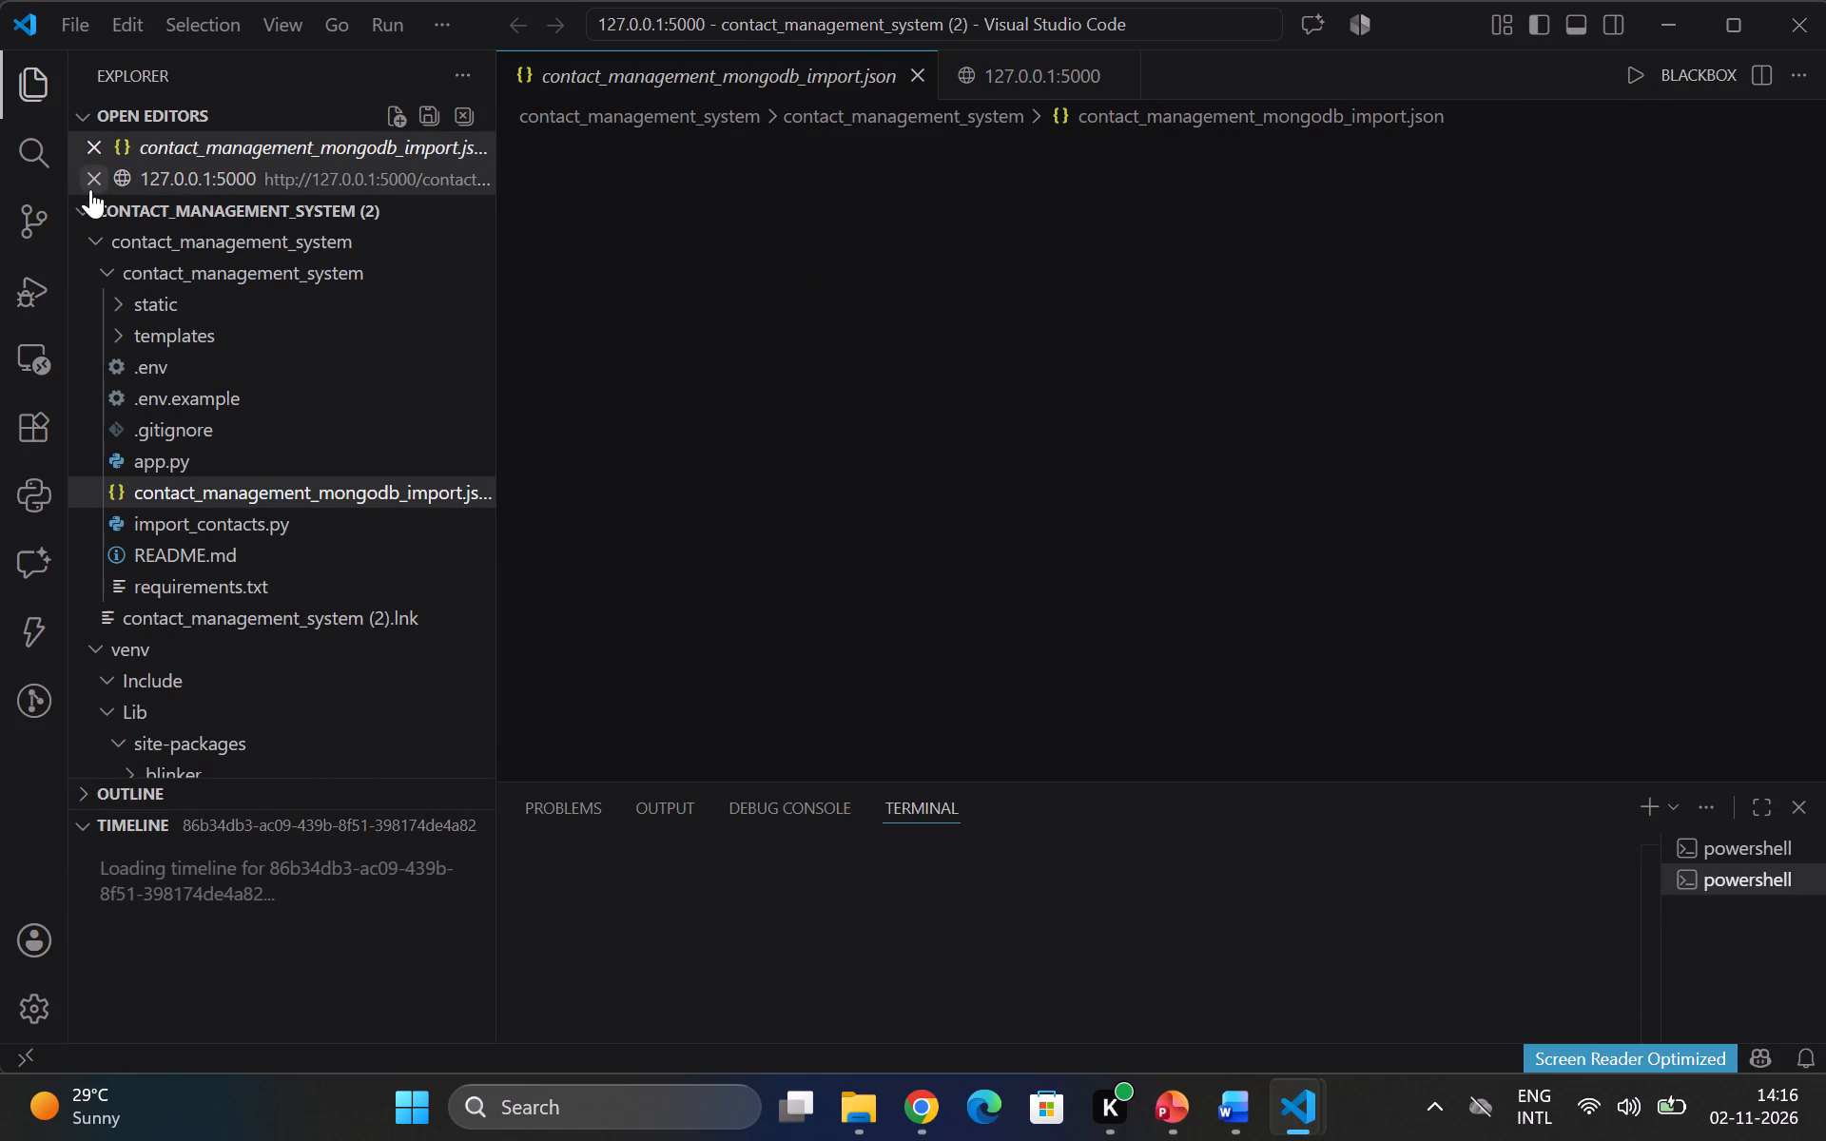
click(93, 182)
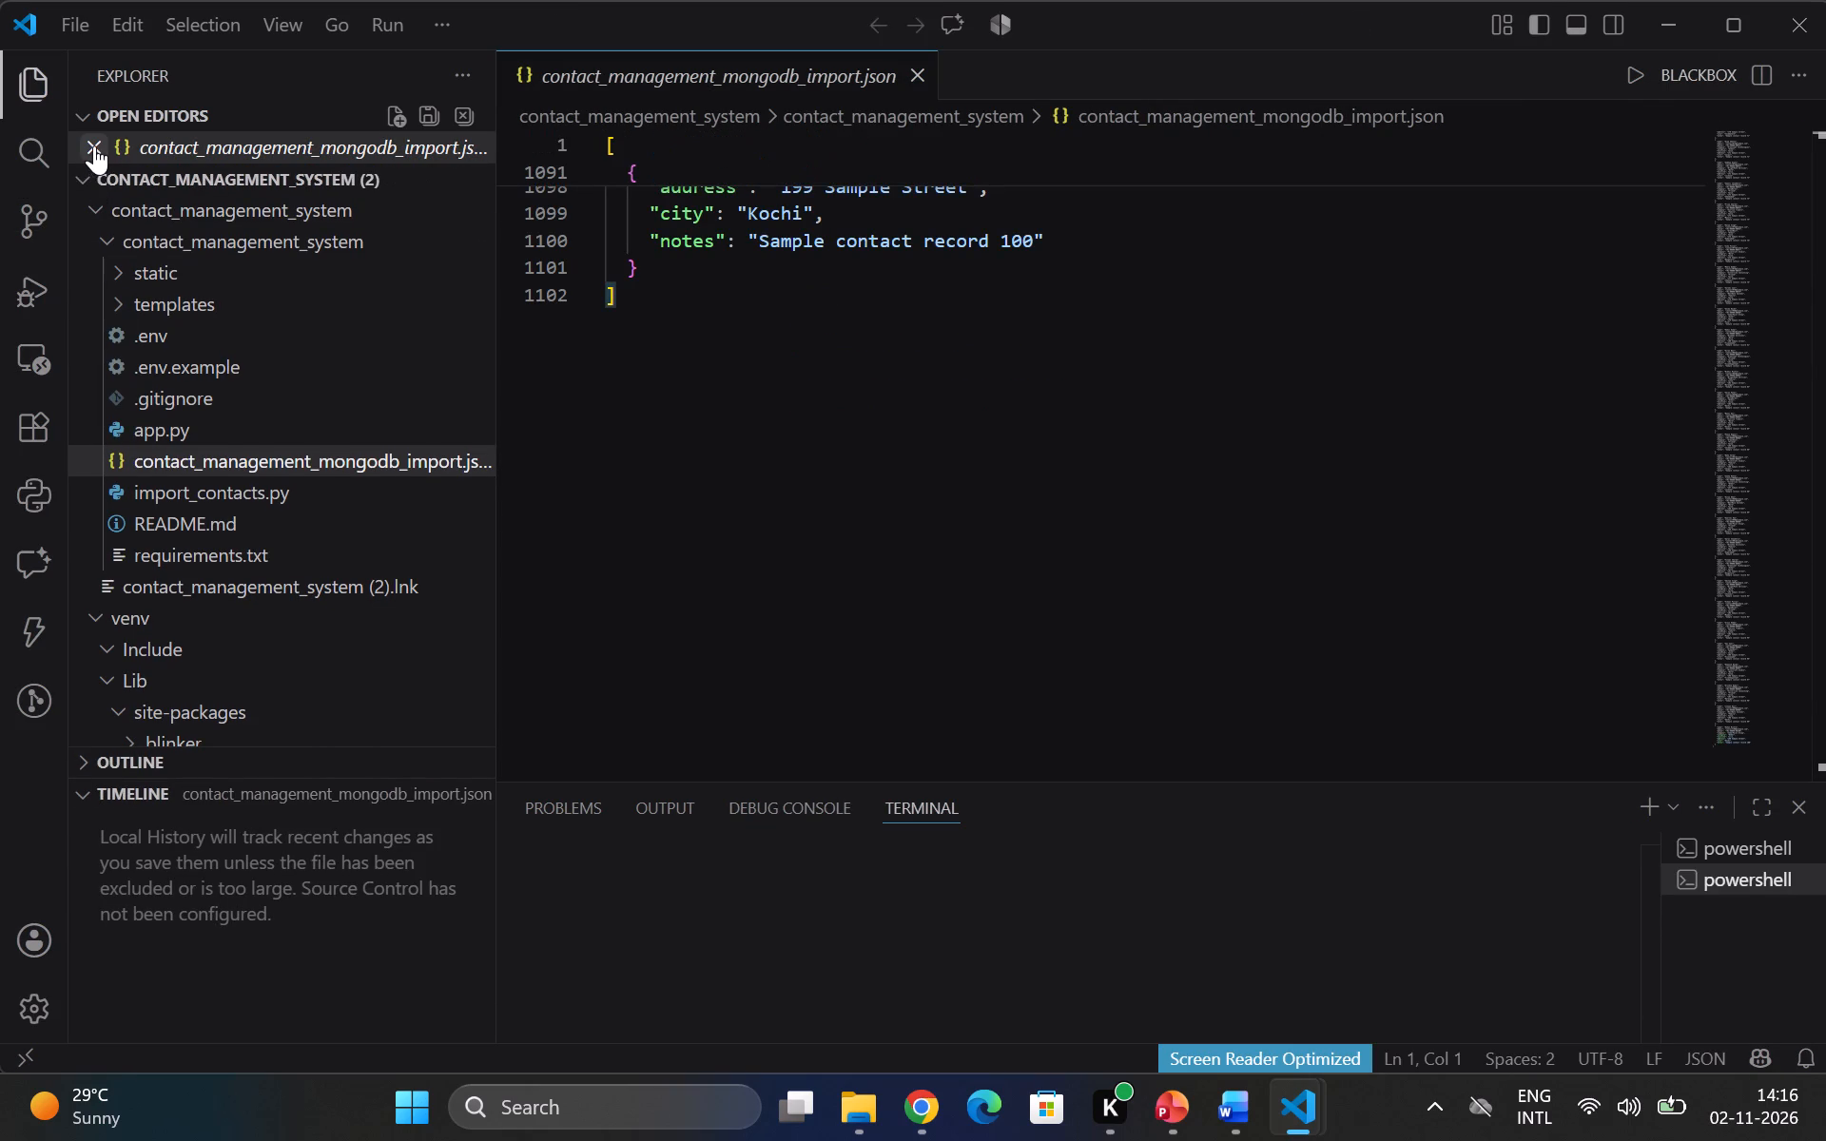
Start a new terminal in the contact_management_system (2) folder and try to run "python app.py".
scroll(776, 442, up, 7)
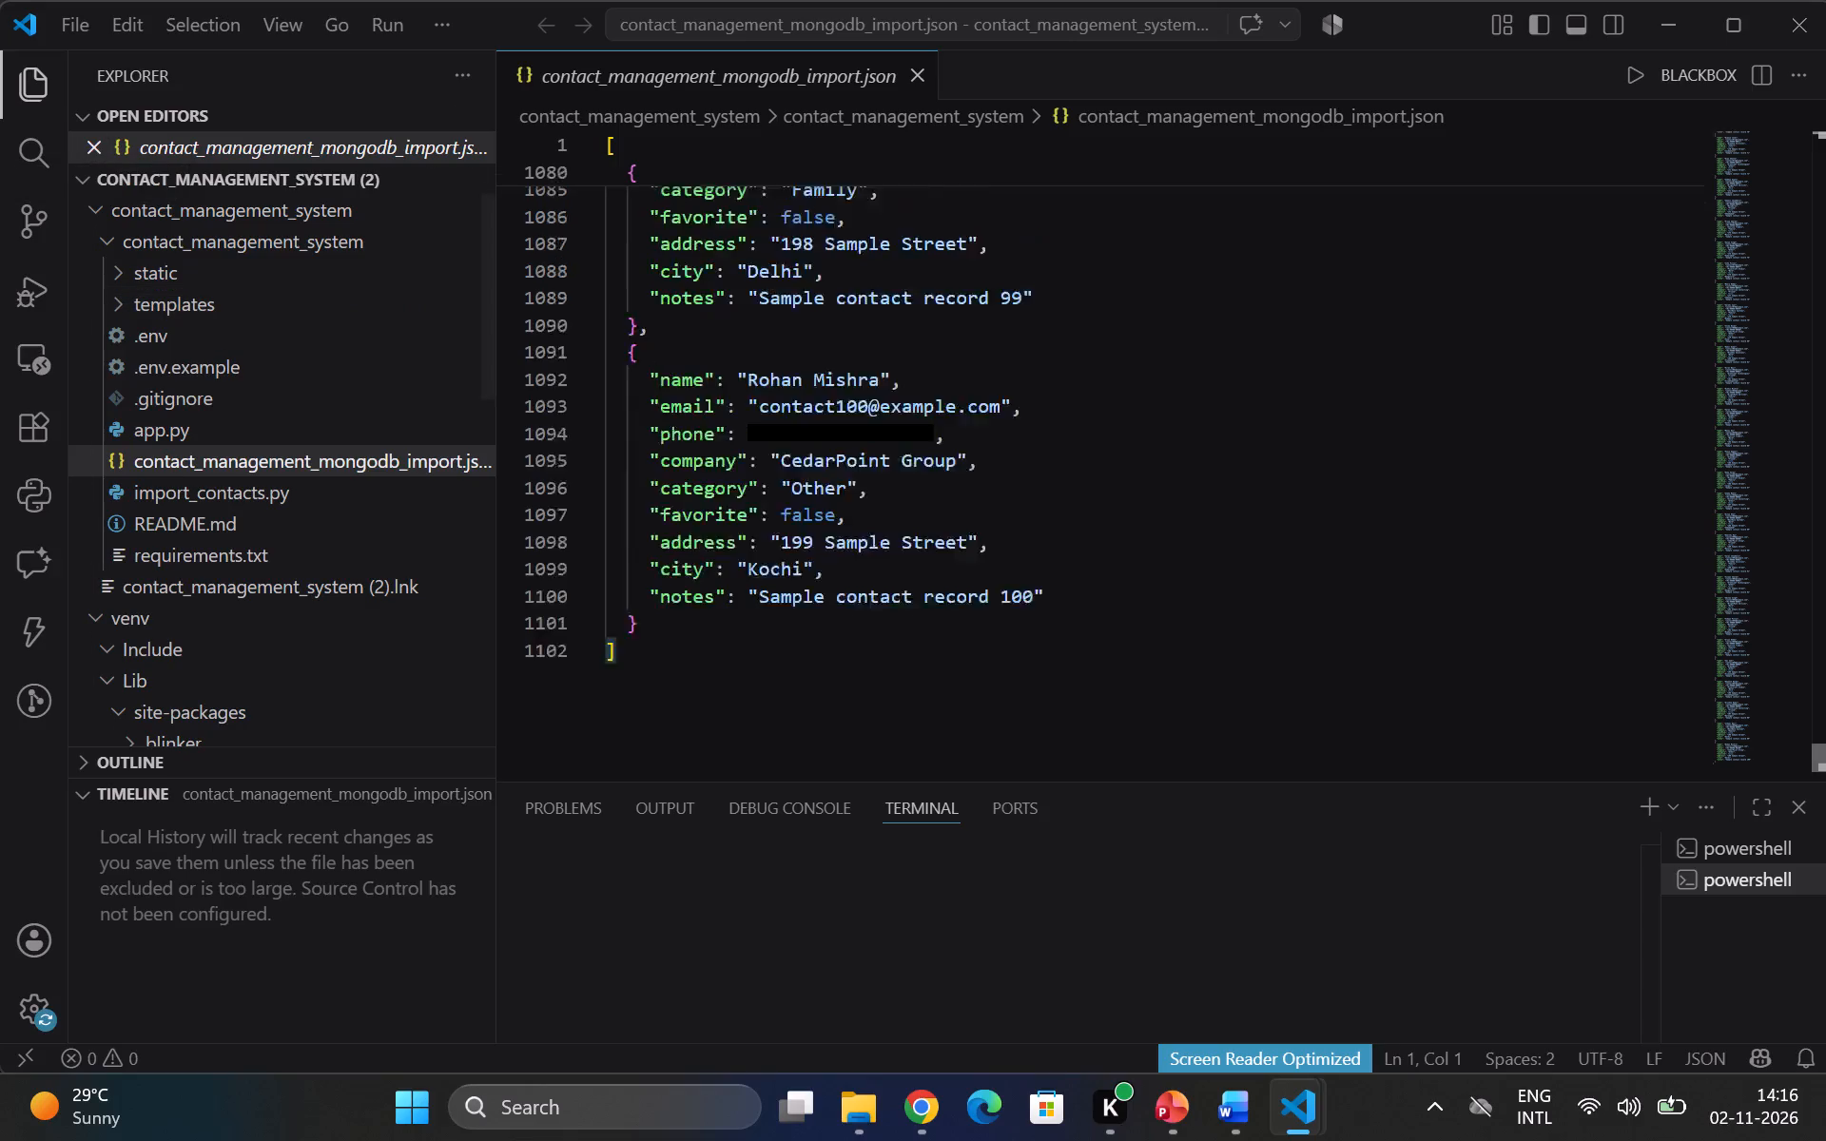
click(791, 915)
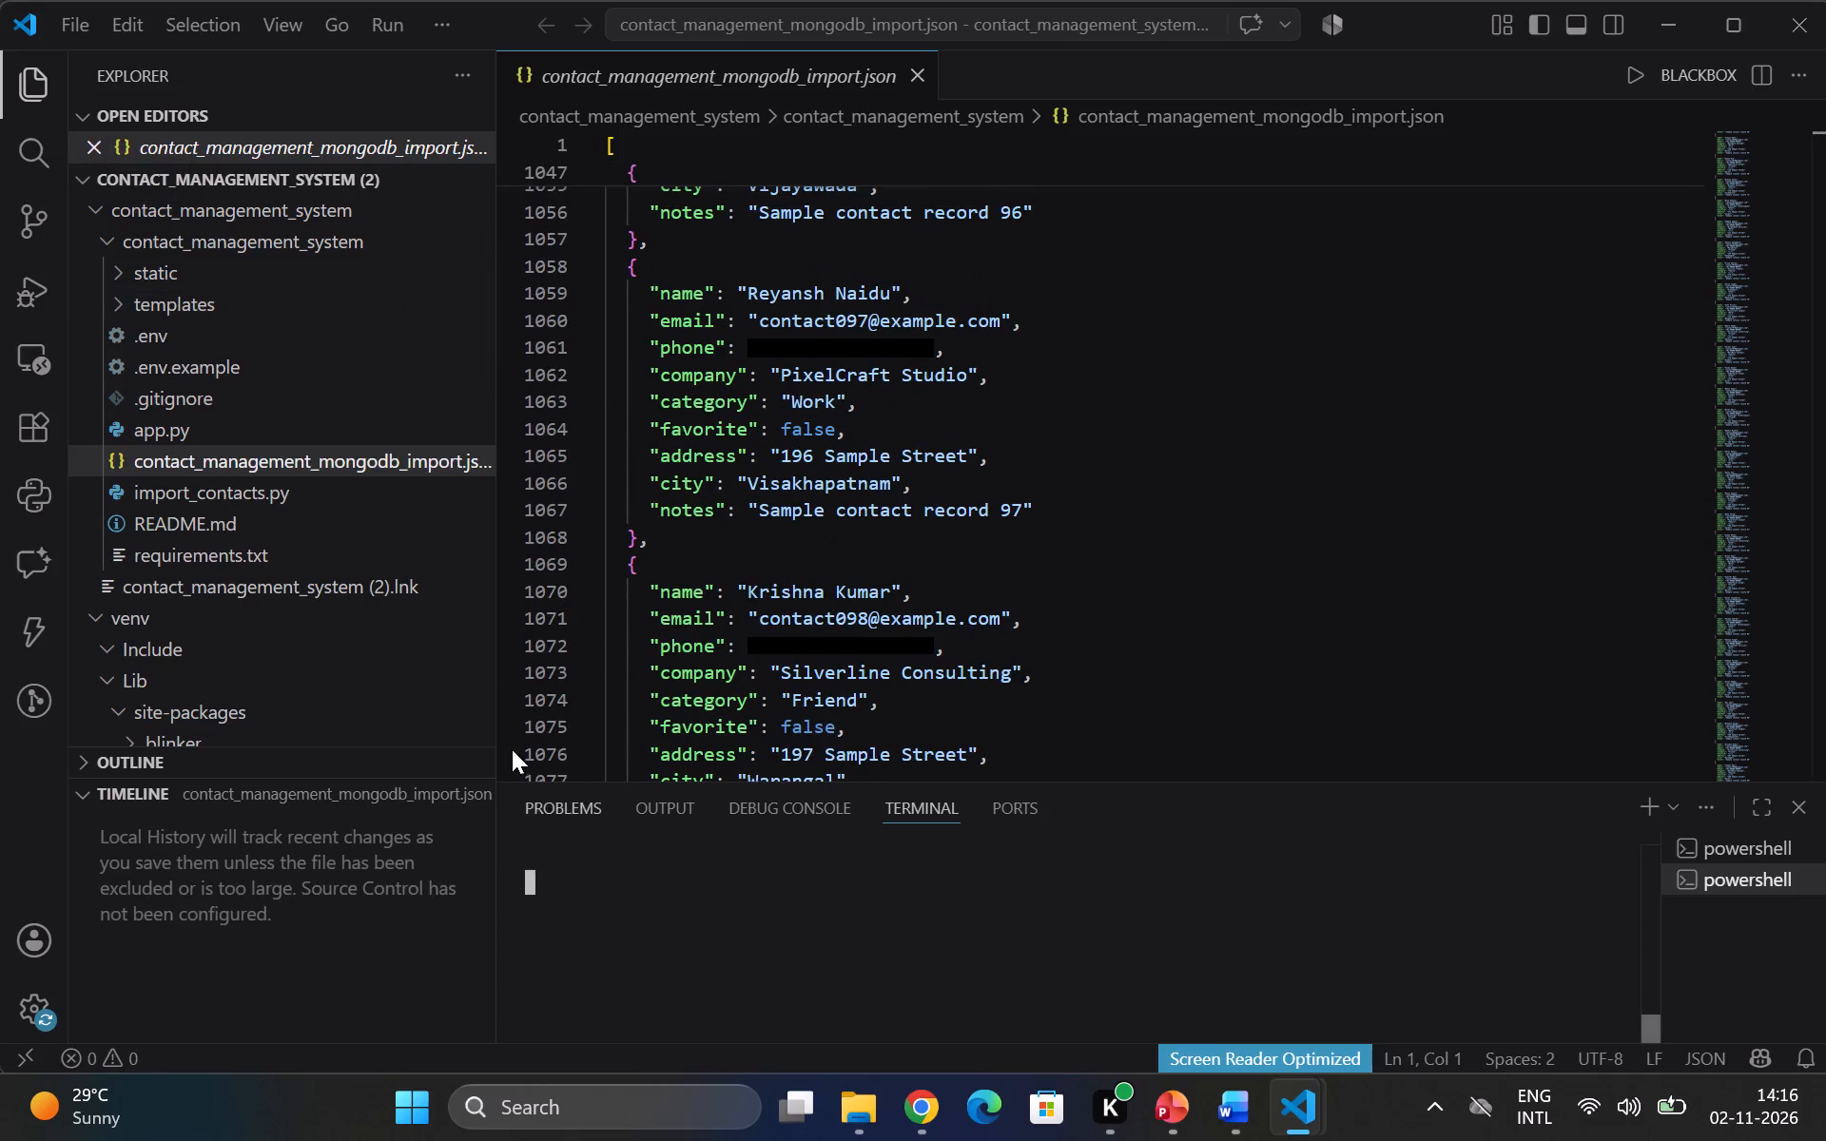
click(429, 23)
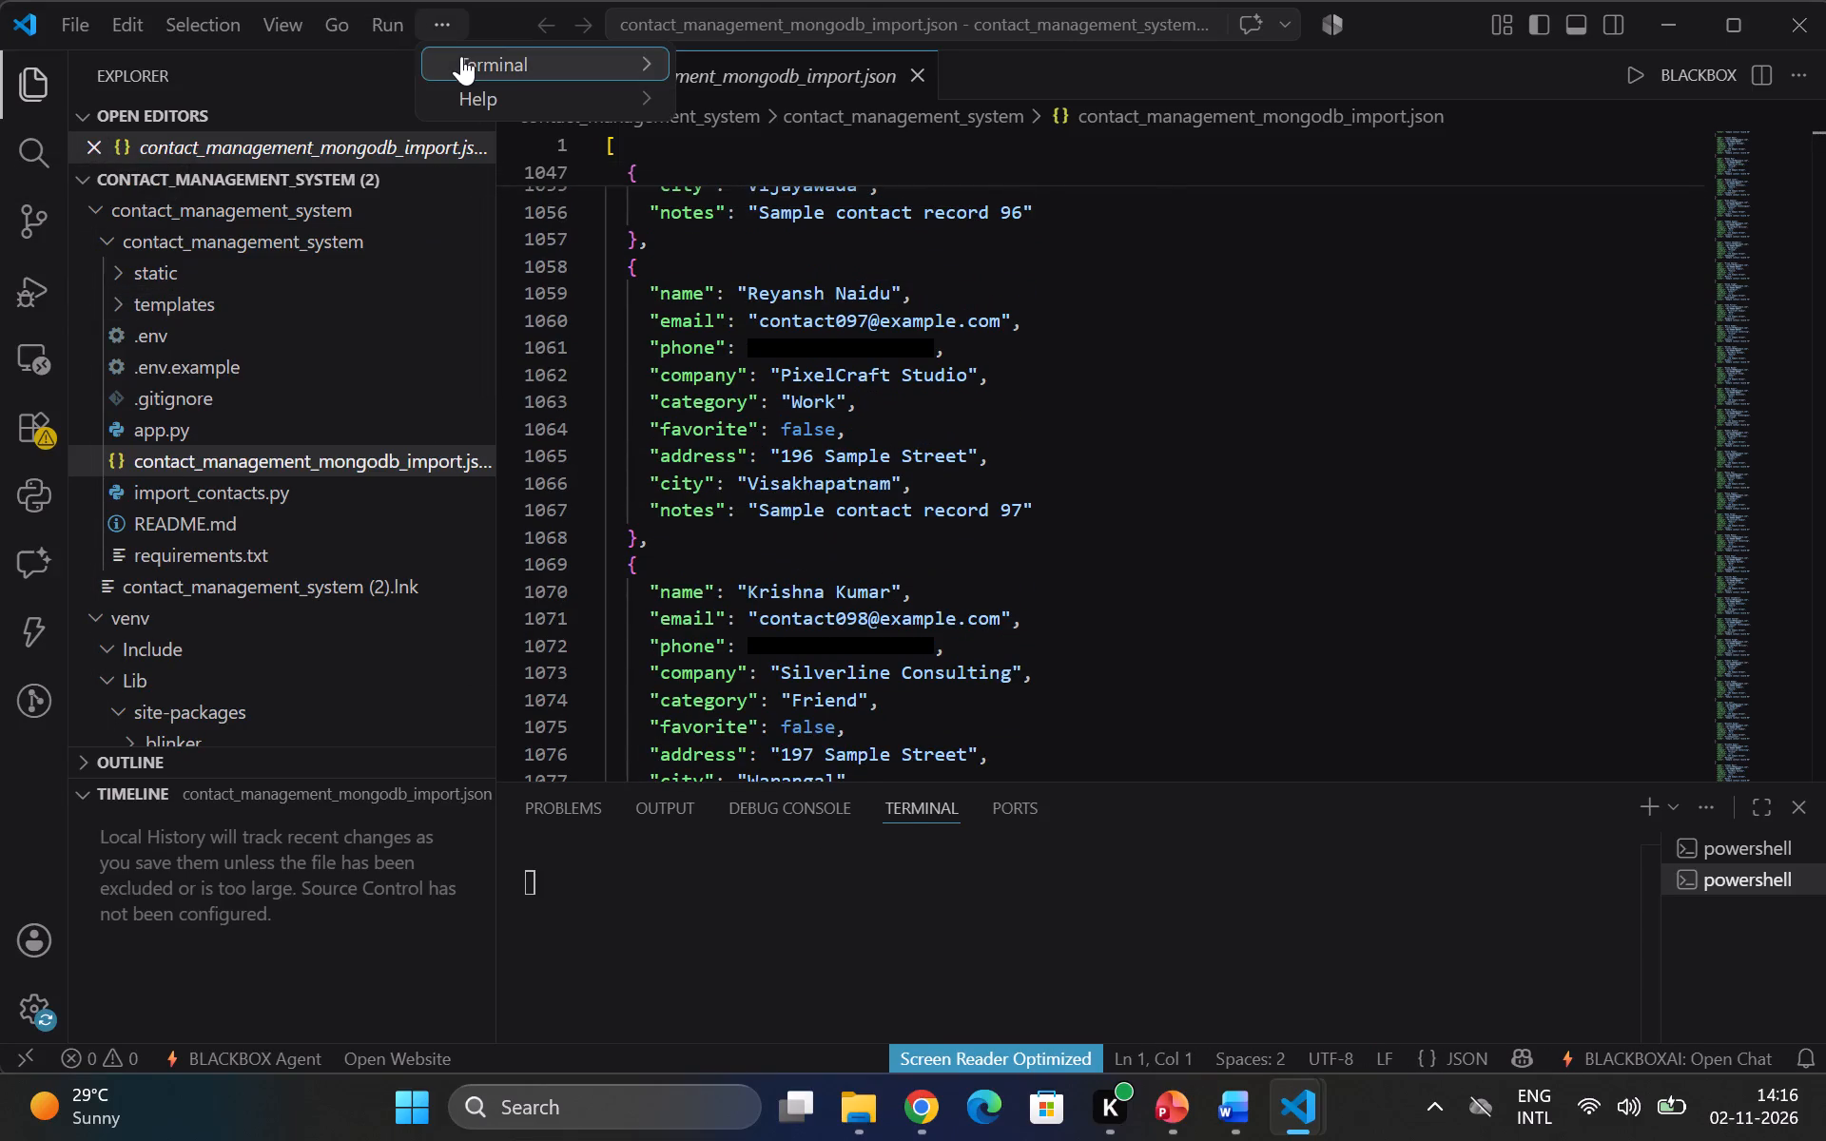
click(461, 56)
click(763, 64)
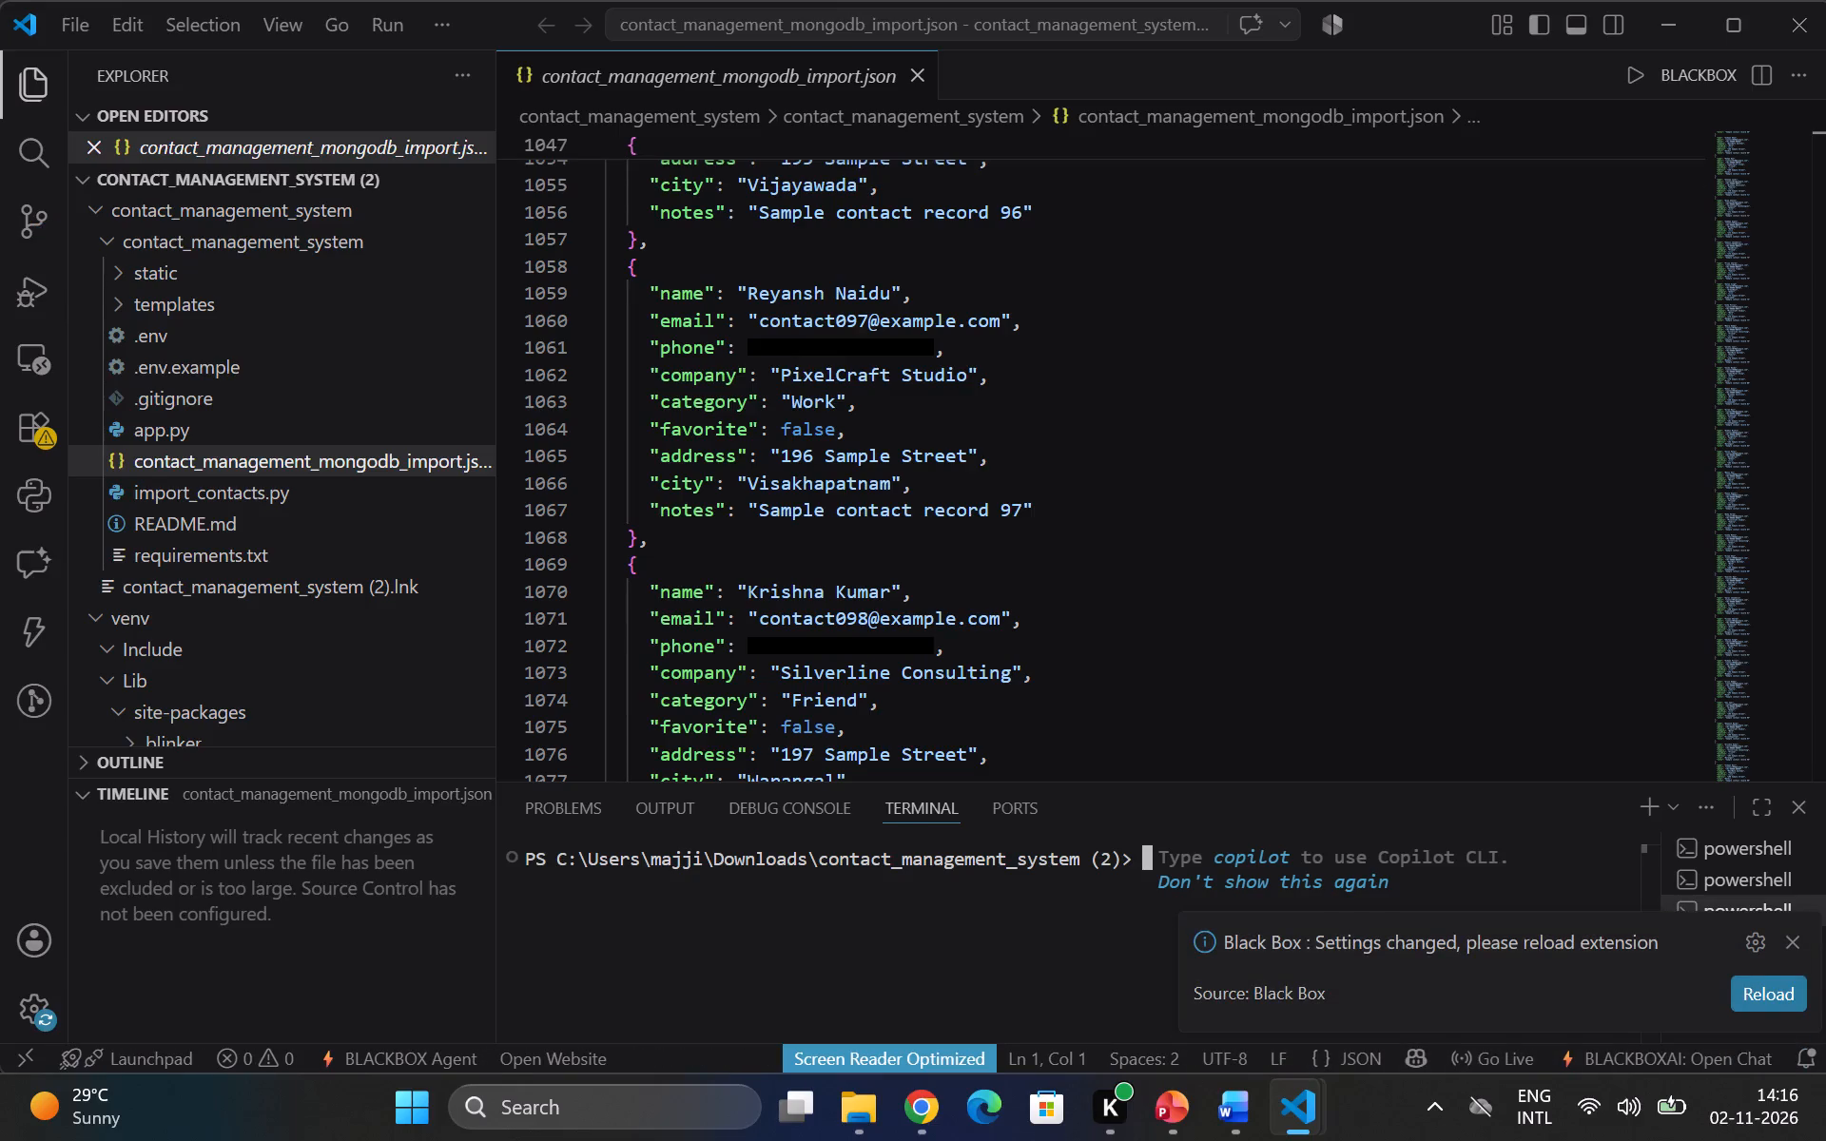
click(1144, 855)
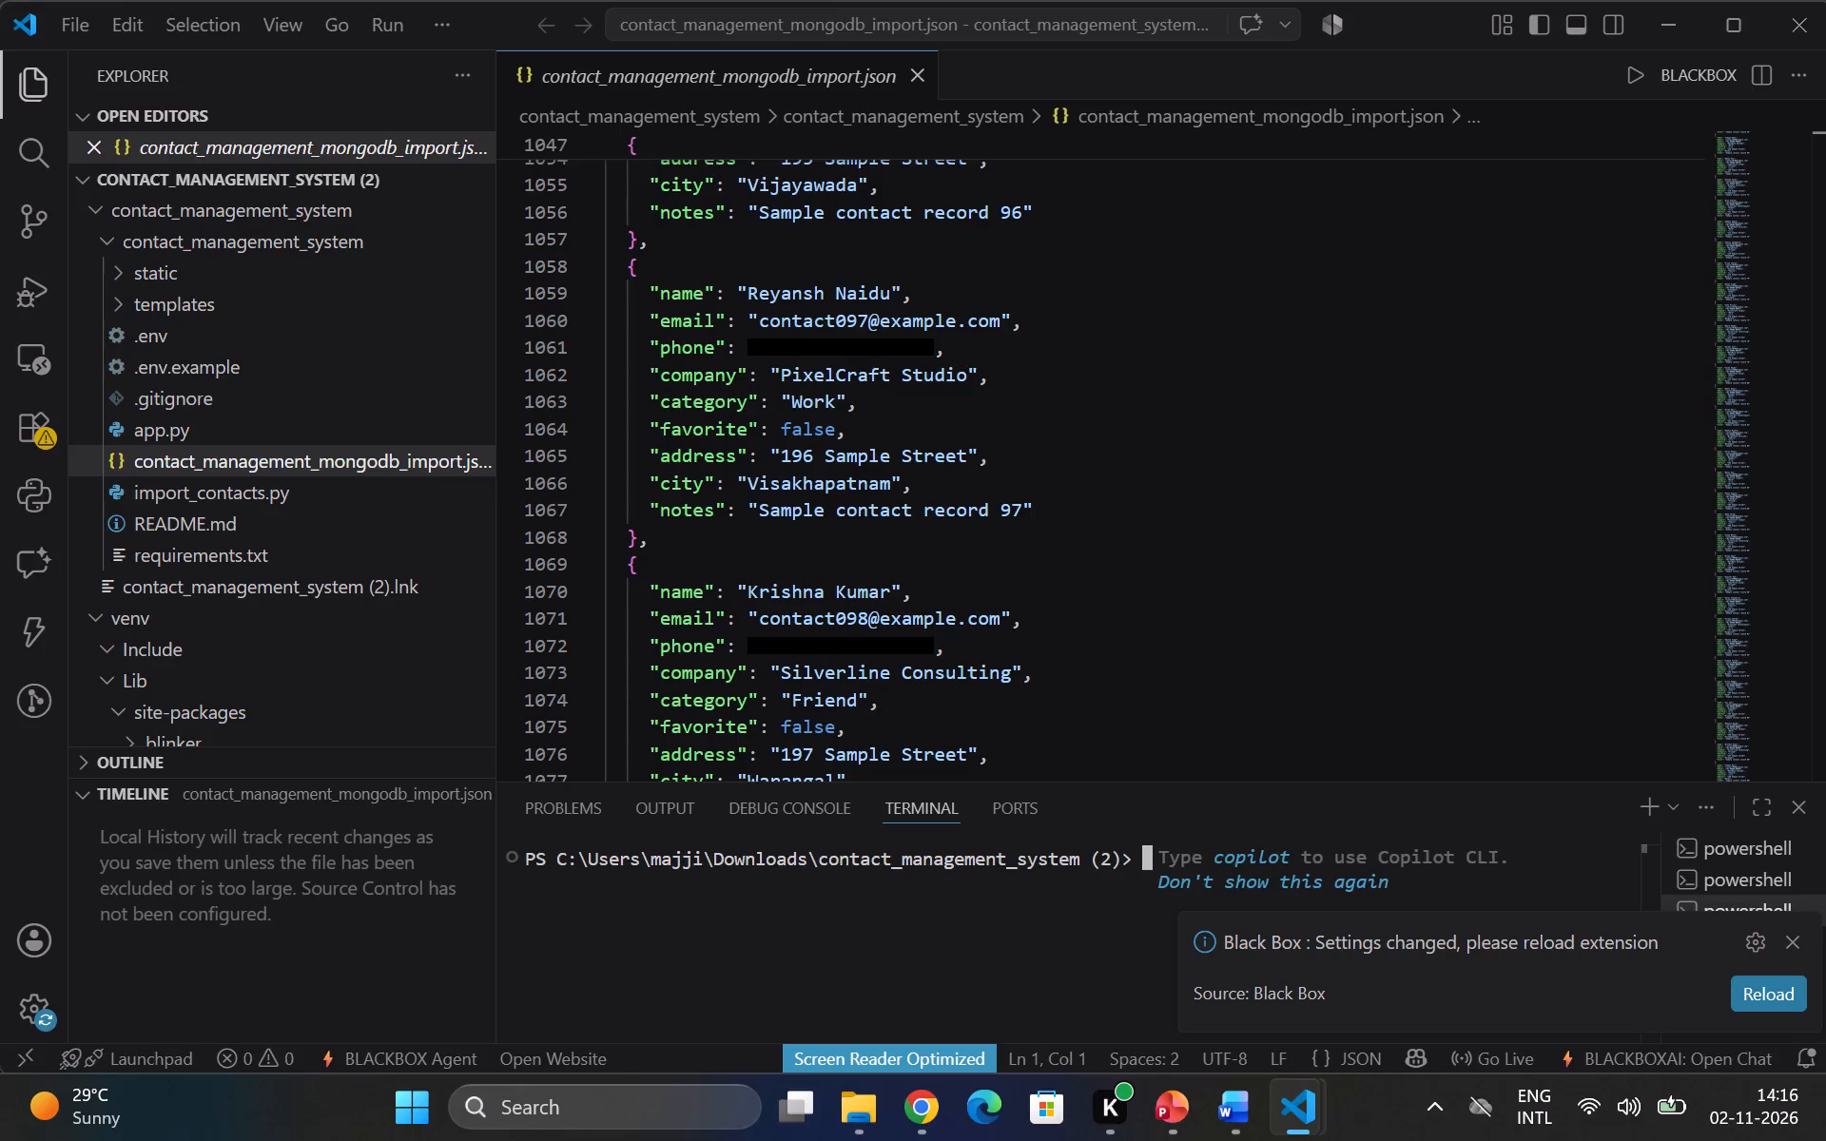
key(p)
text(ython)
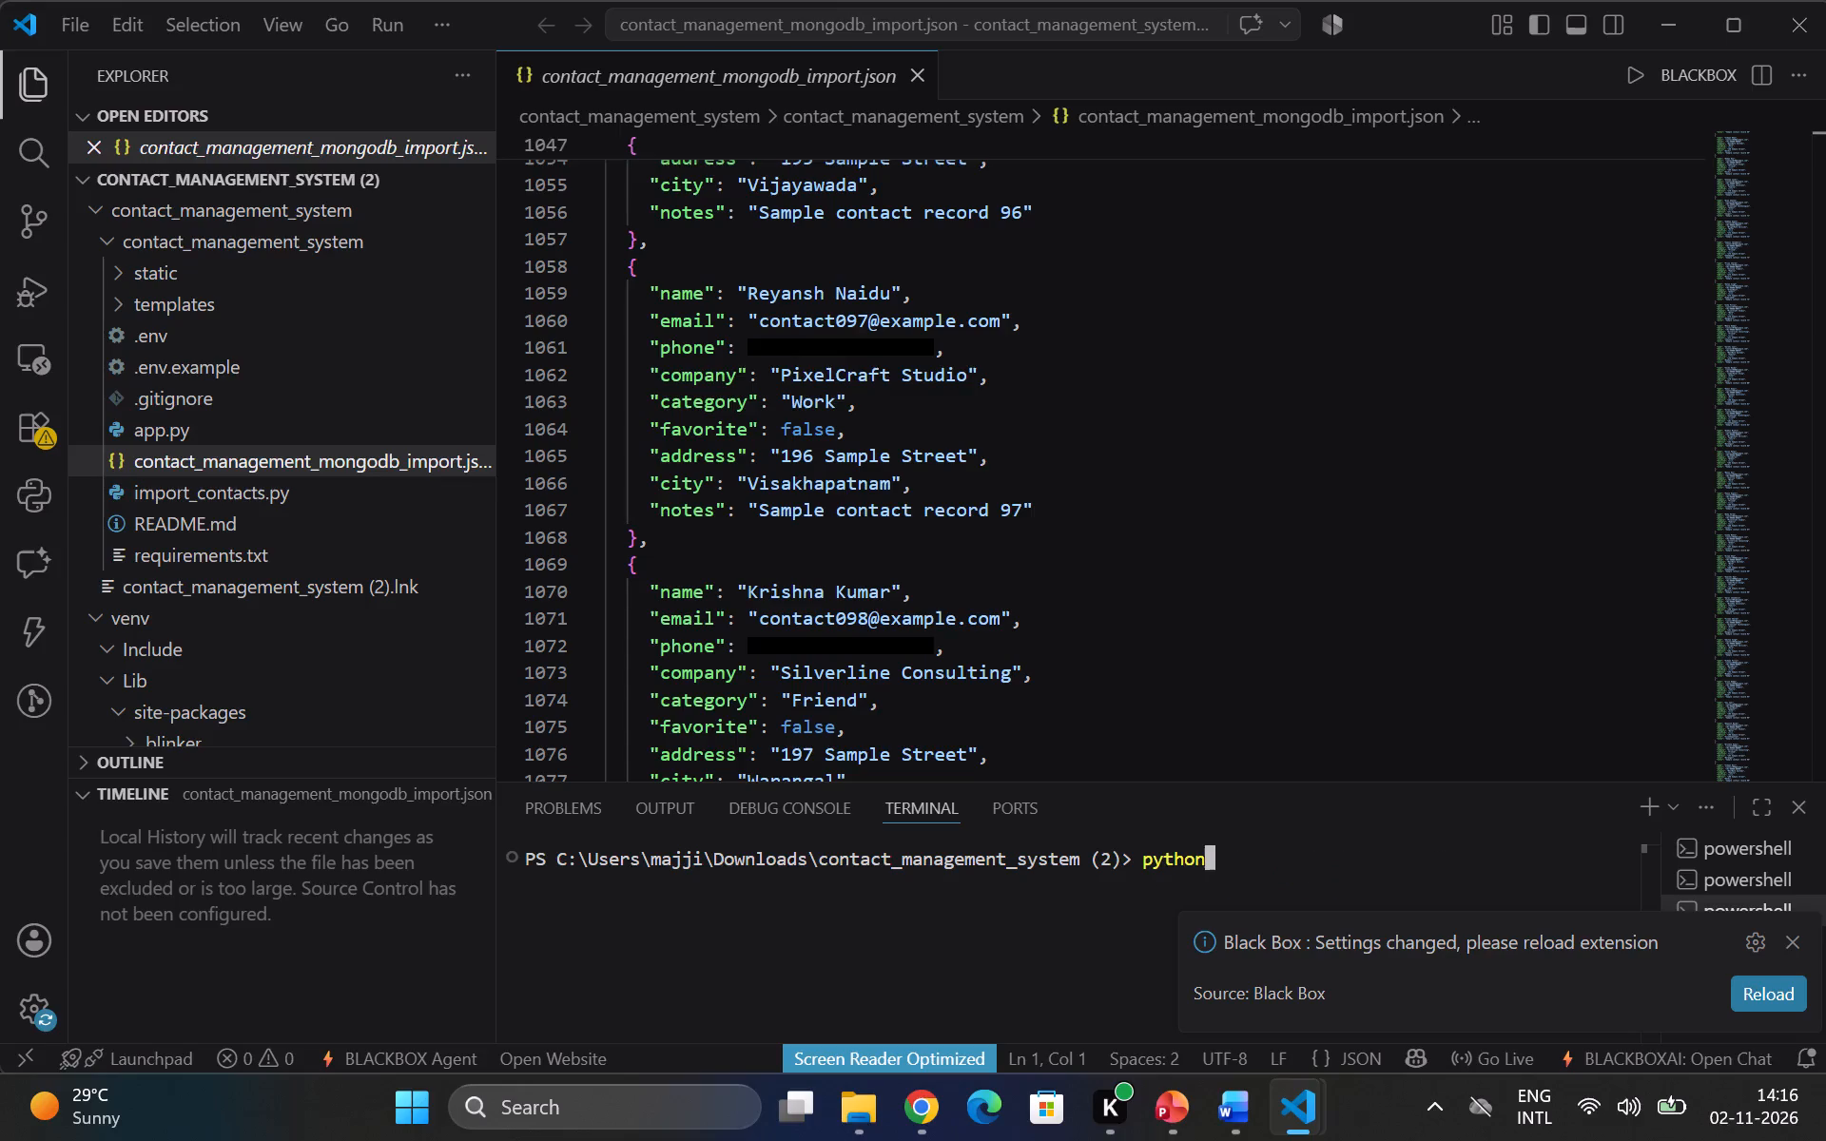
key(space)
text(app.)
text(py)
key(Return)
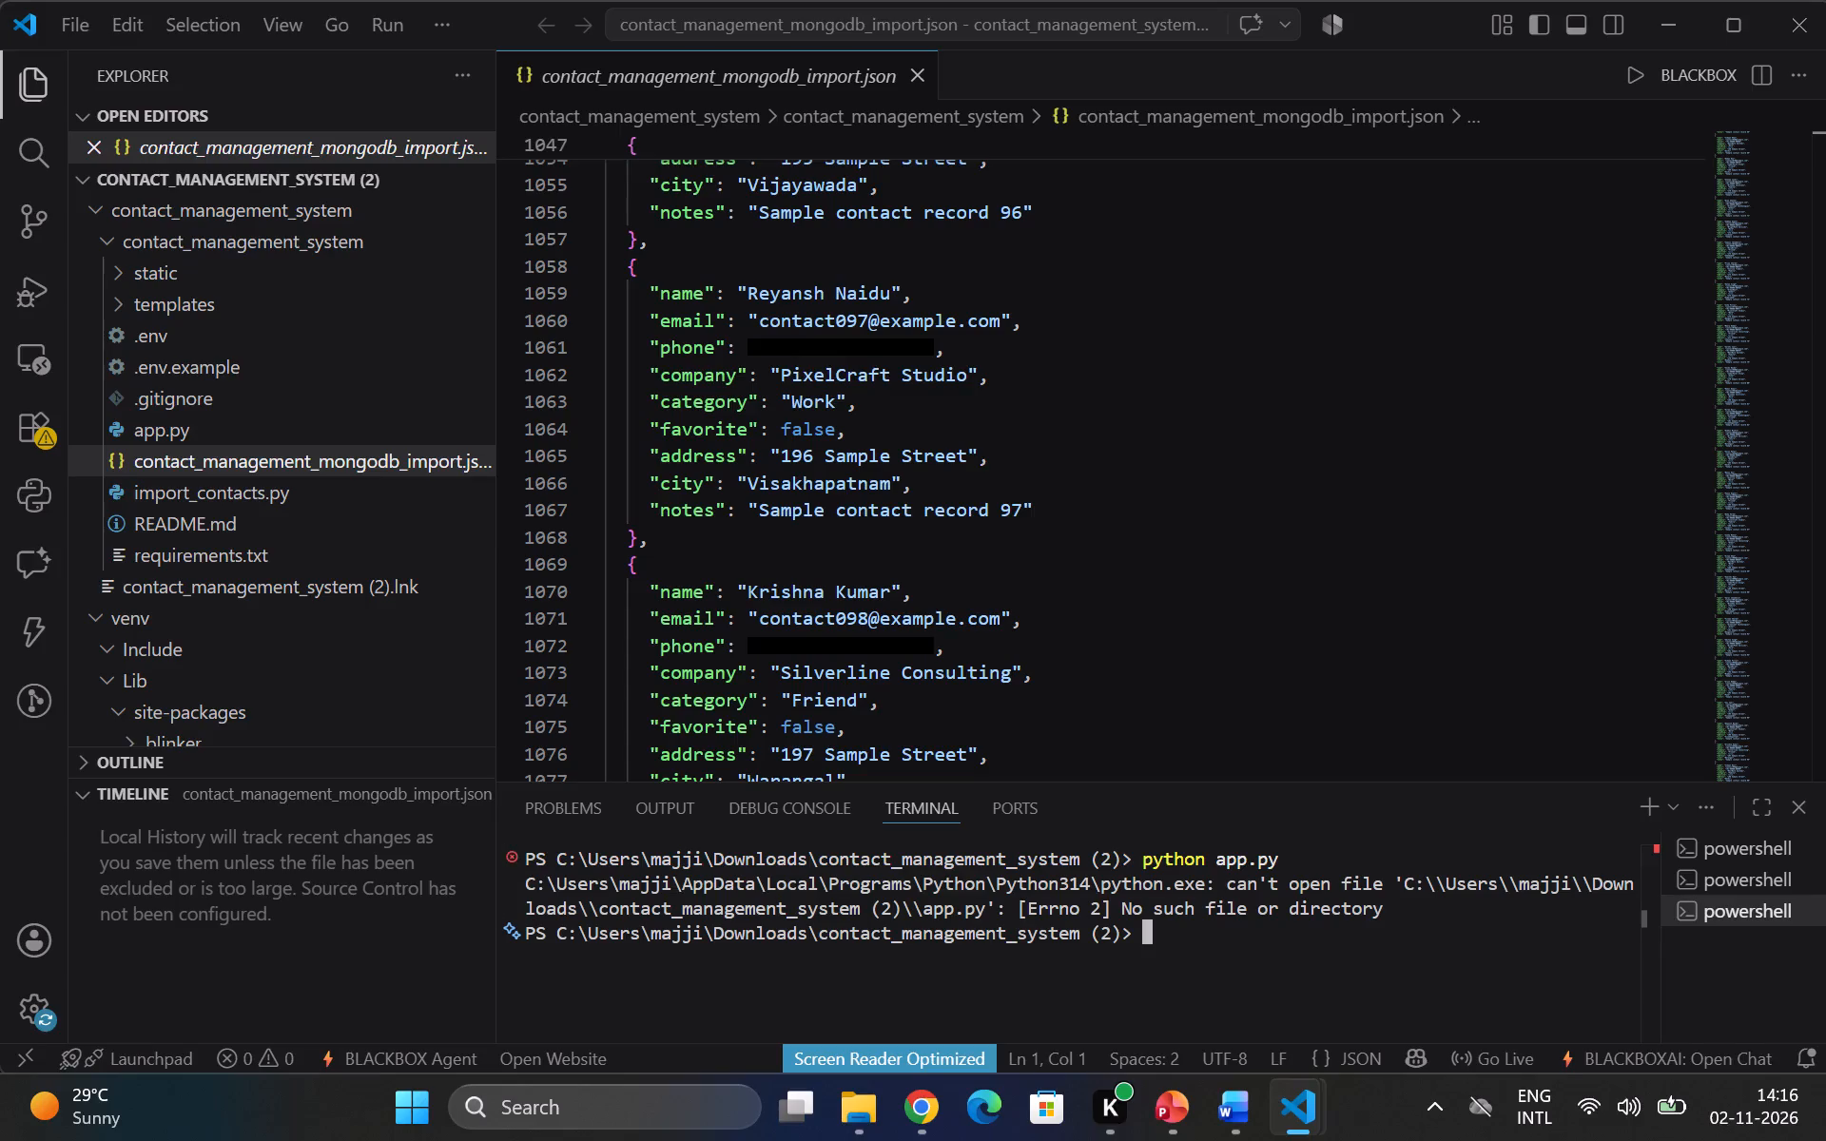
Copy the terminal text of the app.py run, including the command and its output.
drag(1157, 964, 525, 861)
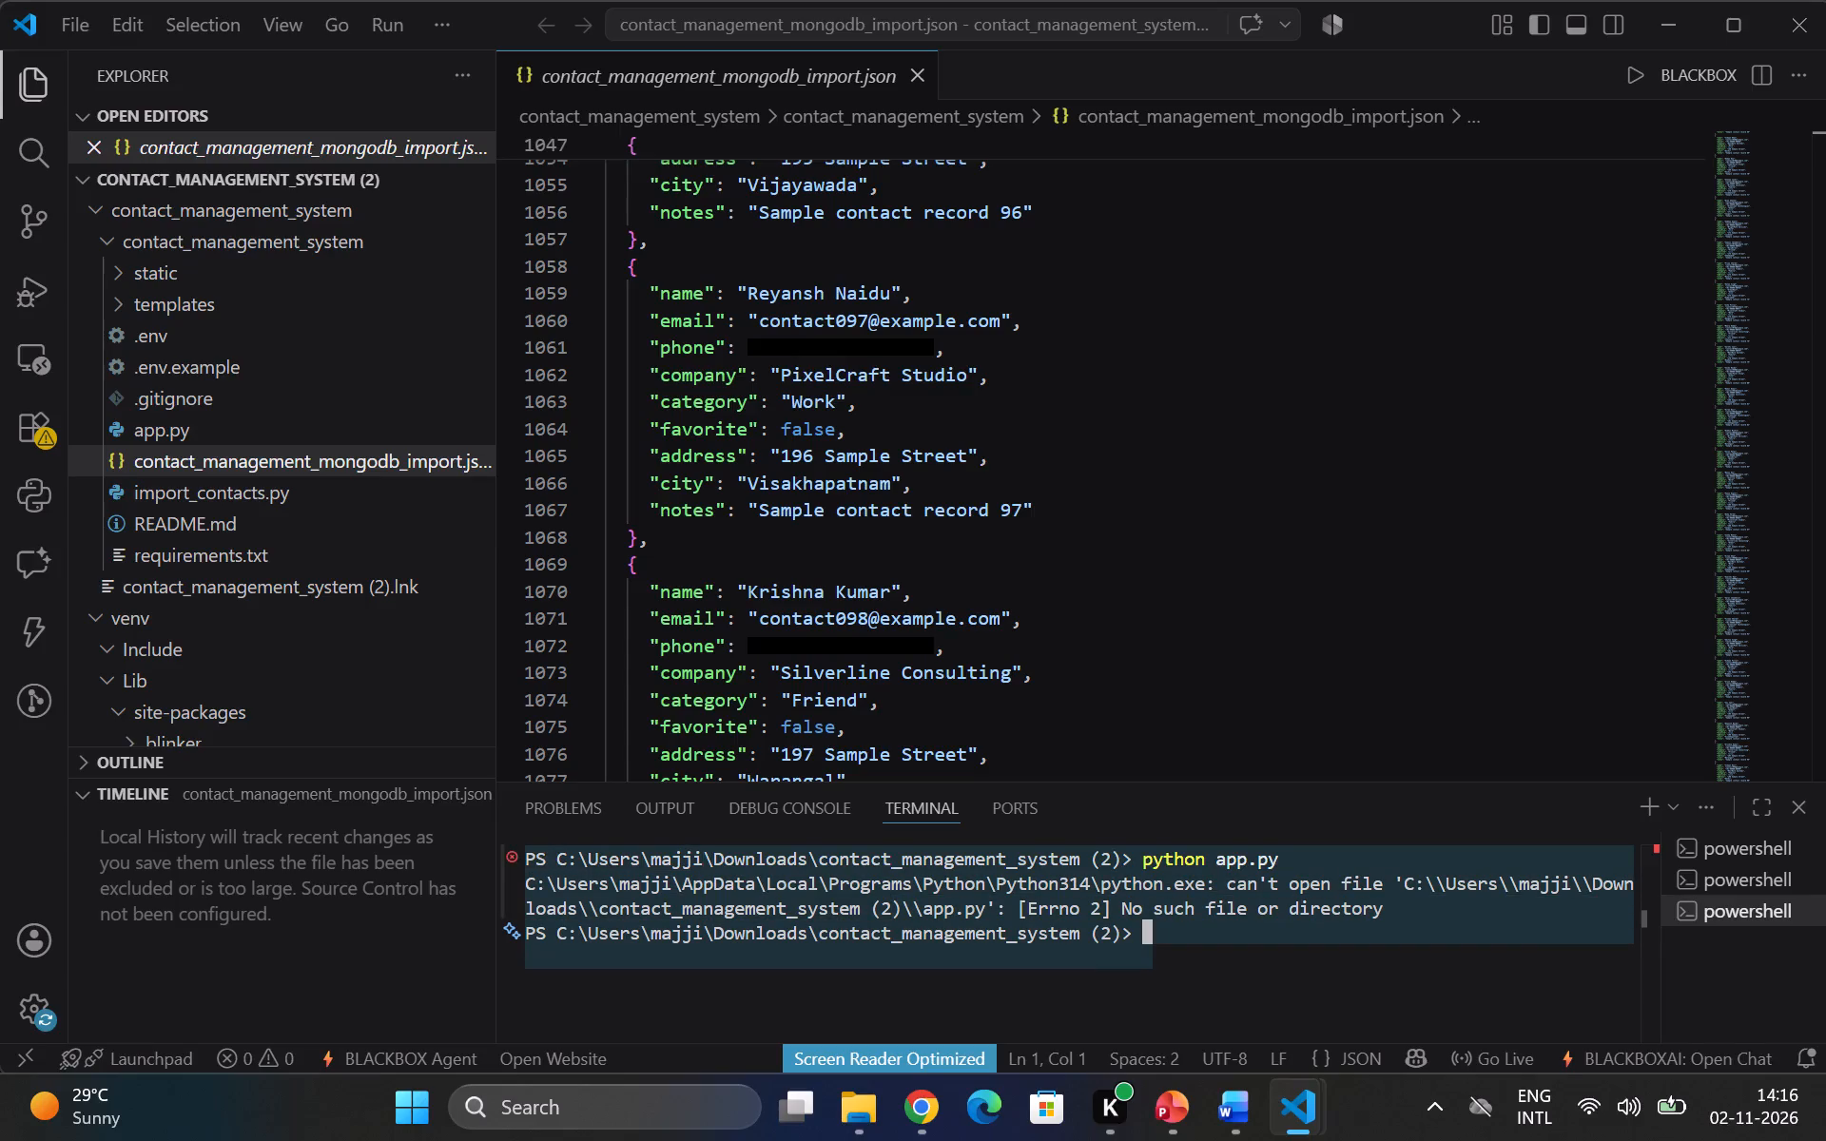
drag(525, 861, 525, 868)
key(ctrl+c)
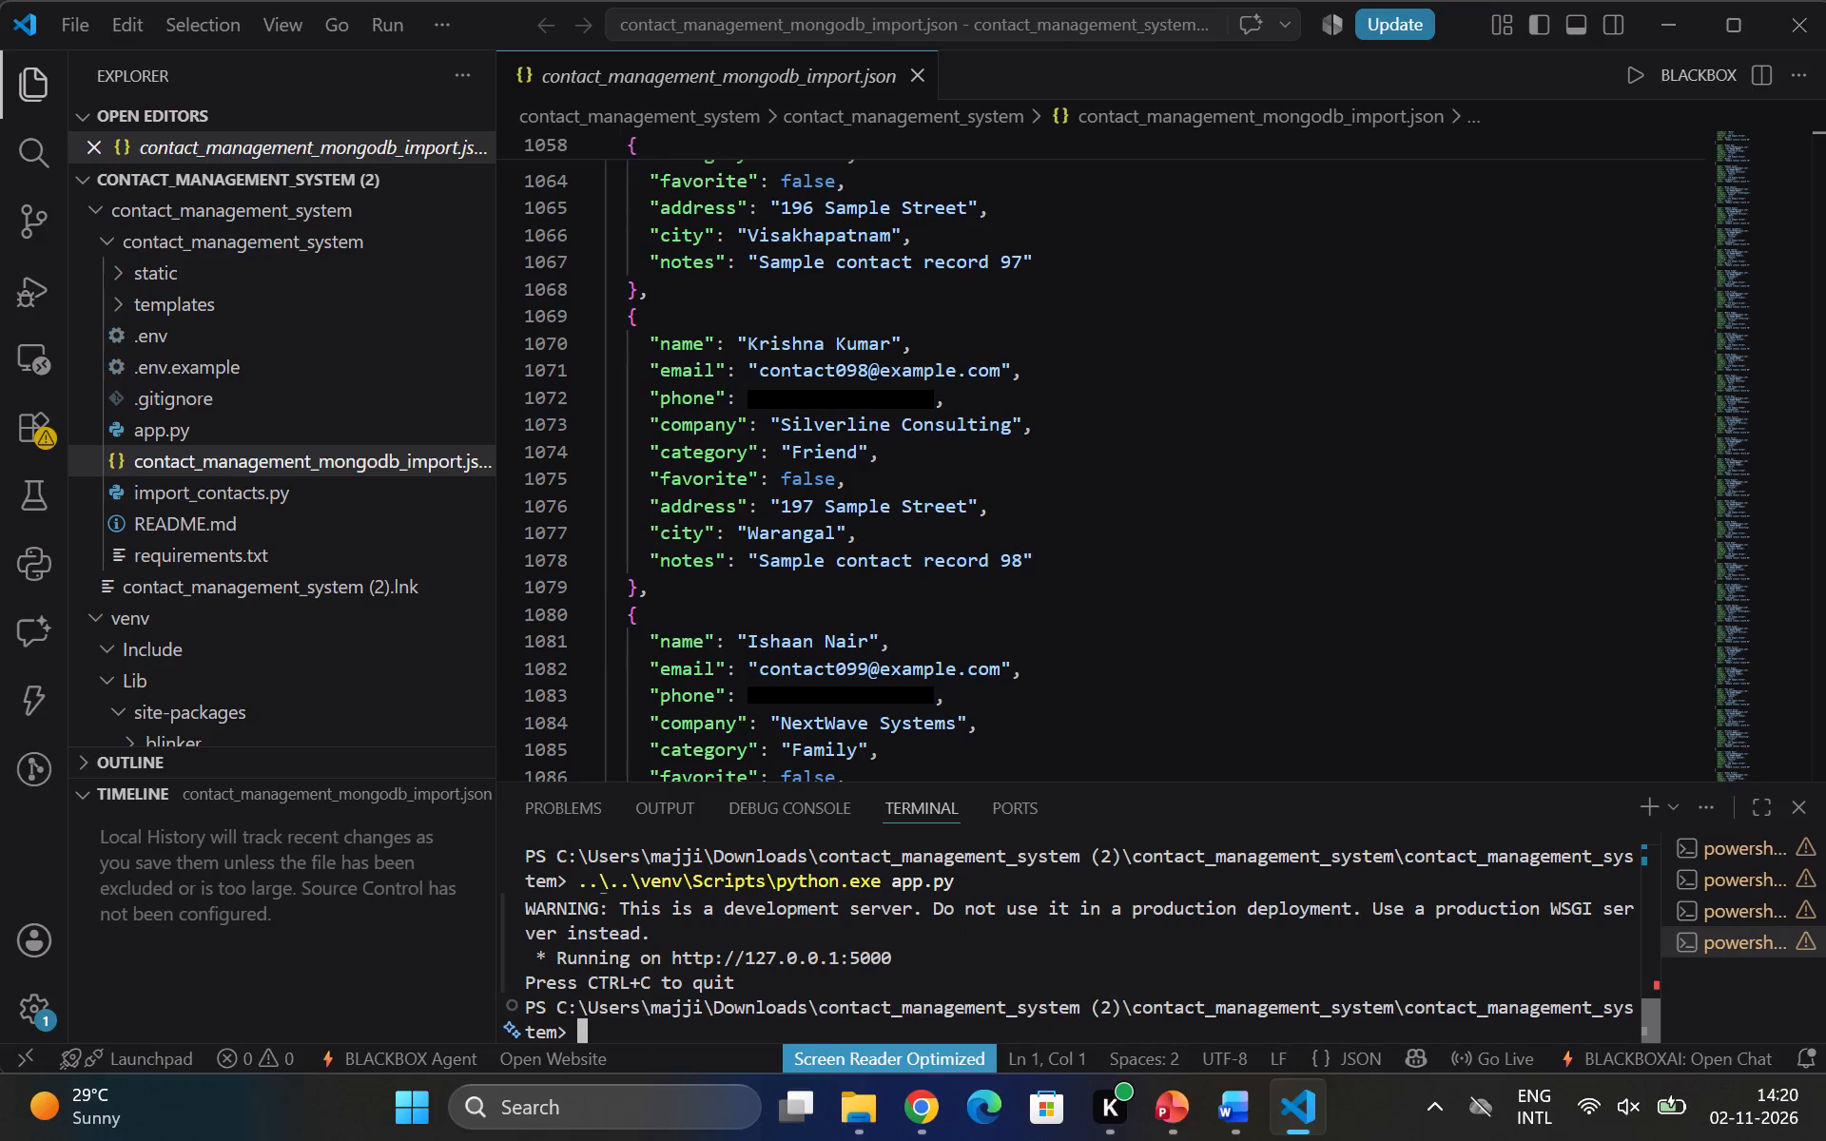
ctrl+click(823, 959)
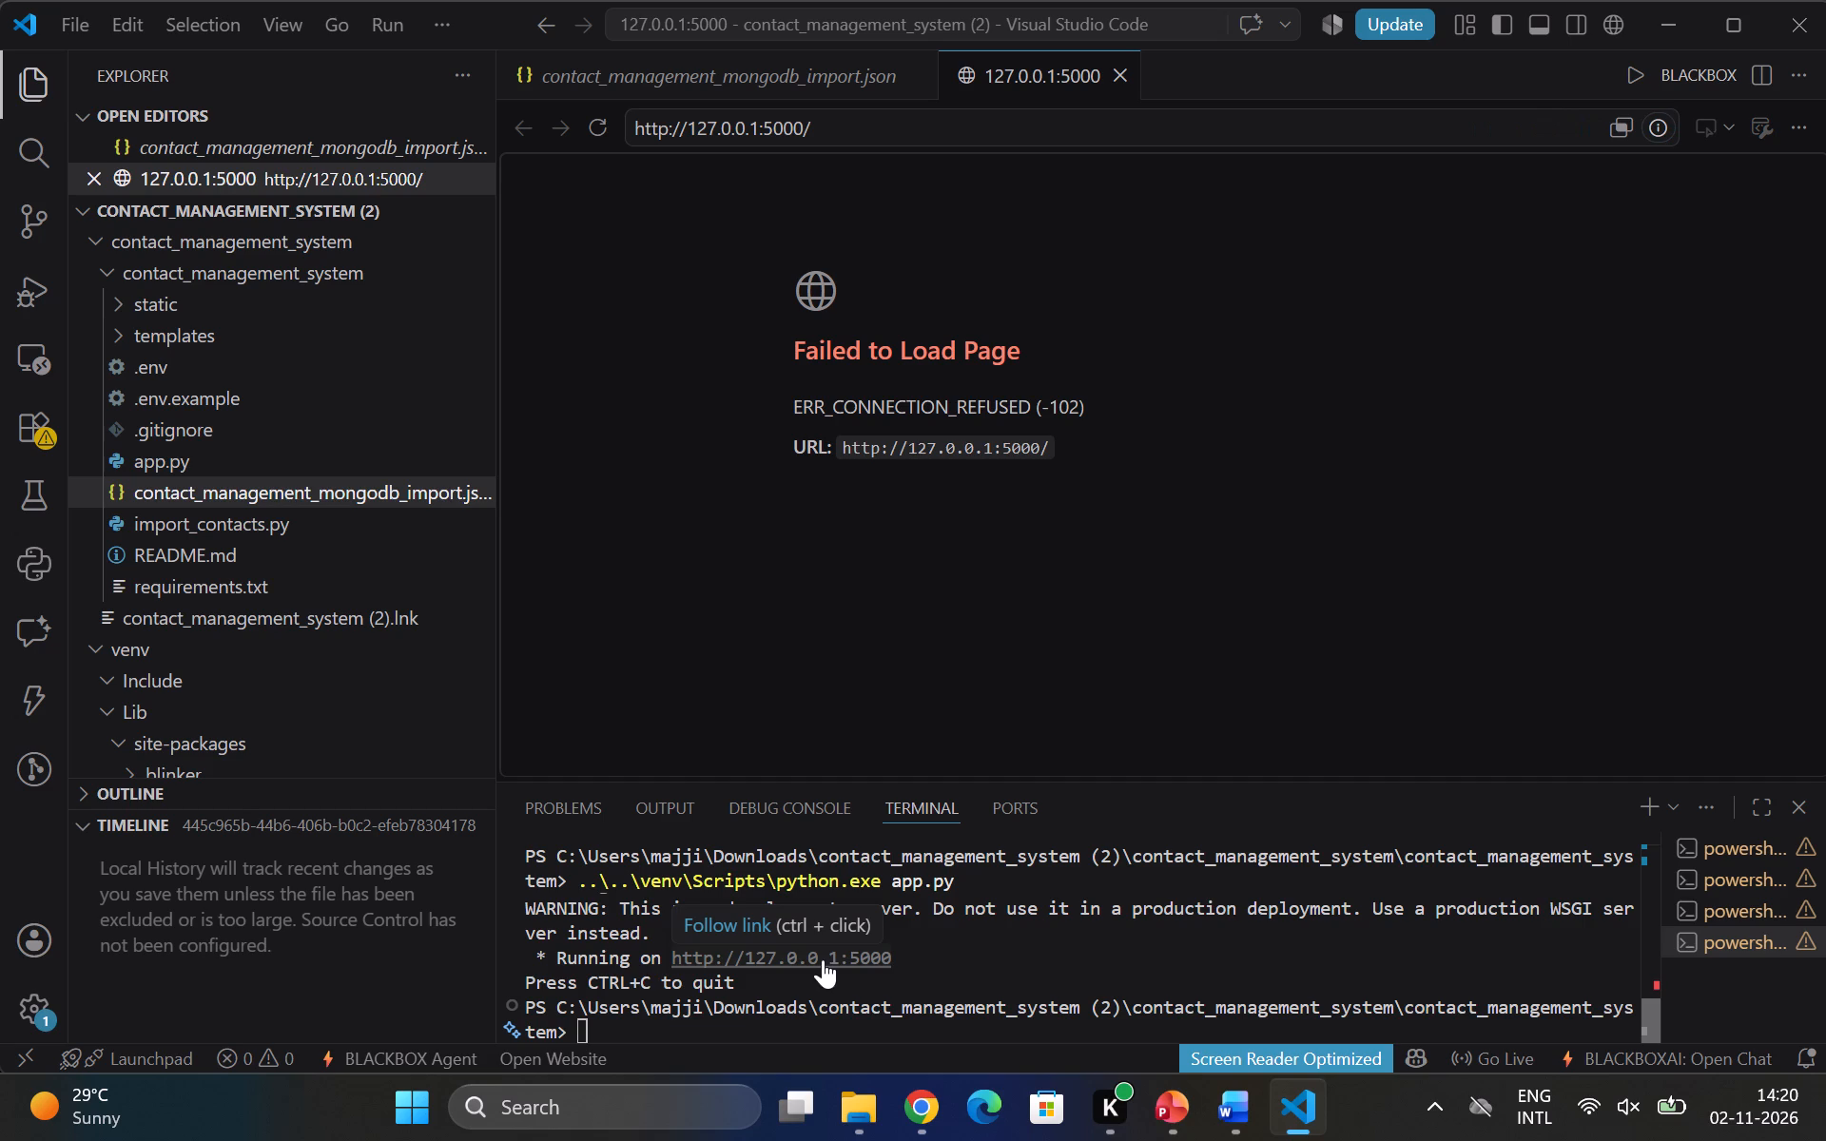
ctrl+click(808, 957)
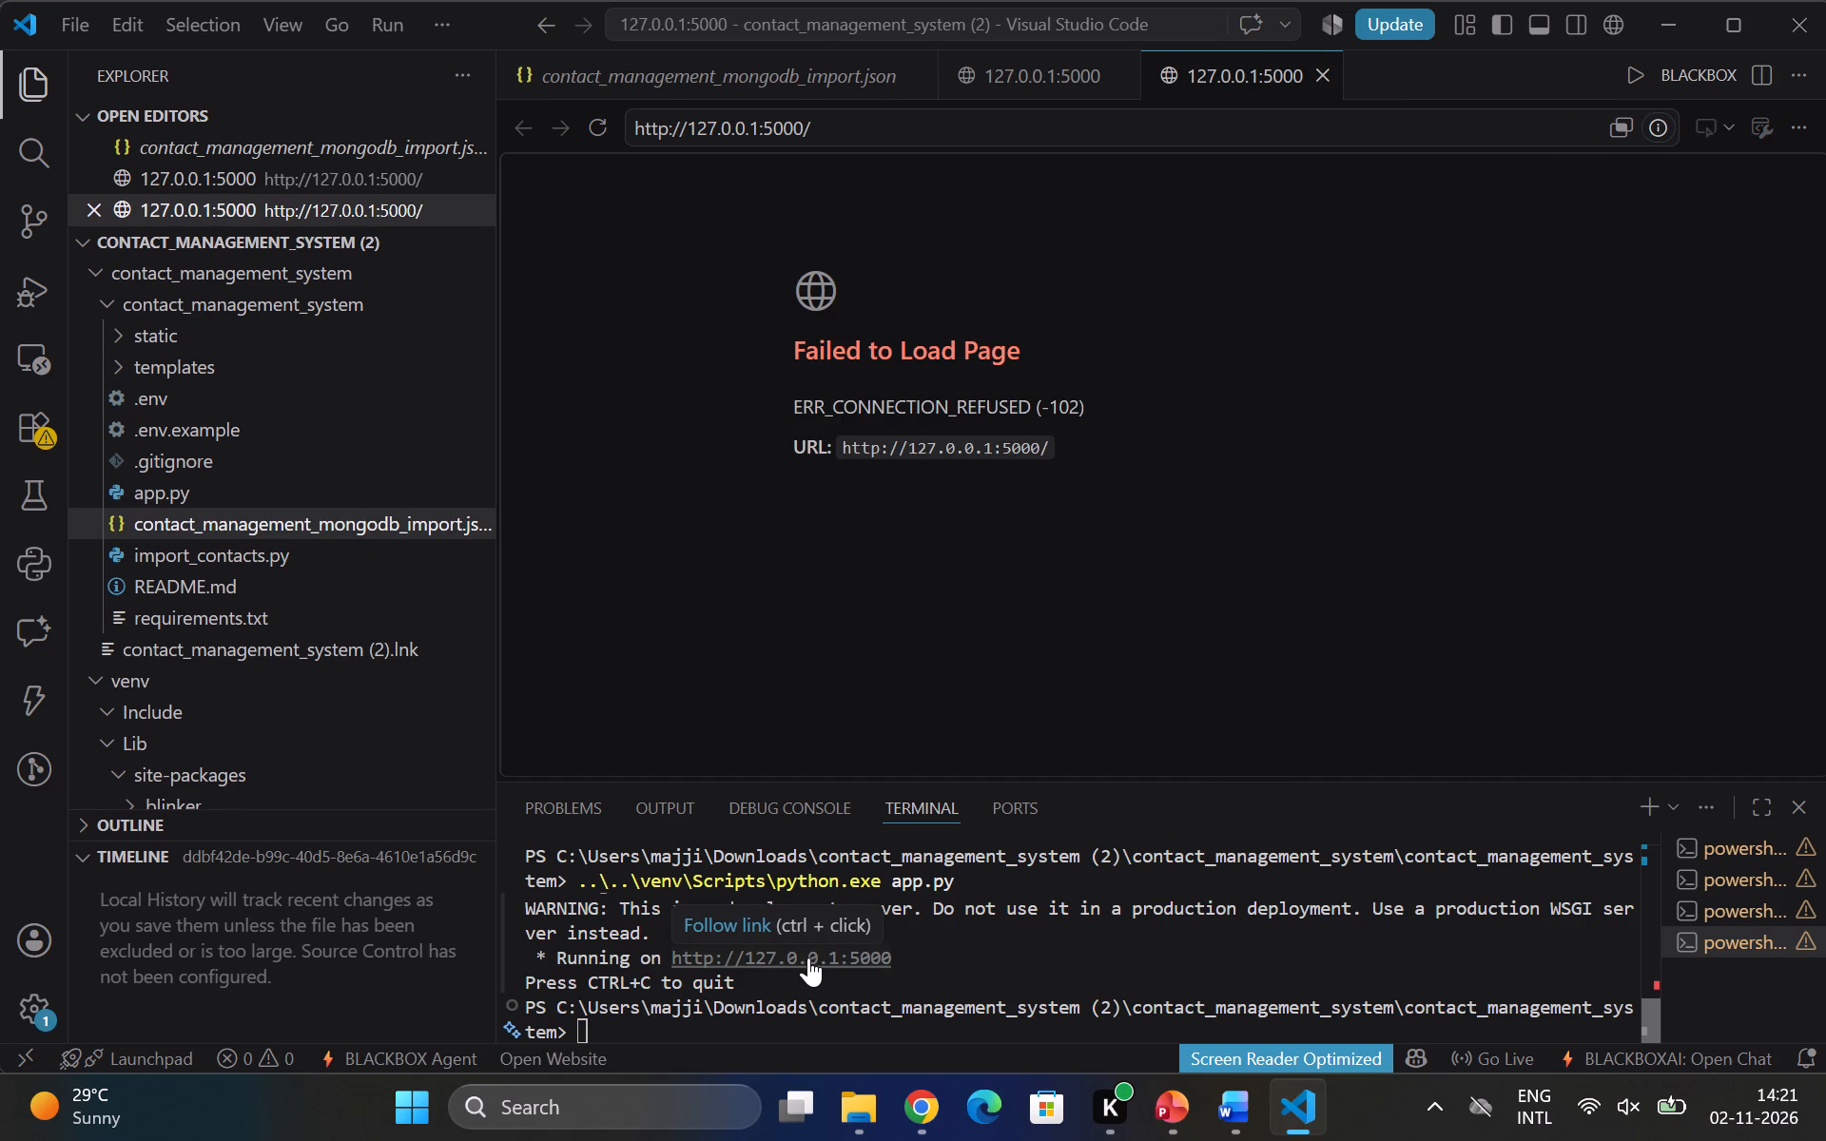
ctrl+click(906, 117)
key(Return)
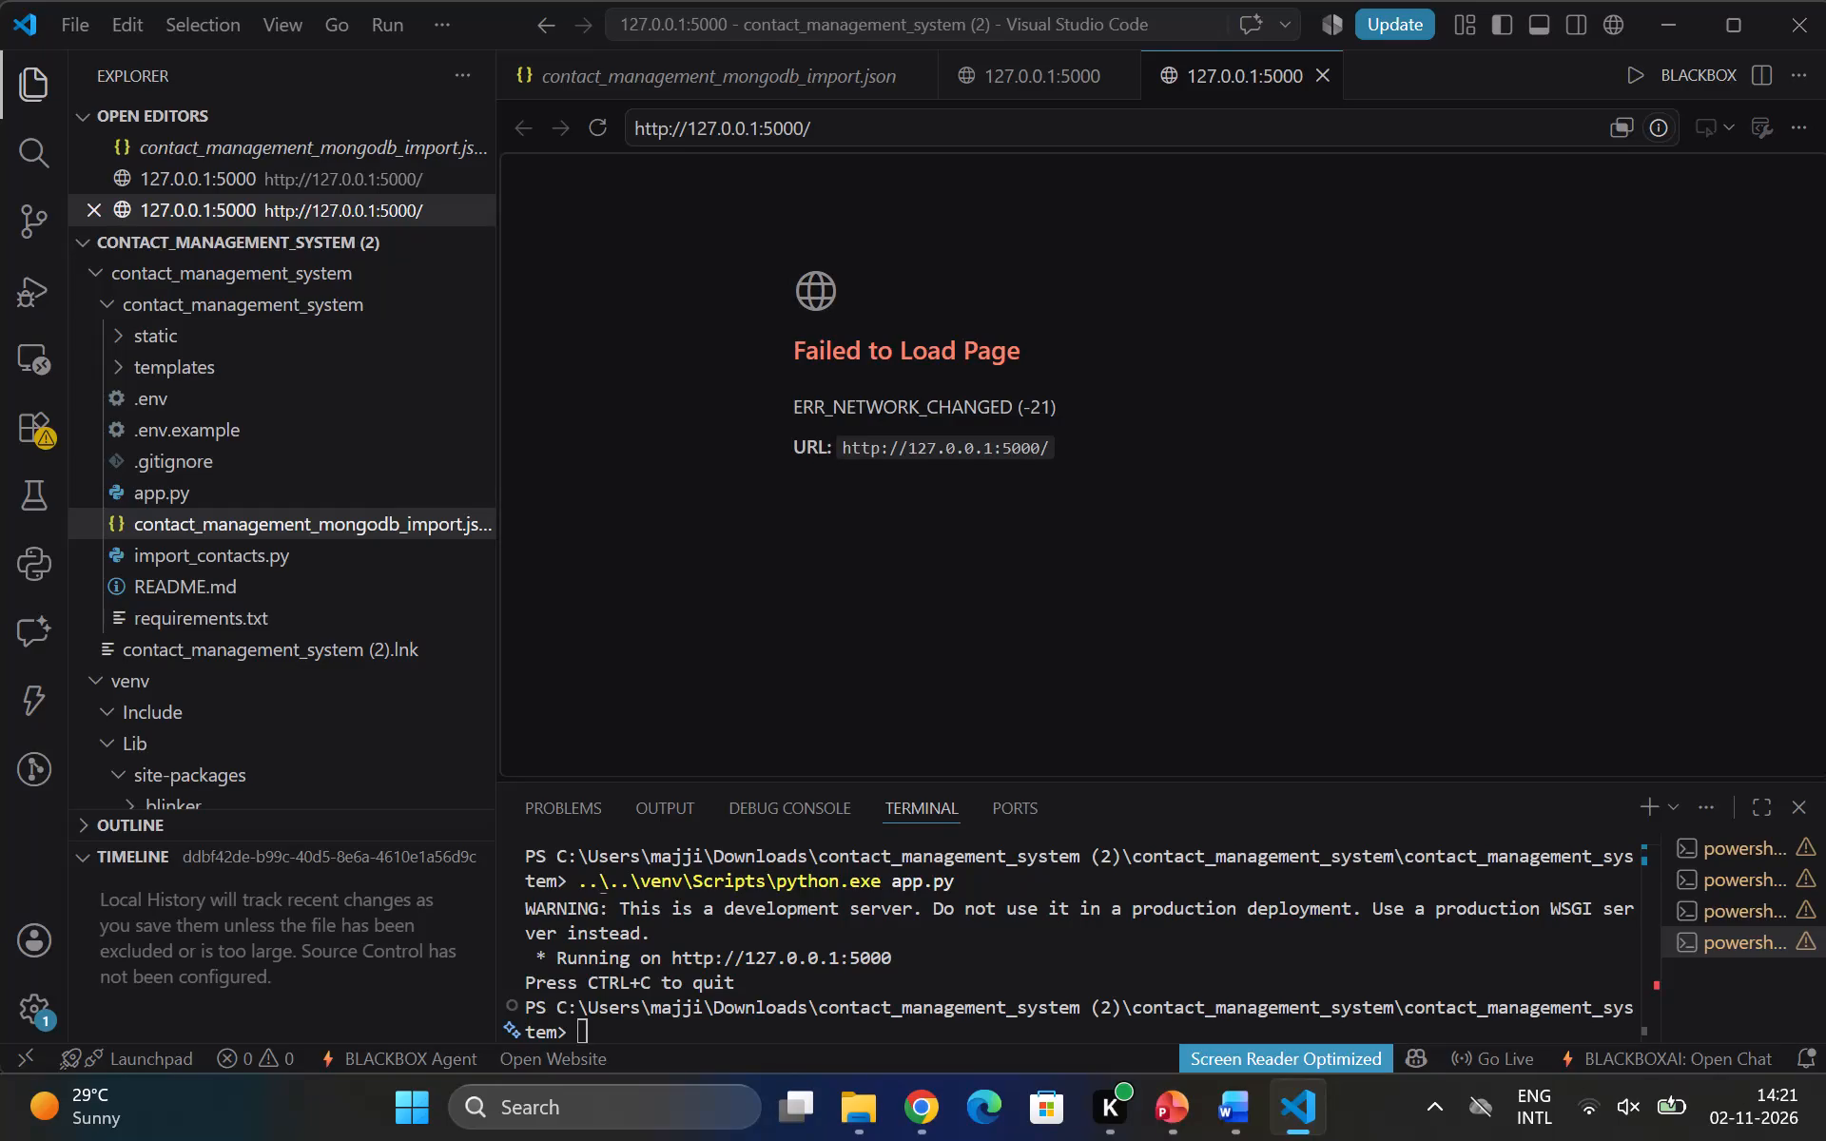
key(Return)
click(906, 117)
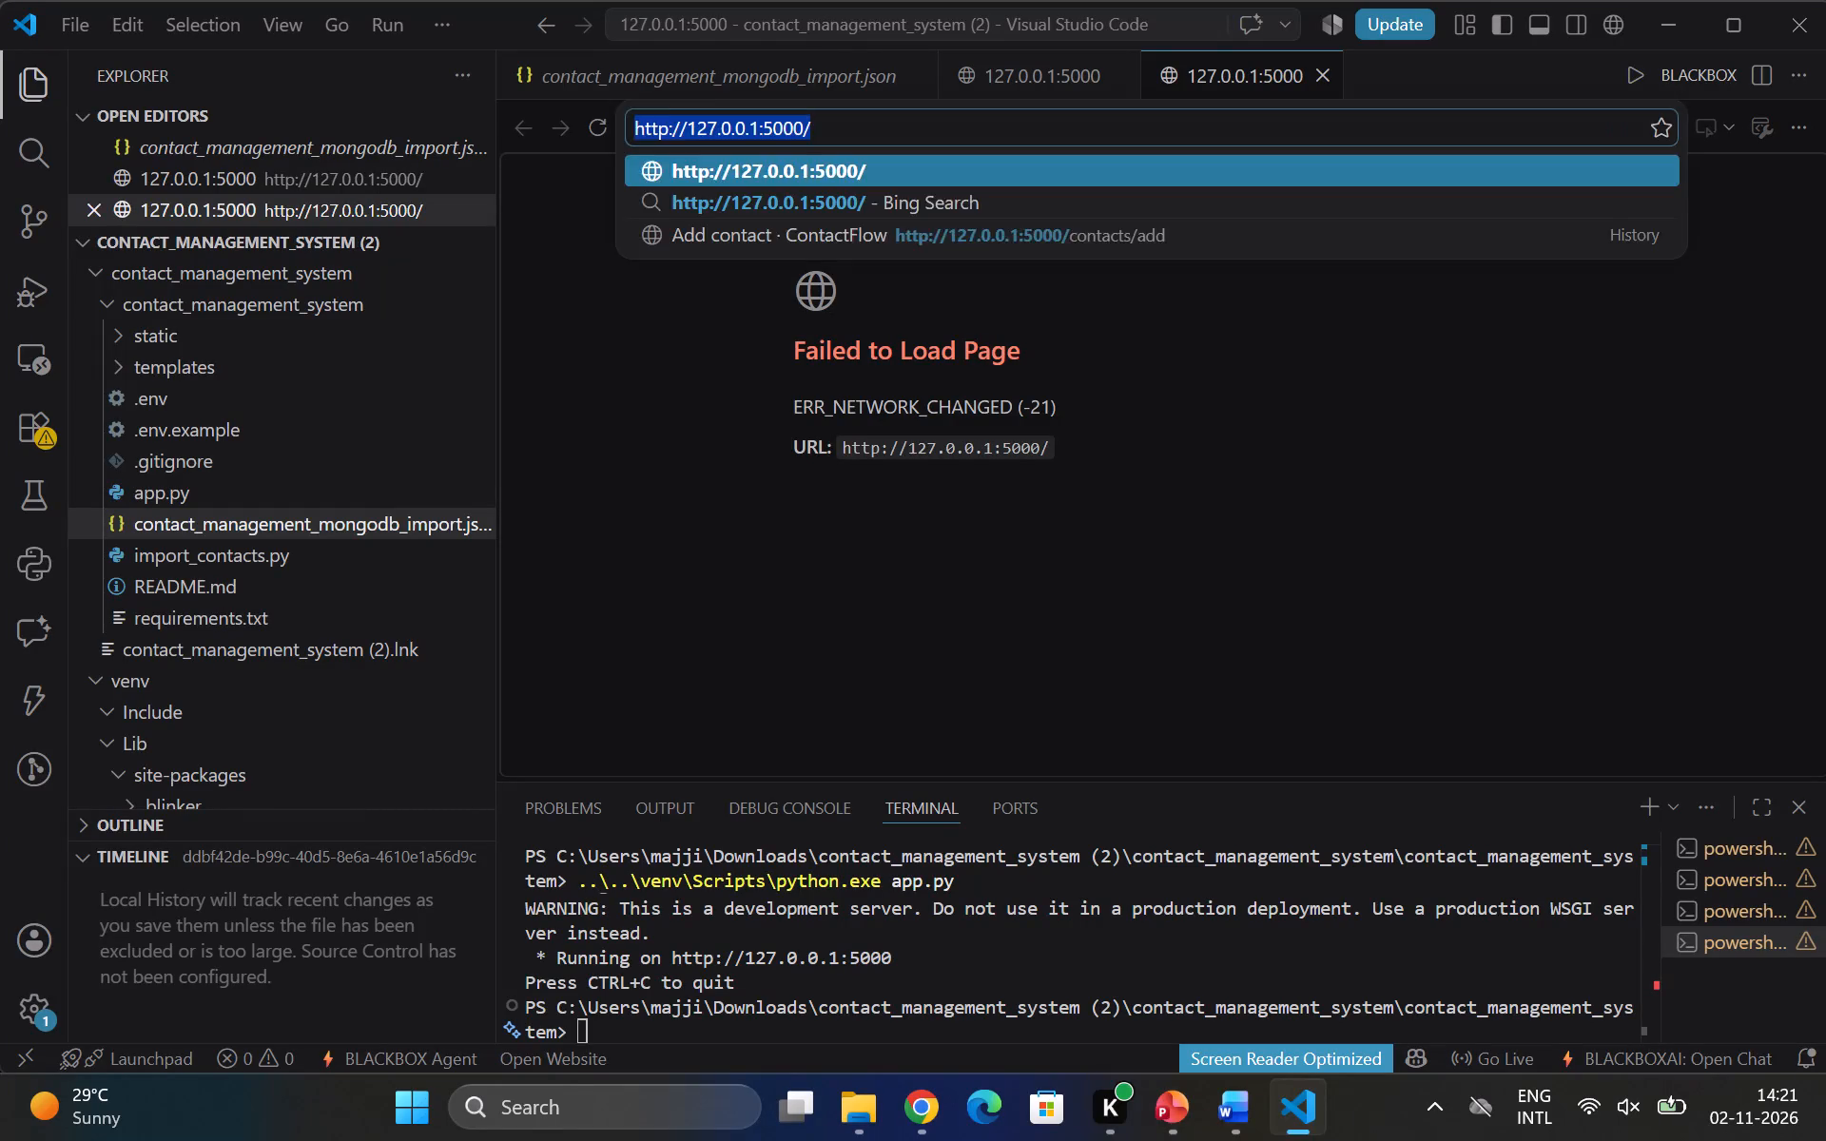
key(Return)
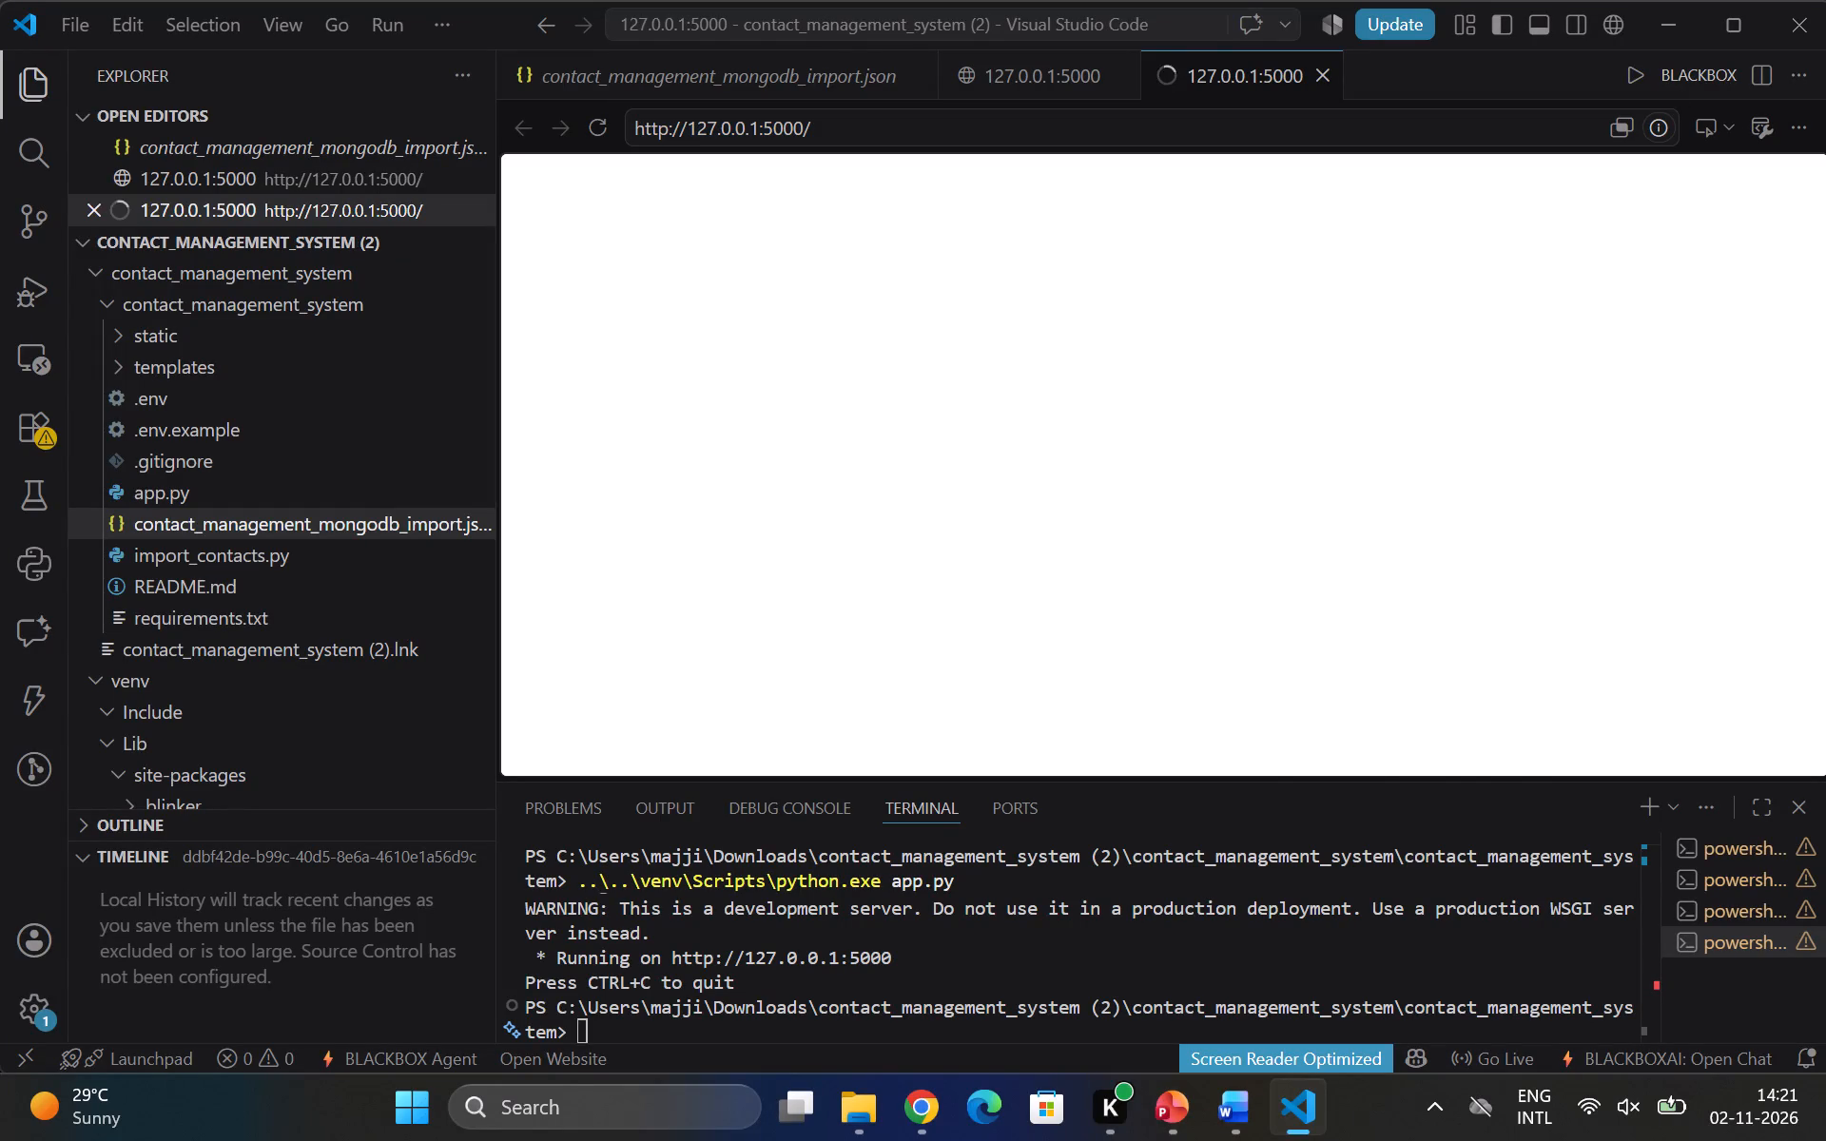
click(906, 117)
key(Return)
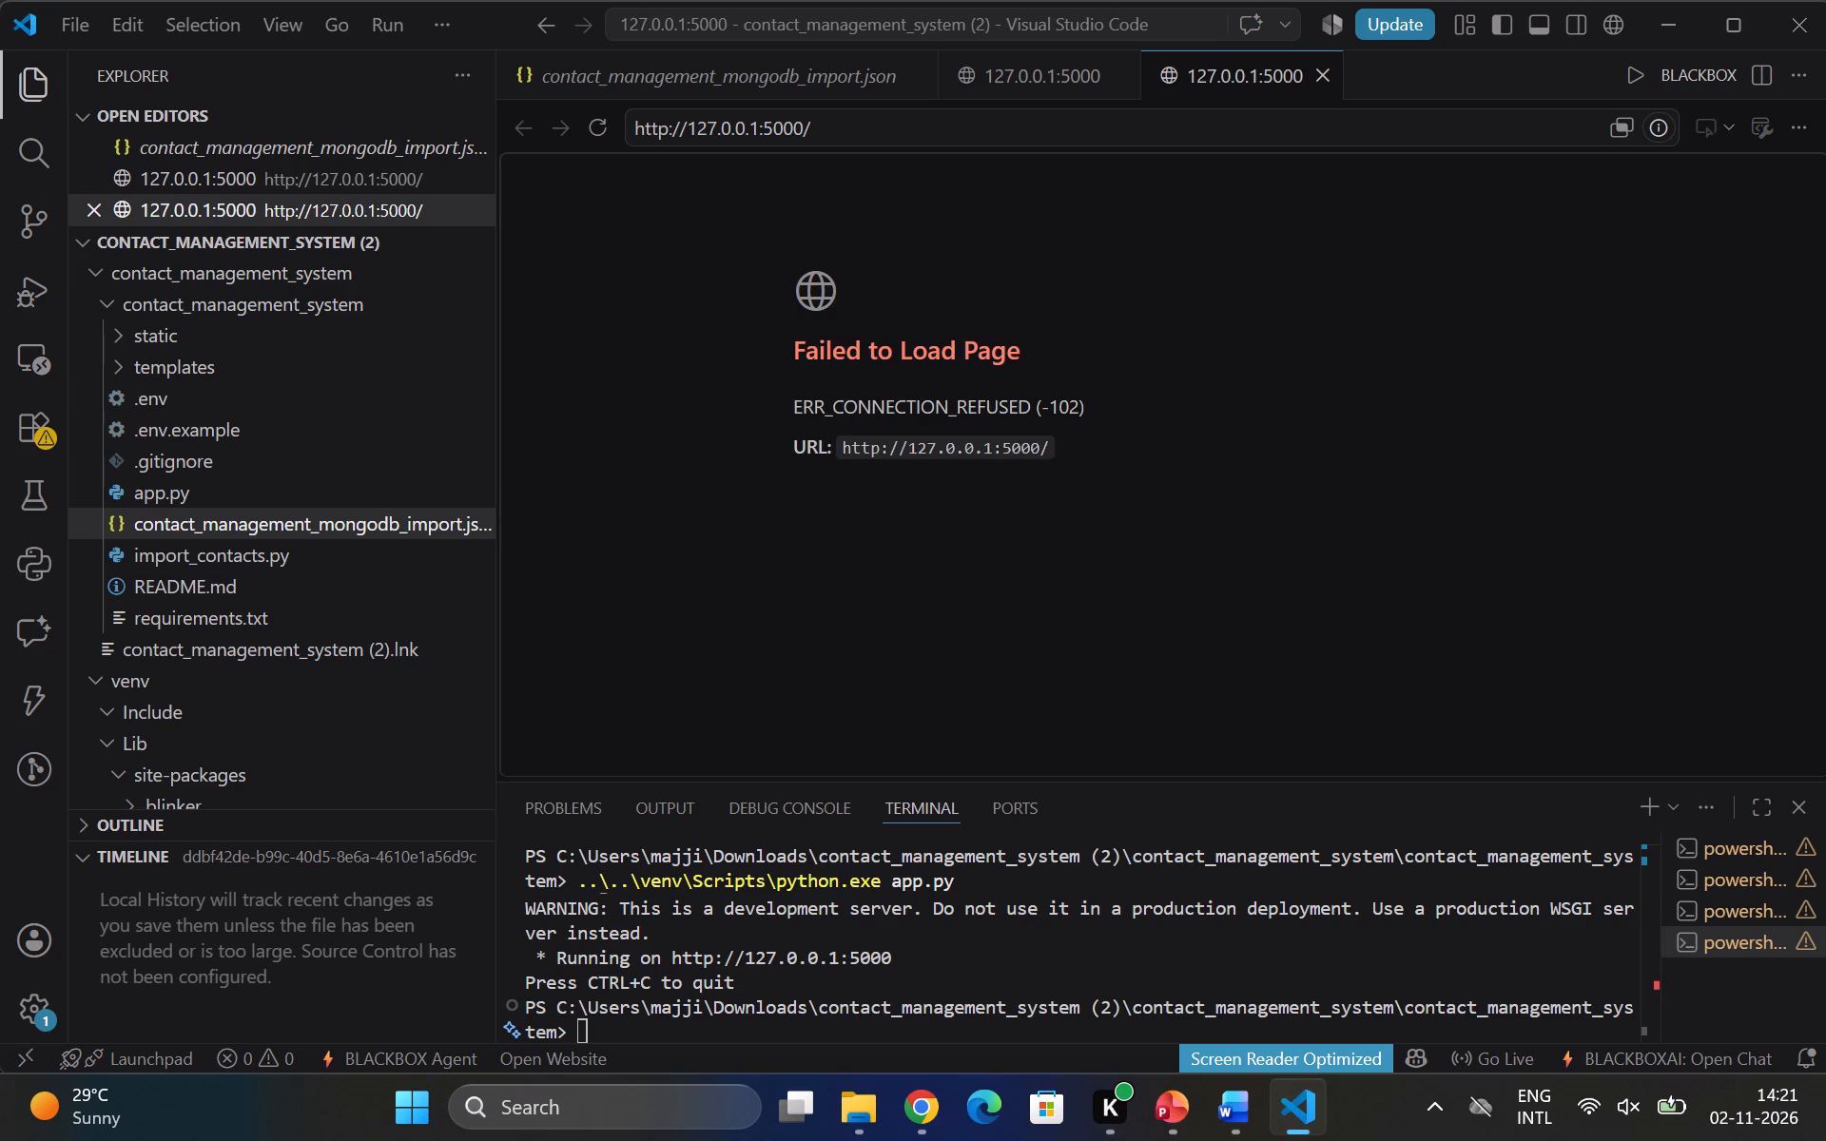
drag(881, 126, 611, 125)
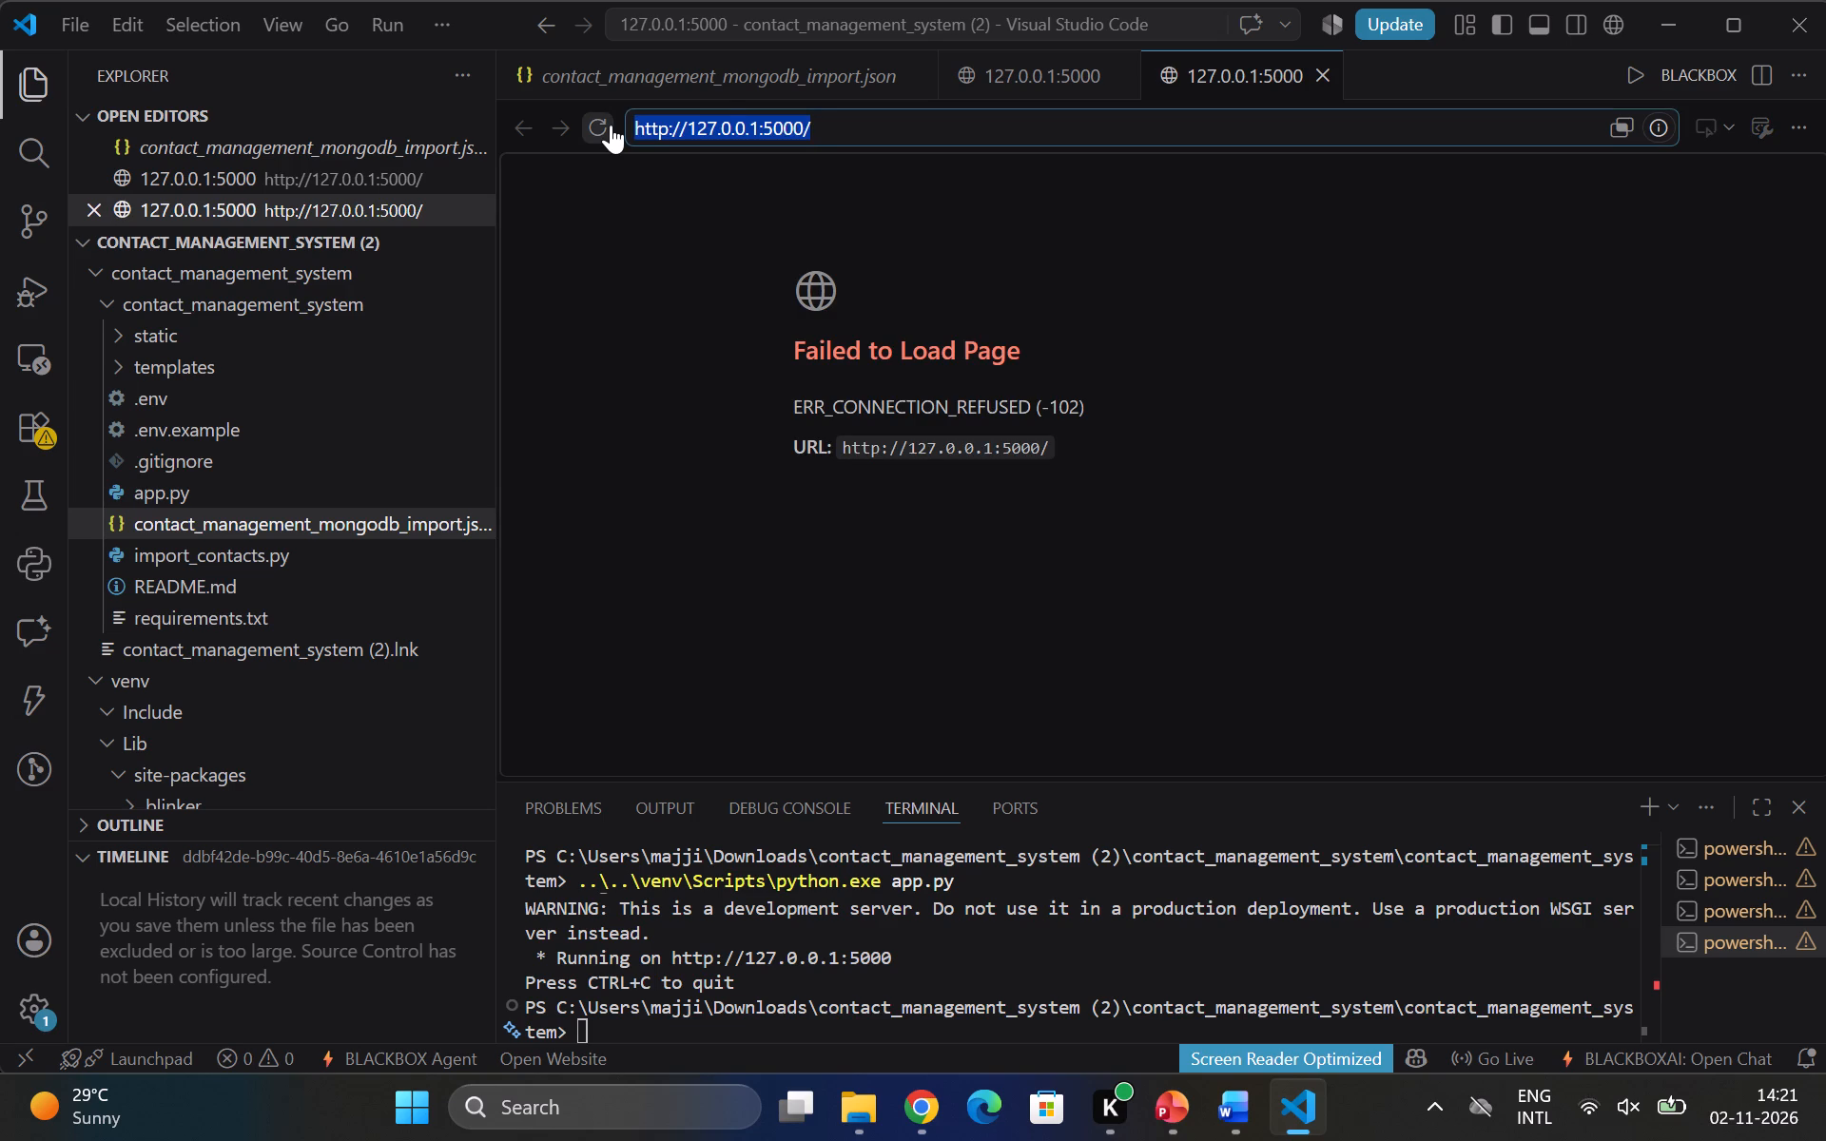
key(ctrl+c)
click(910, 1135)
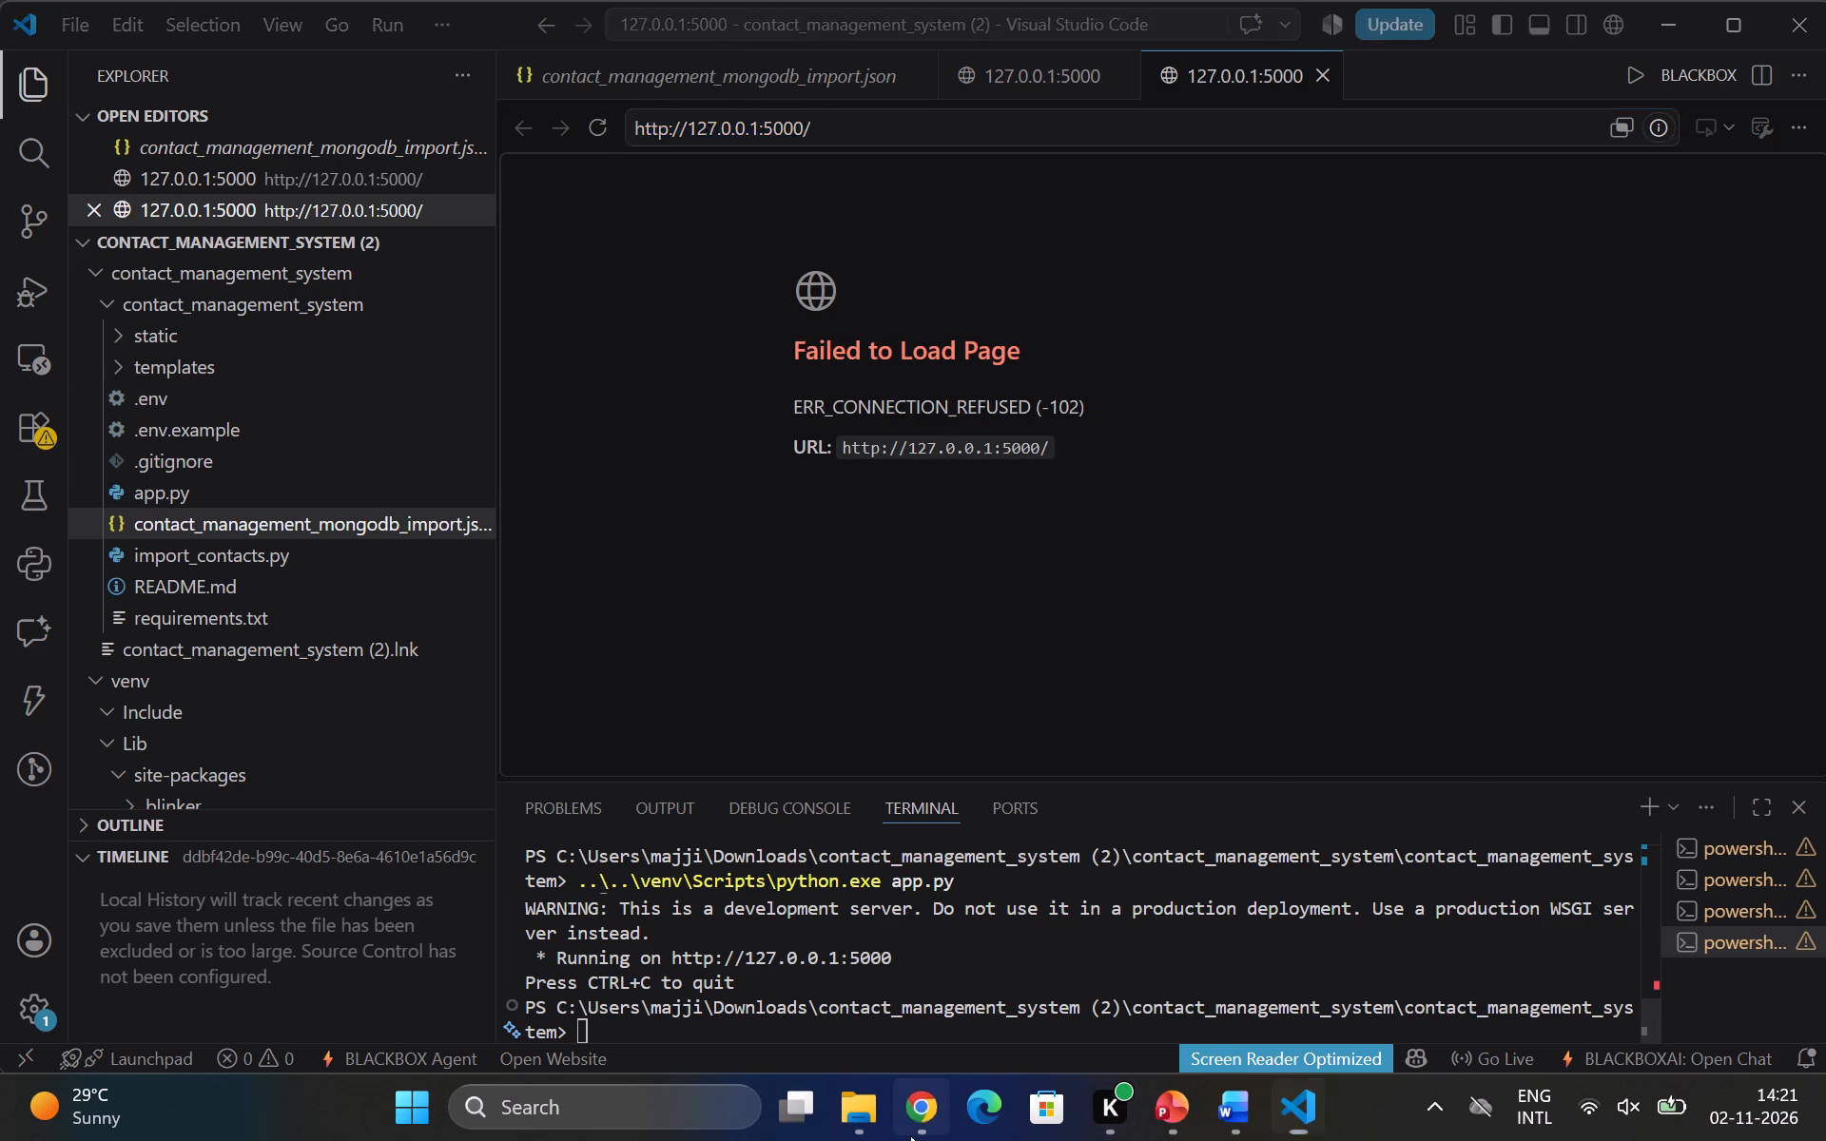
click(748, 19)
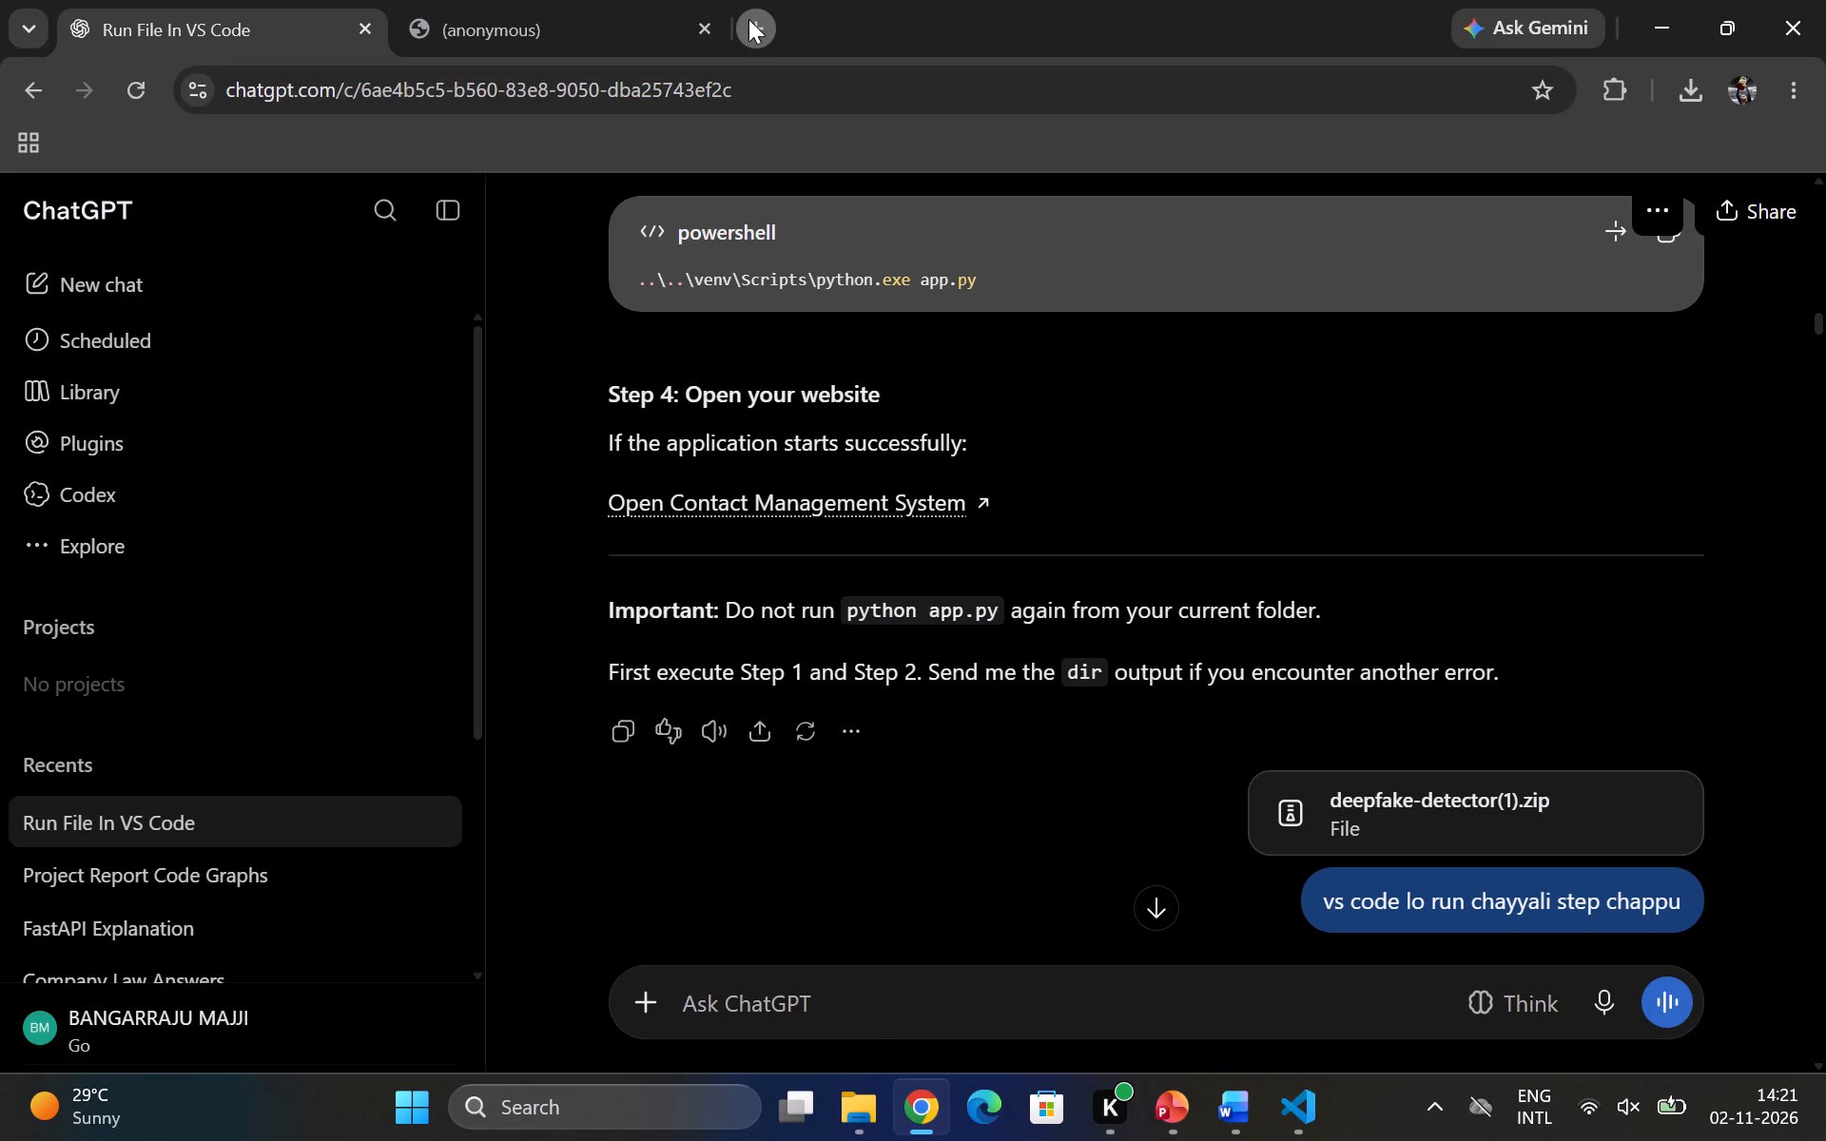
click(727, 88)
key(ctrl+v)
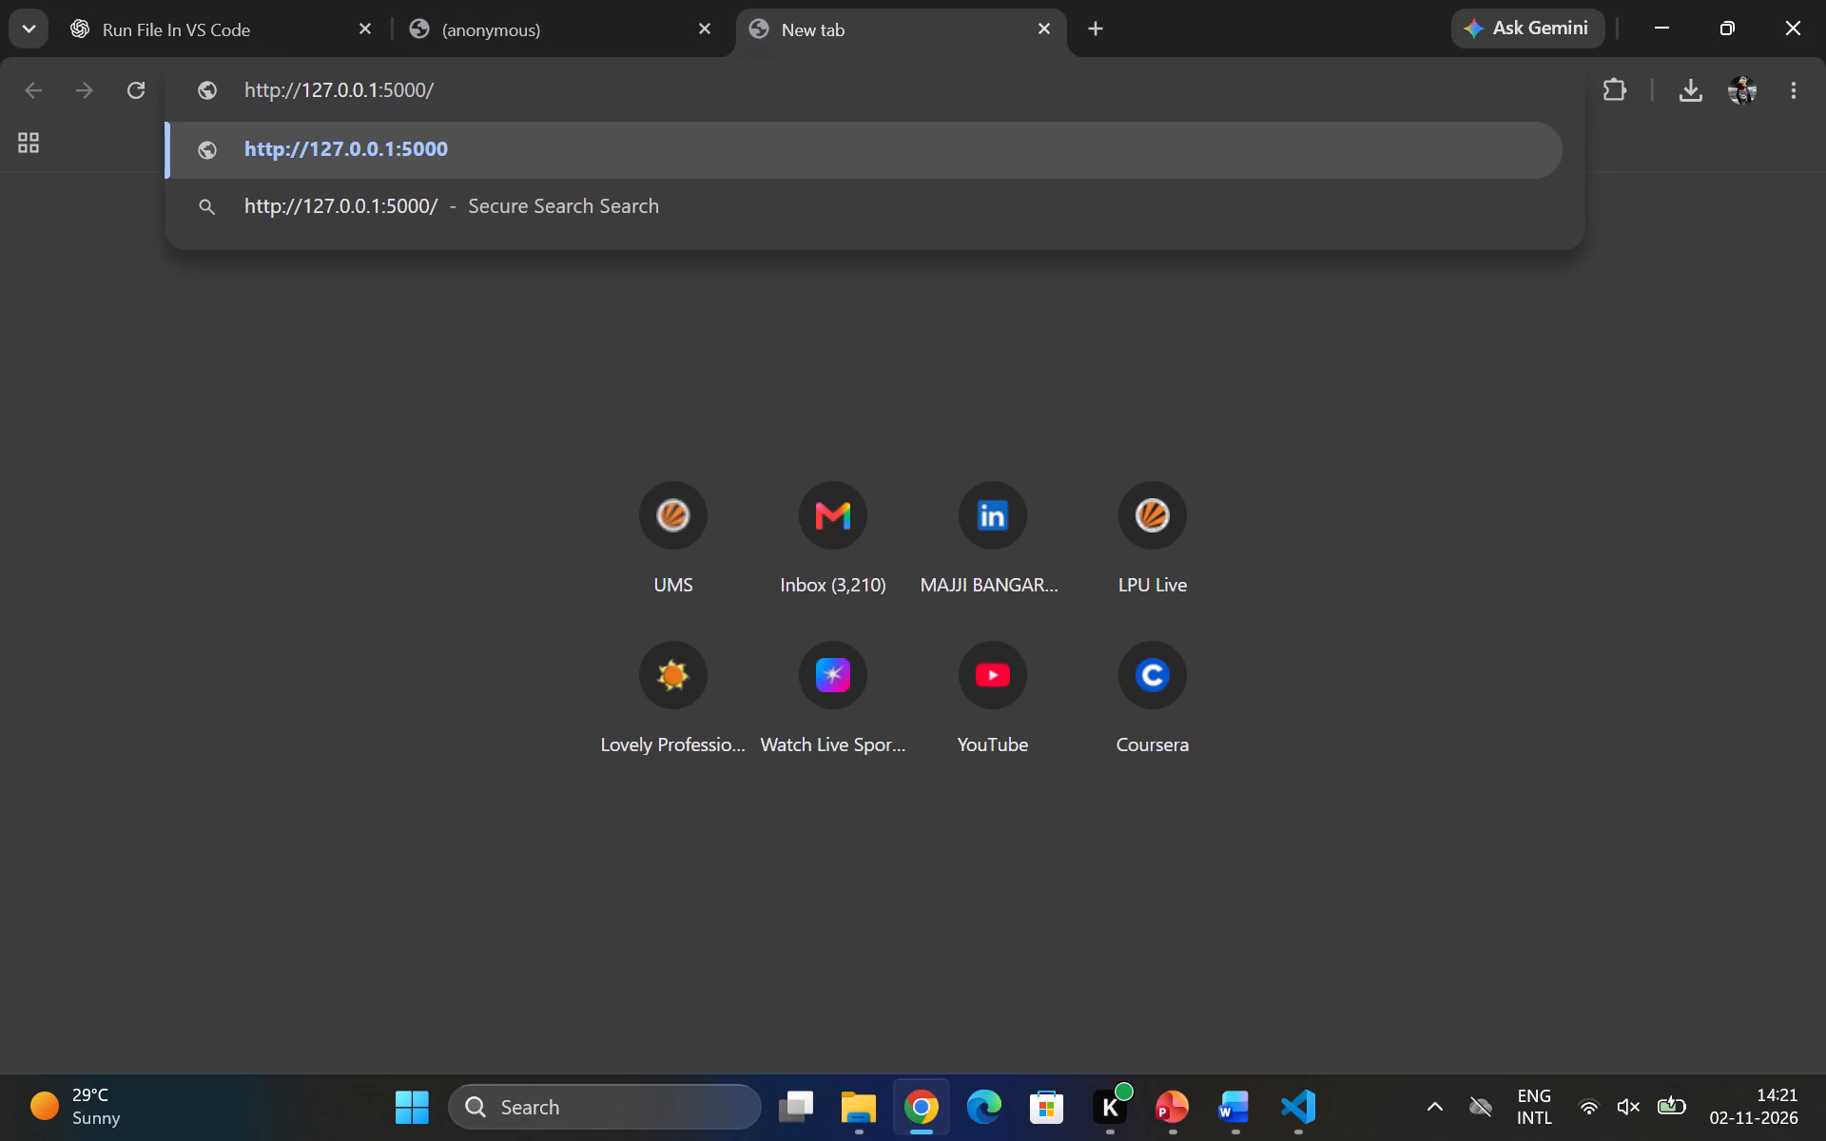
key(Return)
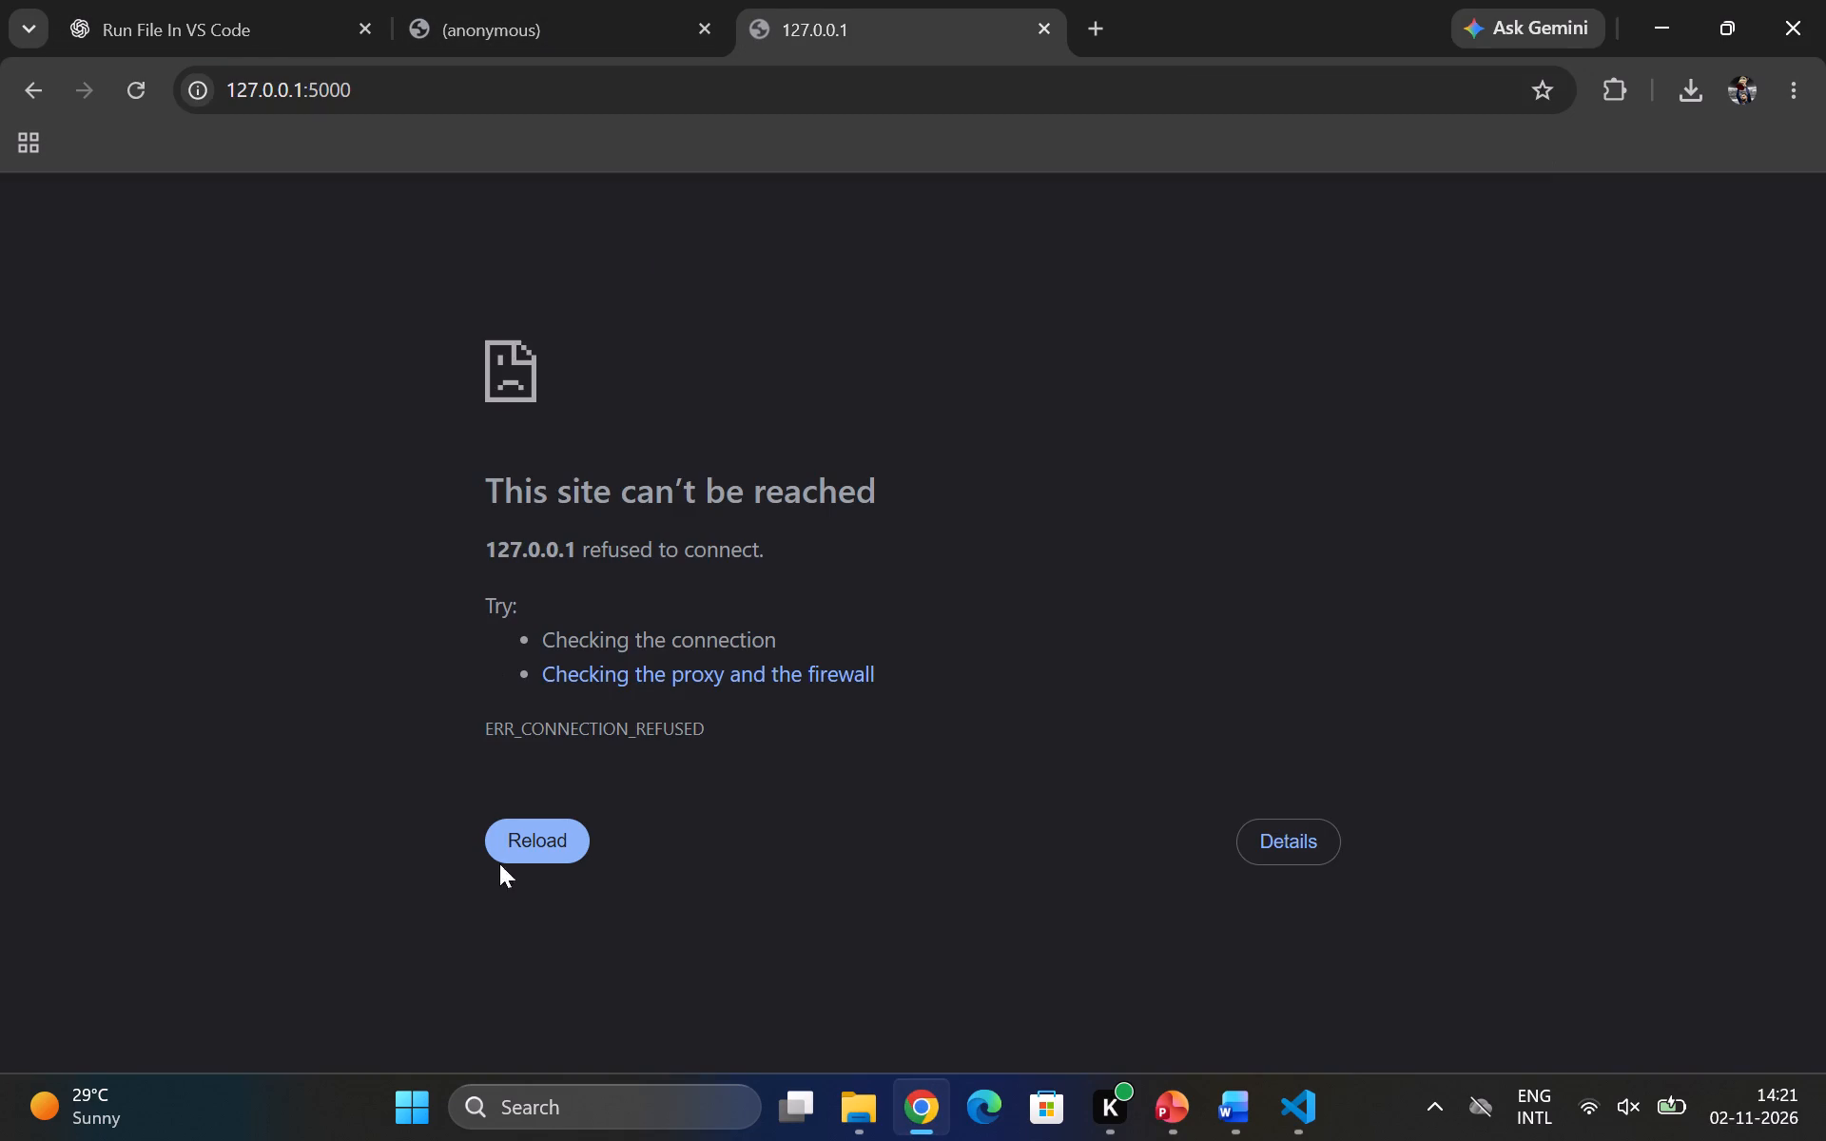
click(518, 851)
triple_click(518, 851)
double_click(518, 851)
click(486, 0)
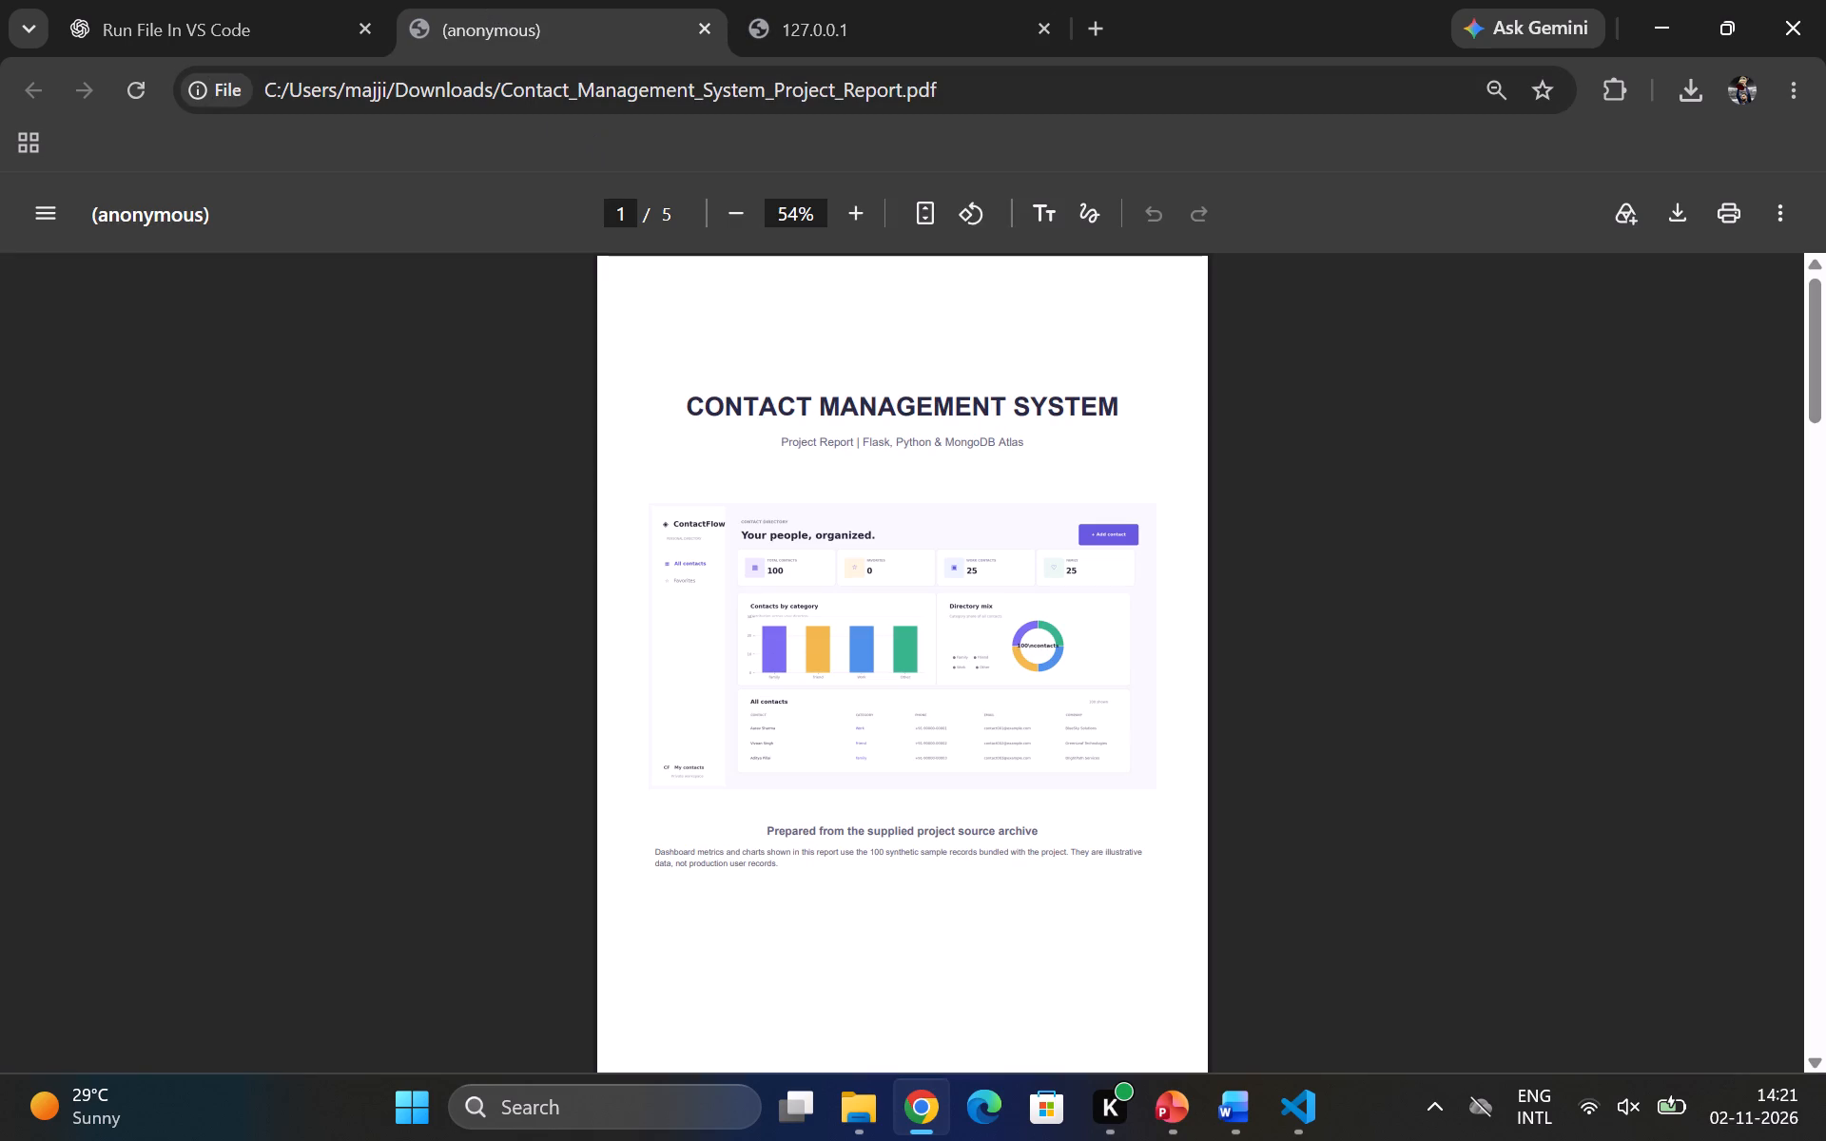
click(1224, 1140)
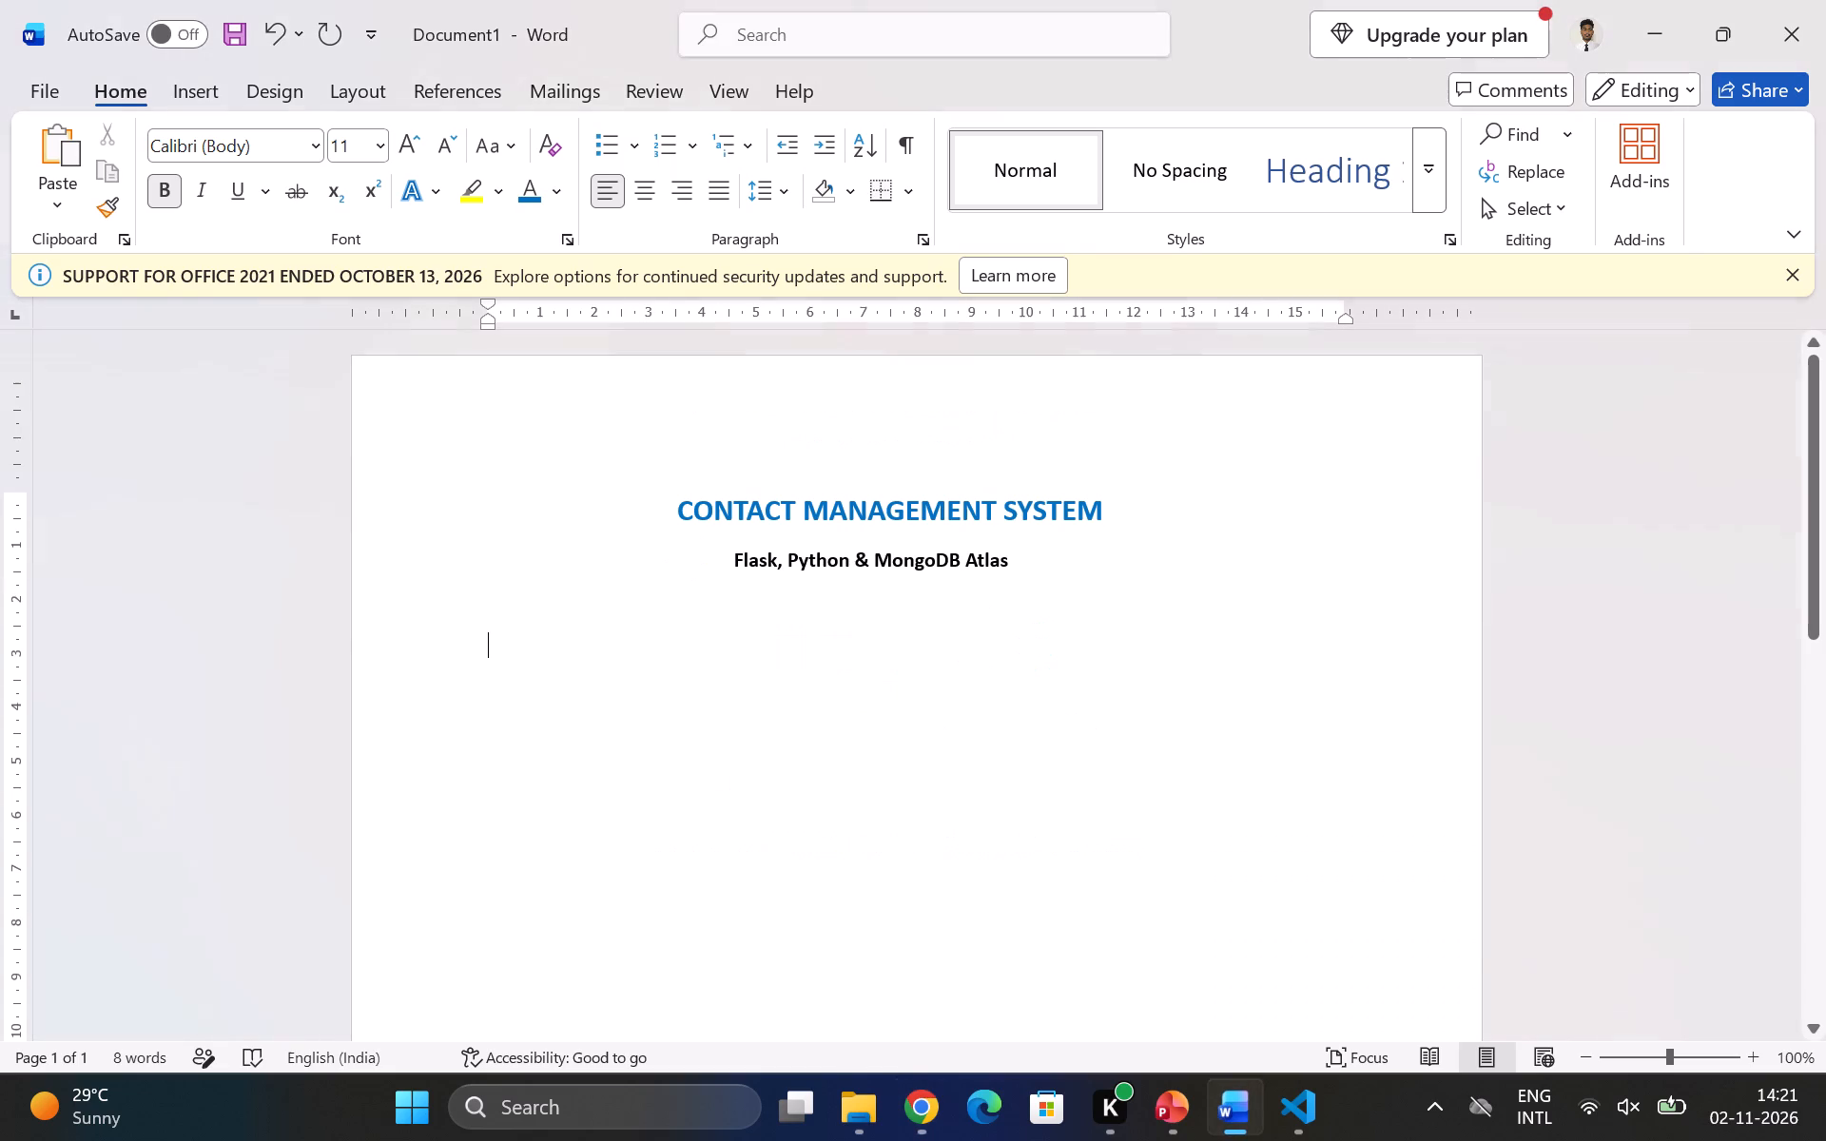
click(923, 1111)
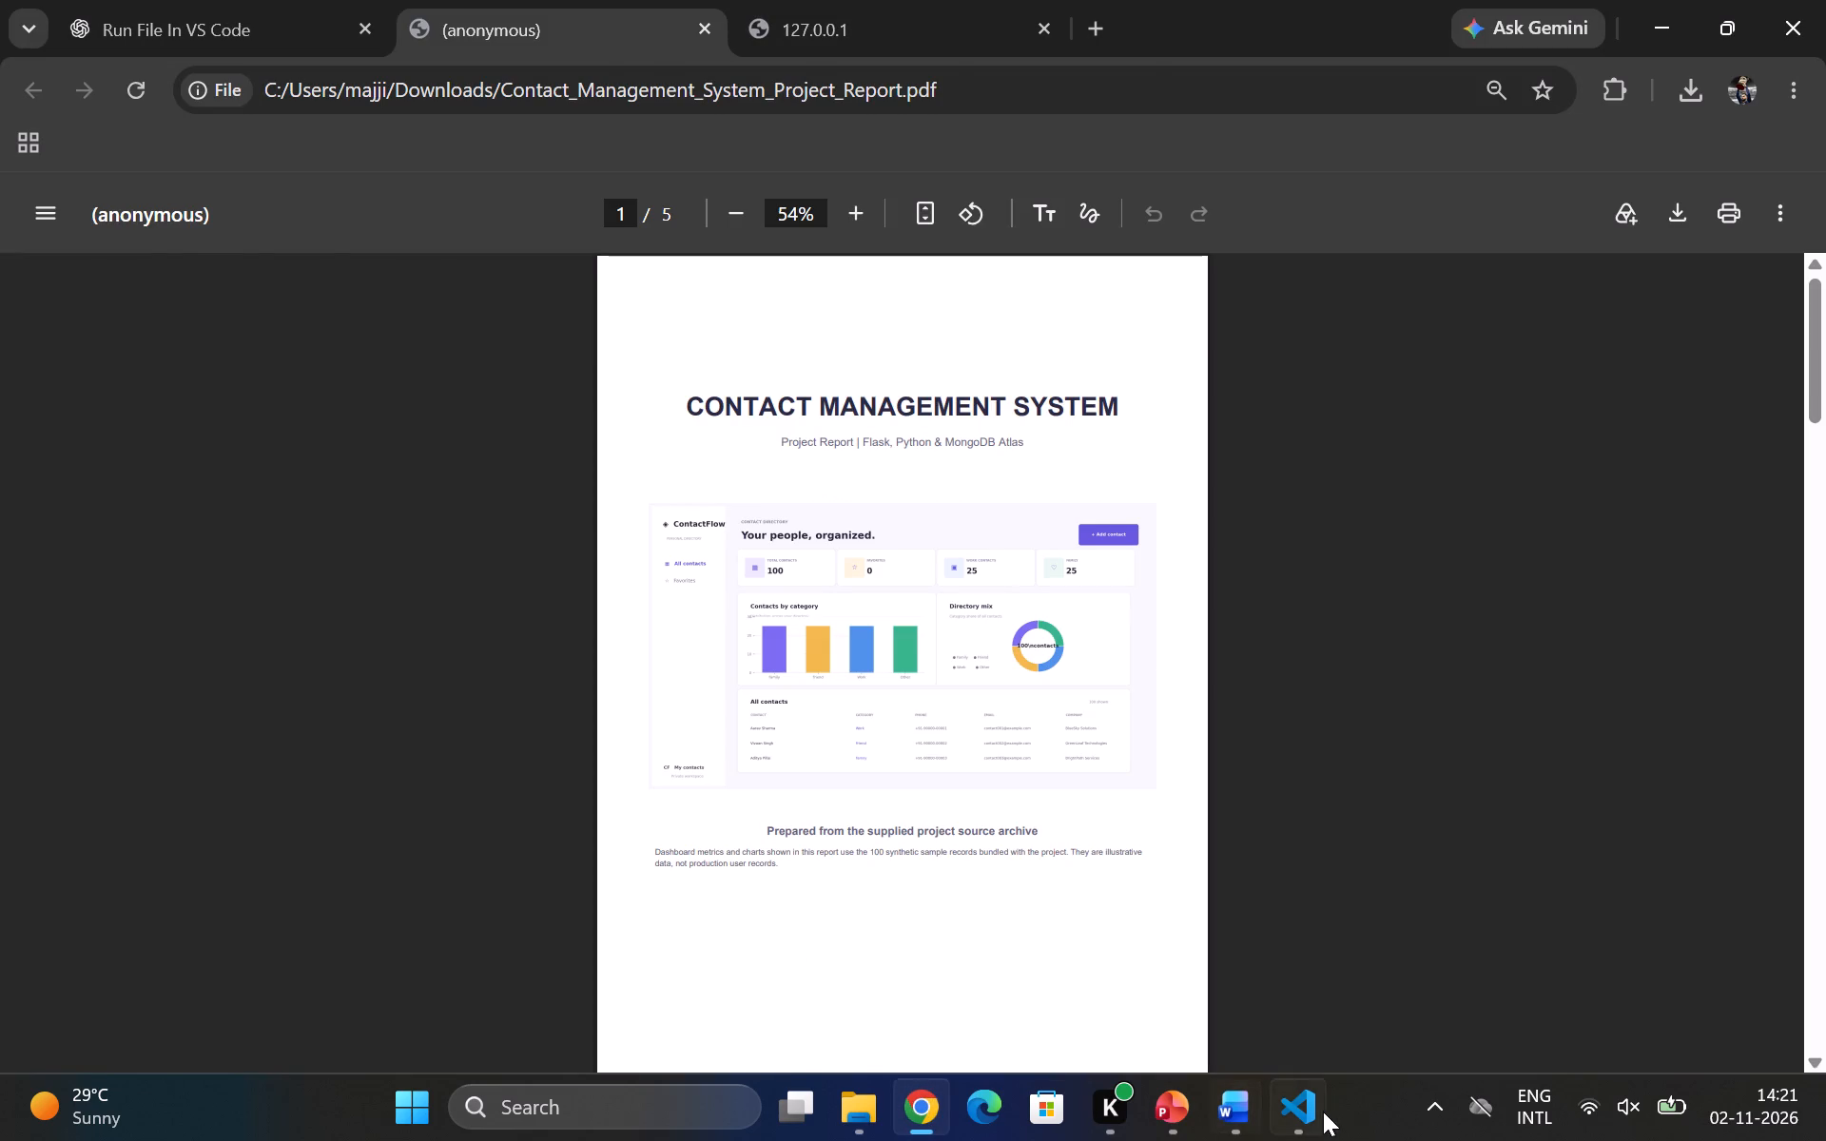
click(1323, 1109)
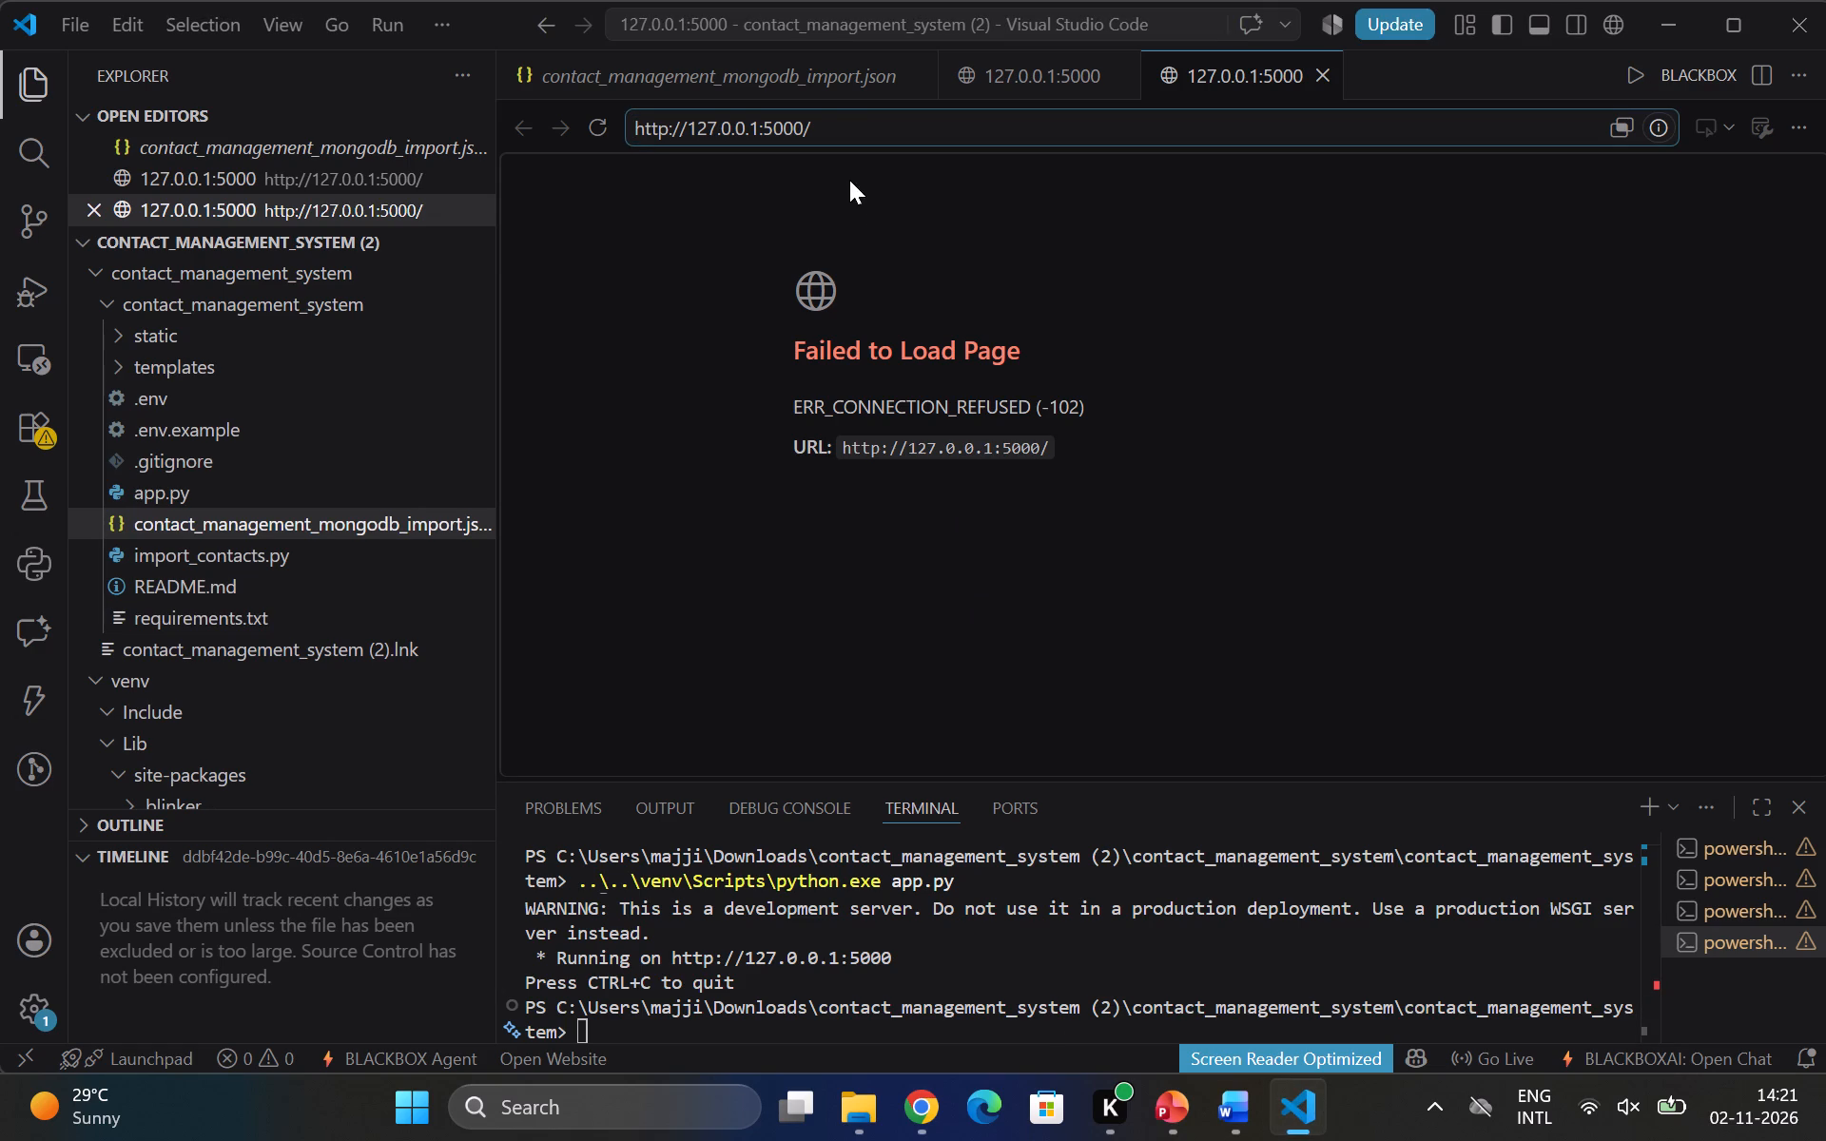
click(865, 133)
key(Return)
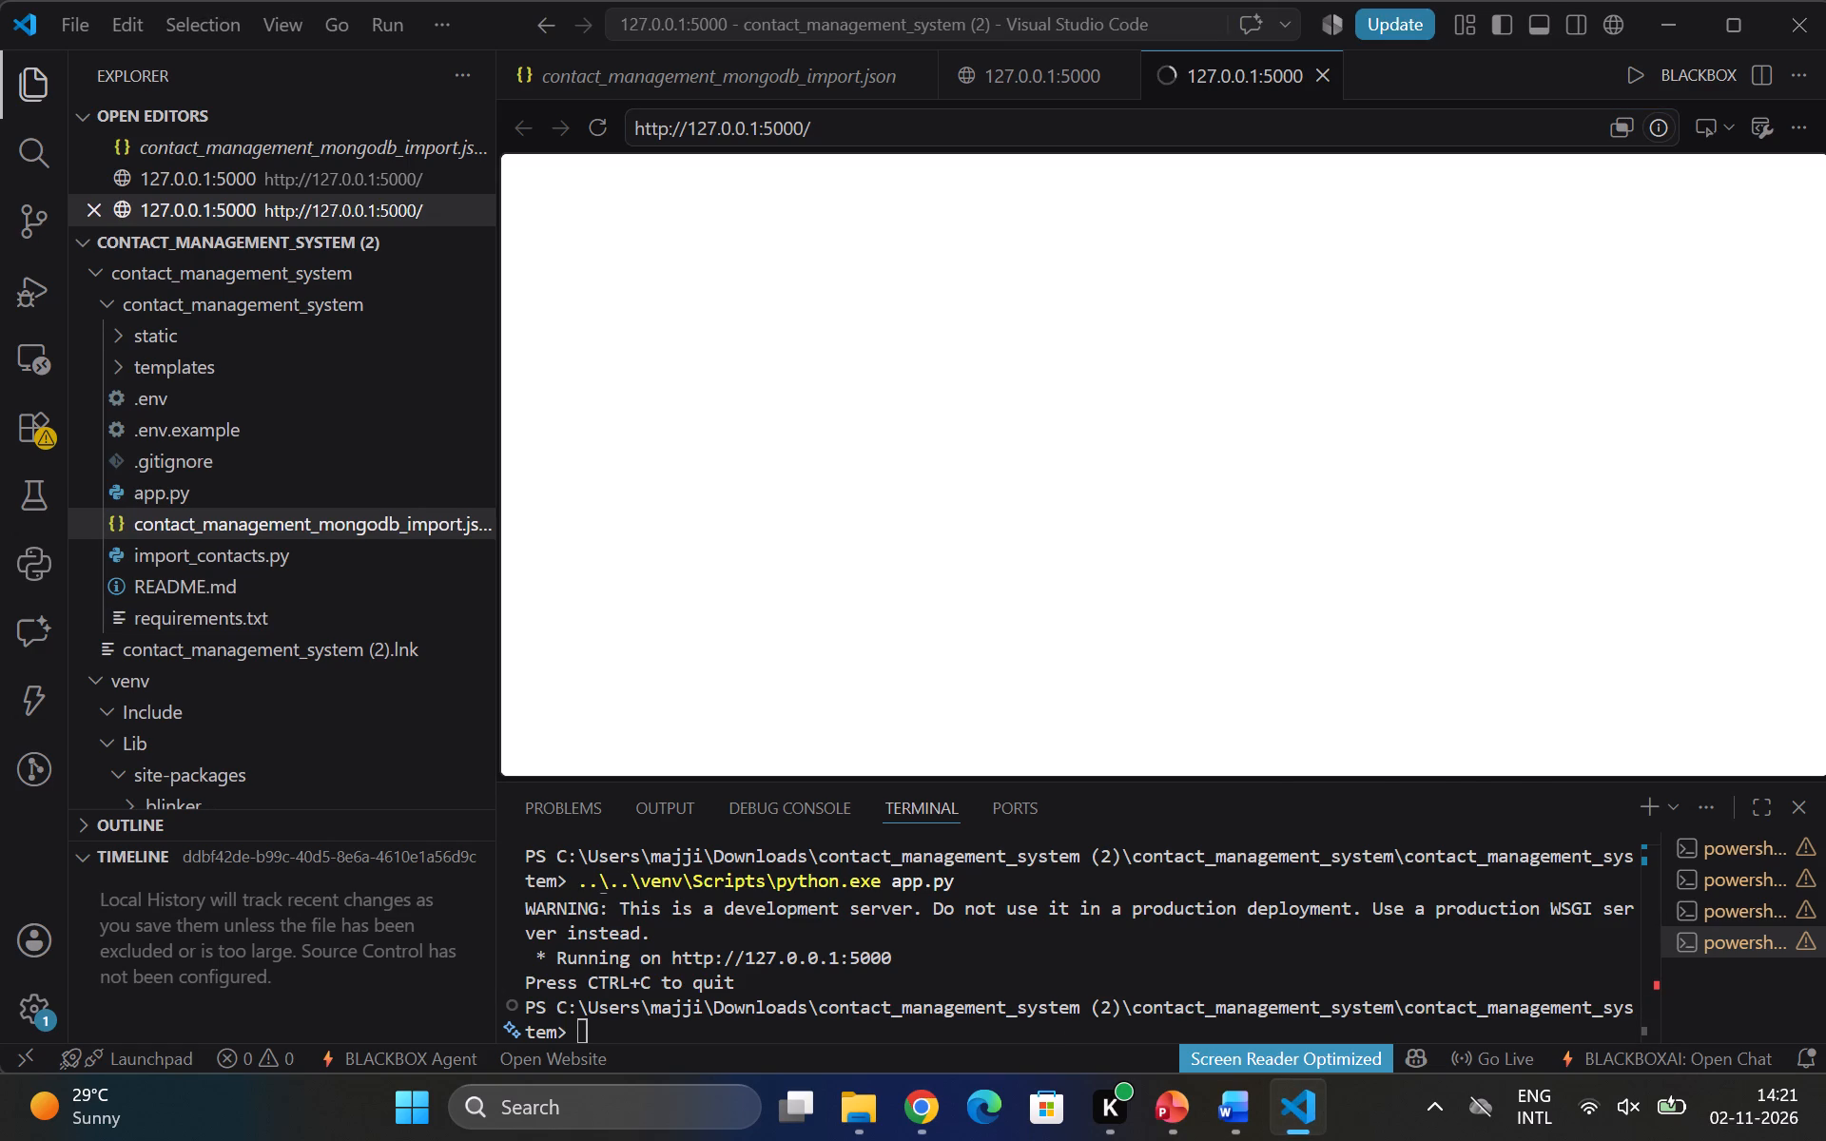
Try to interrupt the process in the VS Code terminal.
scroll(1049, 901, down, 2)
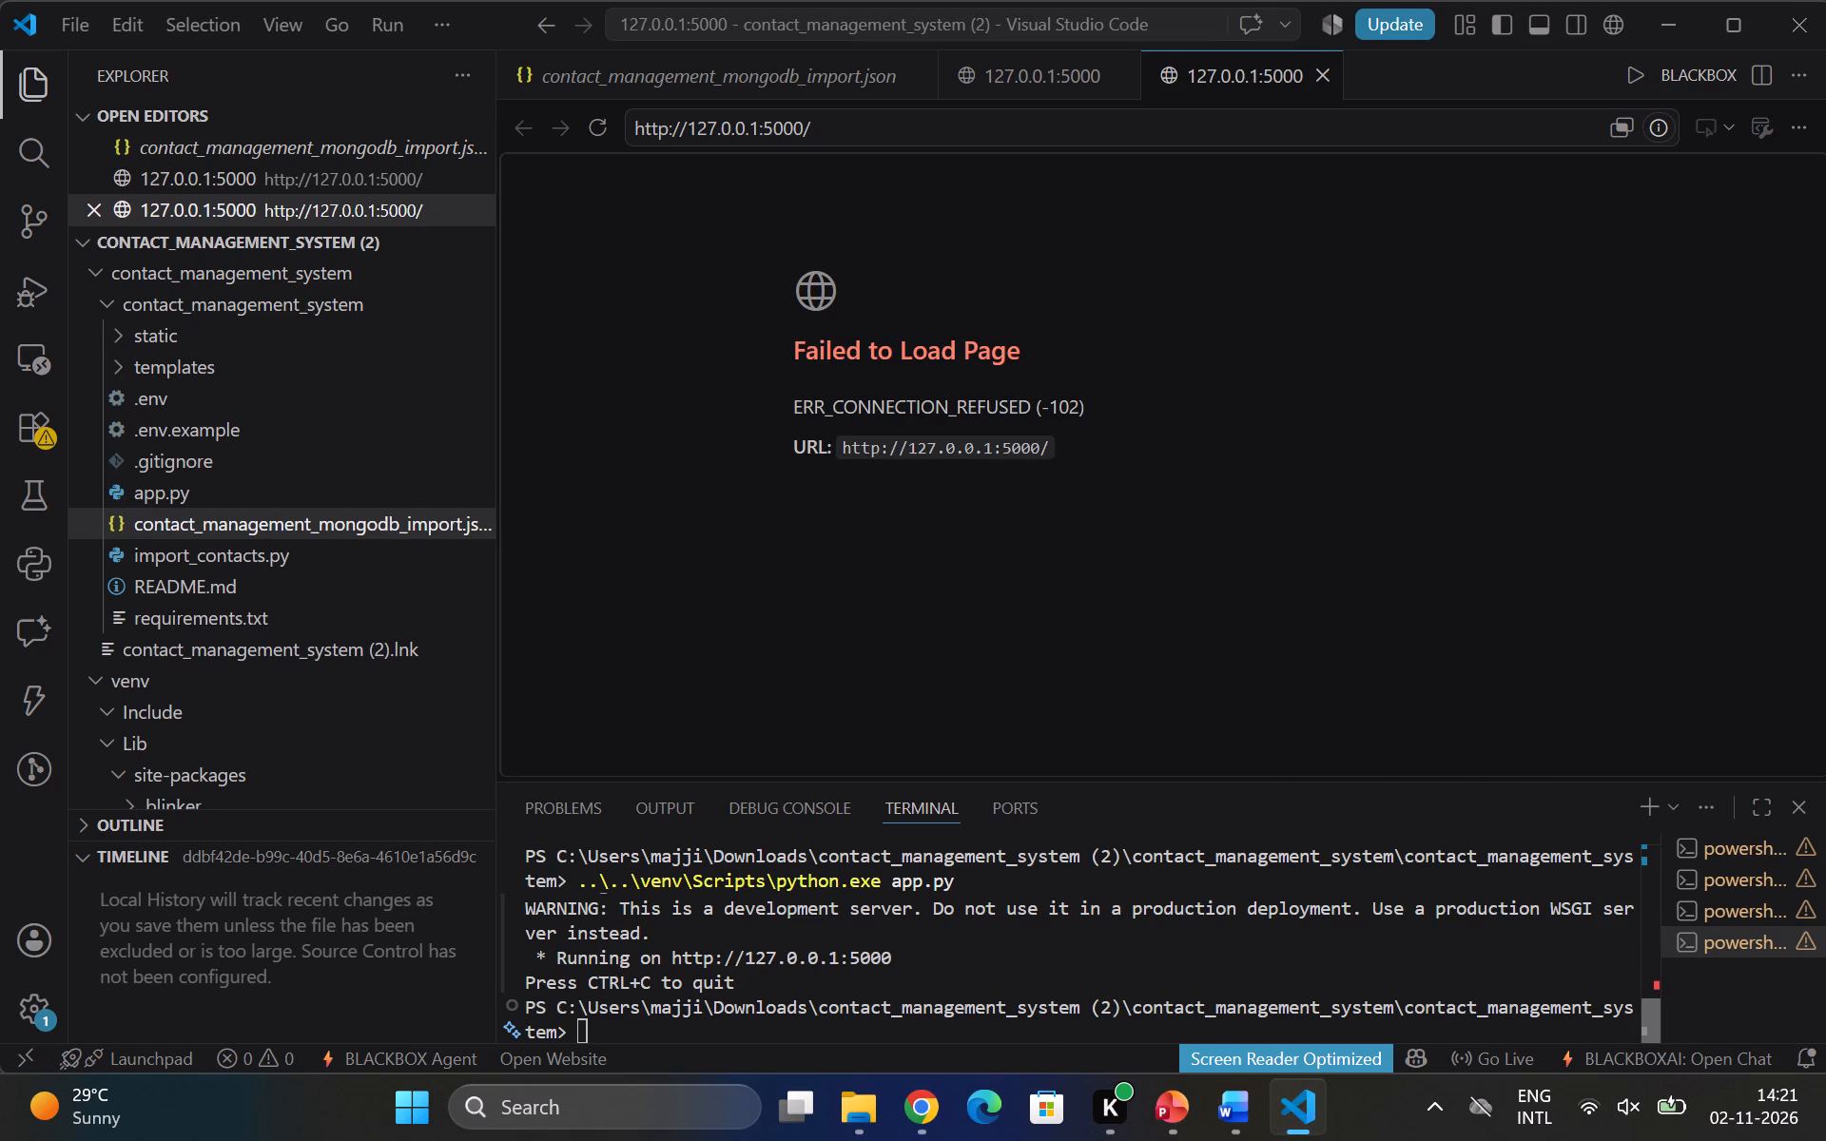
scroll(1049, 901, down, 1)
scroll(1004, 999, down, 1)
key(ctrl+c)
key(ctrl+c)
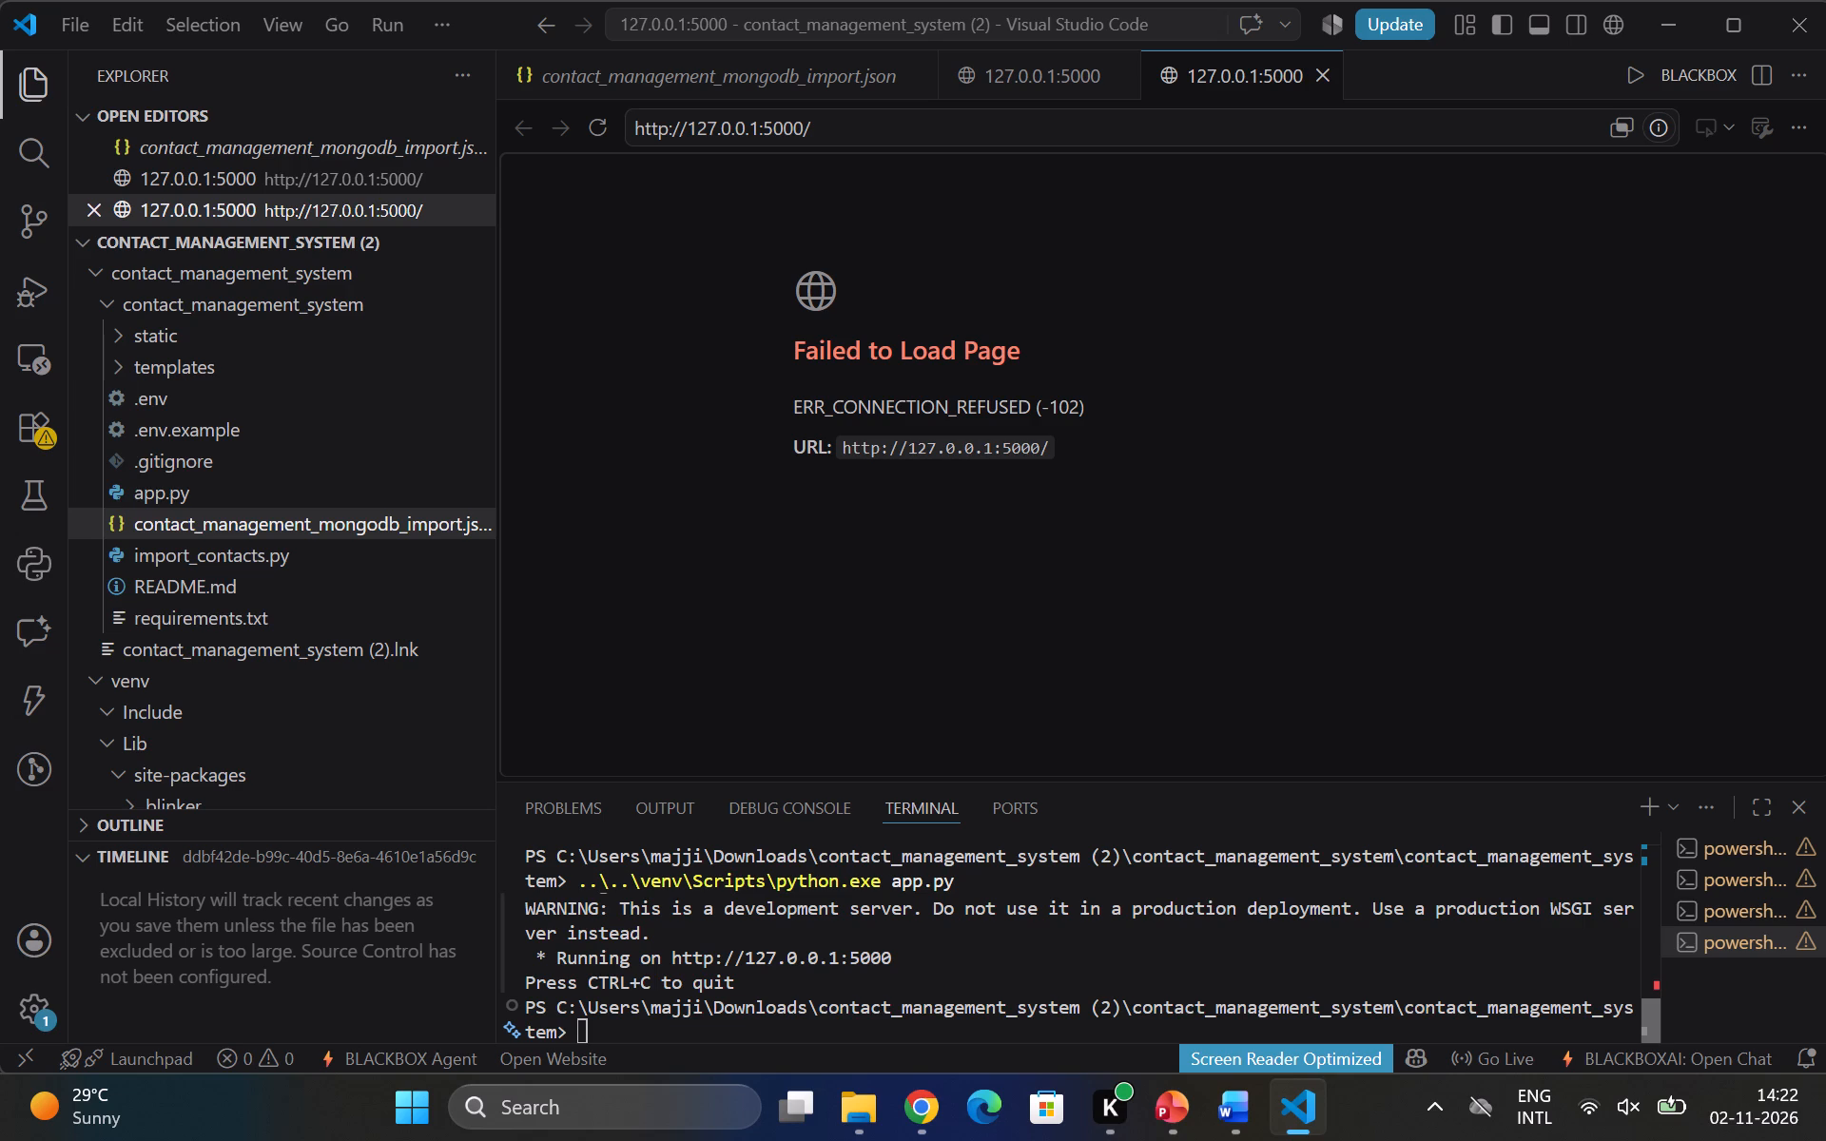
Interrupt anything still running in the active PowerShell terminal repeatedly, keeping that terminal focused.
key(ctrl+c)
key(ctrl+c)
key(ctrl+c)
key(ctrl+c)
key(ctrl+c)
key(ctrl+c)
key(ctrl+c)
key(ctrl+c)
key(ctrl+c)
key(ctrl+c)
key(ctrl+c)
key(ctrl+c)
key(ctrl+c)
key(ctrl+c)
key(ctrl+c)
key(ctrl+c)
ctrl+click(748, 985)
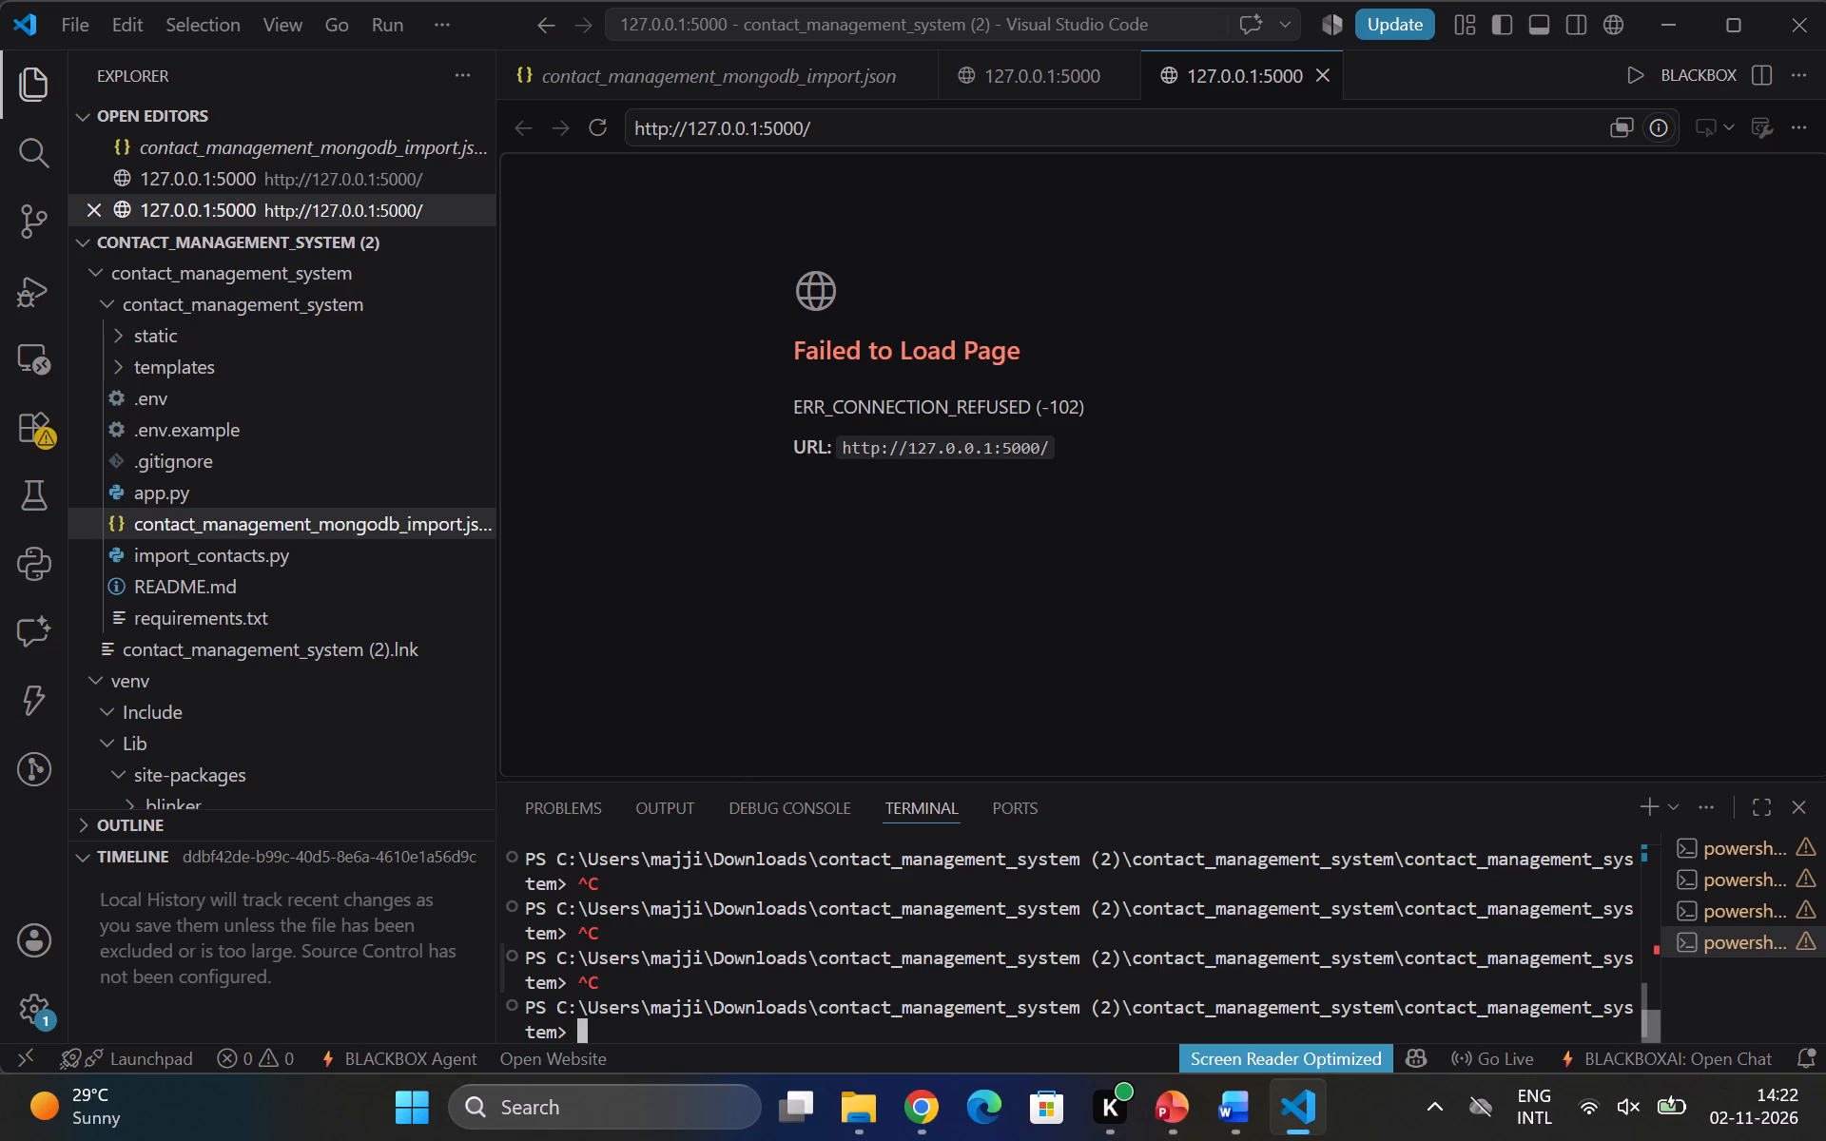
scroll(721, 1024, up, 6)
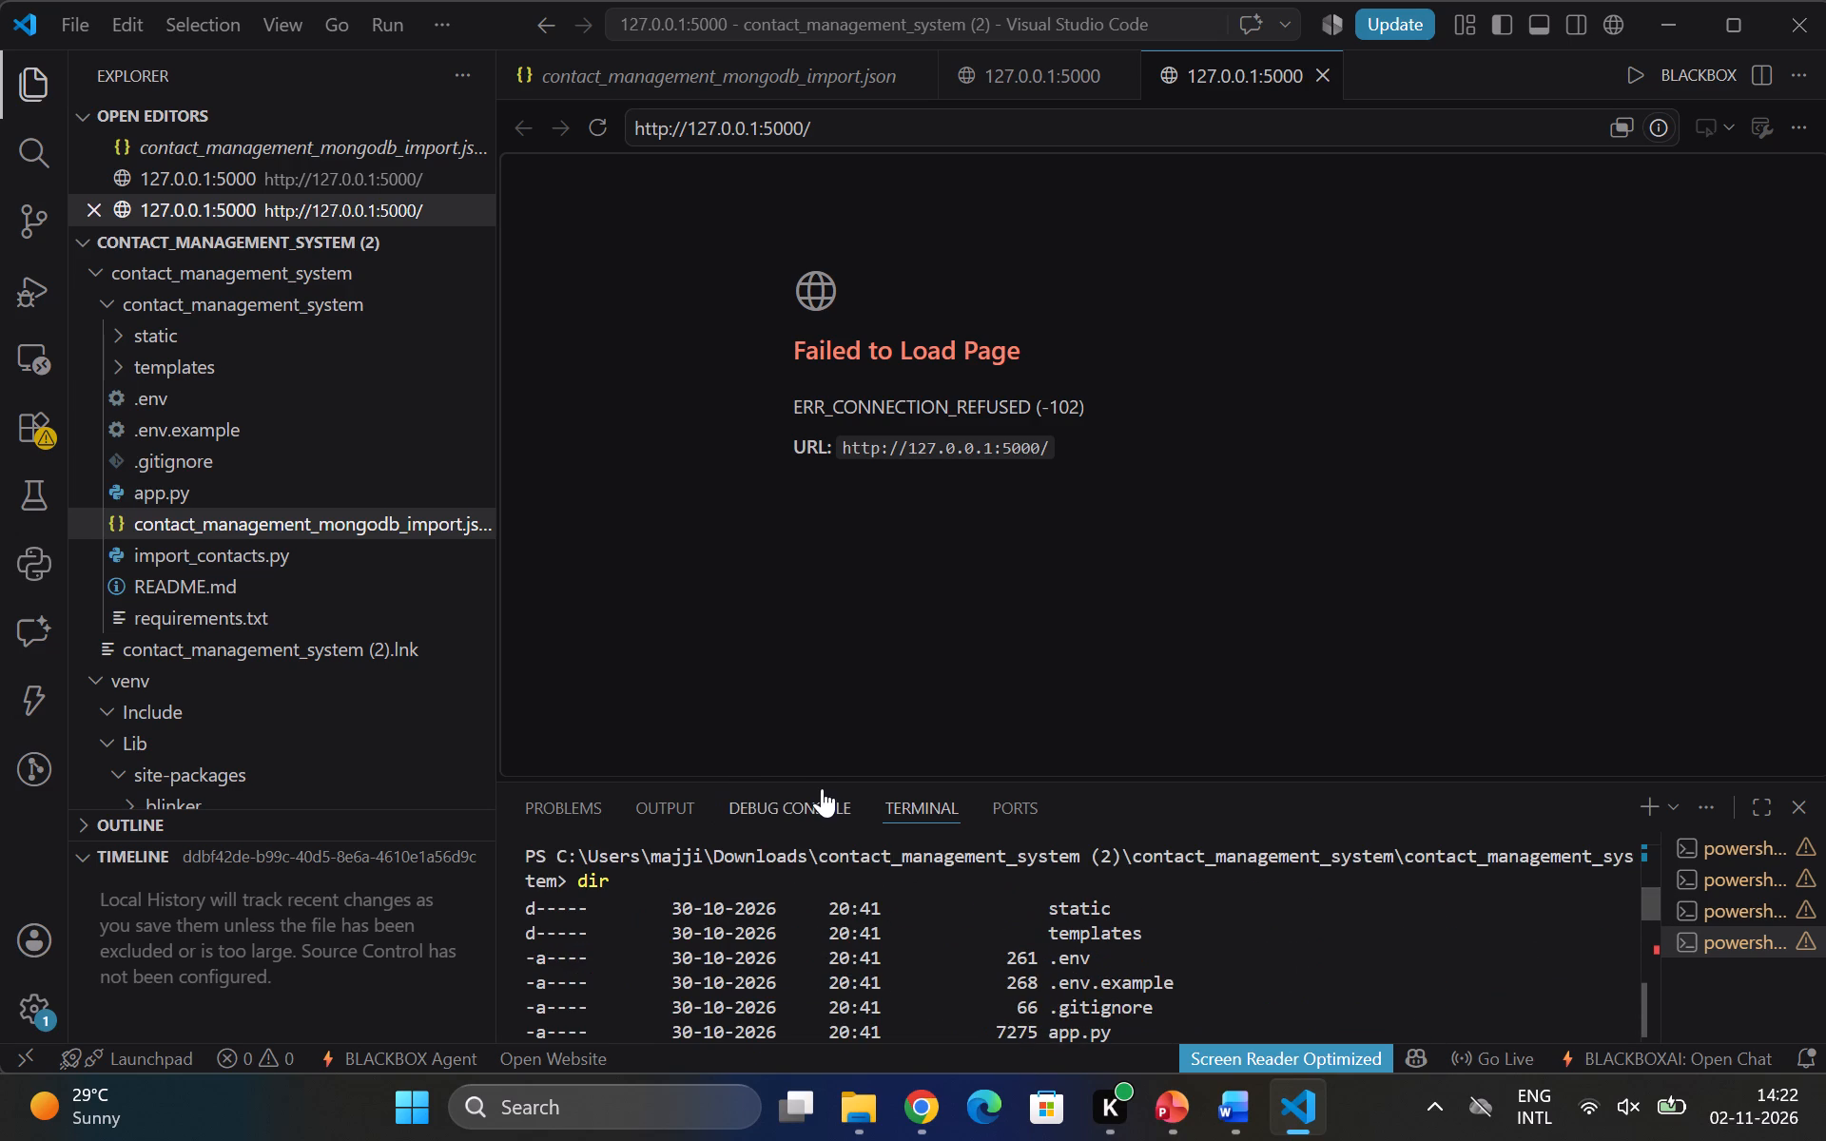
click(895, 127)
key(Return)
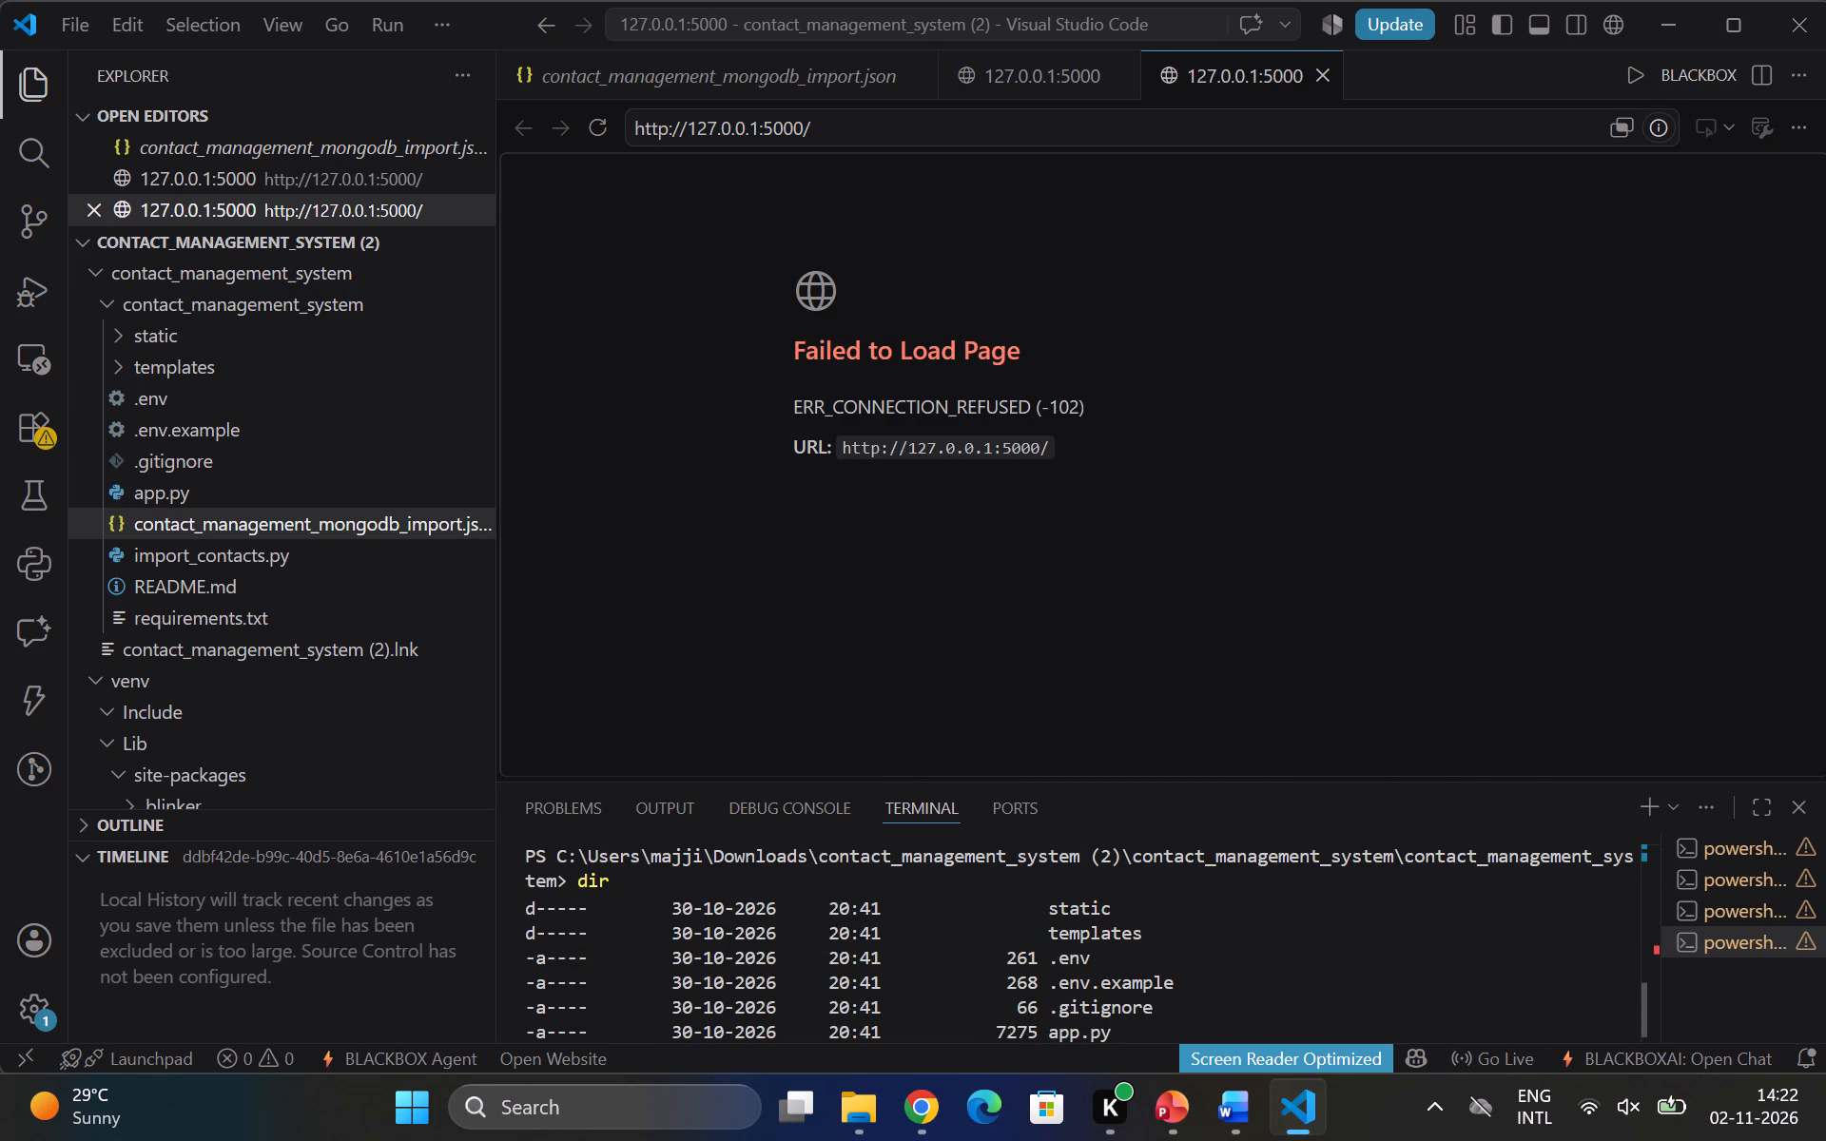
click(1041, 454)
Turn Wi-Fi off and on again, and connect to the realme 14 Pro 5G network instead of LPU Wireless.
click(1566, 1124)
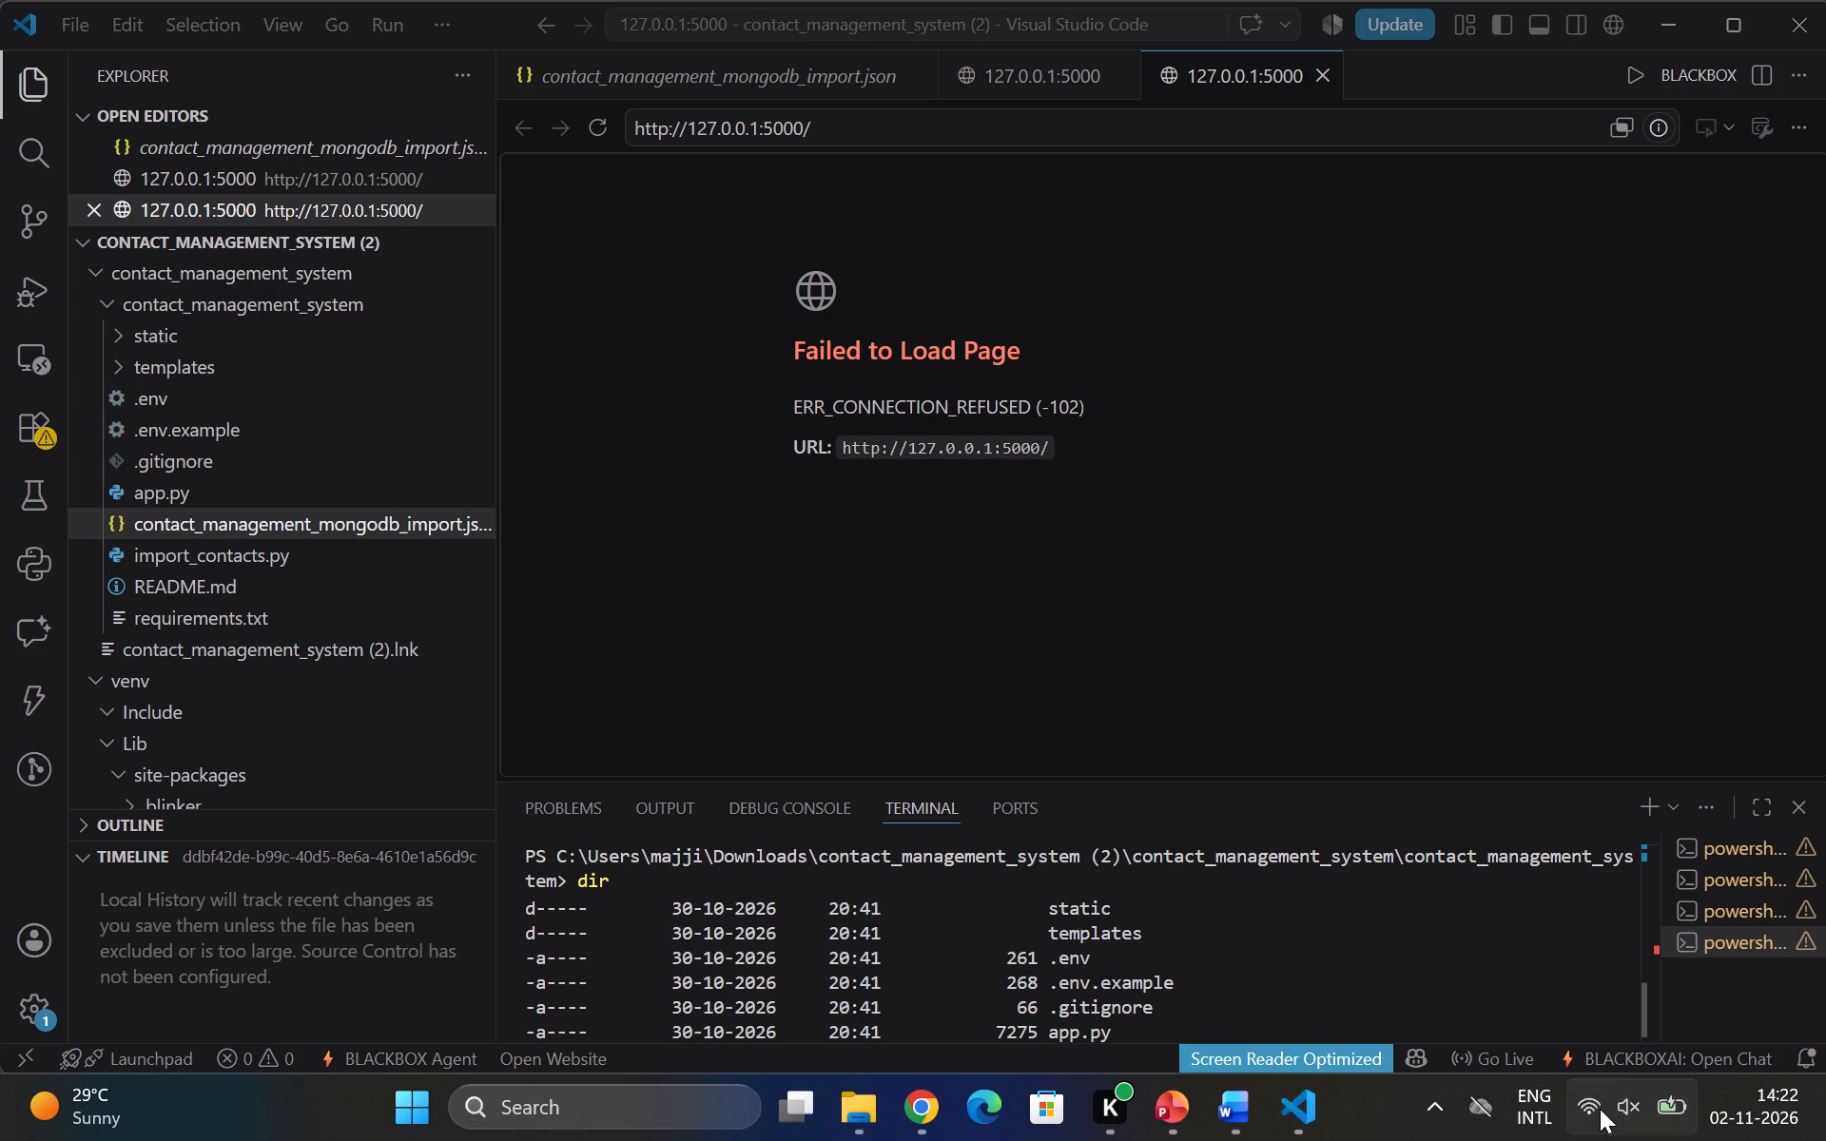
click(1600, 1109)
click(1414, 590)
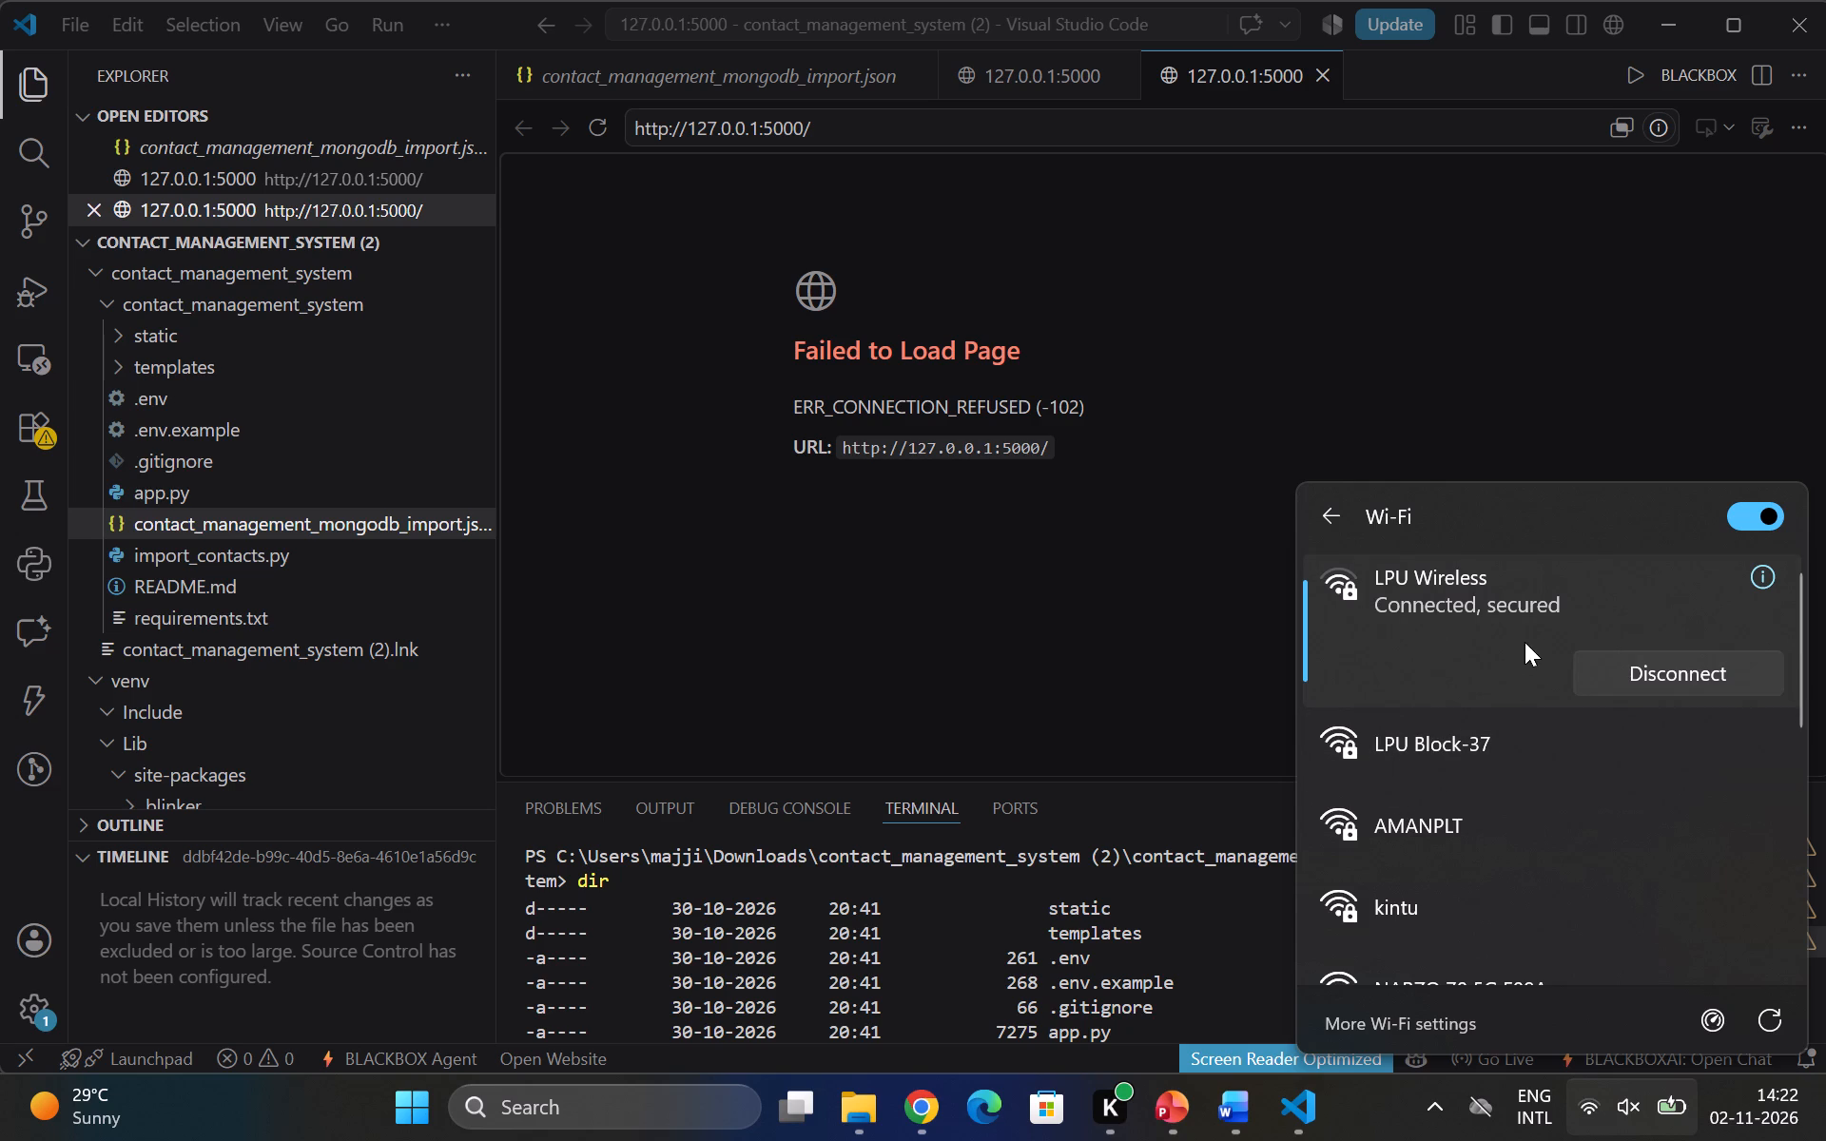
click(1762, 512)
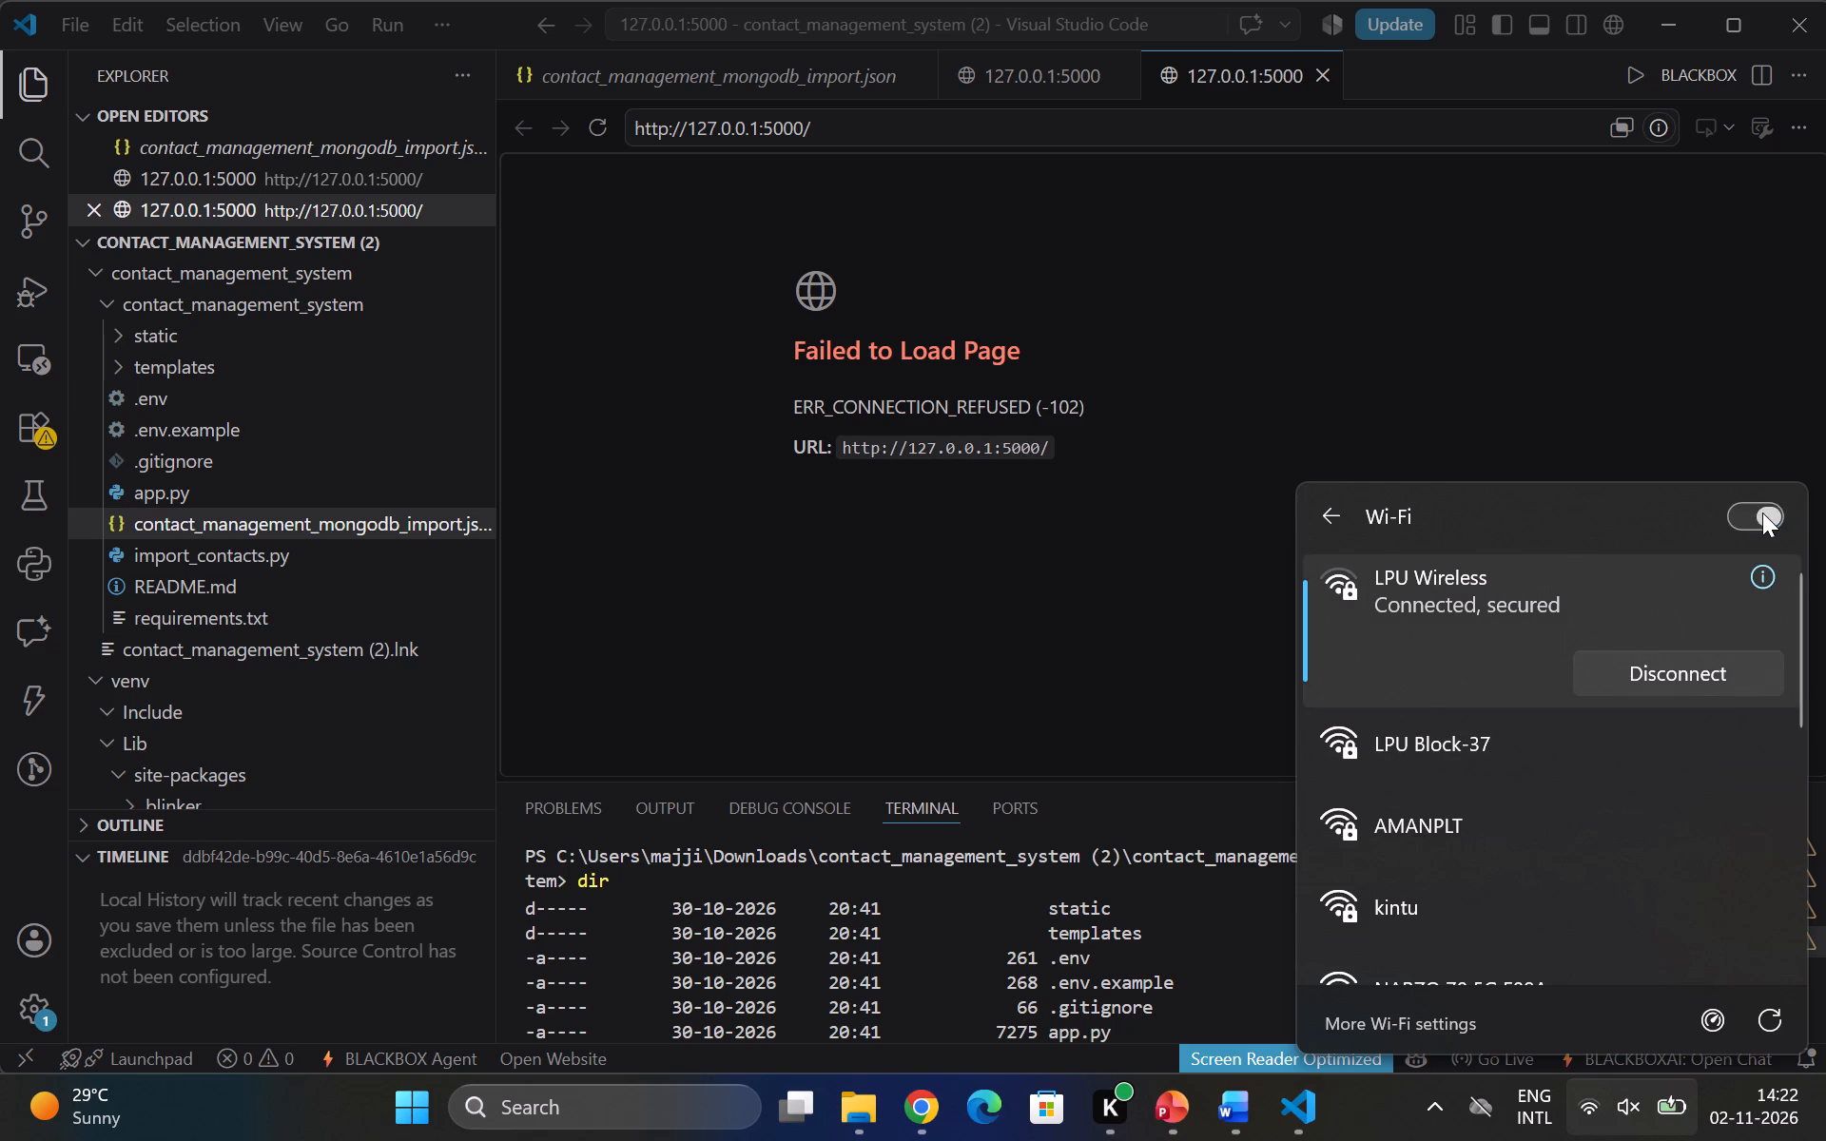
click(1762, 512)
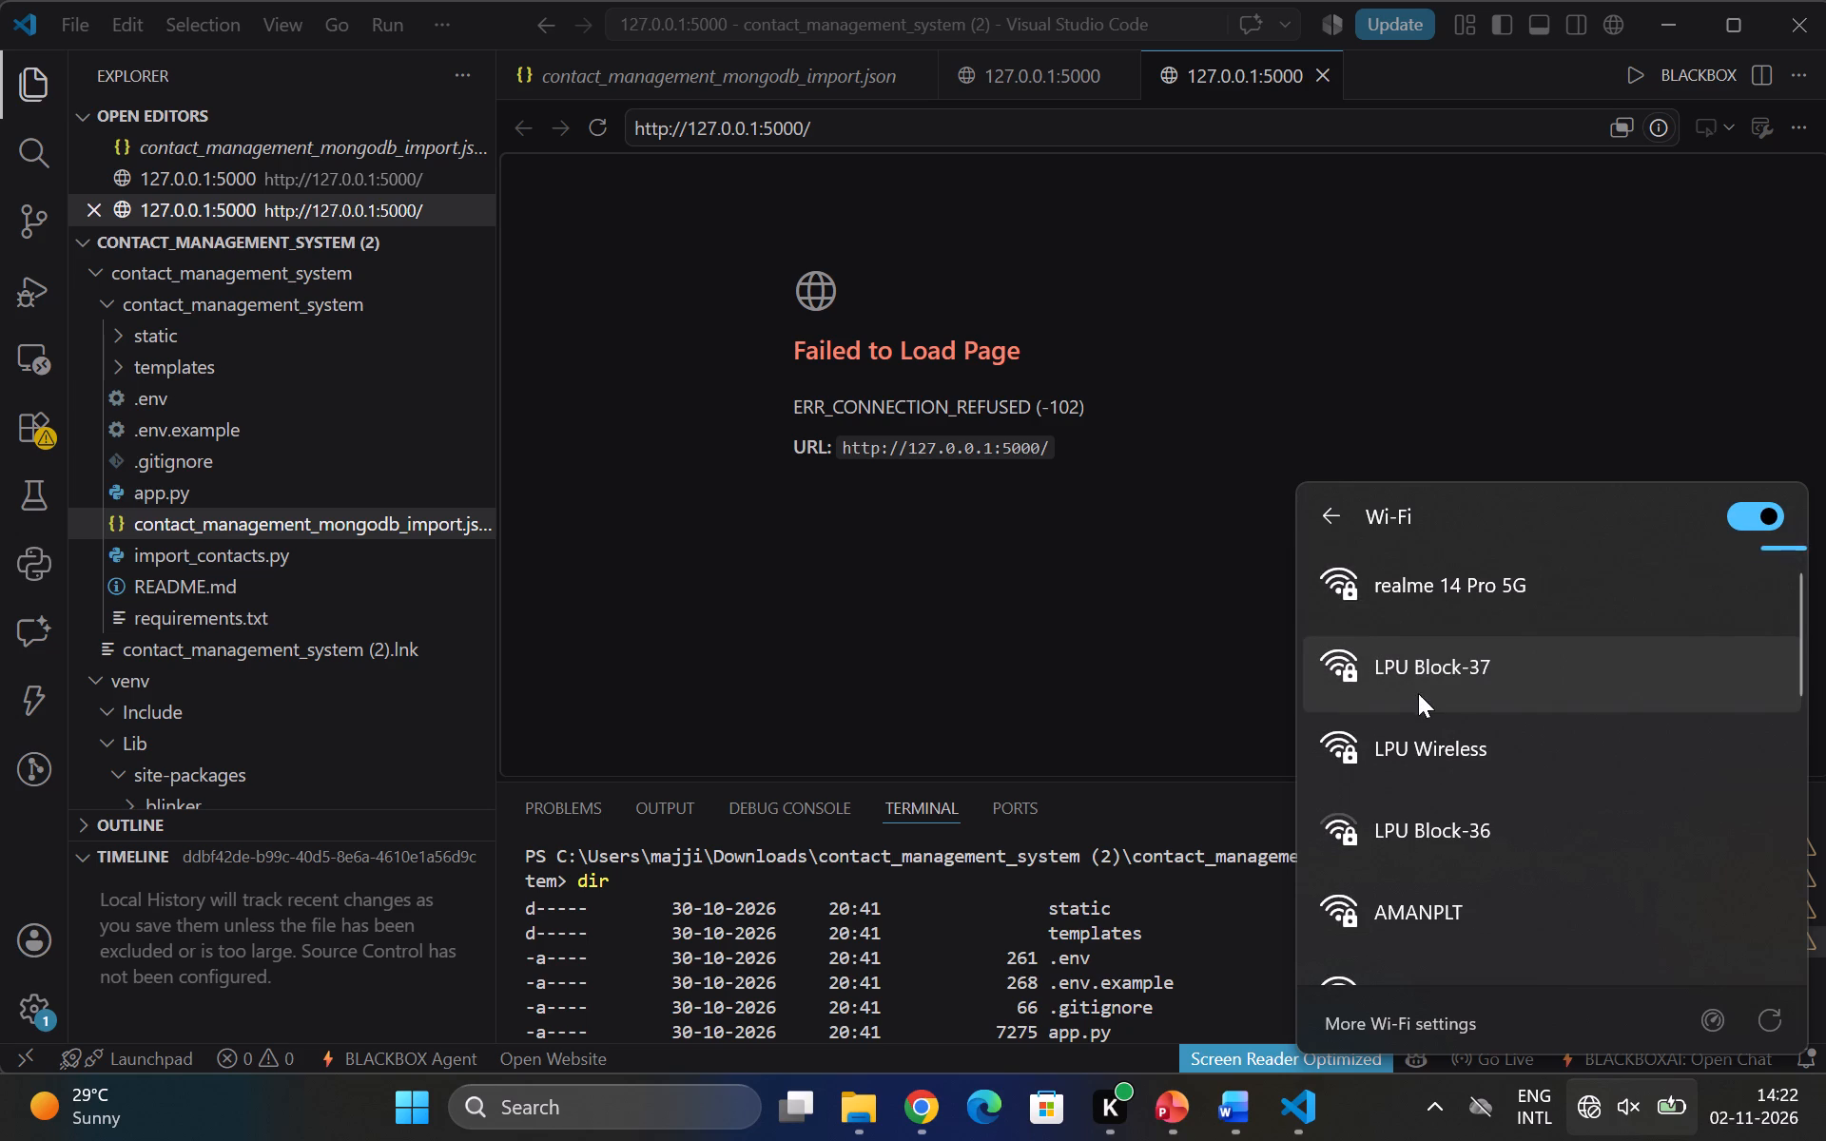
click(1428, 765)
click(1503, 582)
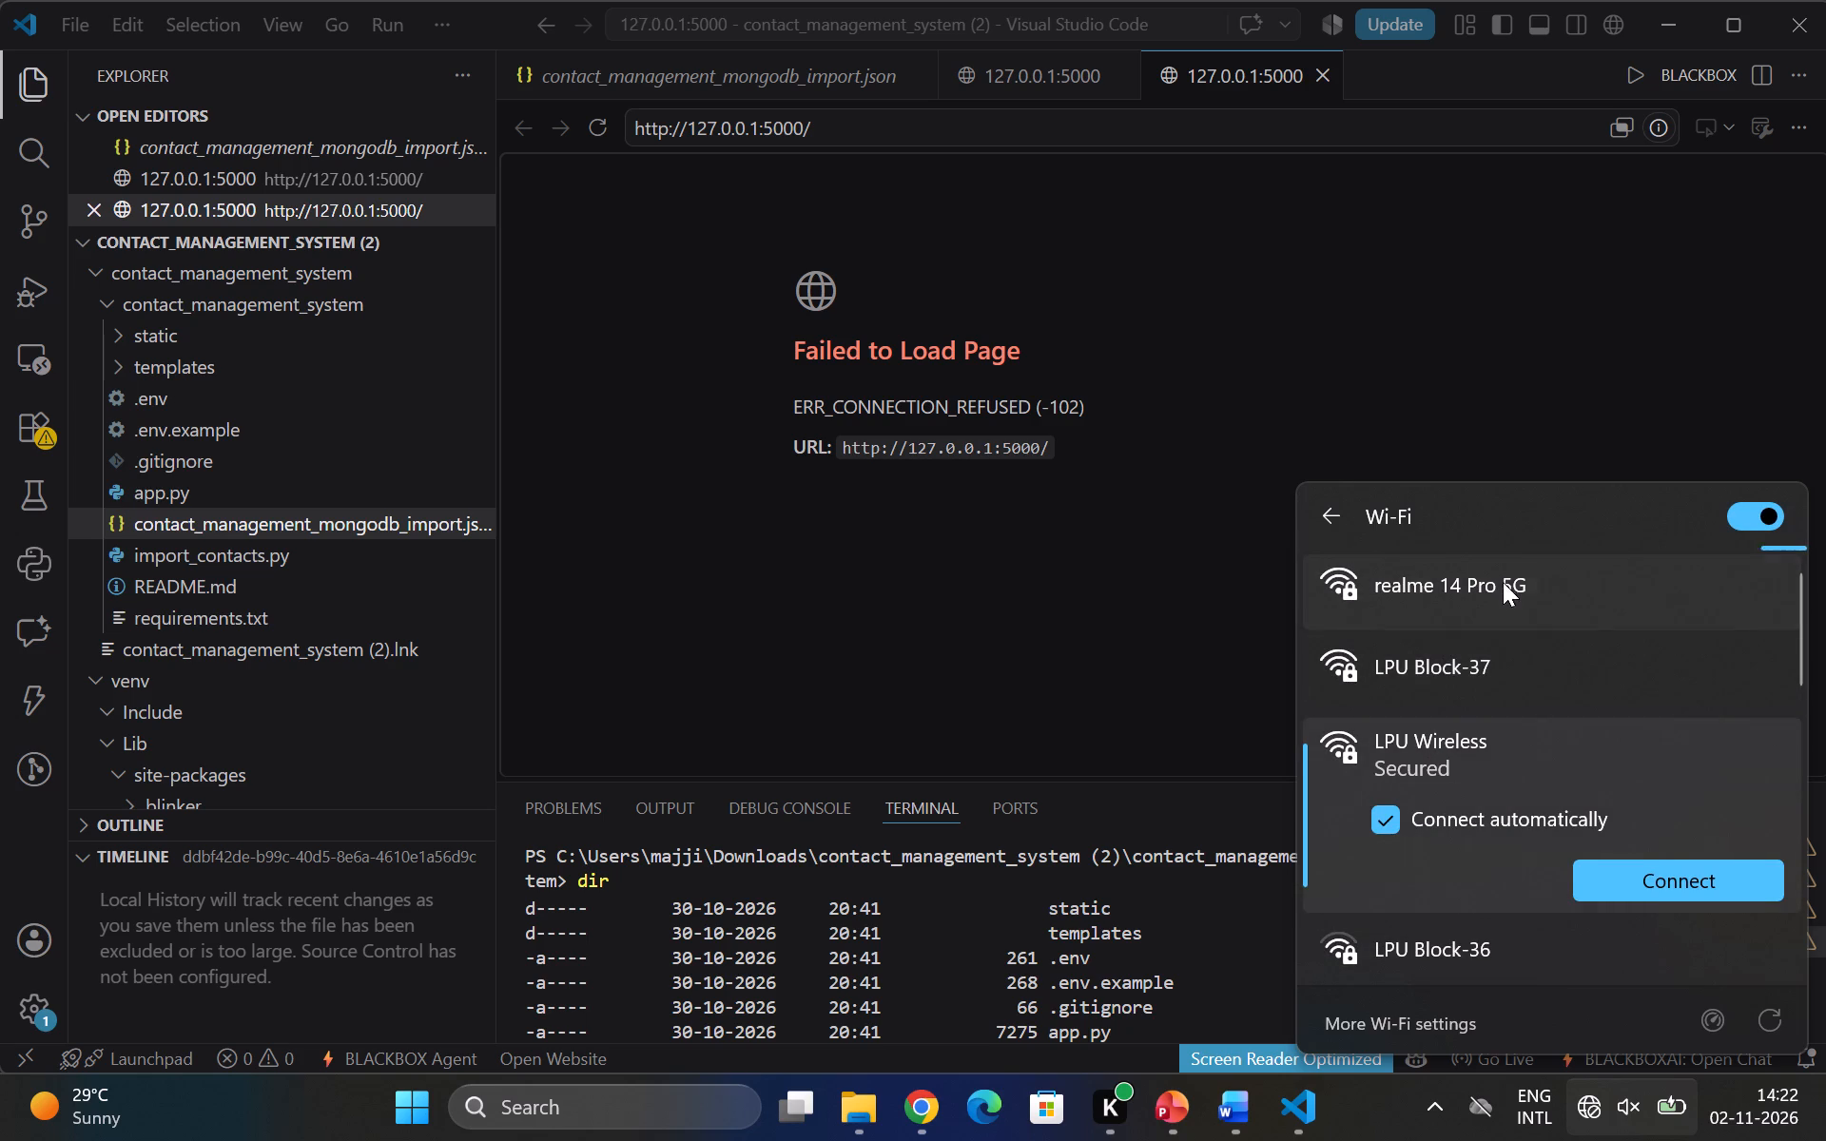
click(1615, 817)
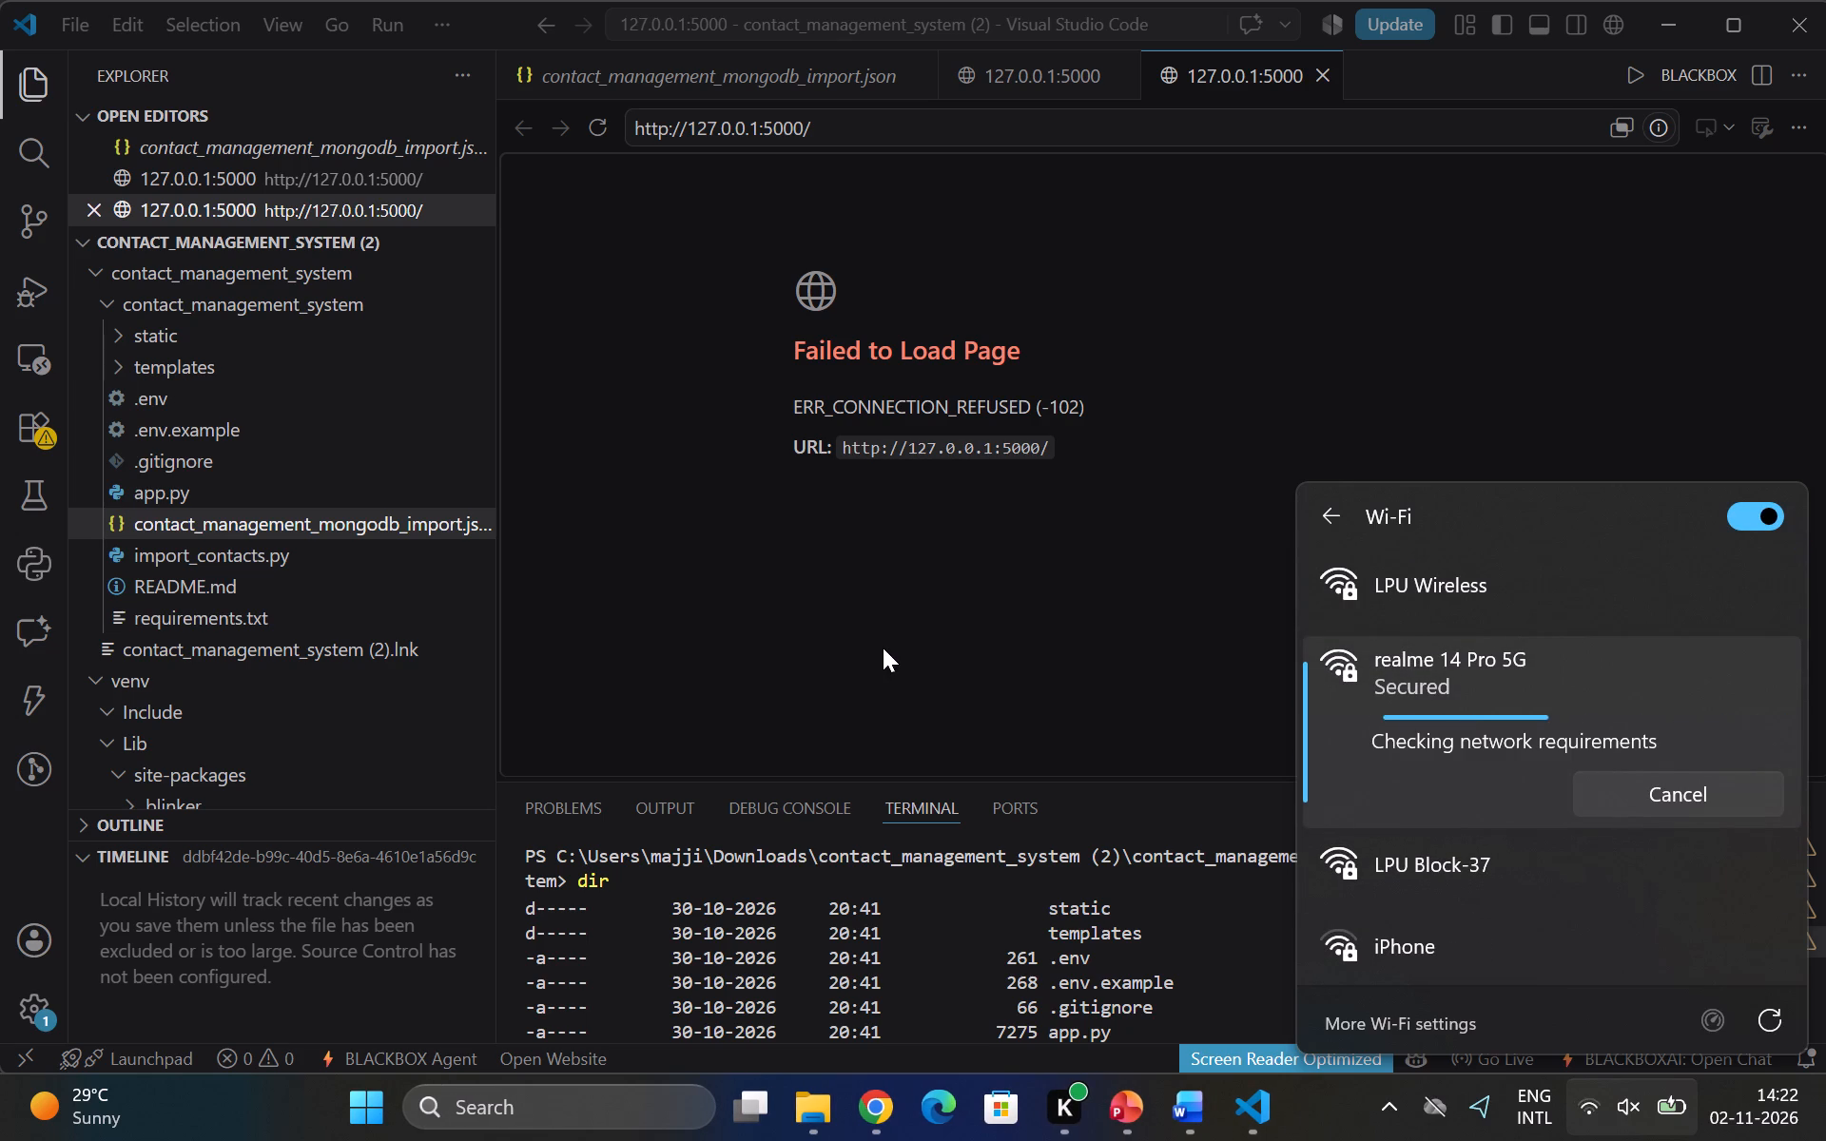
click(883, 648)
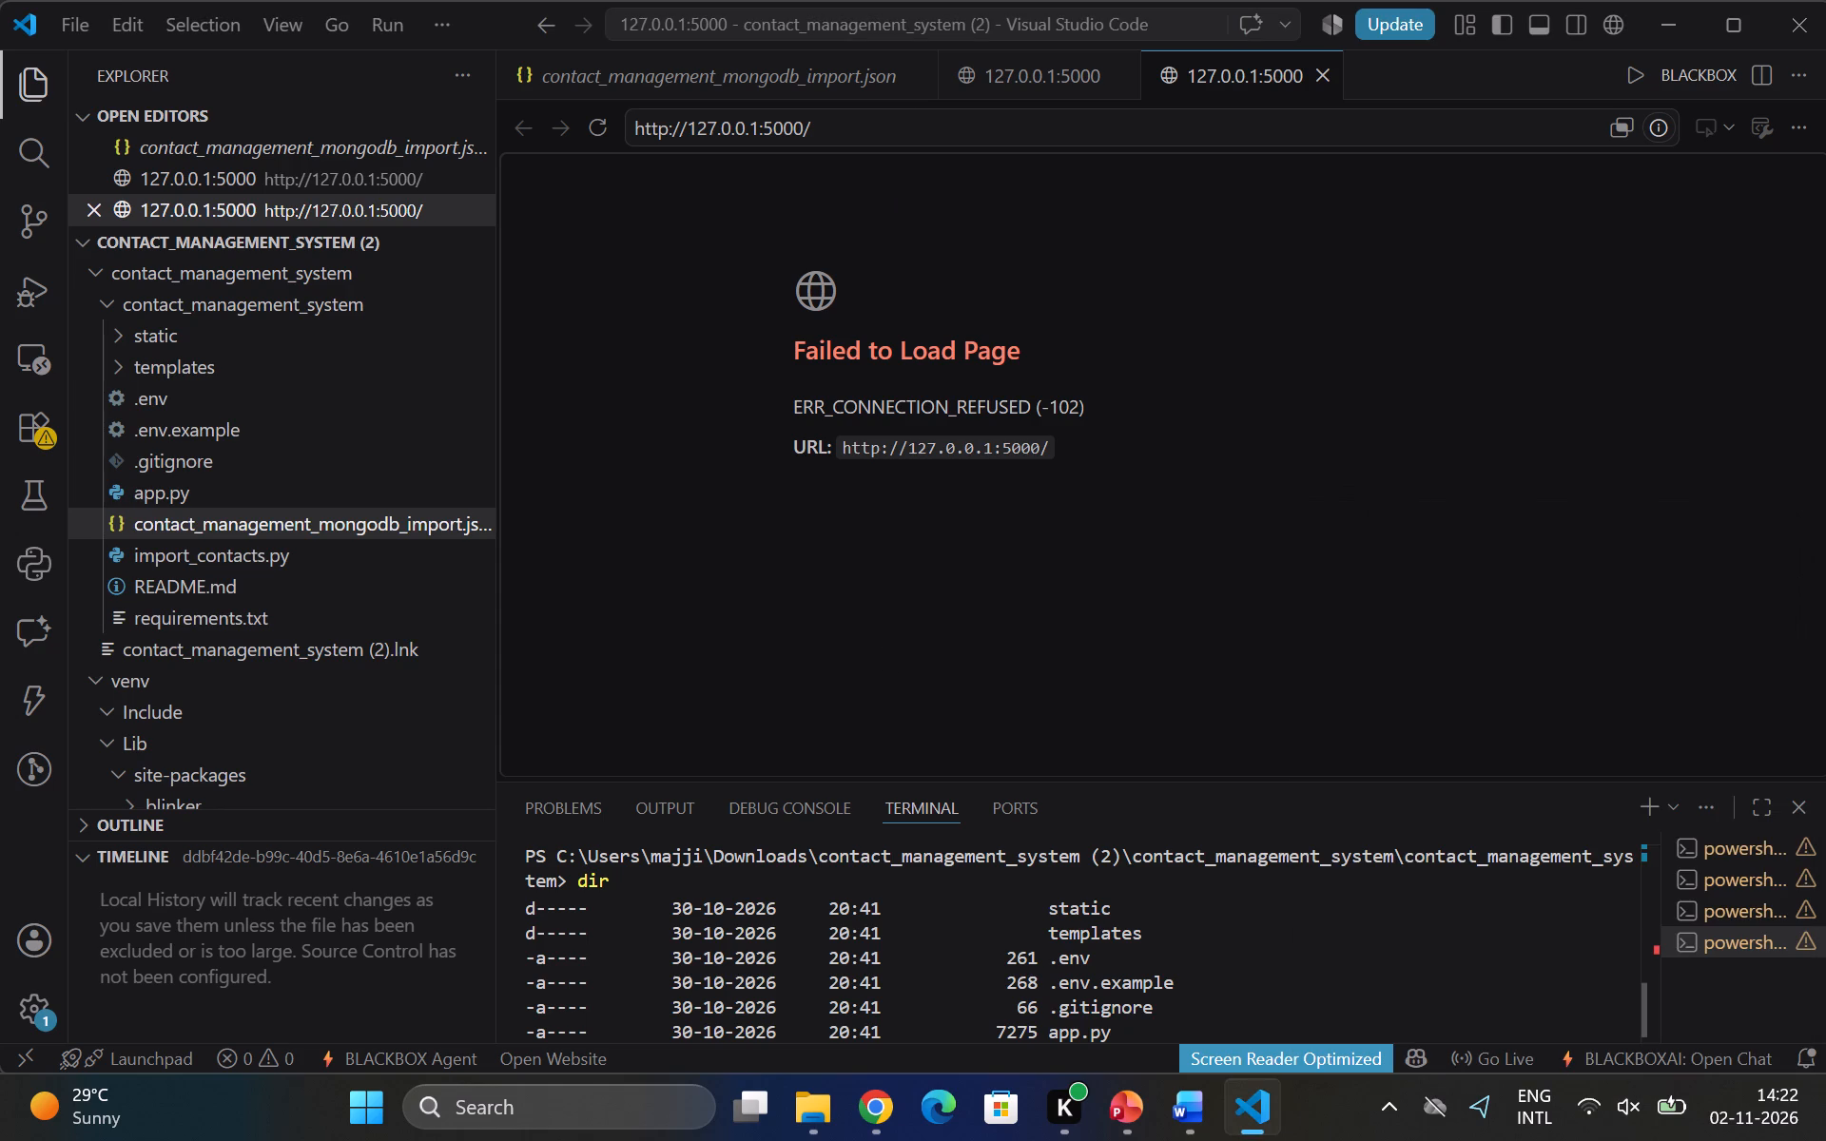
click(891, 126)
key(Return)
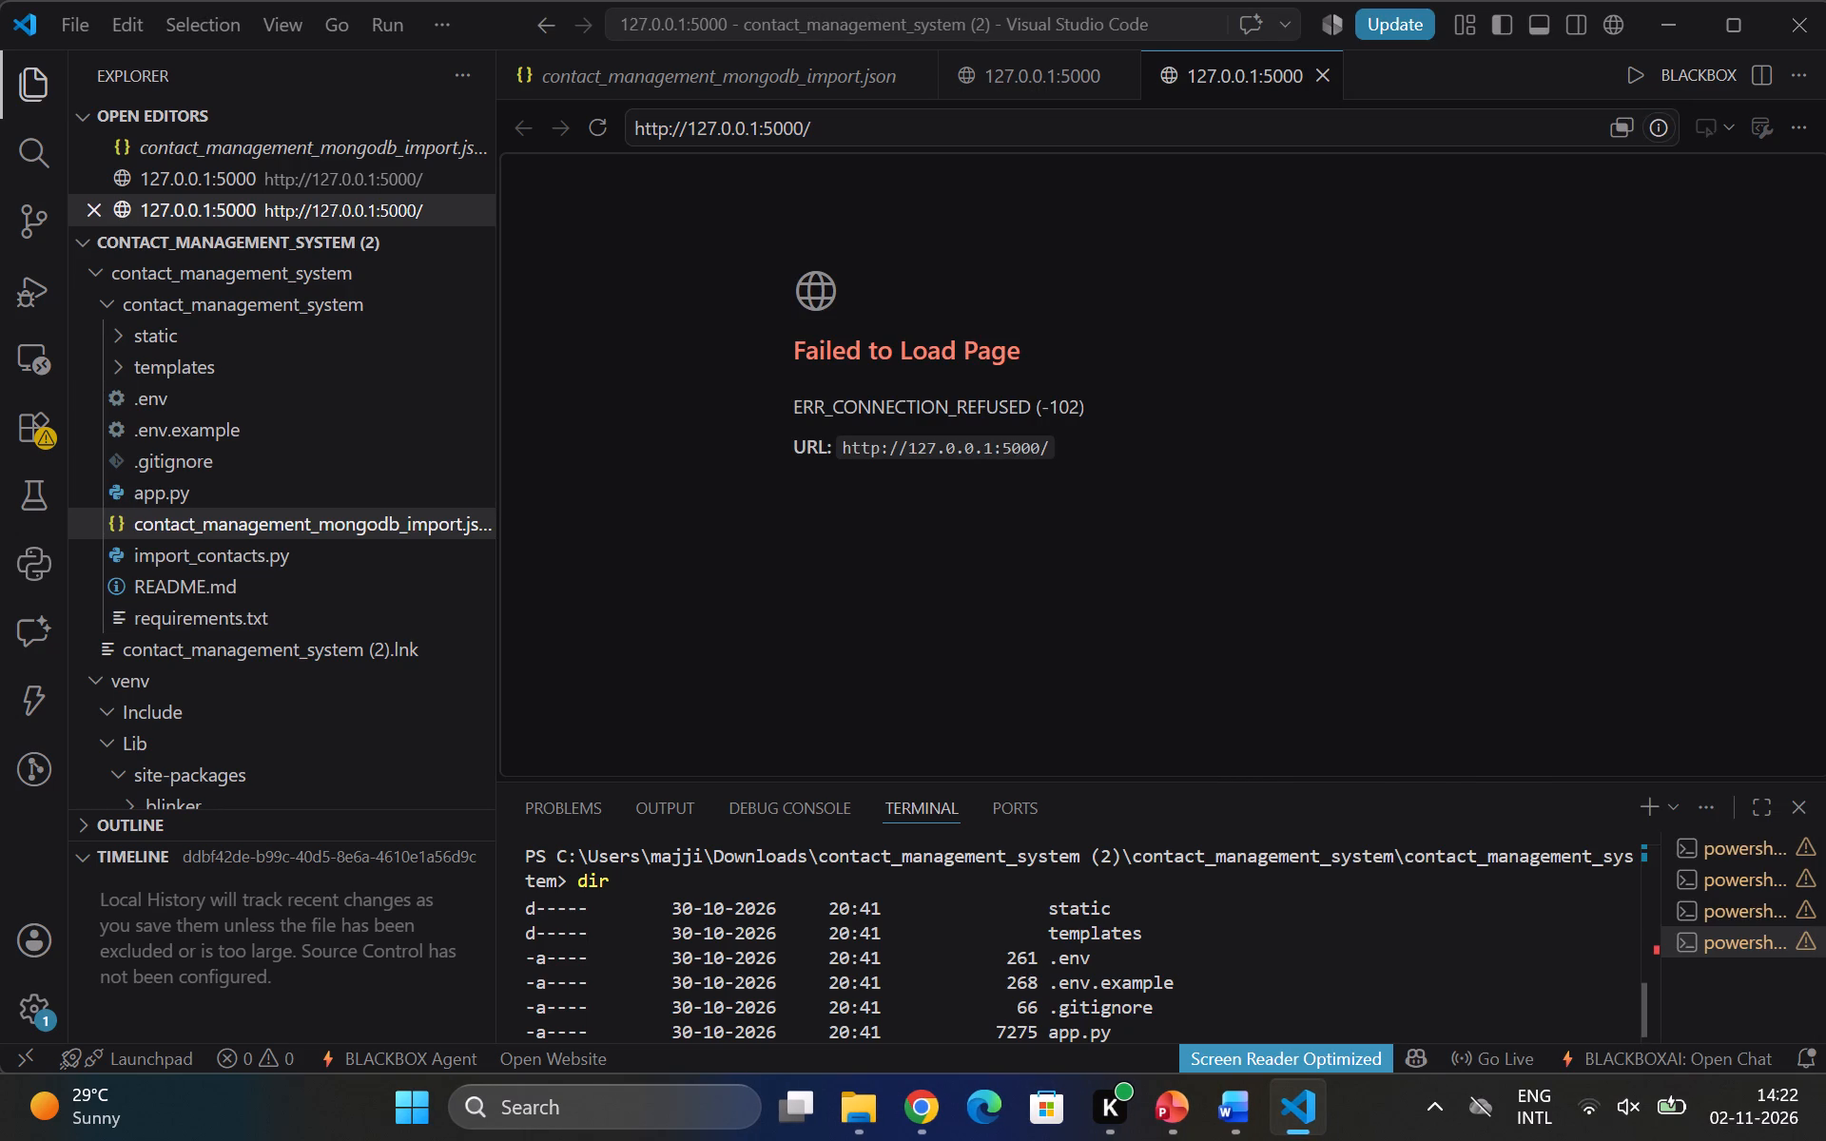
click(891, 126)
key(Return)
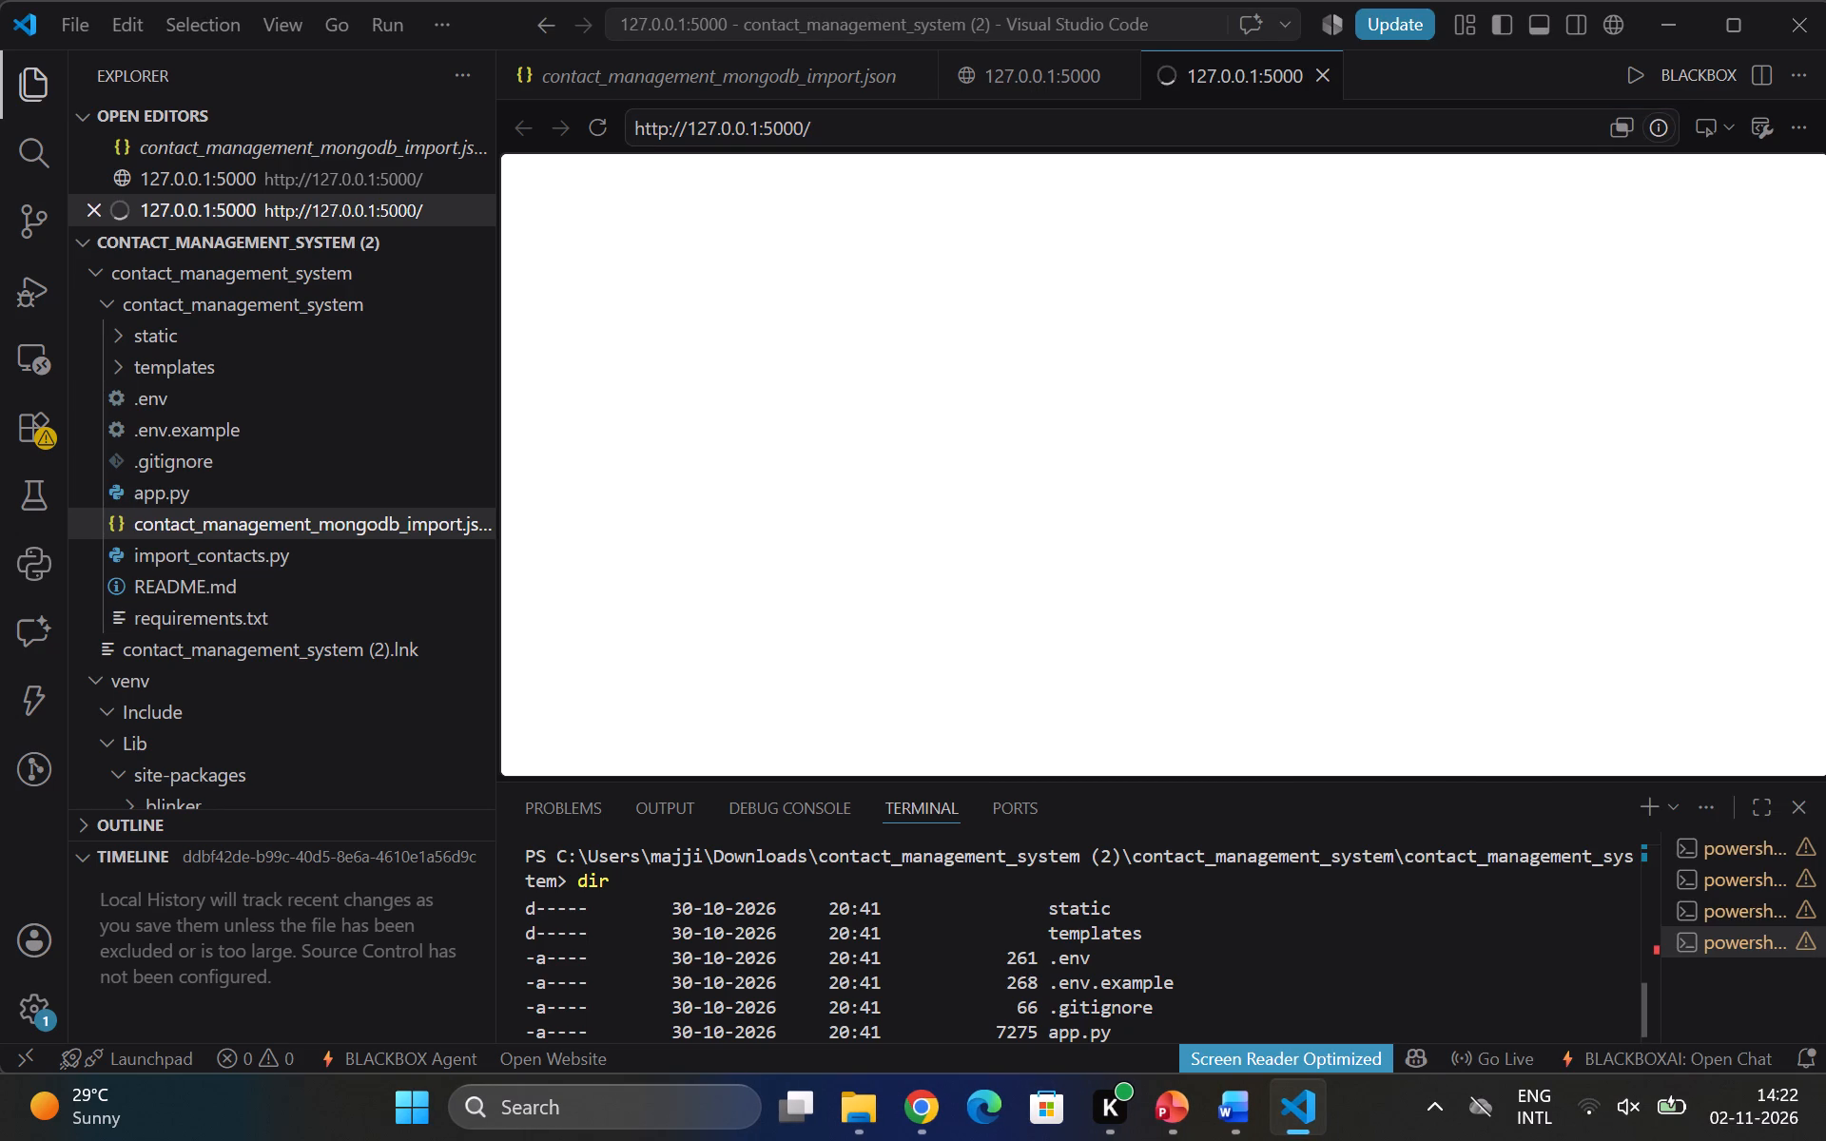
click(1006, 71)
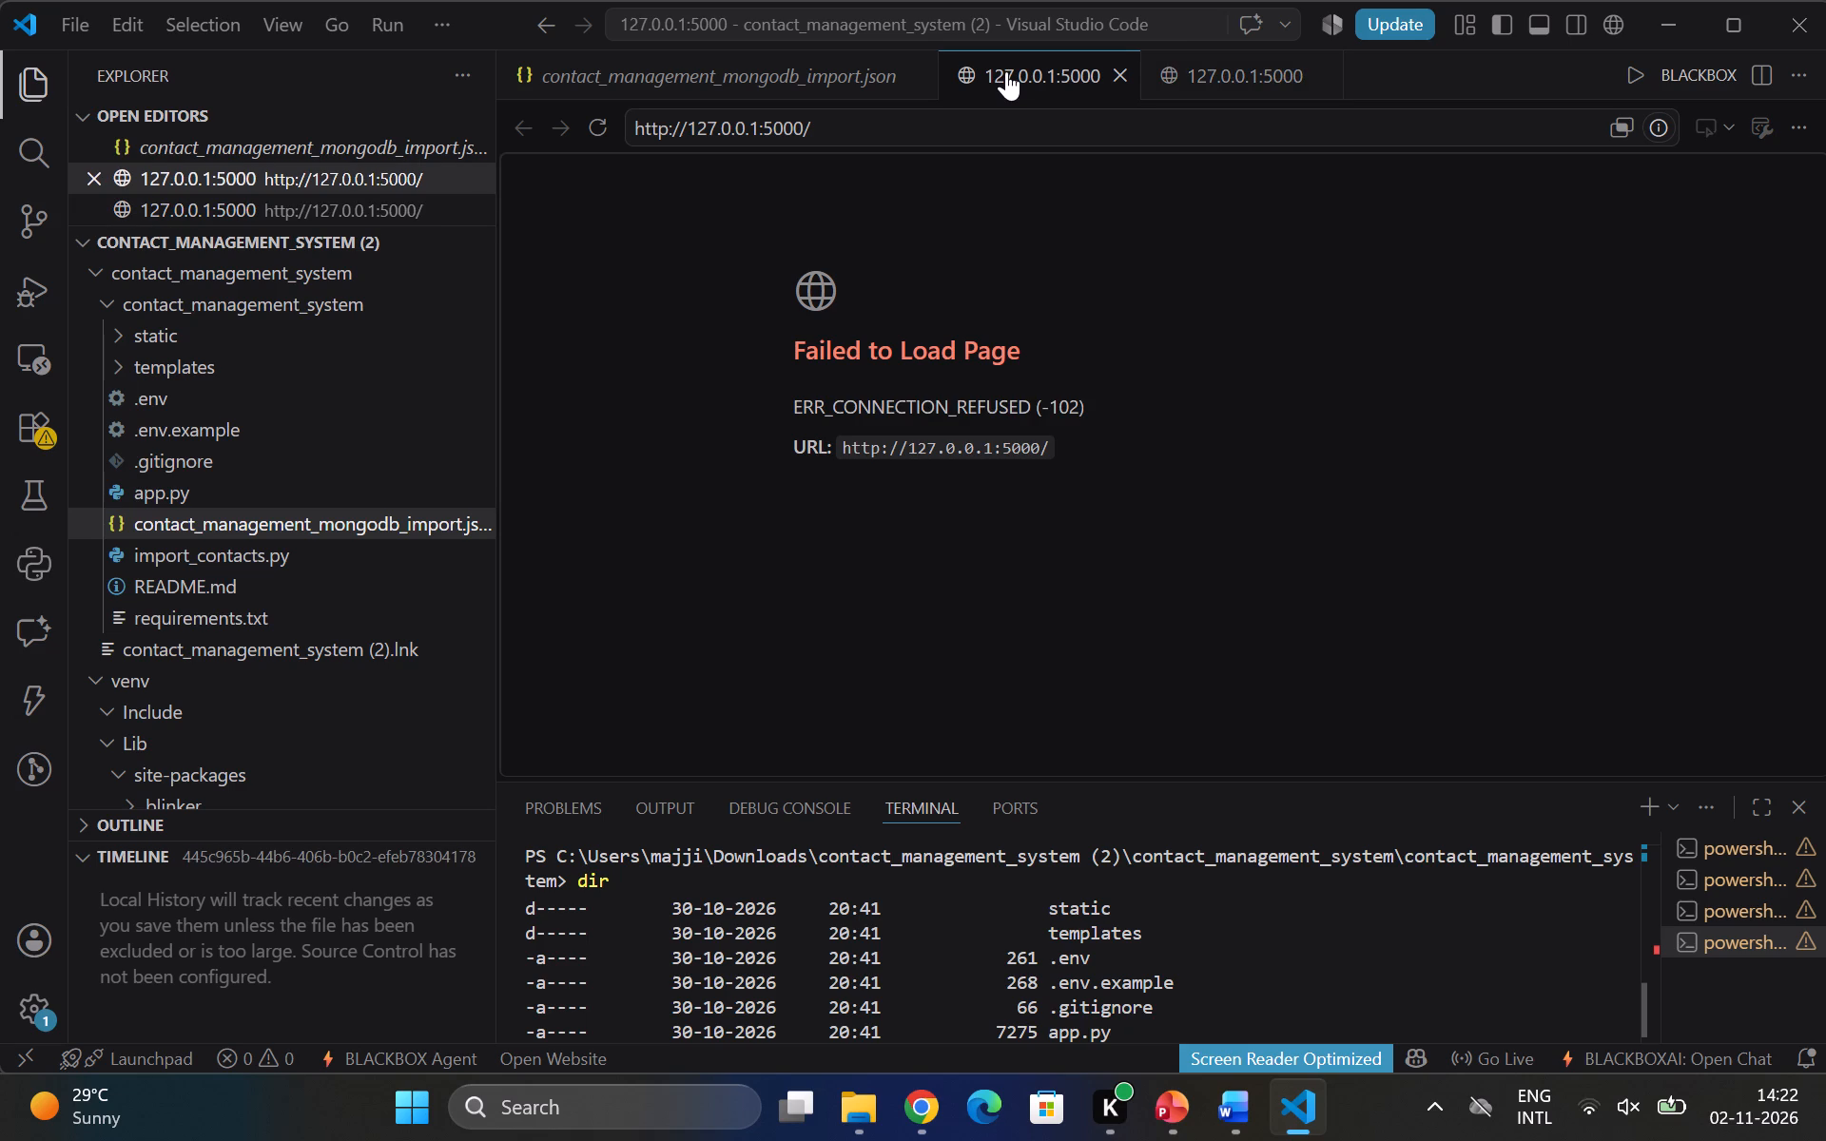
click(937, 134)
key(Return)
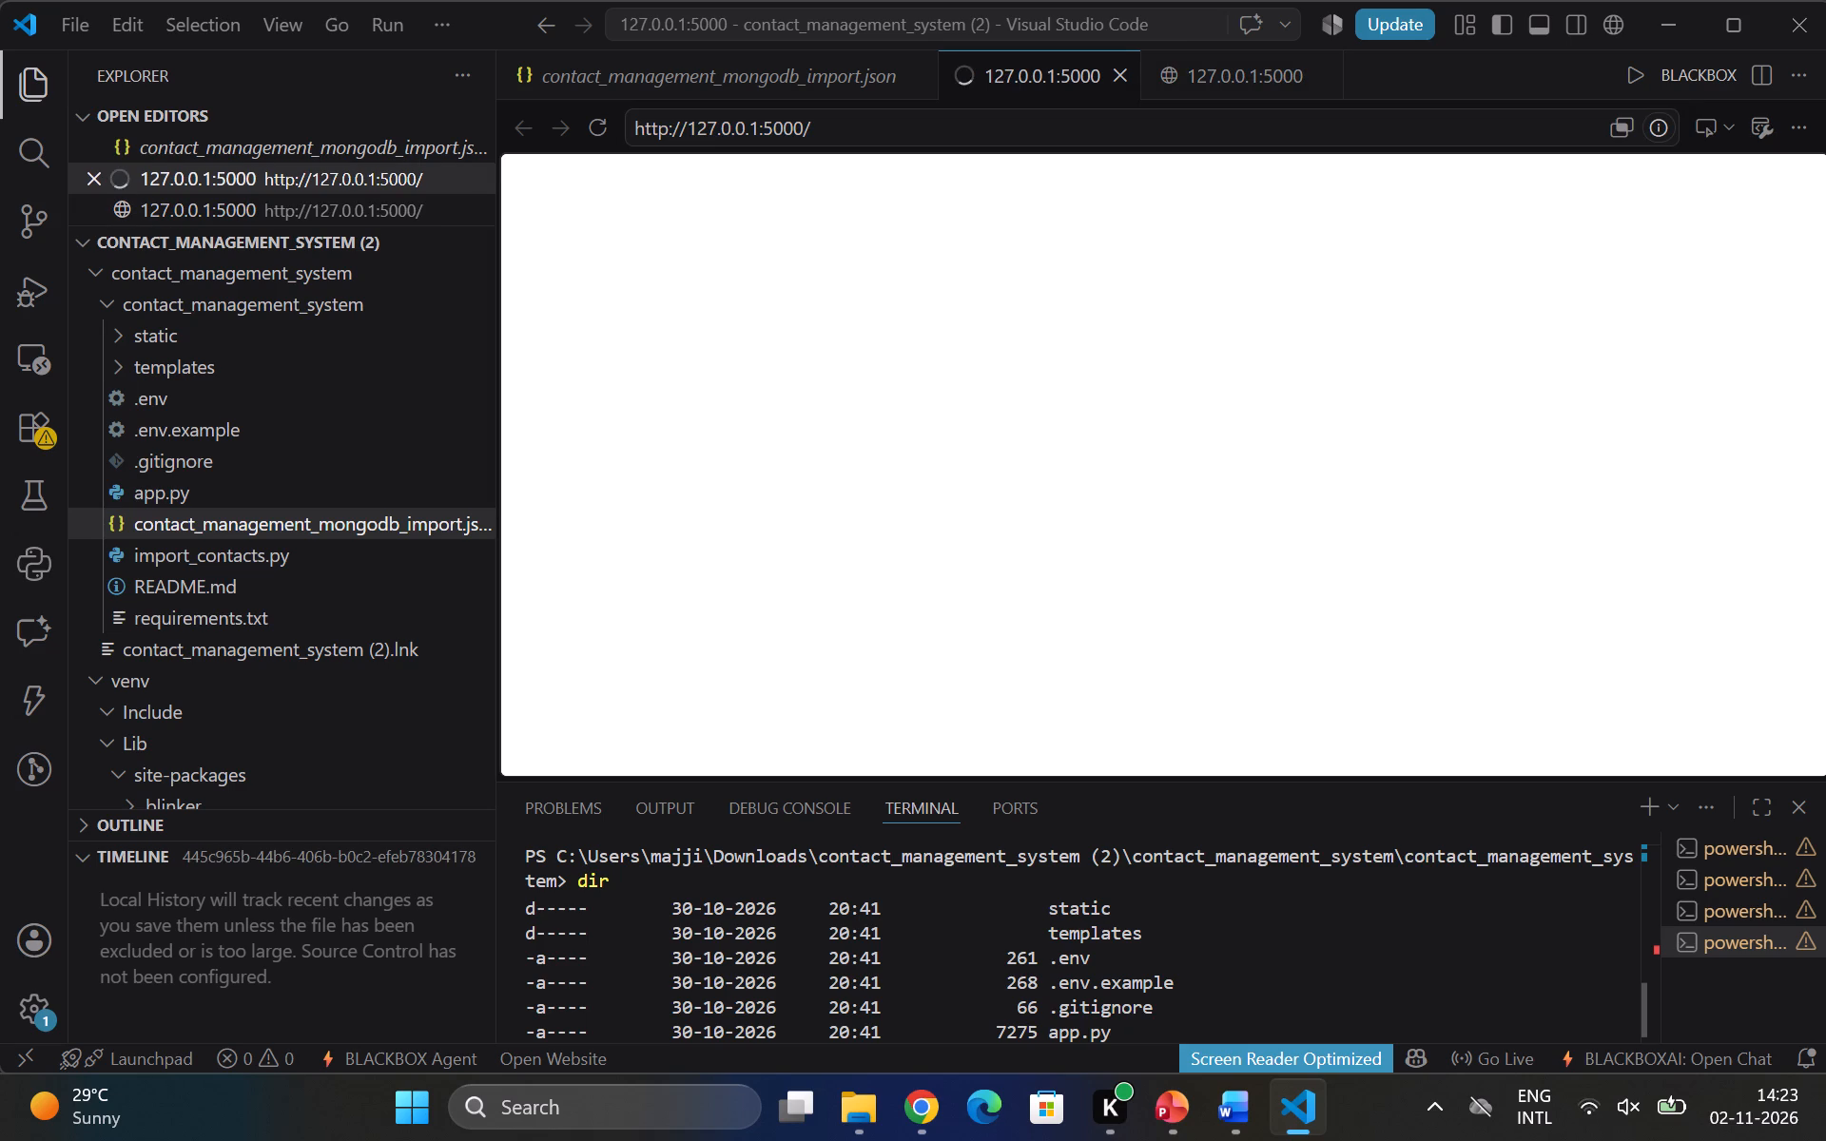
Close the second 127.0.0.1:5000 tab and reload the page in the remaining one.
click(1319, 83)
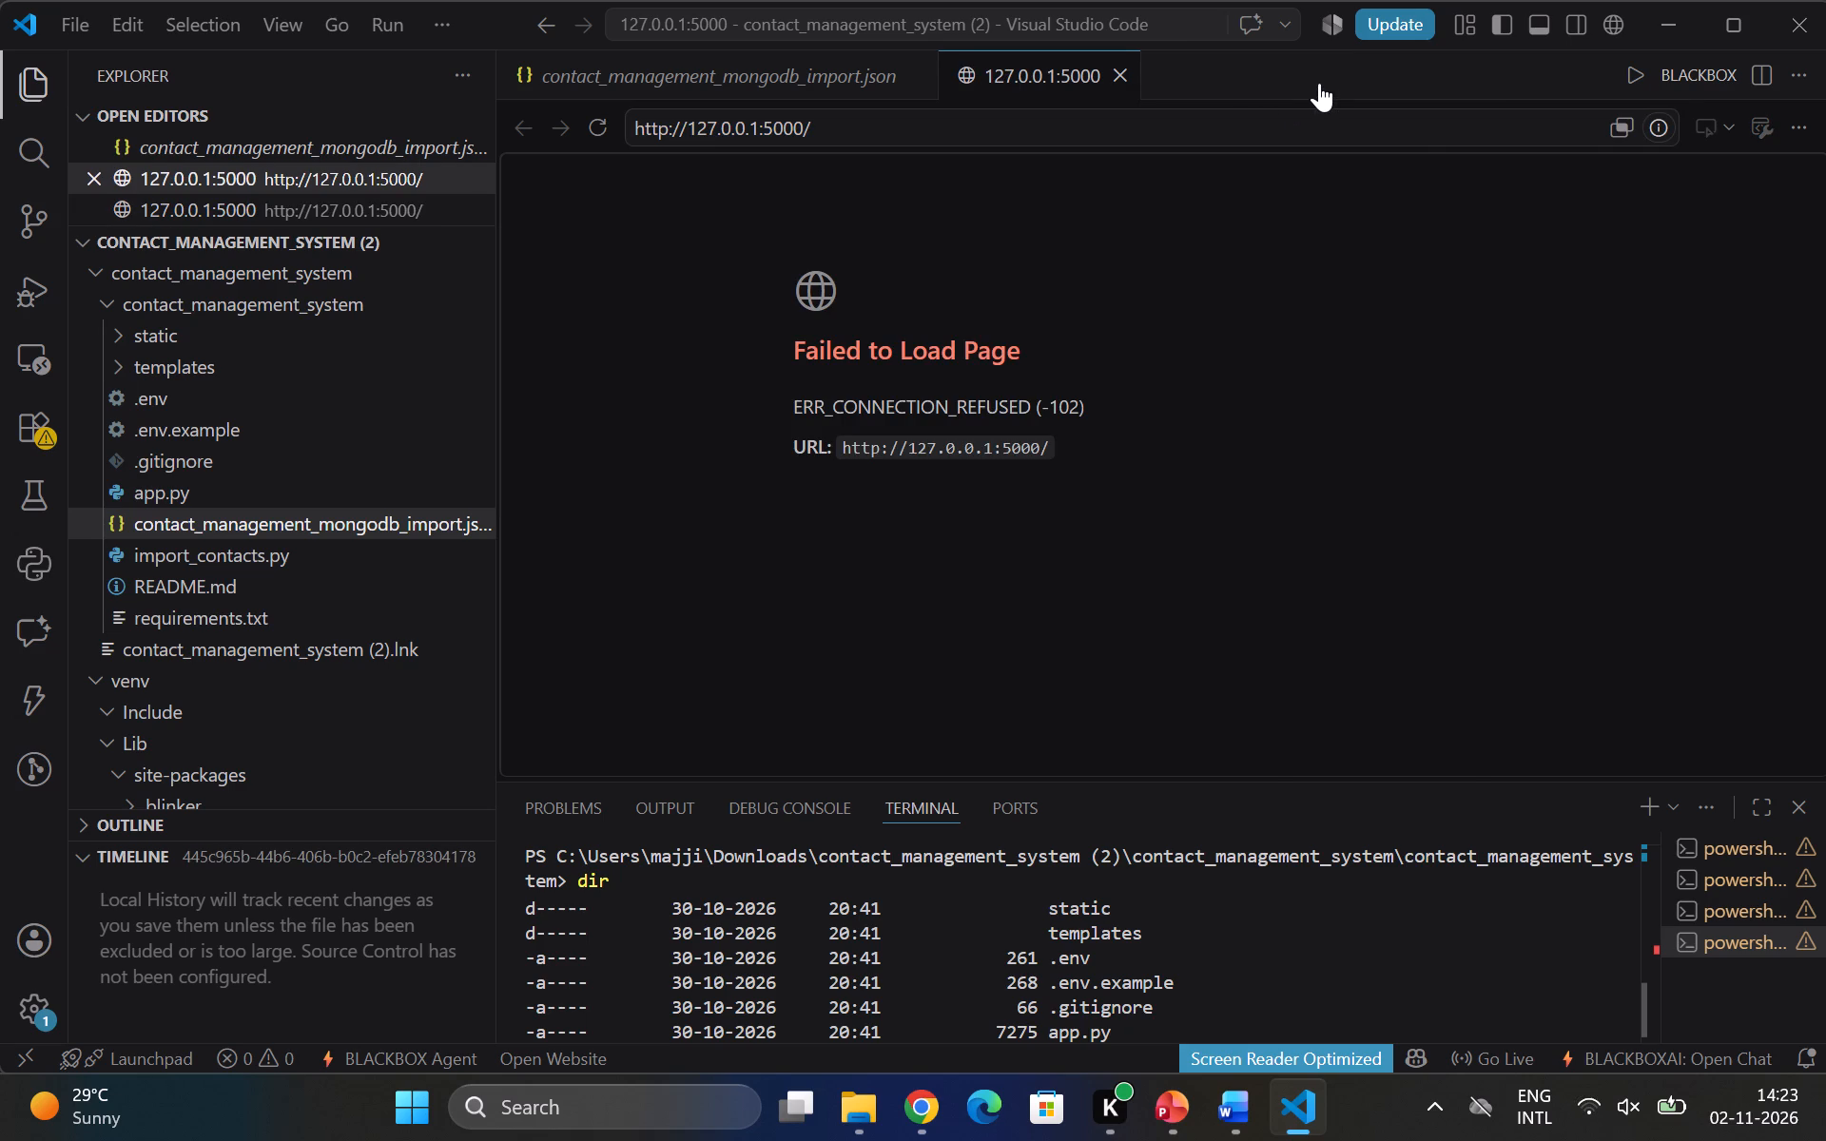
click(890, 139)
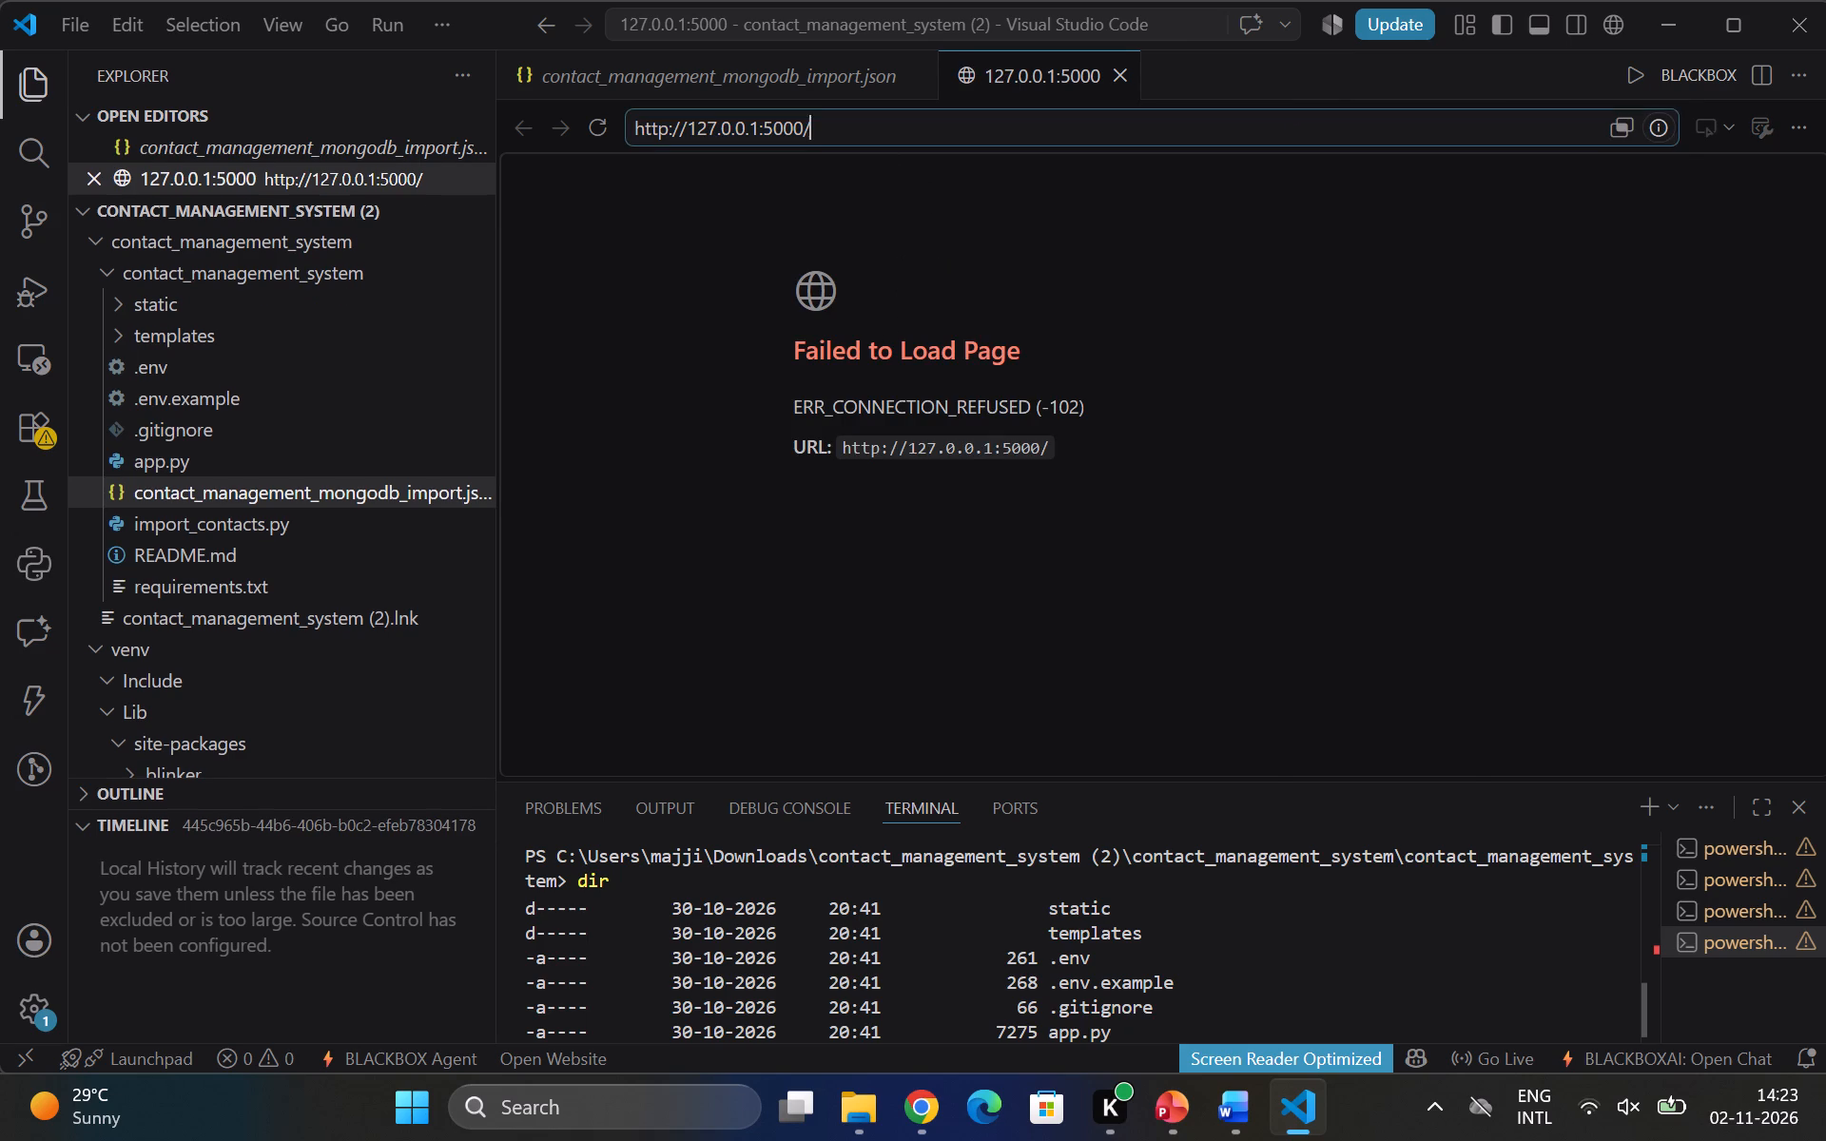
key(Return)
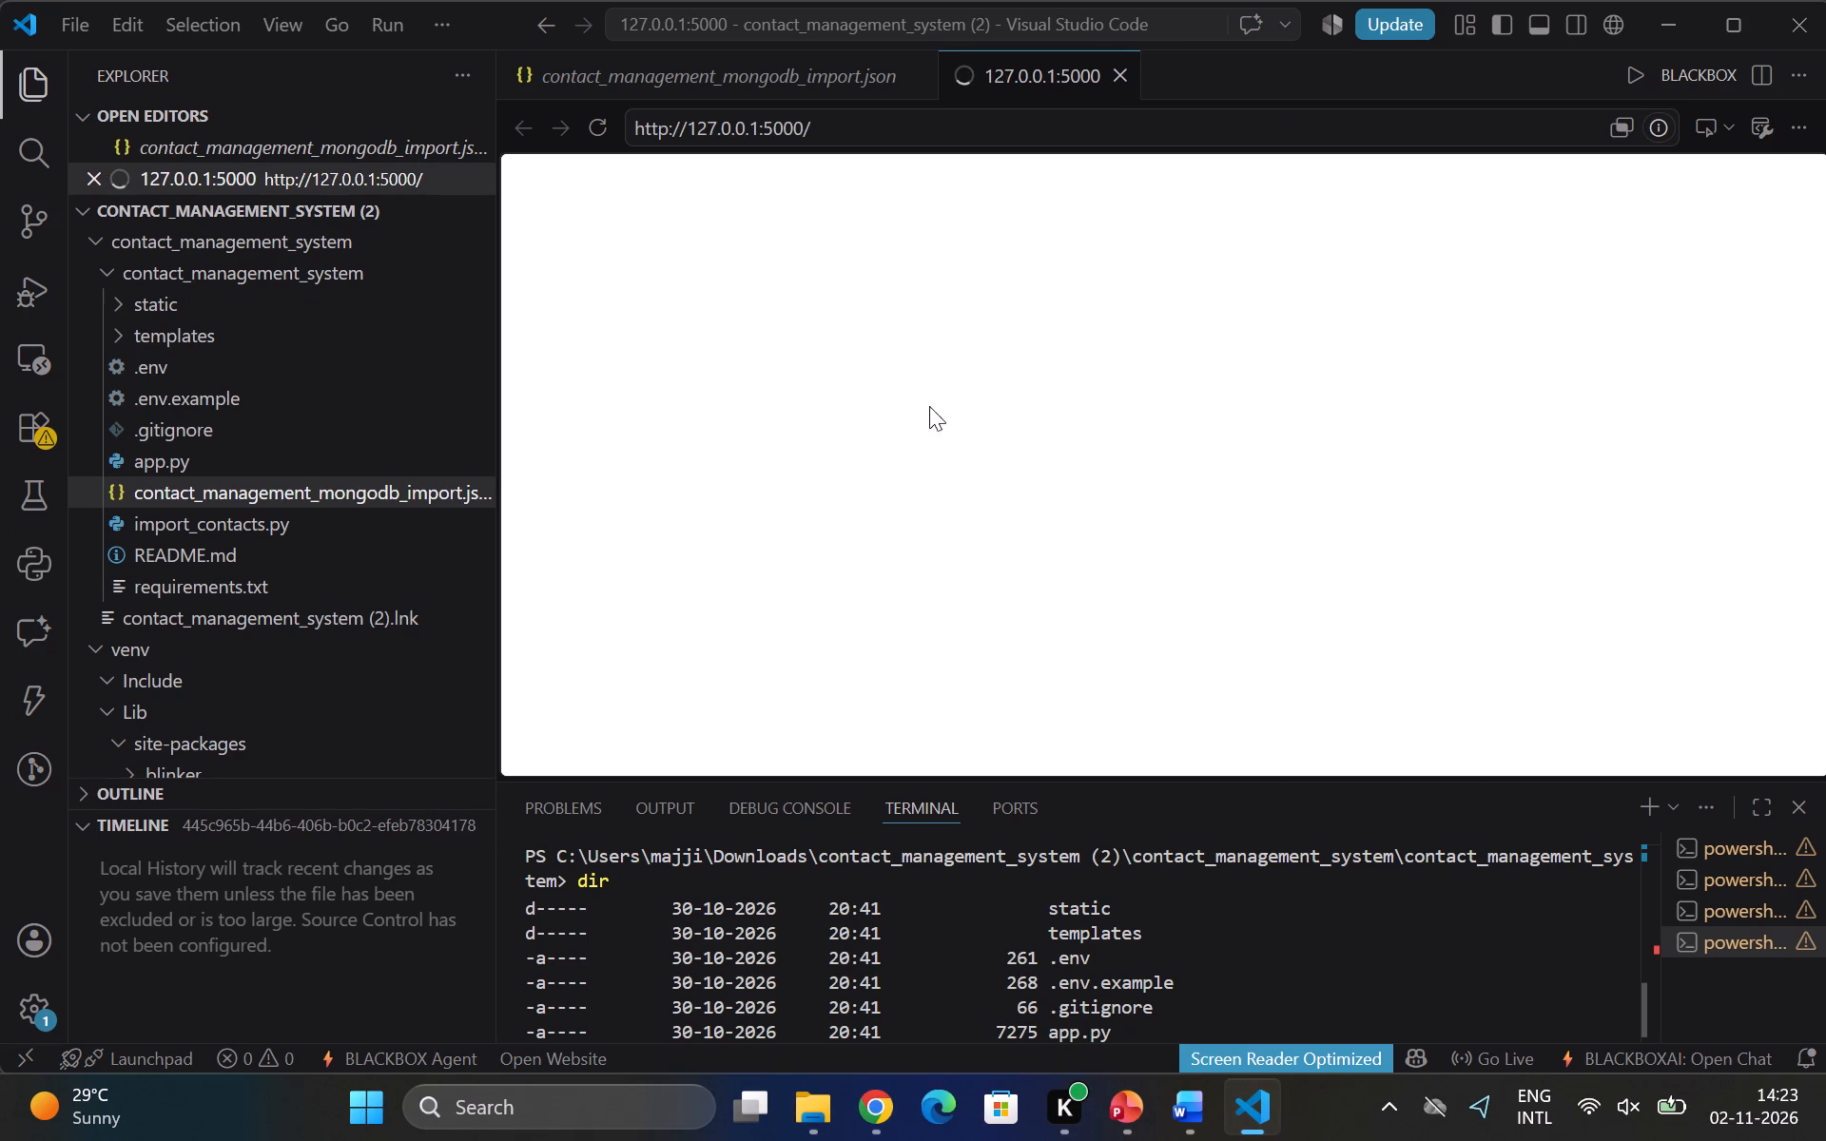
Kill the first PowerShell session in the list of open terminals.
scroll(1120, 920, down, 2)
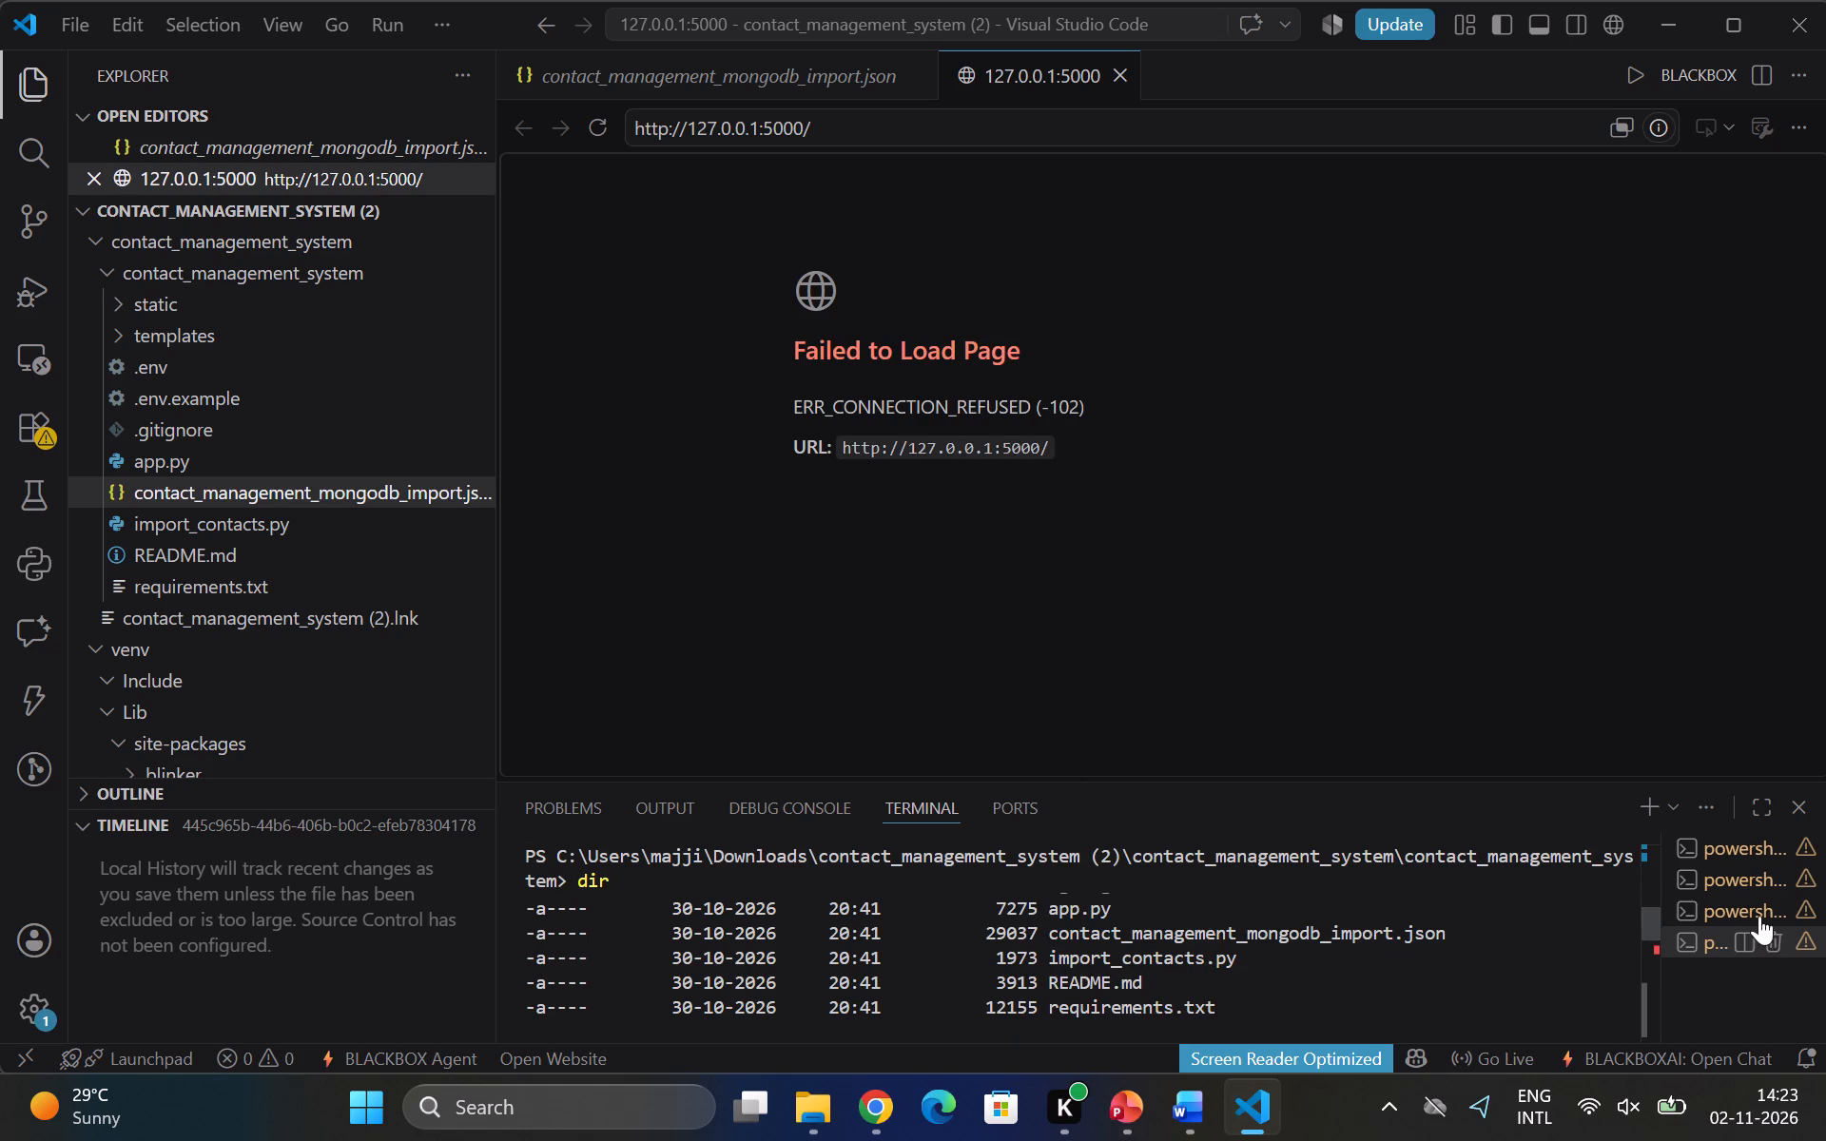
click(1781, 855)
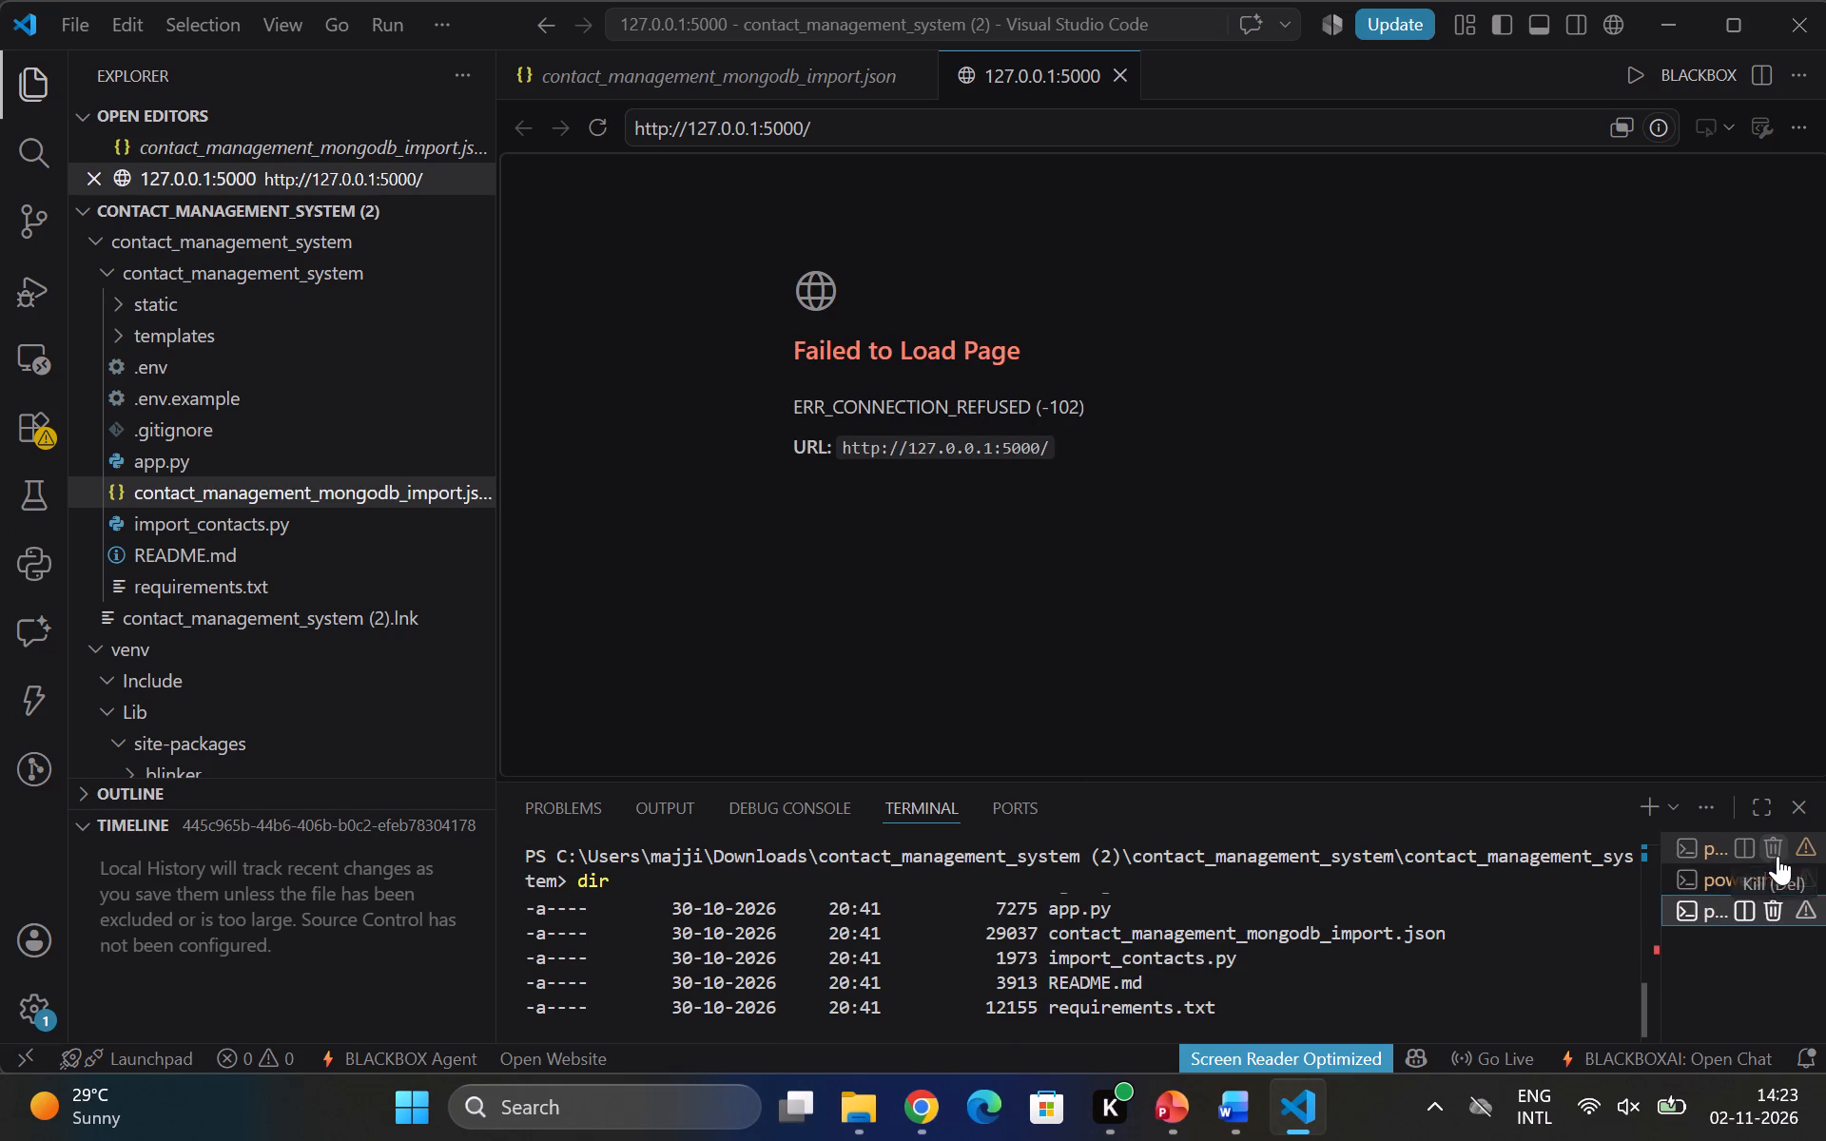
Kill the two extra PowerShell terminals so that only one stays open.
click(1777, 856)
click(1777, 856)
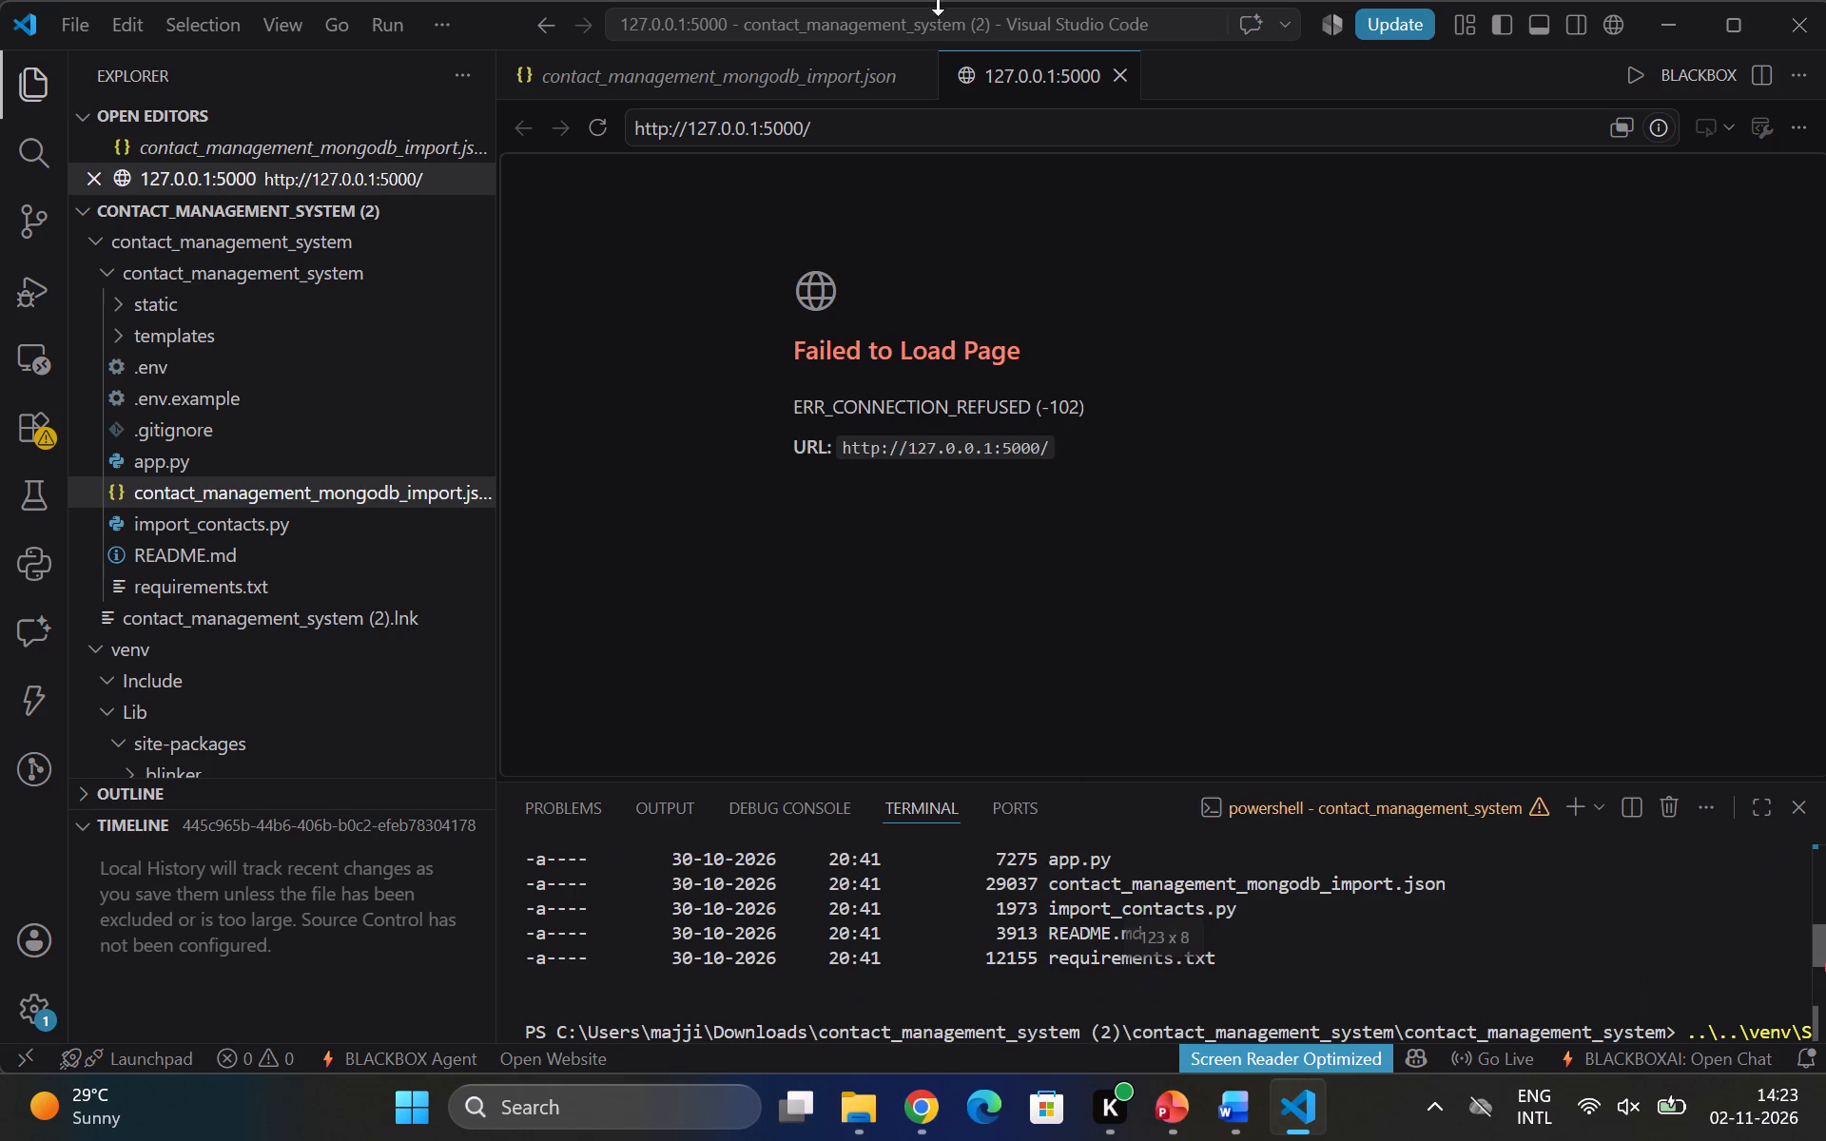
click(886, 131)
key(Return)
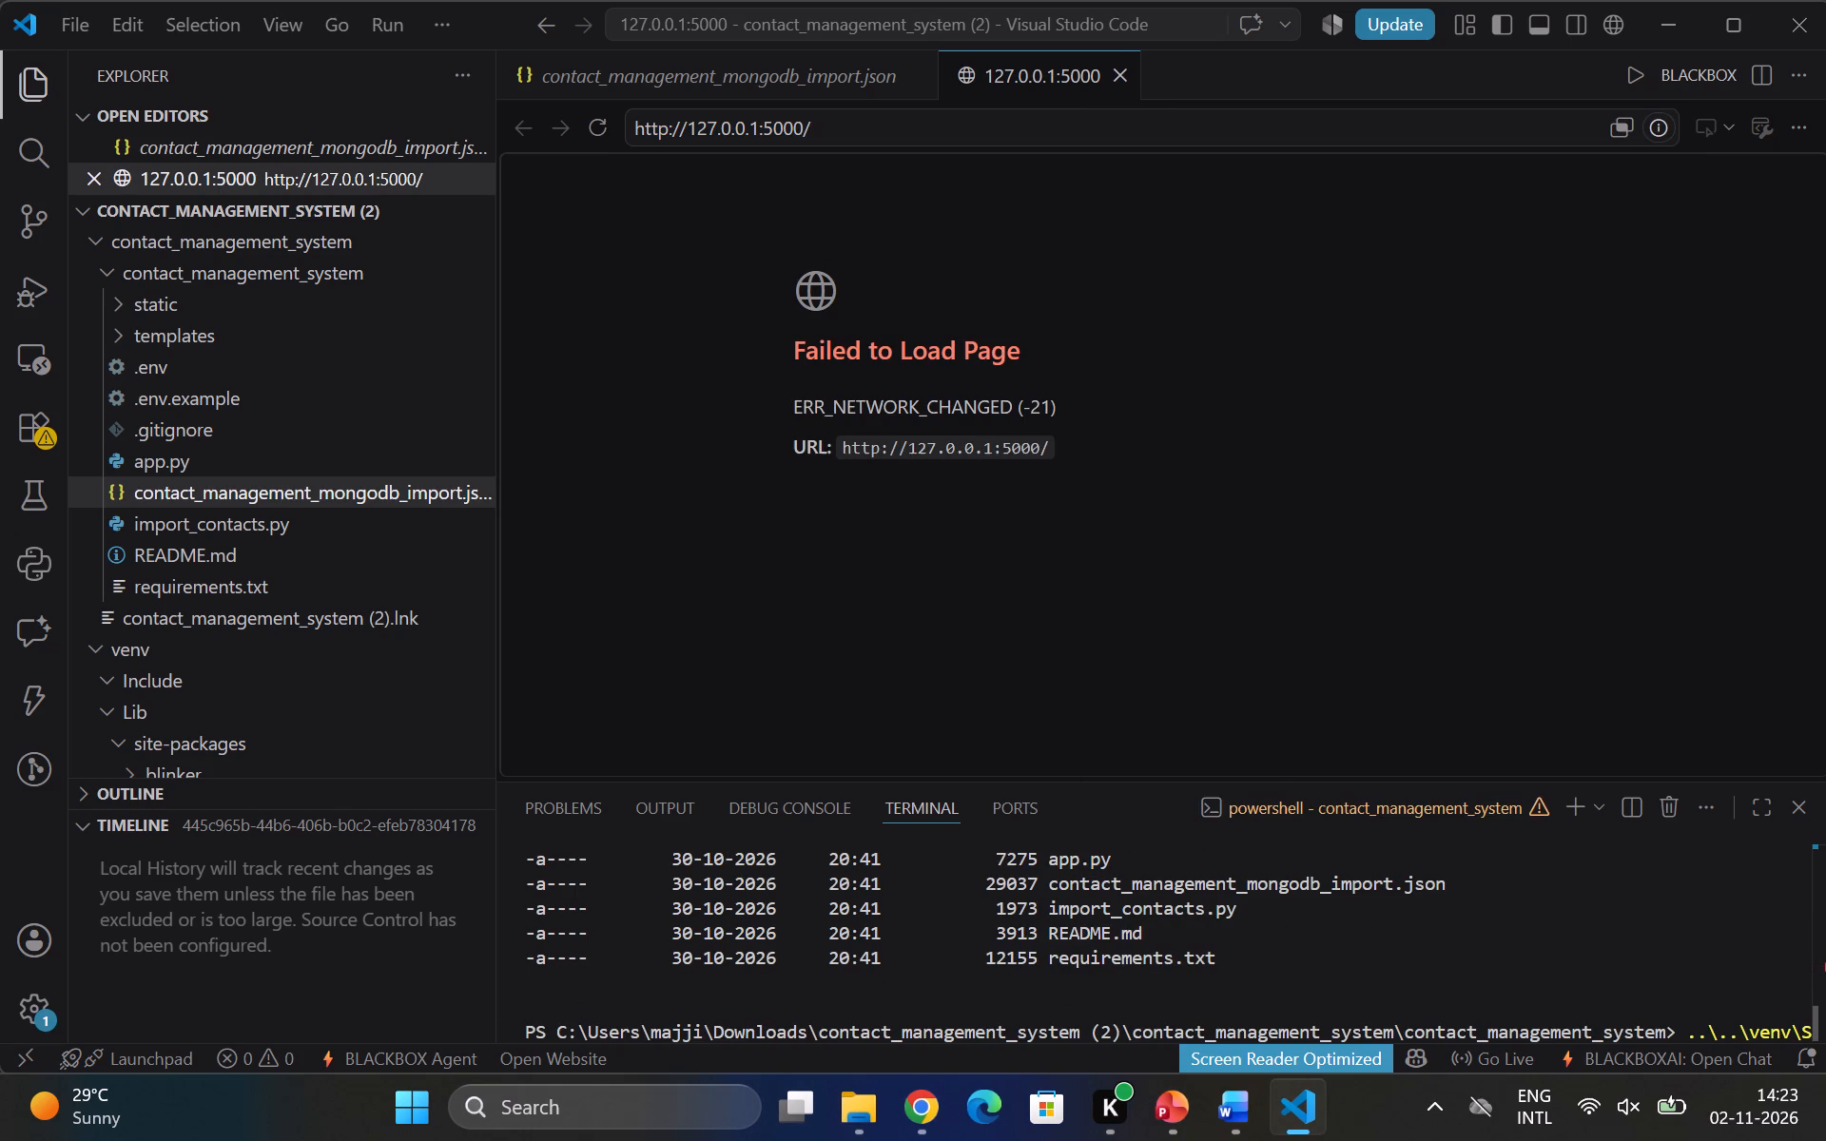
scroll(895, 963, down, 4)
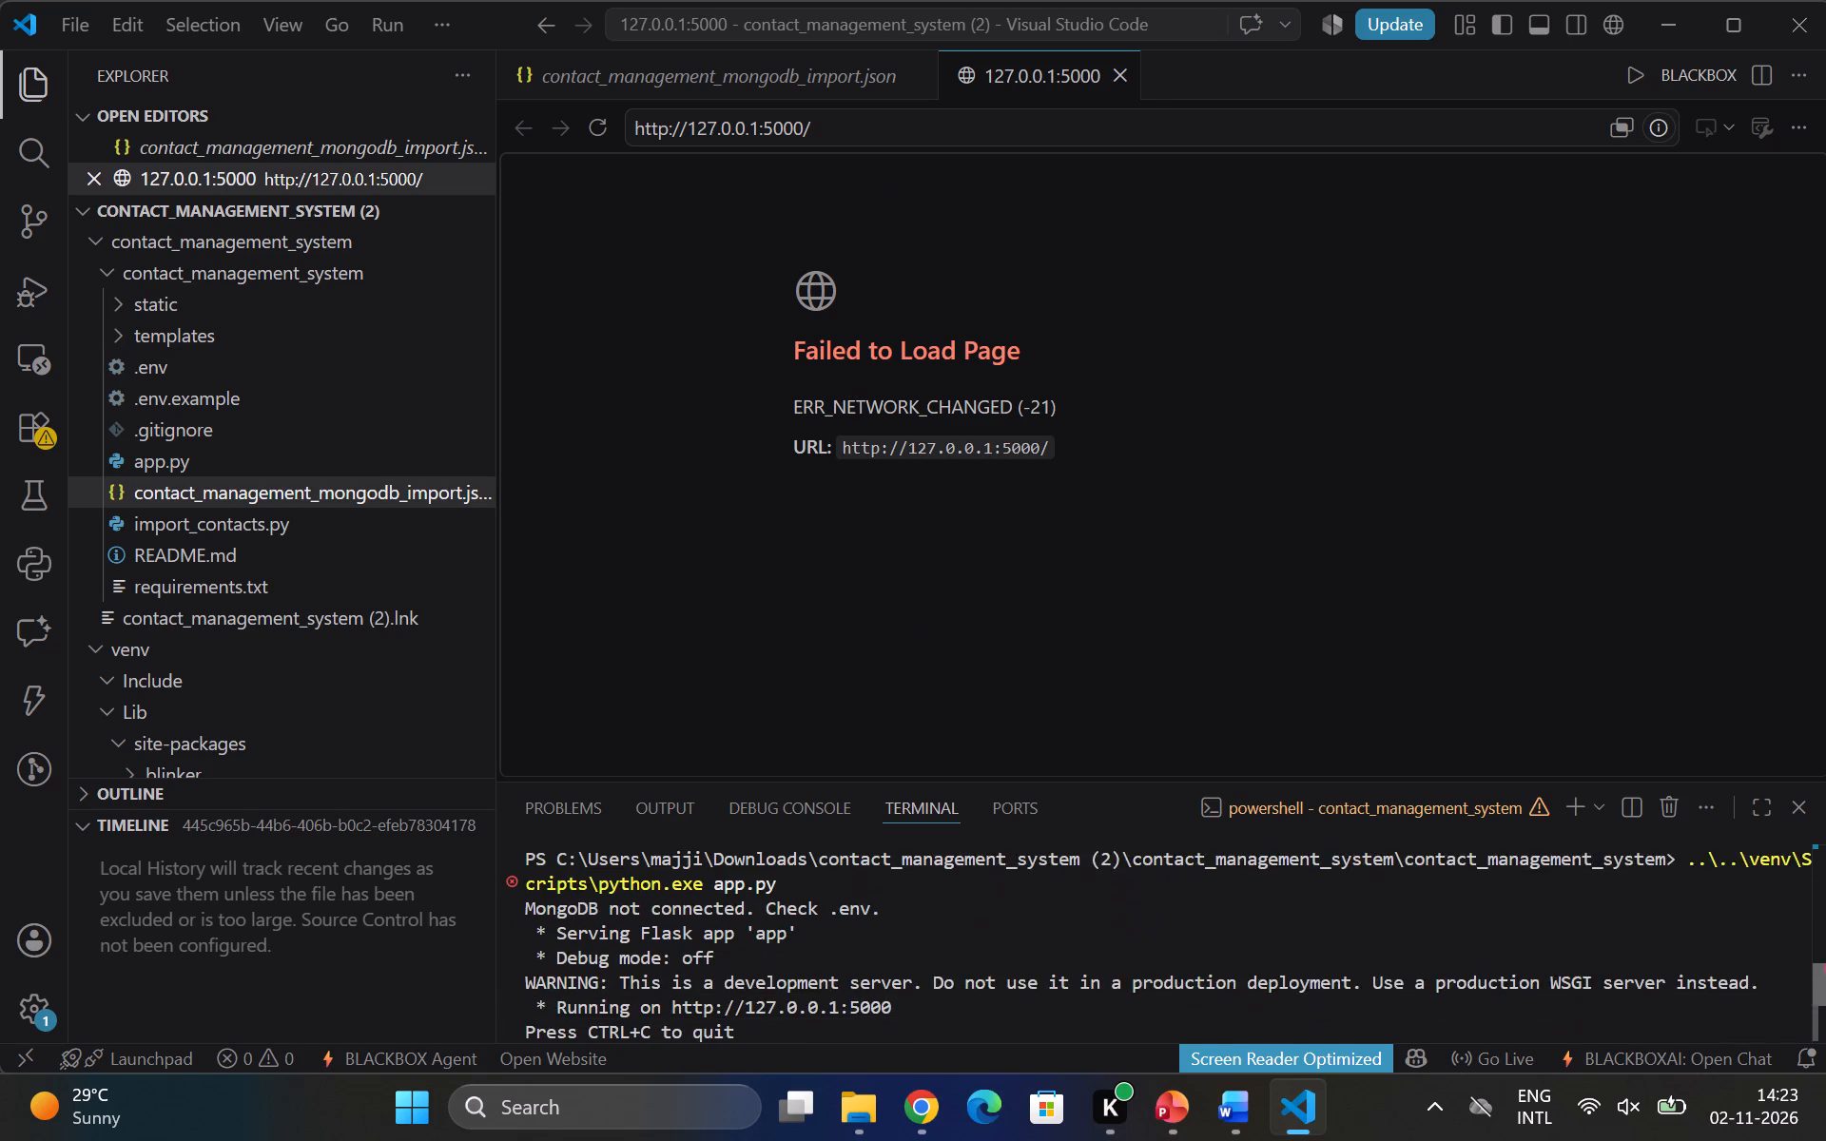
scroll(895, 963, down, 5)
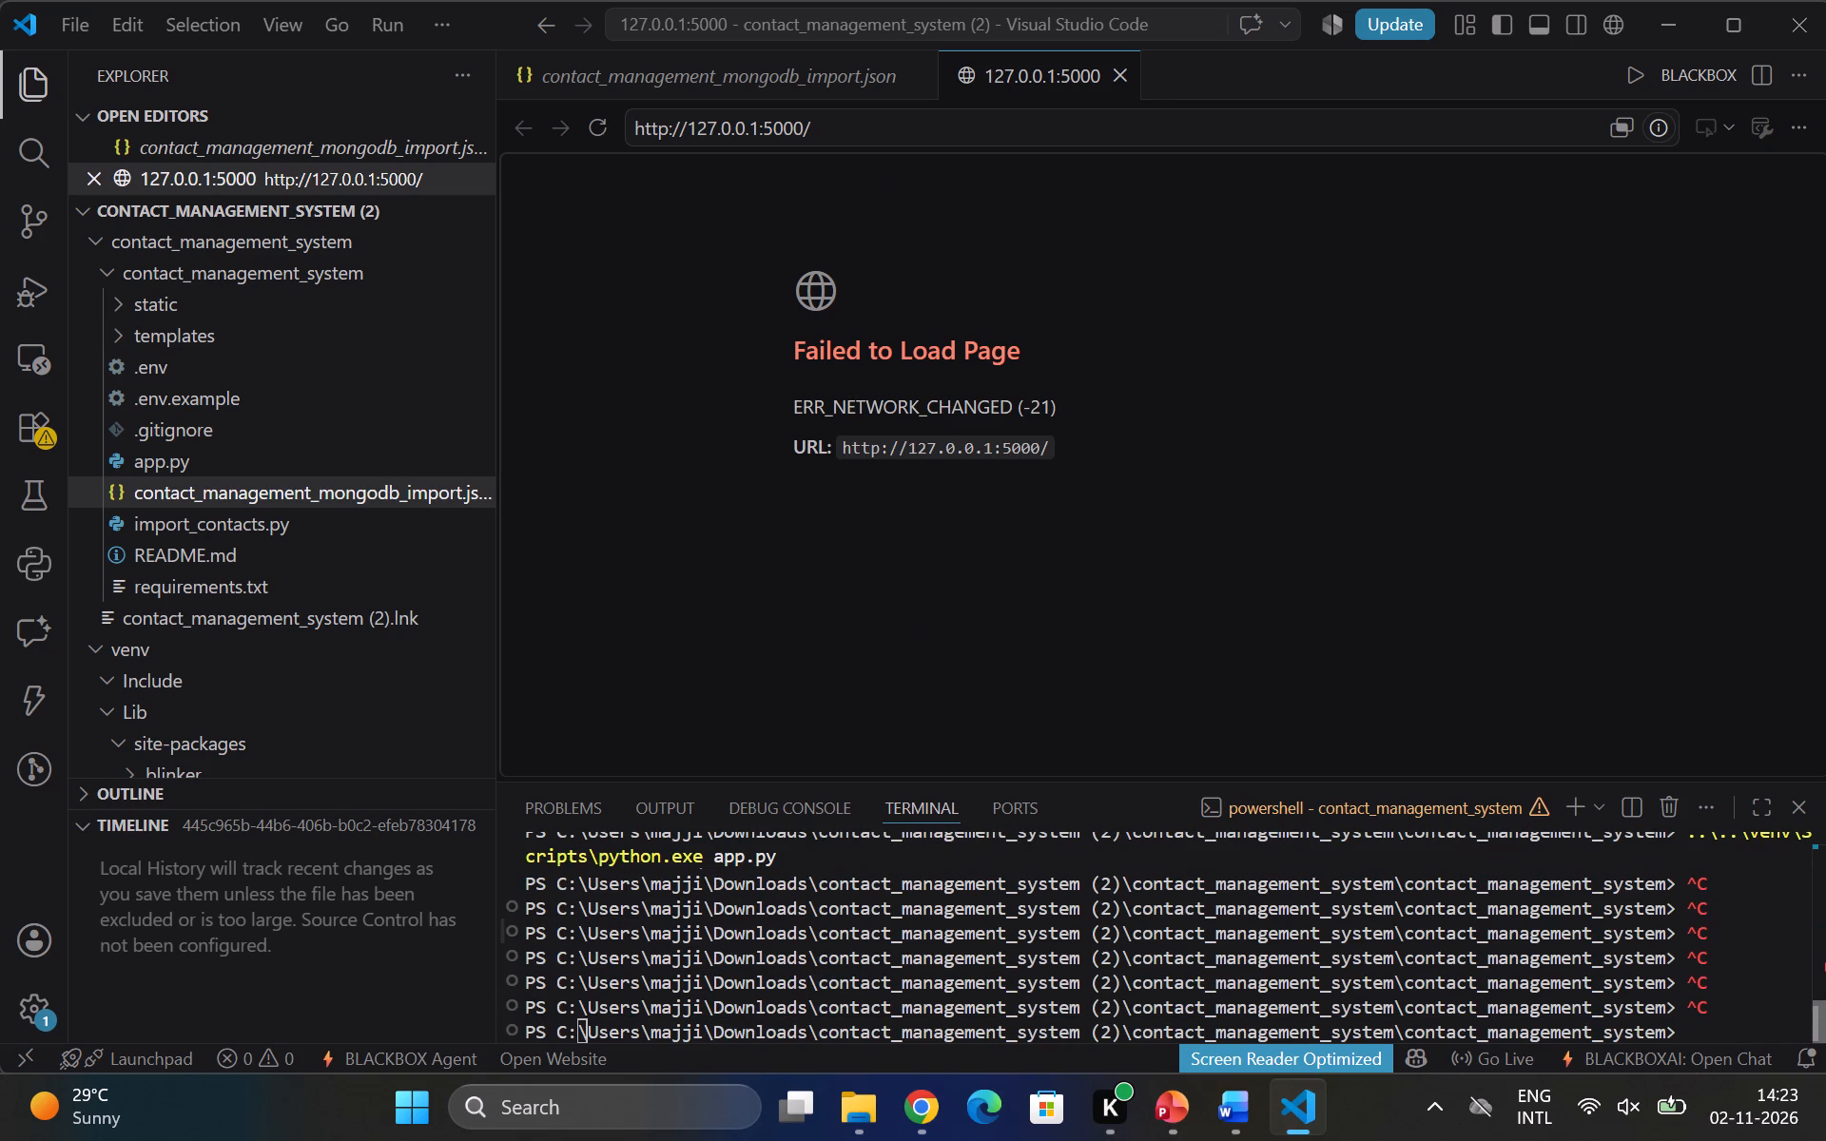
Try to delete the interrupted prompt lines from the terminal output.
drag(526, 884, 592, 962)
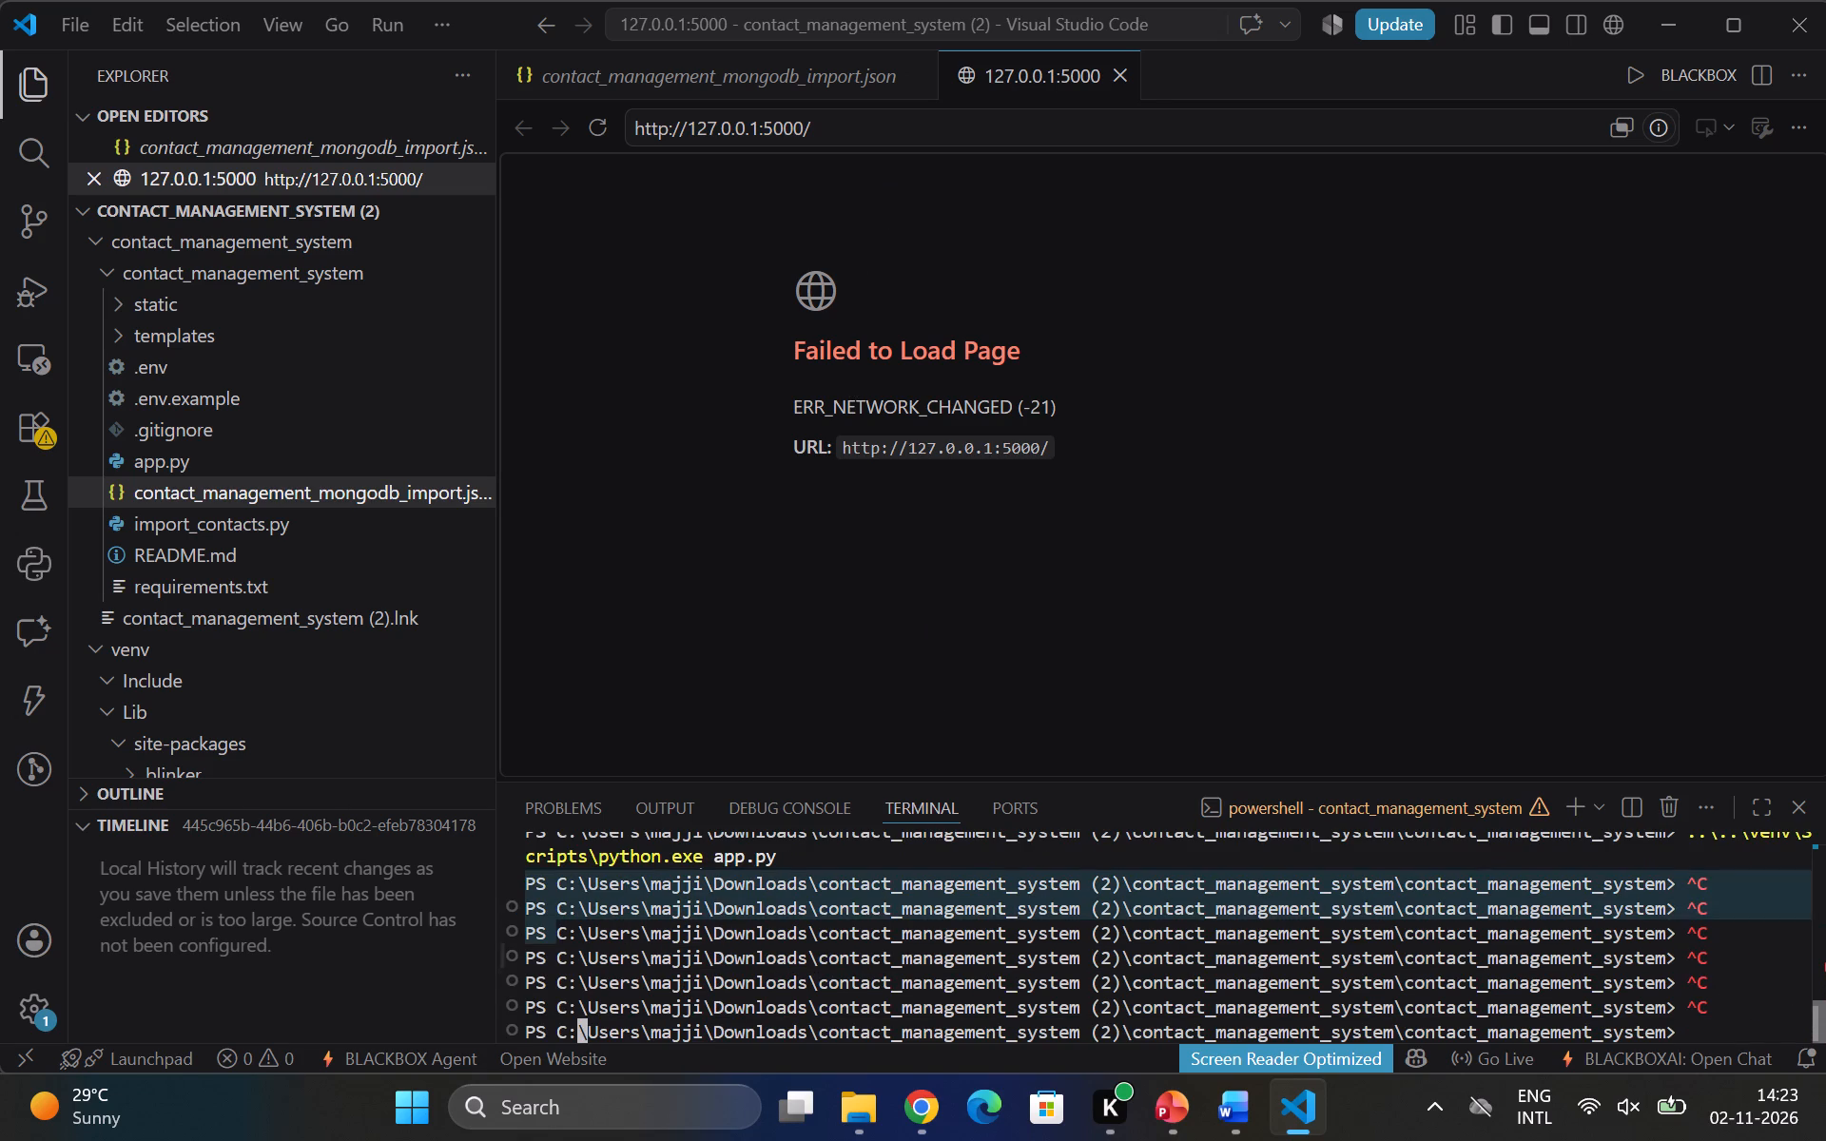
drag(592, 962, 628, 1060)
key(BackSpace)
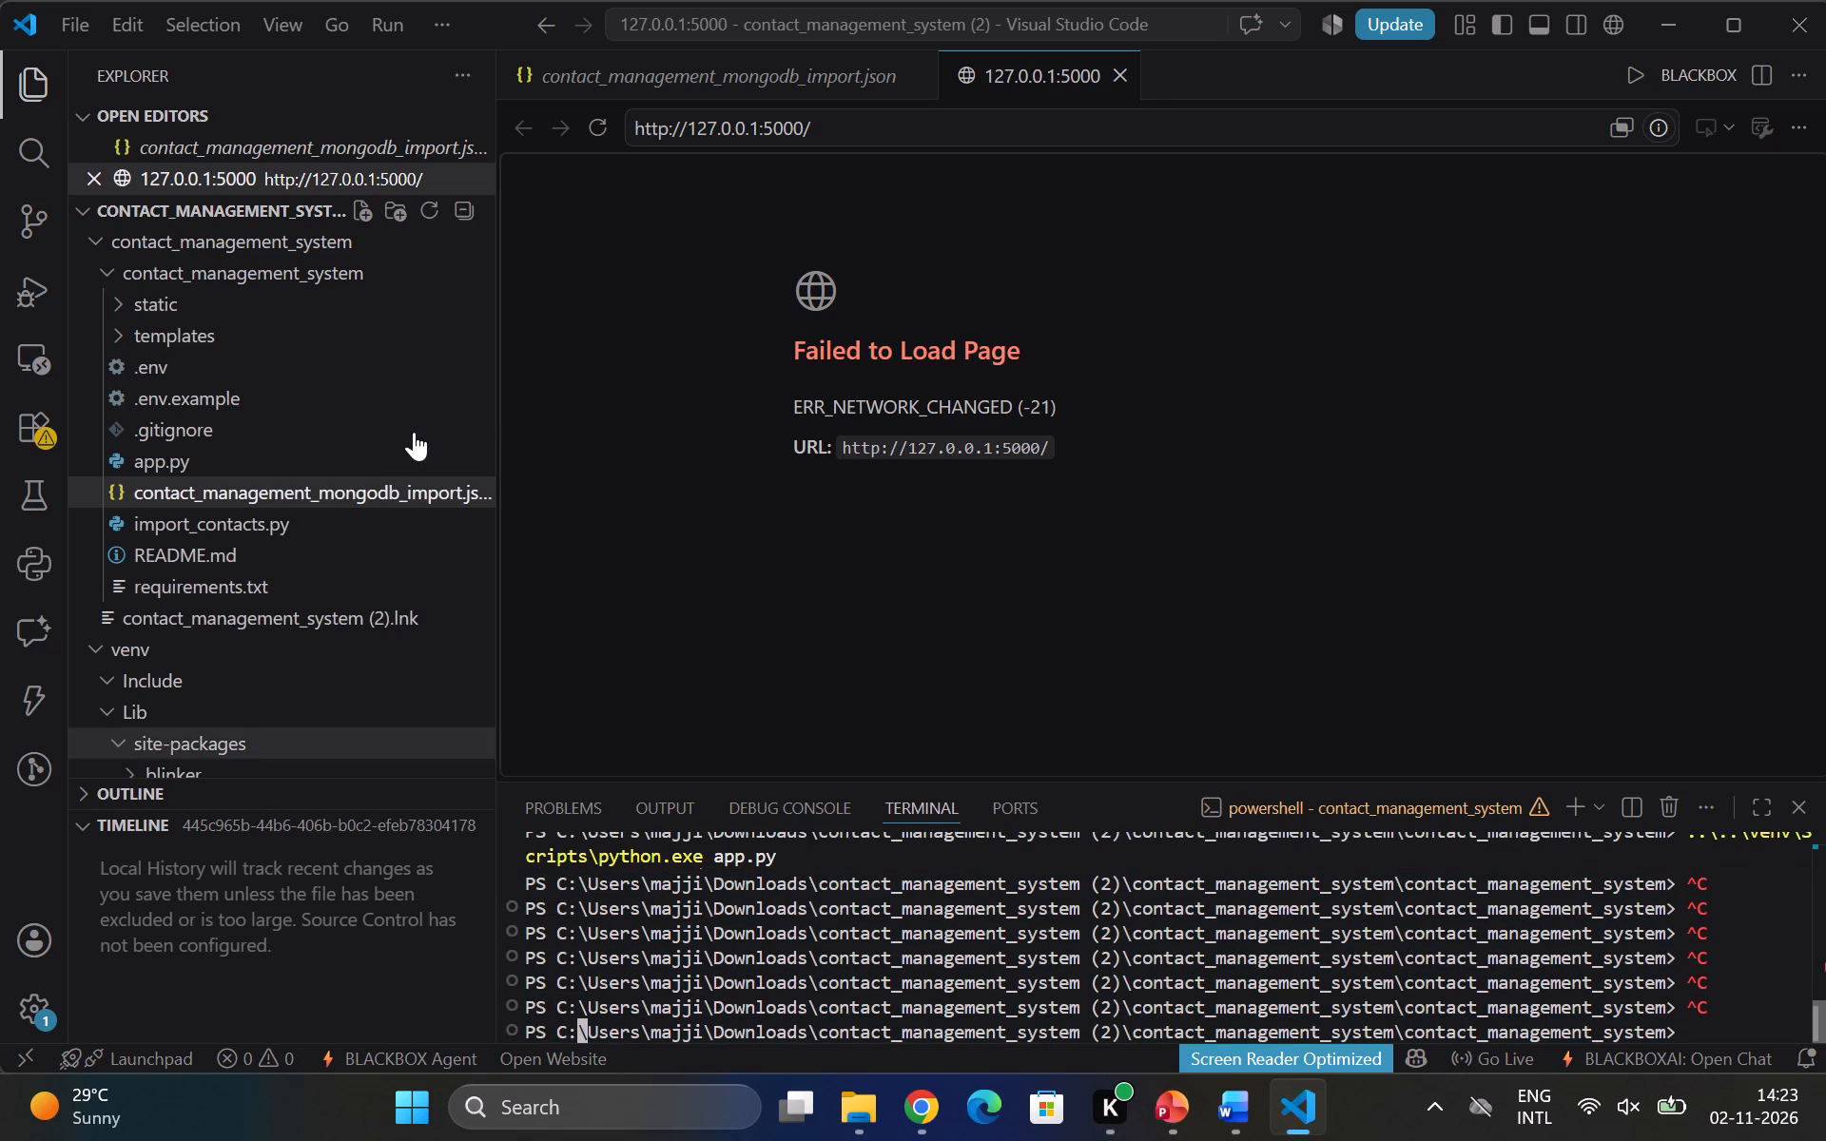
Open README.md and the .env file from the project folder to view their contents.
click(437, 33)
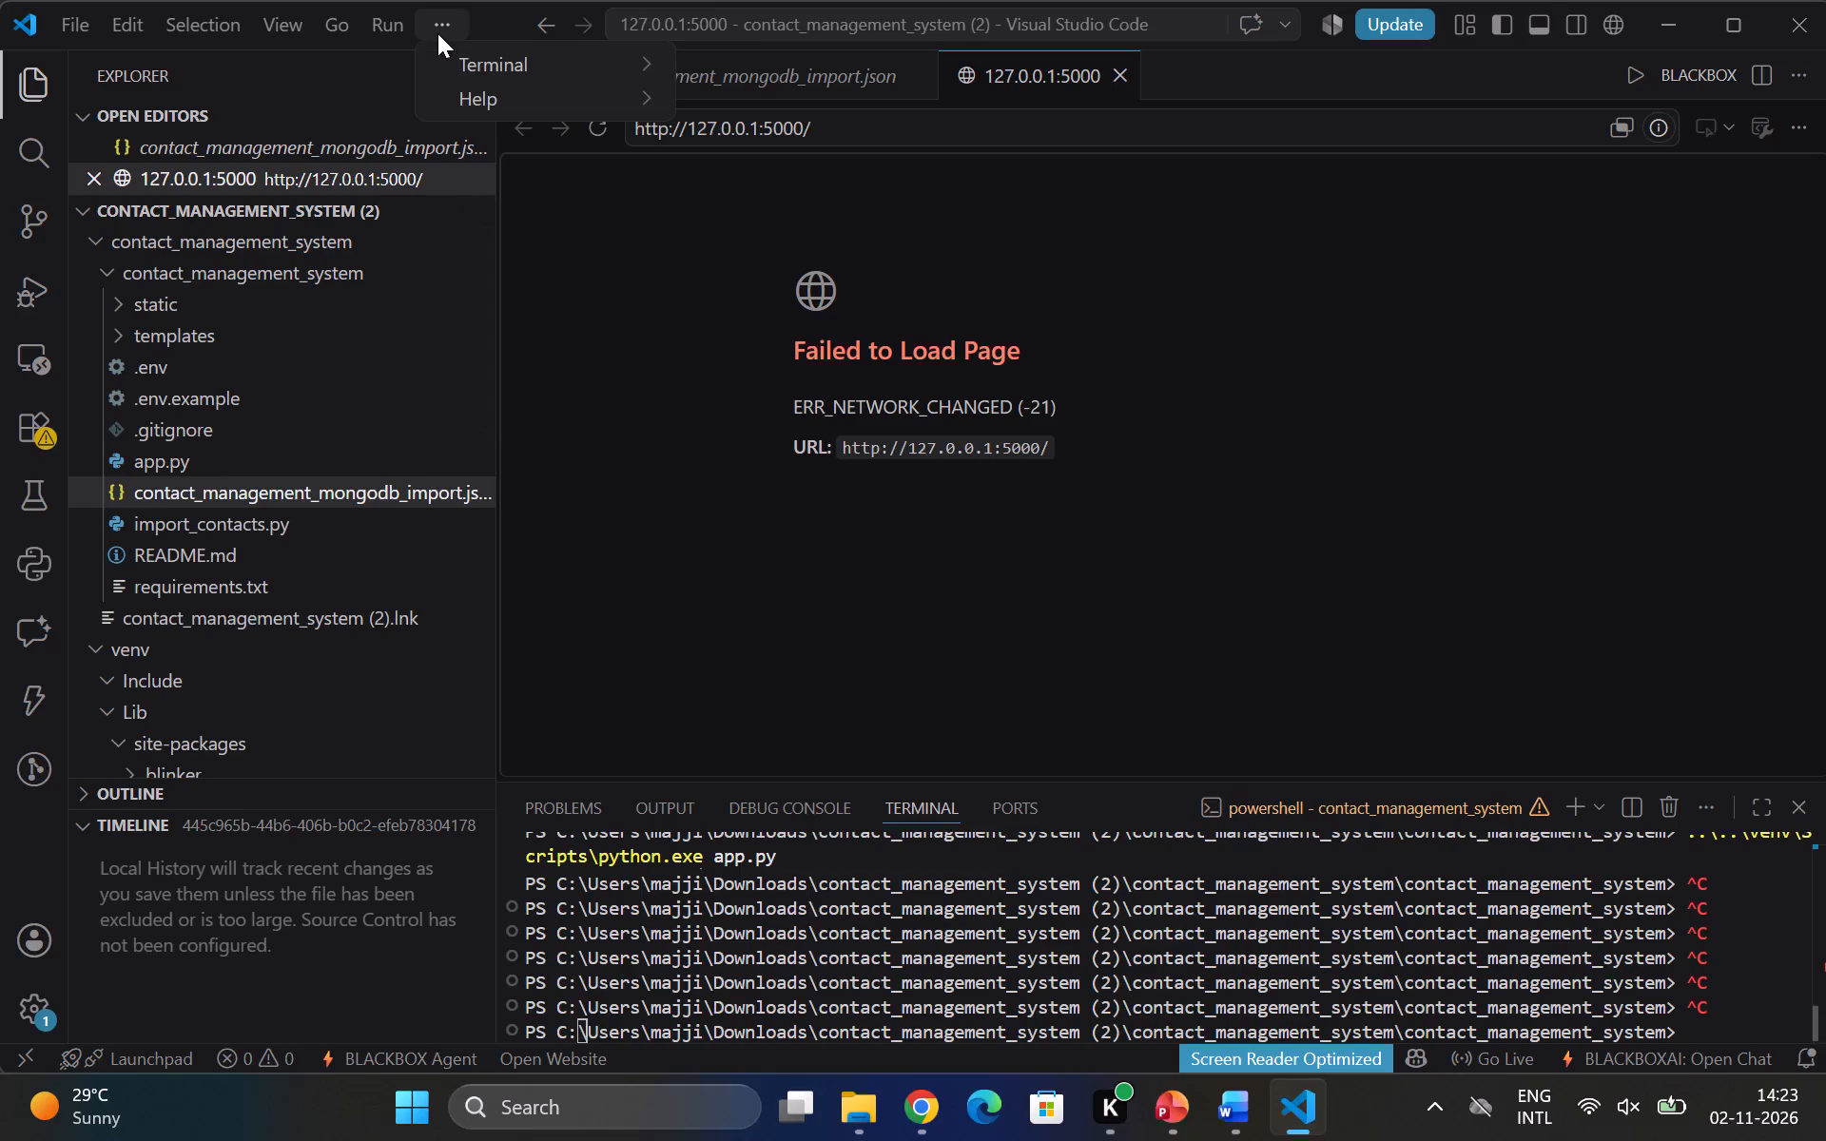
click(282, 551)
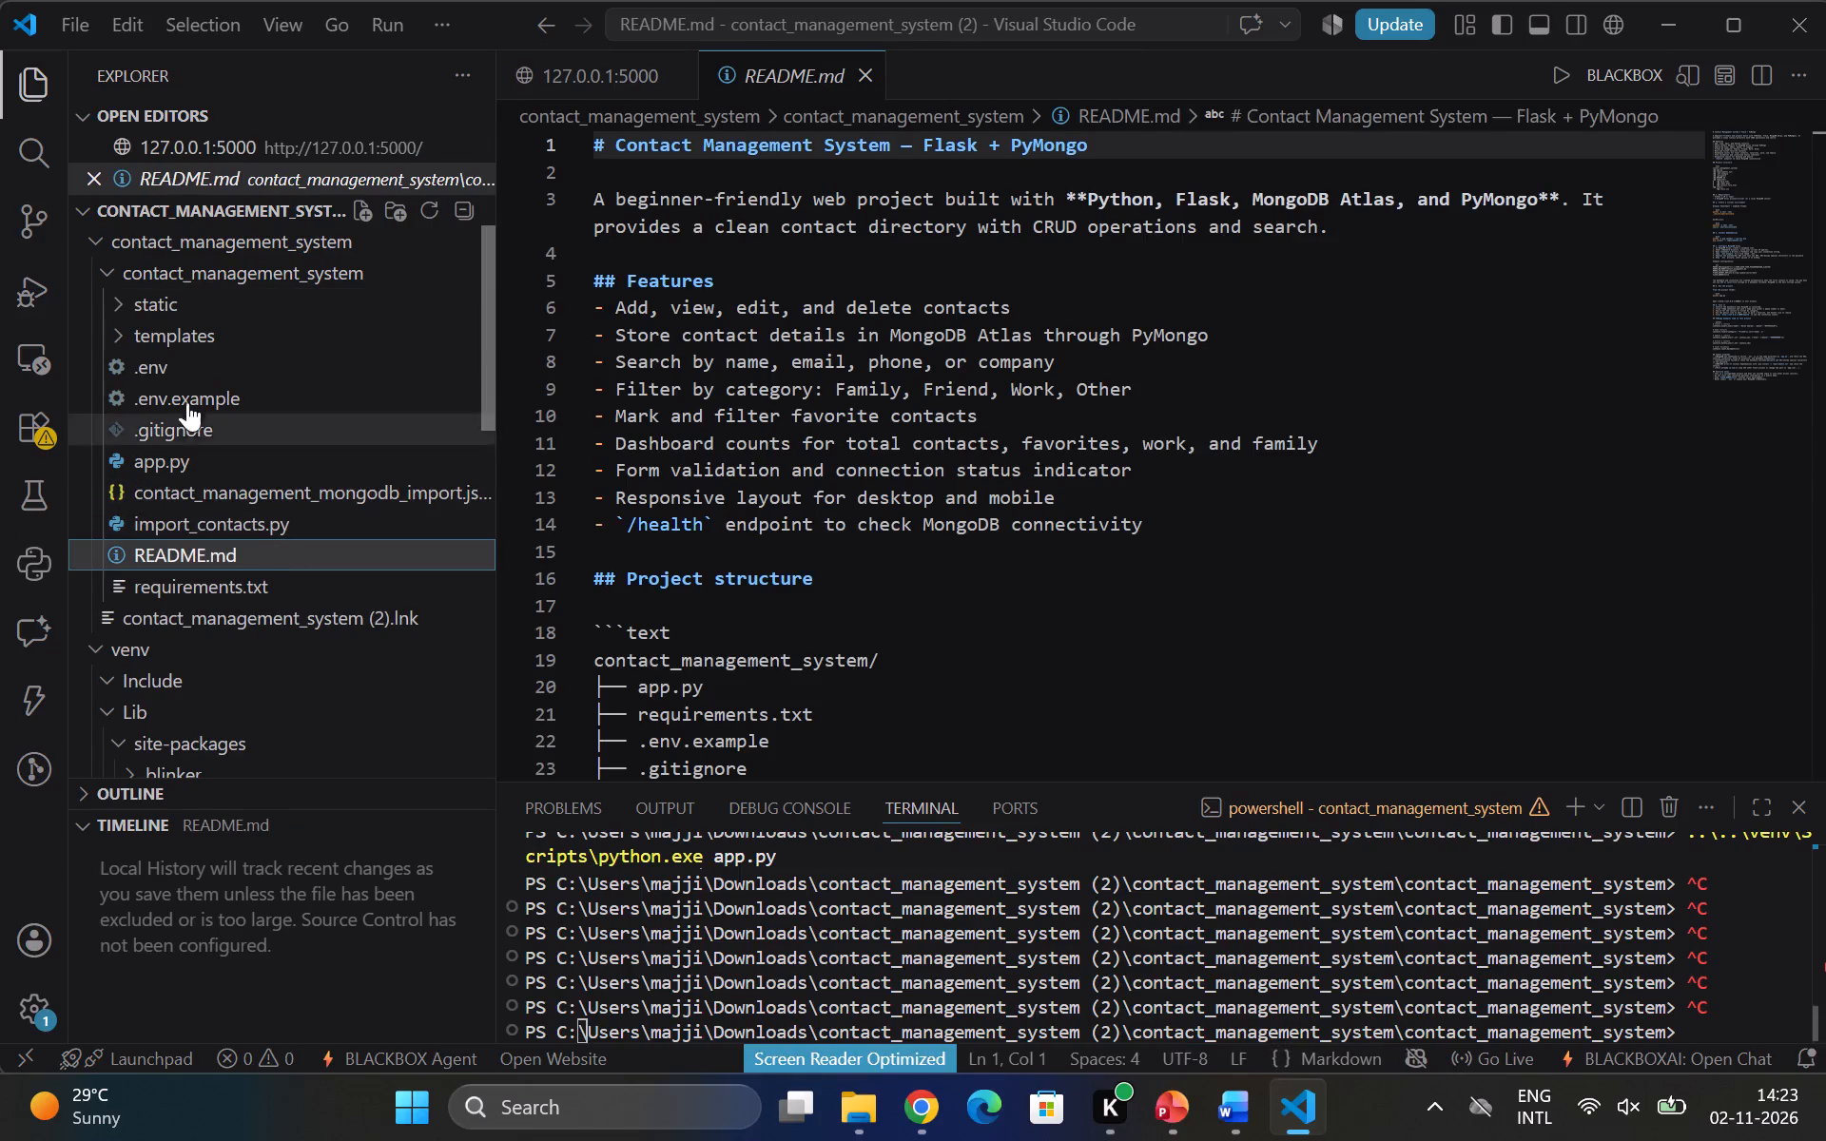
click(200, 385)
click(204, 376)
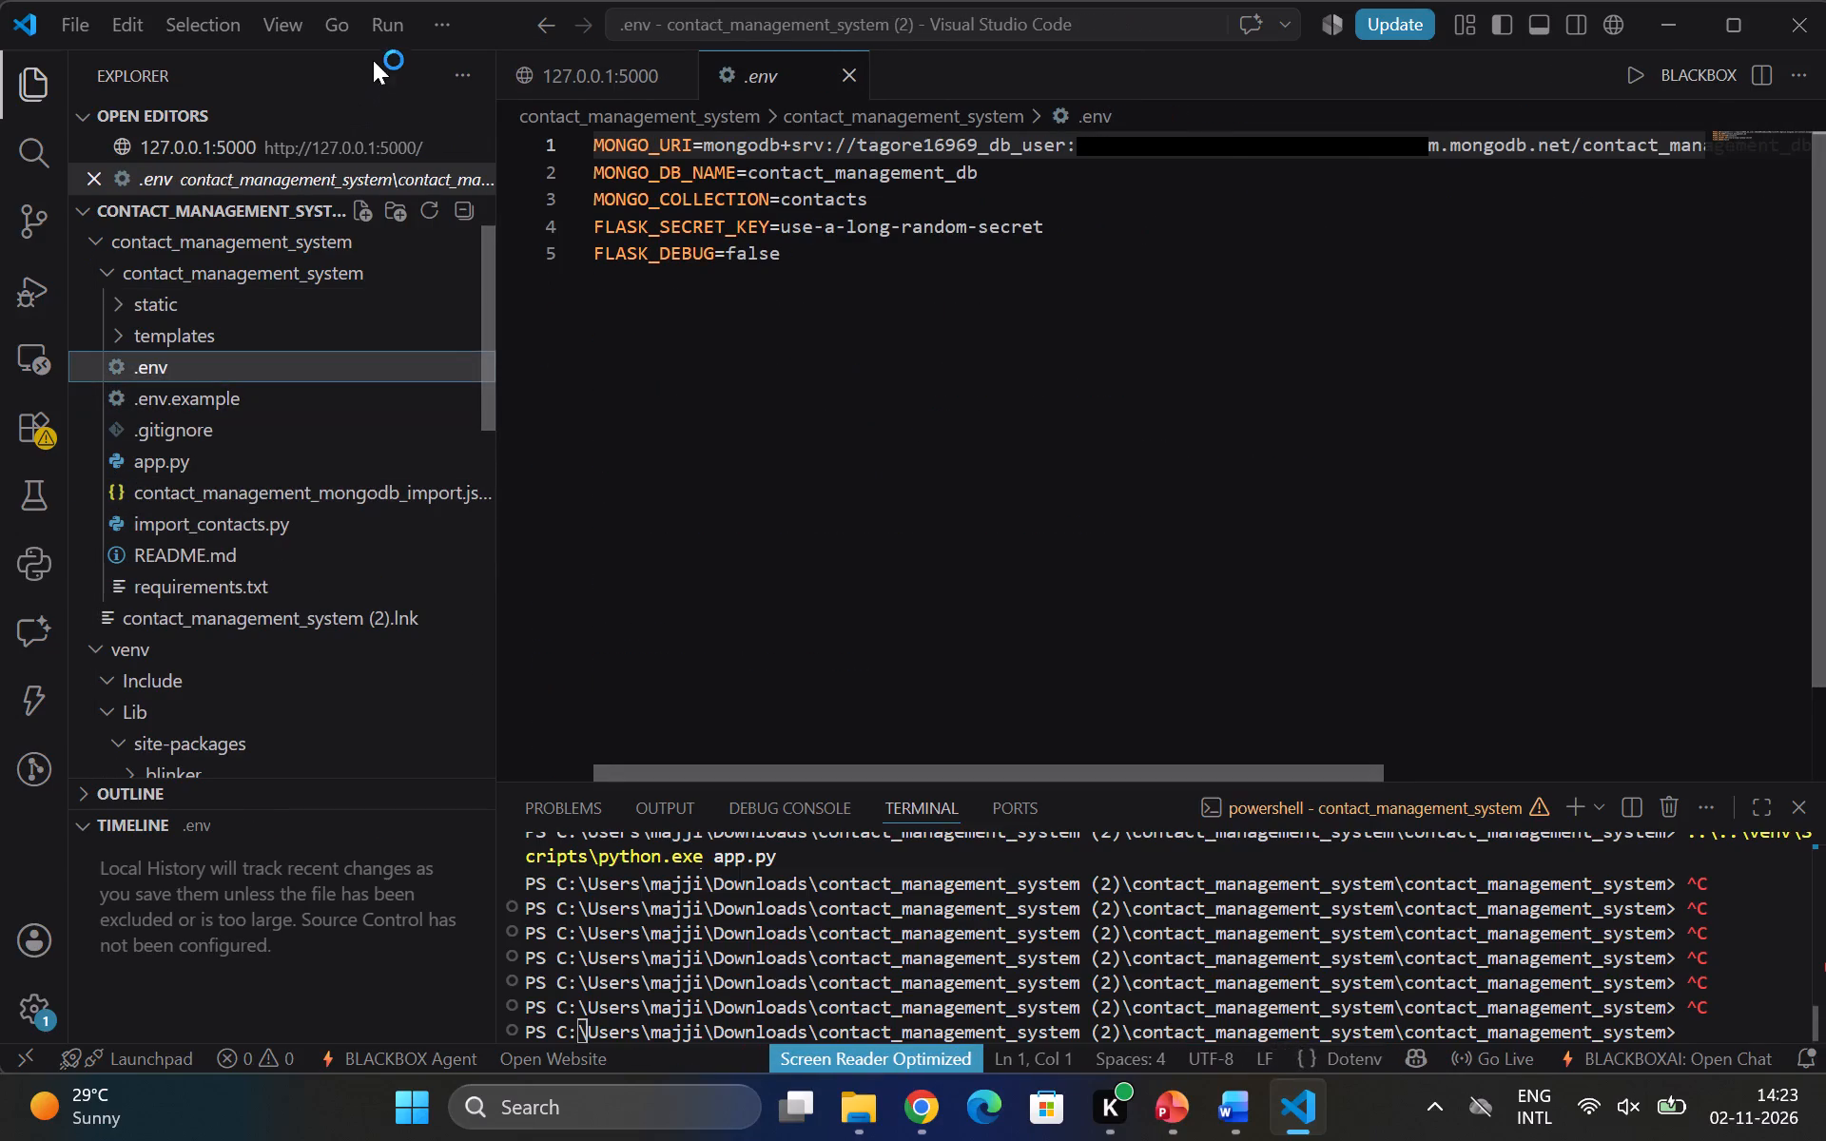
Open a new VS Code terminal and run "python app.py" in it.
click(437, 27)
click(522, 64)
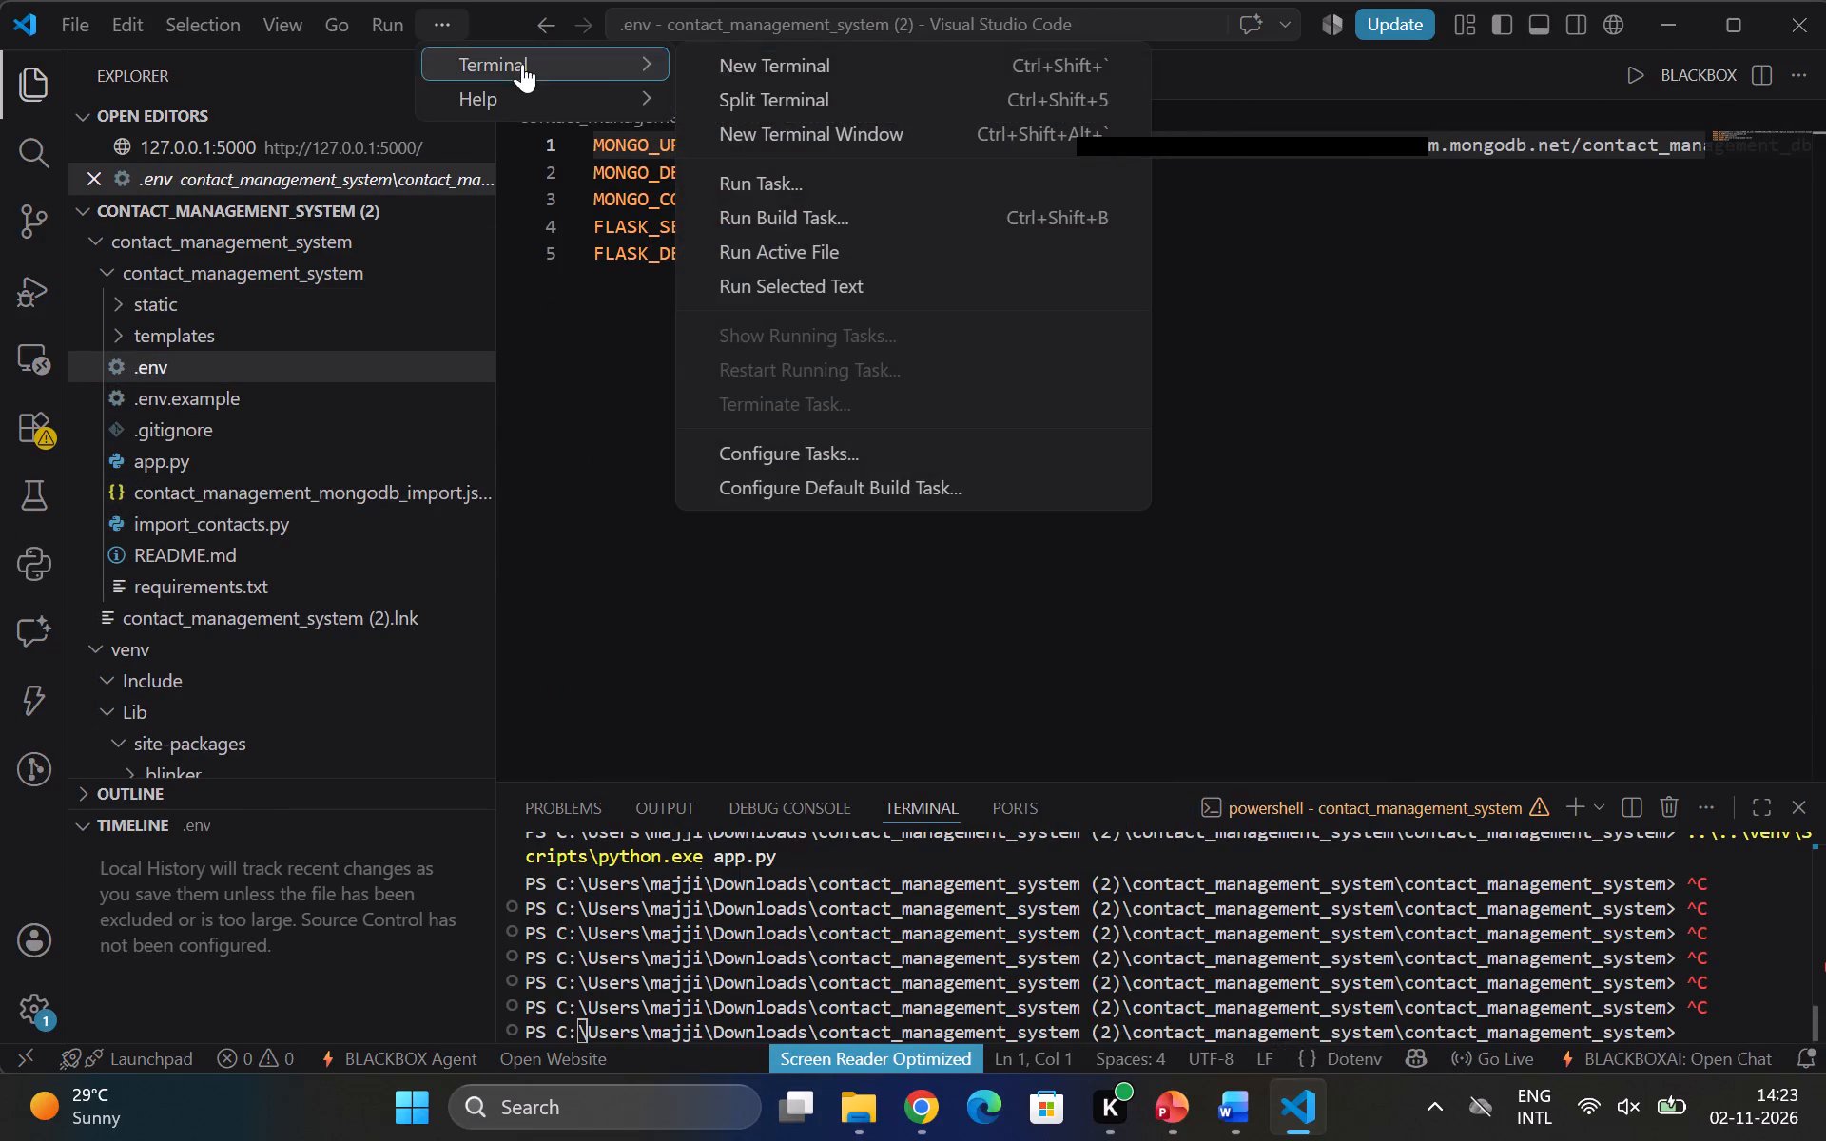
click(724, 49)
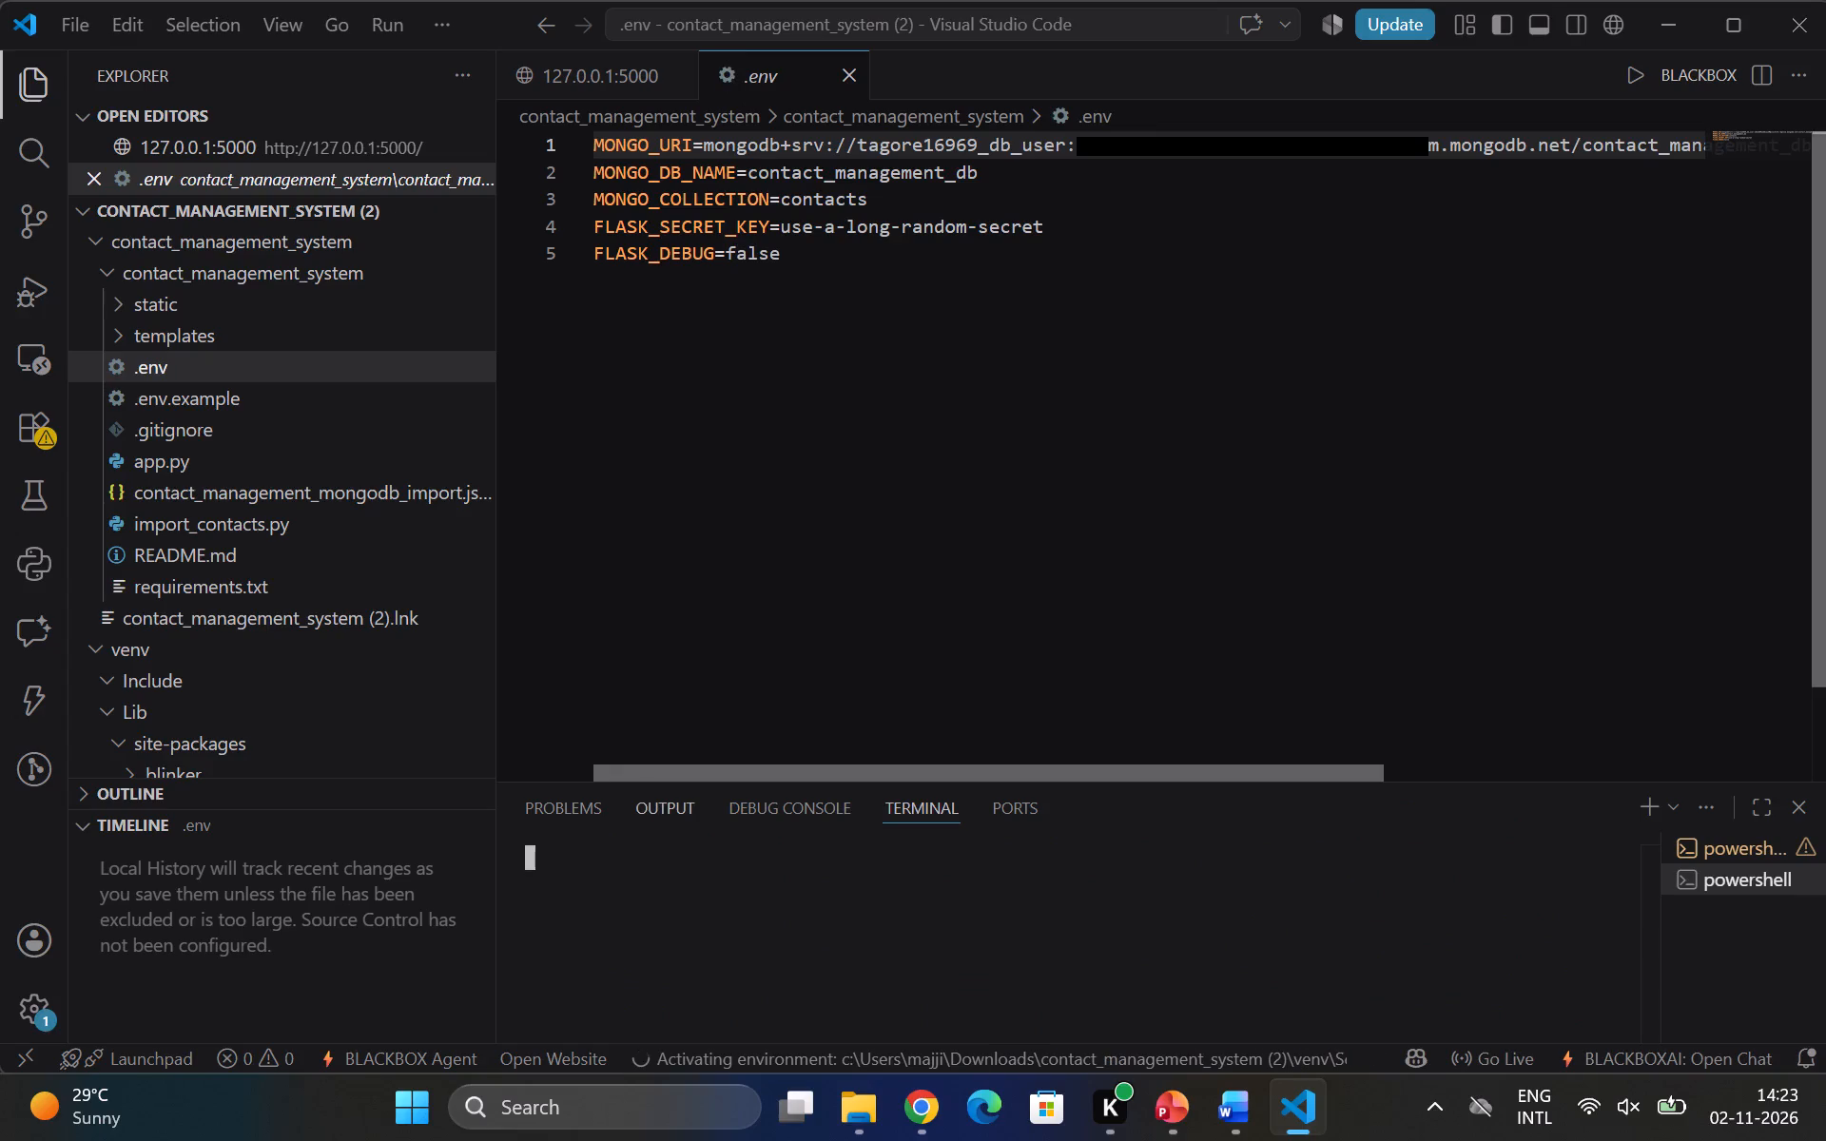
click(630, 871)
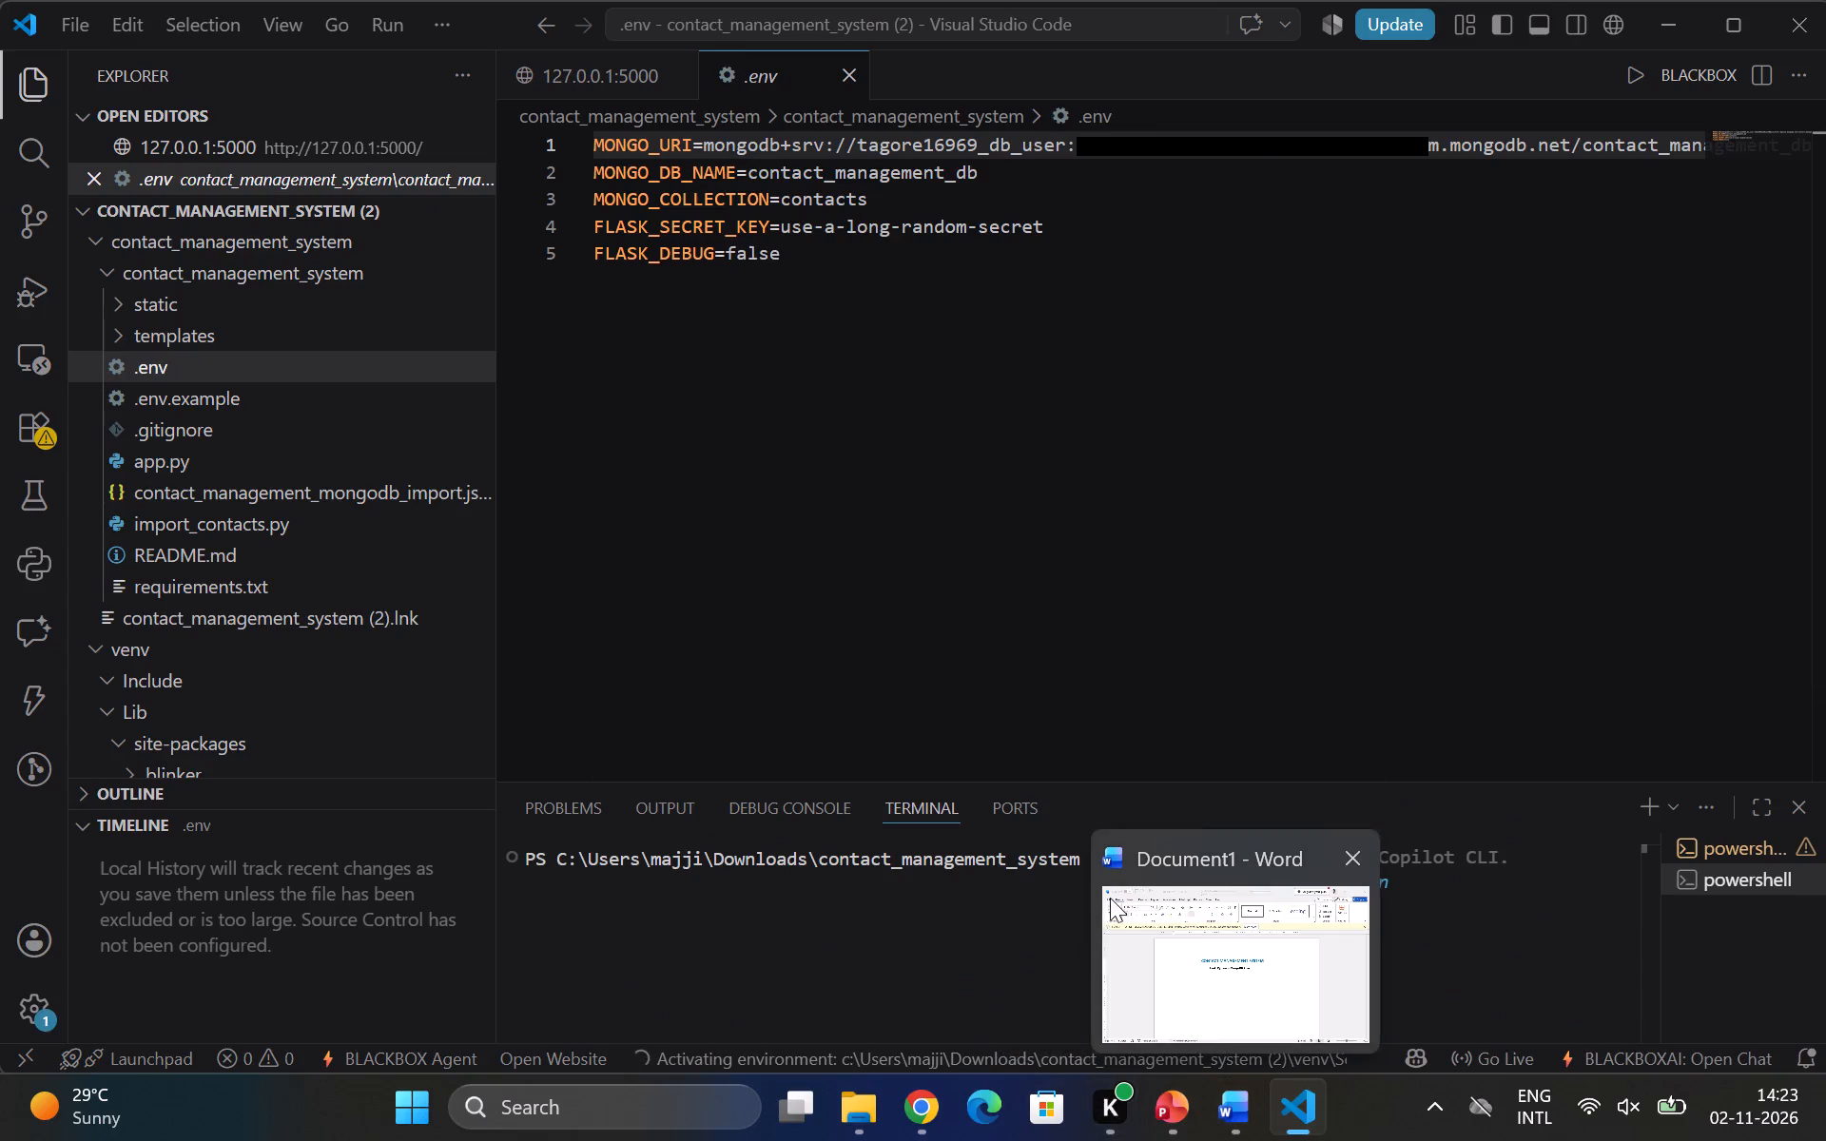
click(1000, 1015)
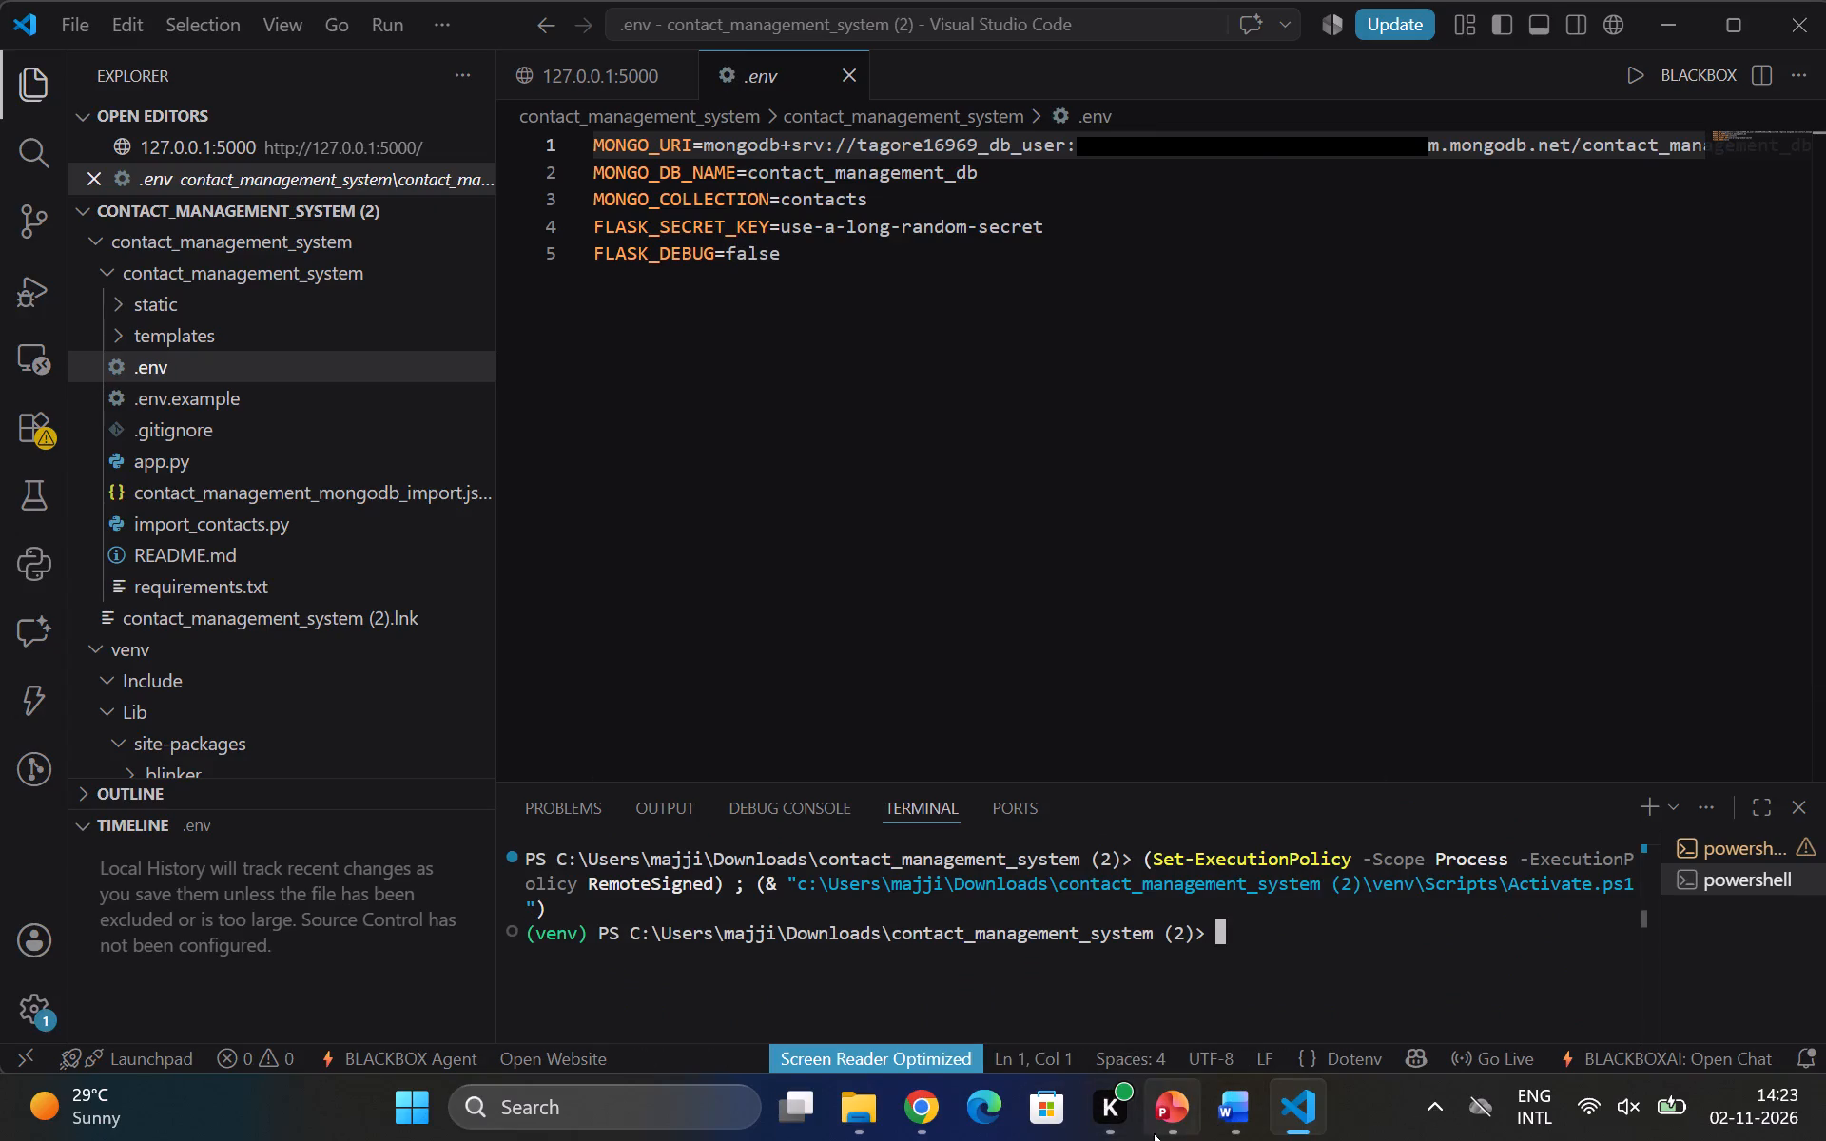
click(929, 988)
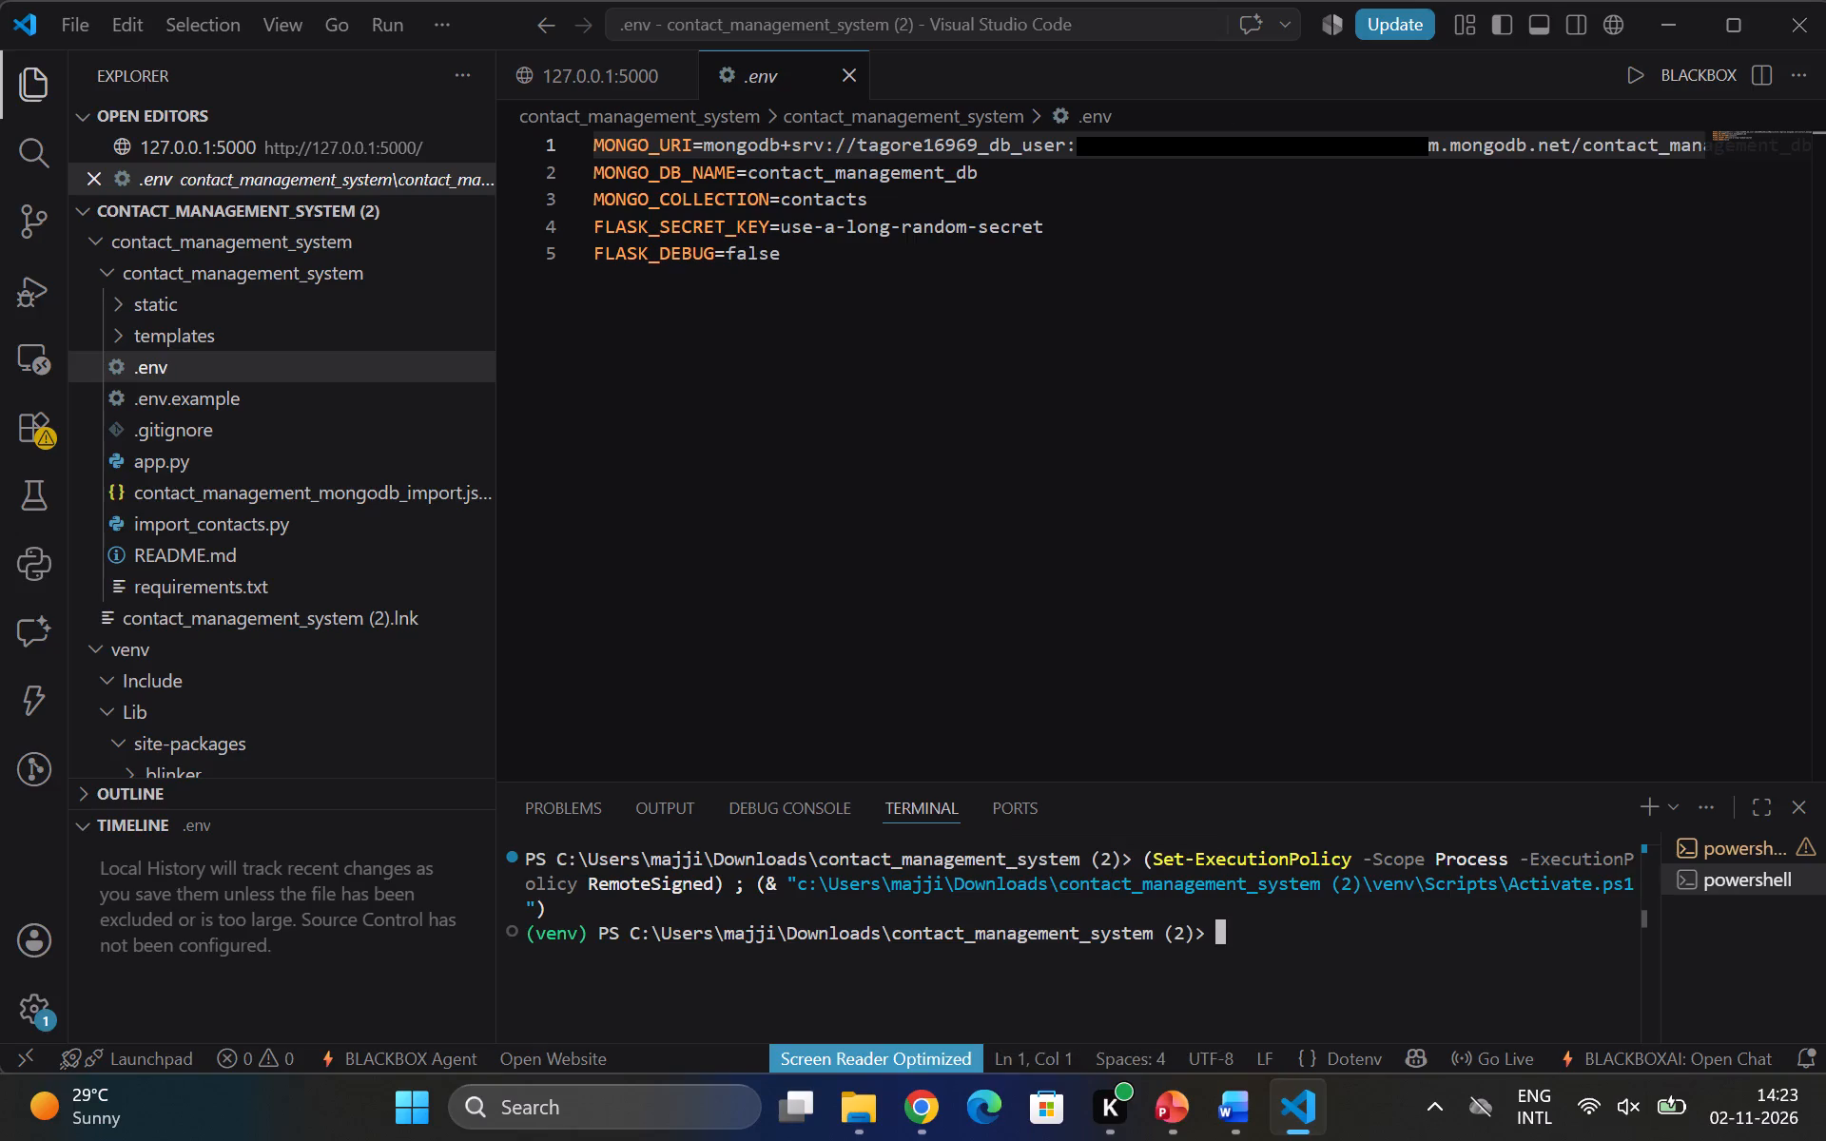
text(python app.)
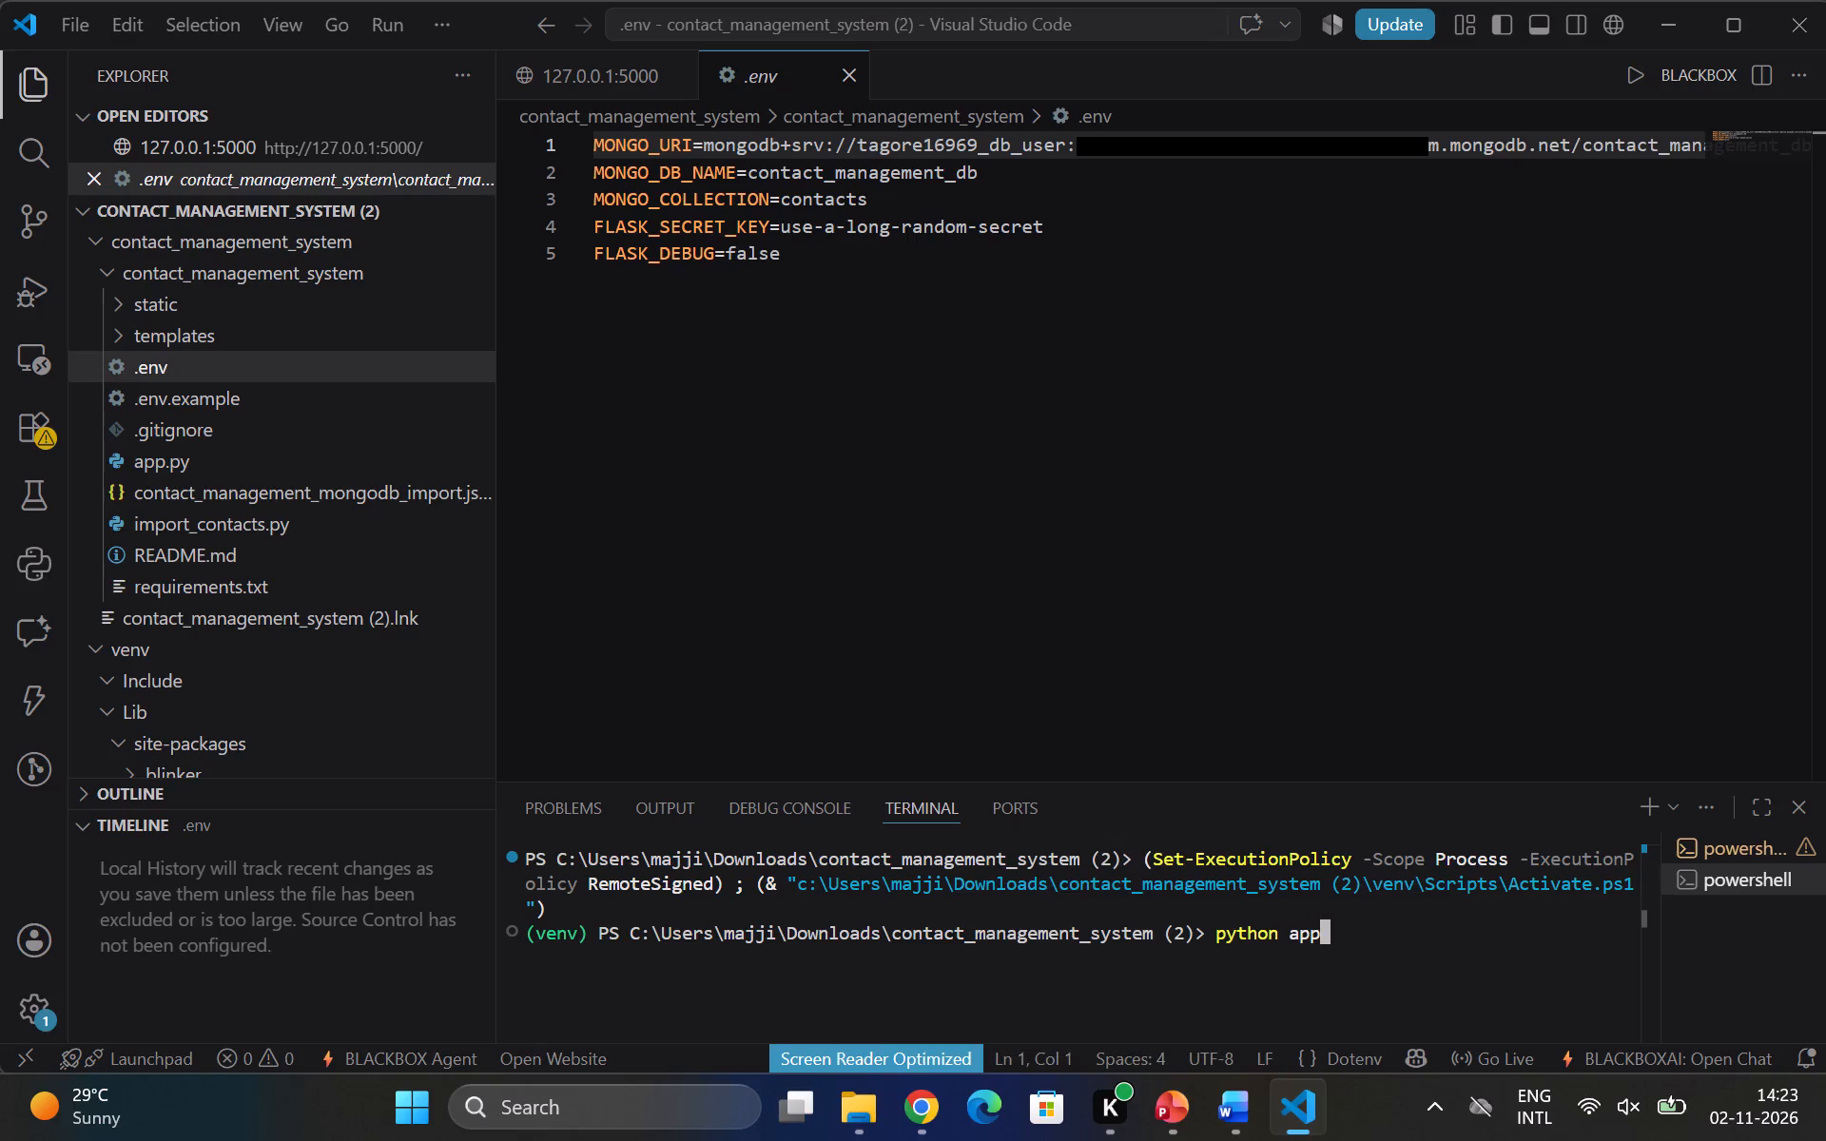
text(py)
key(Return)
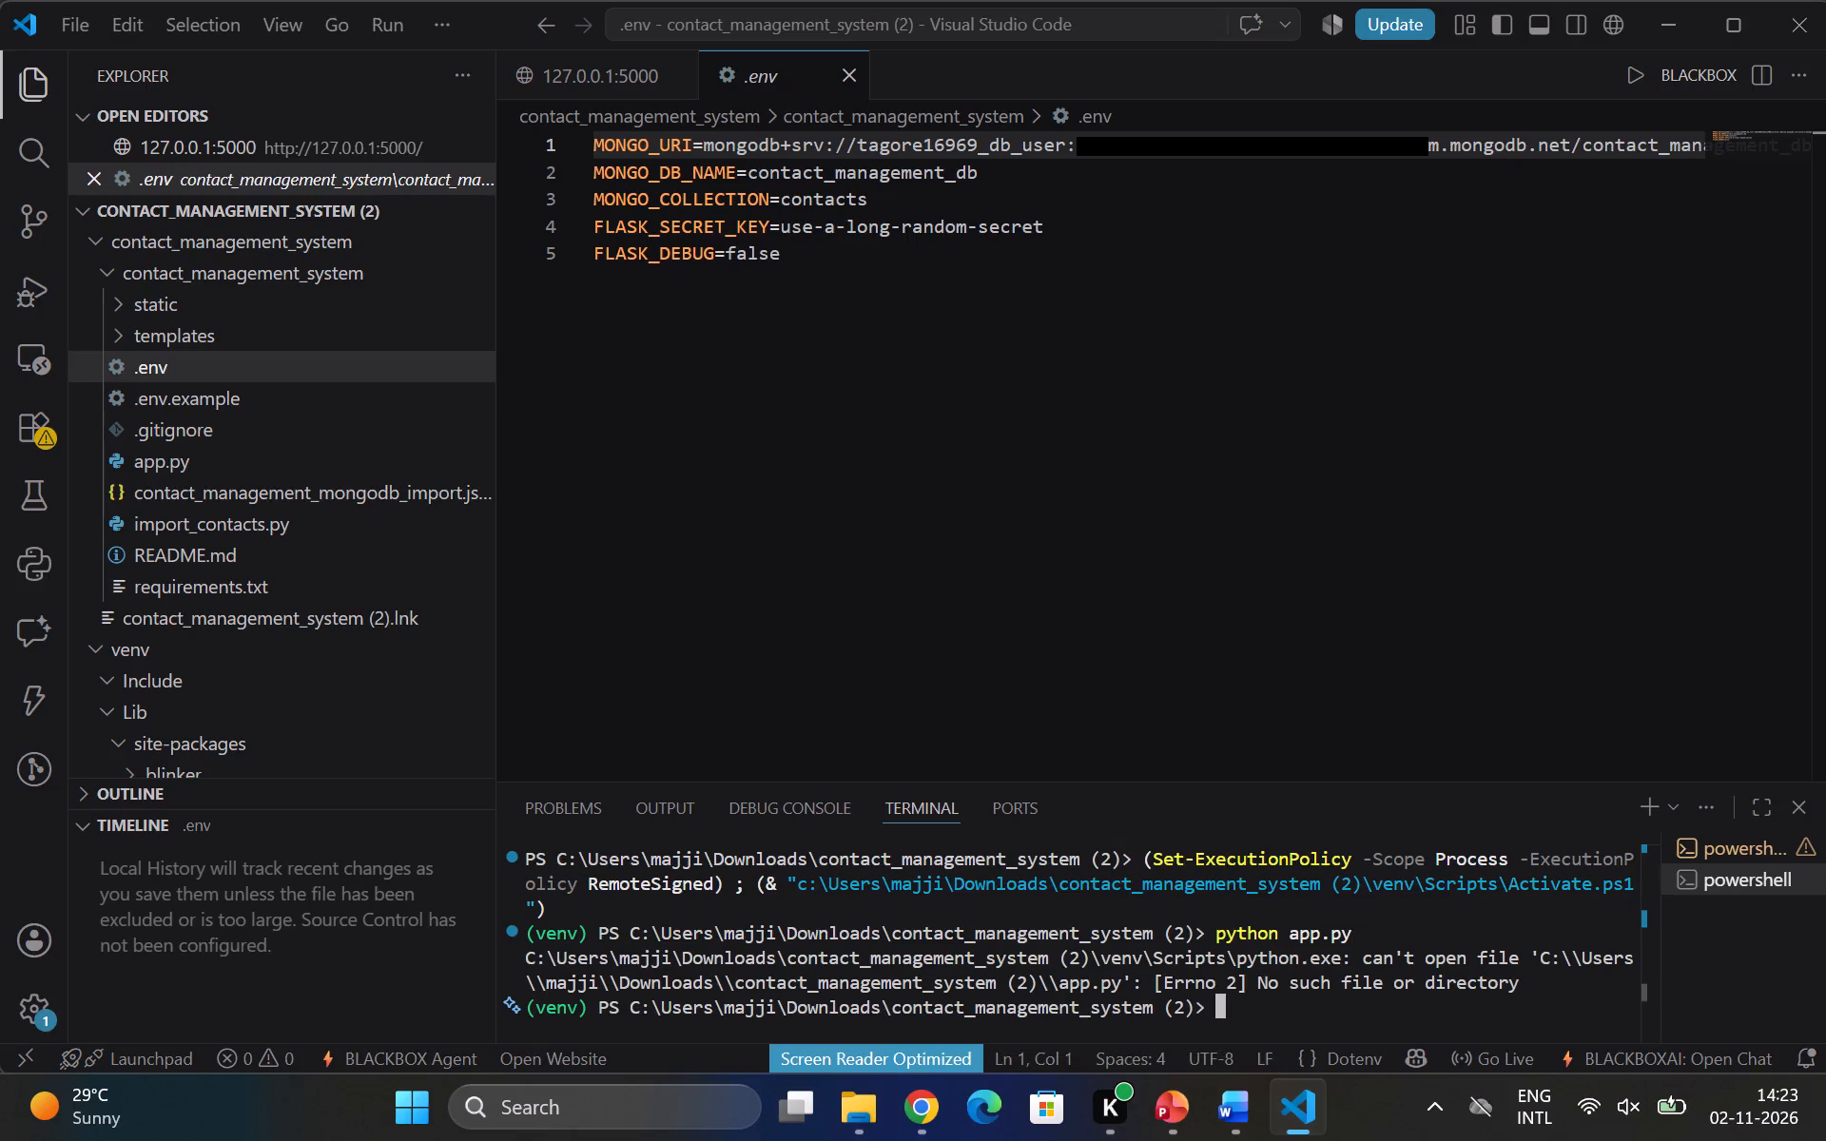
click(917, 1125)
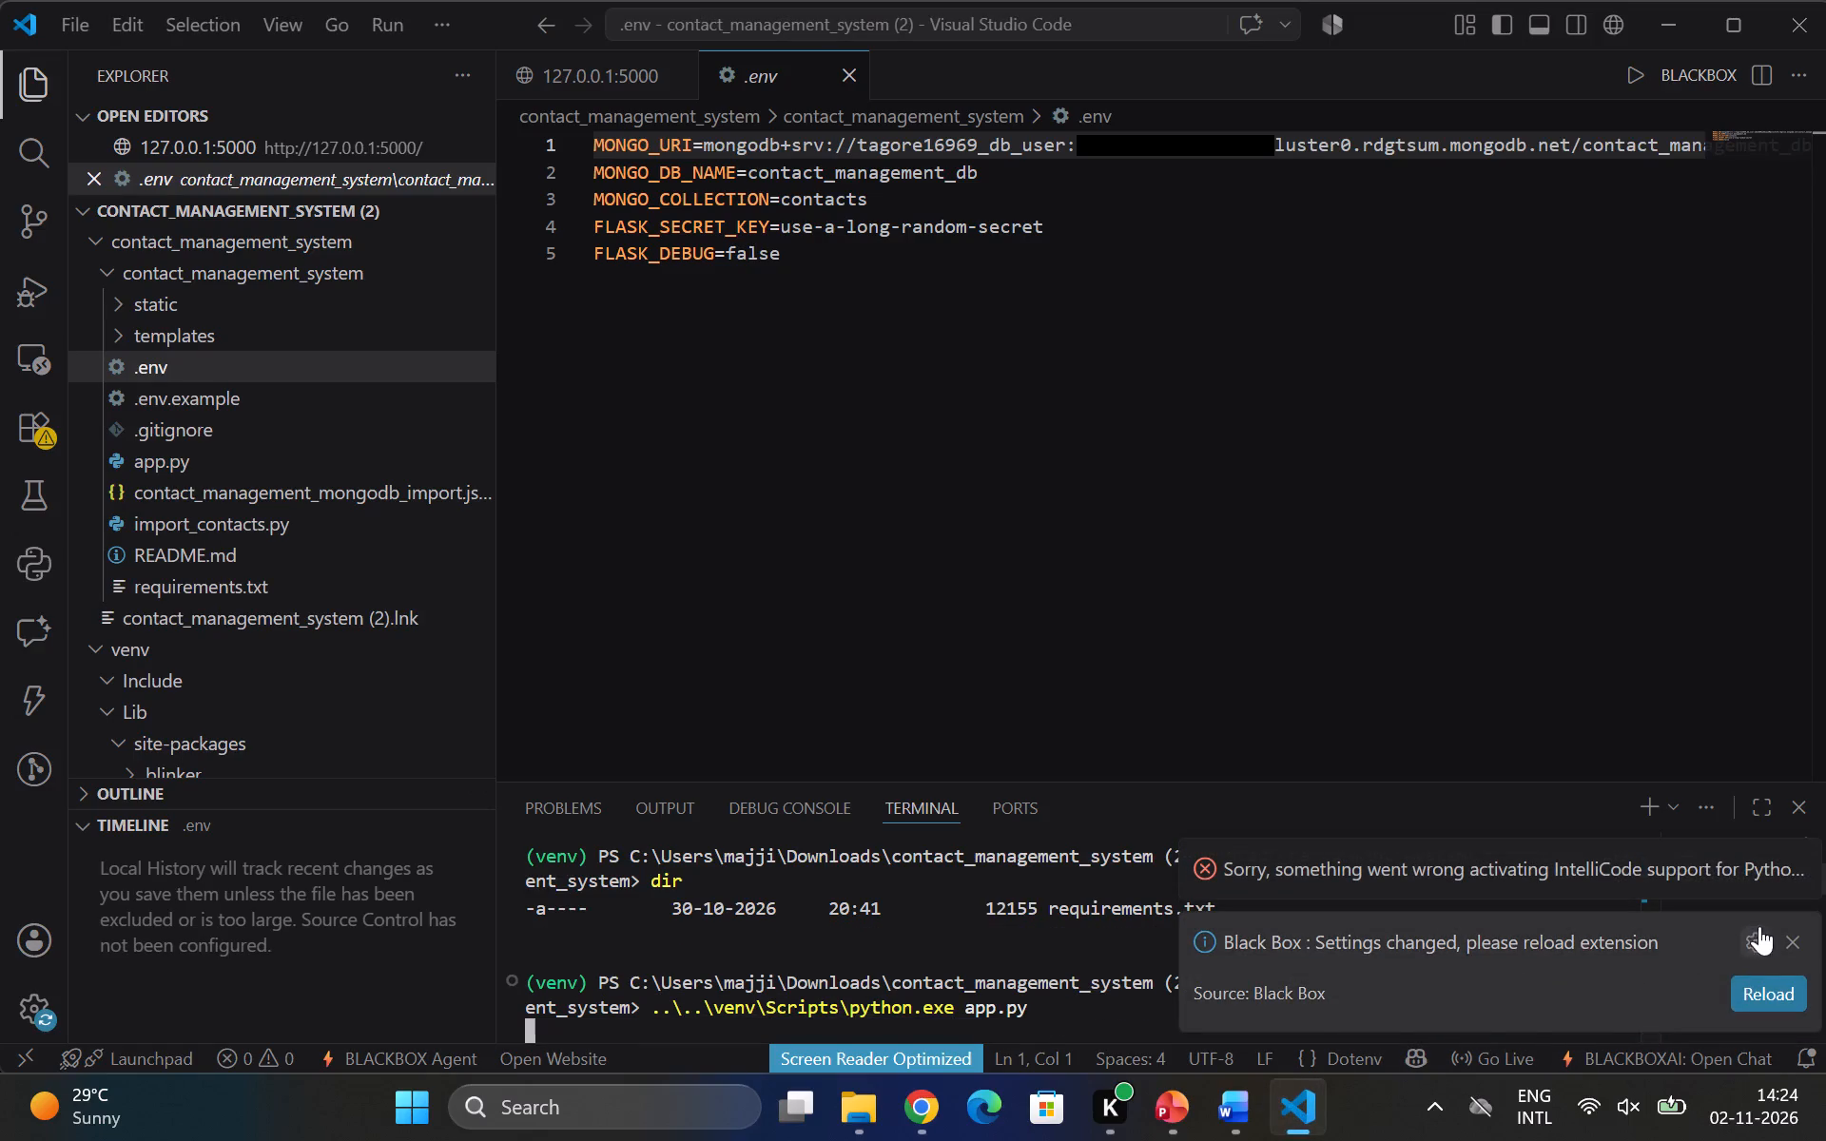
click(1788, 942)
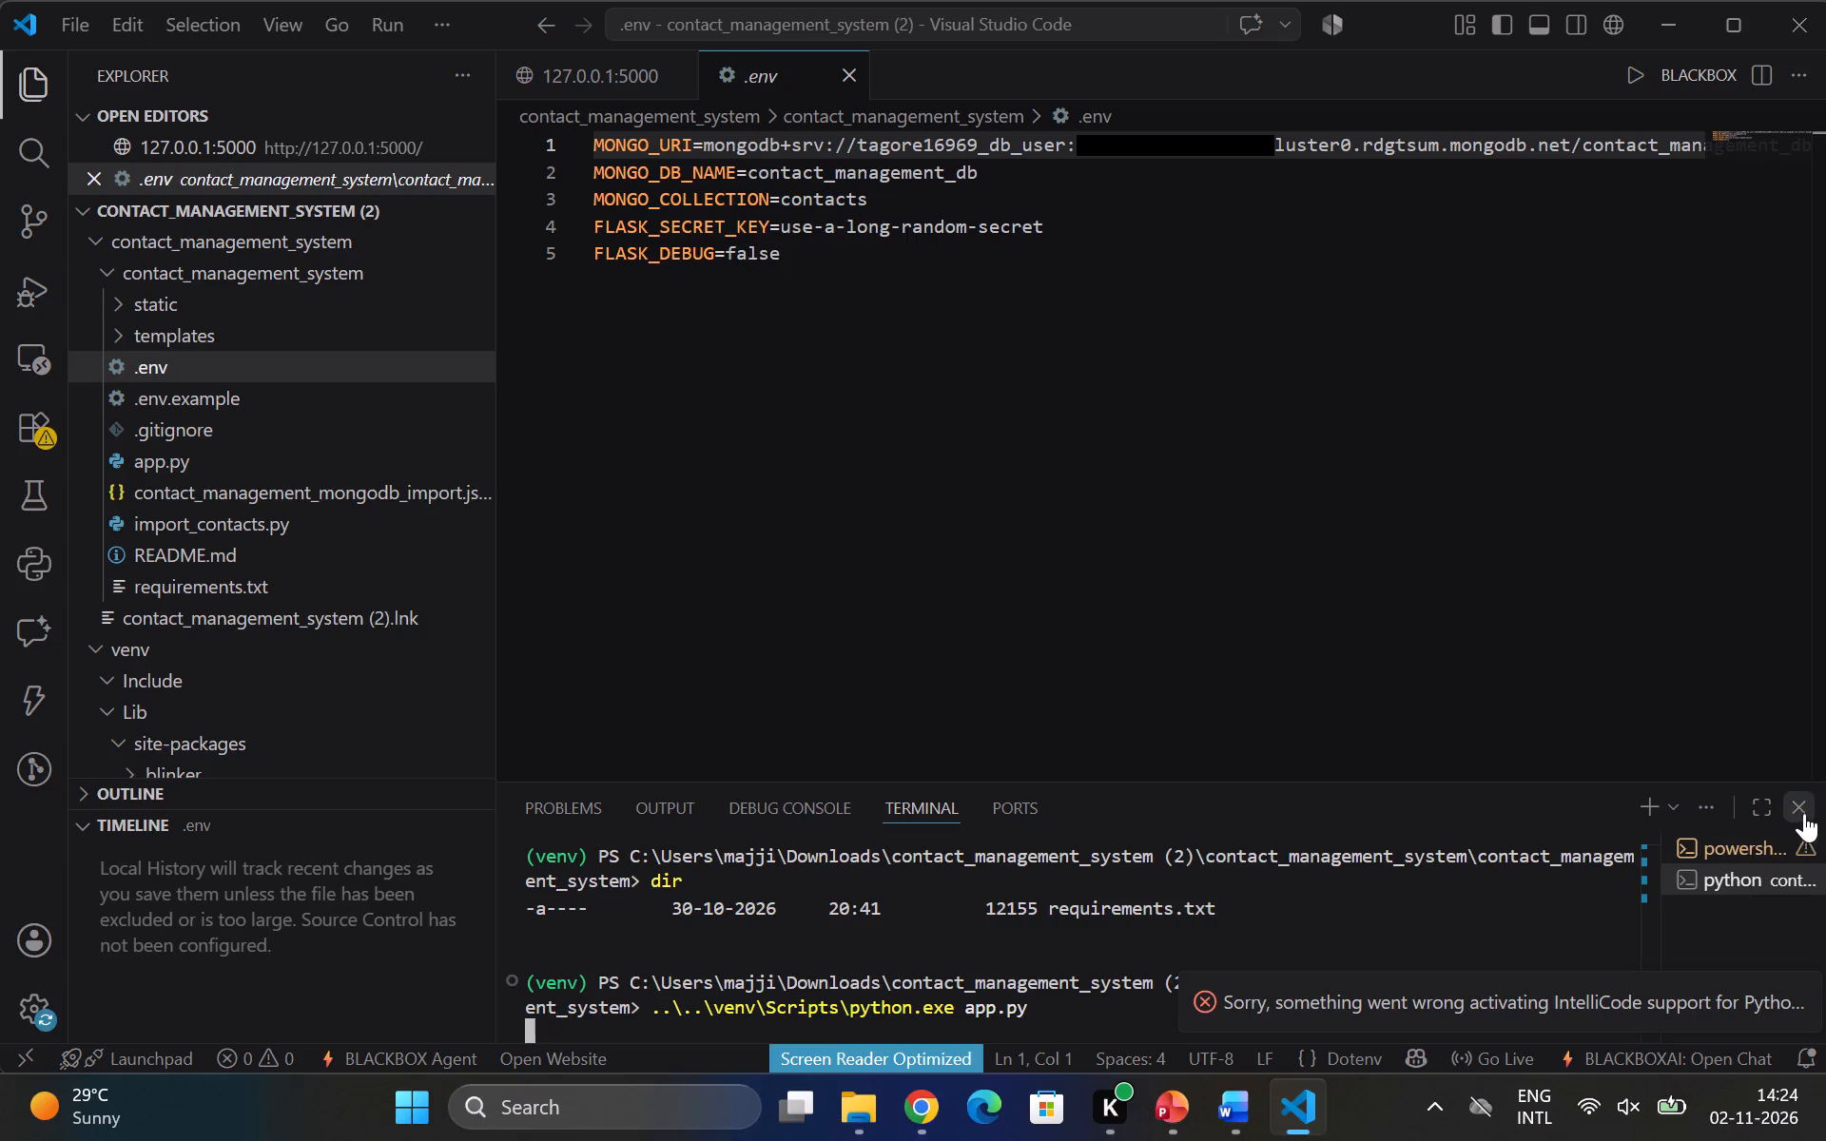
scroll(845, 979, down, 2)
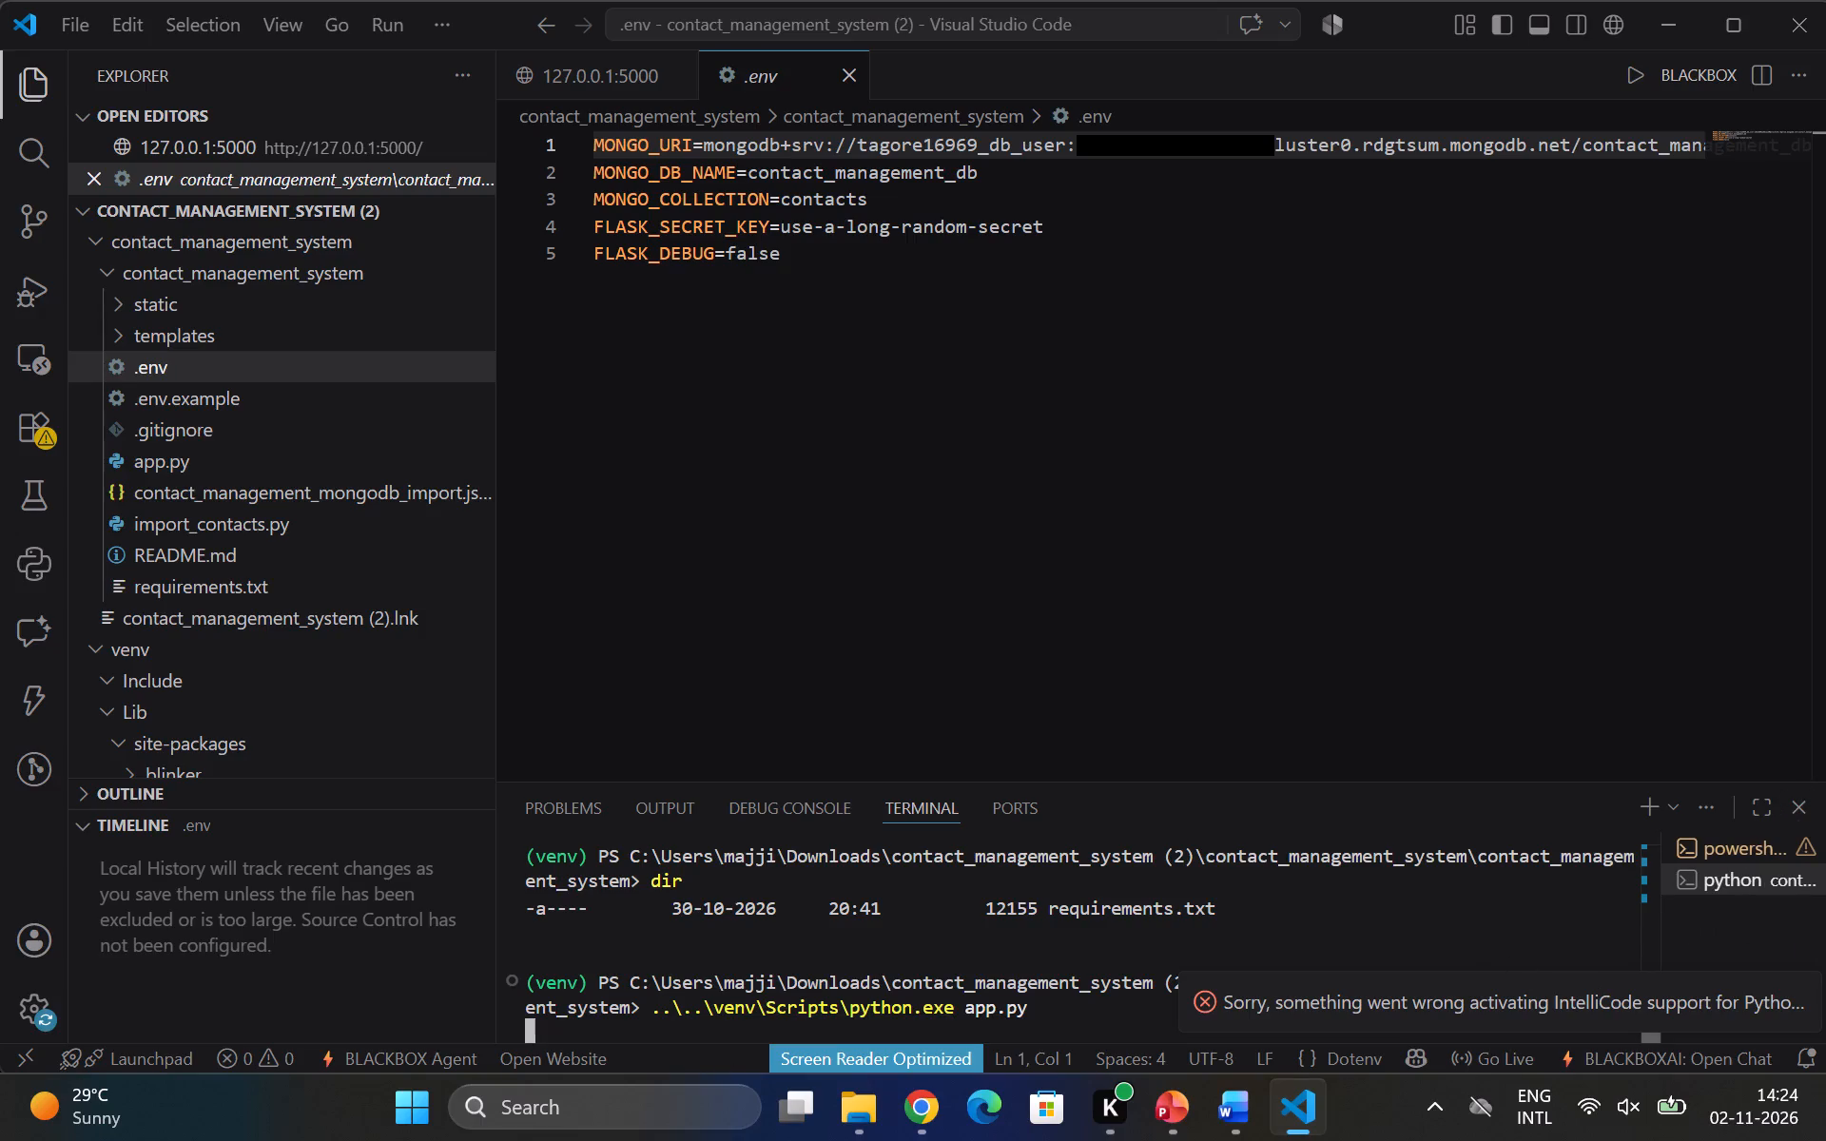
click(1070, 1018)
scroll(1070, 1018, down, 2)
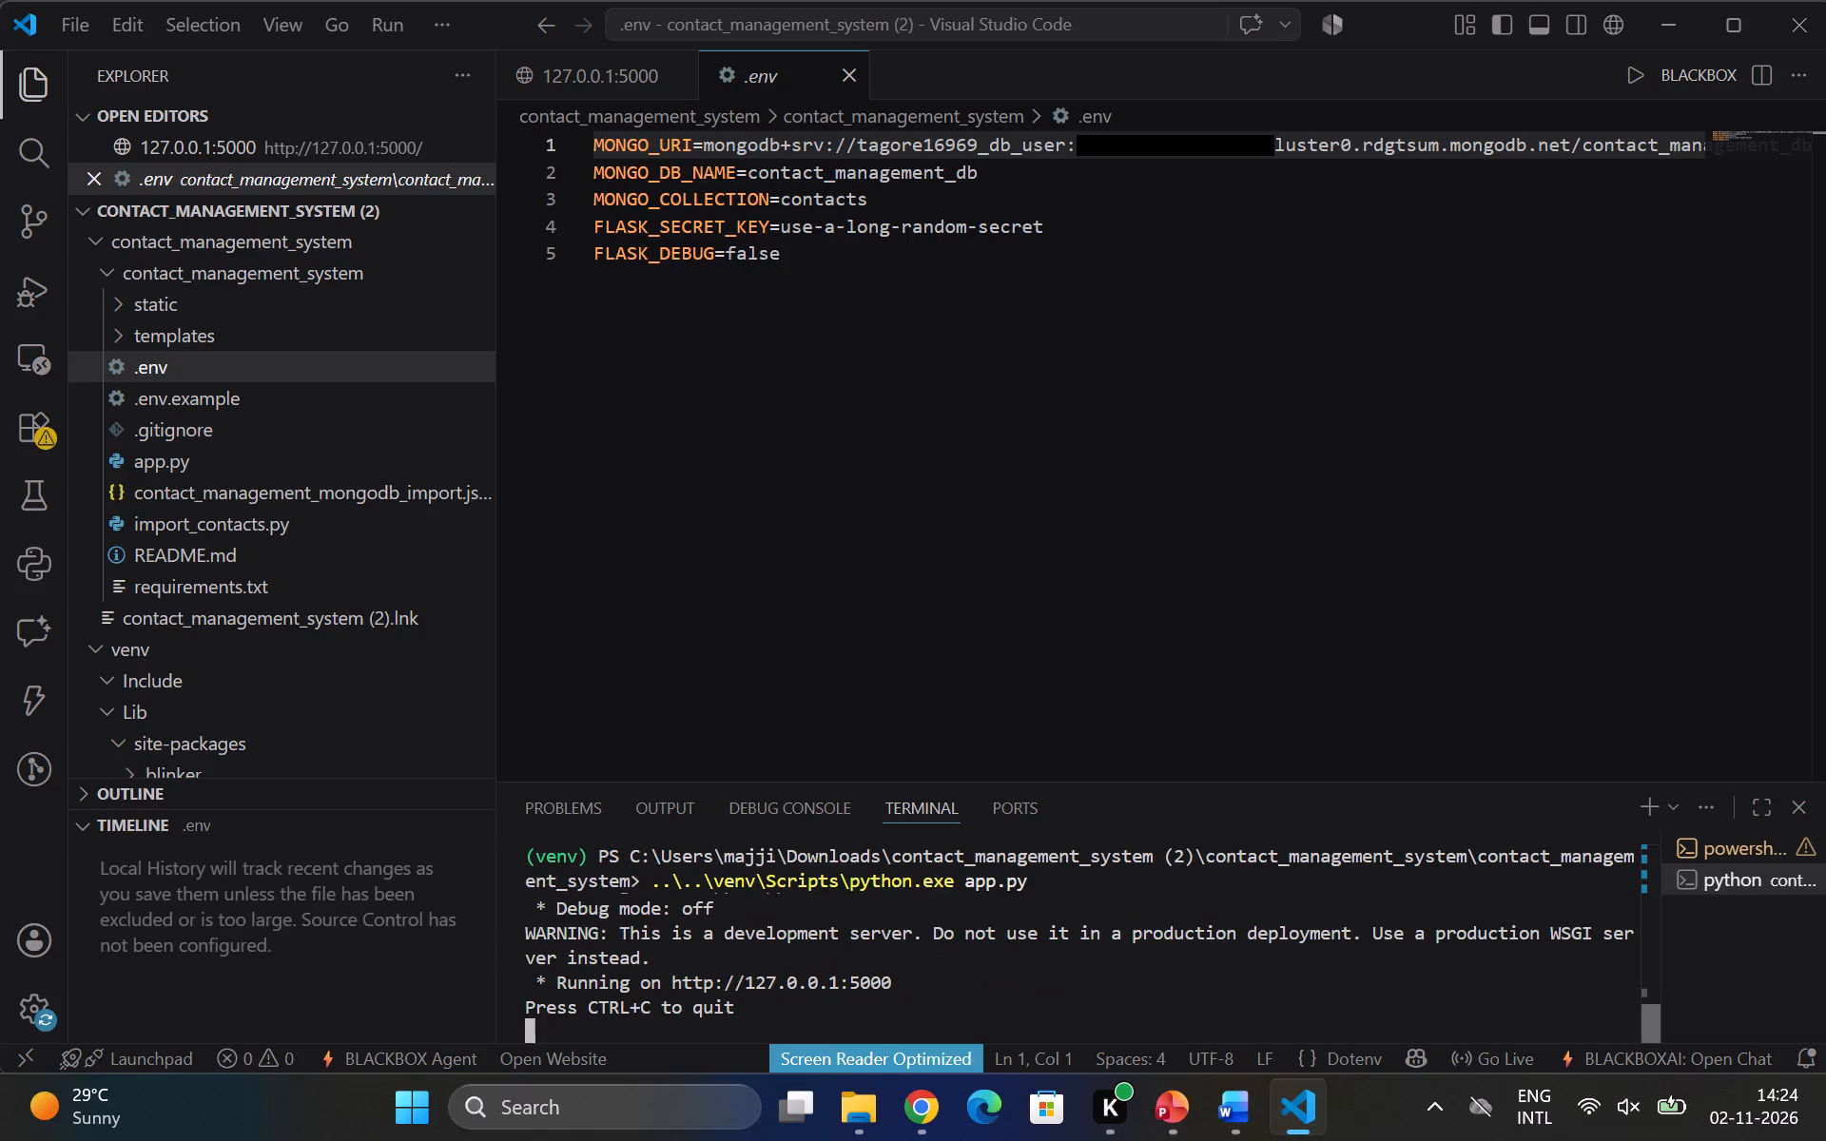
ctrl+click(810, 984)
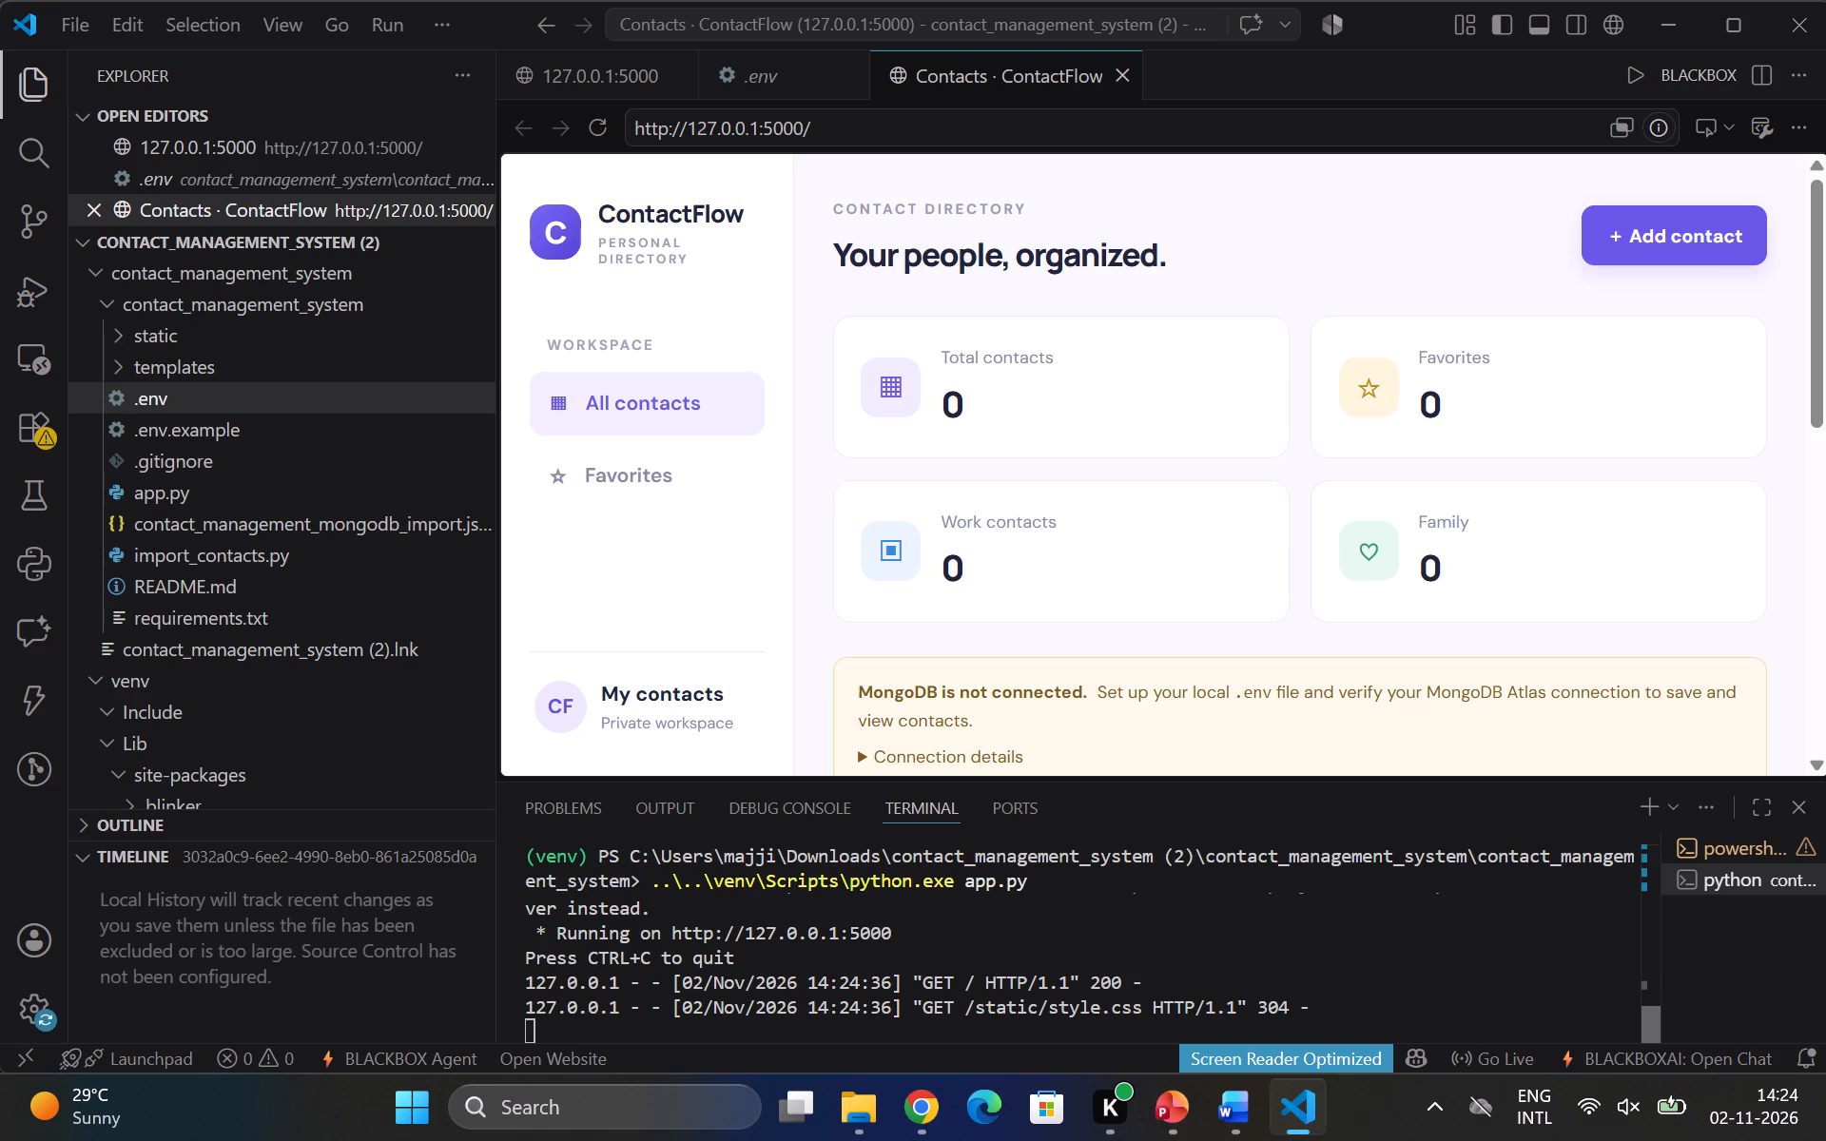
scroll(964, 587, down, 1)
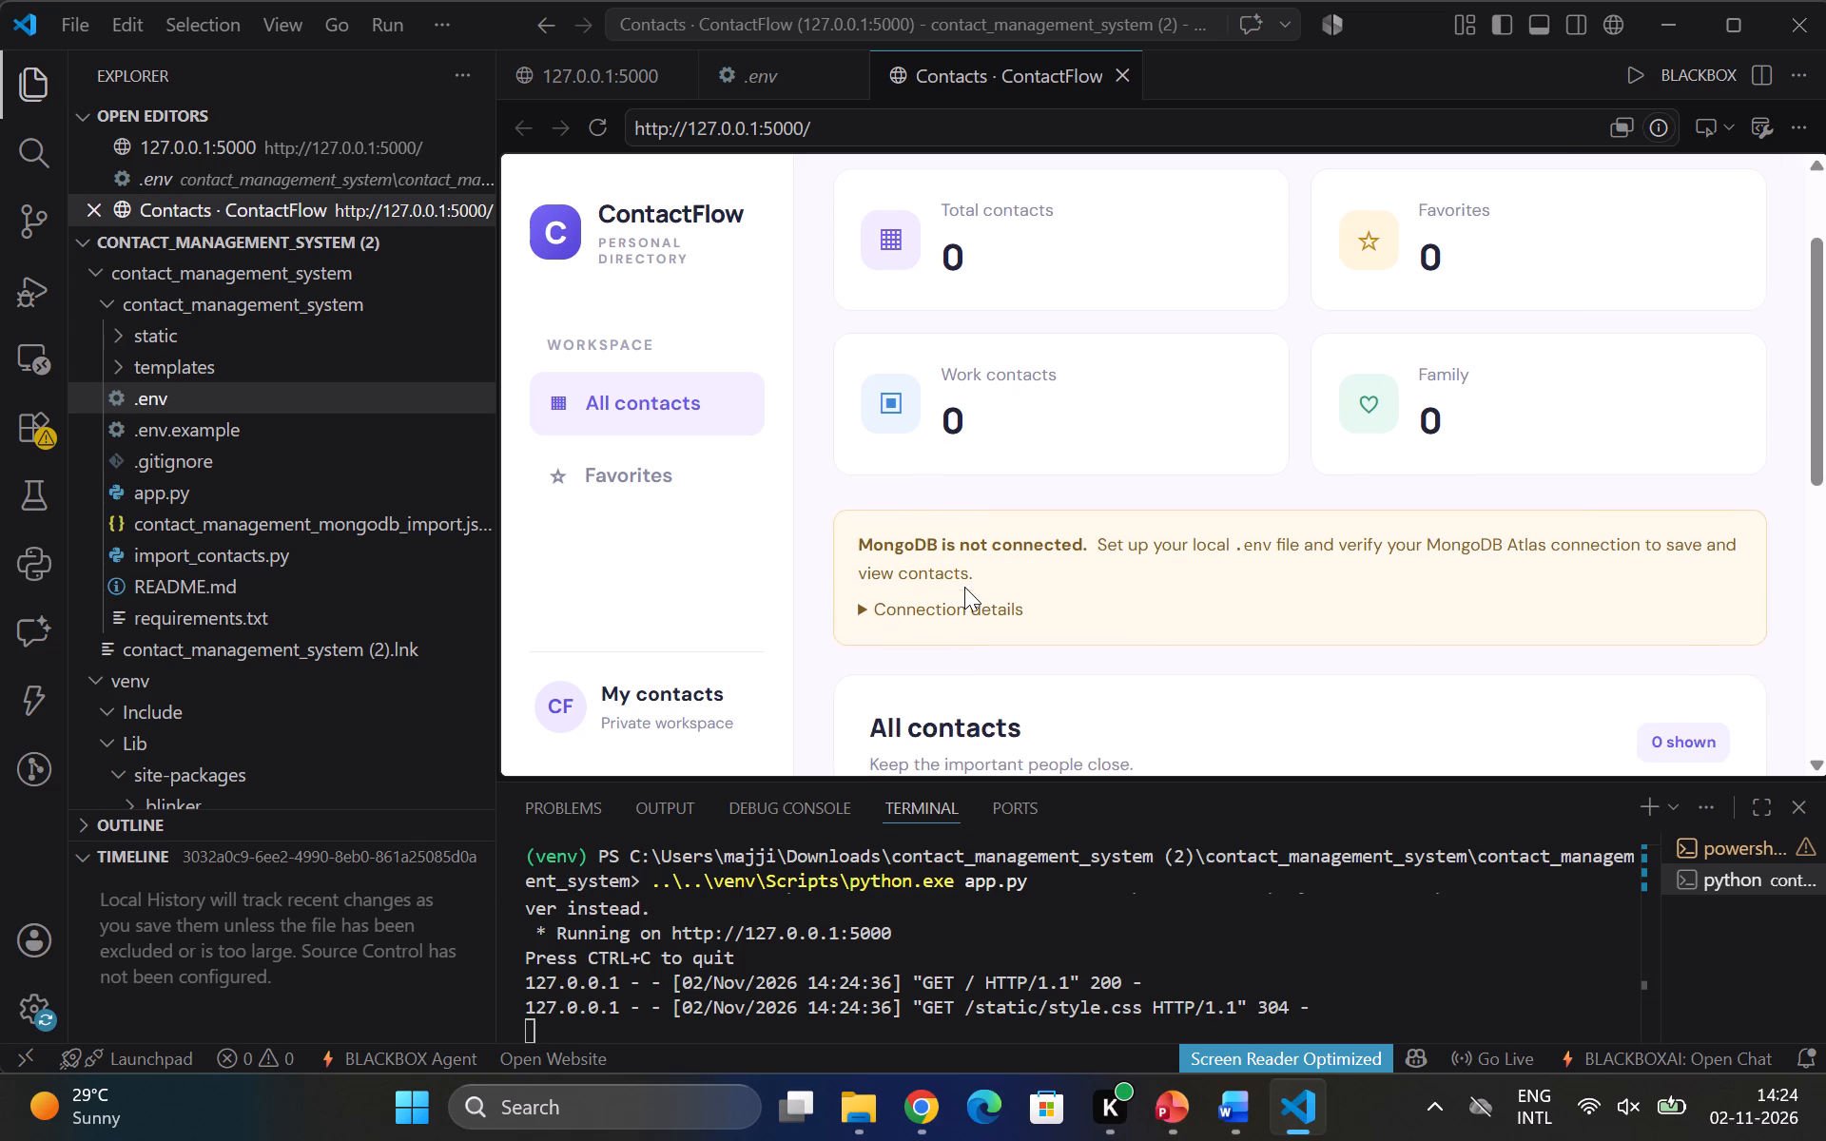
scroll(964, 587, down, 5)
scroll(964, 587, up, 8)
scroll(964, 587, down, 7)
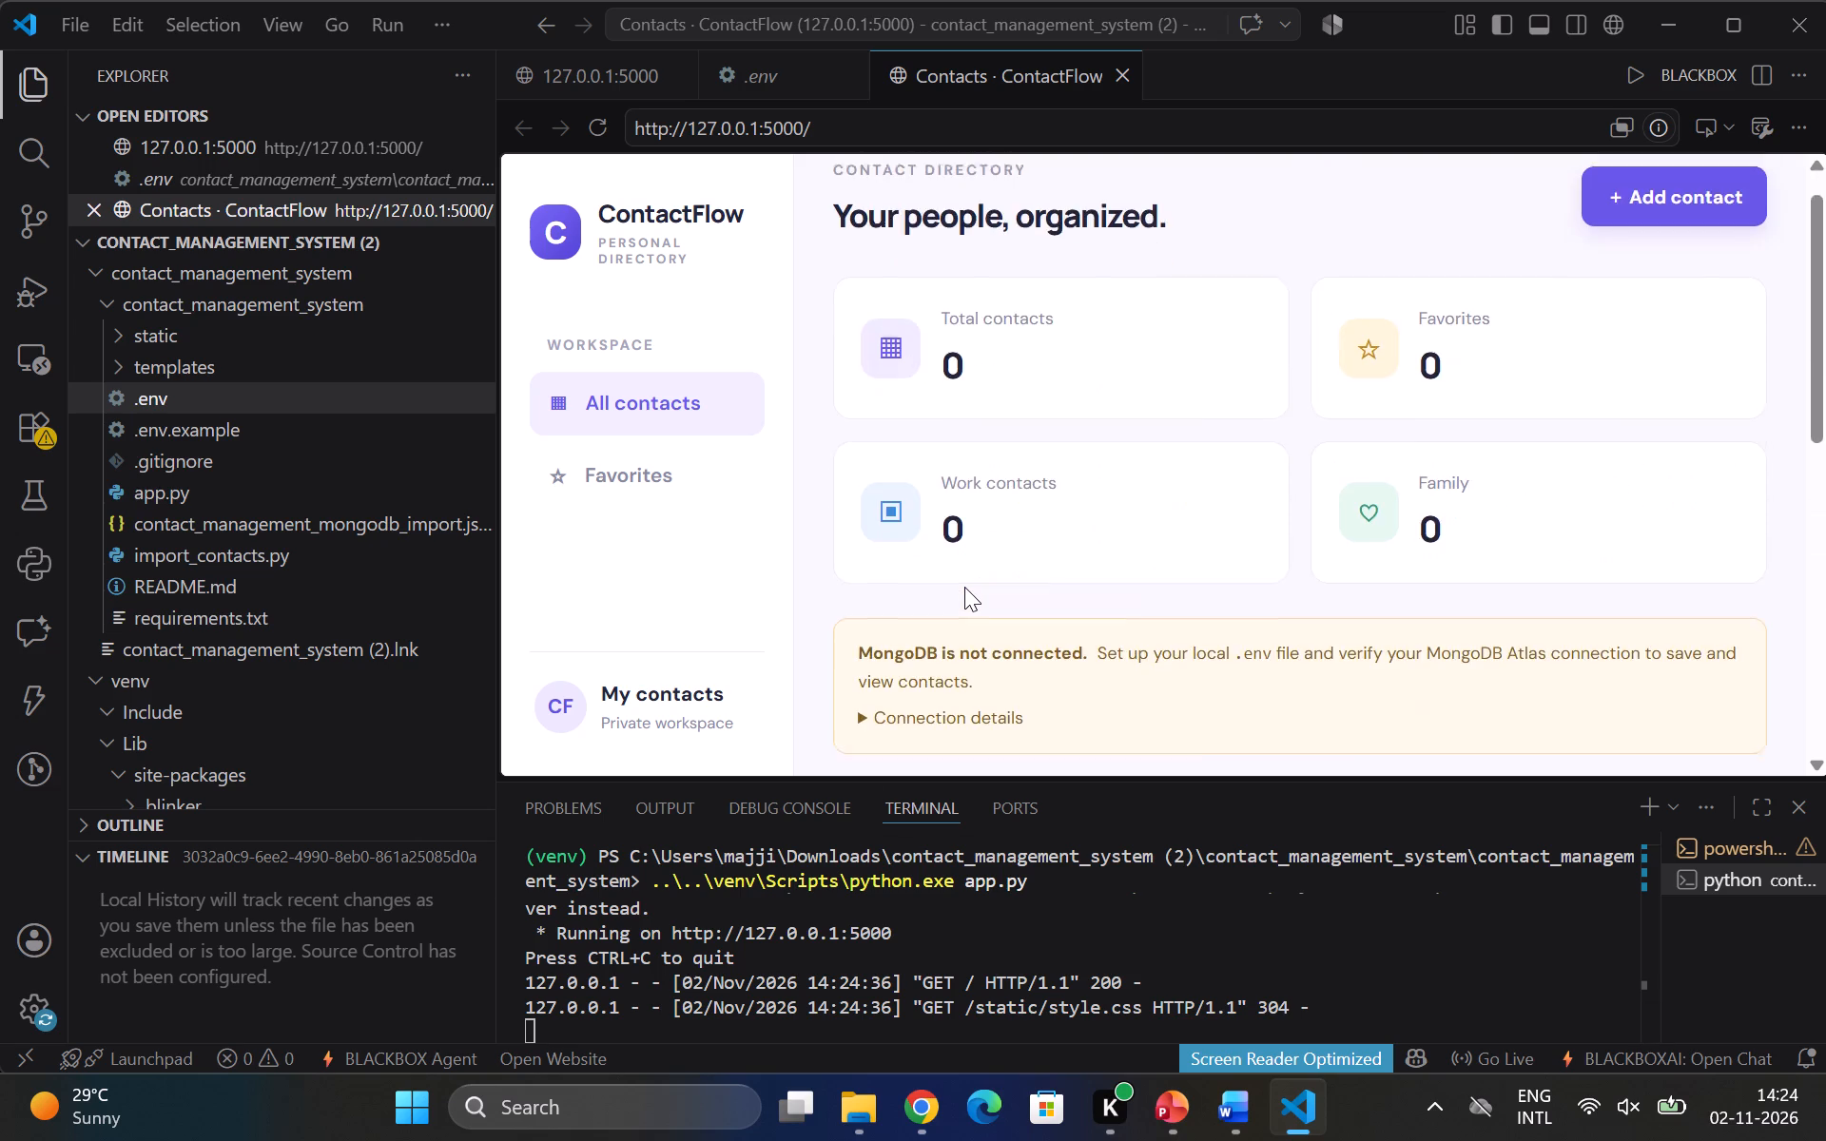
scroll(964, 587, down, 6)
Open the app's page for adding a contact from the empty contact list.
click(1245, 530)
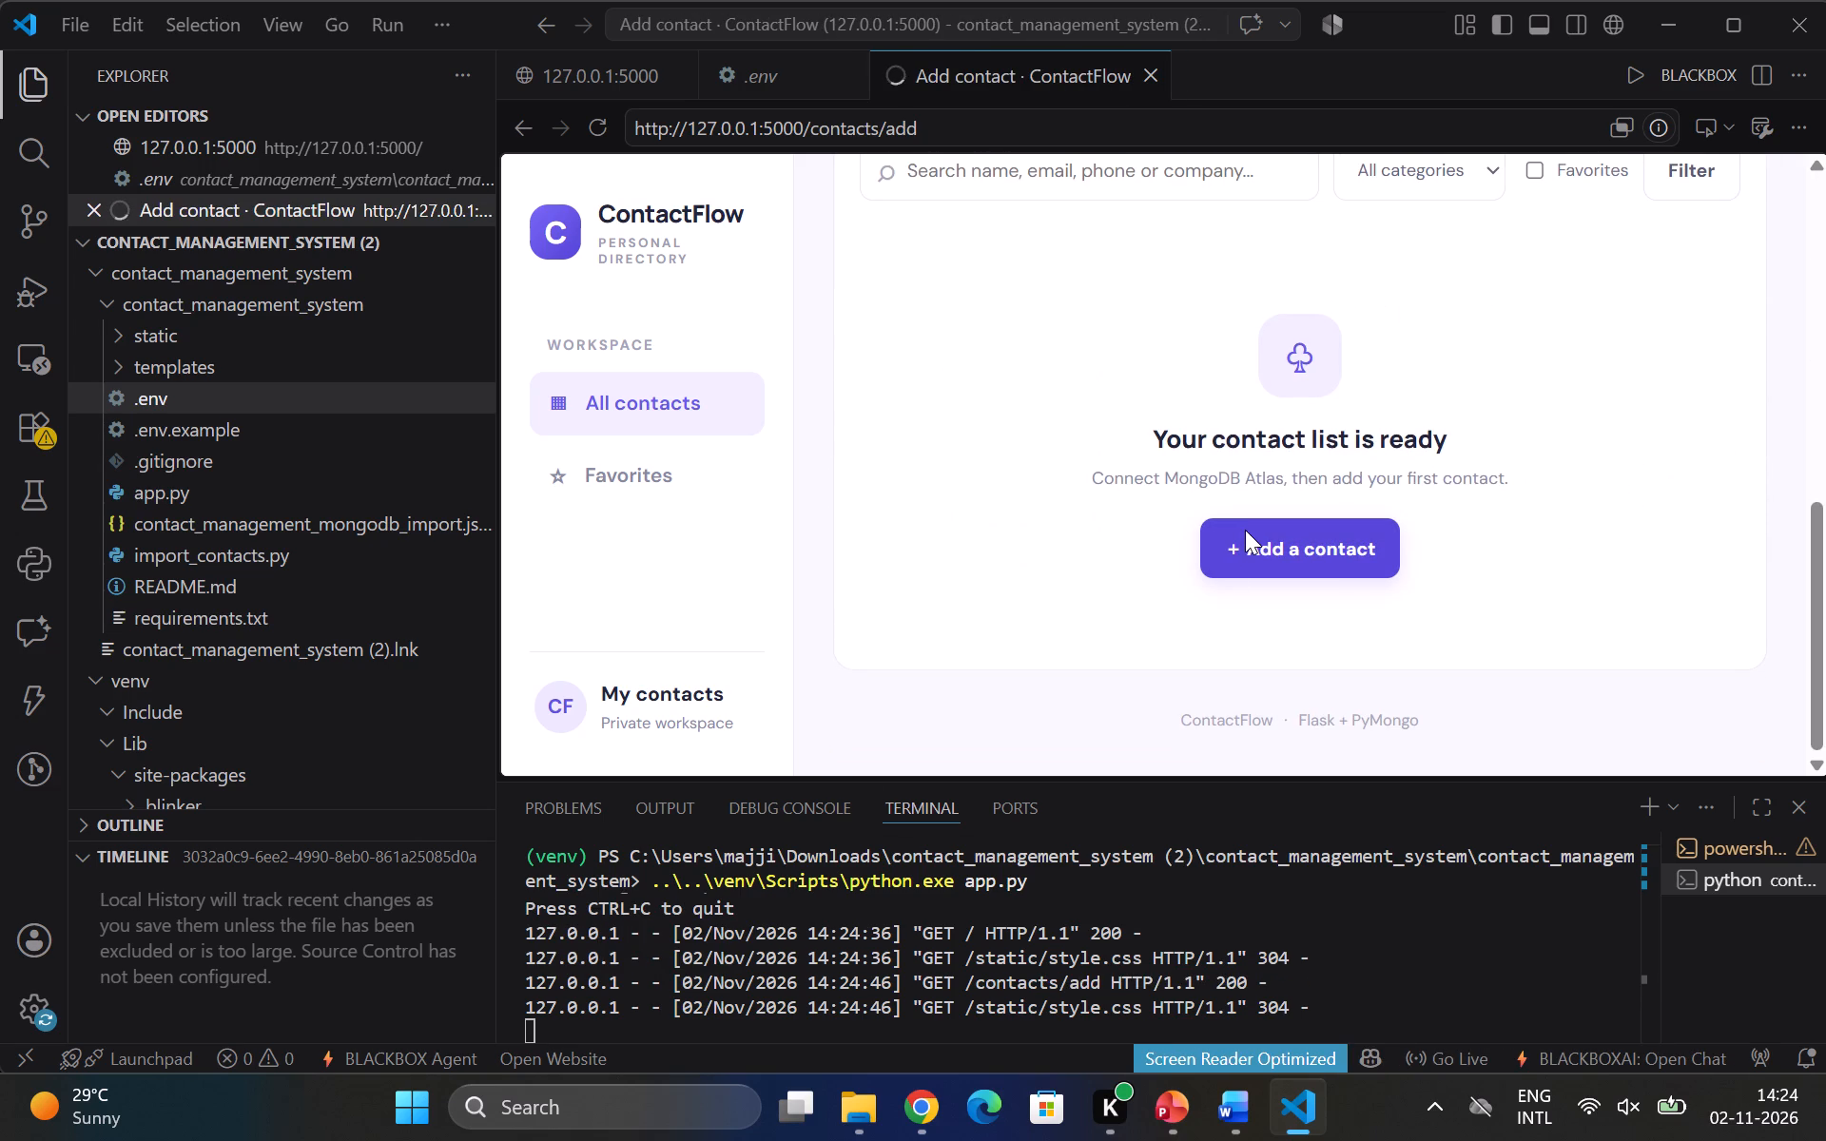
scroll(1245, 530, up, 10)
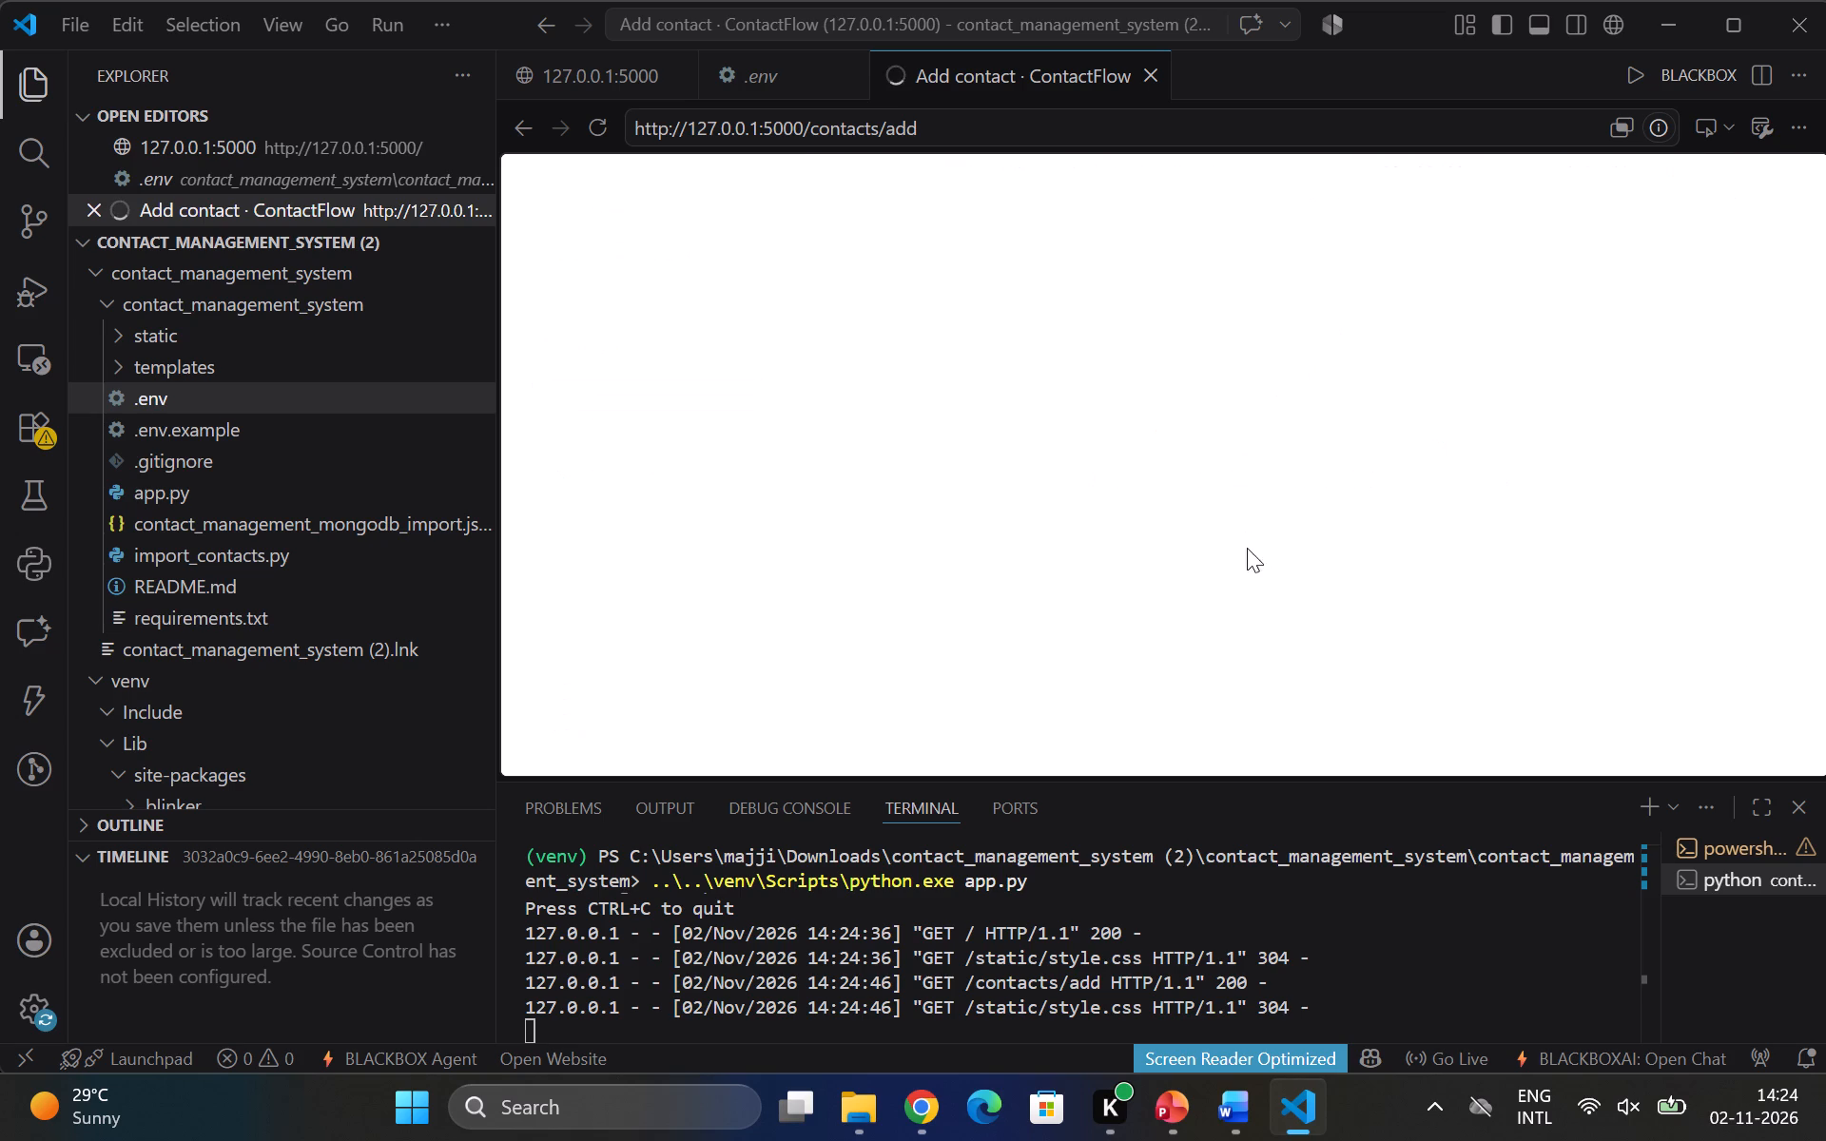
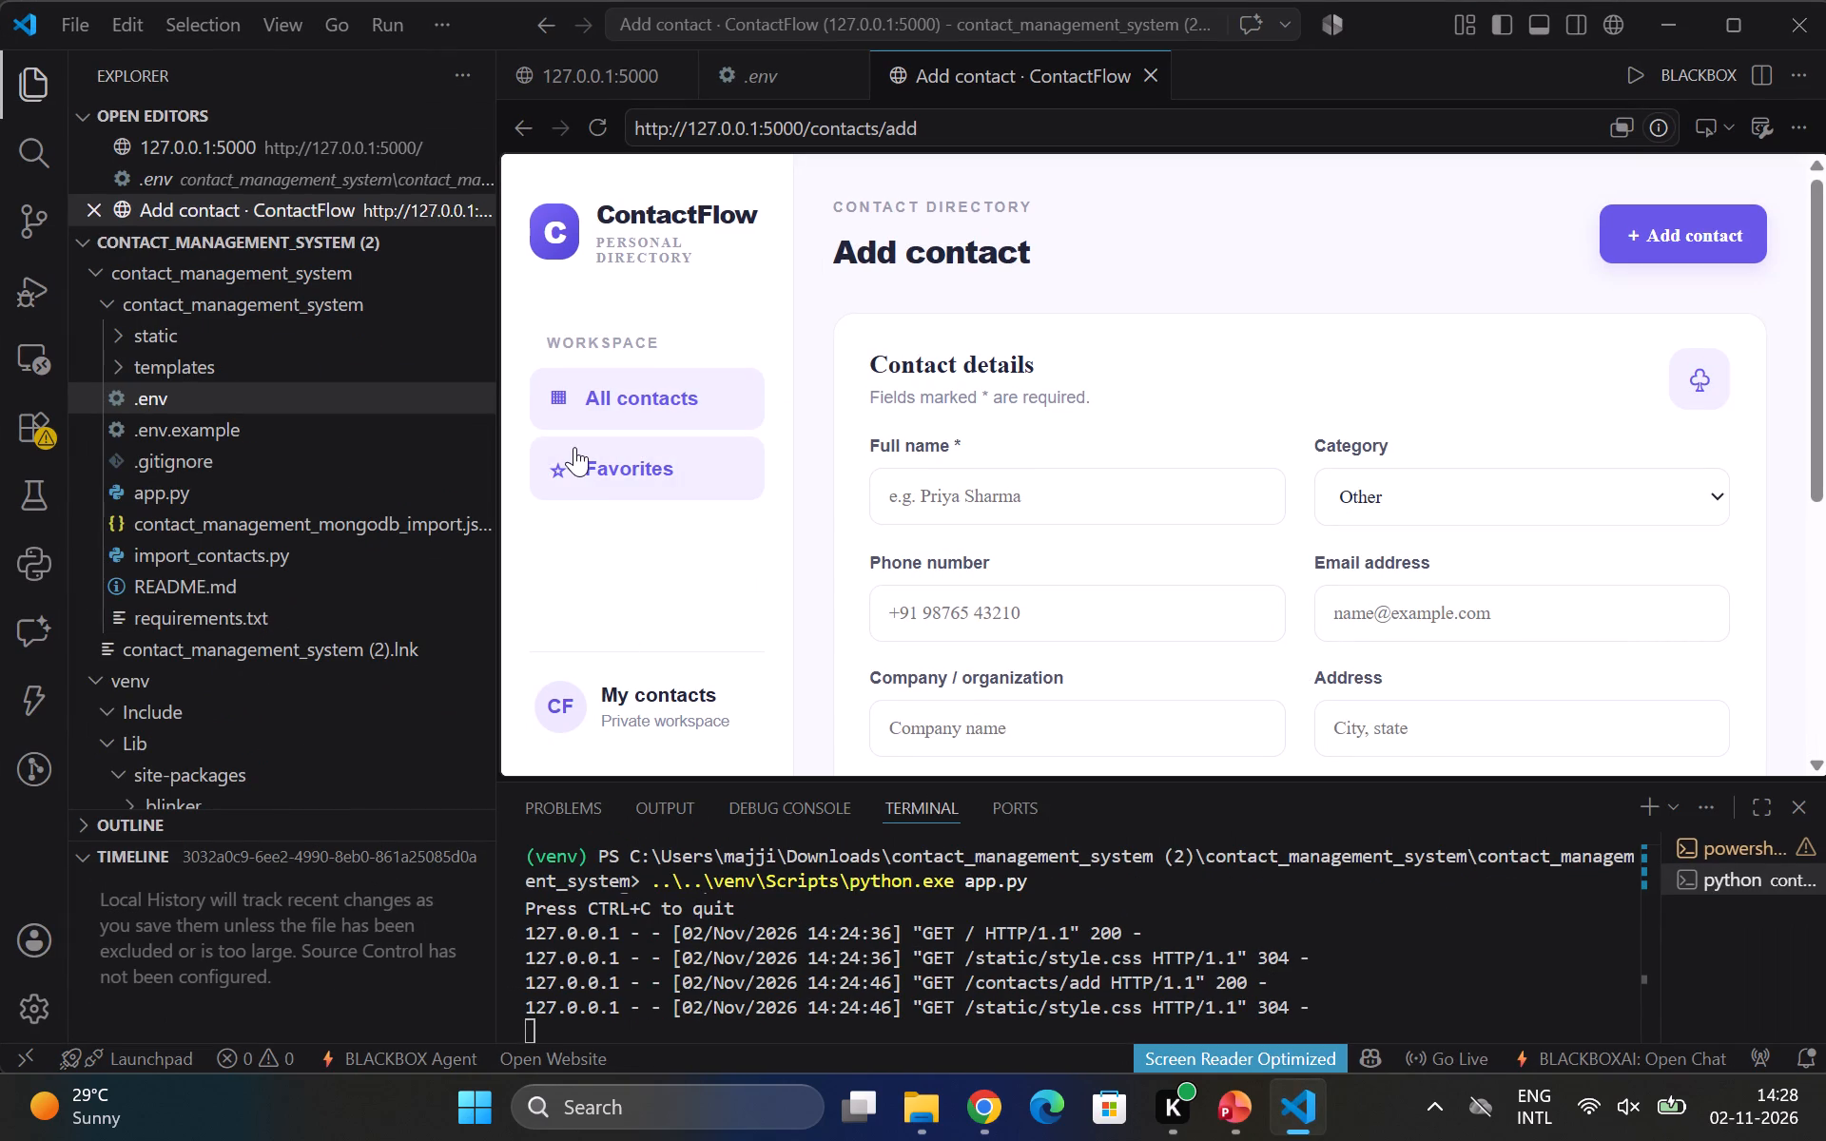
click(631, 266)
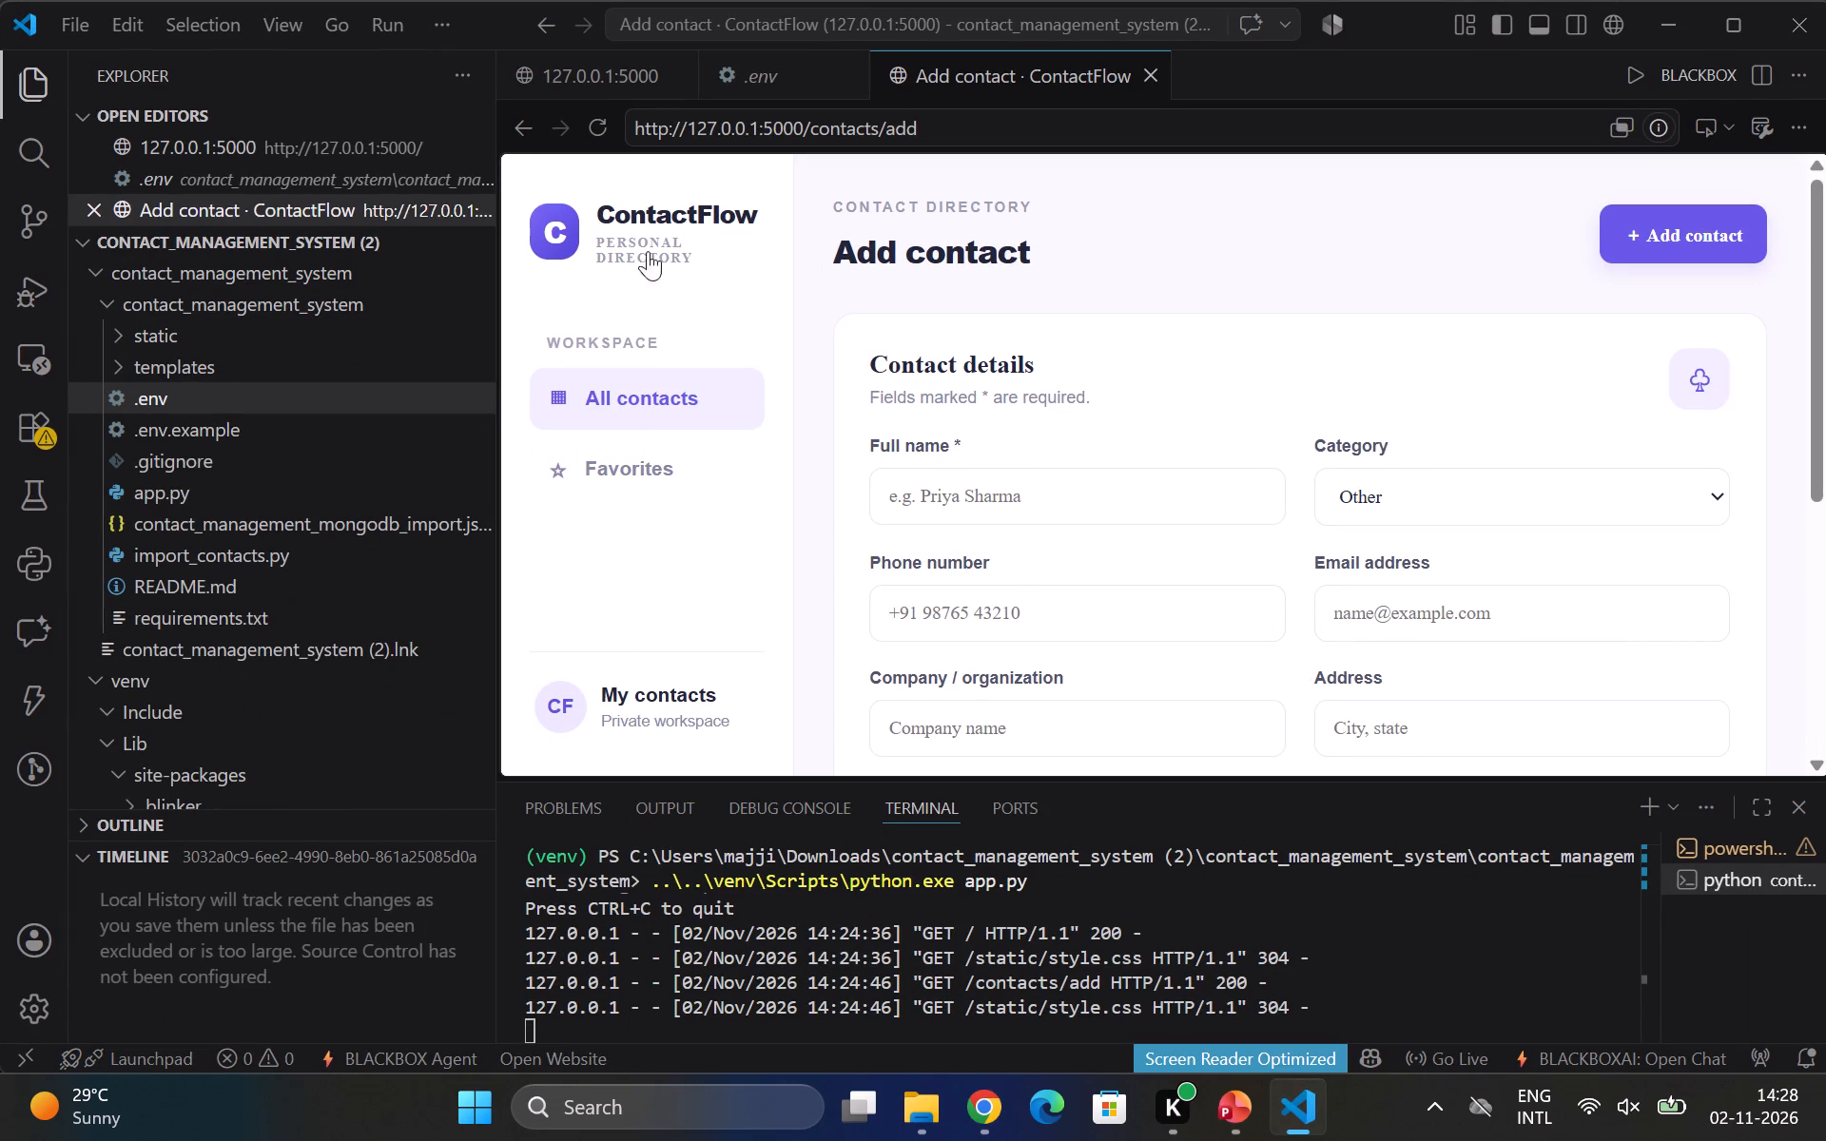
click(659, 241)
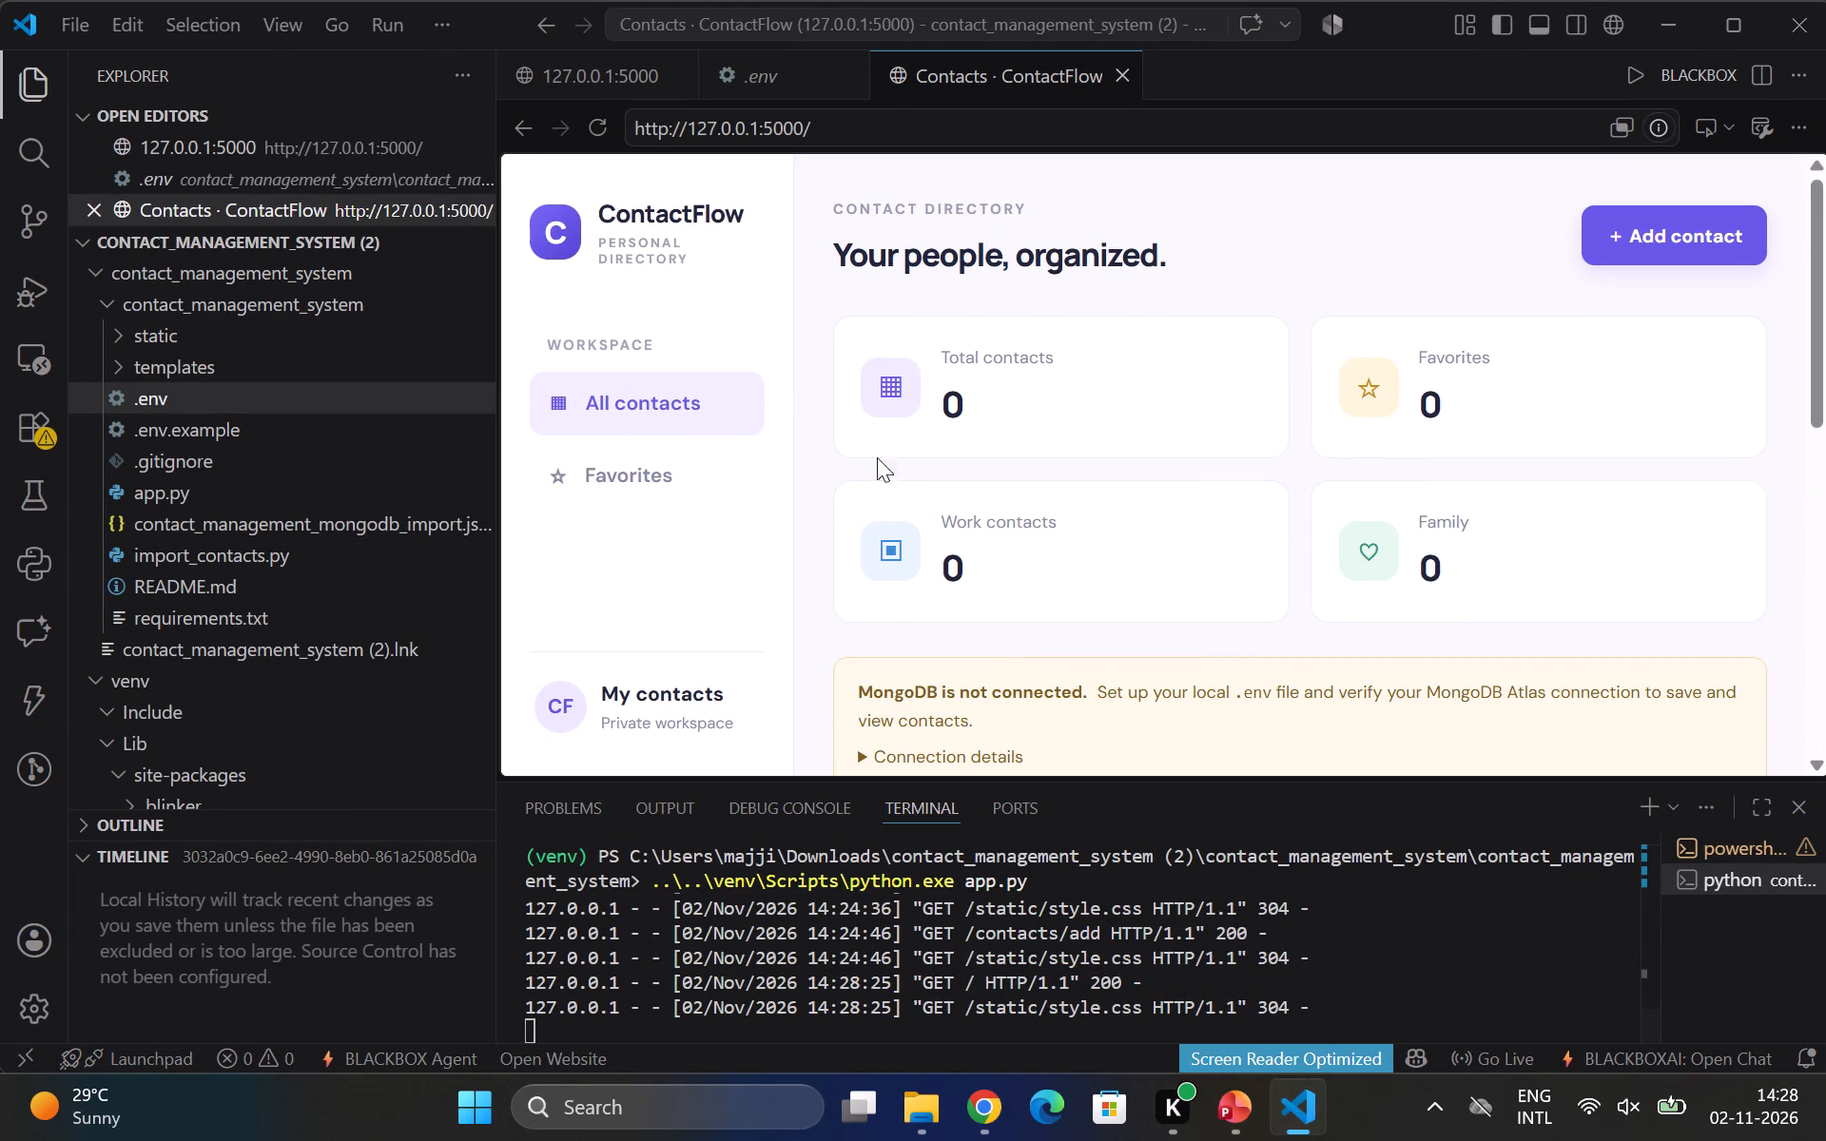
scroll(1136, 588, down, 3)
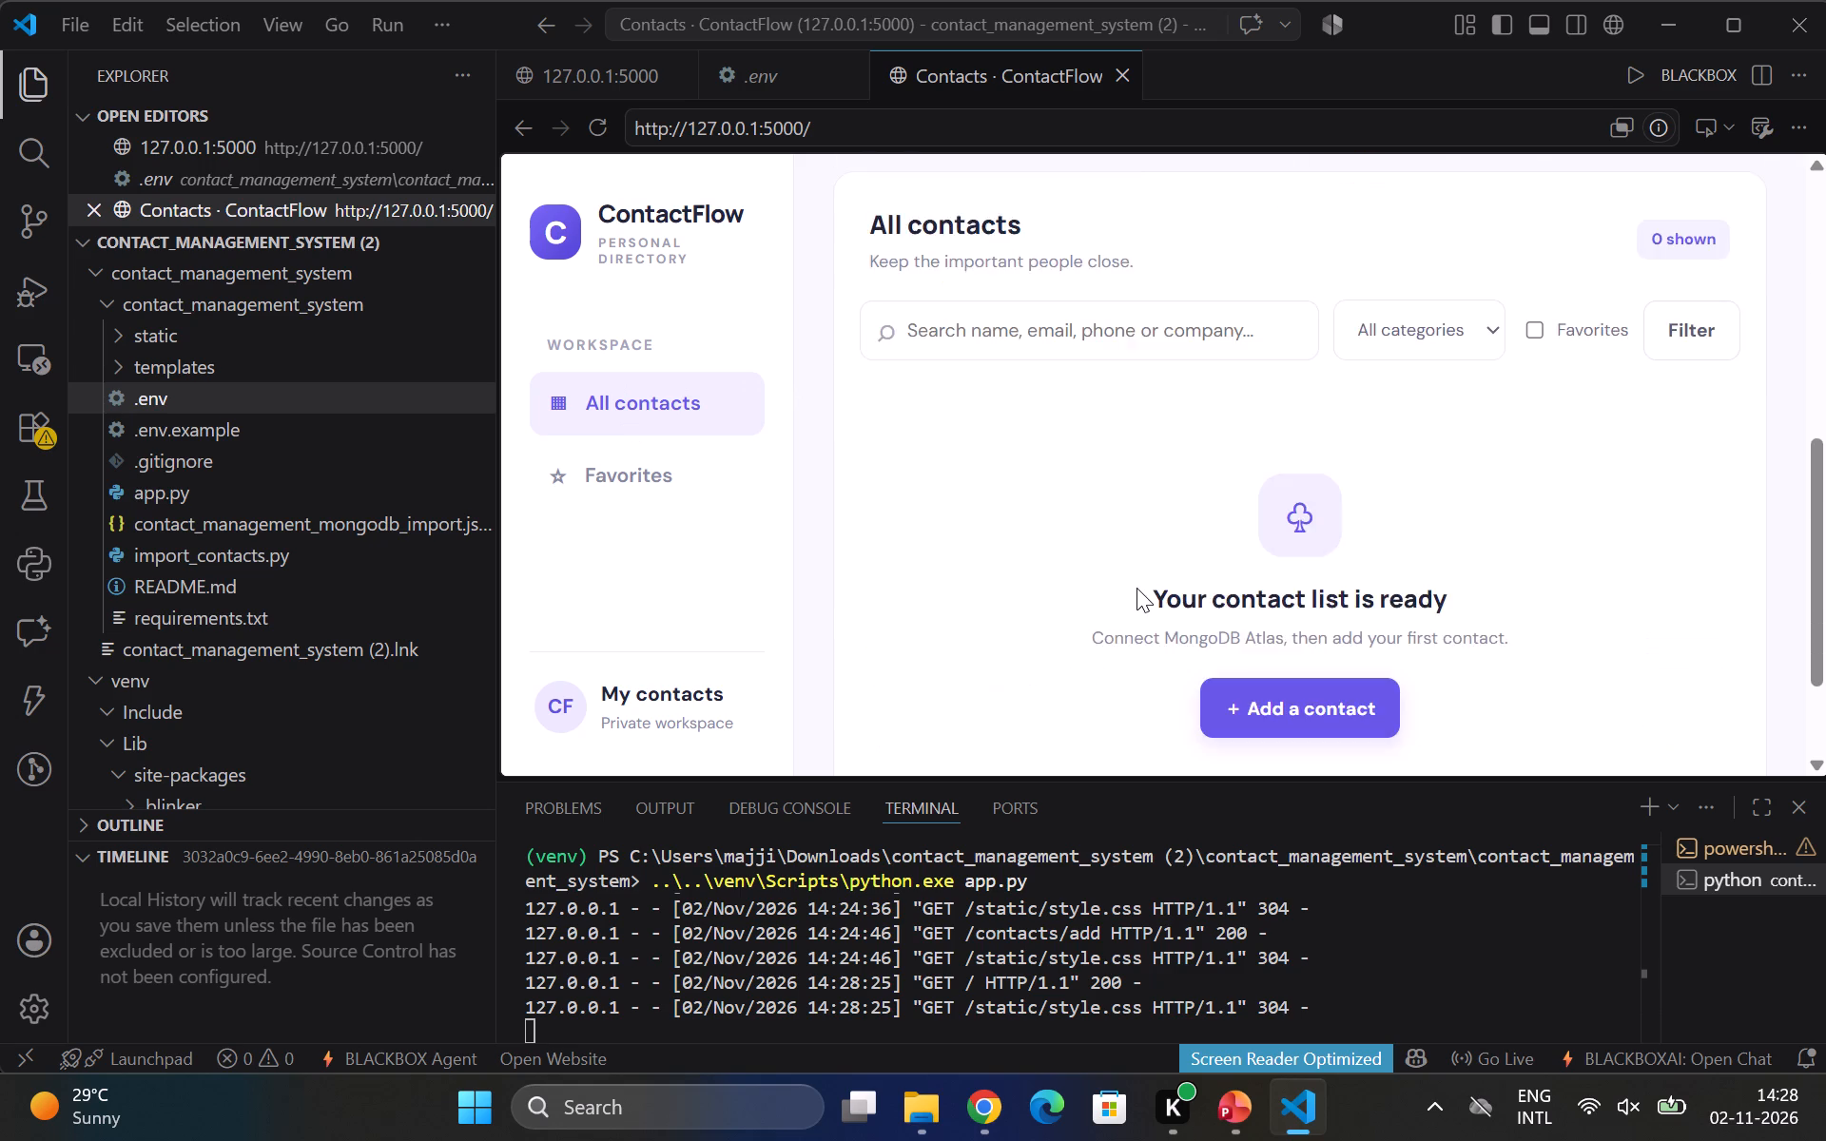
scroll(1136, 588, down, 4)
scroll(1136, 588, up, 5)
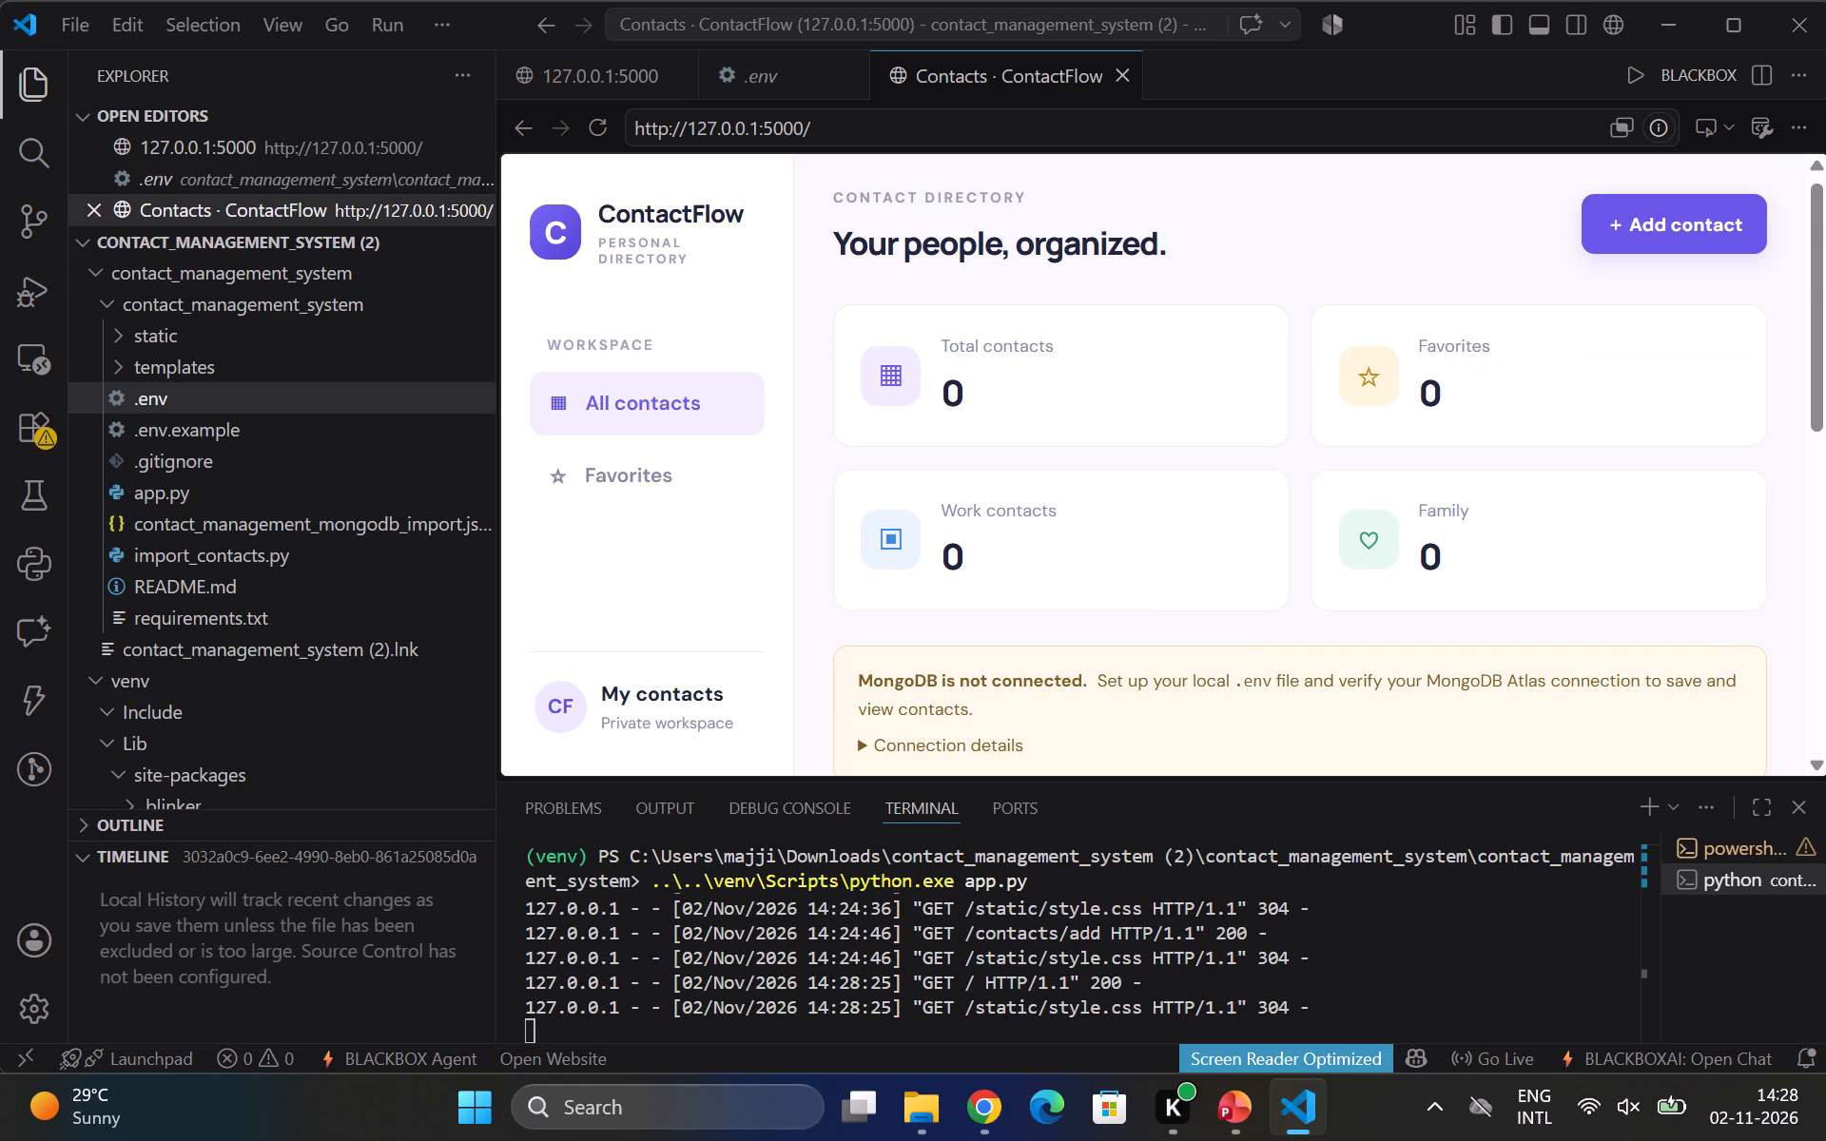
click(1704, 125)
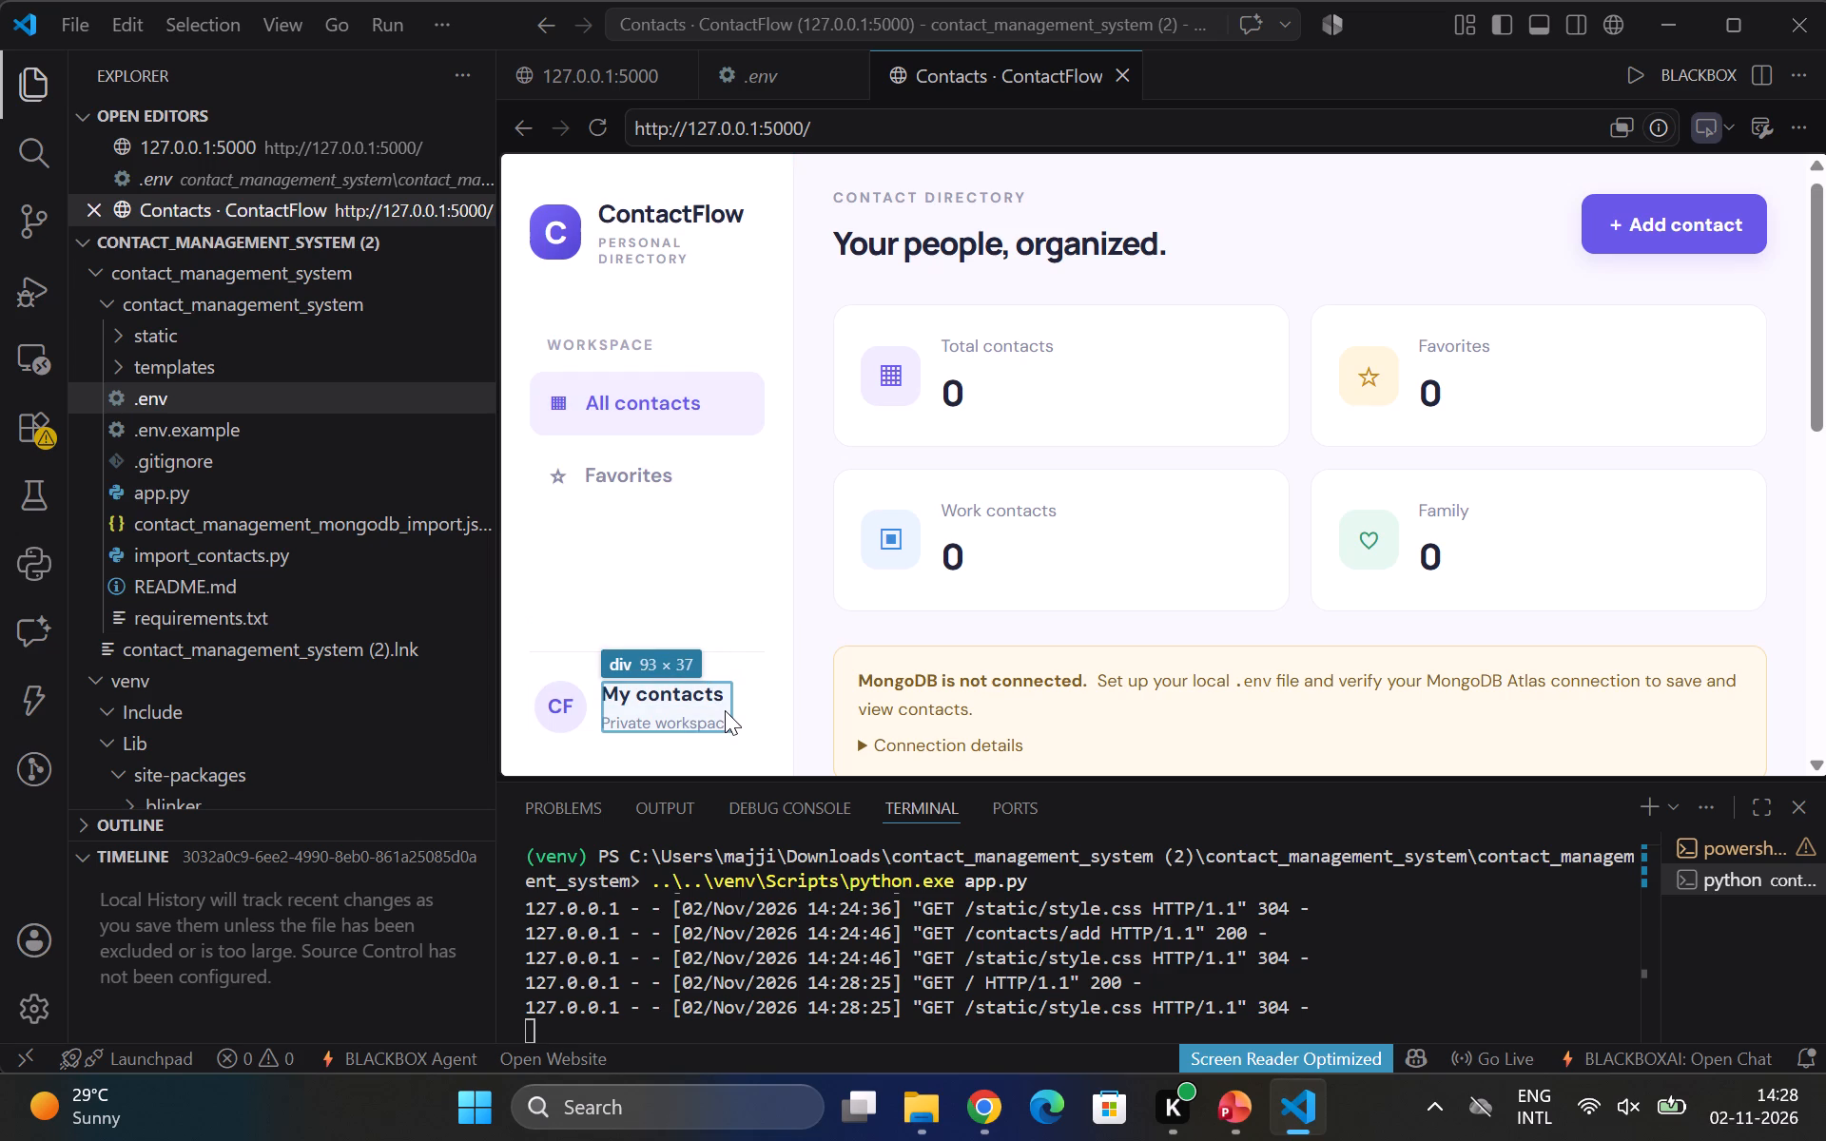
key(Print)
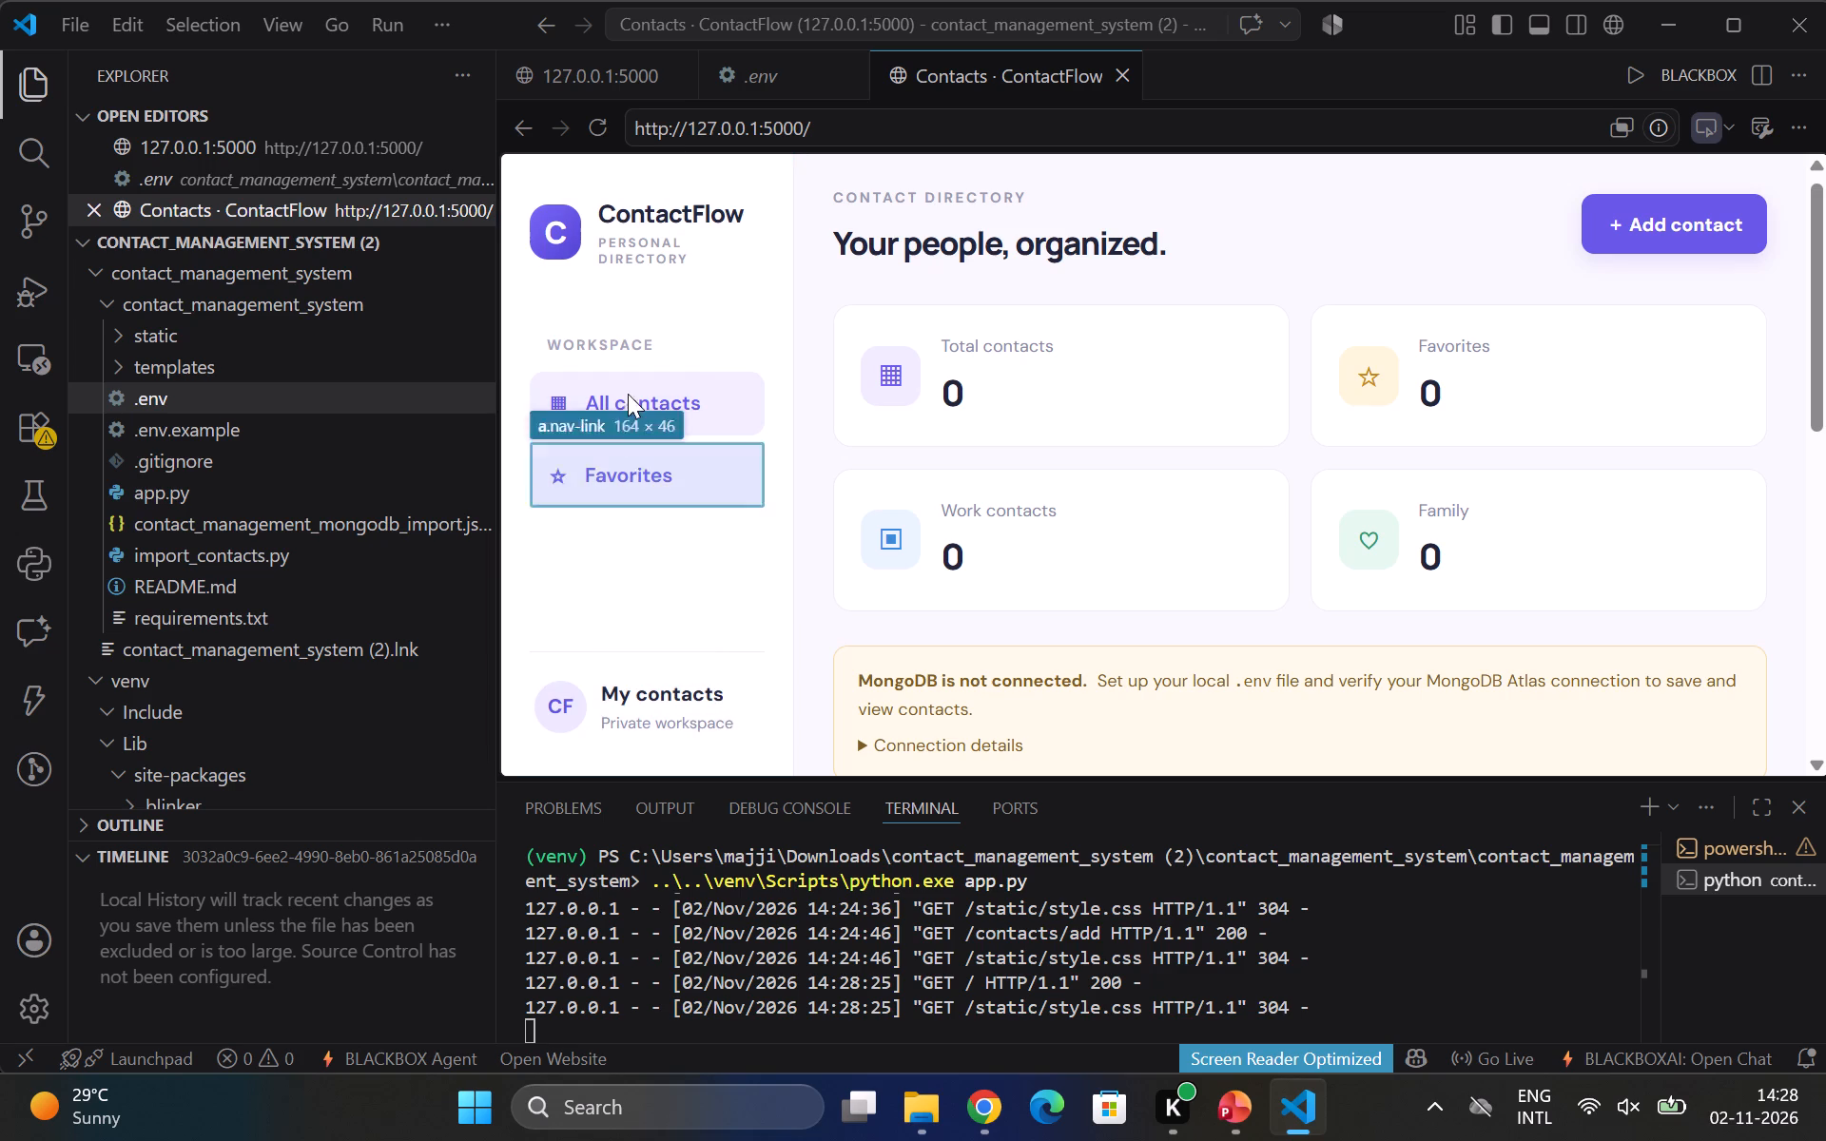
drag(505, 120, 1825, 764)
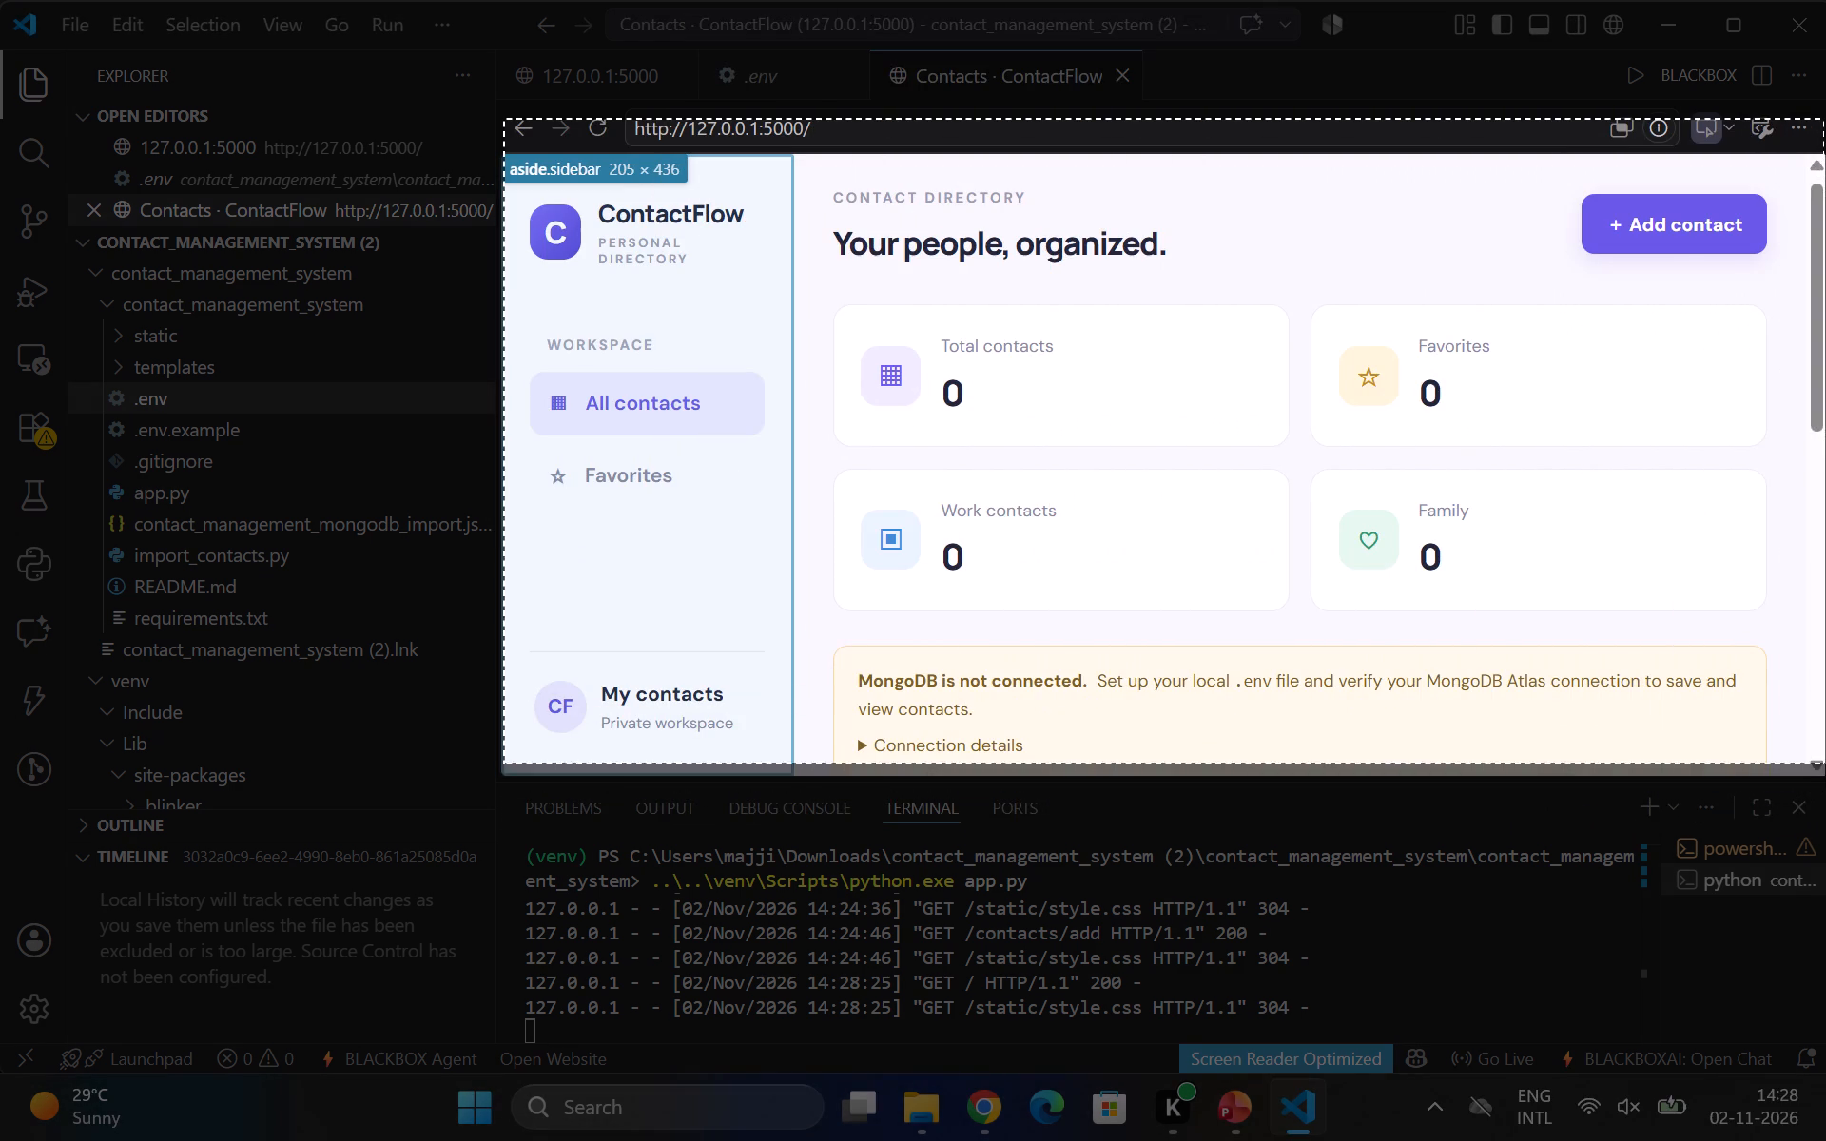
drag(1825, 764, 1820, 776)
Open ContactFlow's Add contact page from the All contacts section and snip a screenshot of its Contact details form.
scroll(1271, 619, down, 1)
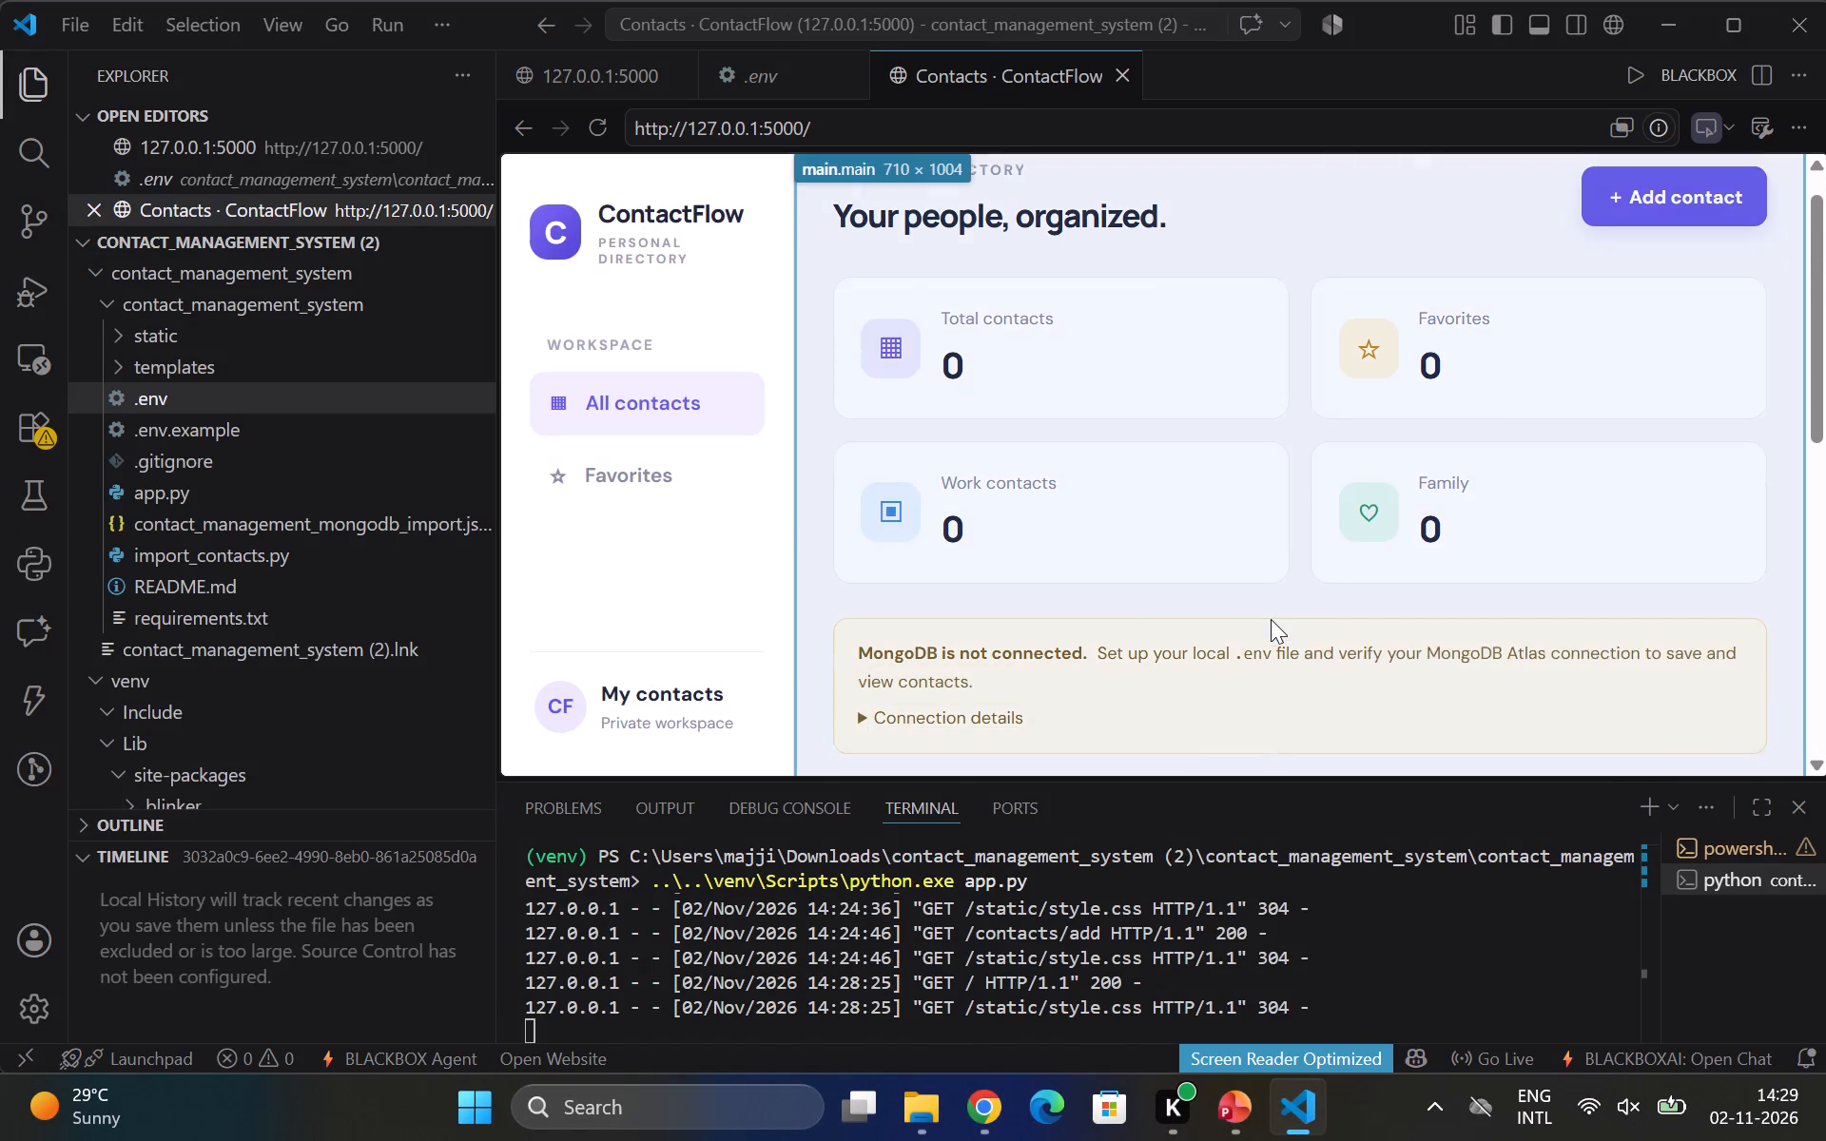
scroll(1271, 619, down, 3)
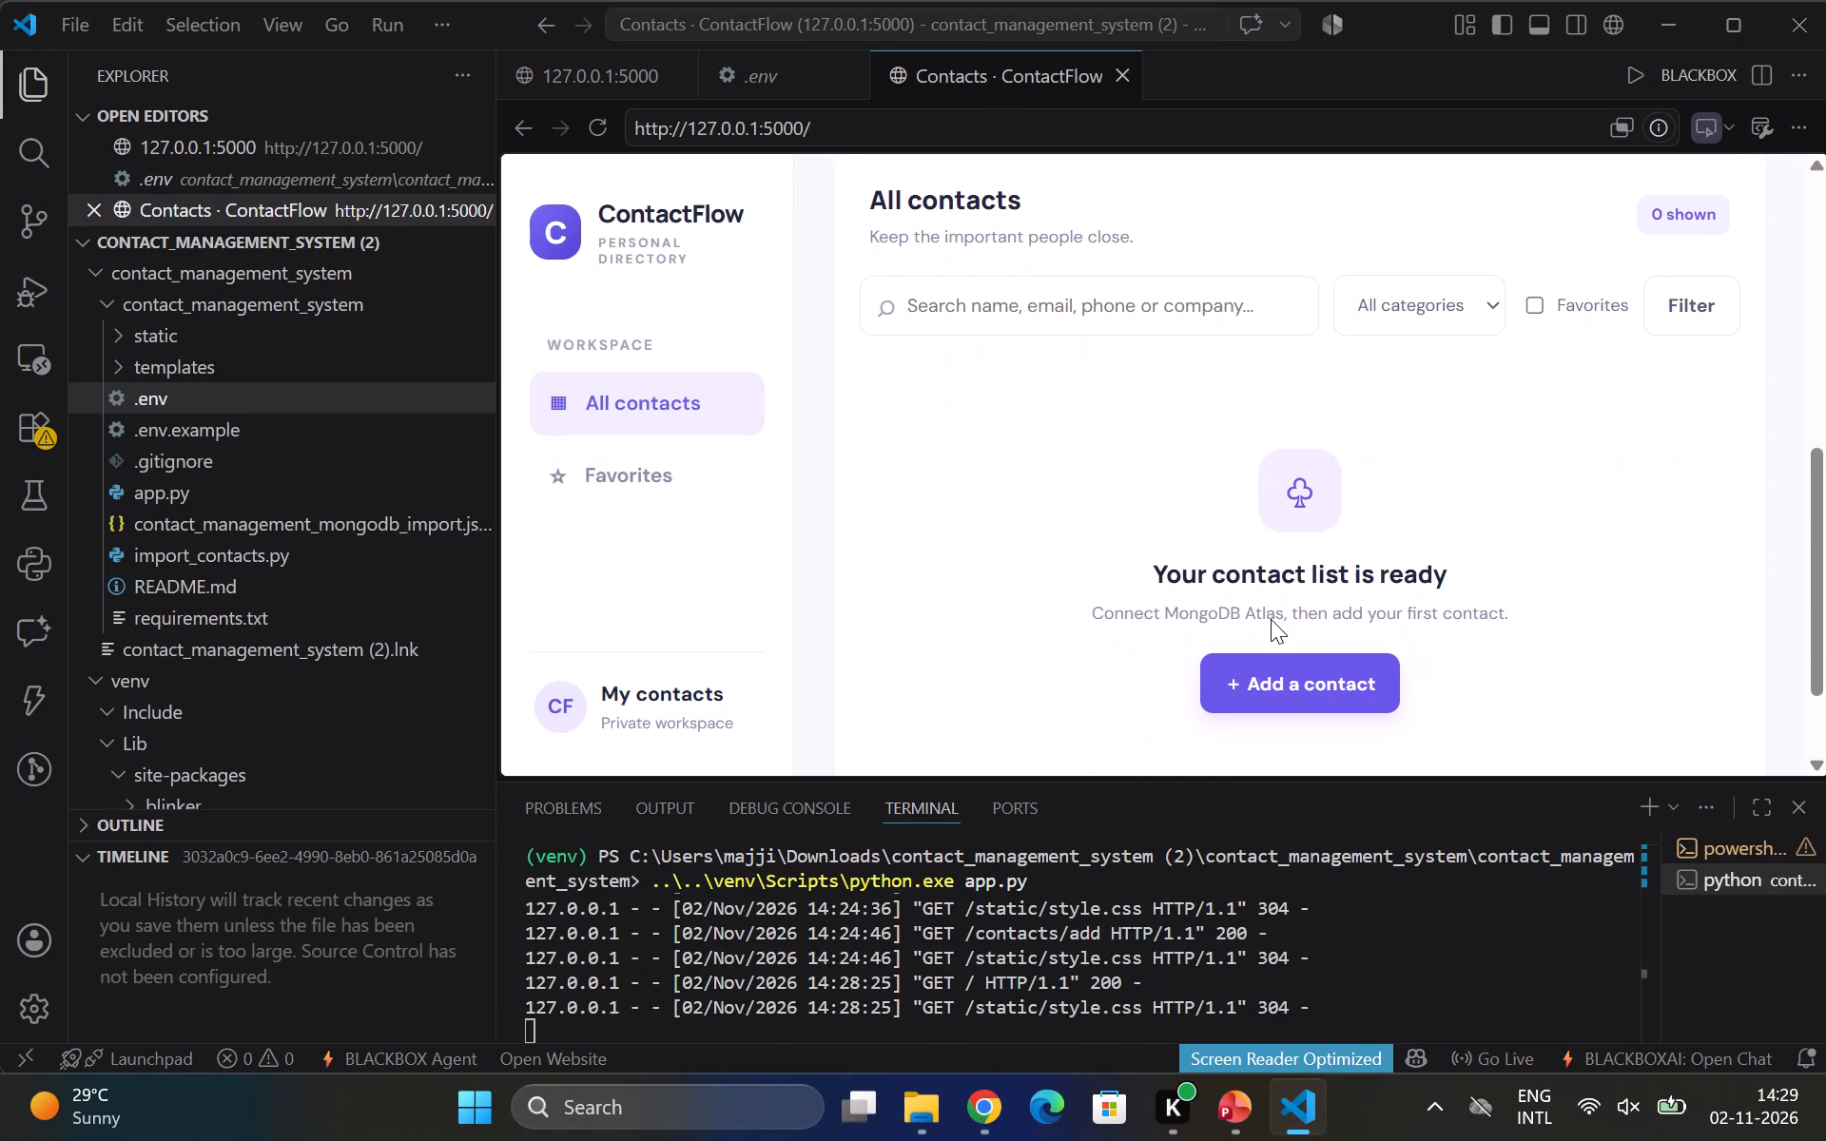
scroll(1271, 619, down, 1)
click(1270, 682)
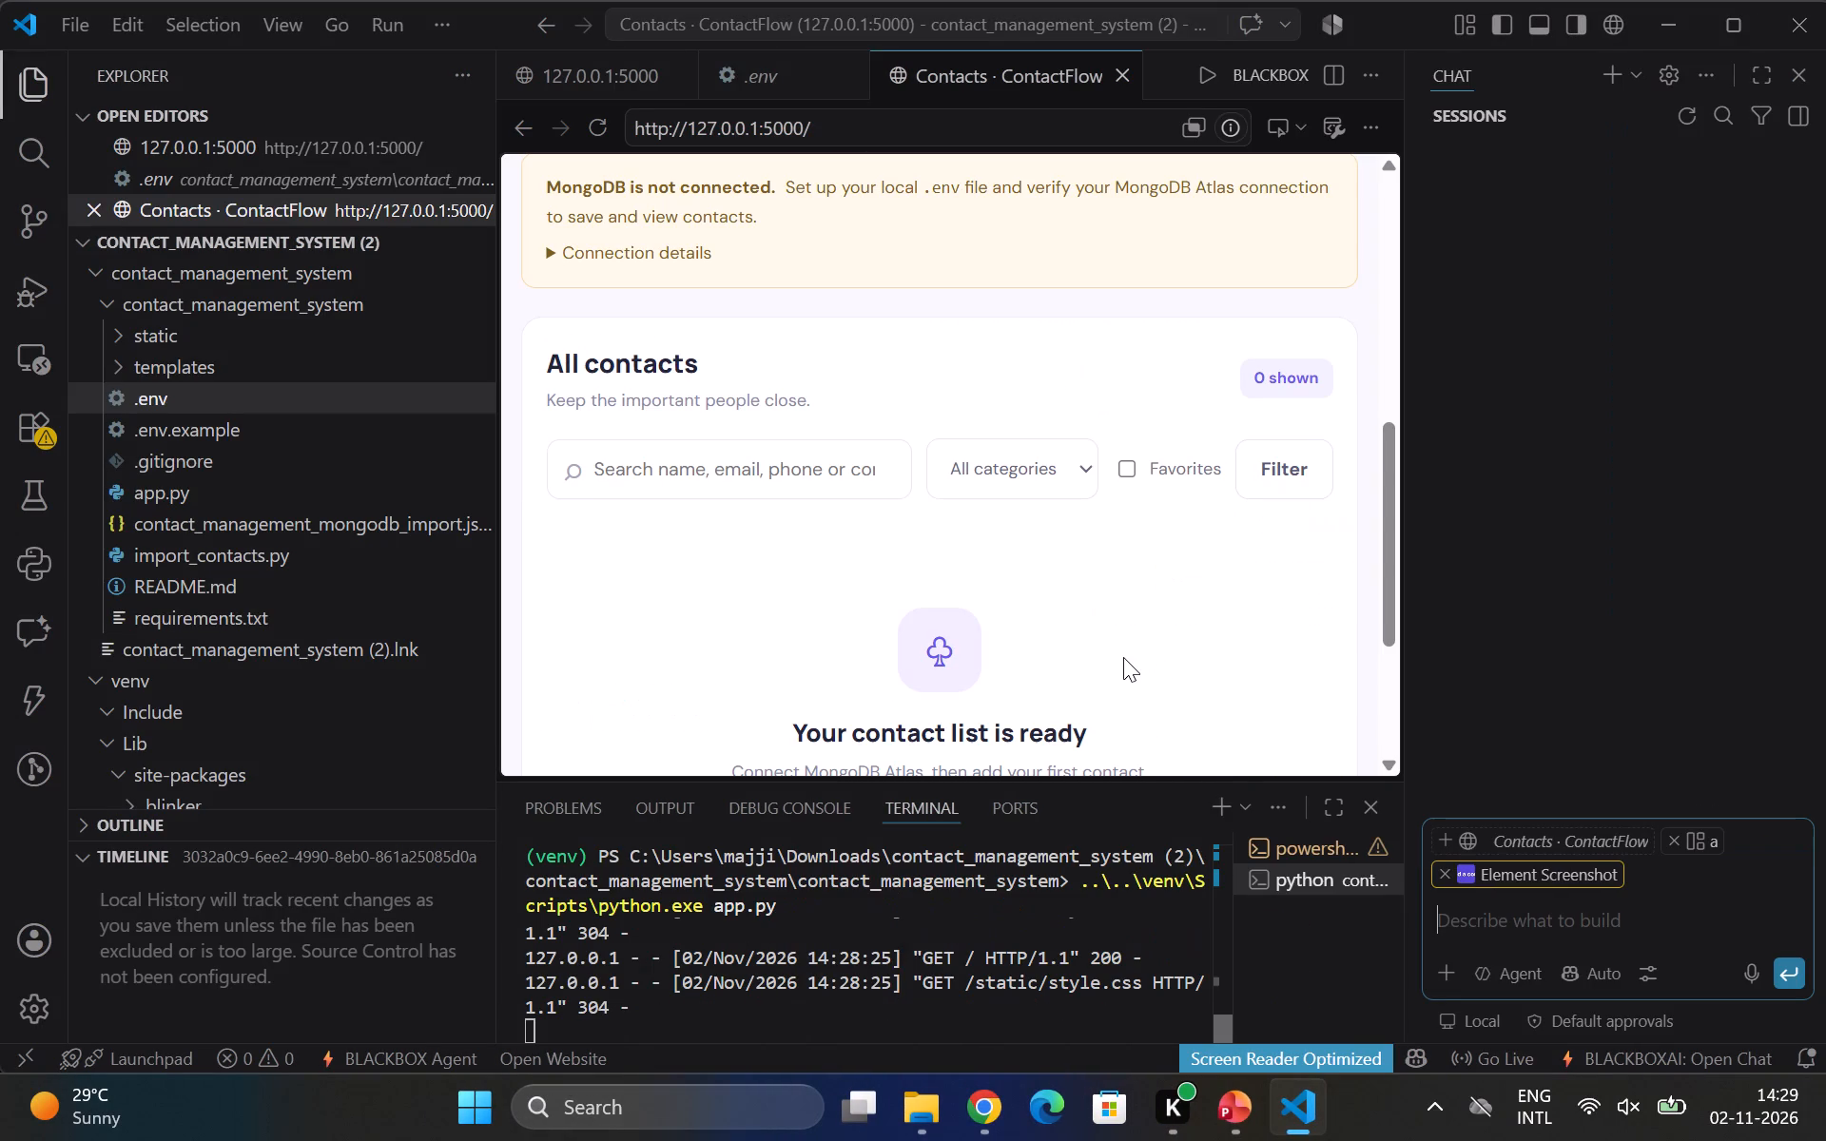
click(1813, 69)
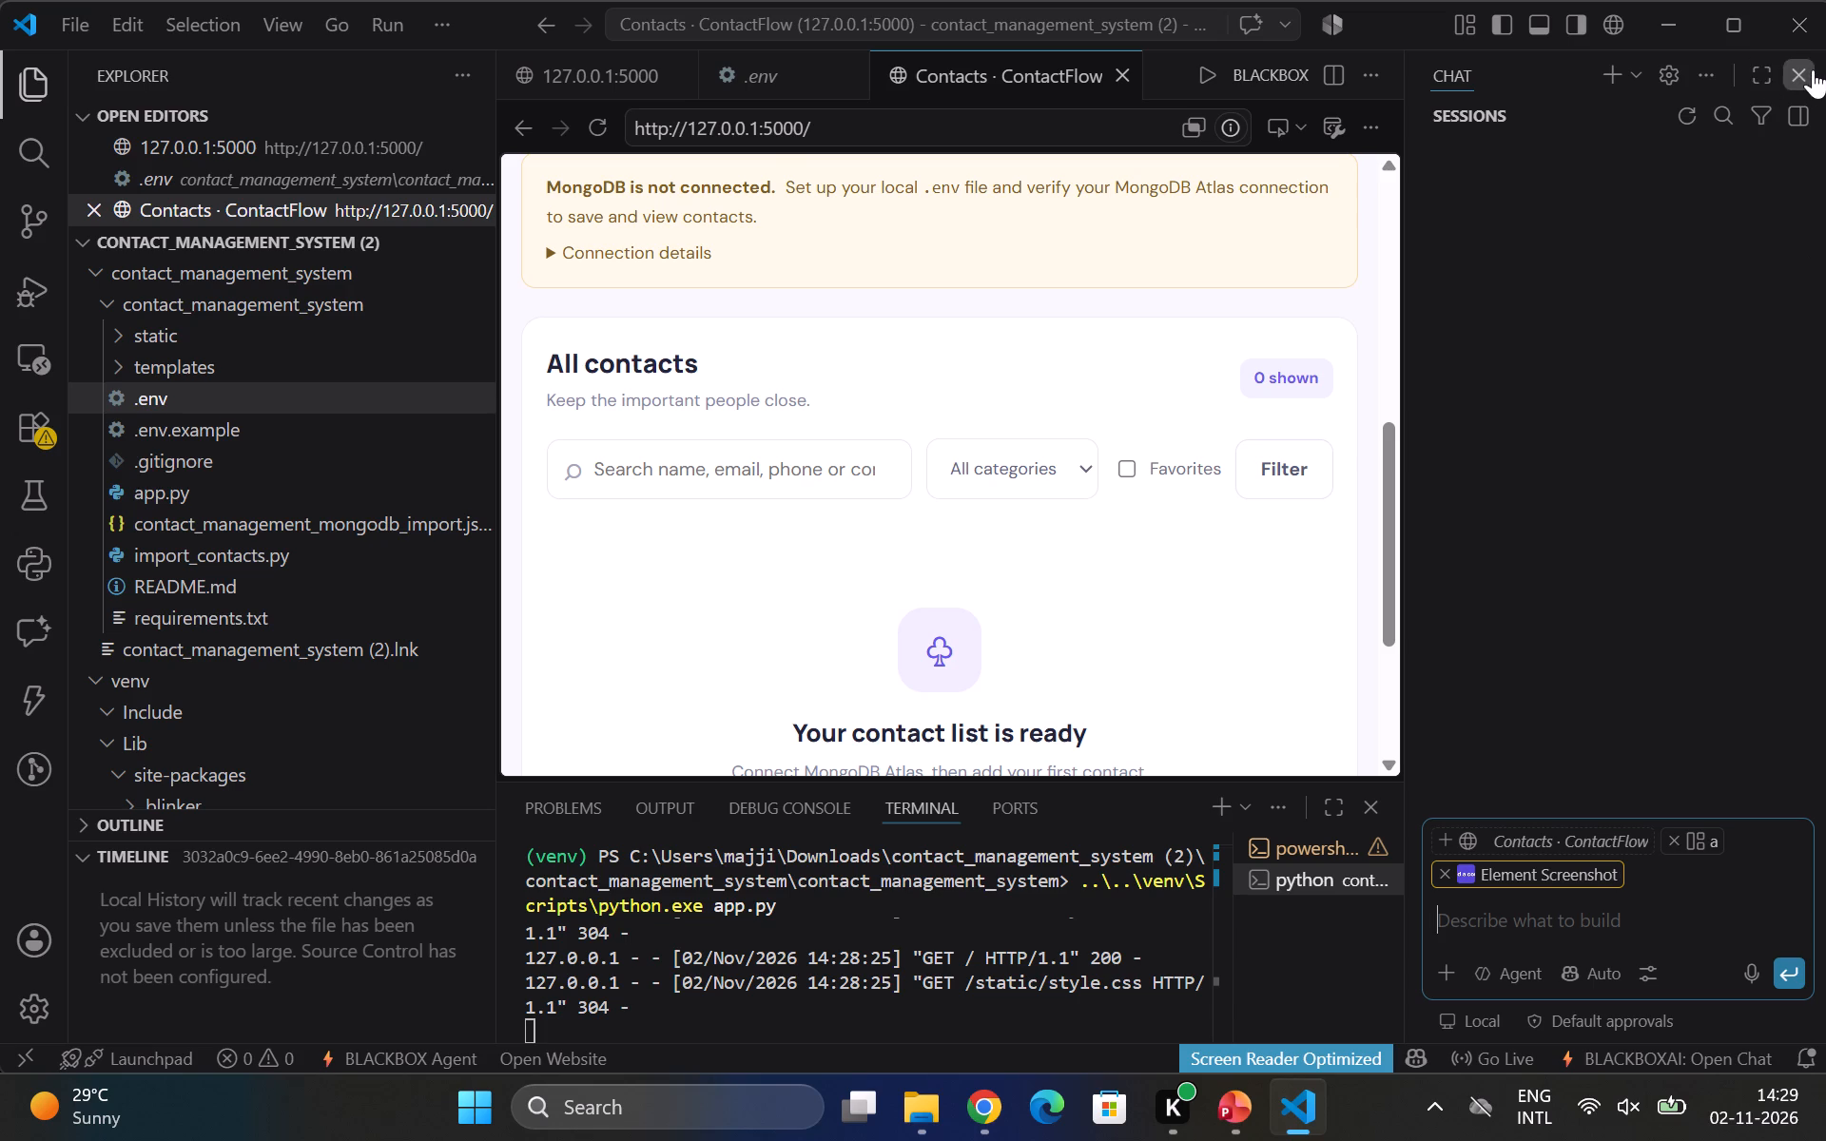
click(1302, 707)
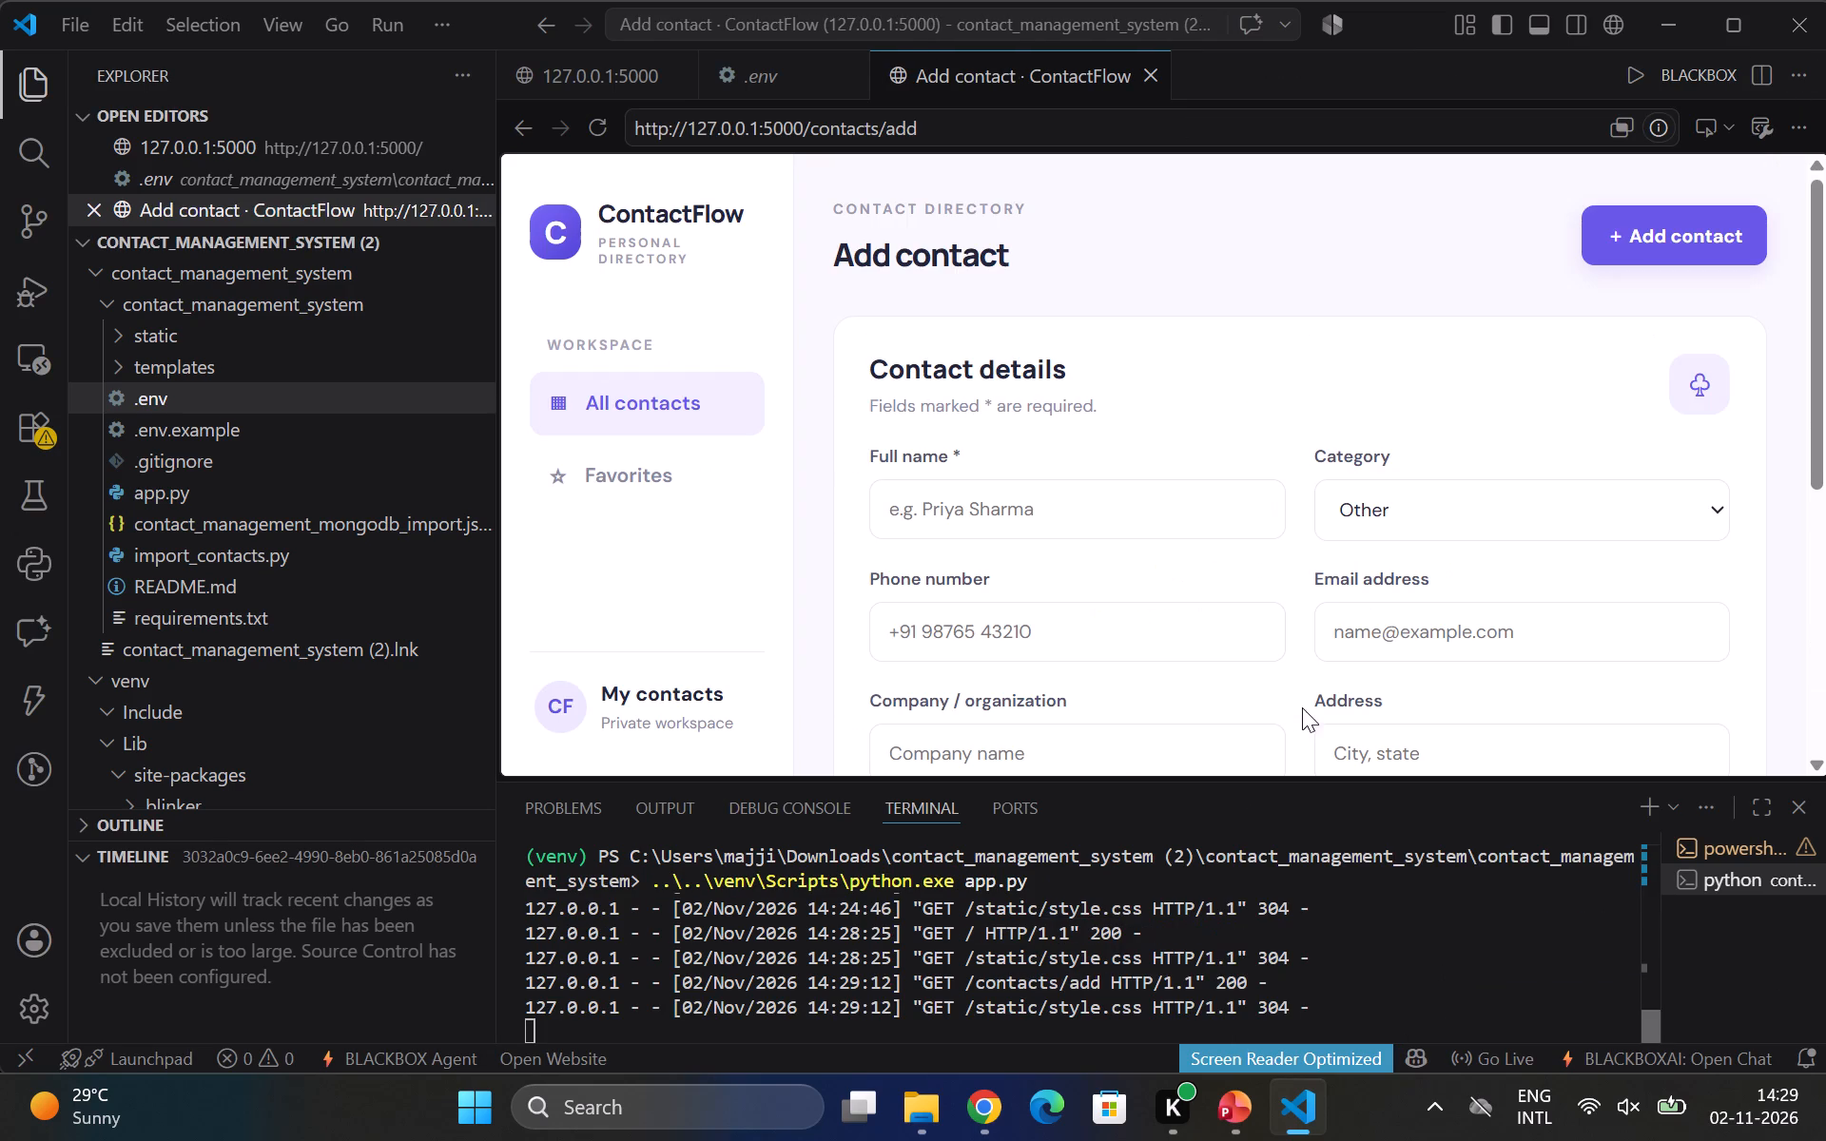
scroll(1156, 634, down, 1)
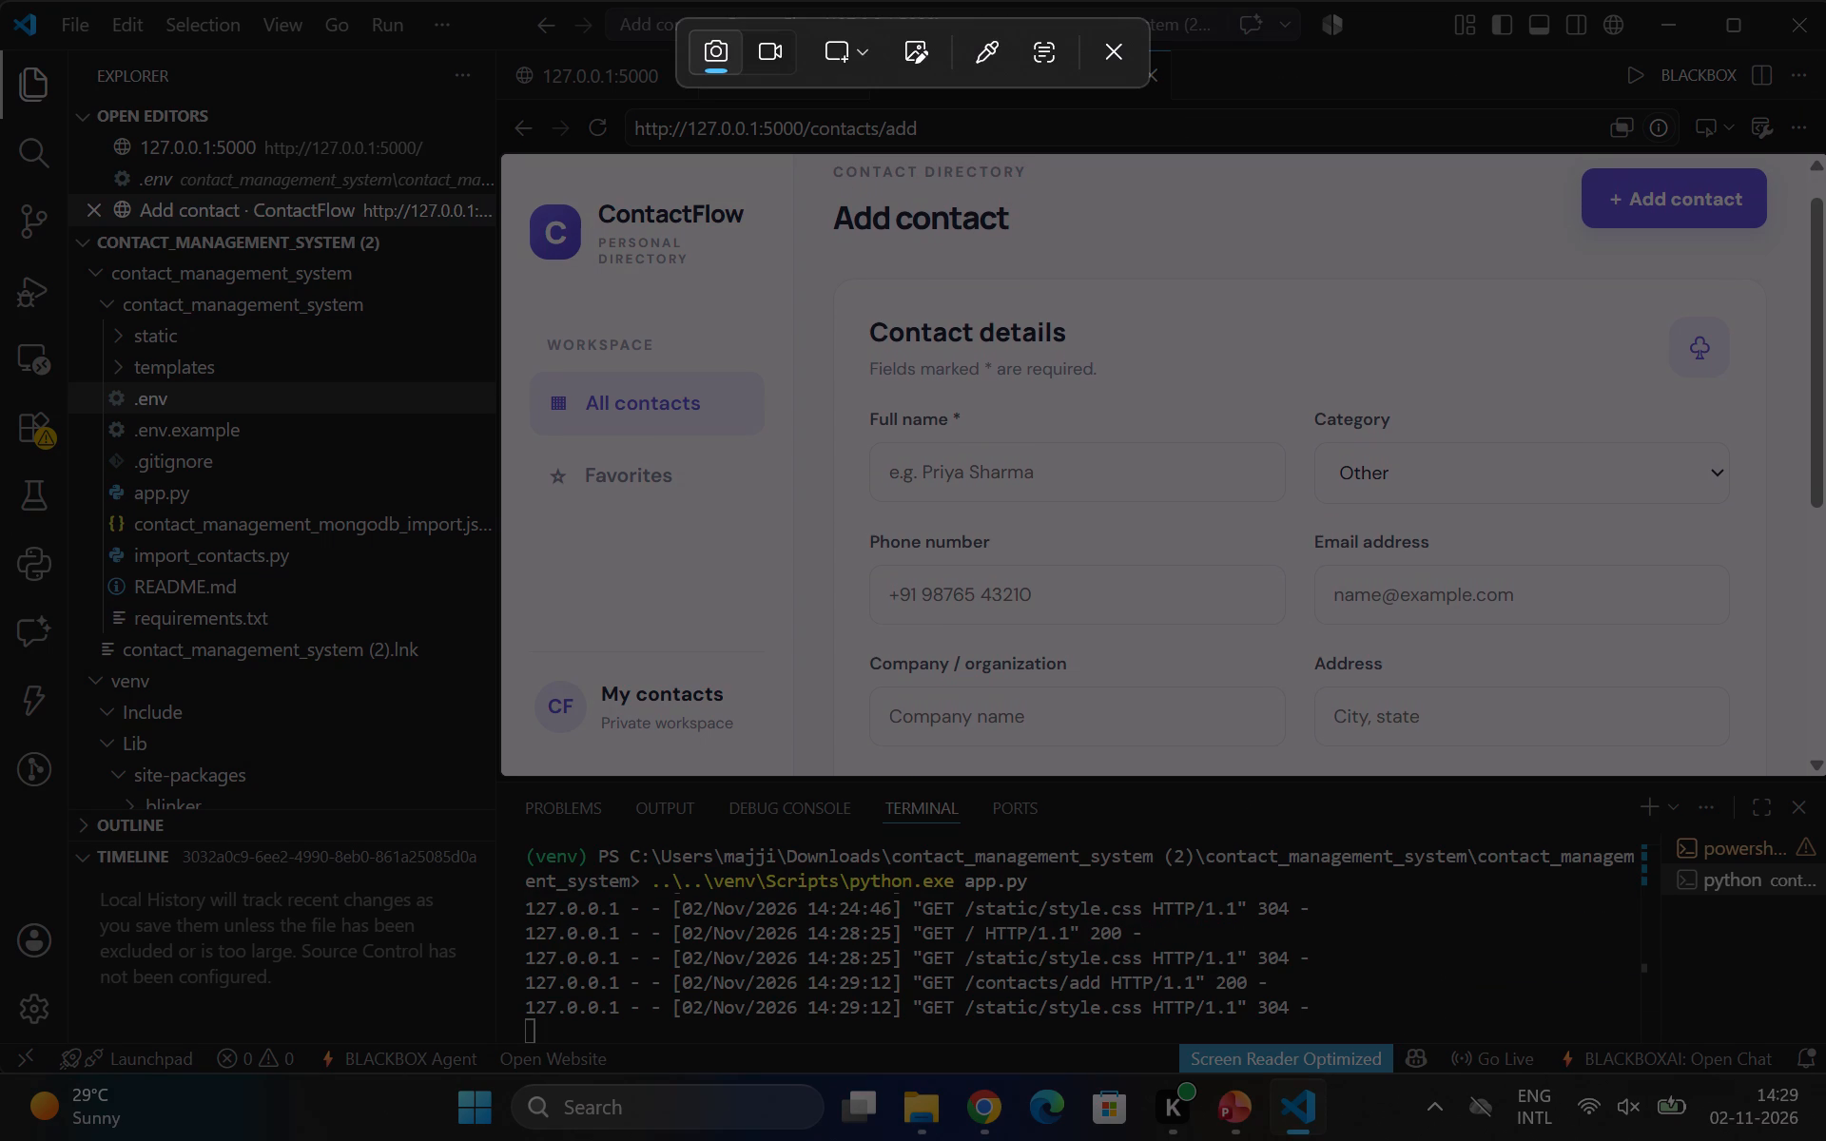
drag(495, 157, 1762, 758)
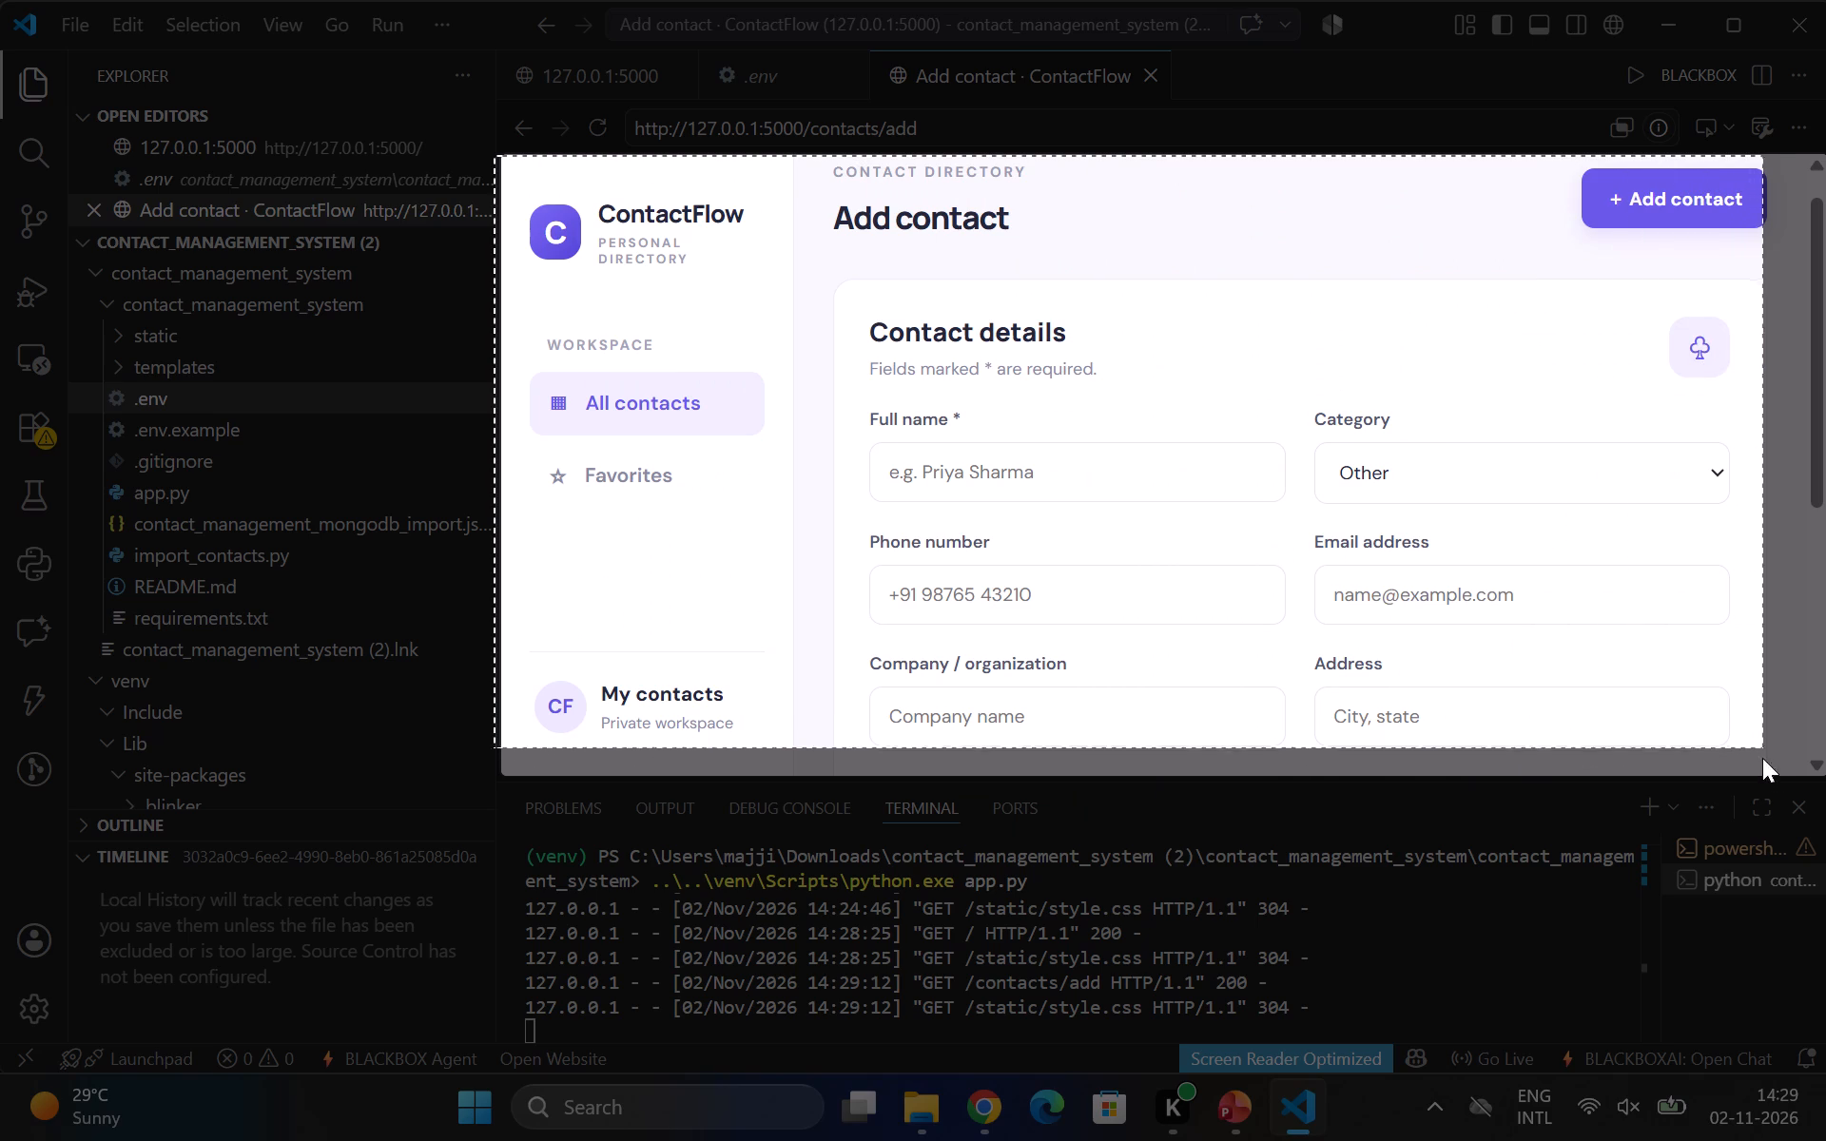
drag(1762, 758, 1806, 771)
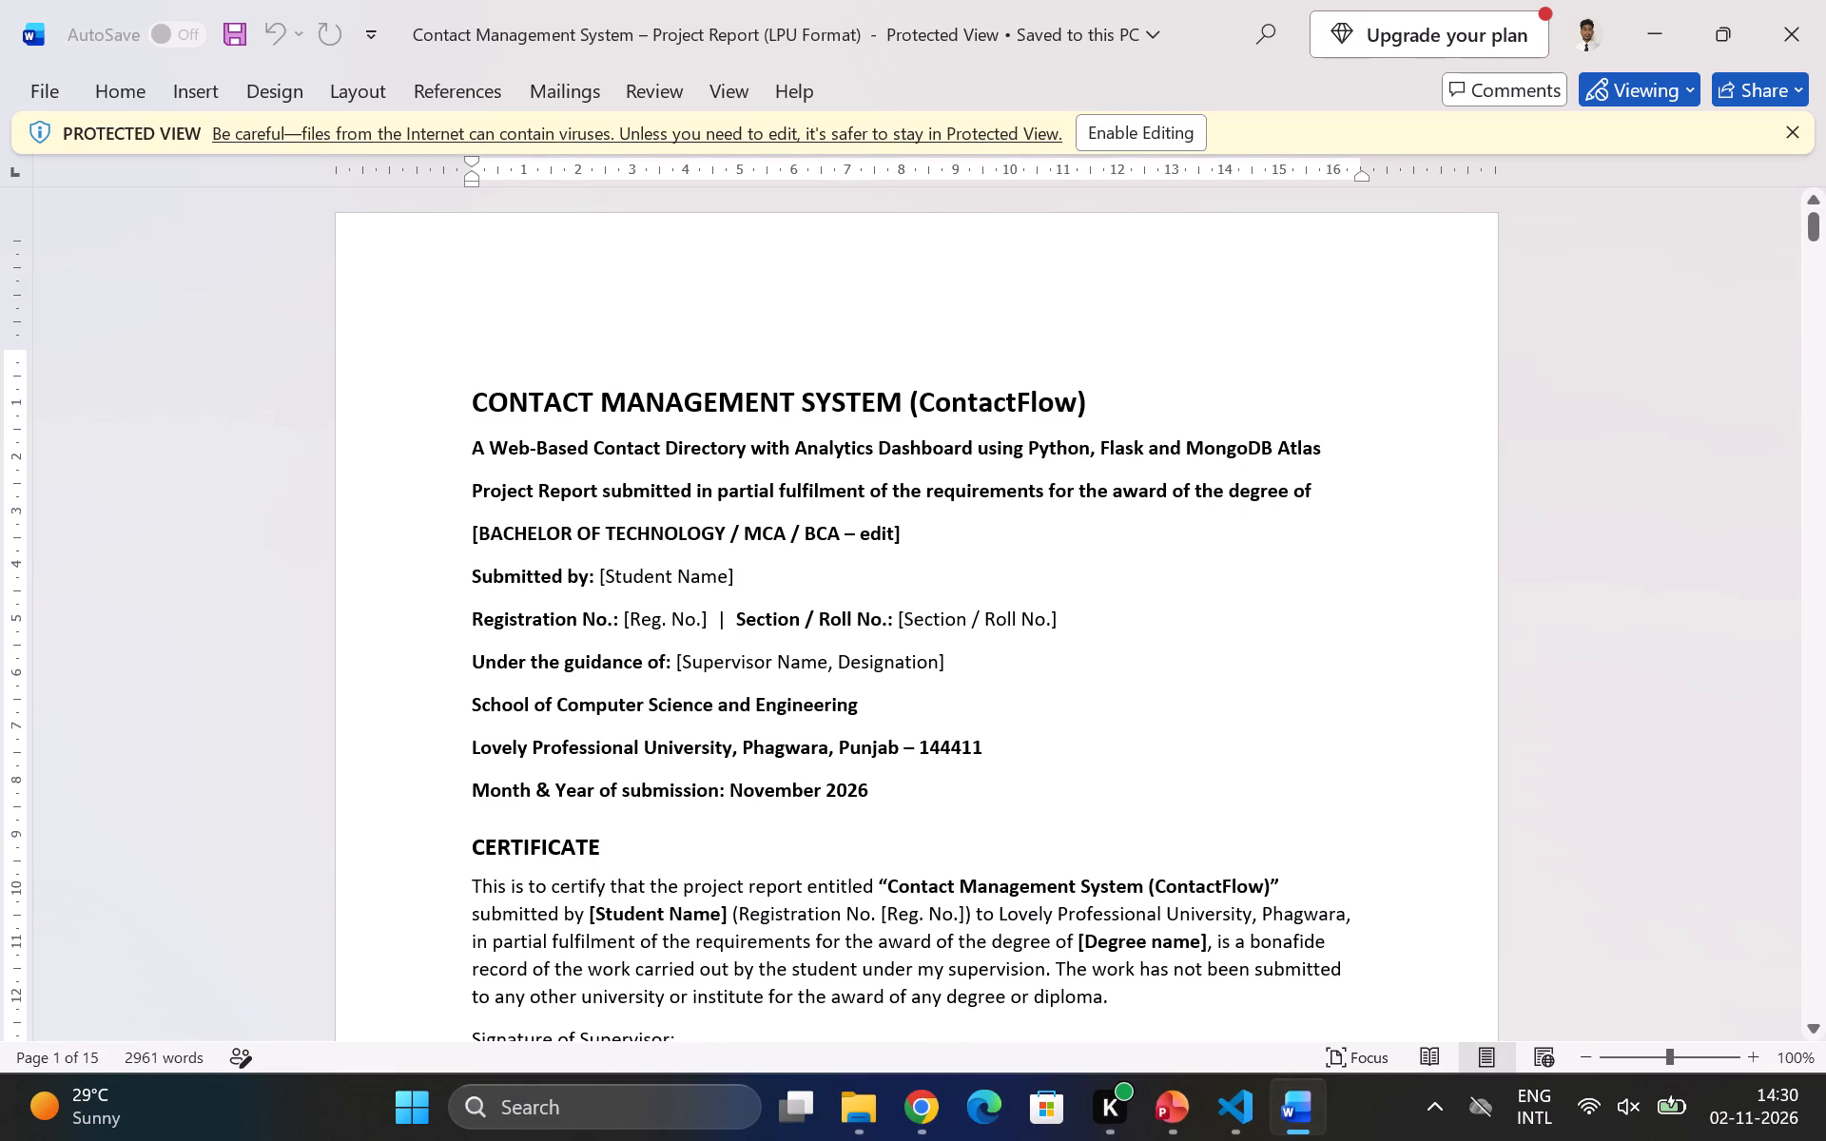
Enable editing of the protected report and delete "(ContactFlow)" from the CONTACT MANAGEMENT SYSTEM title.
click(1108, 417)
key(BackSpace)
key(BackSpace)
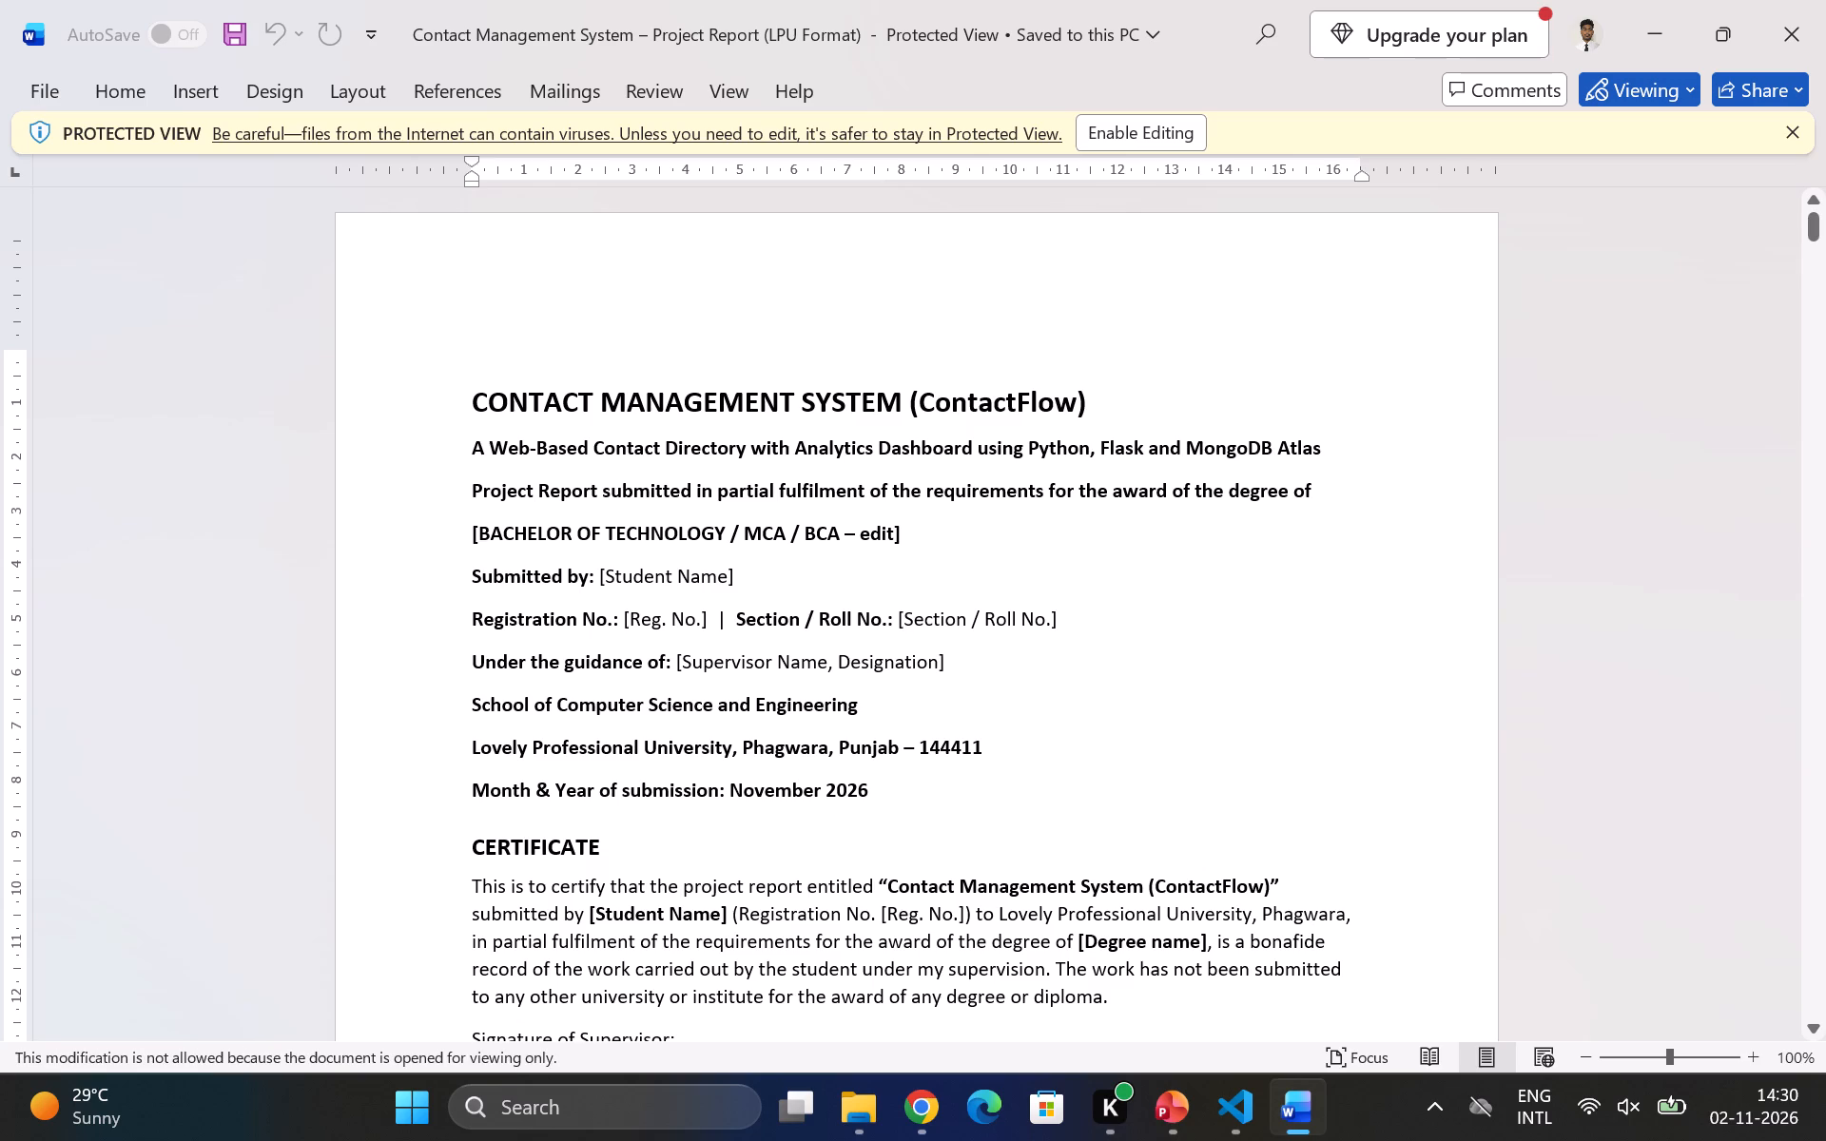
key(BackSpace)
click(1109, 132)
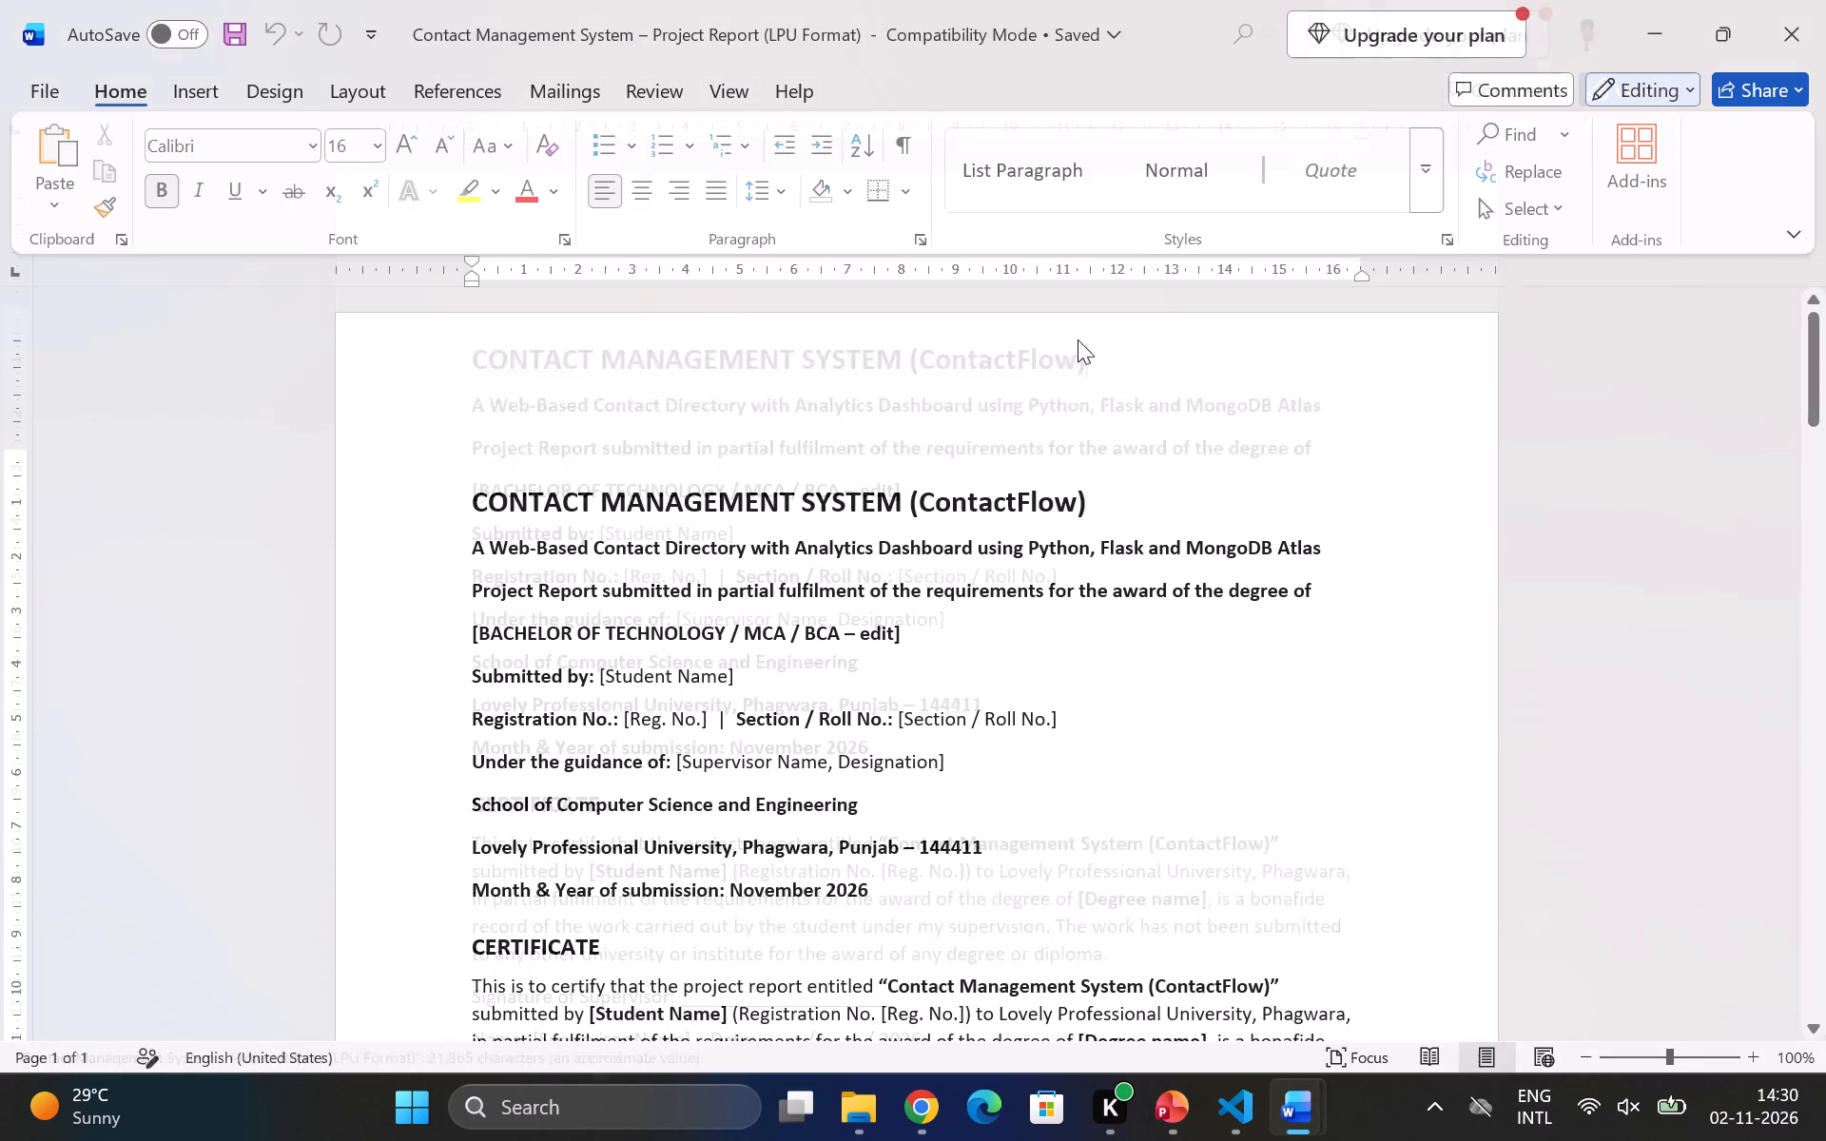
drag(1087, 500, 969, 502)
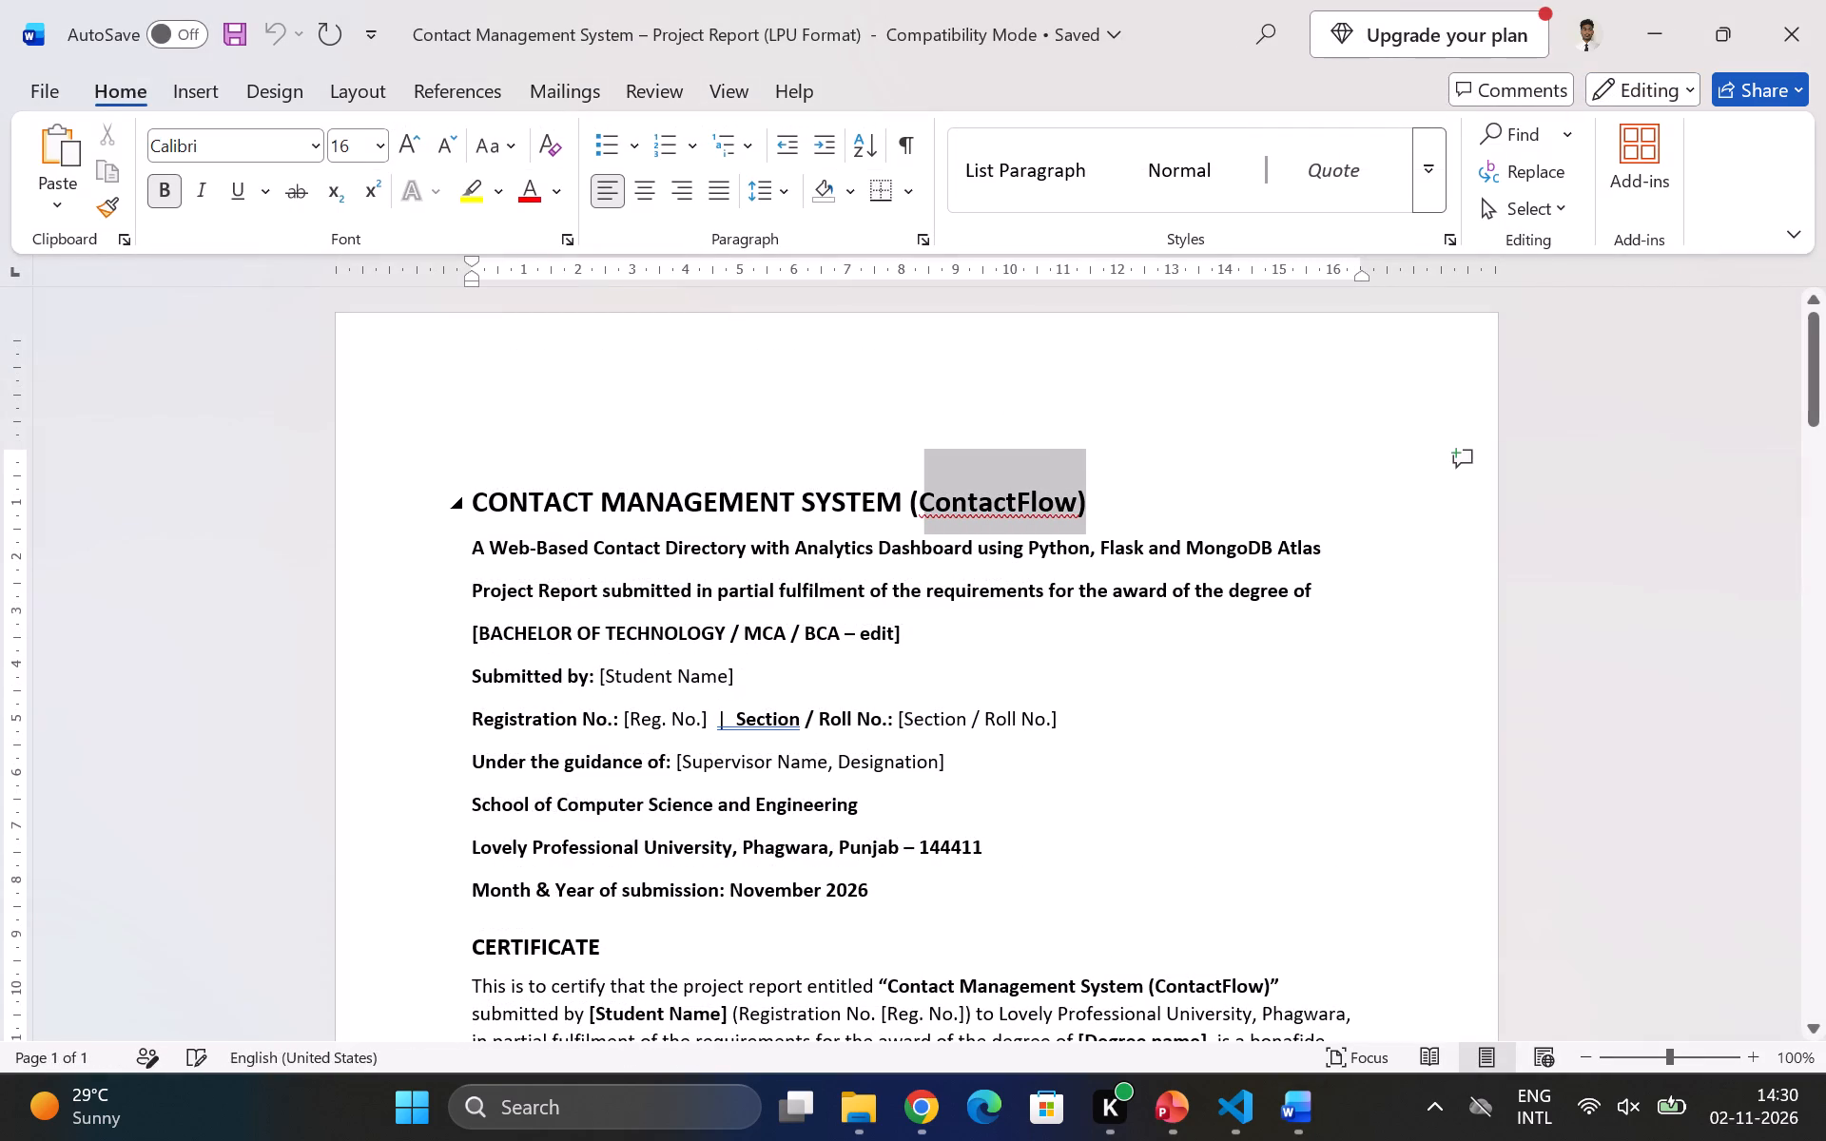
drag(969, 502, 963, 503)
key(BackSpace)
key(BackSpace)
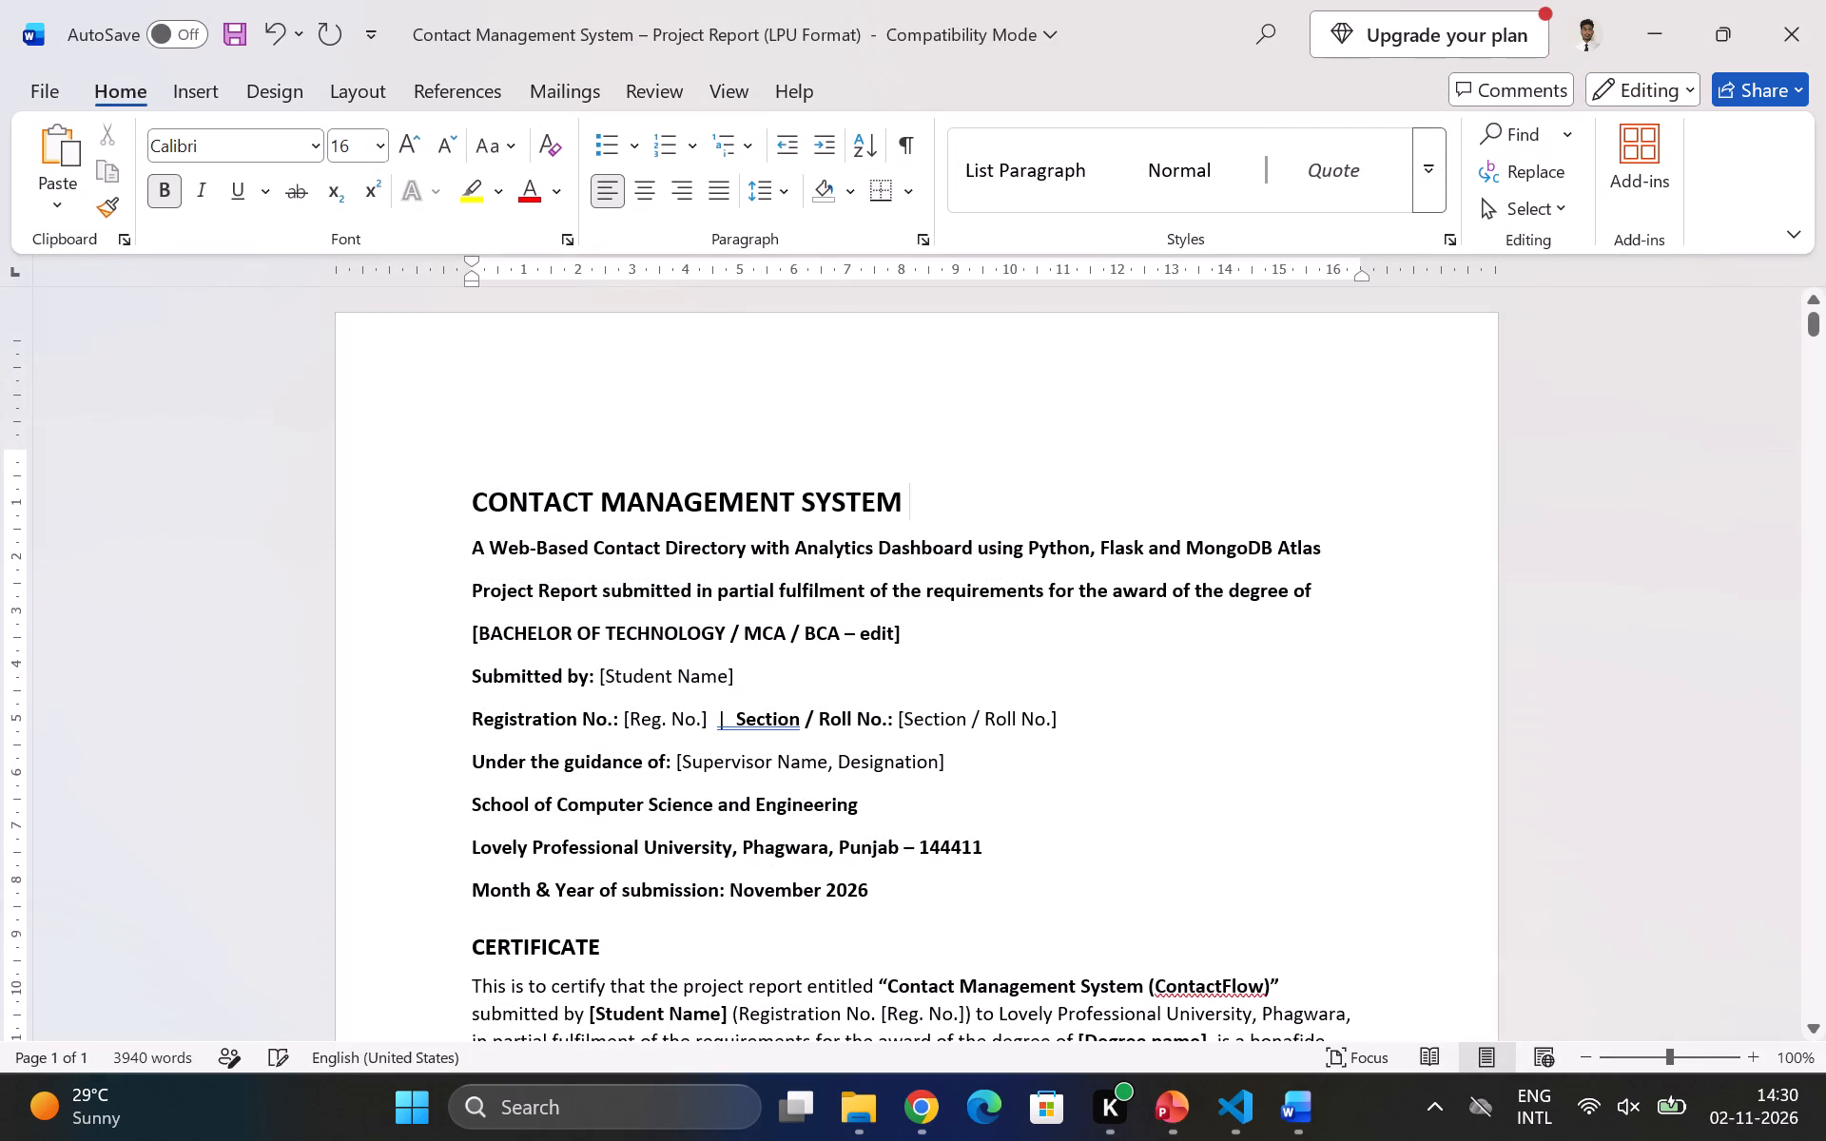
Color the CONTACT MANAGEMENT SYSTEM title dark blue, using the darkest shade of the theme's light blue.
drag(908, 510, 524, 507)
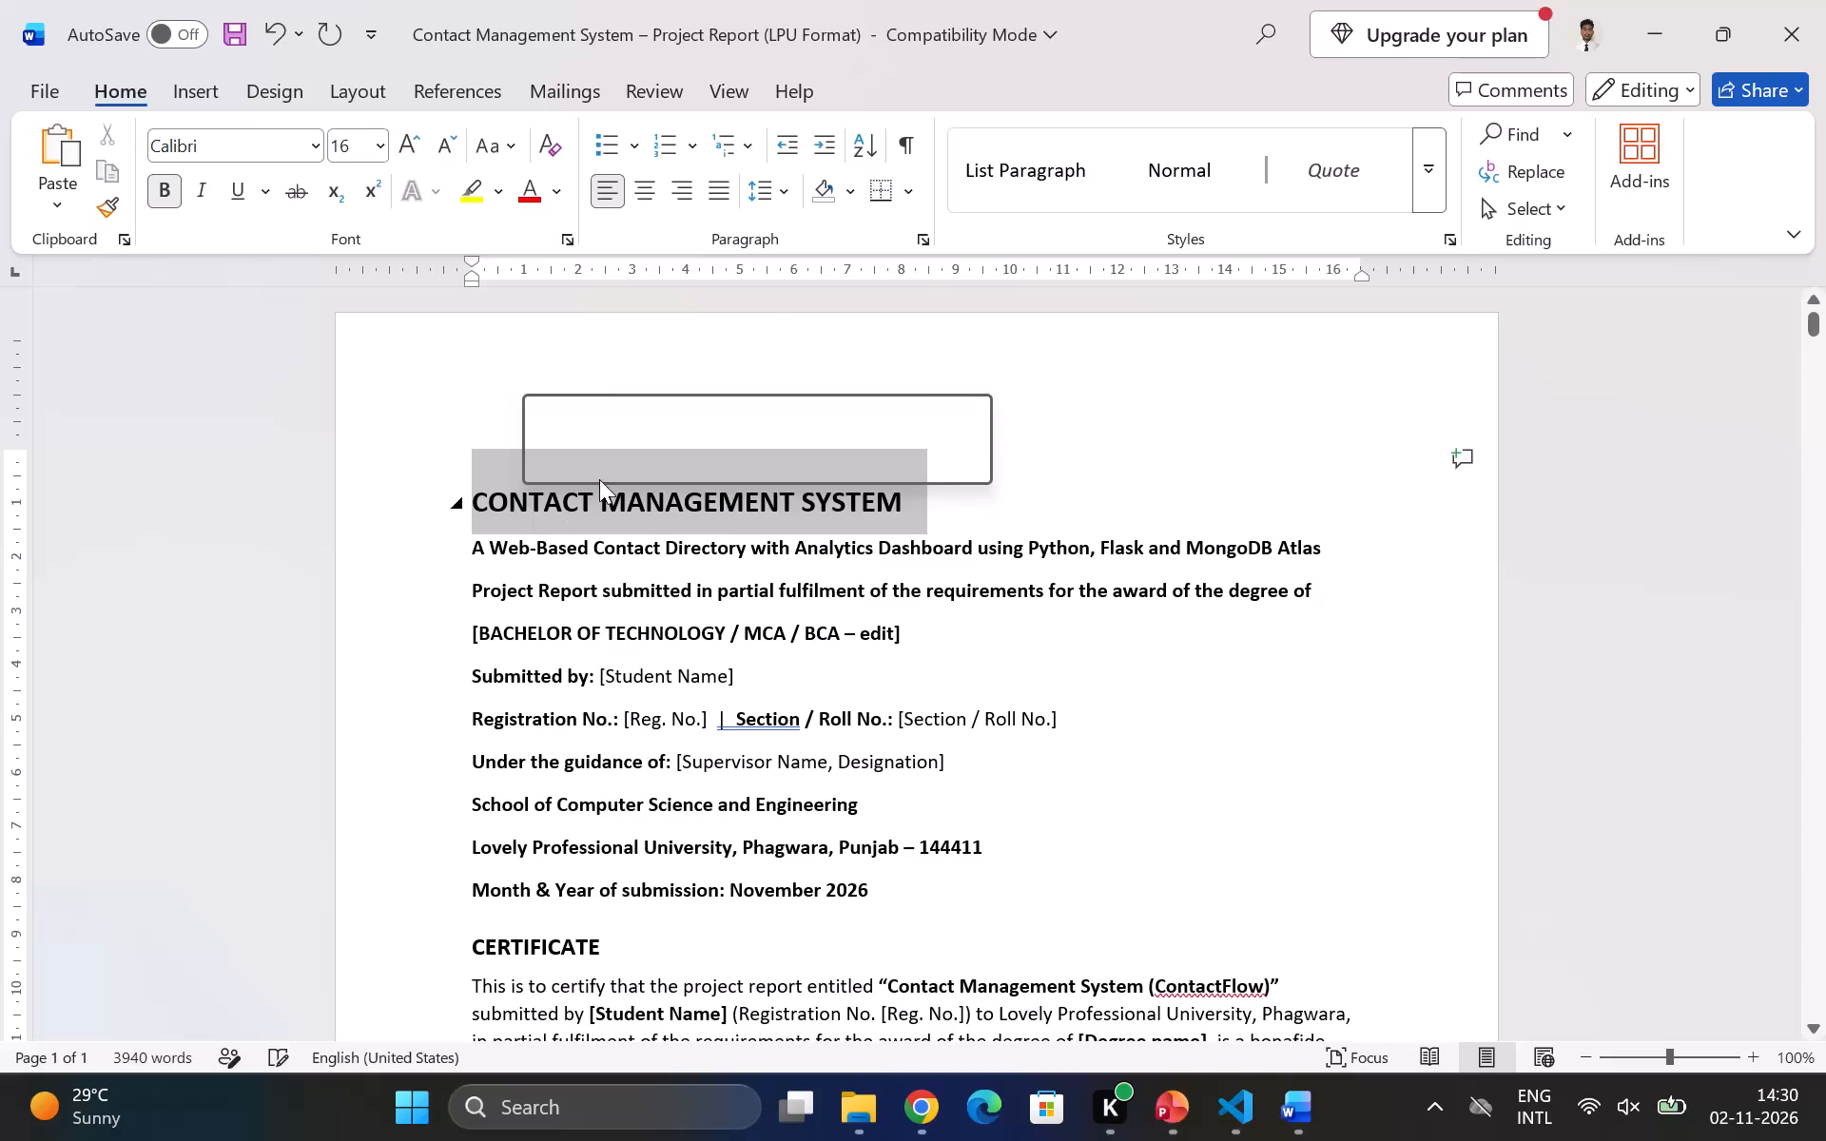
click(719, 454)
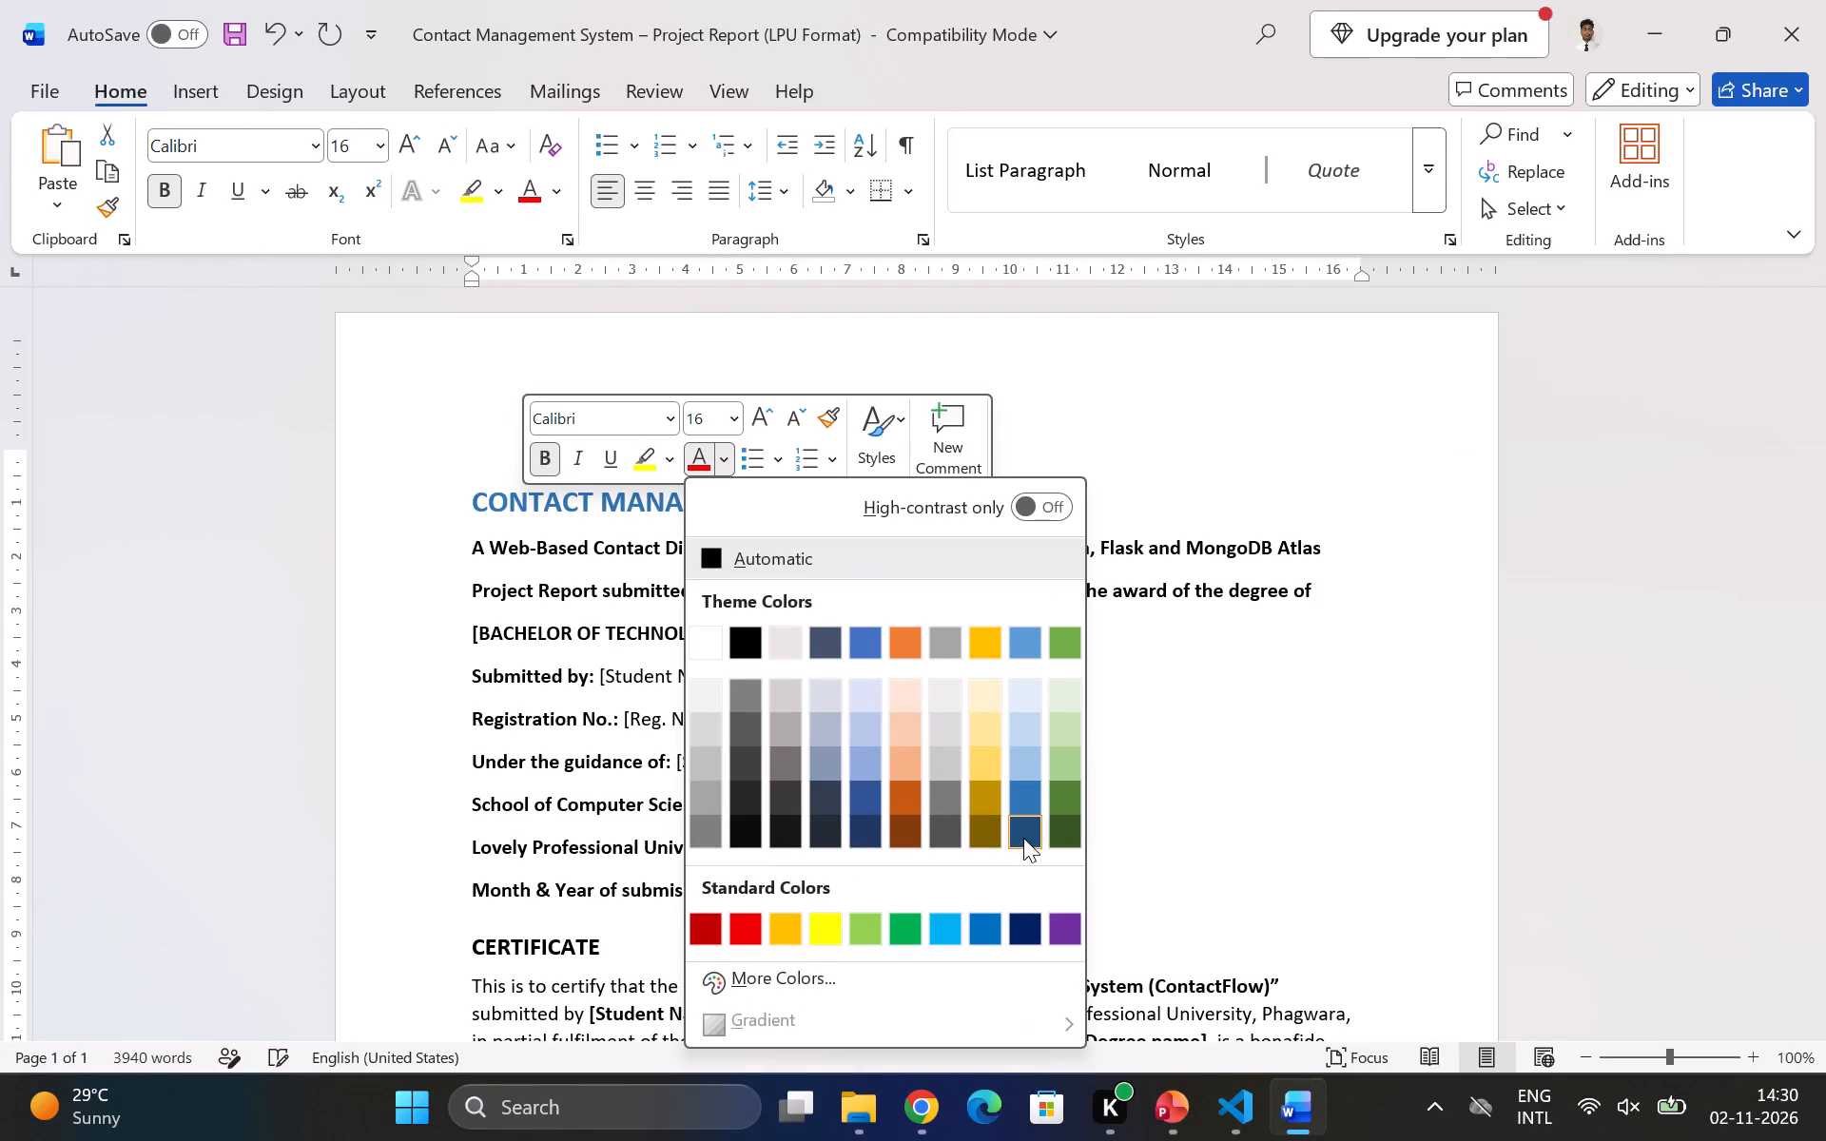
click(1023, 838)
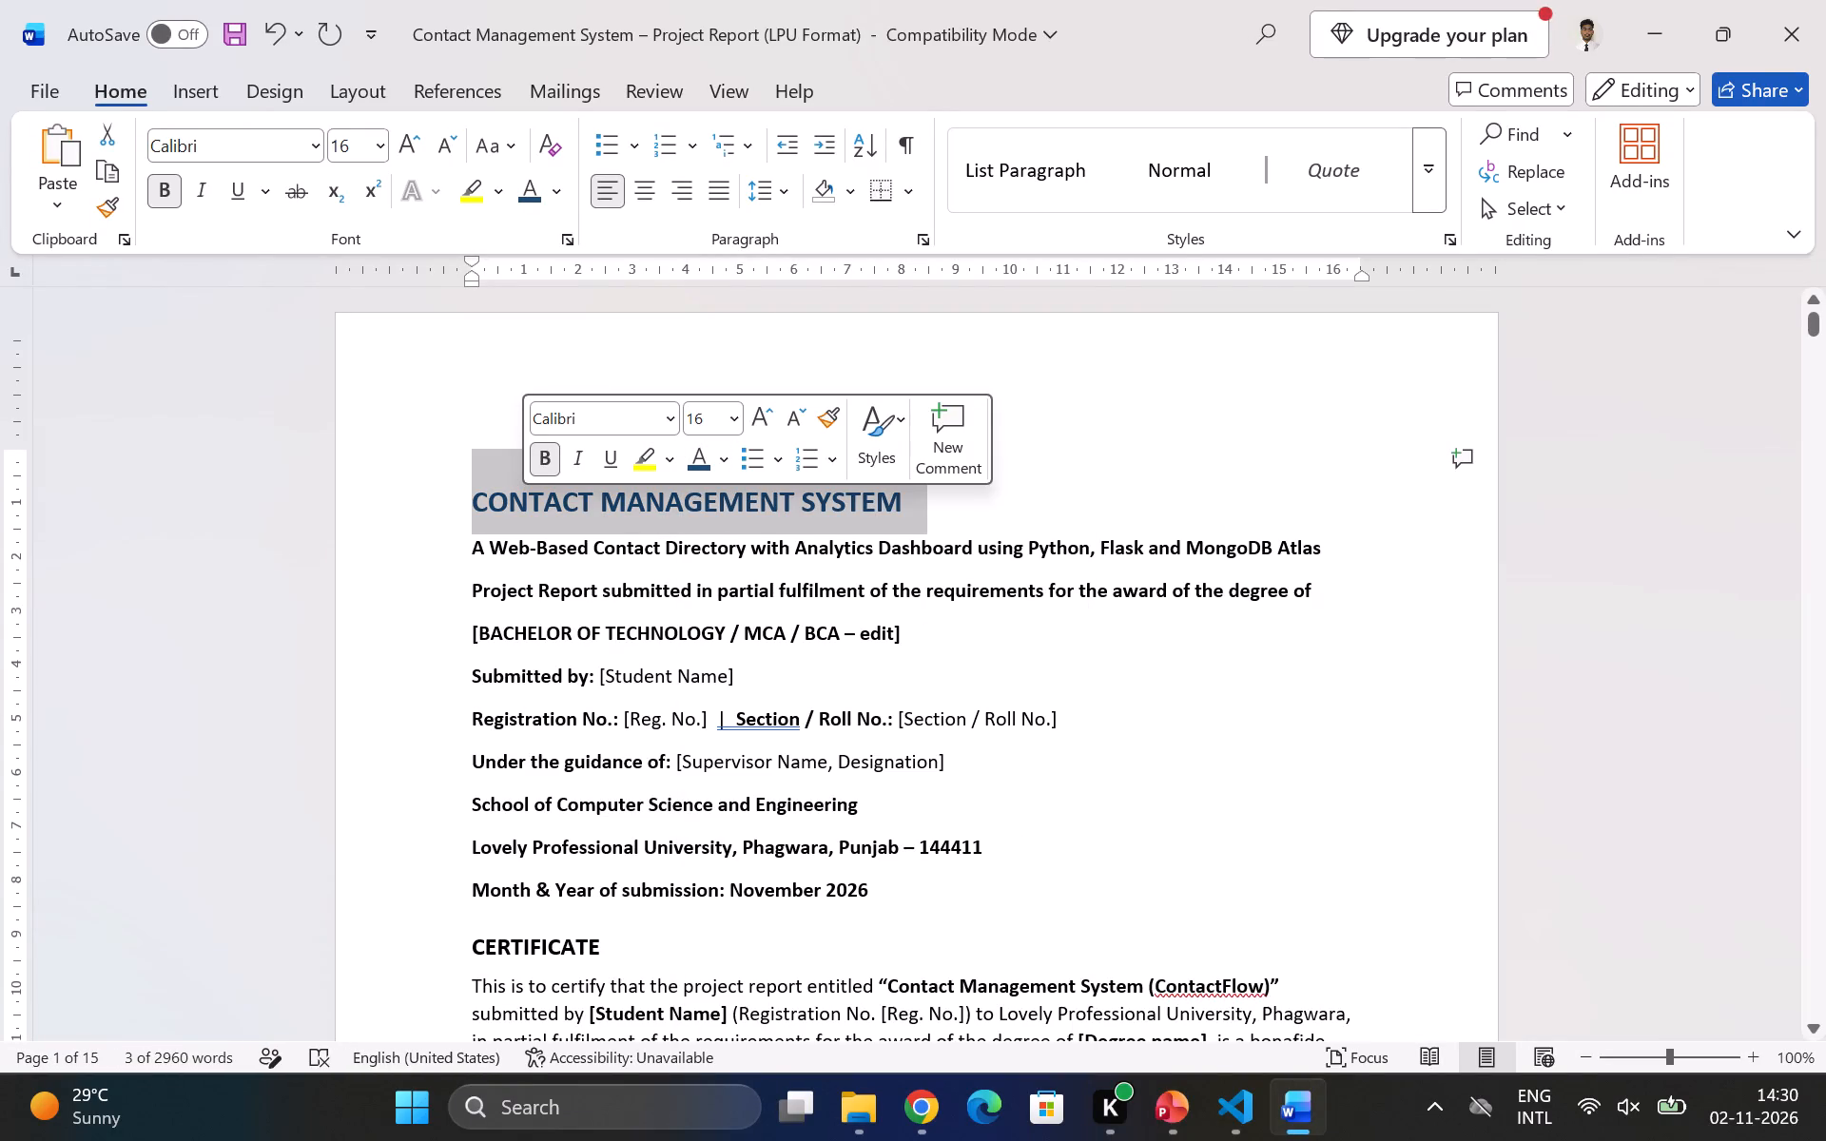
Set the degree line to BACHELOR OF TECHNOLOGY in dark blue and fill in the student name and registration number.
click(920, 638)
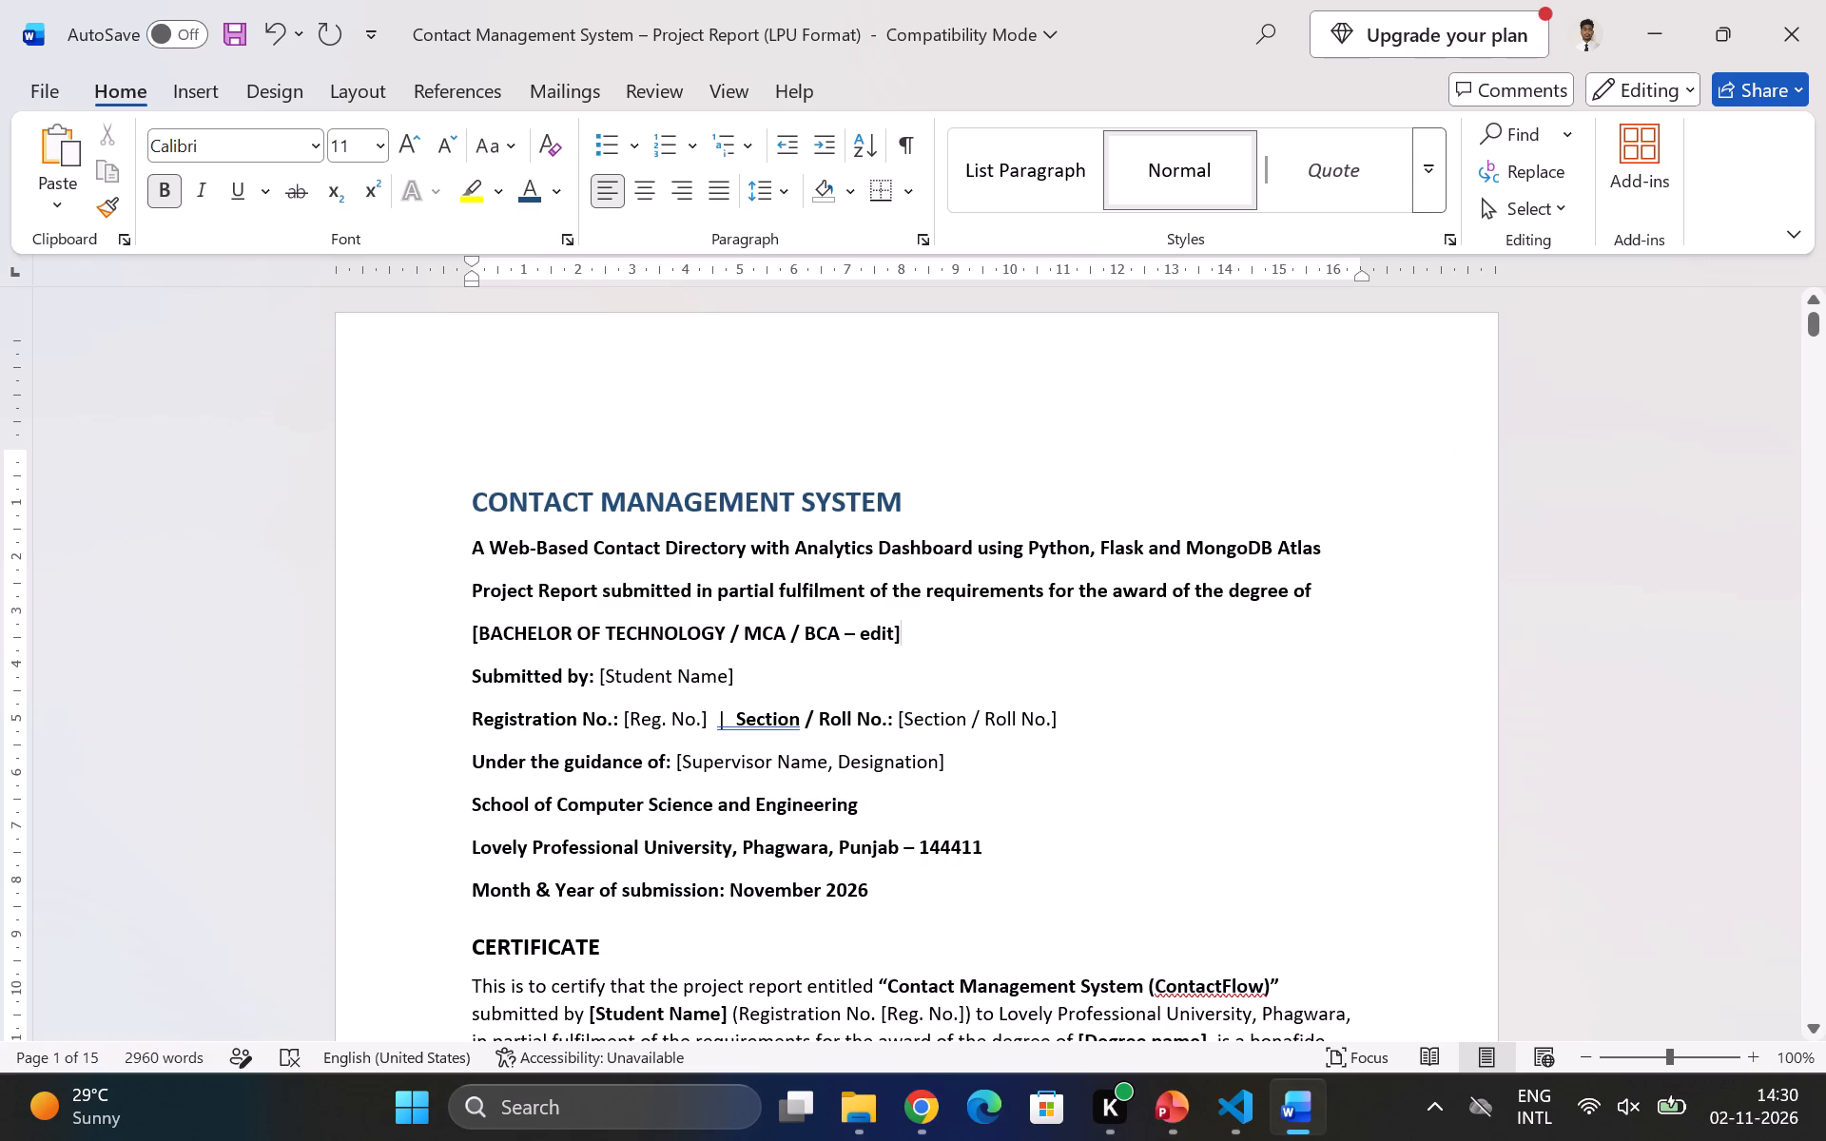
Trim the bracketed degree placeholder on the title page so it reads only BACHELOR OF TECHNOLOGY, without brackets.
key(BackSpace)
key(BackSpace)
key(BackSpace)
key(BackSpace)
key(BackSpace)
key(BackSpace)
key(BackSpace)
key(BackSpace)
key(BackSpace)
key(BackSpace)
key(BackSpace)
key(BackSpace)
key(BackSpace)
key(BackSpace)
key(BackSpace)
key(BackSpace)
key(BackSpace)
key(BackSpace)
key(BackSpace)
key(BackSpace)
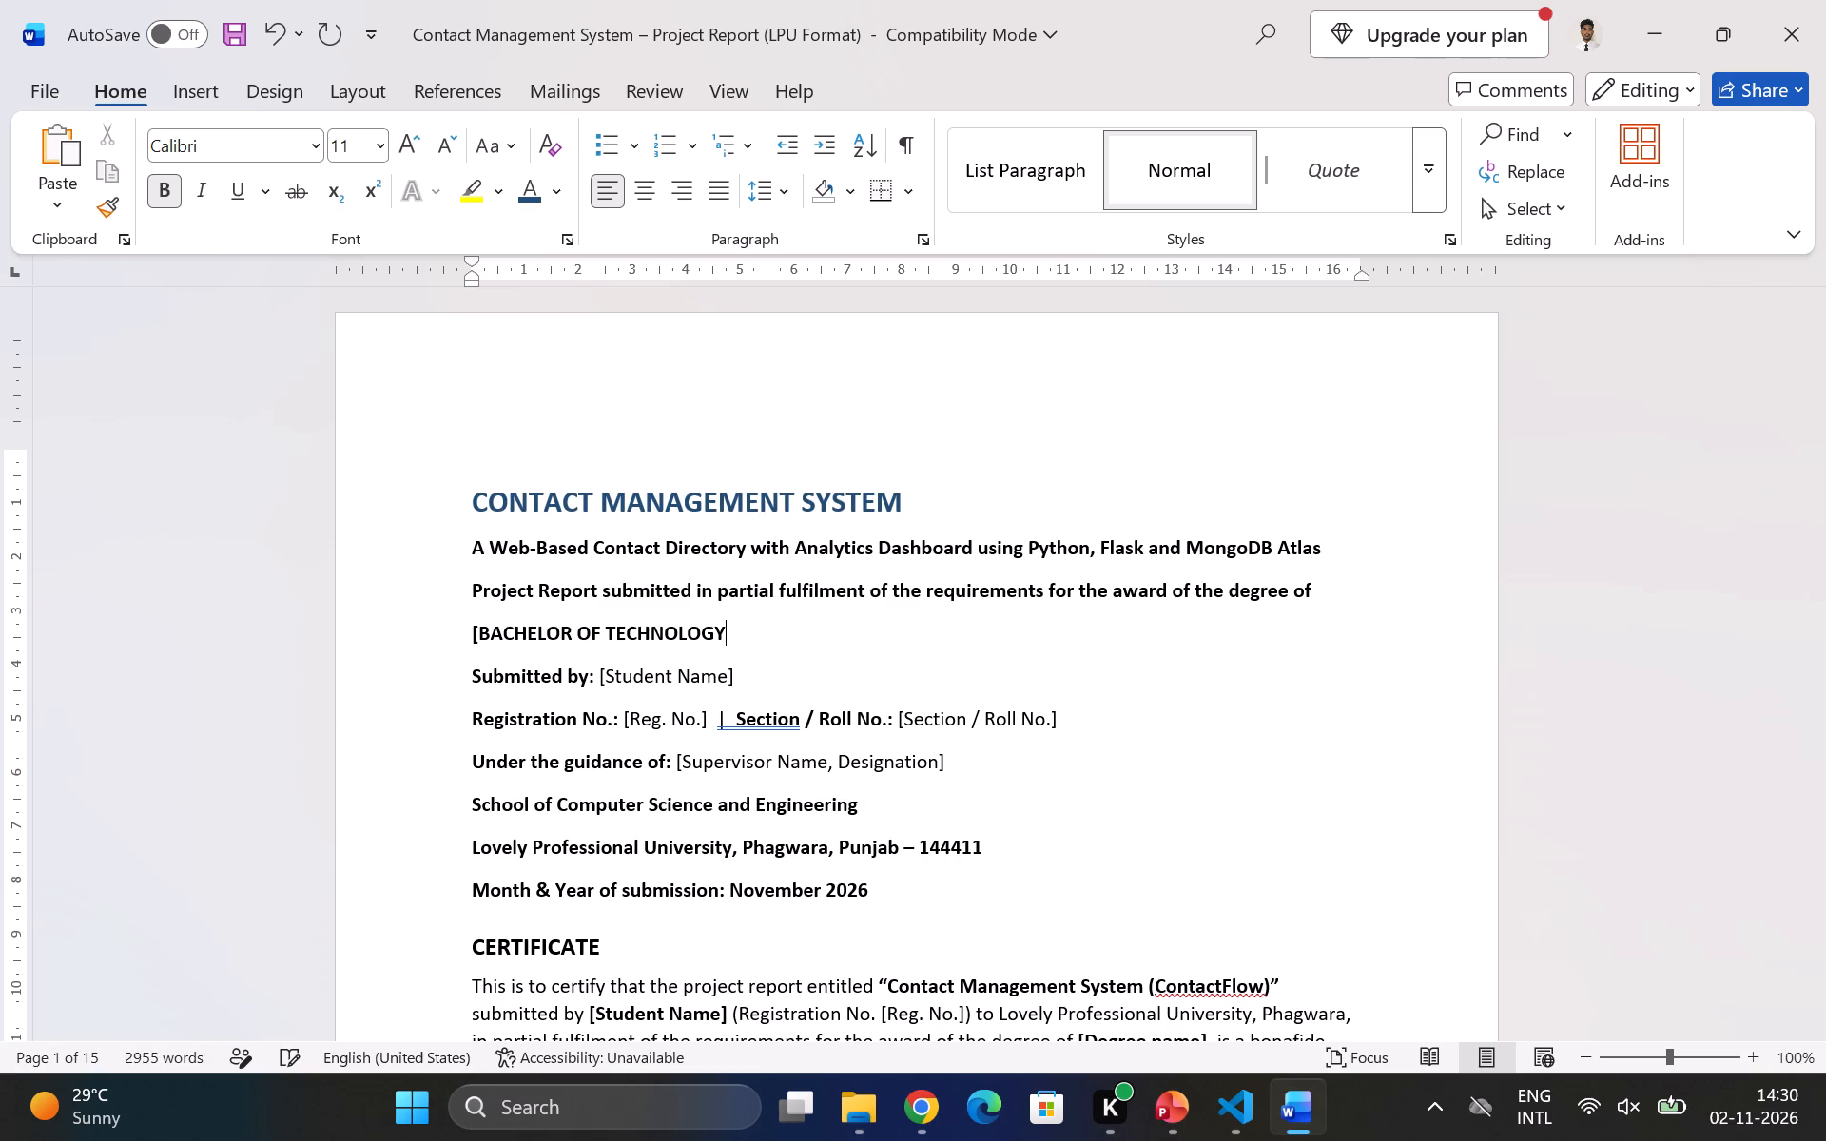
click(478, 648)
key(BackSpace)
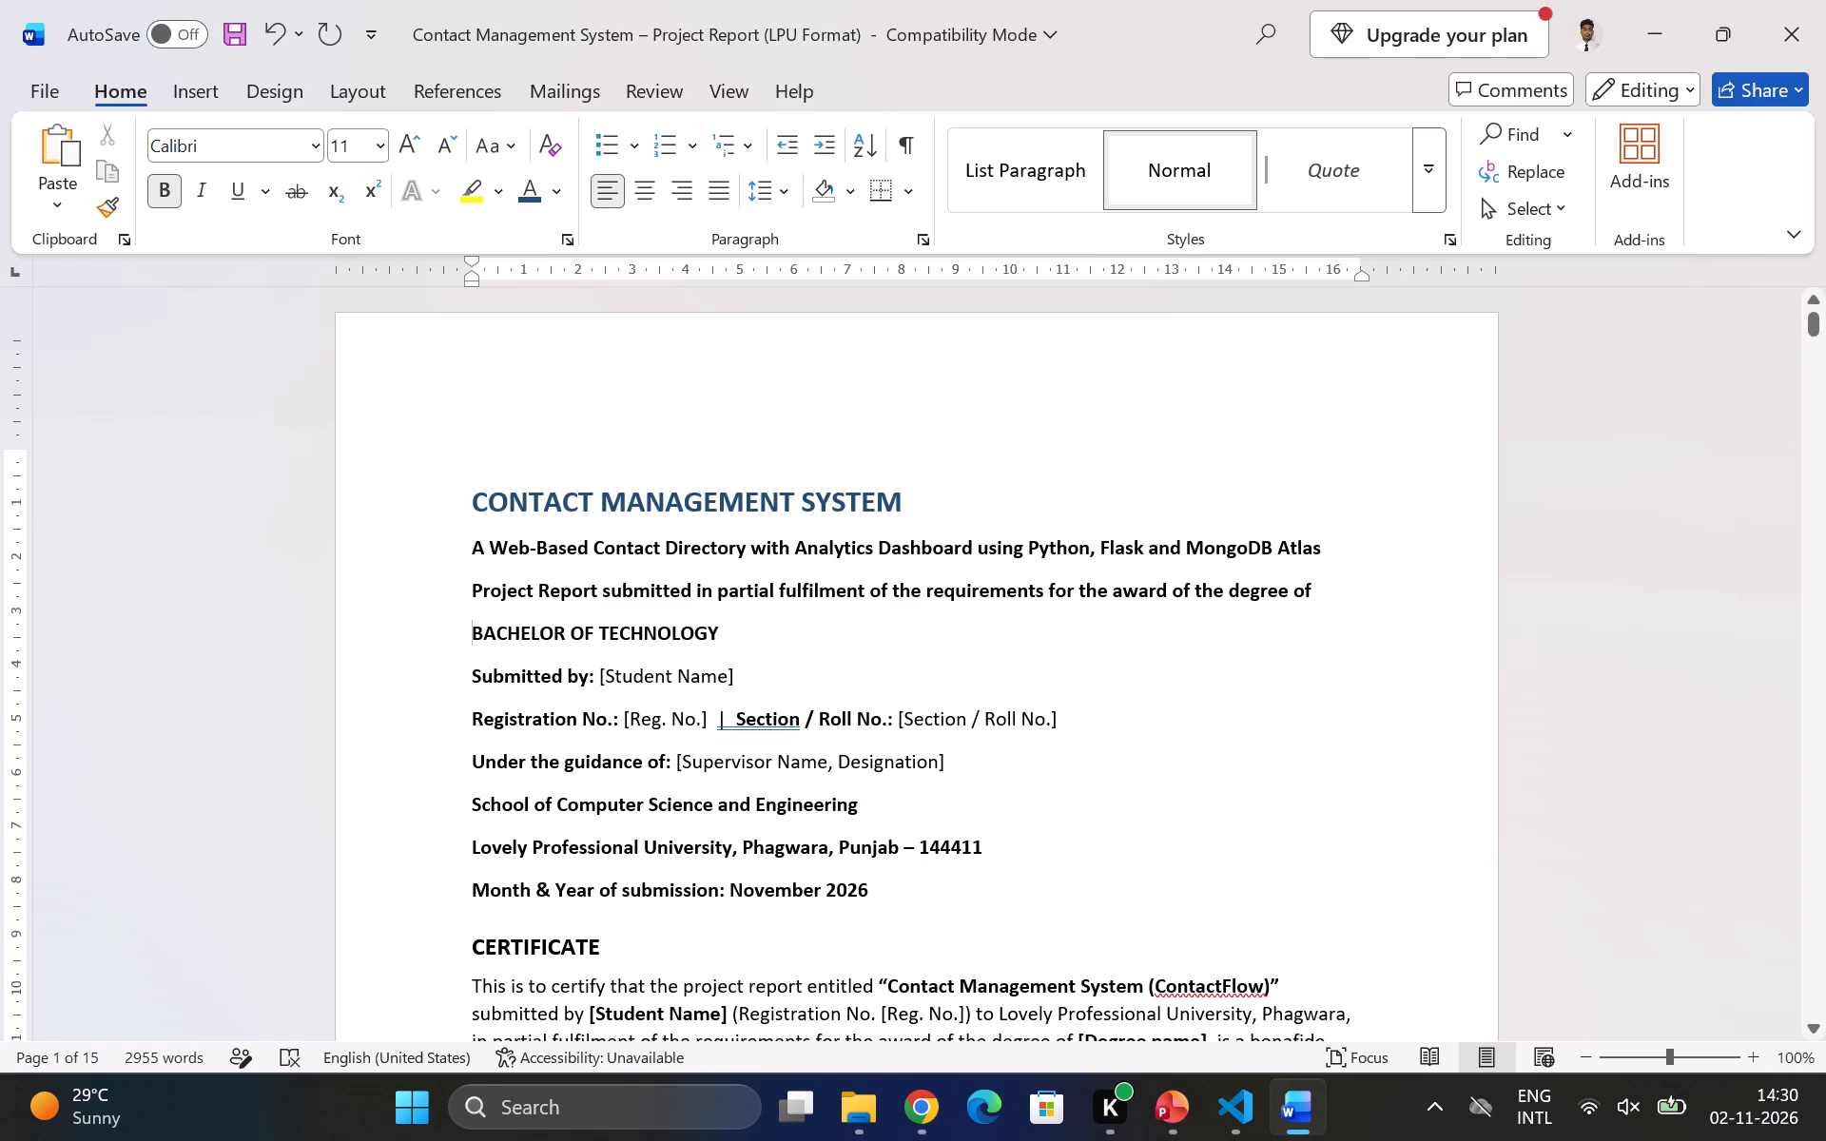
Color the BACHELOR OF TECHNOLOGY line the same dark blue as the report title.
drag(471, 634, 699, 629)
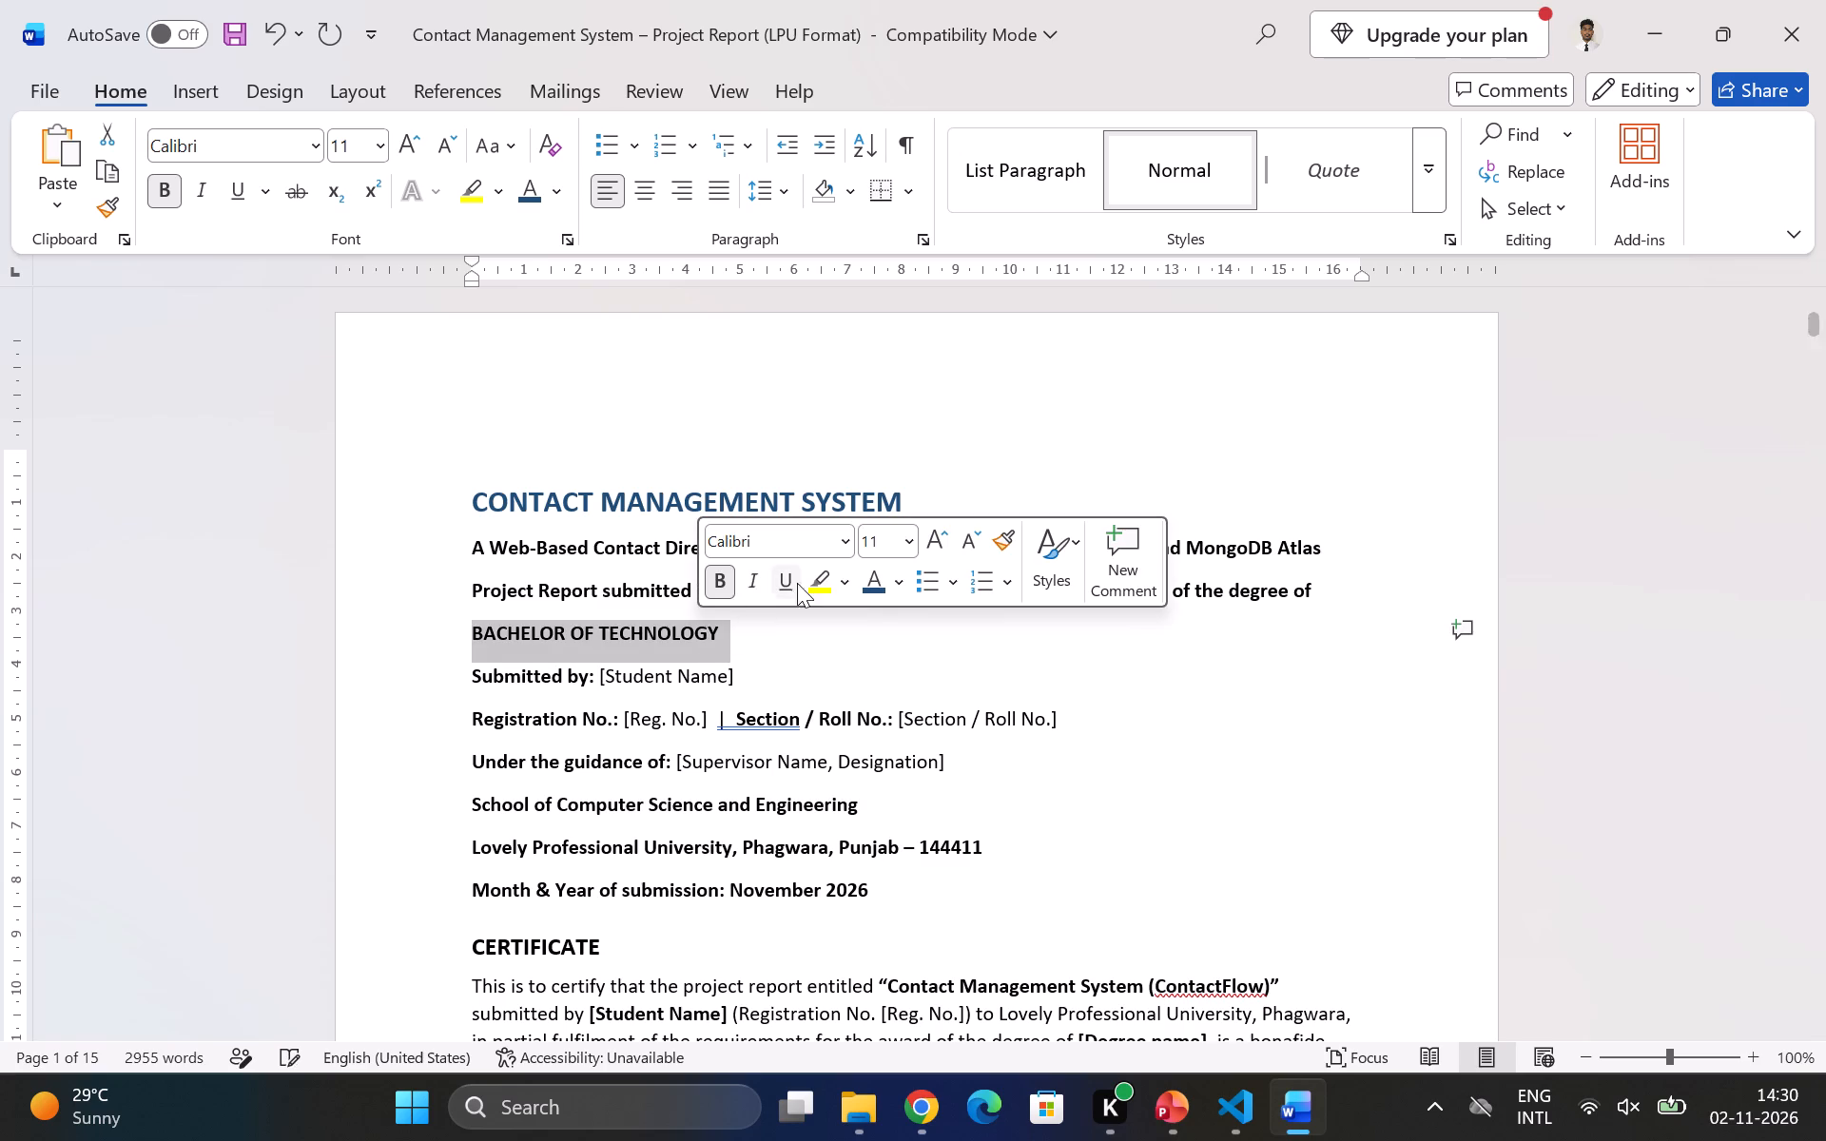
click(870, 593)
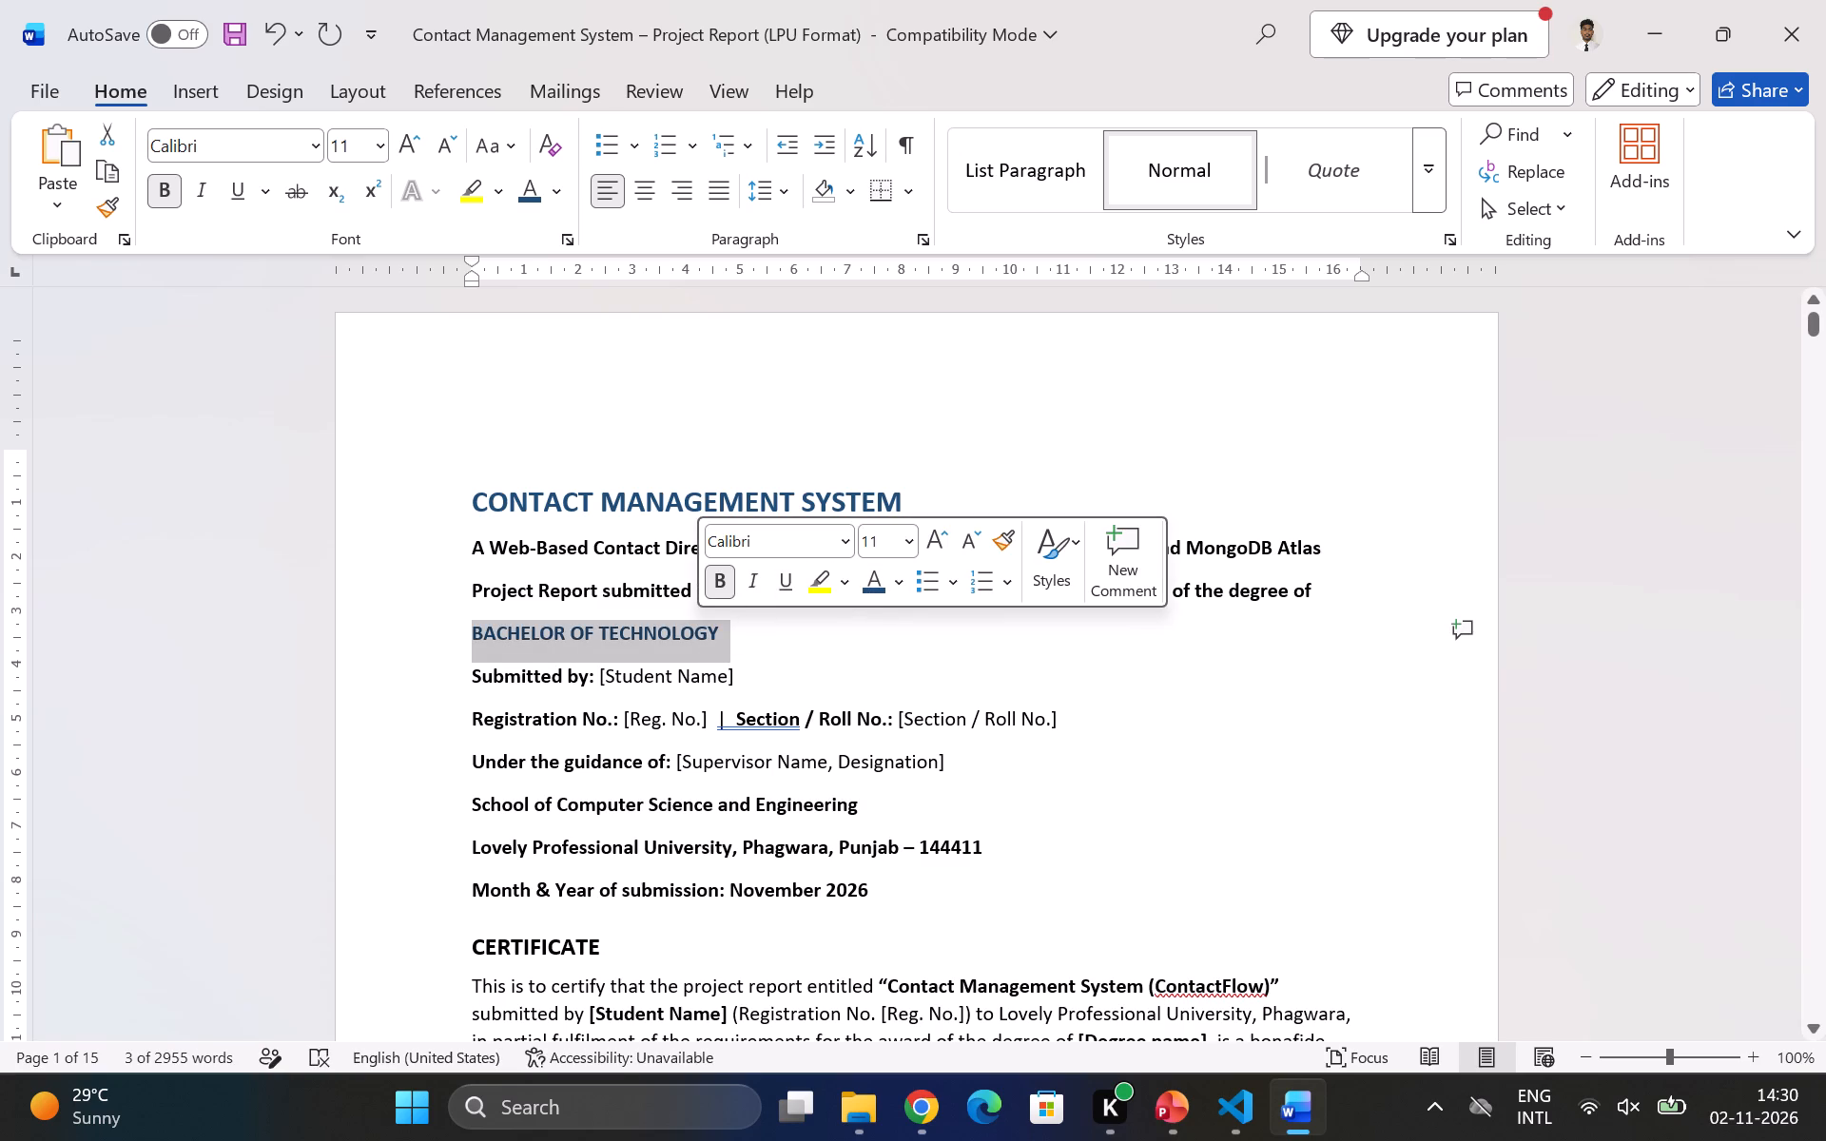
Replace the [Student Name] placeholder on the Submitted by line with the student's name.
click(749, 677)
key(BackSpace)
key(BackSpace)
key(BackSpace)
key(BackSpace)
key(BackSpace)
key(BackSpace)
key(BackSpace)
key(BackSpace)
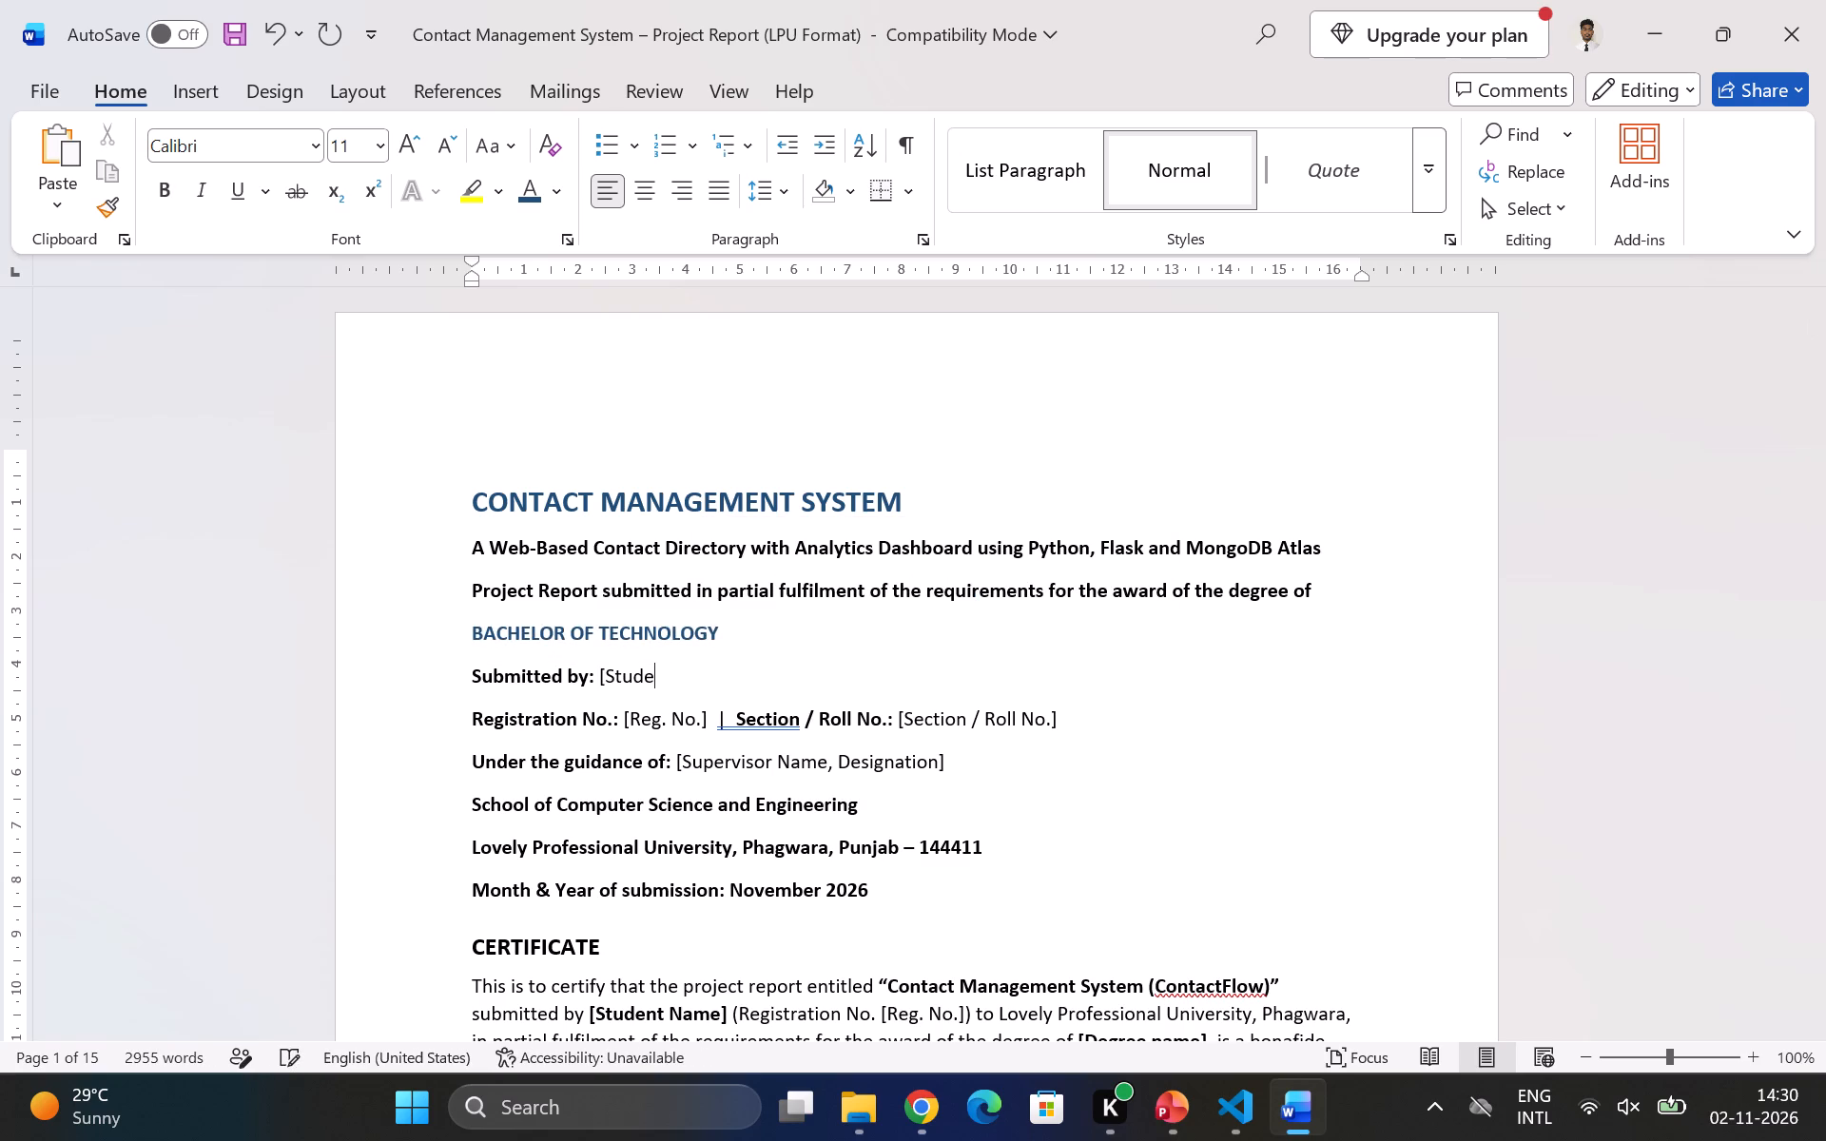
key(BackSpace)
key(BackSpace)
key(BackSpace)
key(BackSpace)
key(BackSpace)
key(BackSpace)
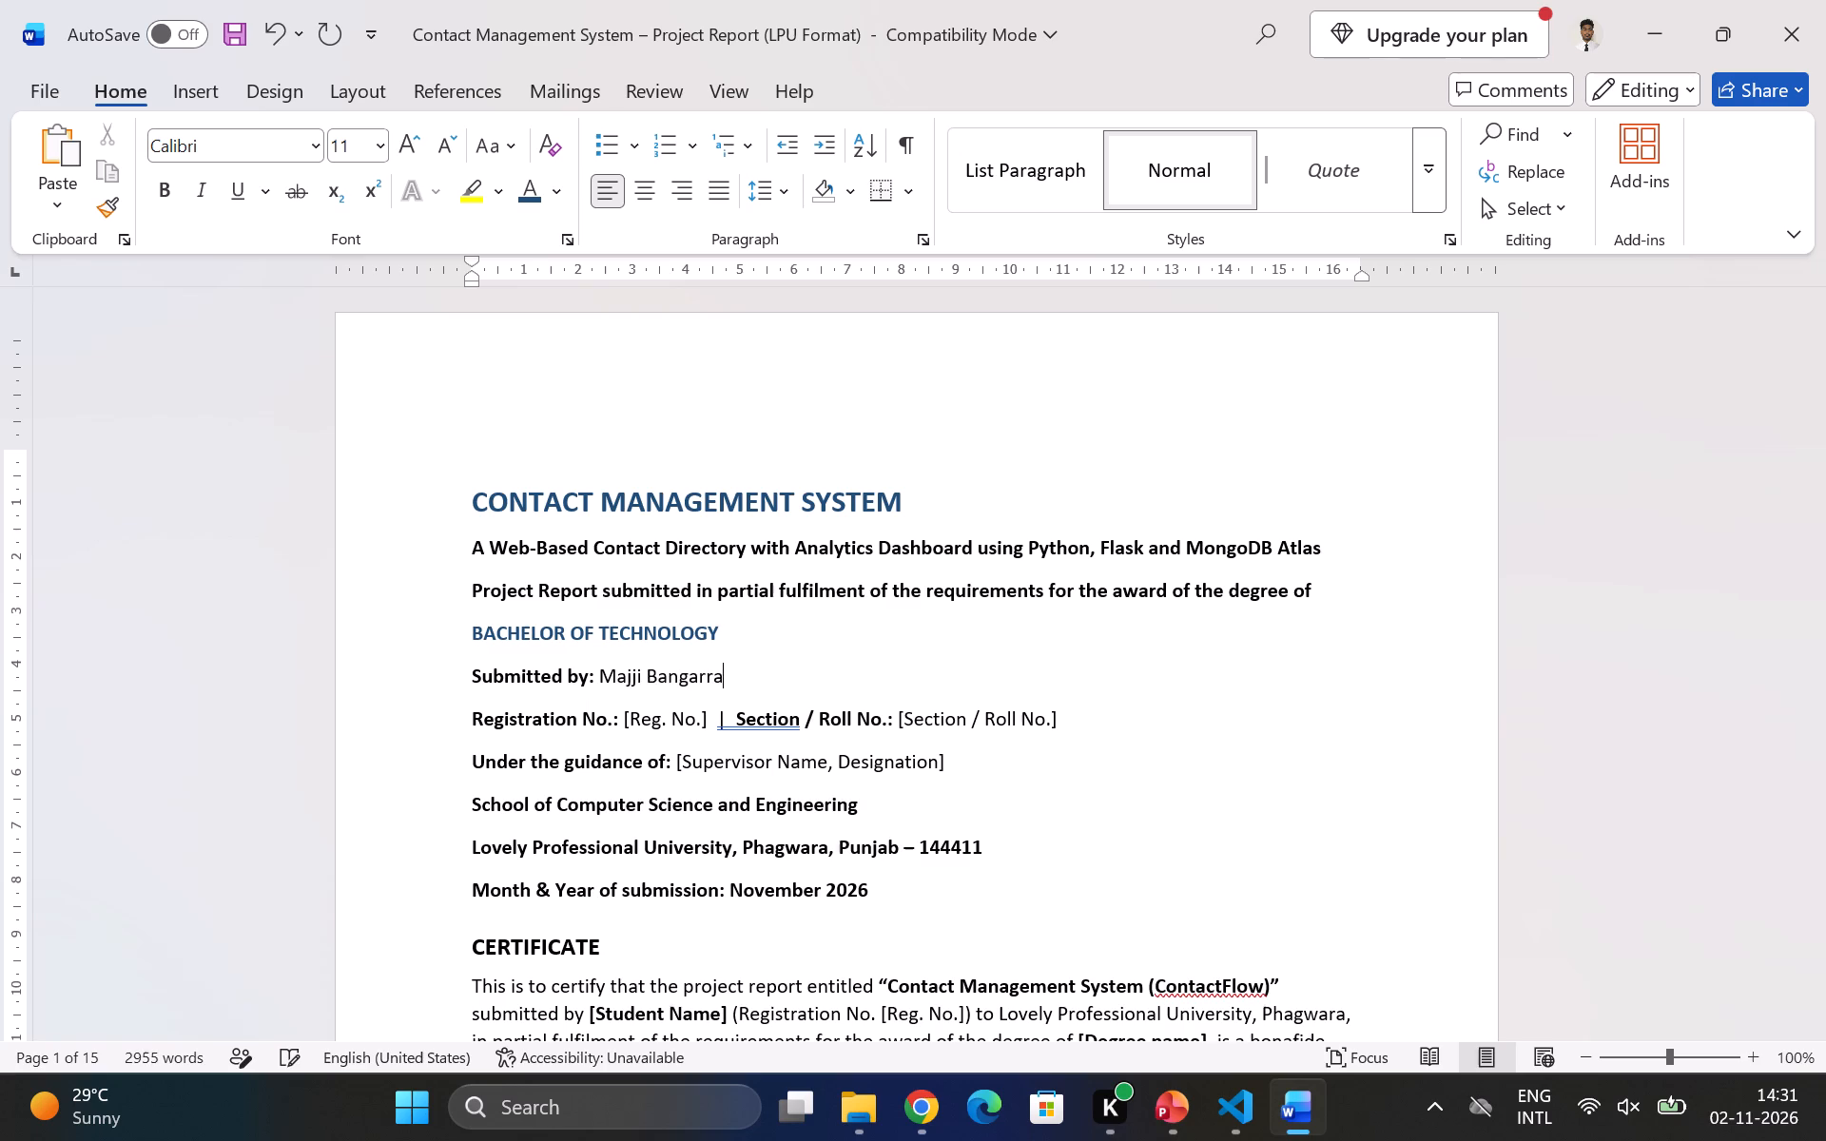
Replace the [Reg. No.] placeholder on the title page with the student's registration number.
click(706, 730)
key(BackSpace)
key(BackSpace)
key(BackSpace)
key(BackSpace)
key(BackSpace)
key(BackSpace)
key(BackSpace)
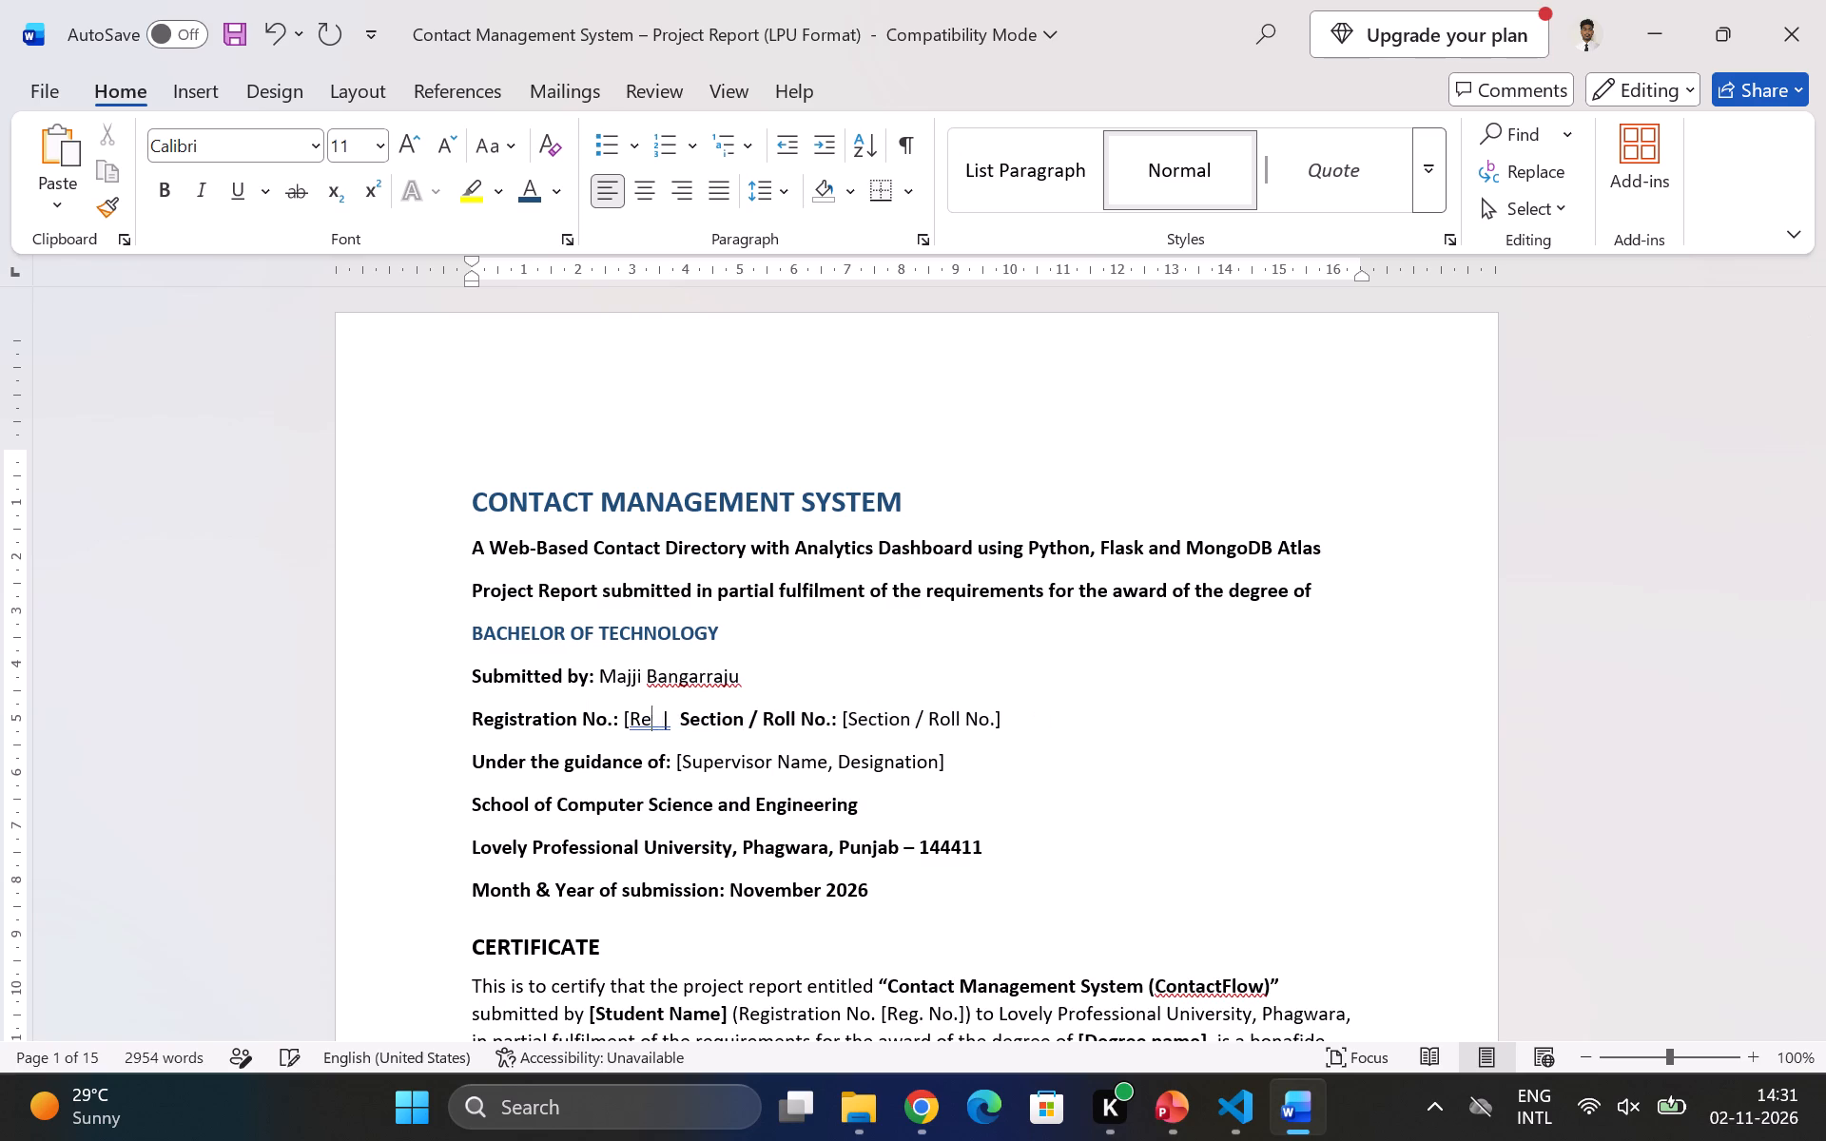
key(BackSpace)
key(BackSpace)
key(BackSpace)
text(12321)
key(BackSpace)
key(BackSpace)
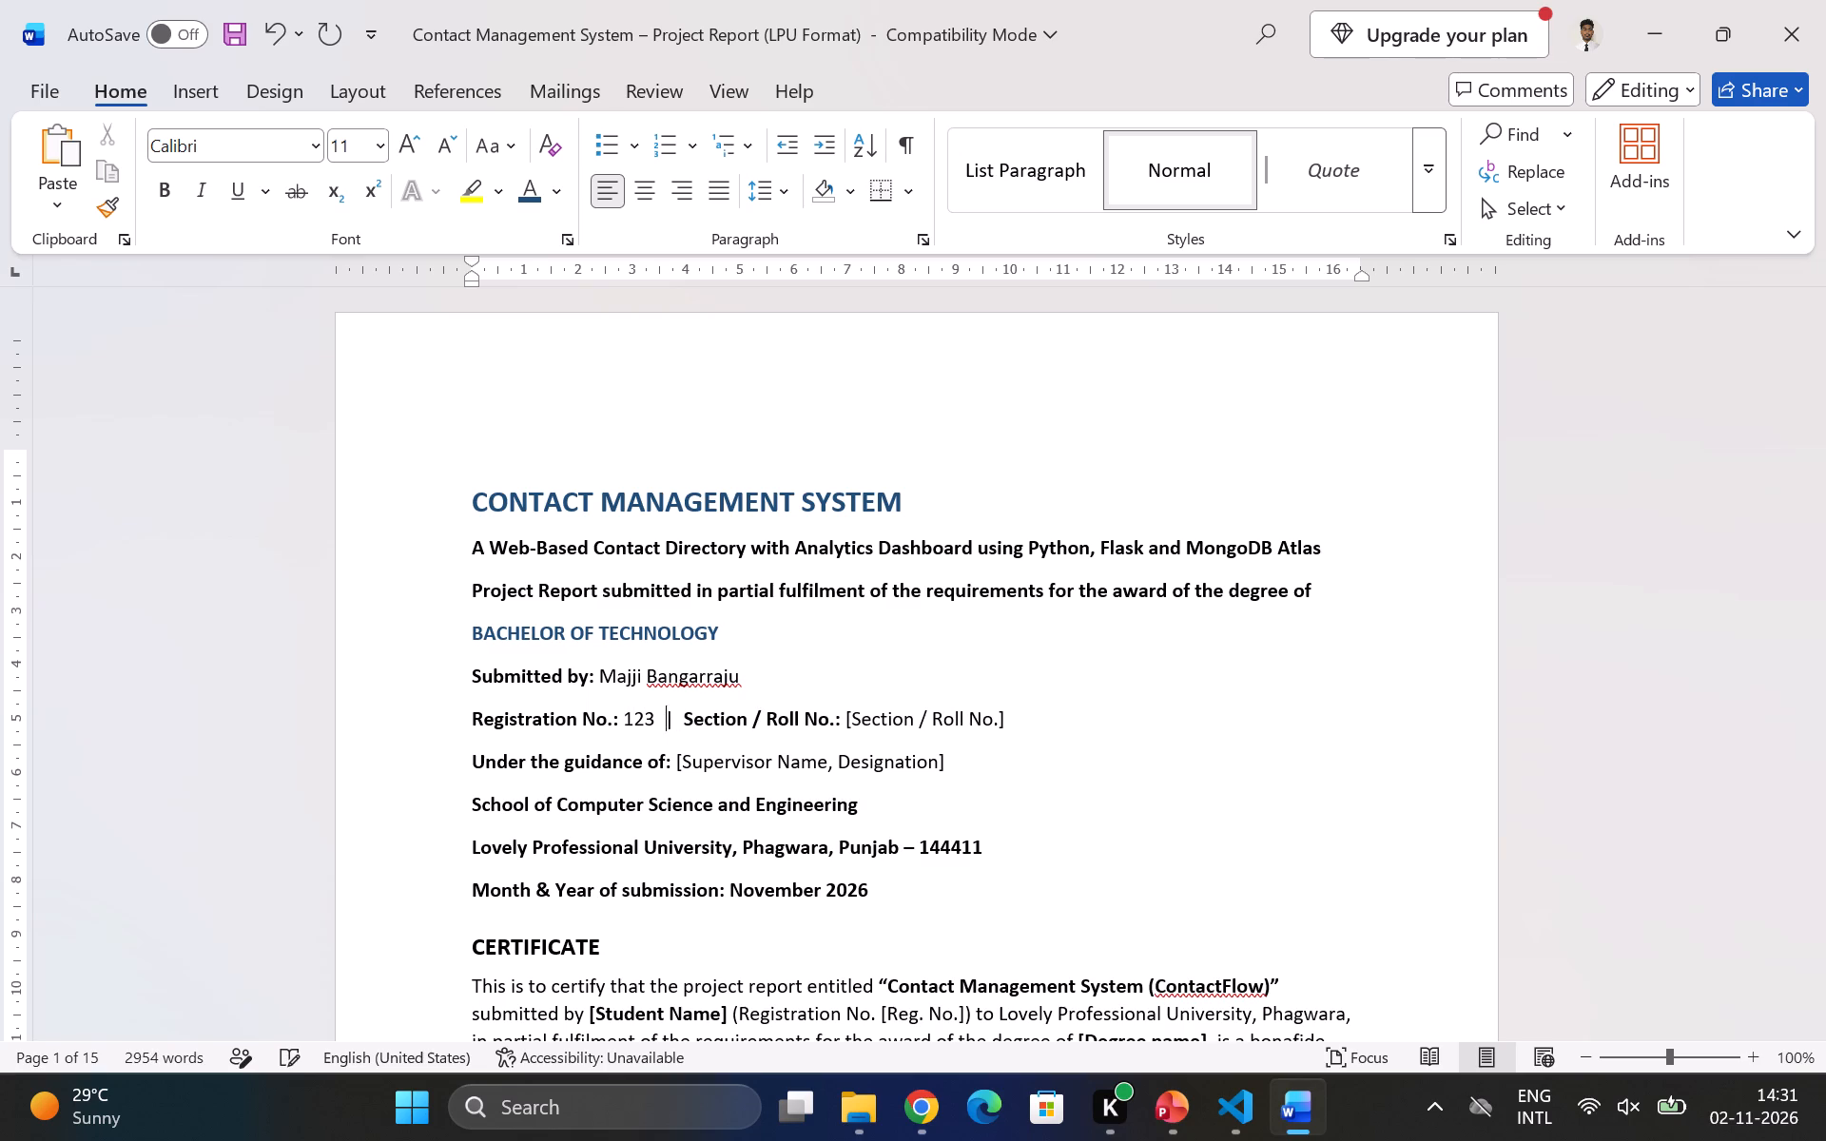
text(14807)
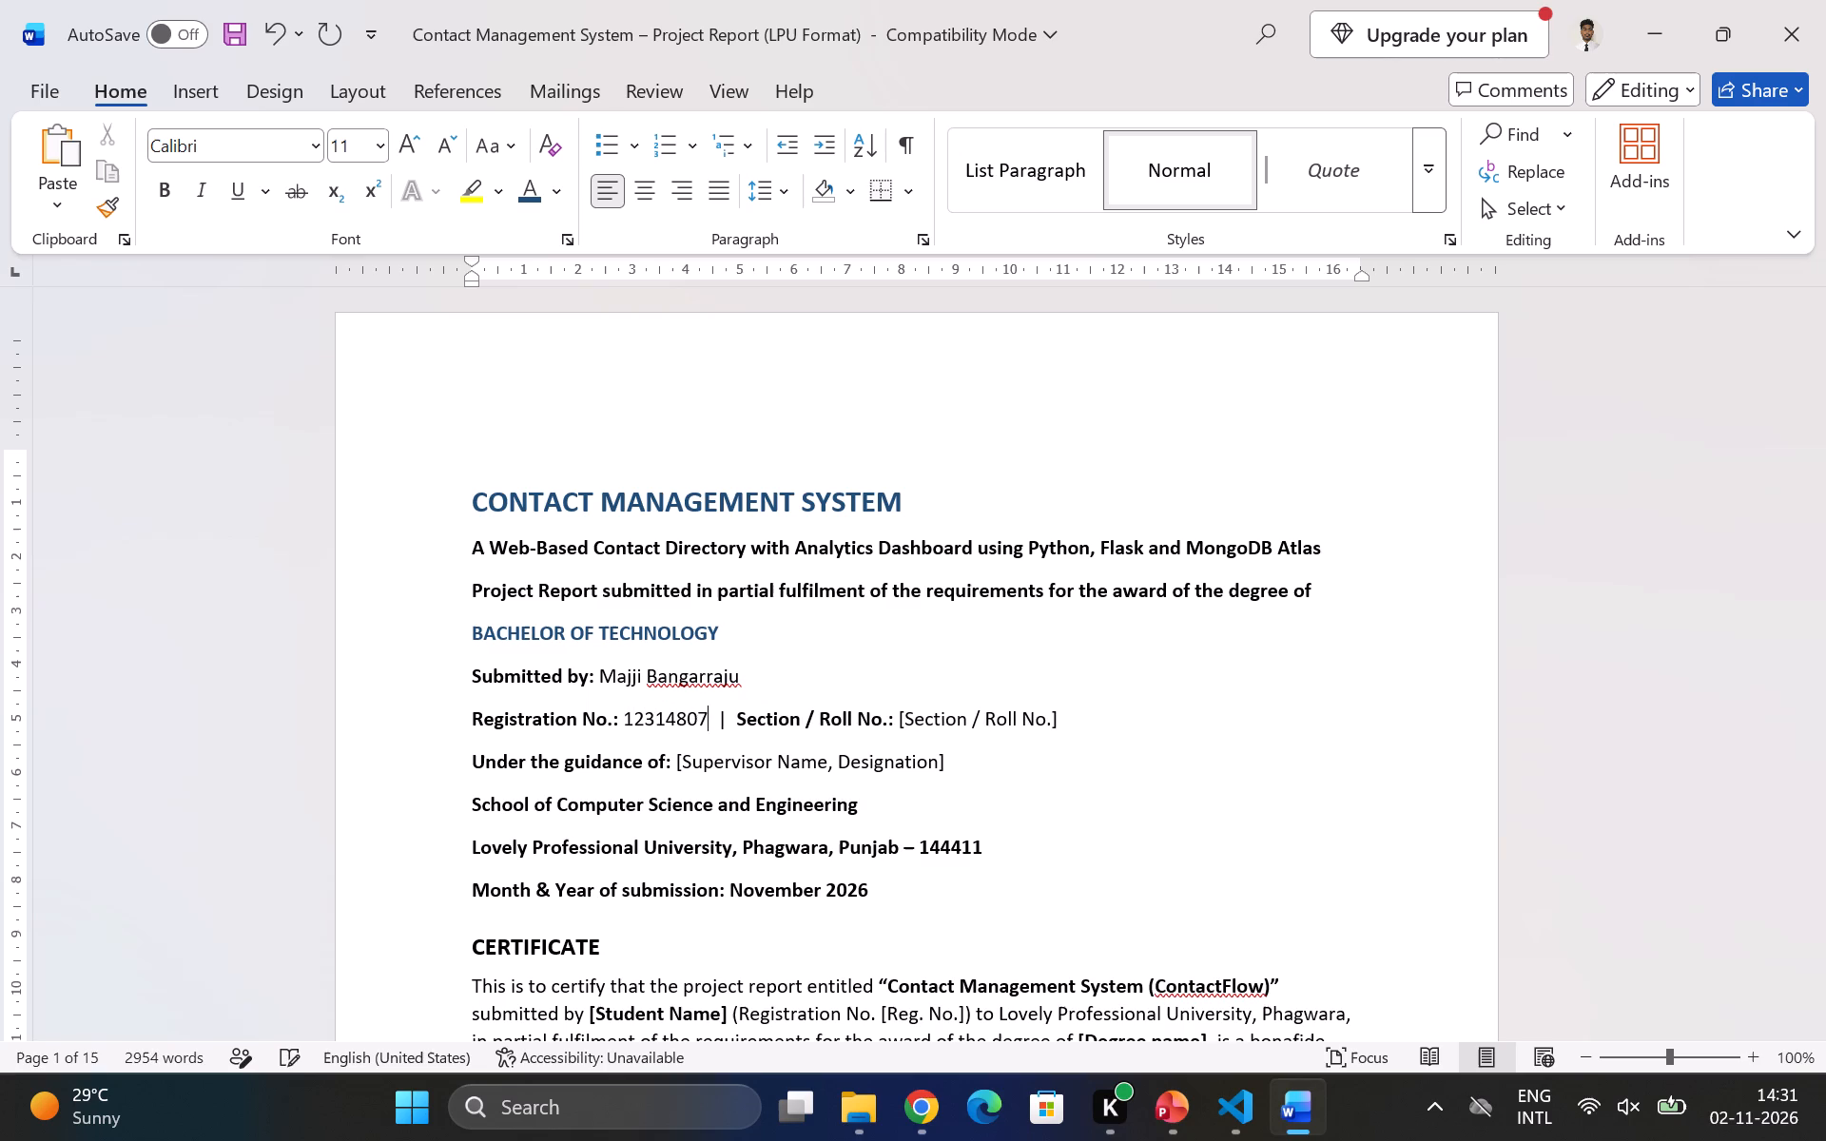
Place the text cursor at the end of the [Section / Roll No.] placeholder for editing.
click(1059, 723)
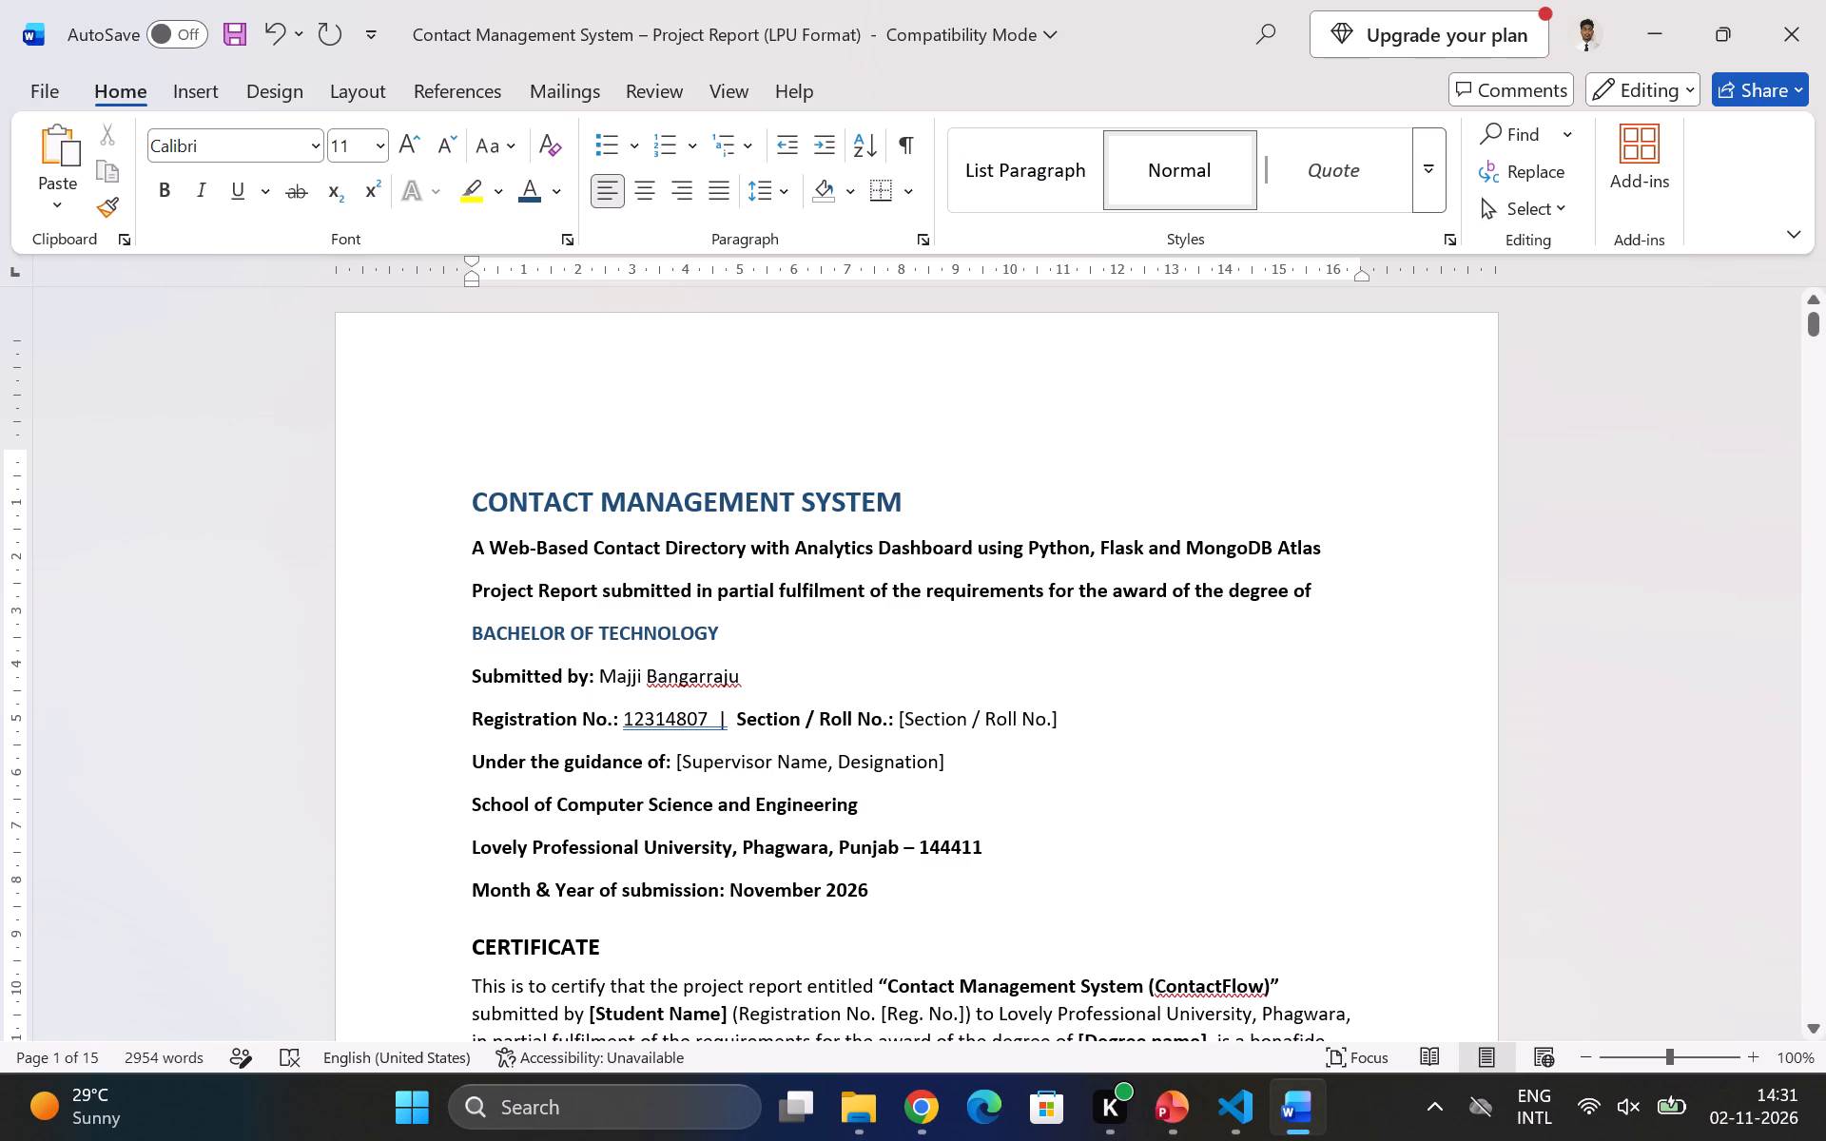
Replace the [Section / Roll No.] placeholder on the cover page with the student's roll number.
key(BackSpace)
key(BackSpace)
key(BackSpace)
key(BackSpace)
key(BackSpace)
key(BackSpace)
key(BackSpace)
key(BackSpace)
key(BackSpace)
key(BackSpace)
key(BackSpace)
key(BackSpace)
key(BackSpace)
key(BackSpace)
key(BackSpace)
key(BackSpace)
key(BackSpace)
key(BackSpace)
key(BackSpace)
key(BackSpace)
text(23)
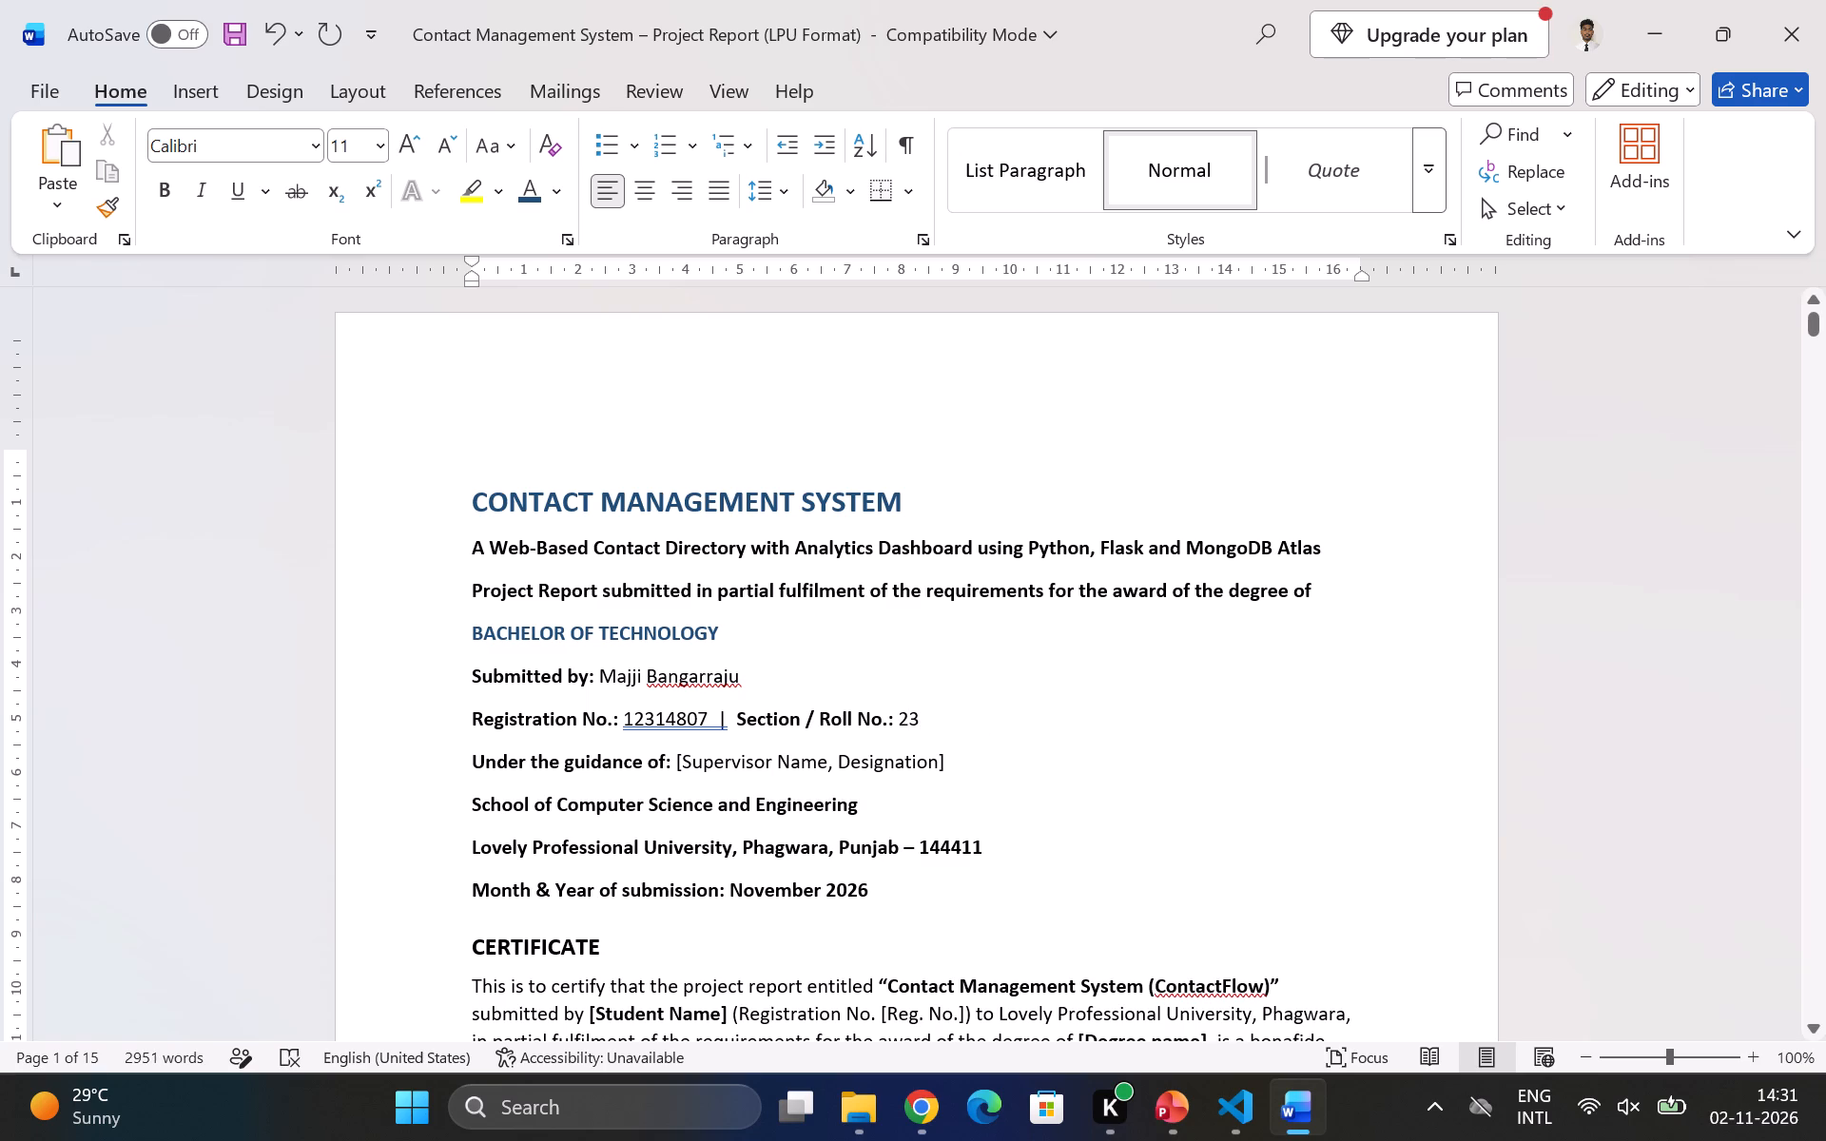
Shorten the cover page label "Section / Roll No.:" to "Roll No.:".
click(824, 718)
key(BackSpace)
key(BackSpace)
key(BackSpace)
key(BackSpace)
key(BackSpace)
key(BackSpace)
key(BackSpace)
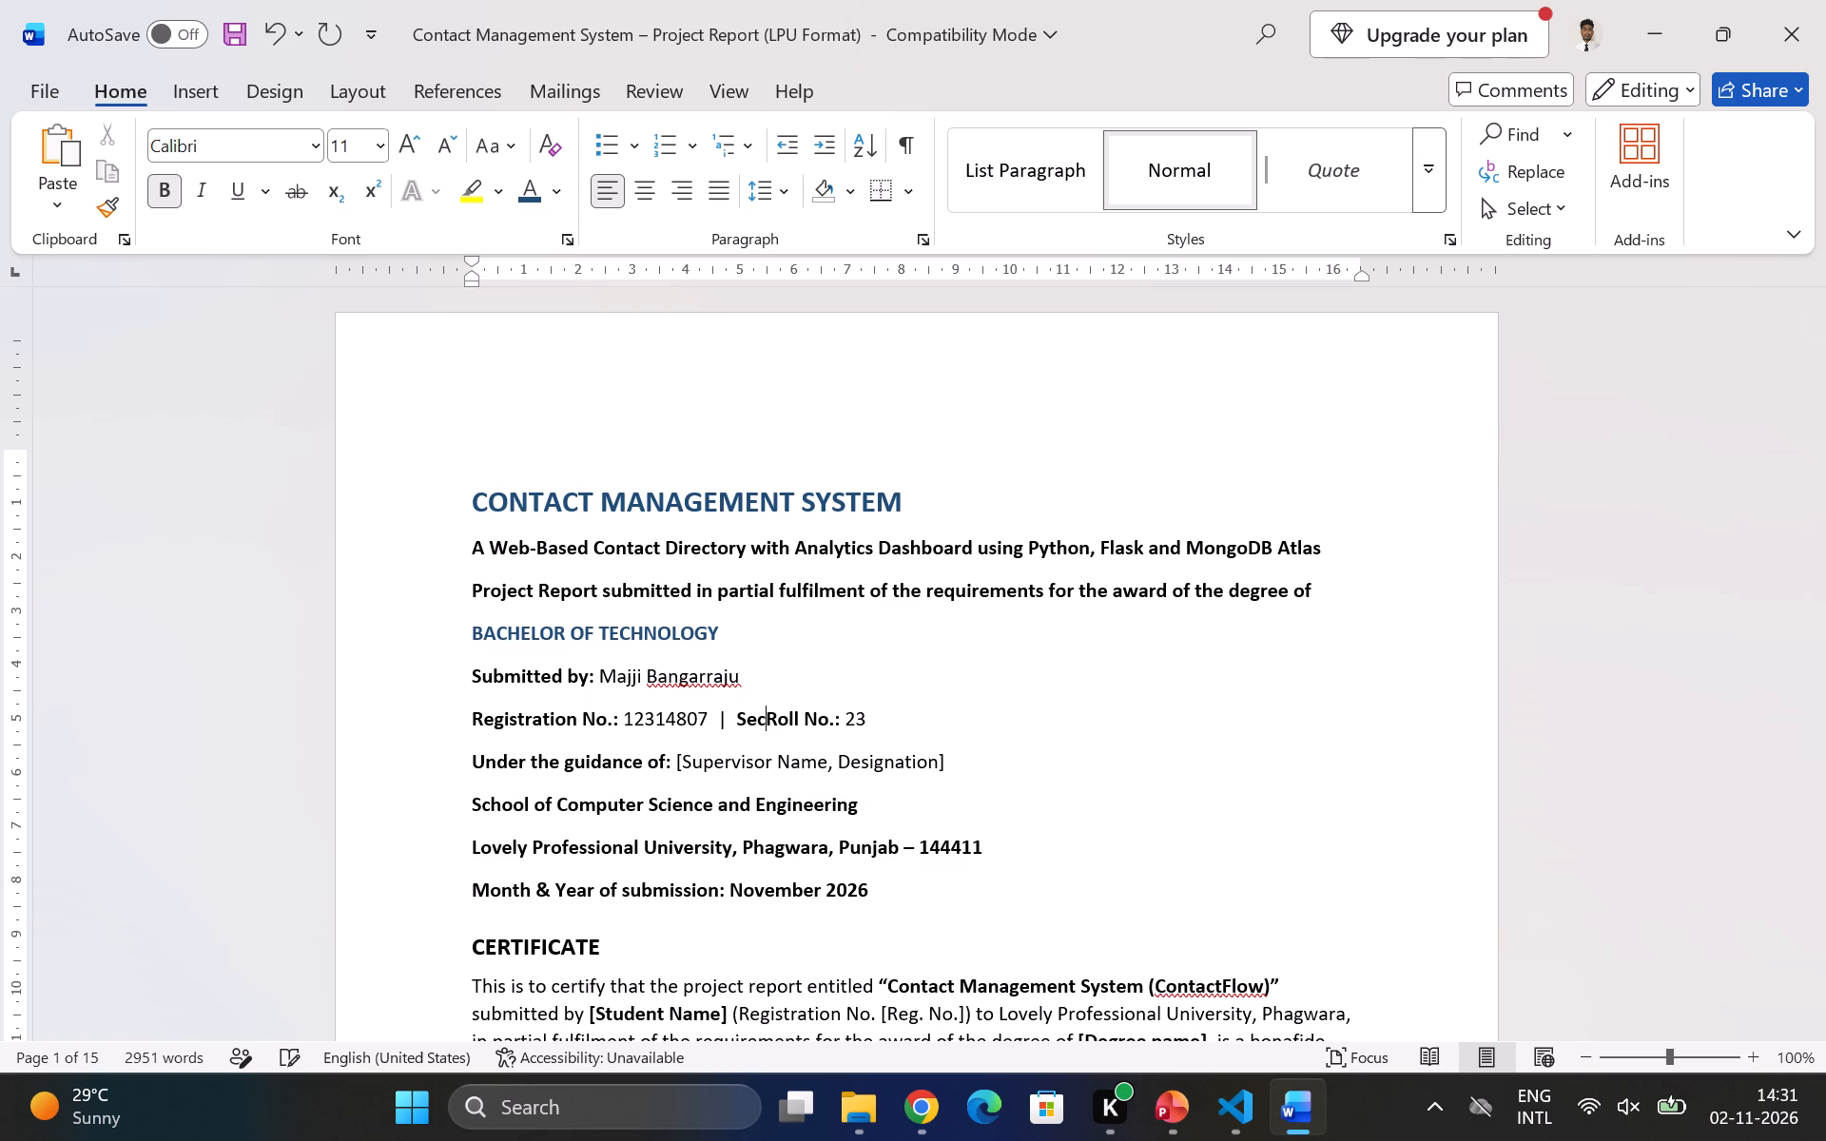
key(BackSpace)
key(BackSpace)
key(BackSpace)
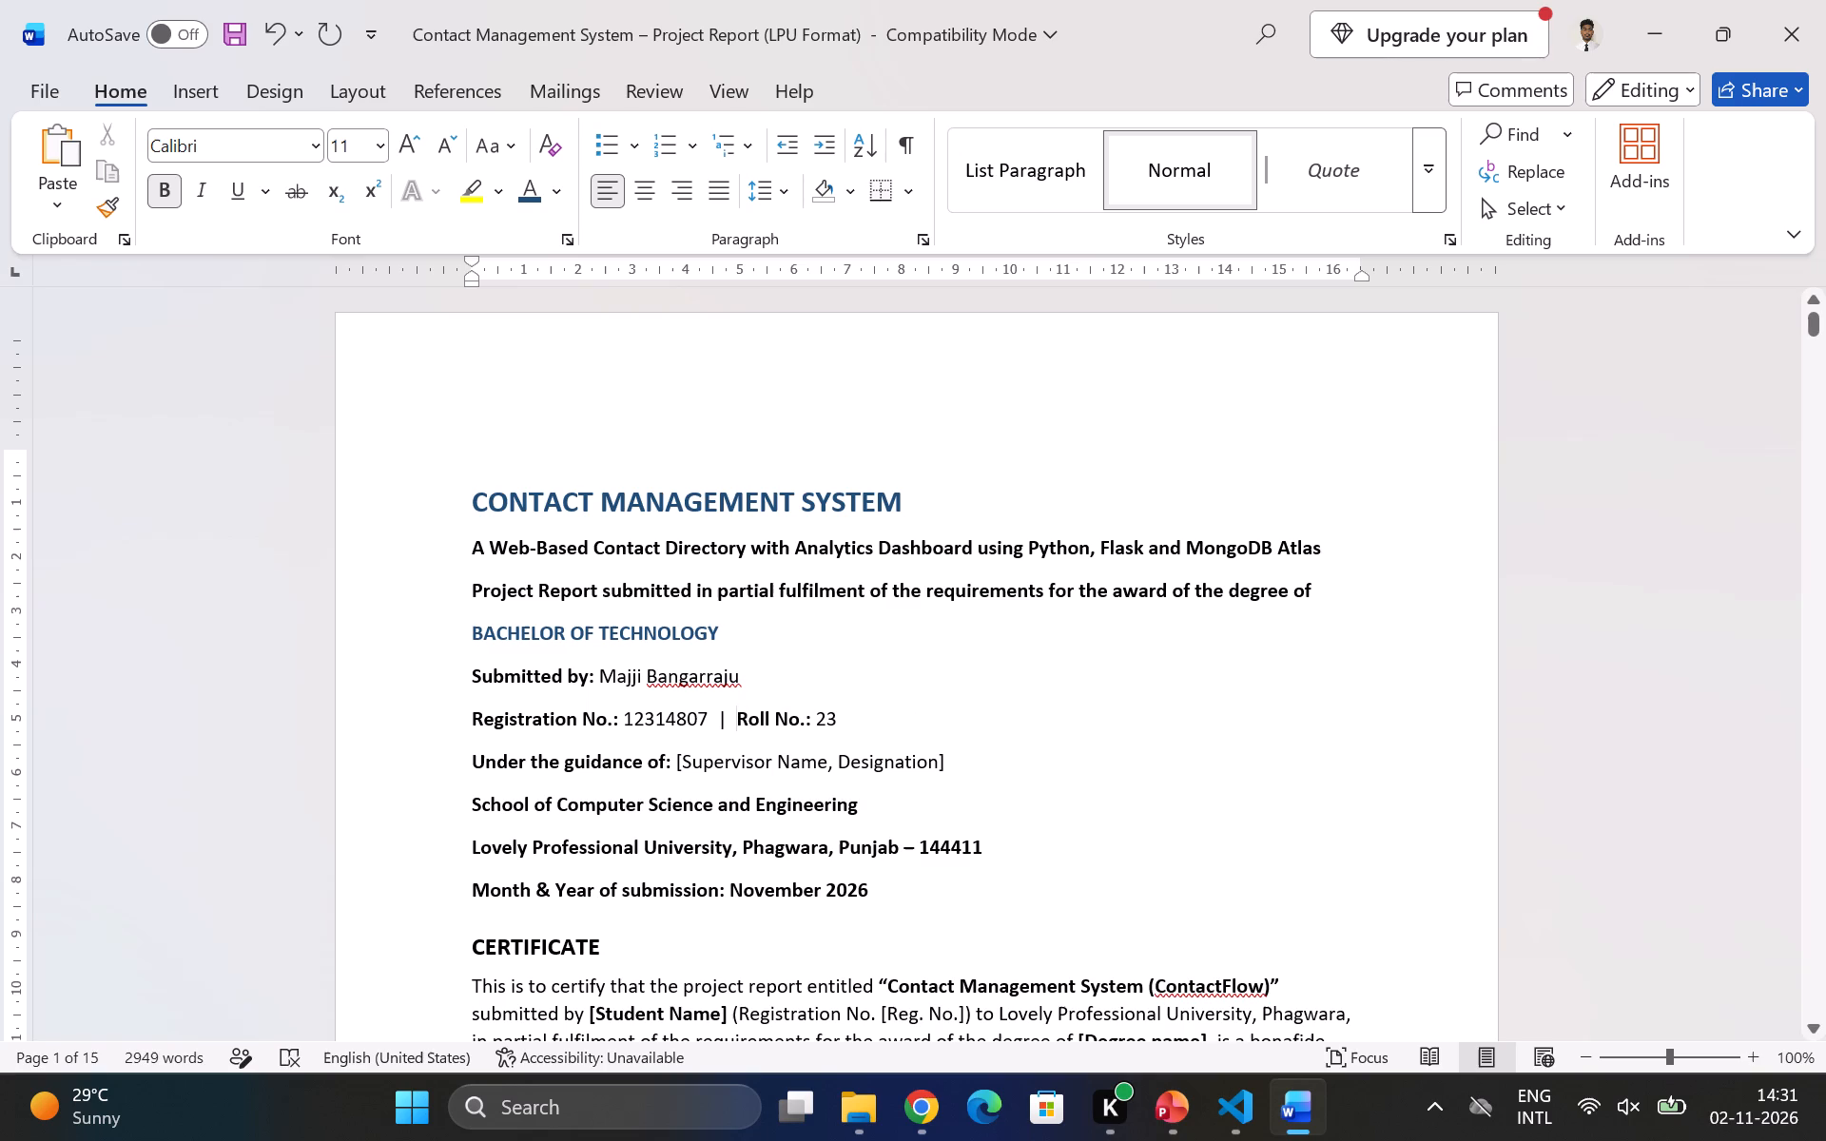
Delete the whole "Under the guidance of" supervisor line from the cover page.
drag(970, 763, 670, 760)
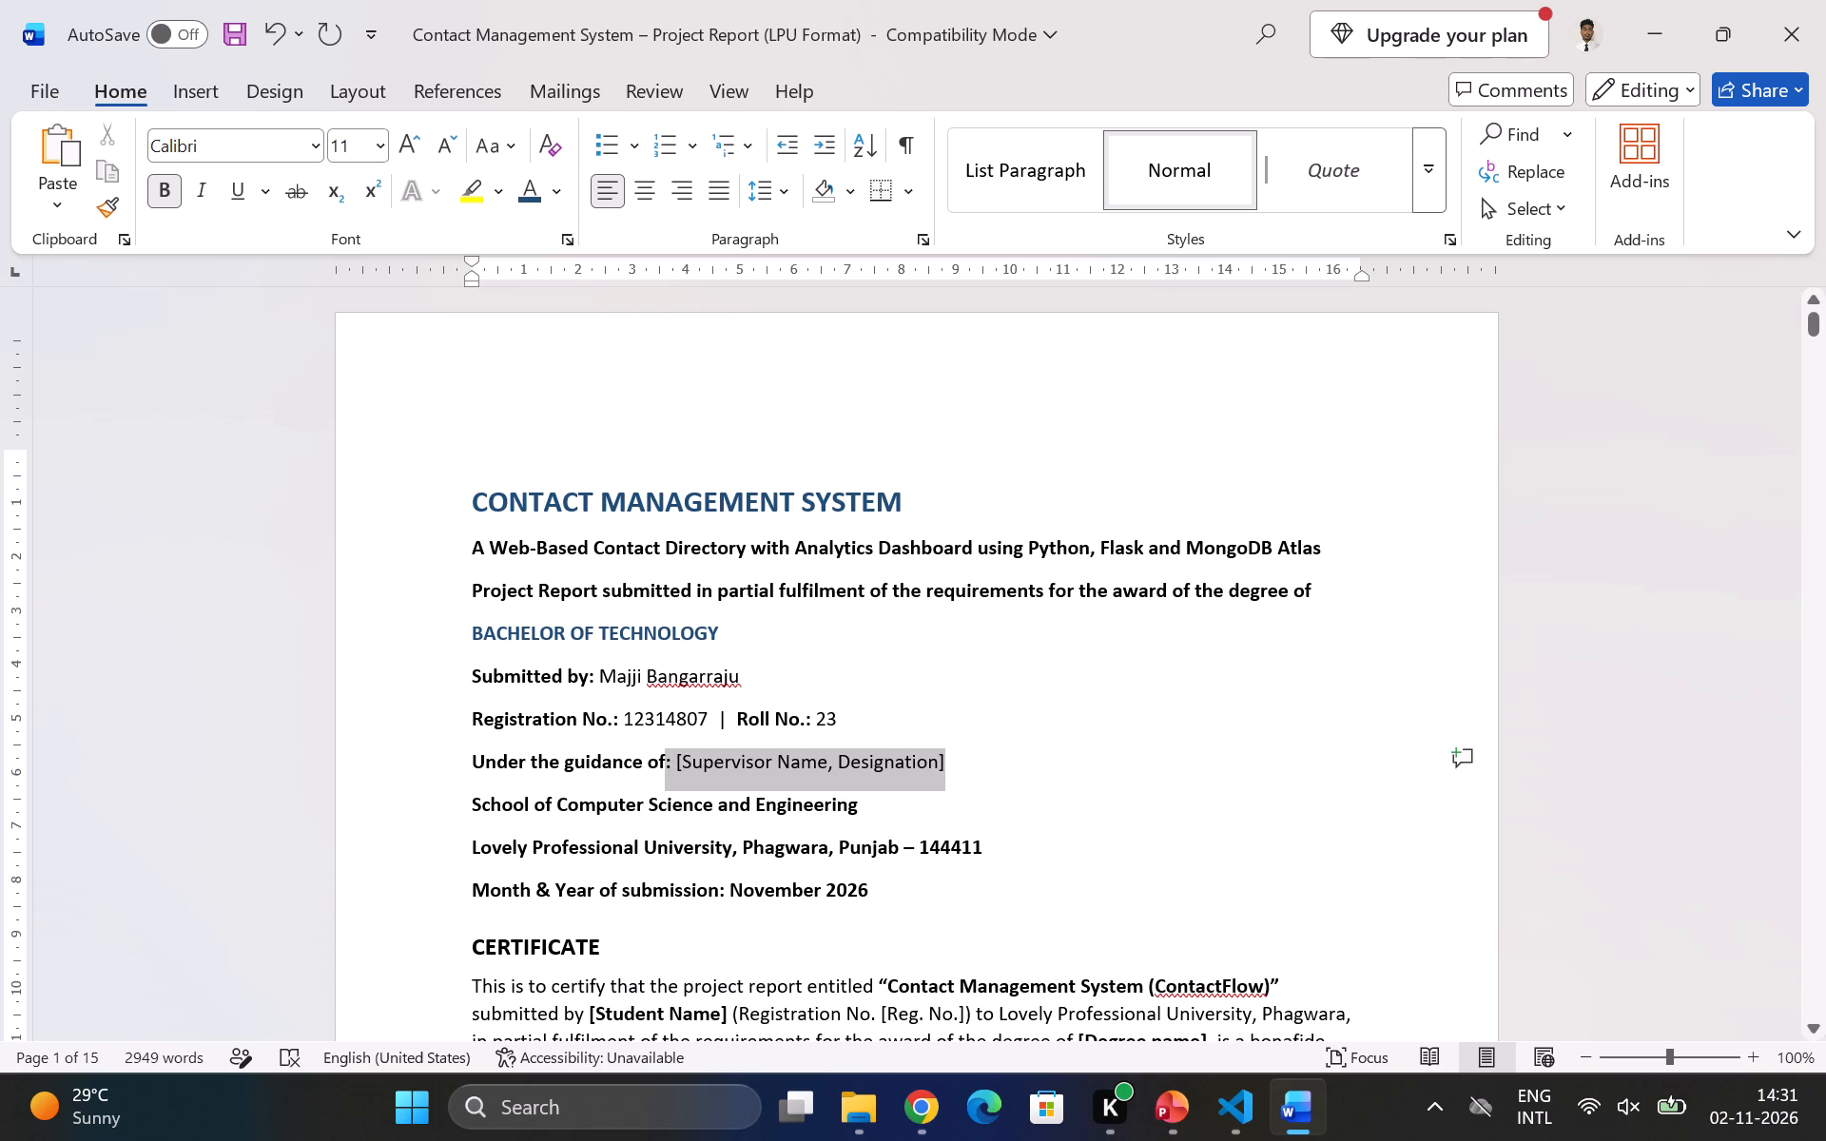
drag(670, 760, 481, 766)
key(BackSpace)
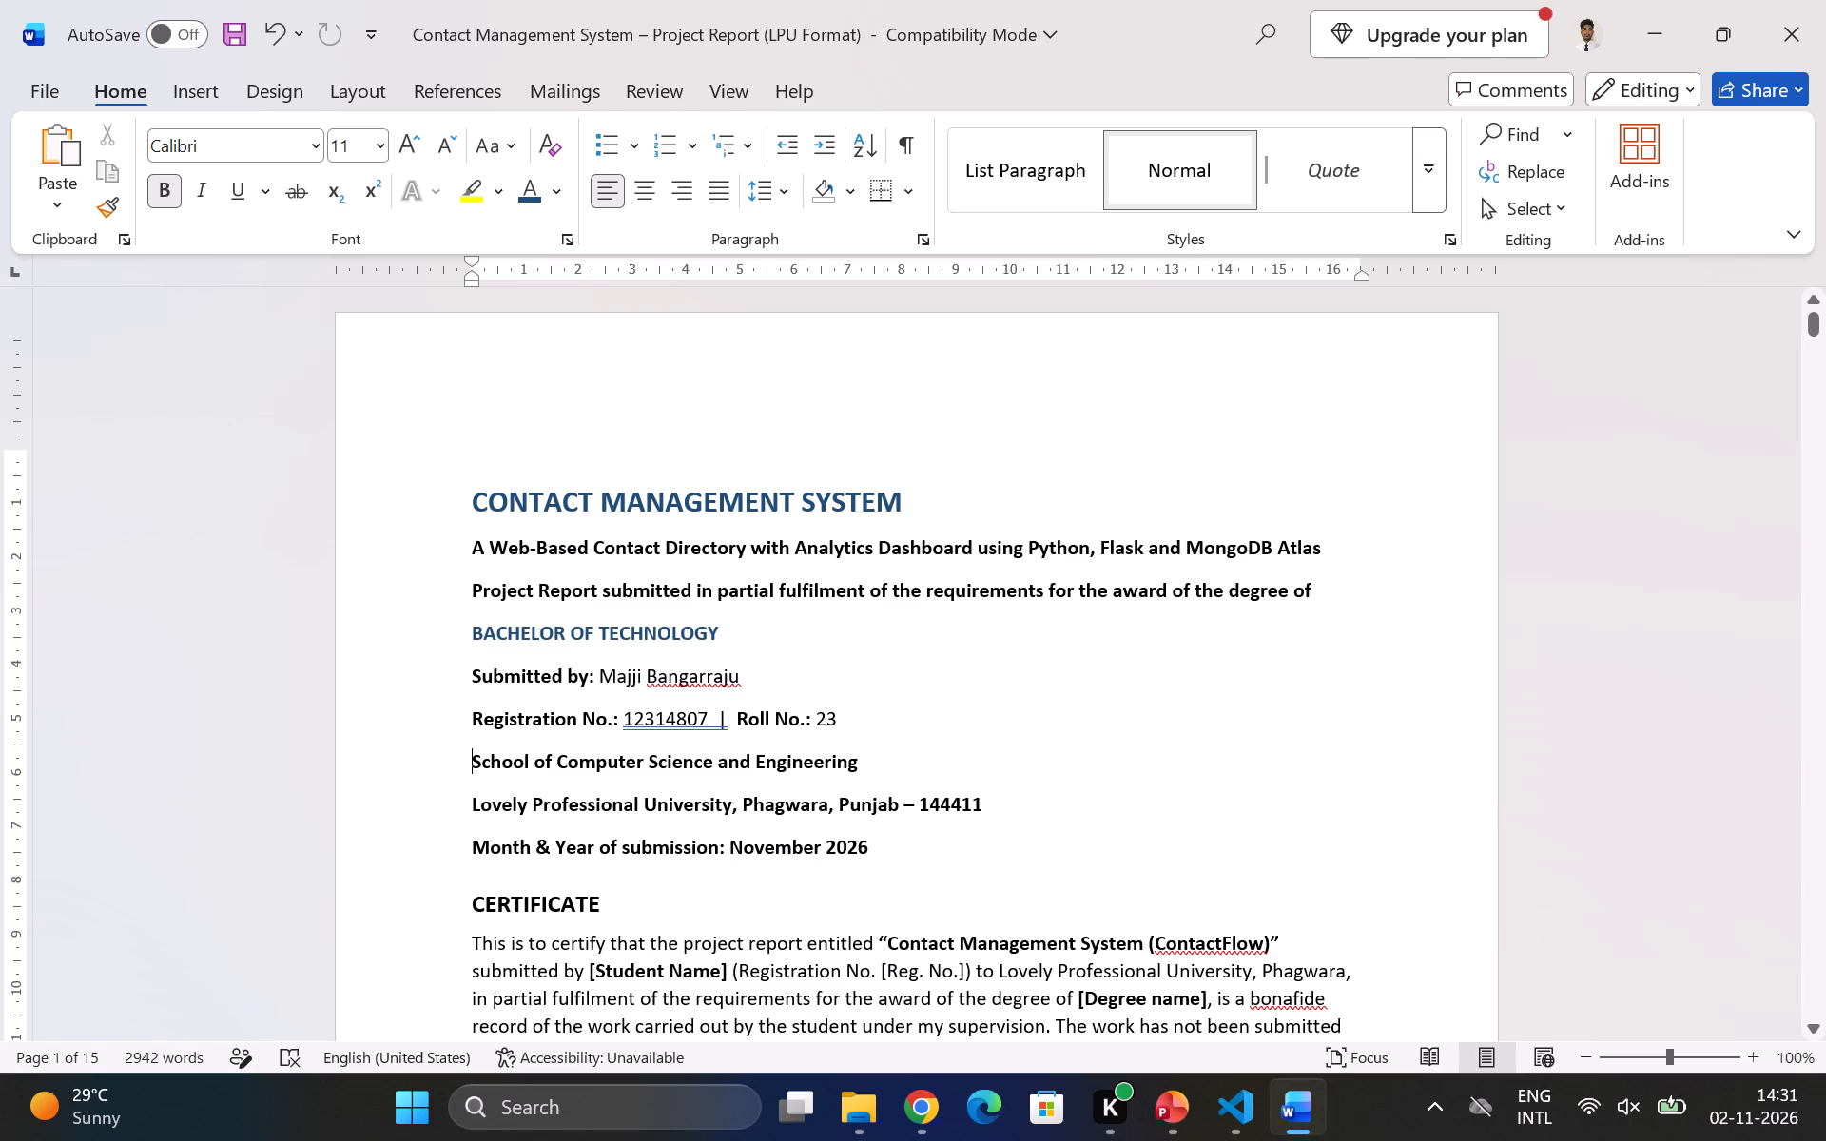
Remove the extra spaces on both sides of the separator between the registration number and the roll number.
click(719, 718)
key(BackSpace)
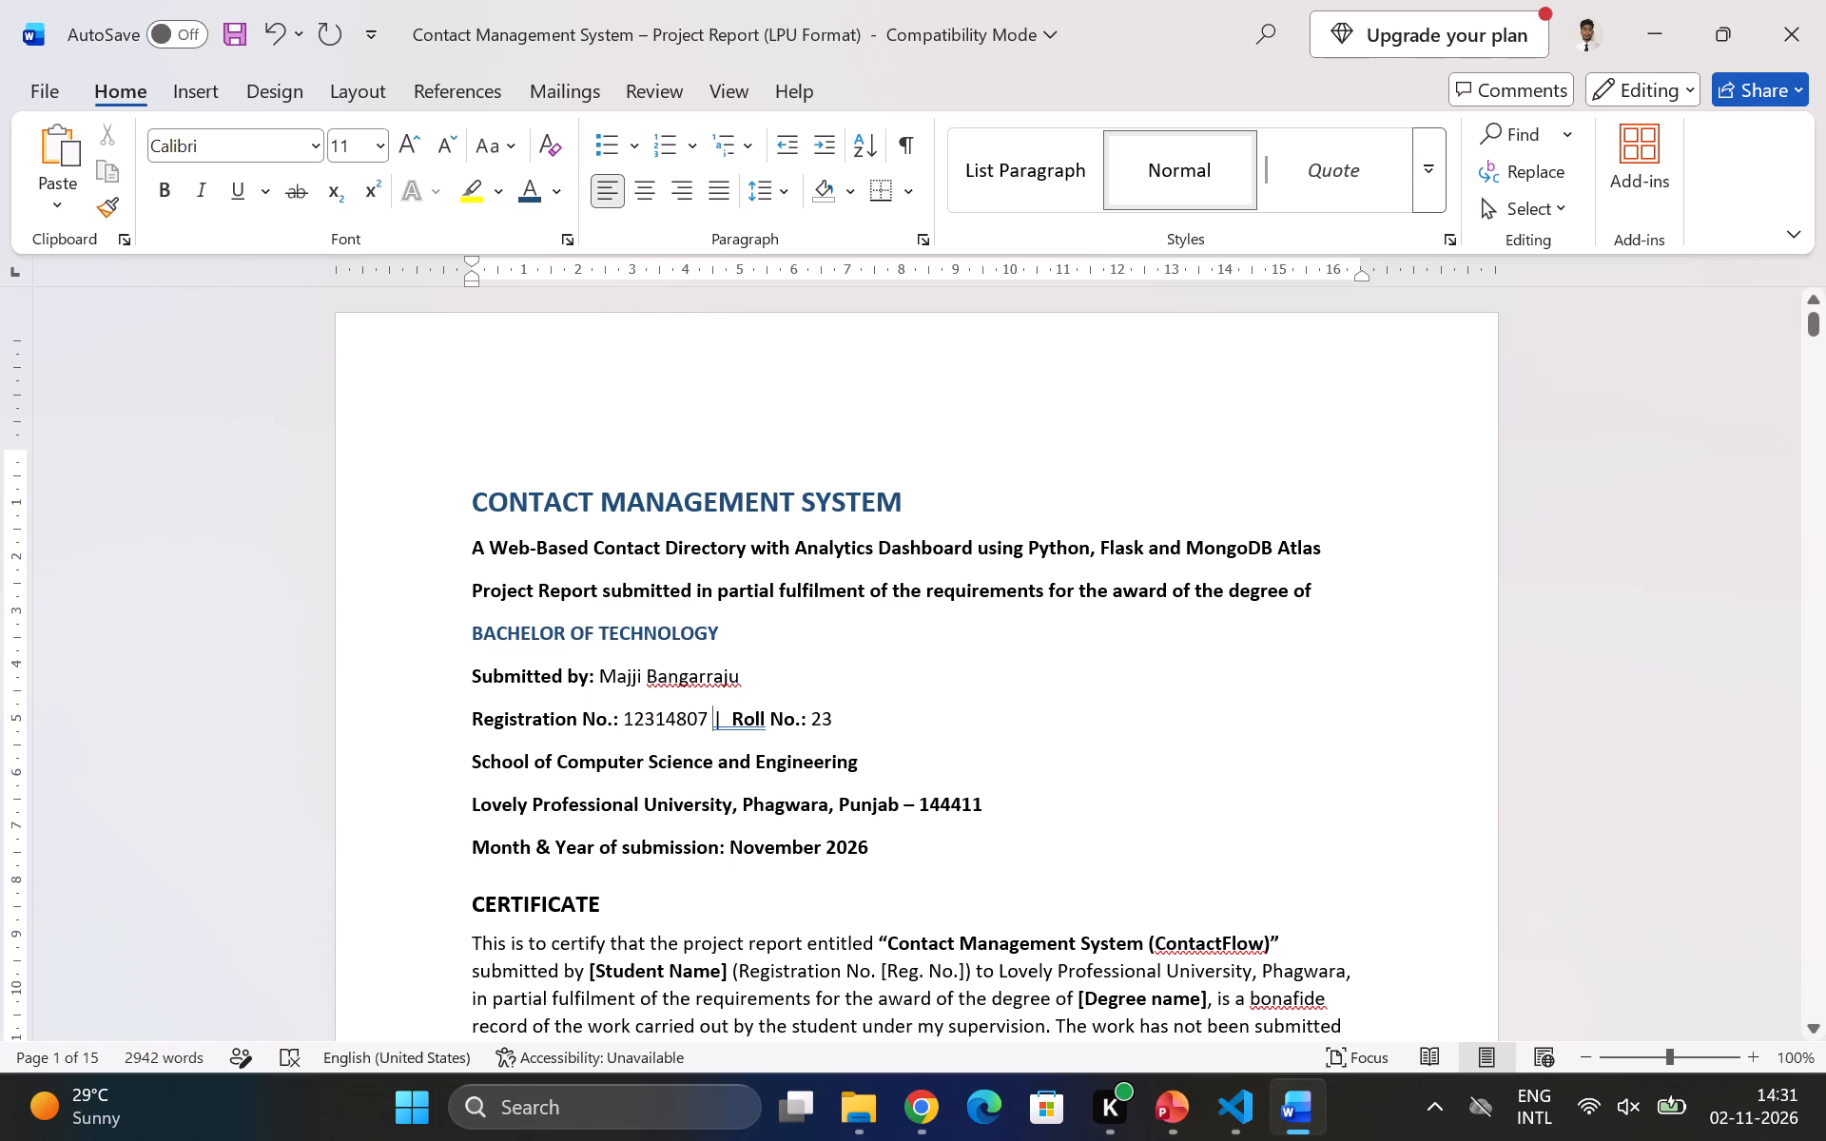
click(736, 722)
key(BackSpace)
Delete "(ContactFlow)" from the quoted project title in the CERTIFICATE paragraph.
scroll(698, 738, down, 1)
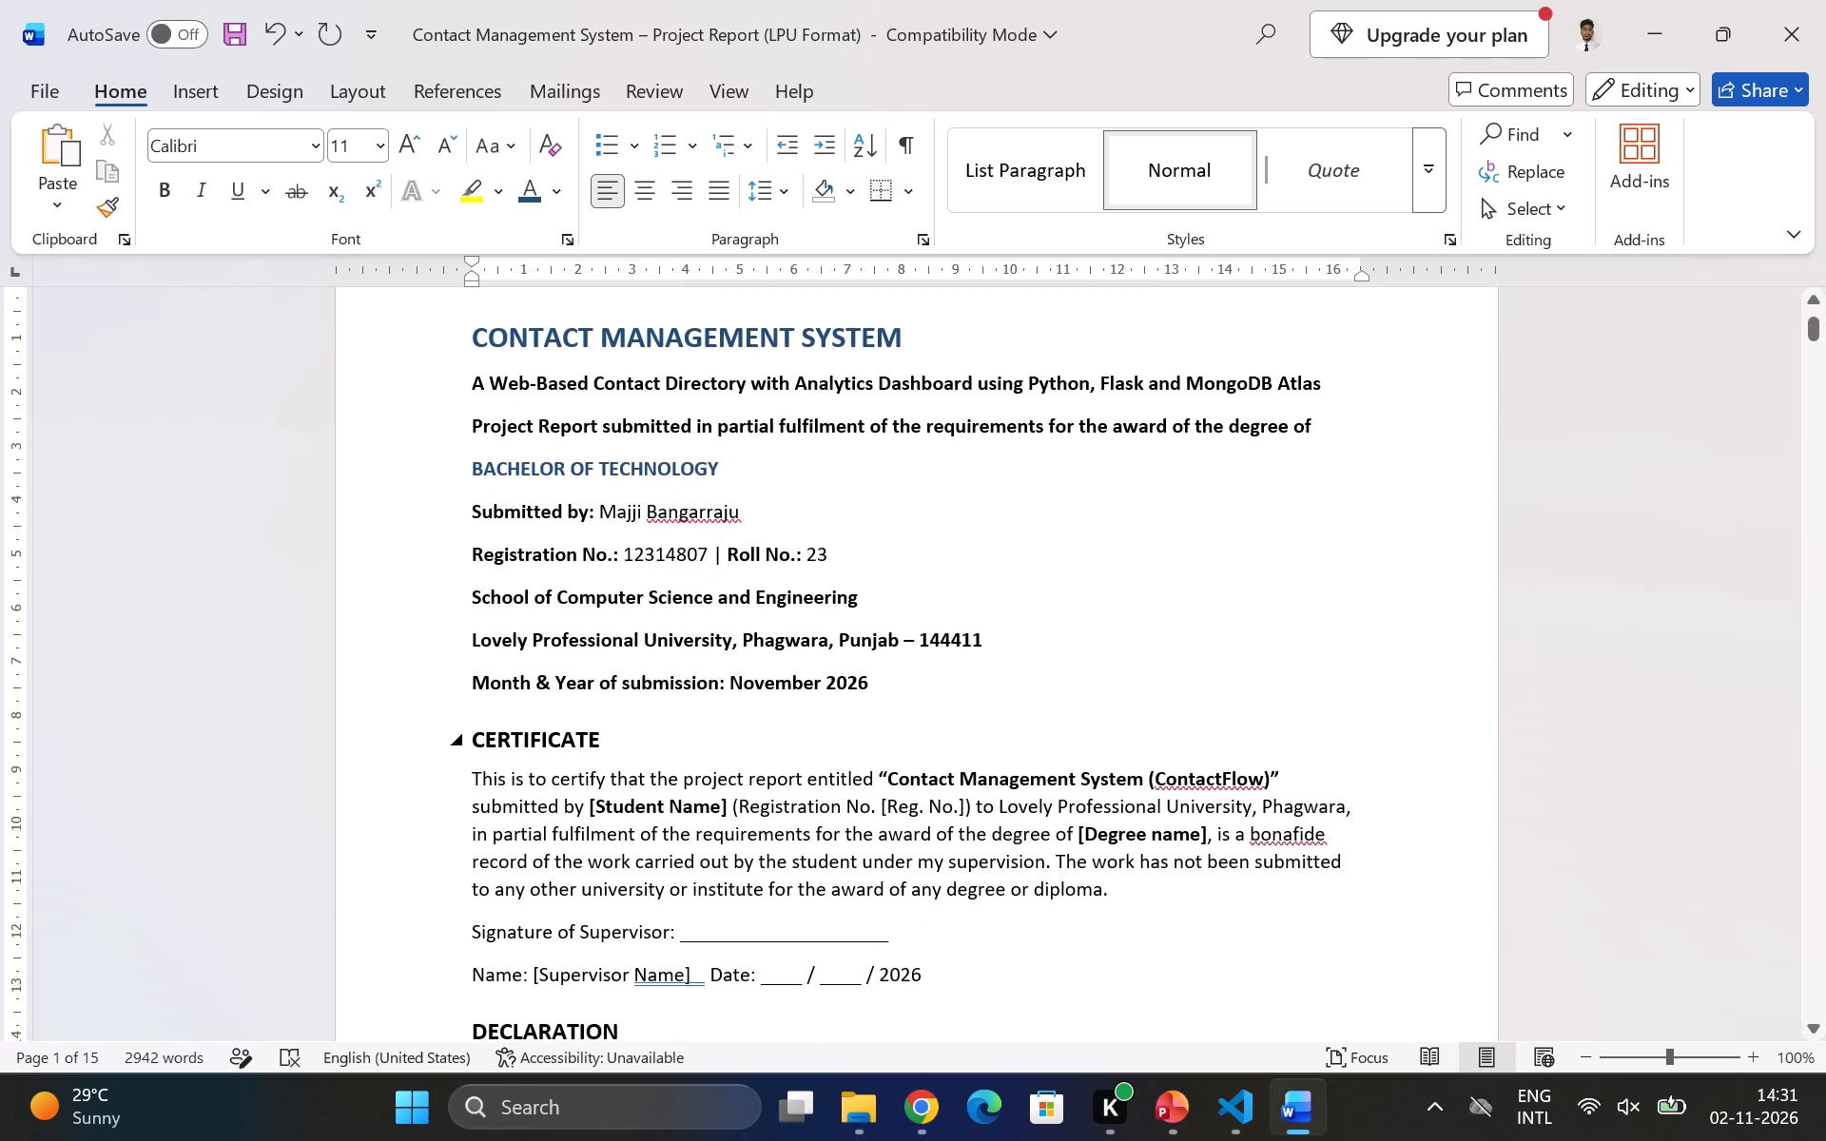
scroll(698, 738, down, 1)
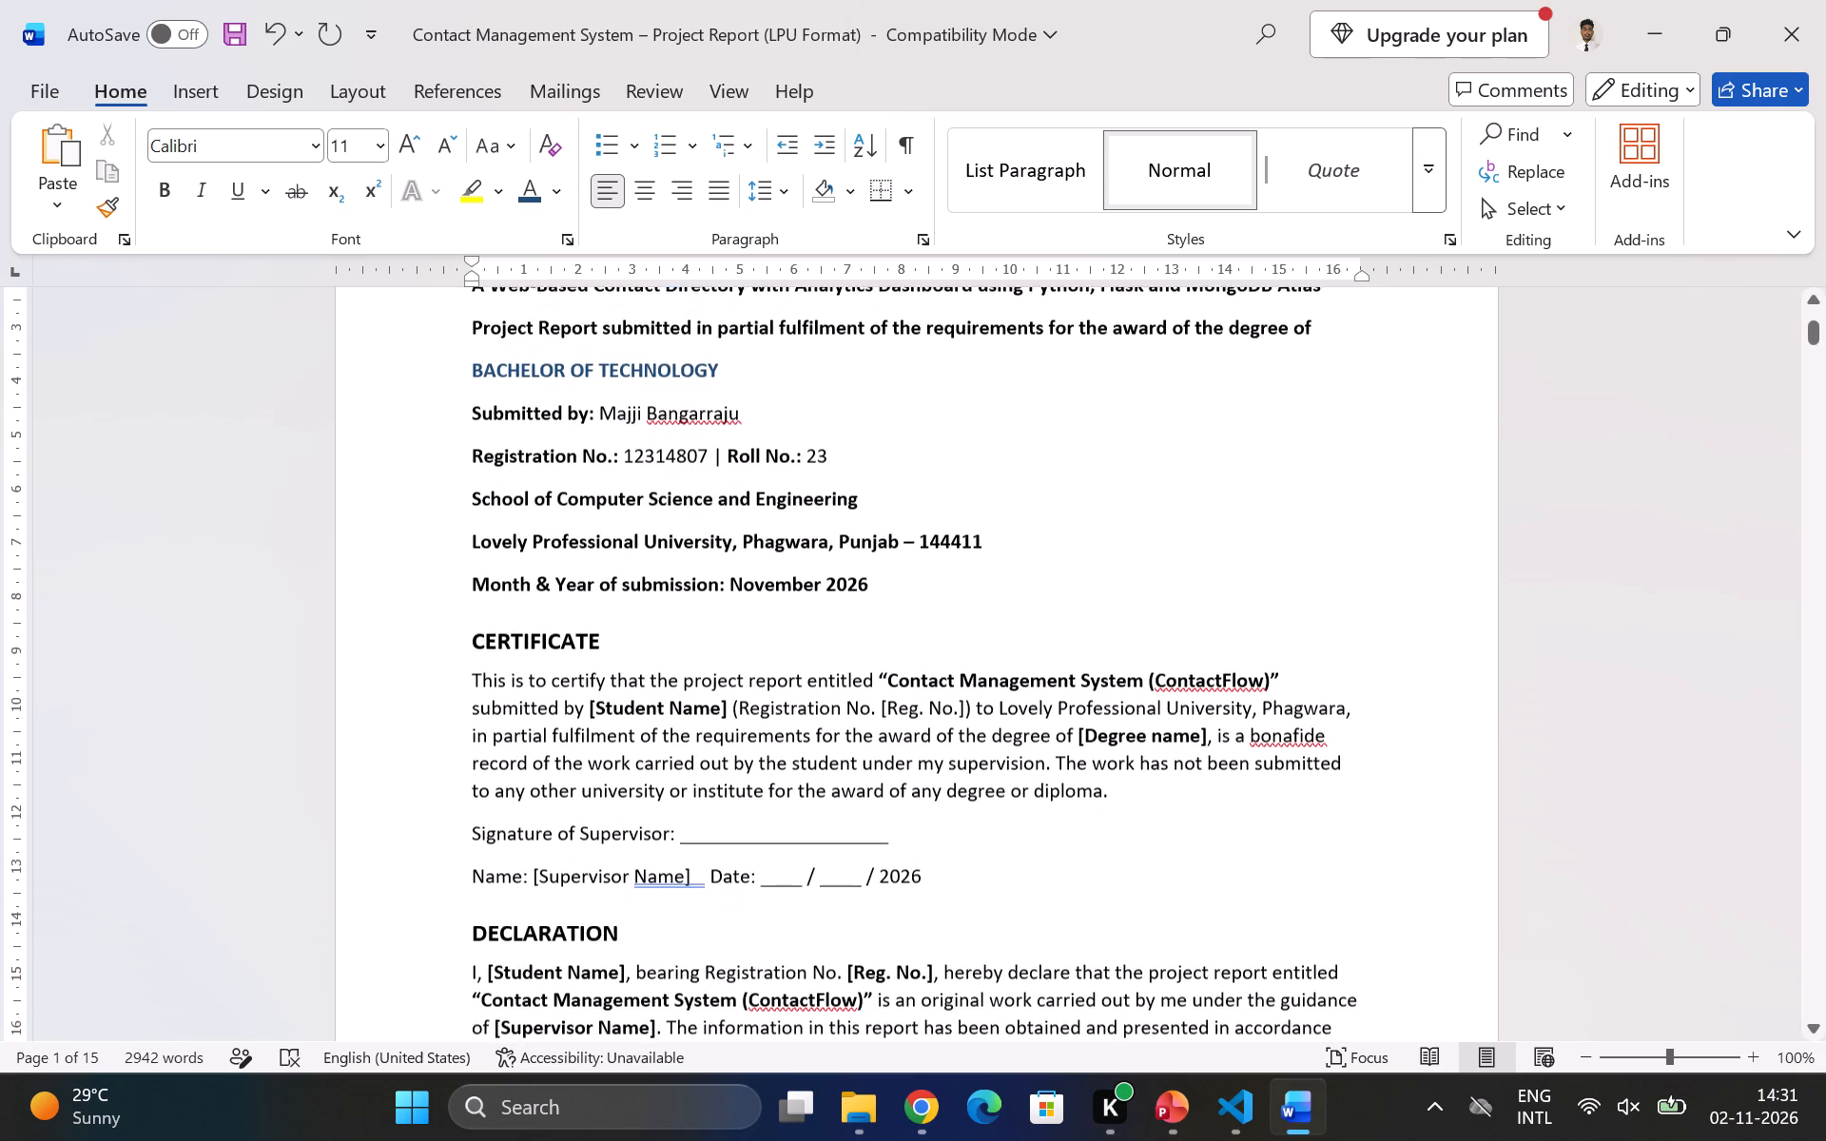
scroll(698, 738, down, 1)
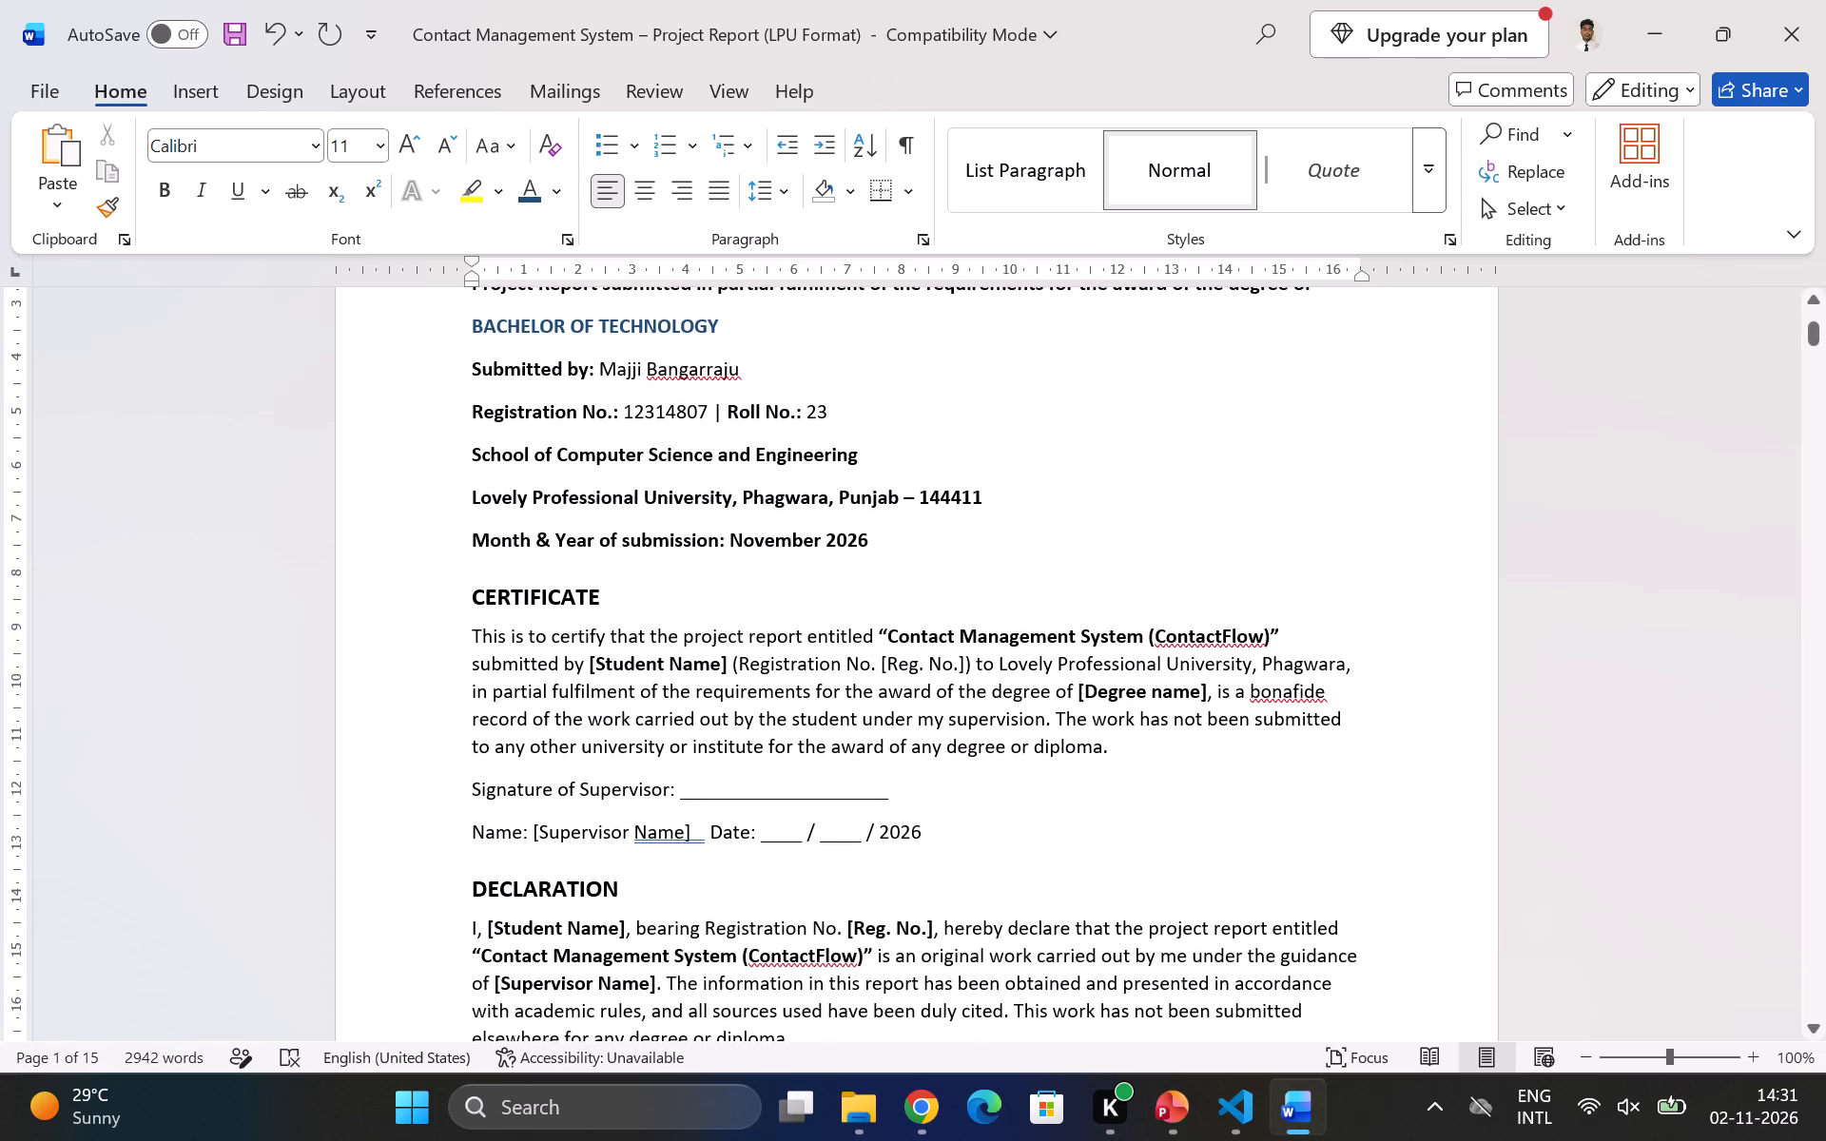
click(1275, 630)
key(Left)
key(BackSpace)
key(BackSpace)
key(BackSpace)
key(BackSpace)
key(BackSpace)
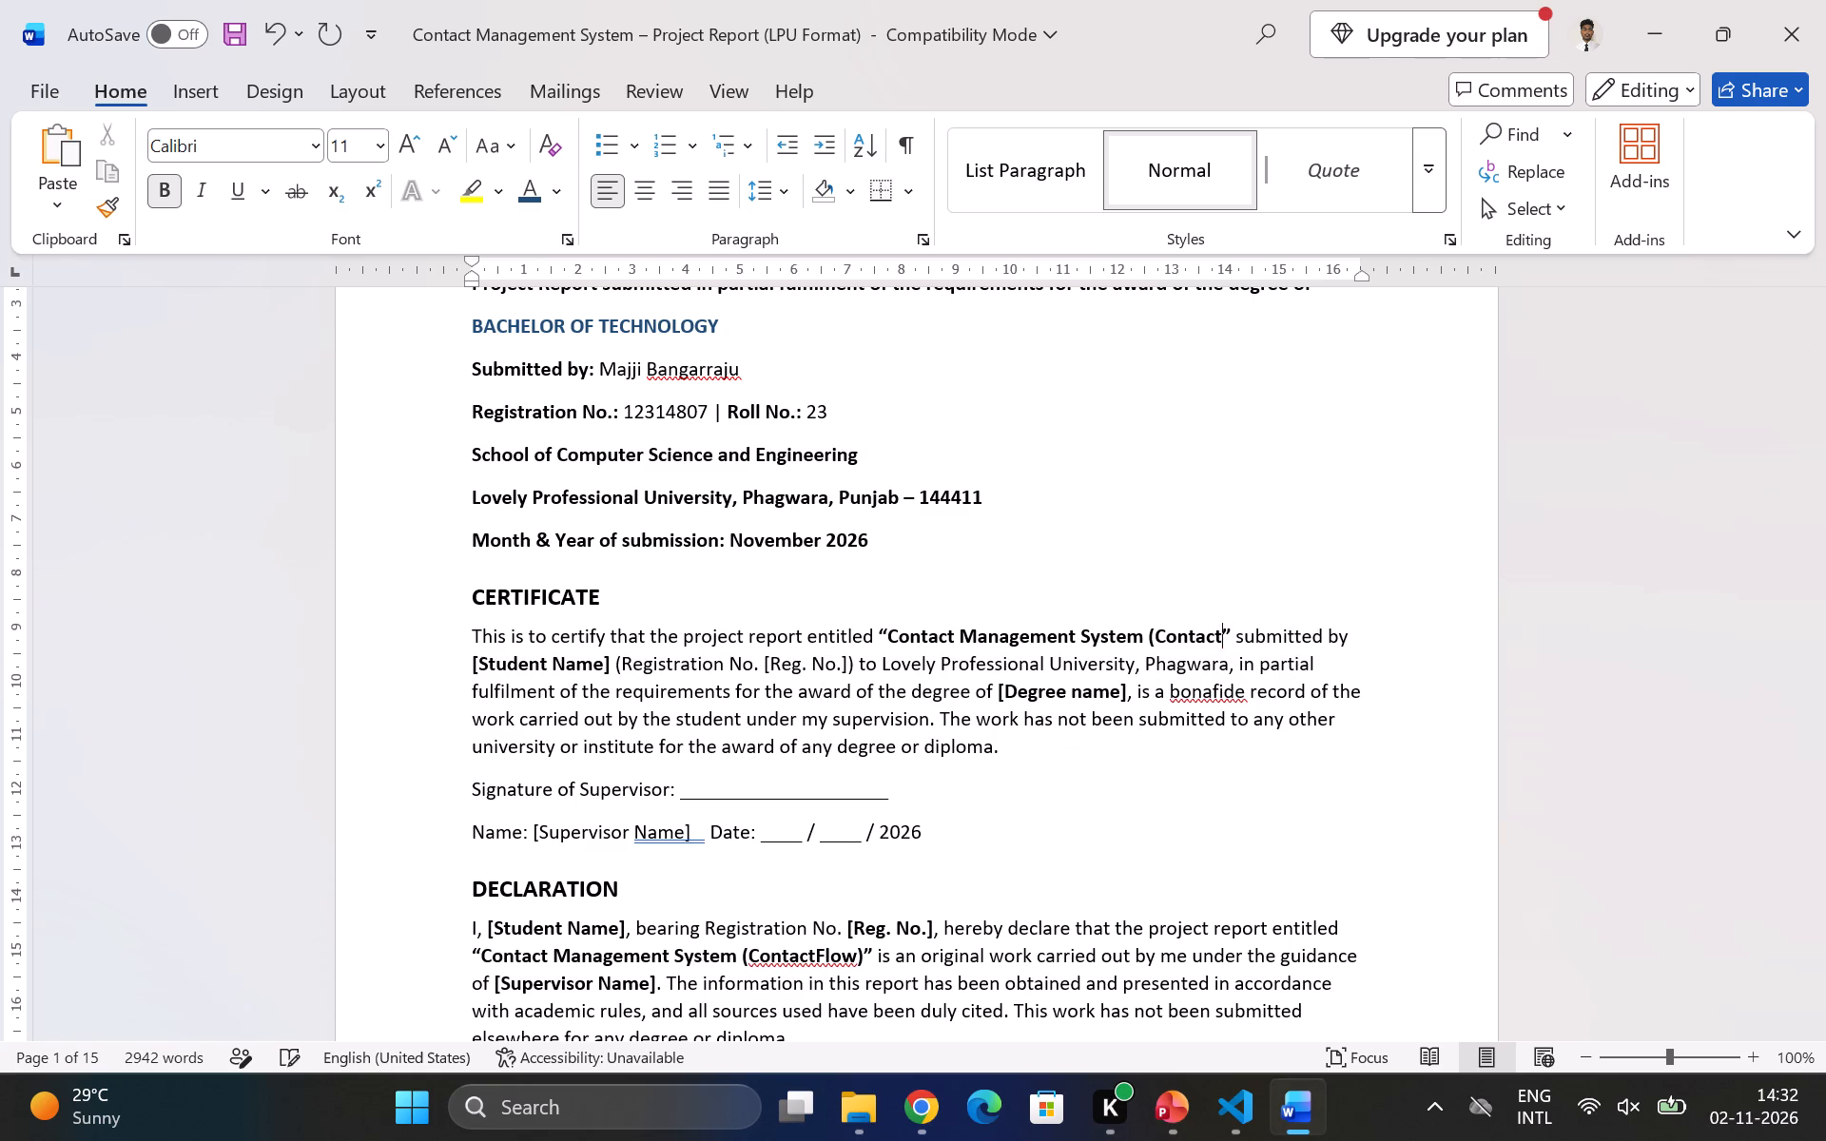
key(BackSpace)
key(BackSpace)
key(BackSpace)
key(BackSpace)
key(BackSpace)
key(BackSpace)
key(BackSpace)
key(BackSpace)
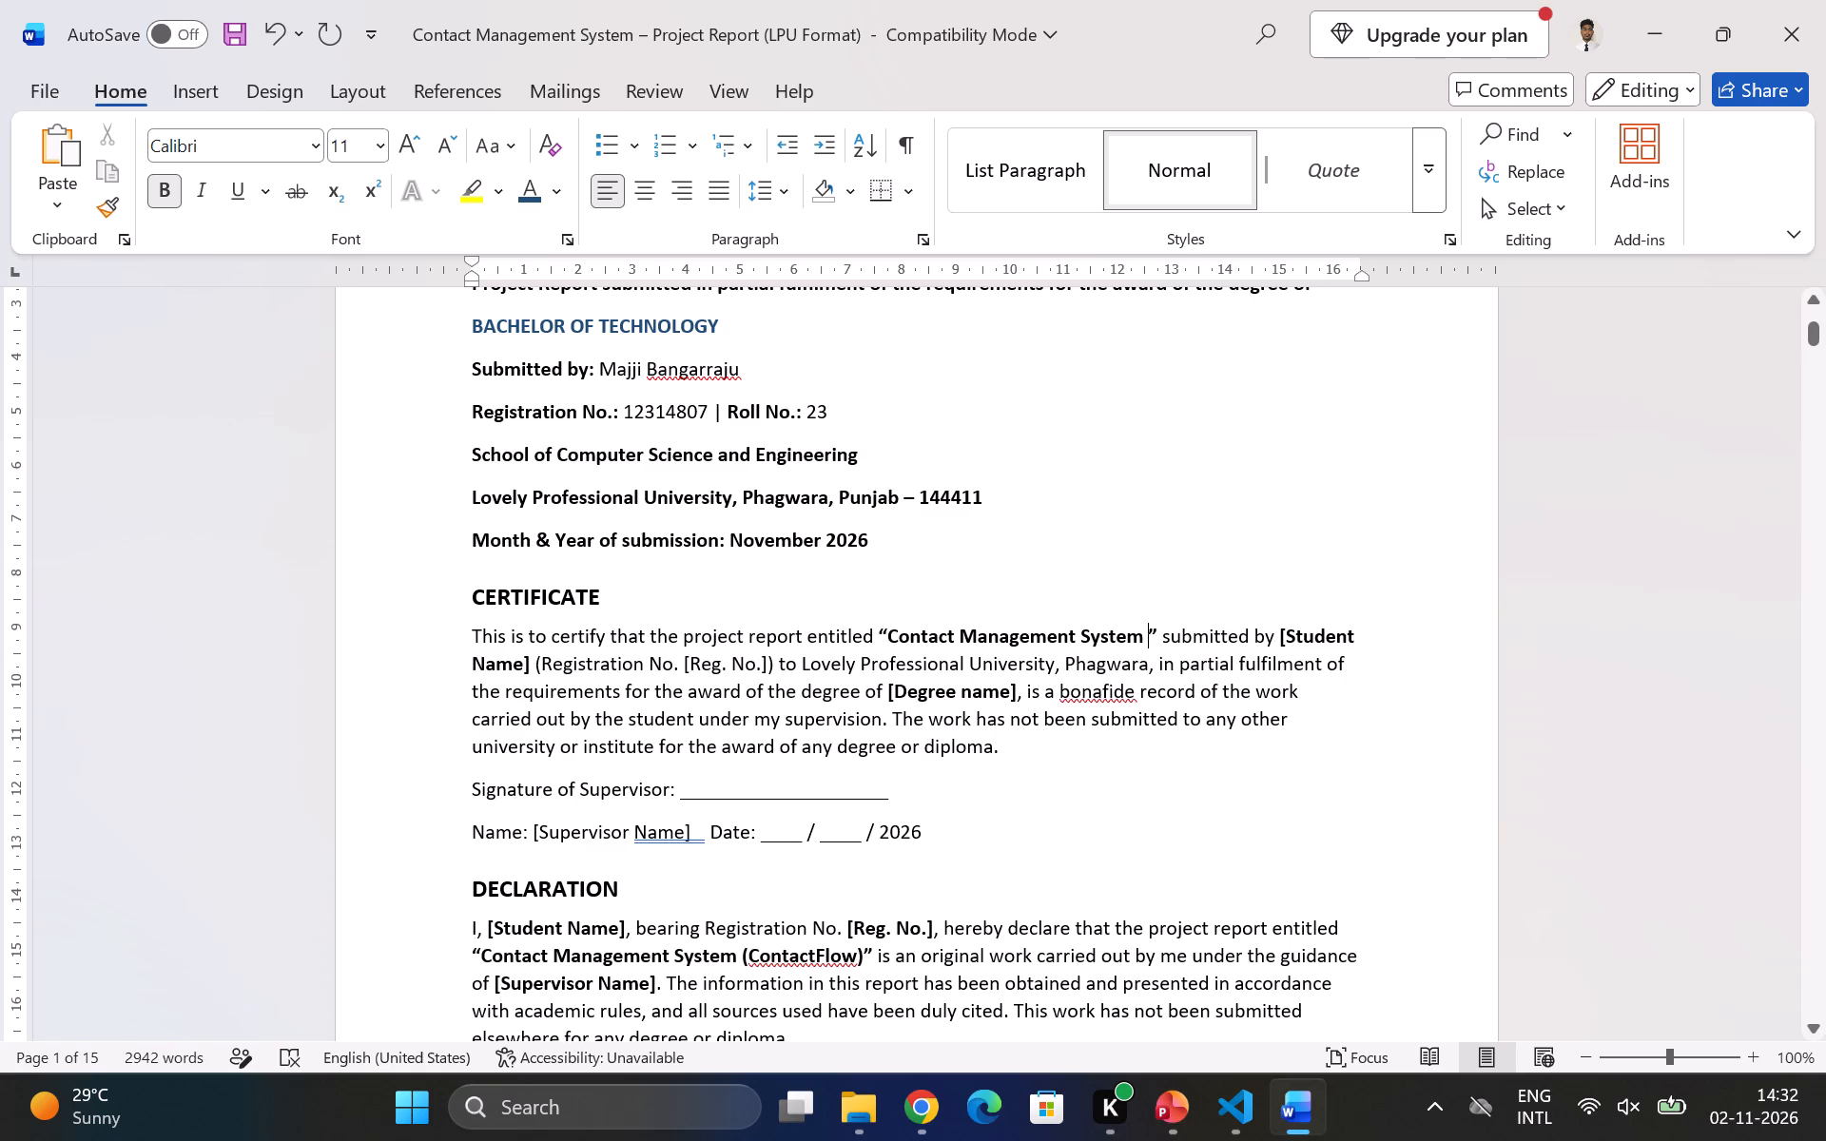
Delete the entire CERTIFICATE section, including its heading, paragraph and supervisor signature lines.
click(530, 666)
drag(940, 837, 475, 602)
key(BackSpace)
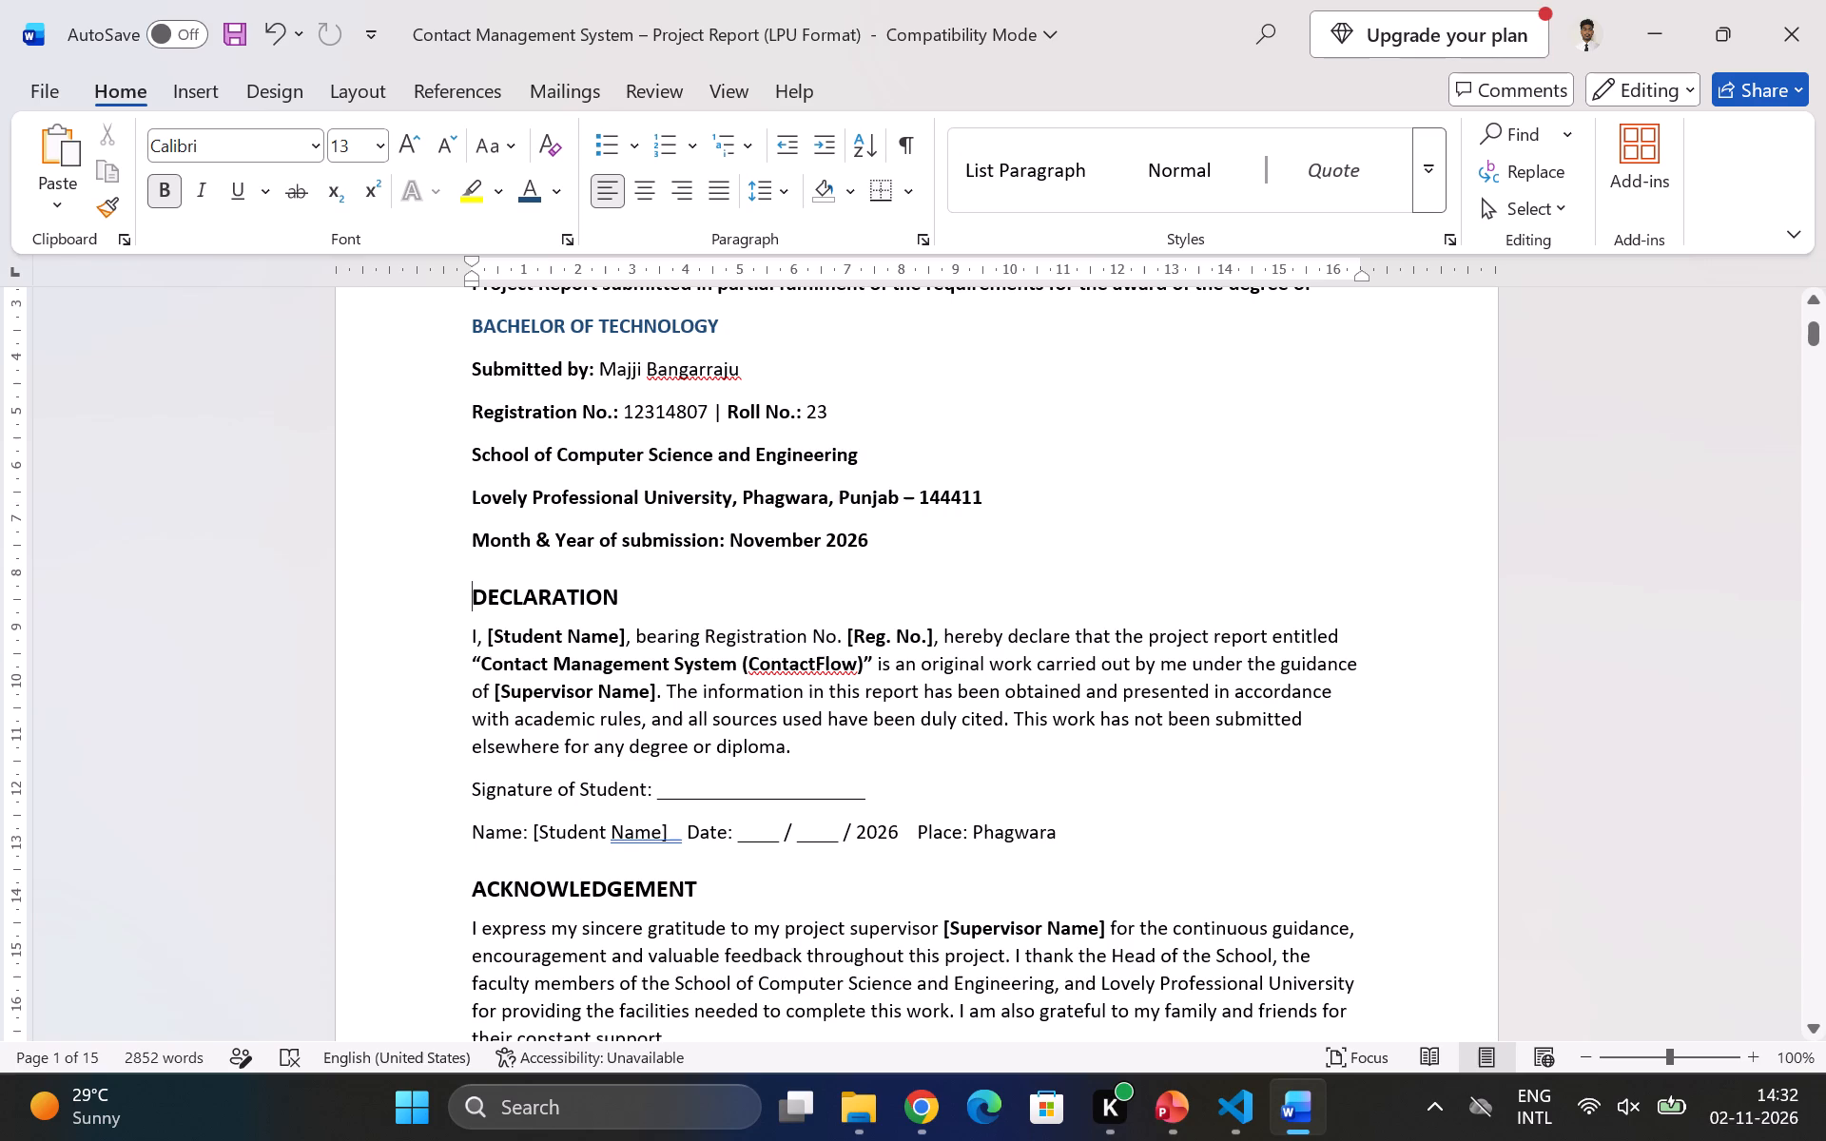
Delete the entire DECLARATION section, including its heading, paragraph and student signature lines.
drag(1078, 841, 466, 590)
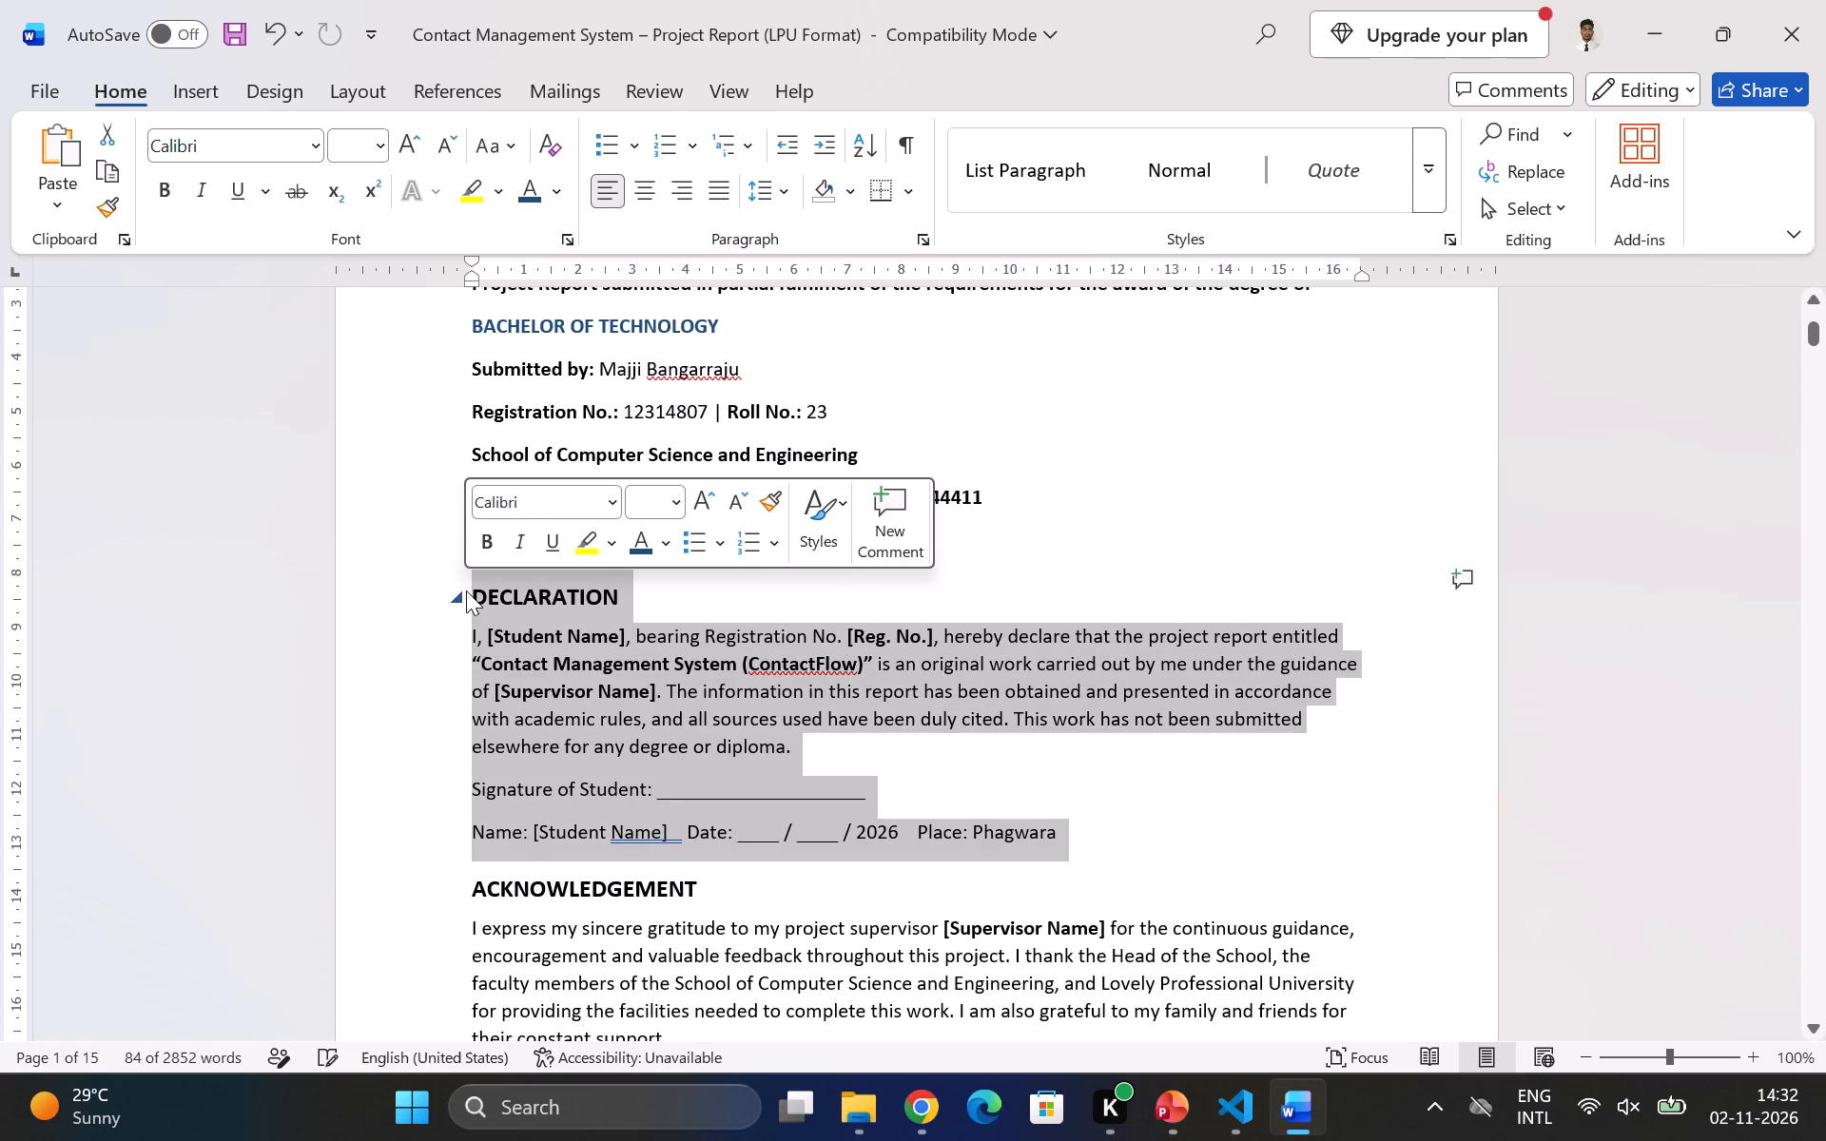
key(BackSpace)
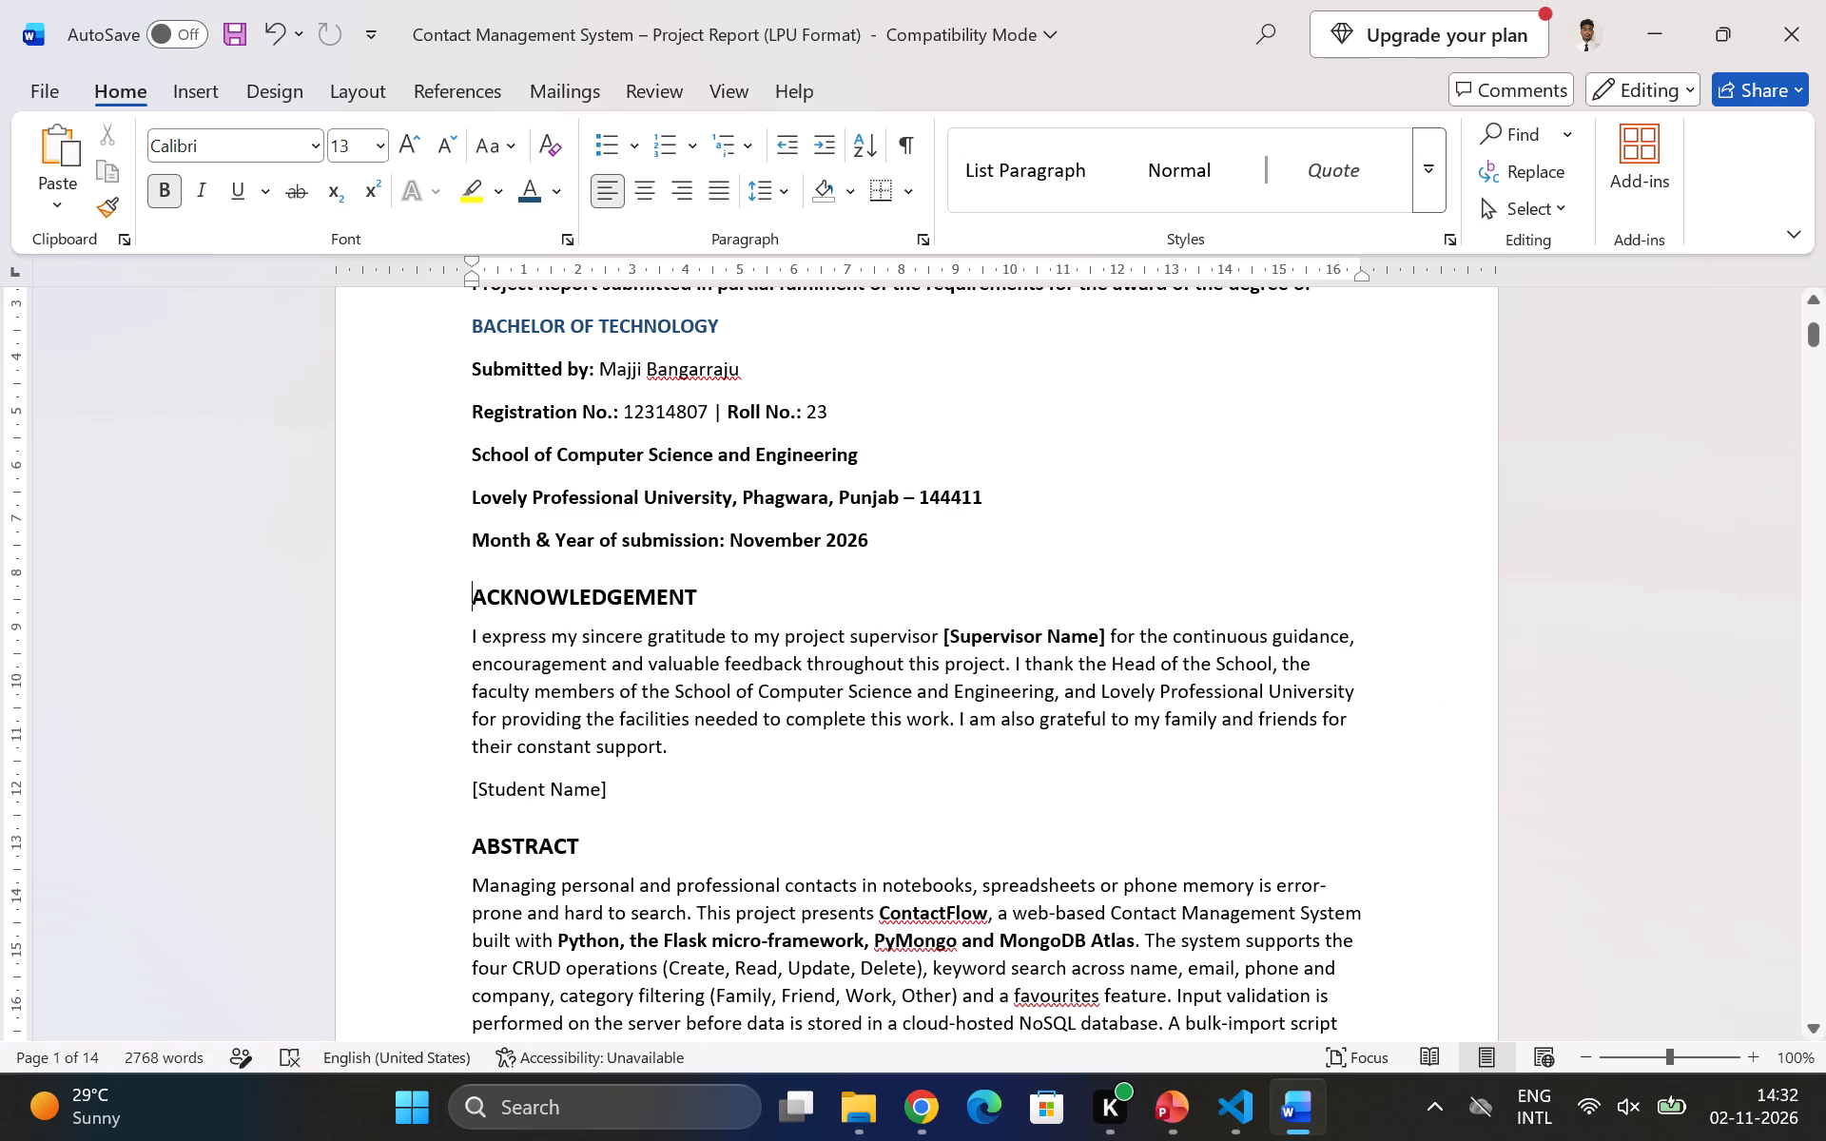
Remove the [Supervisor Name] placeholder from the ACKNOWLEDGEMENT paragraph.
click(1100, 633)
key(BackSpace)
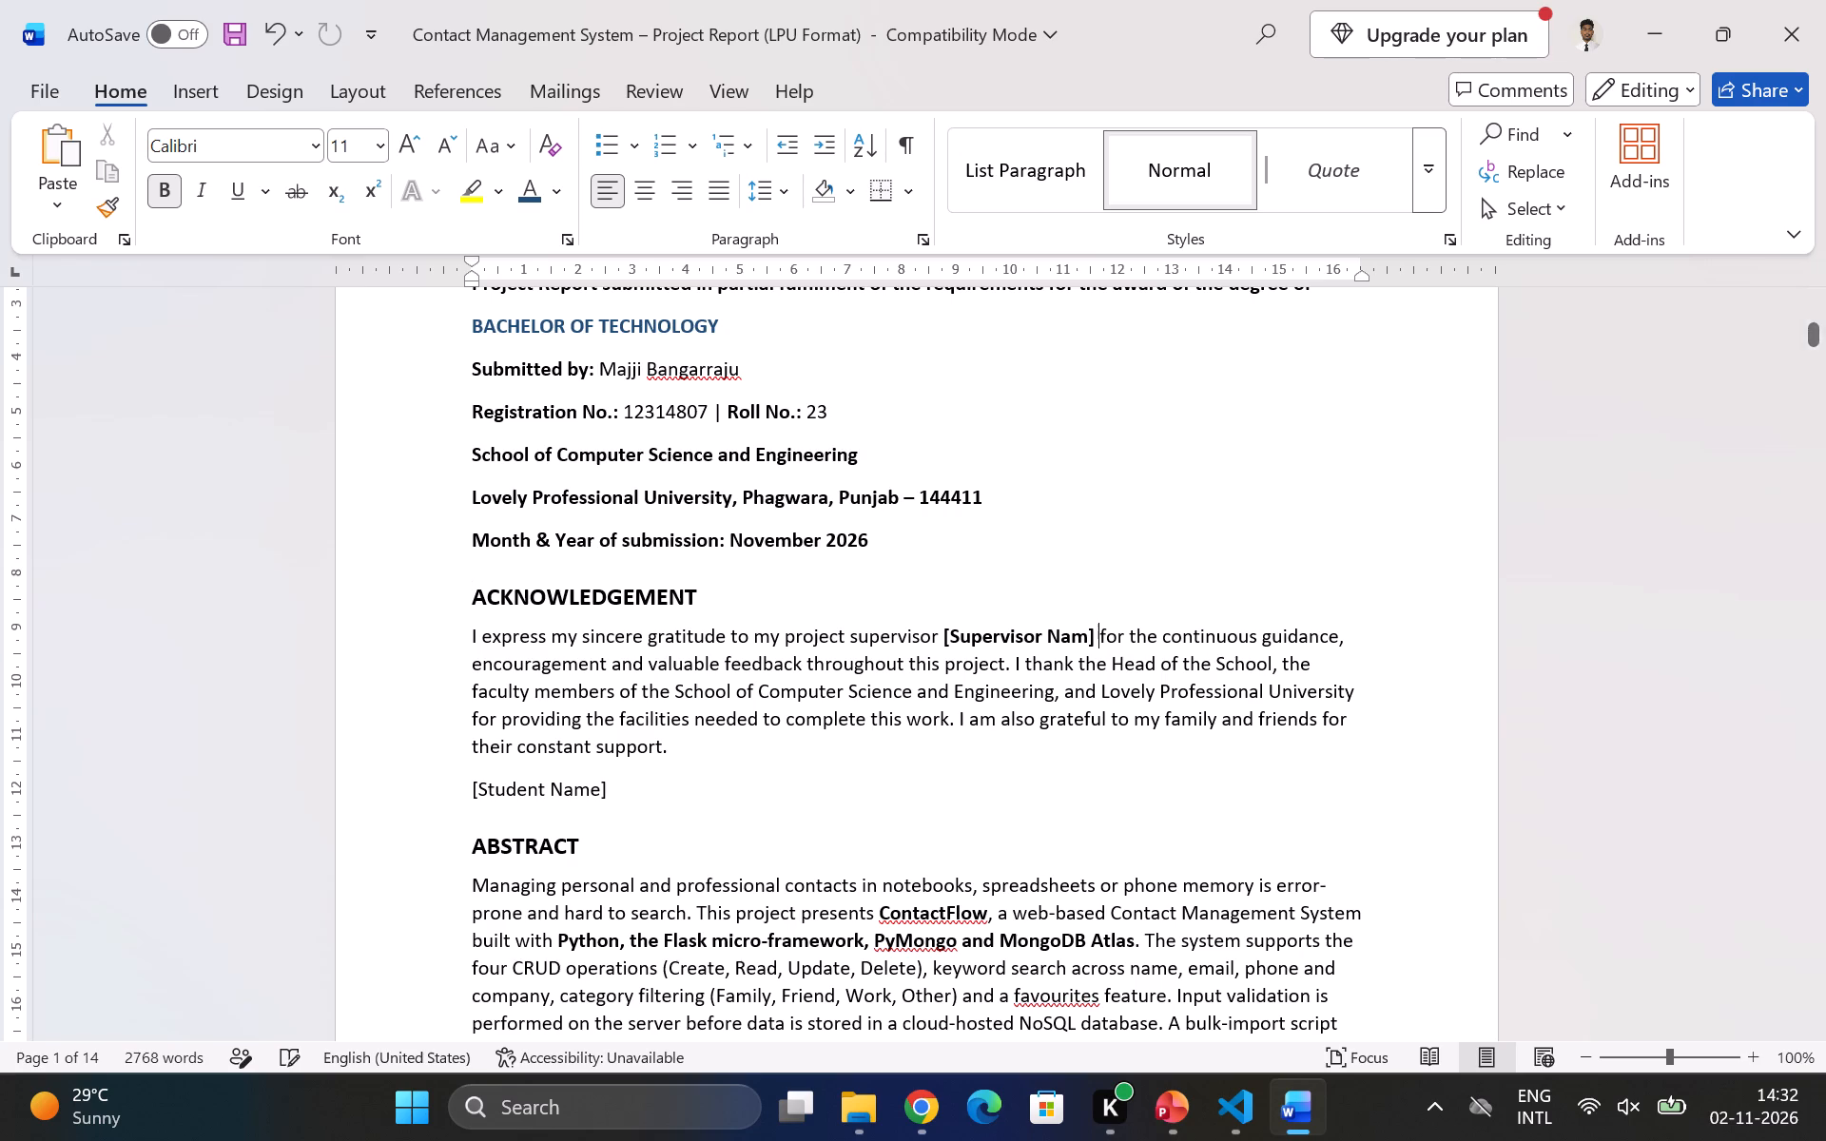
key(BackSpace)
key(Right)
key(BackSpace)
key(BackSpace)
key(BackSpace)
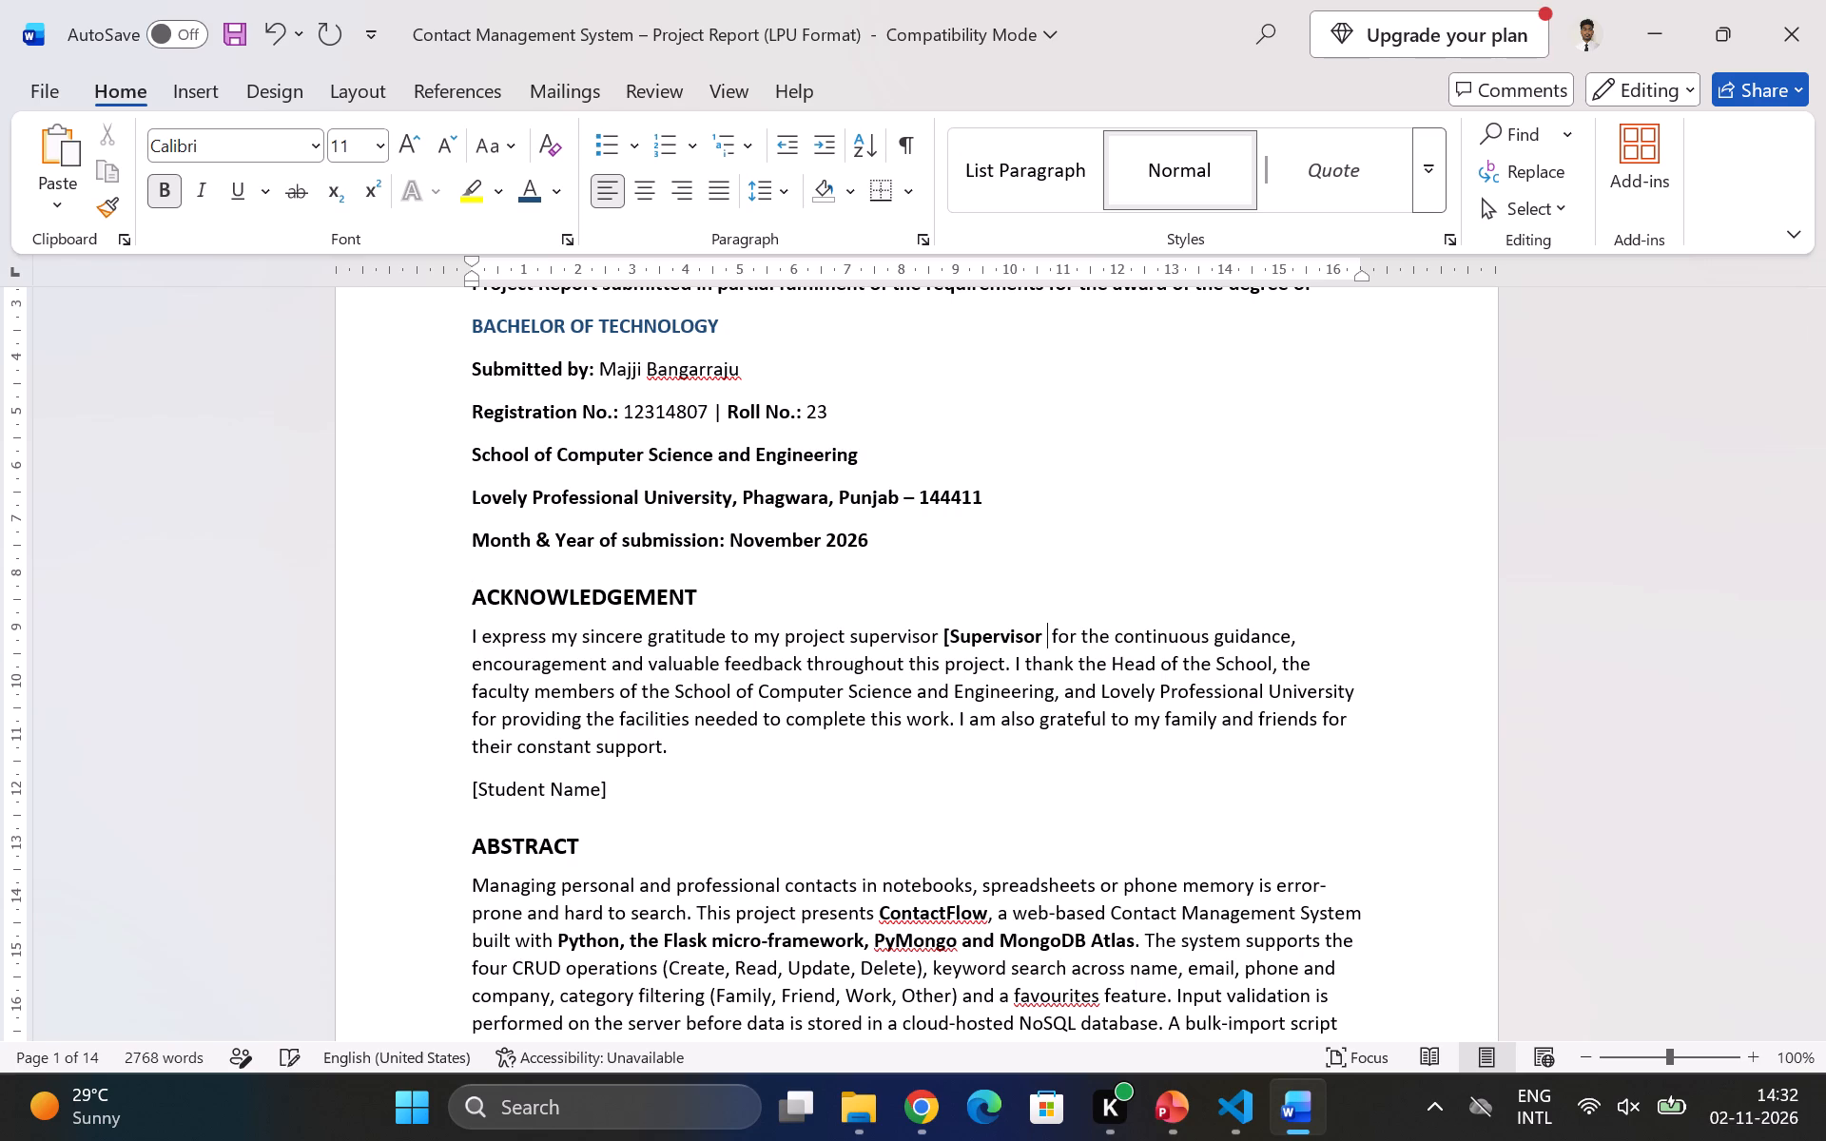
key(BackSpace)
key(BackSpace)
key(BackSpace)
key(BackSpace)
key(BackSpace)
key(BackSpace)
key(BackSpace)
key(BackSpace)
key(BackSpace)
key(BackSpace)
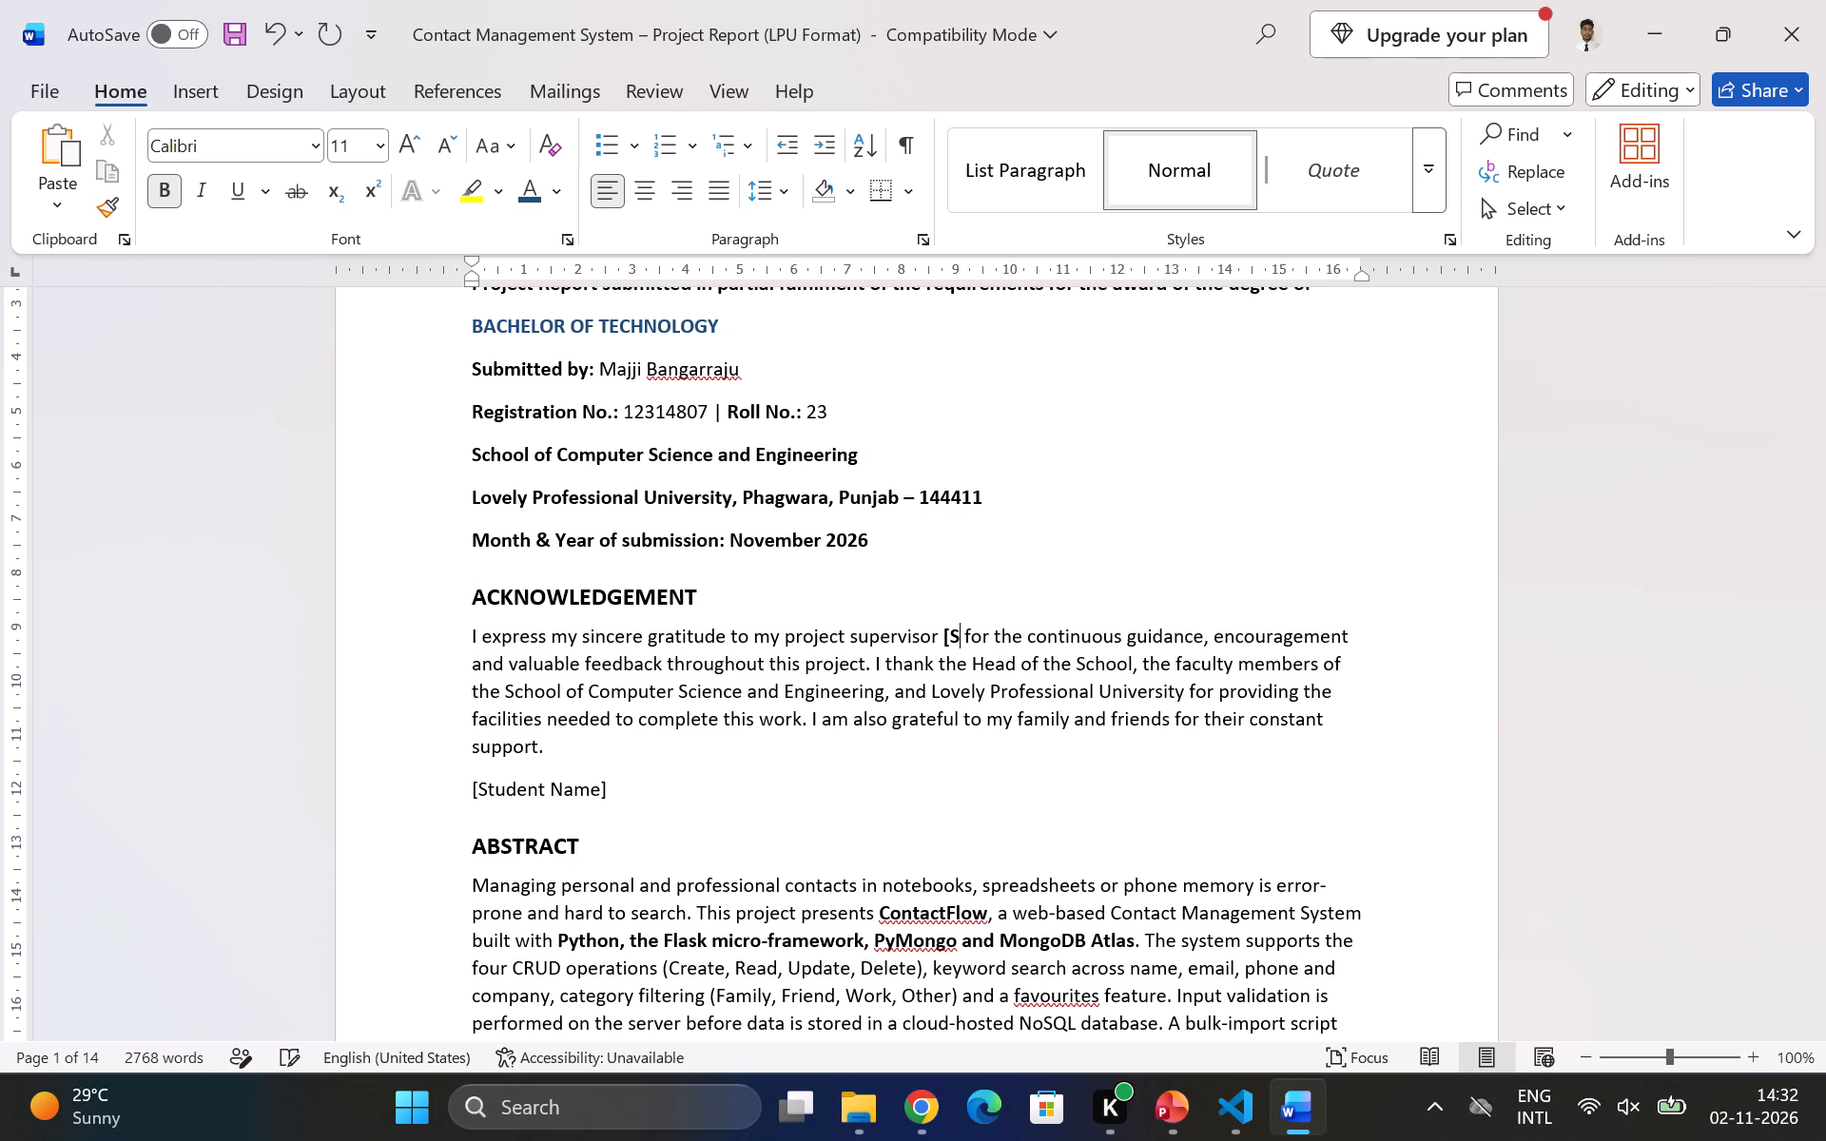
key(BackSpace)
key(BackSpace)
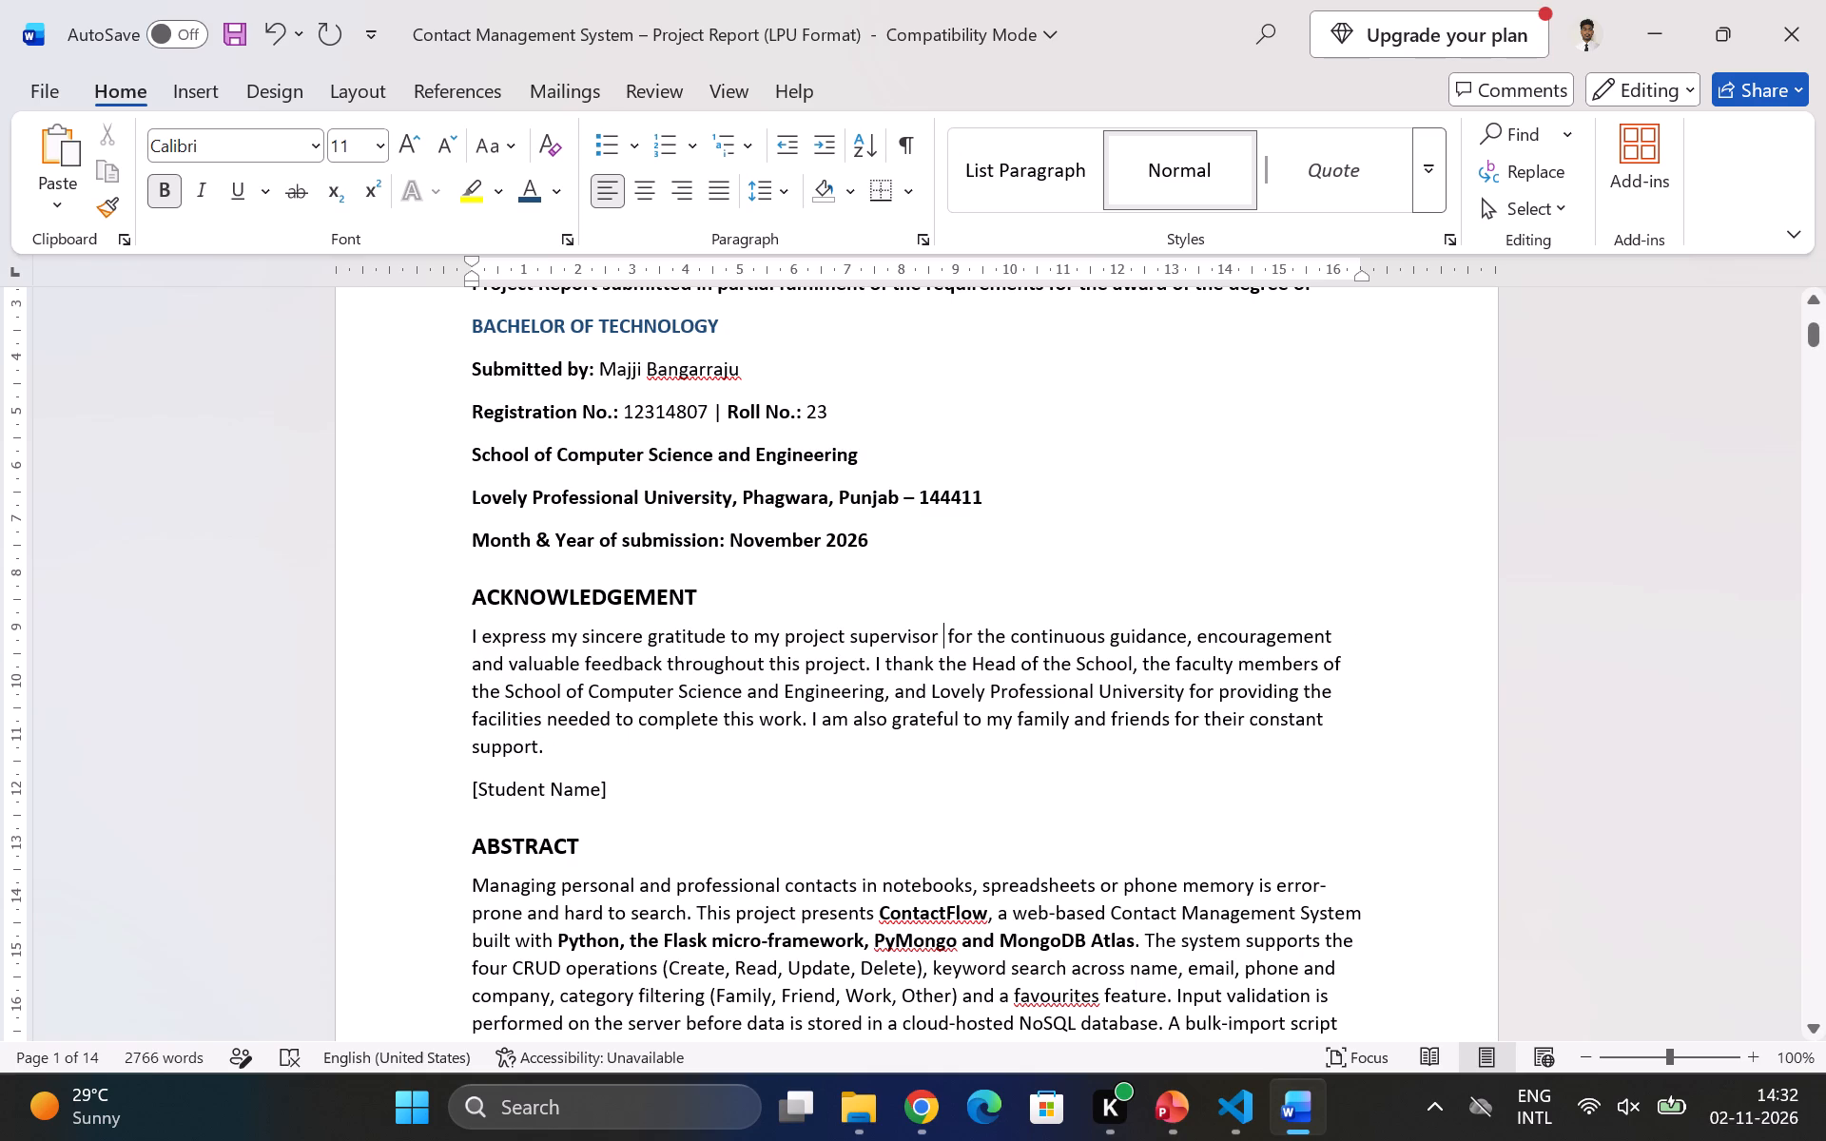
Delete the entire ACKNOWLEDGEMENT section, from its heading through the [Student Name] line.
drag(635, 798, 459, 614)
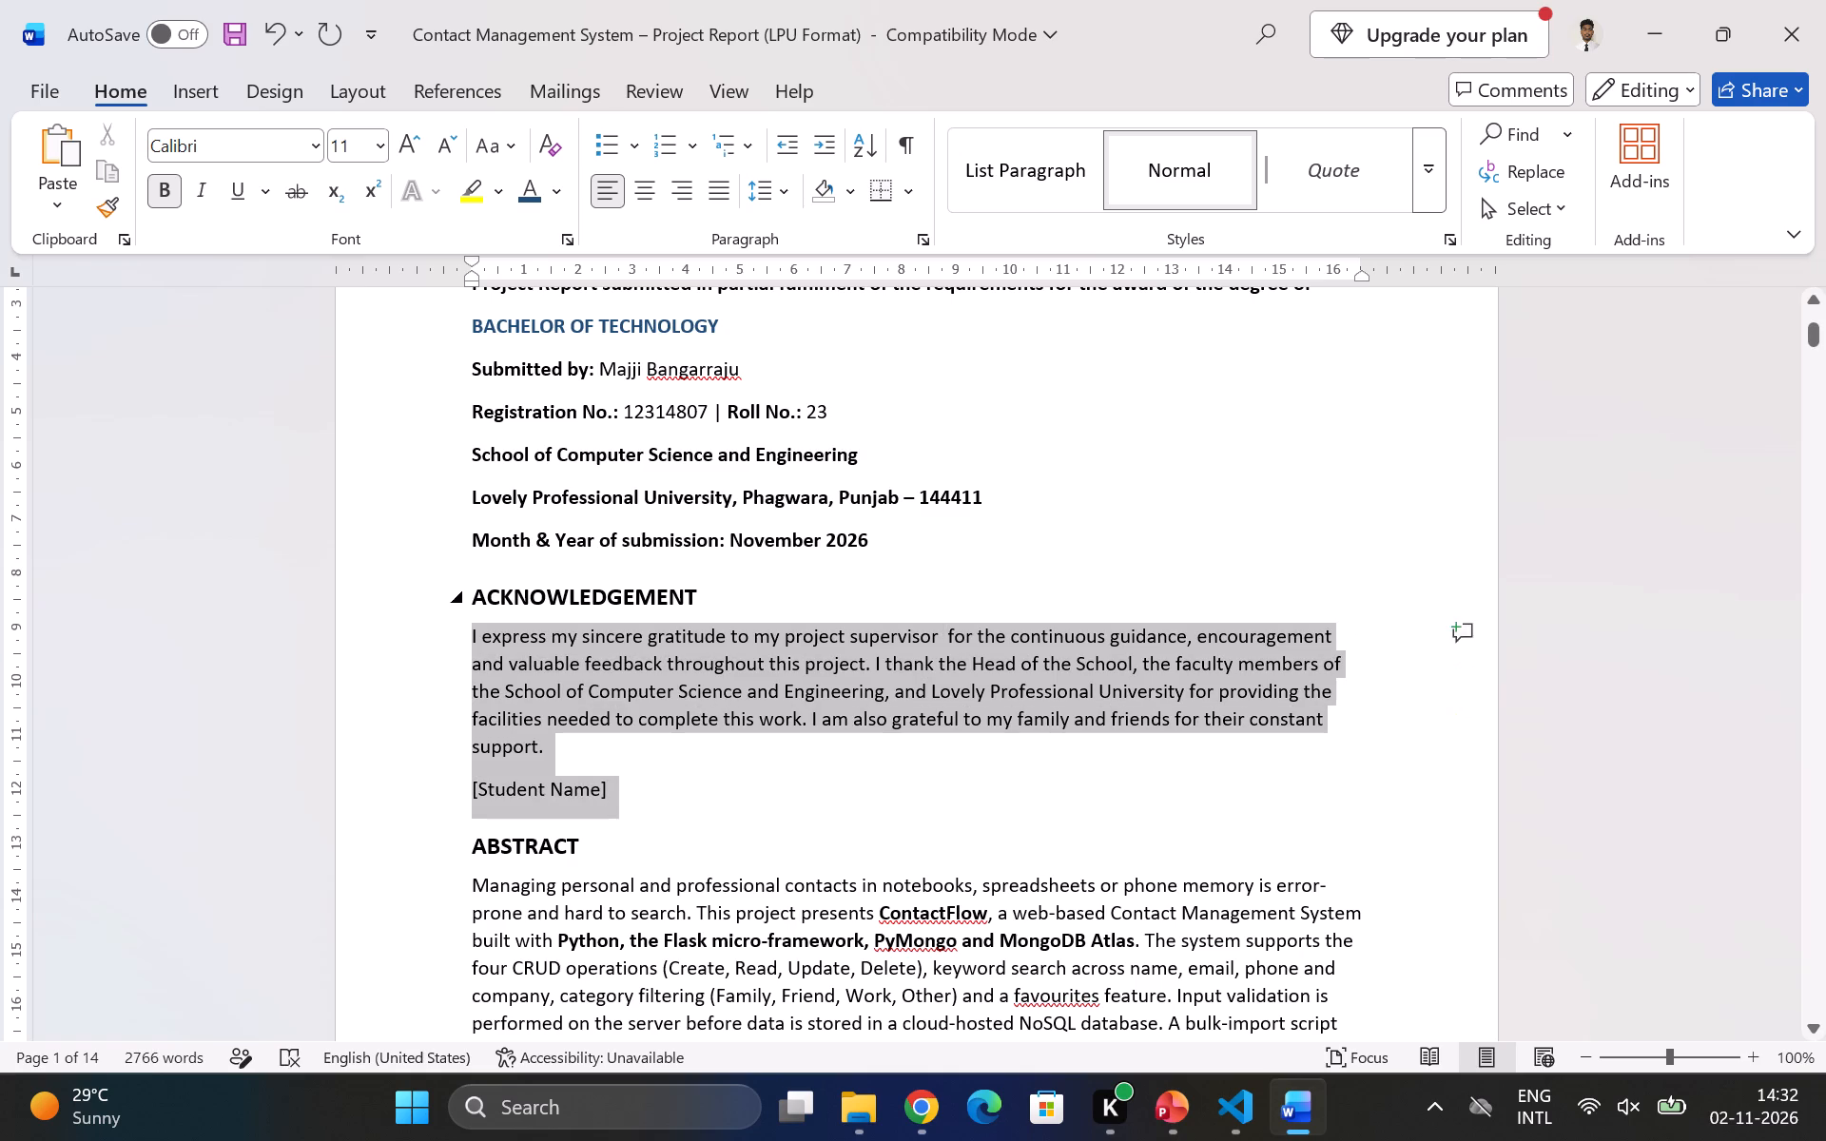
drag(459, 614, 467, 606)
key(BackSpace)
Color the ABSTRACT heading the same dark blue as the report title.
drag(594, 590, 471, 596)
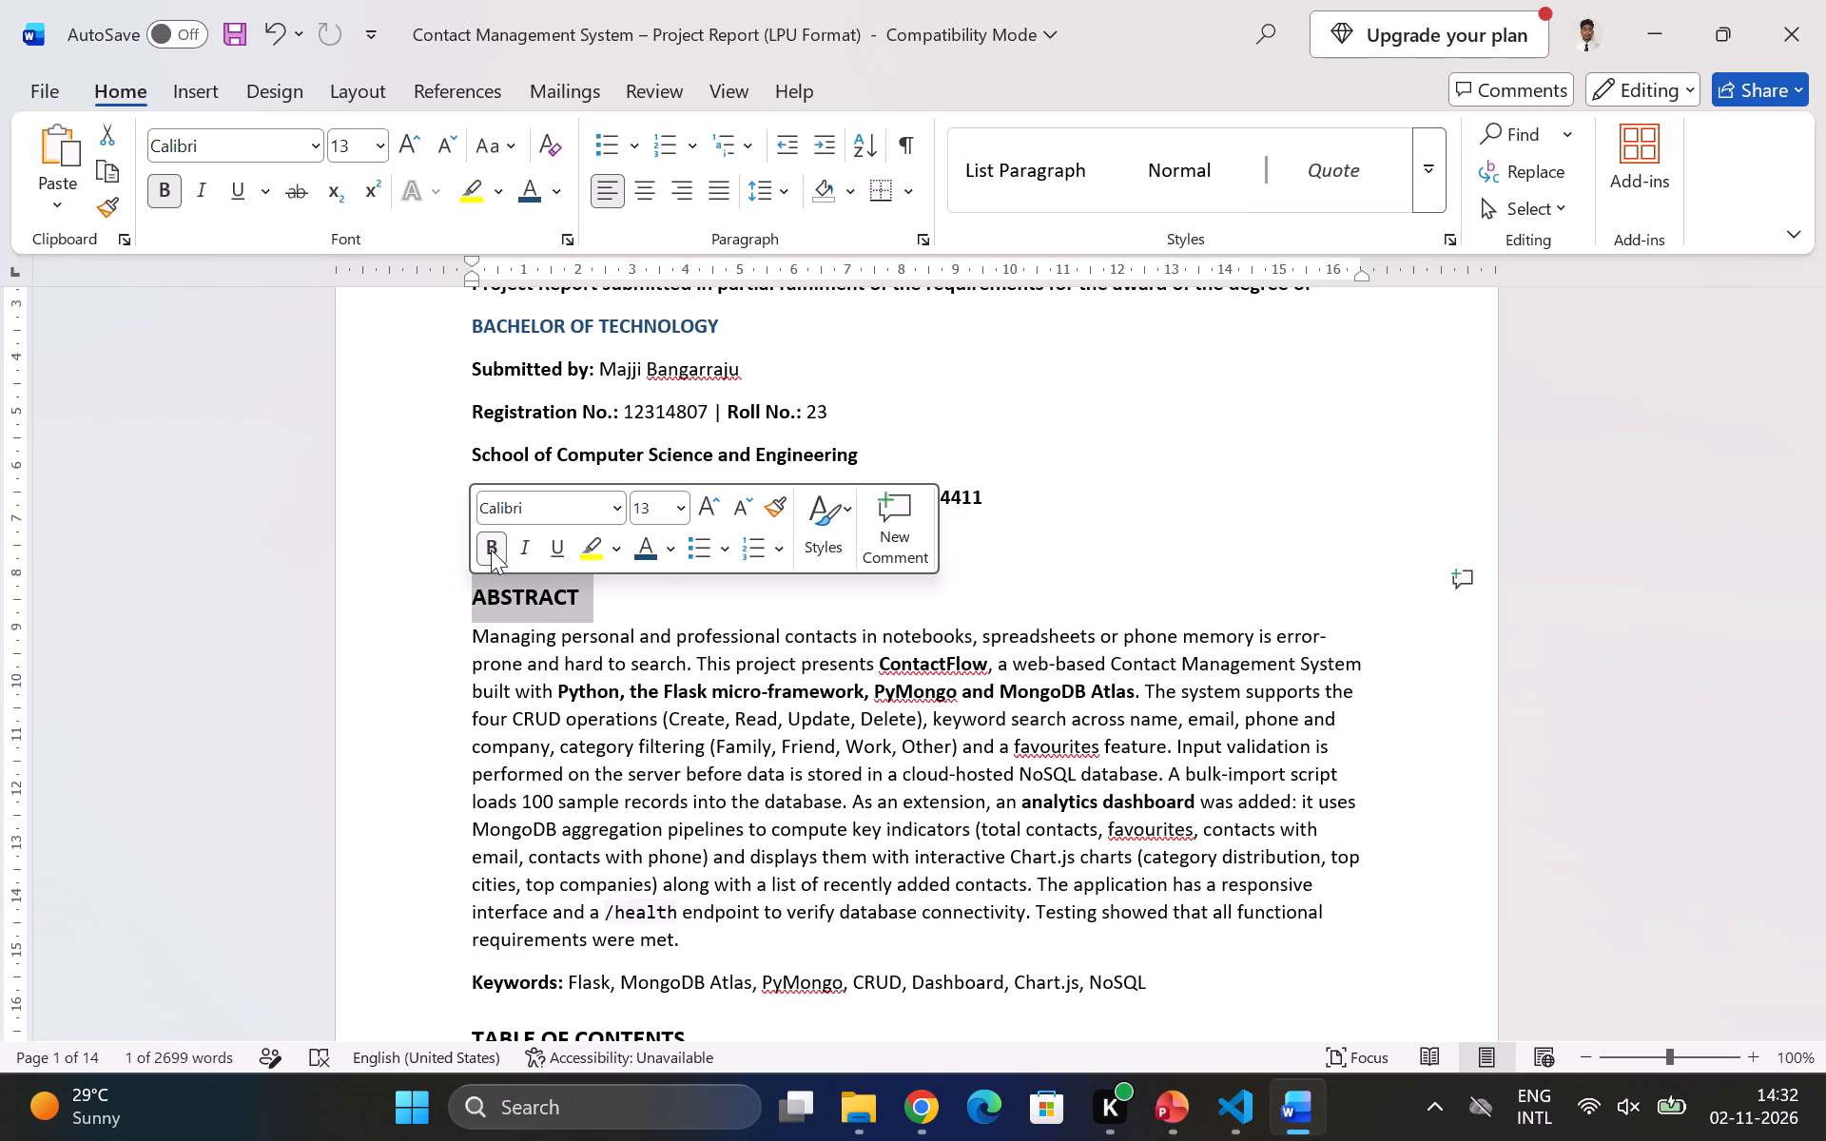
click(645, 567)
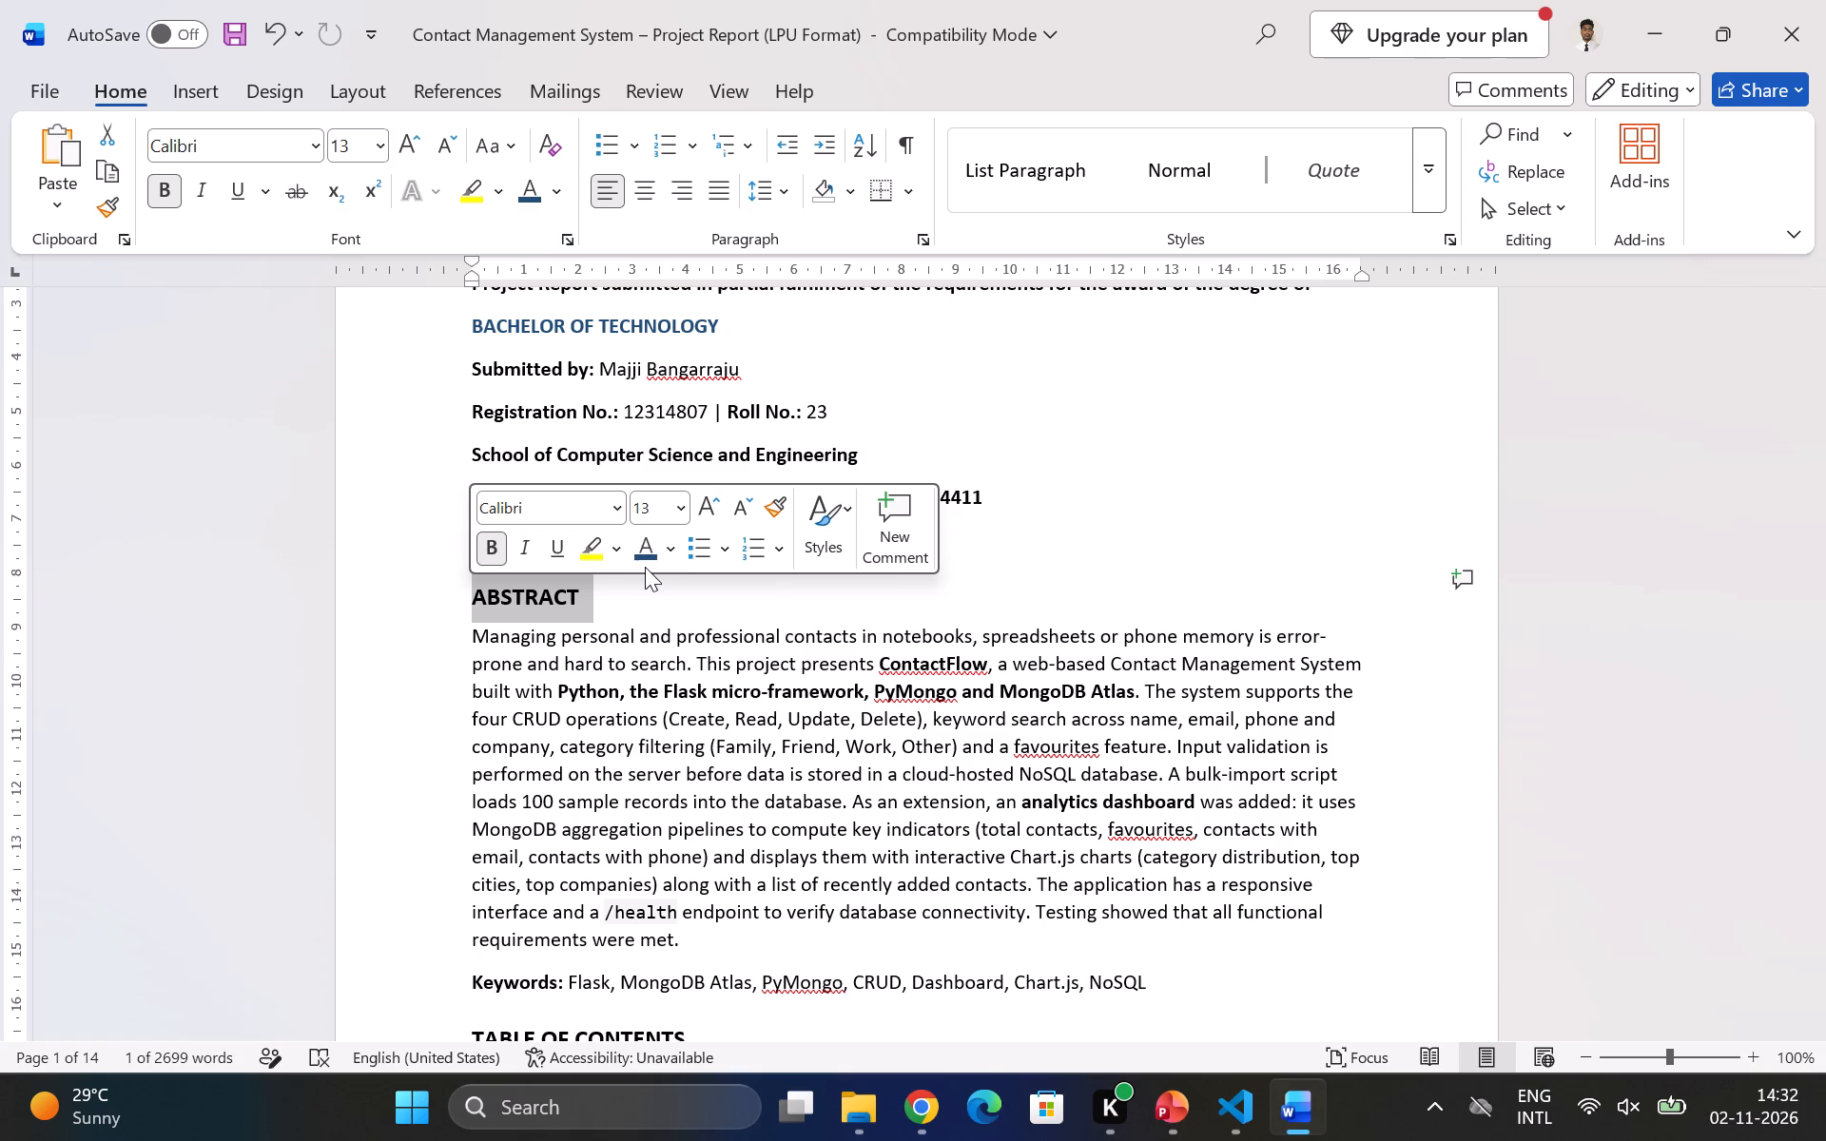
click(641, 556)
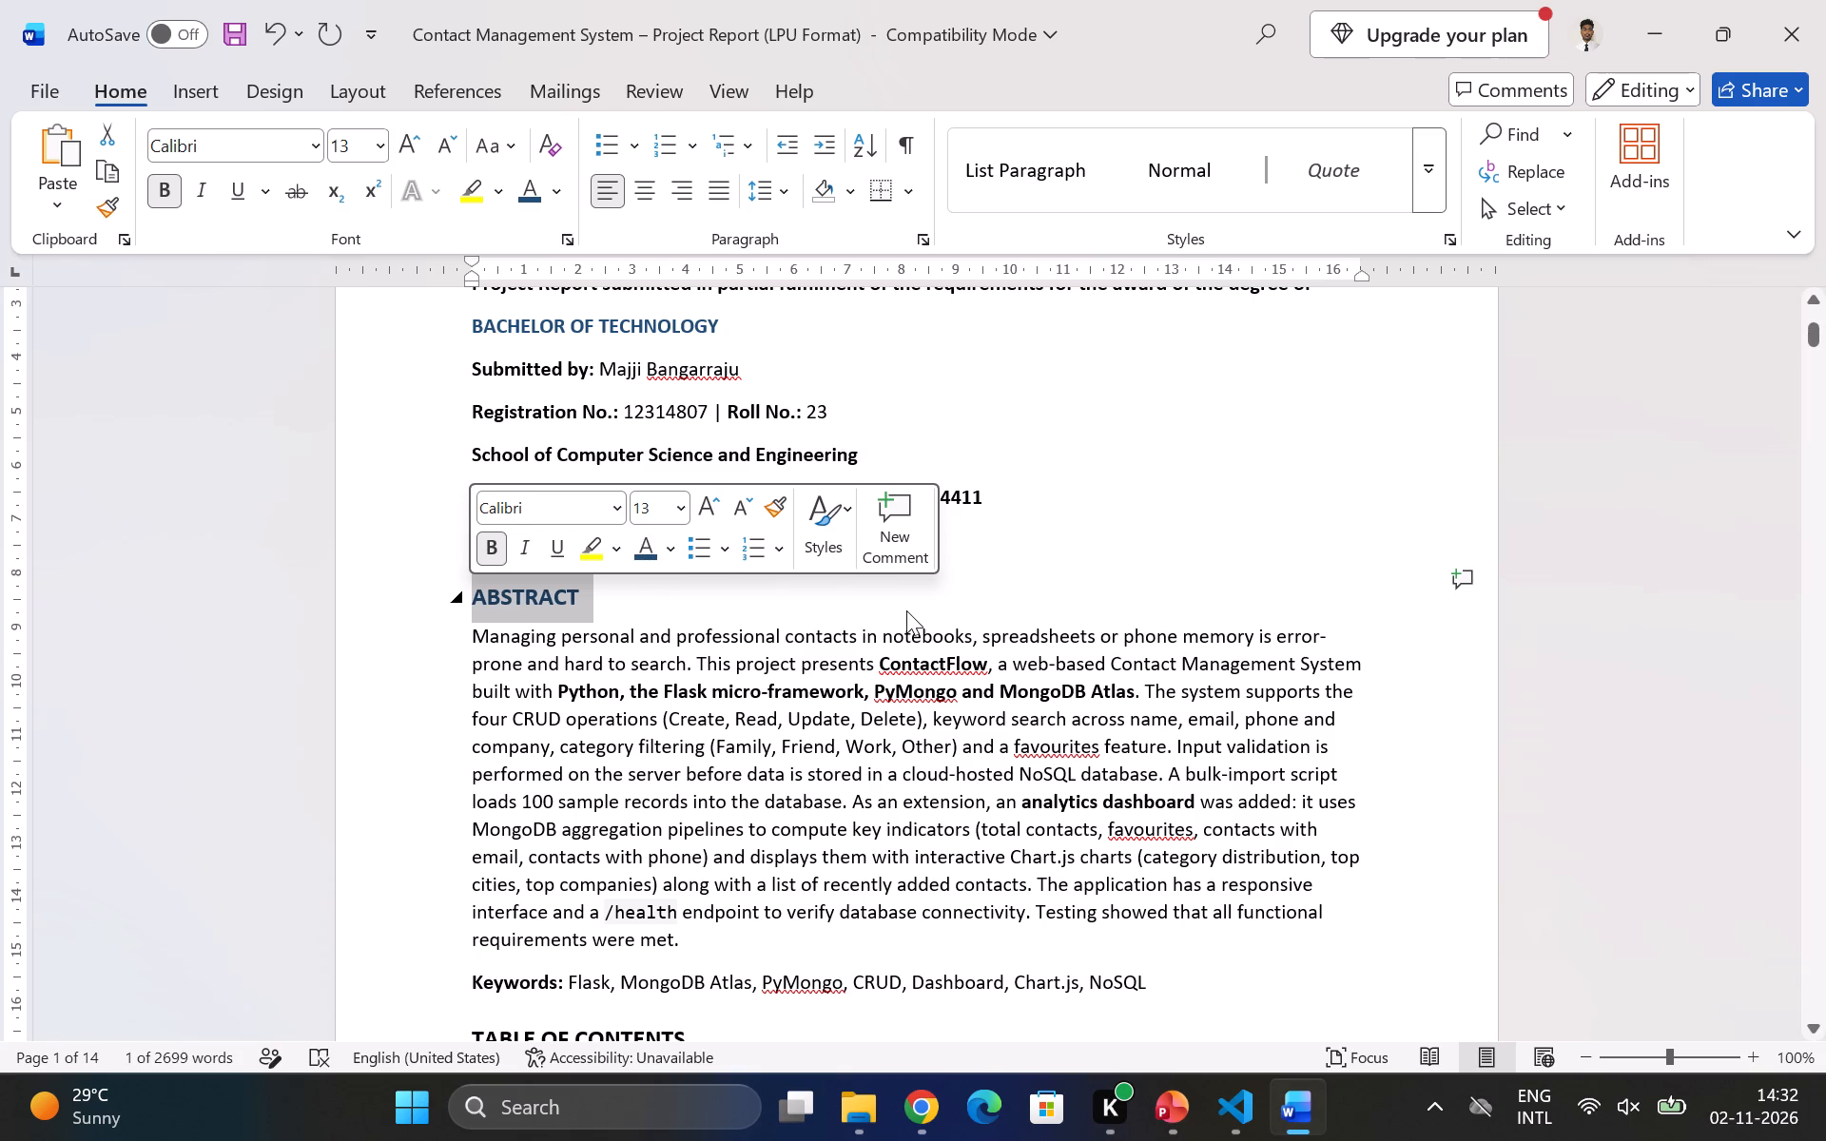
Look through the whole report from the ABSTRACT to APPENDIX A and back, checking chapter headings and layout.
click(909, 609)
scroll(967, 763, down, 1)
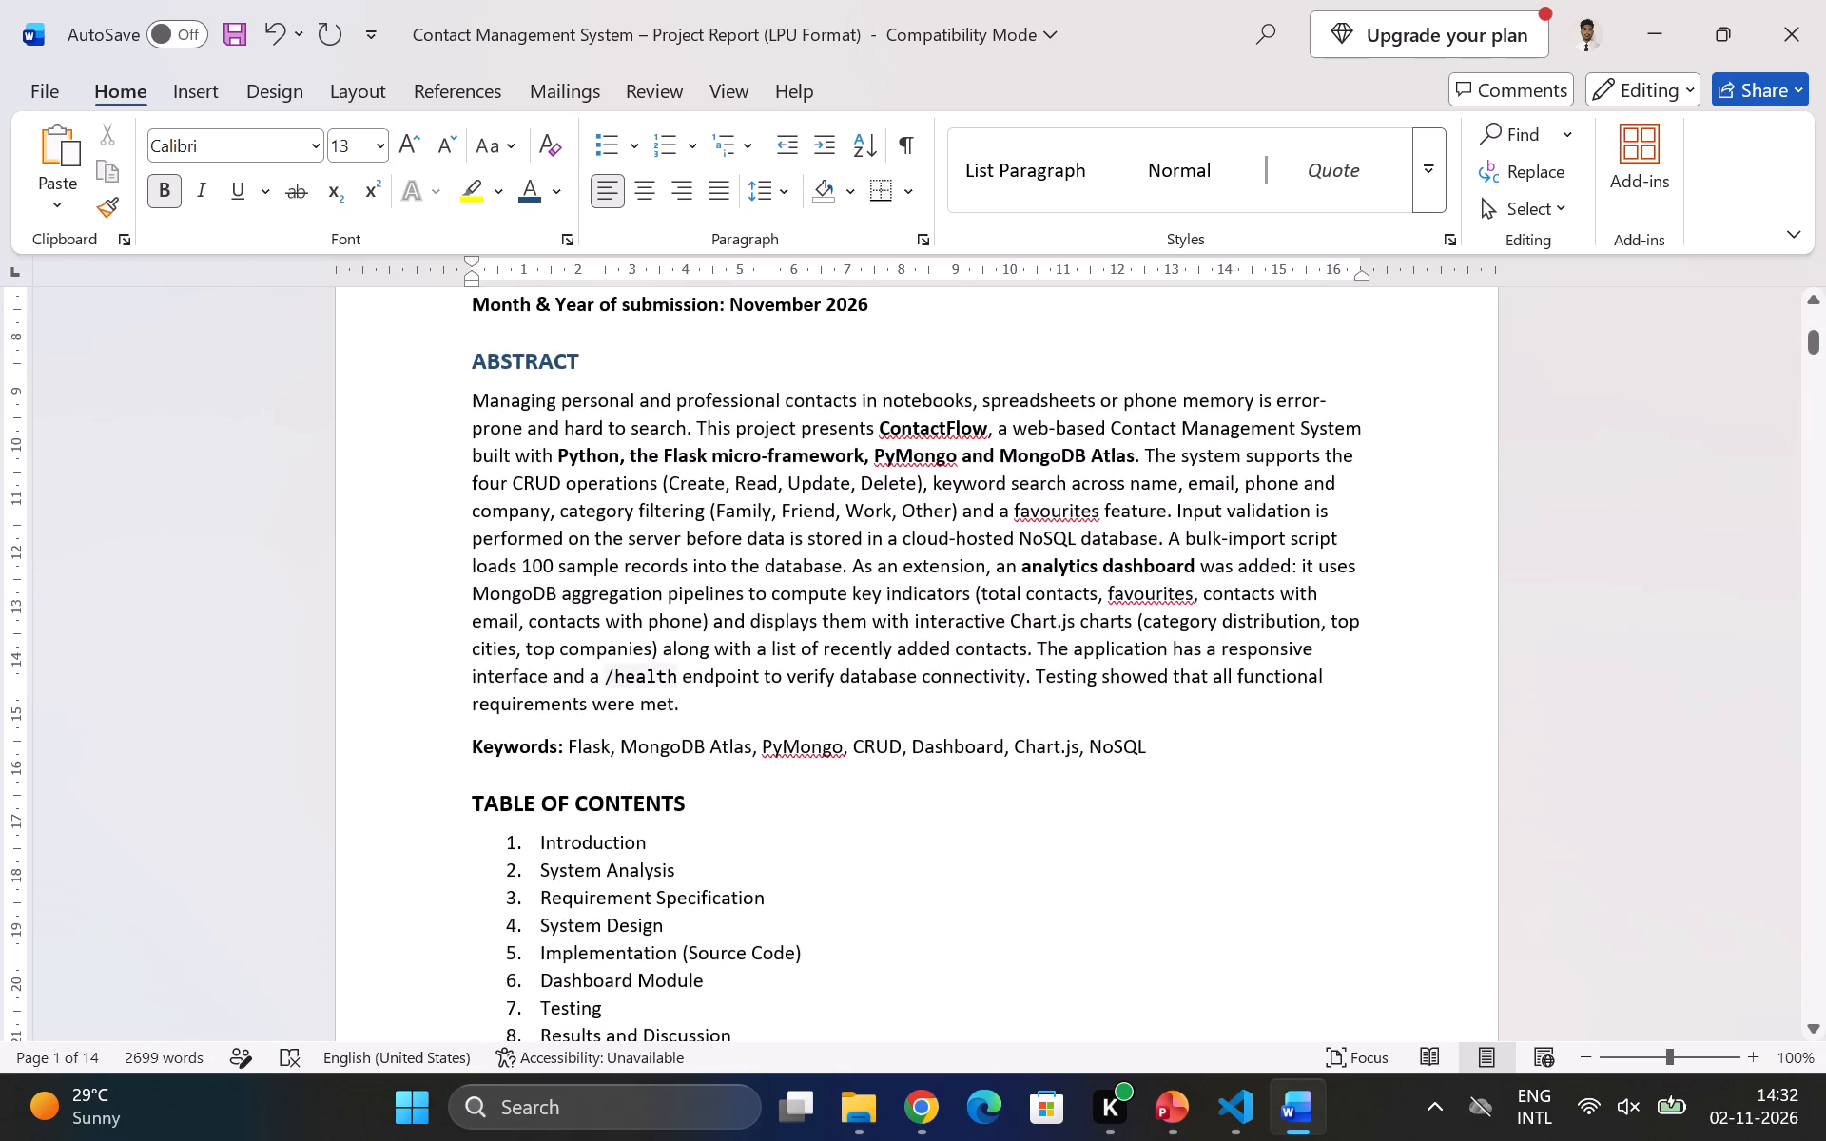
scroll(967, 763, down, 2)
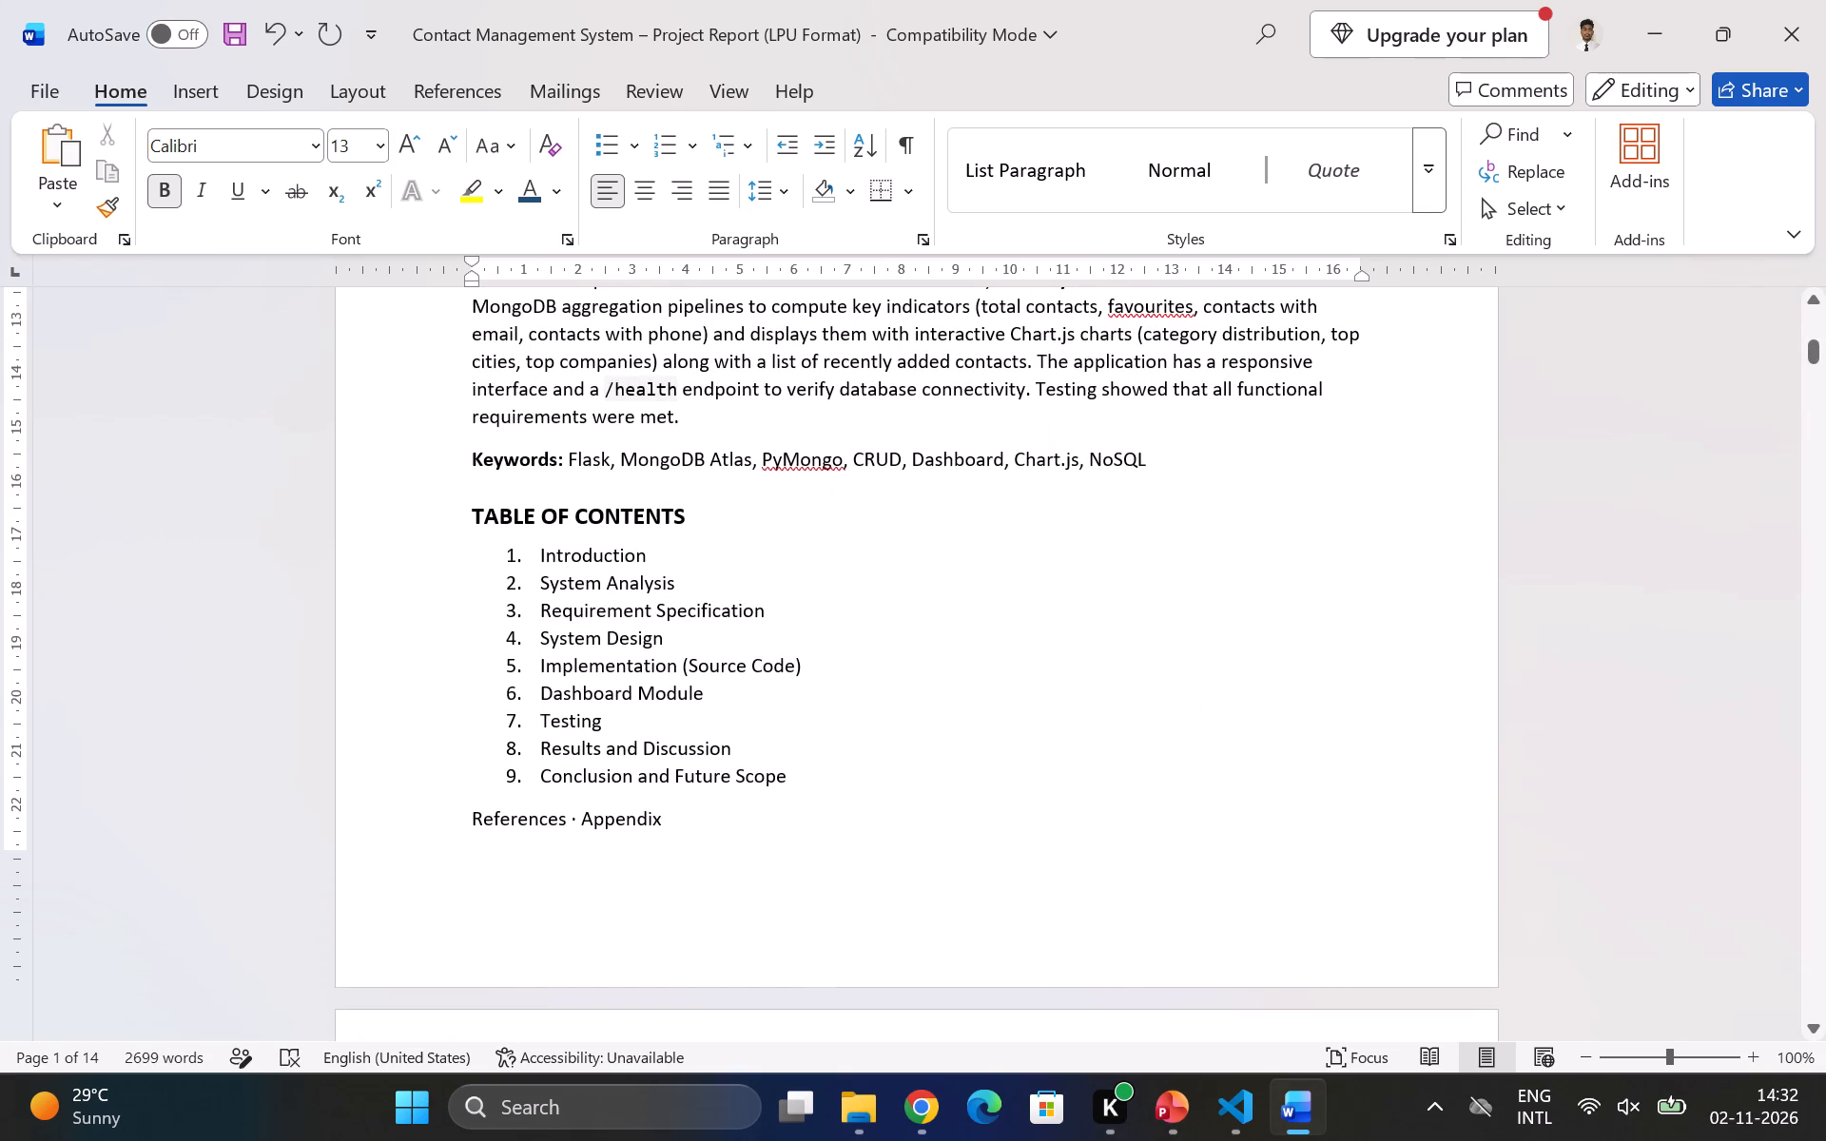
scroll(967, 763, down, 5)
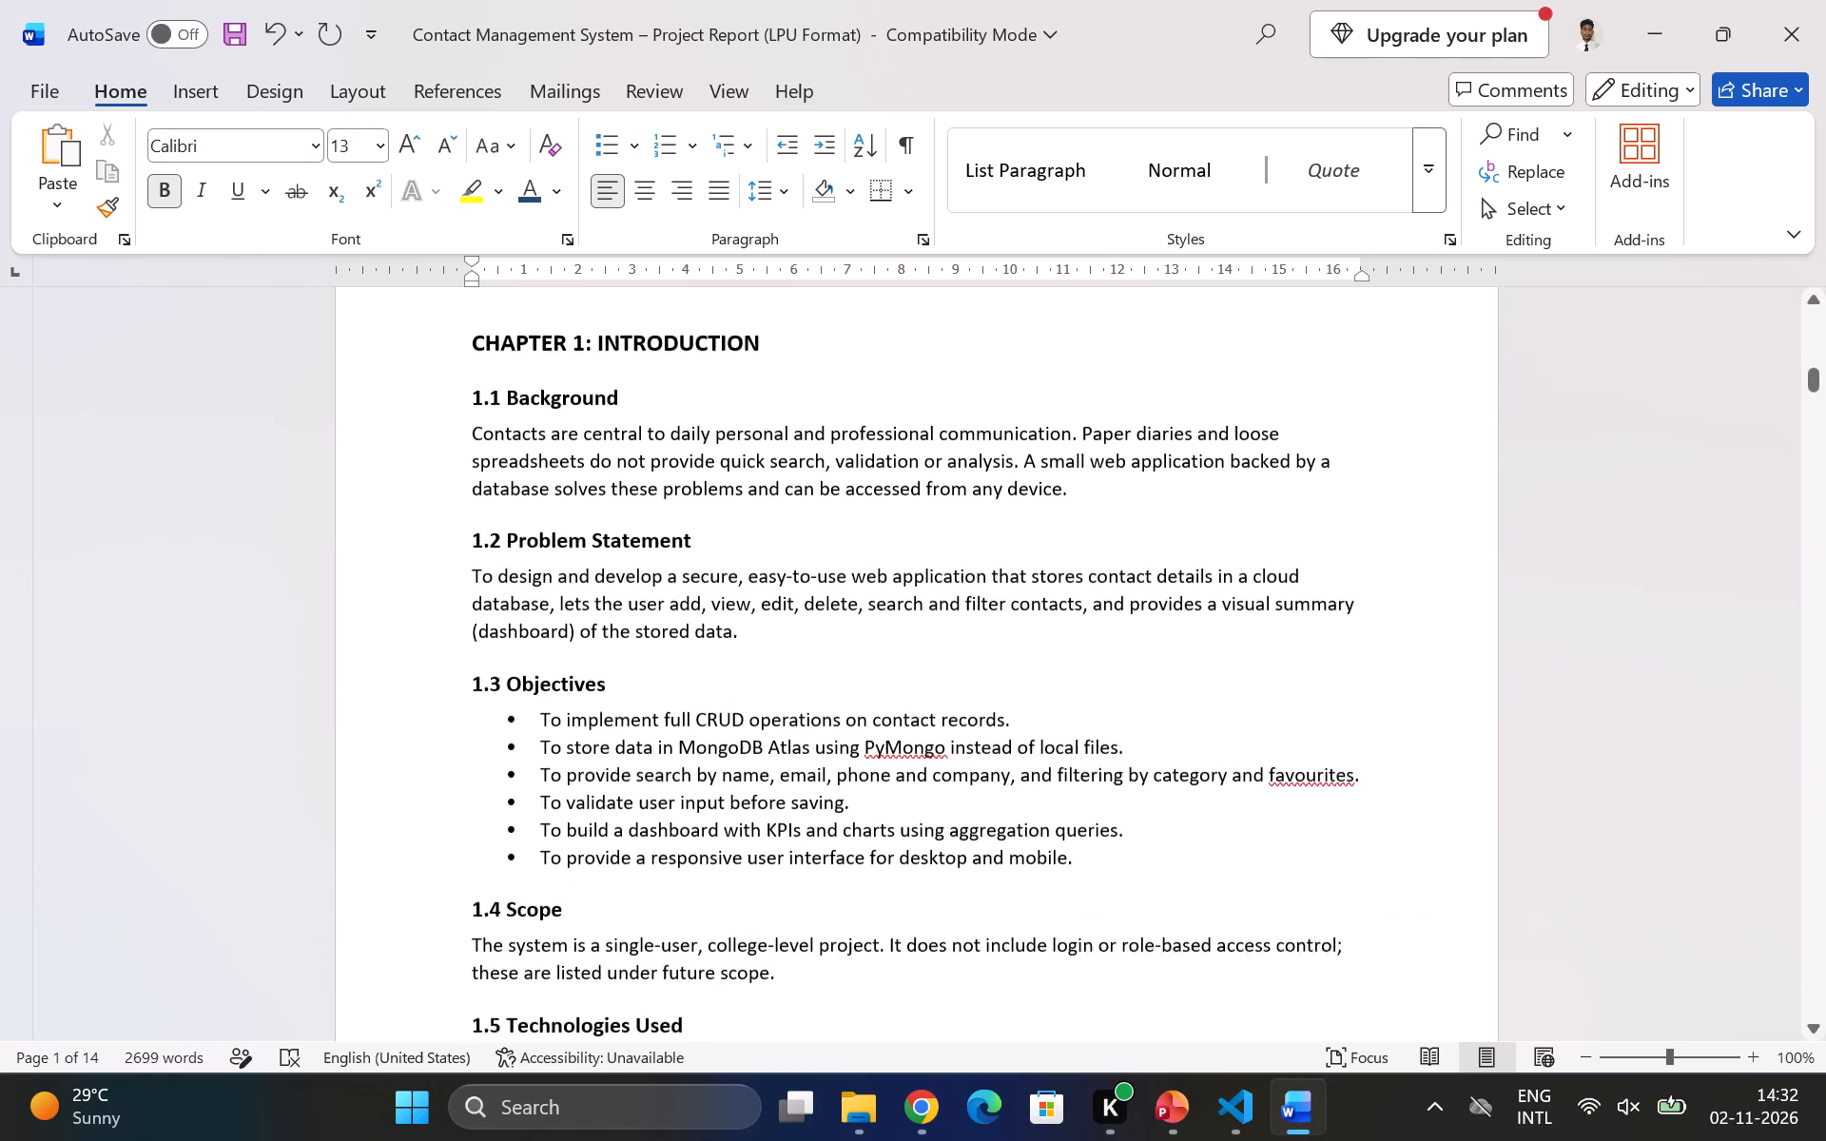
scroll(967, 763, down, 5)
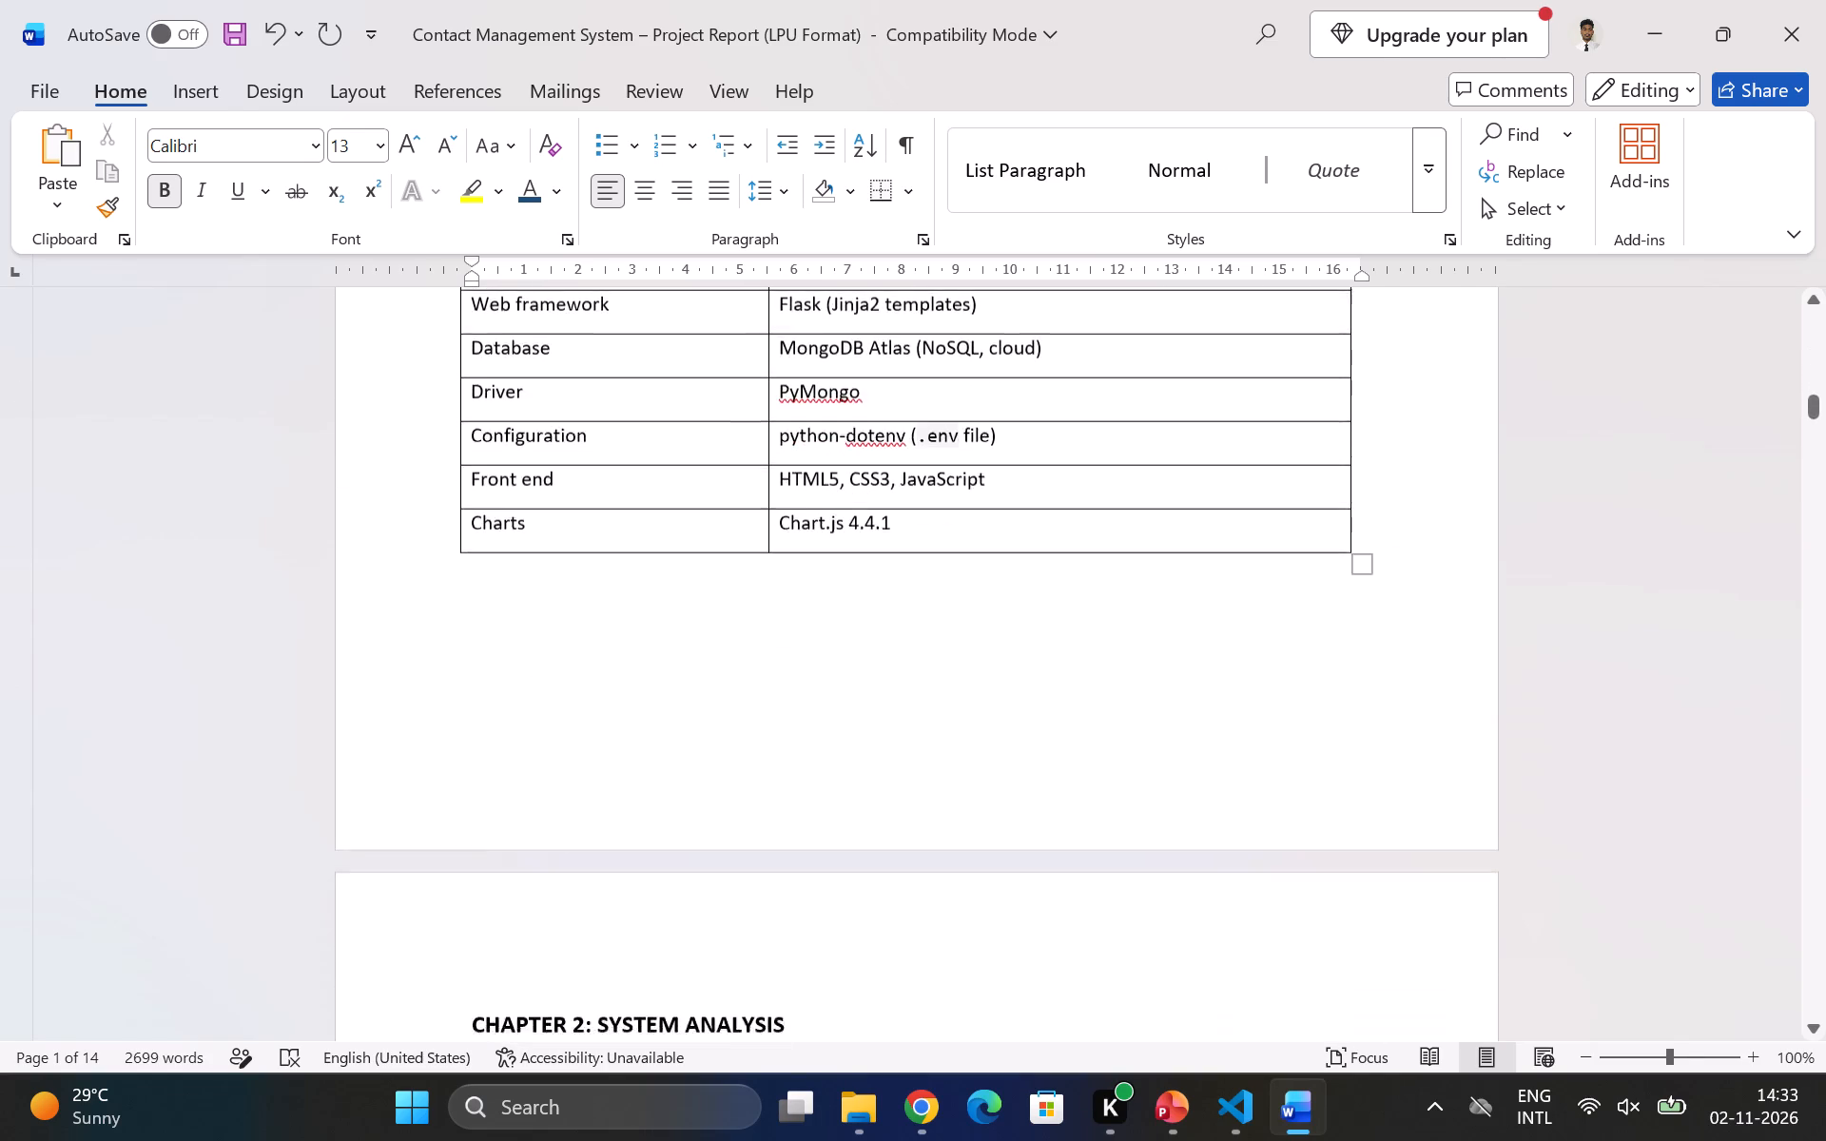
scroll(967, 763, down, 5)
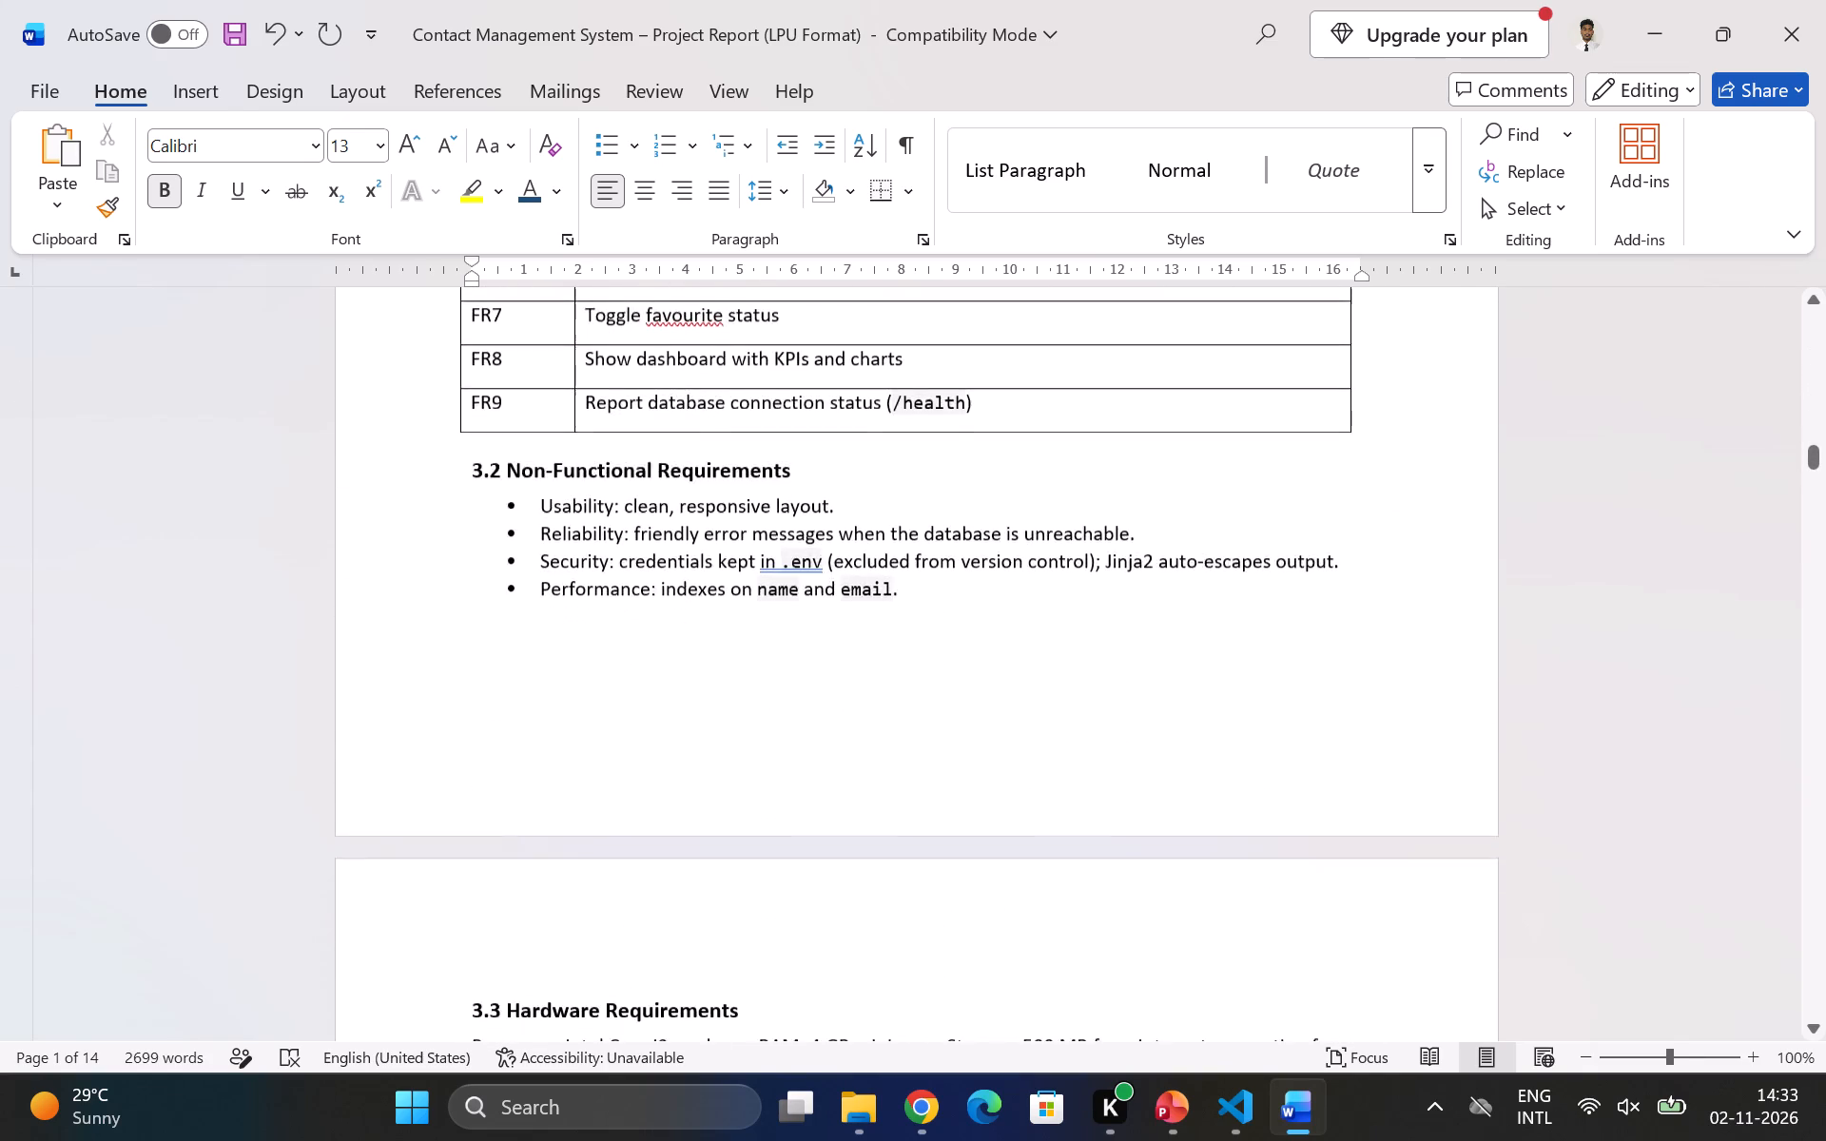
scroll(967, 763, down, 5)
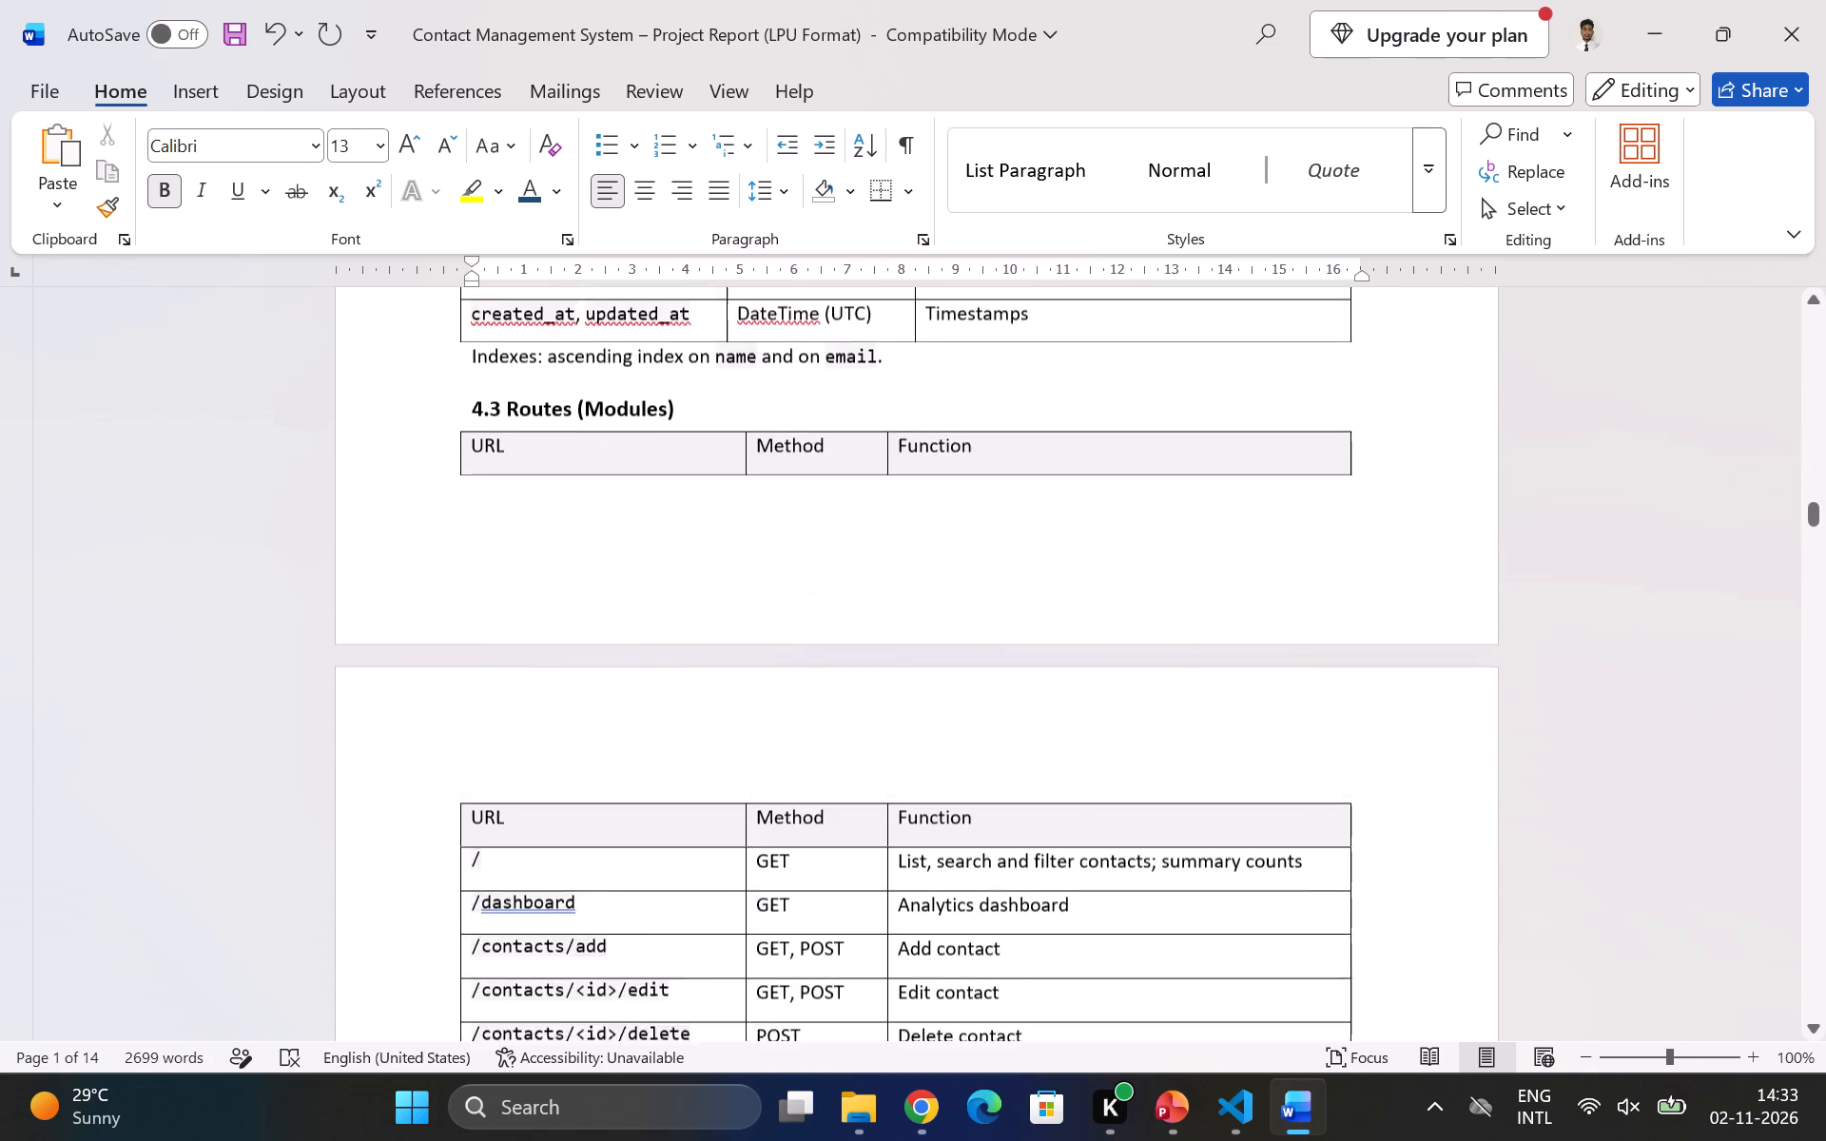
scroll(967, 763, down, 5)
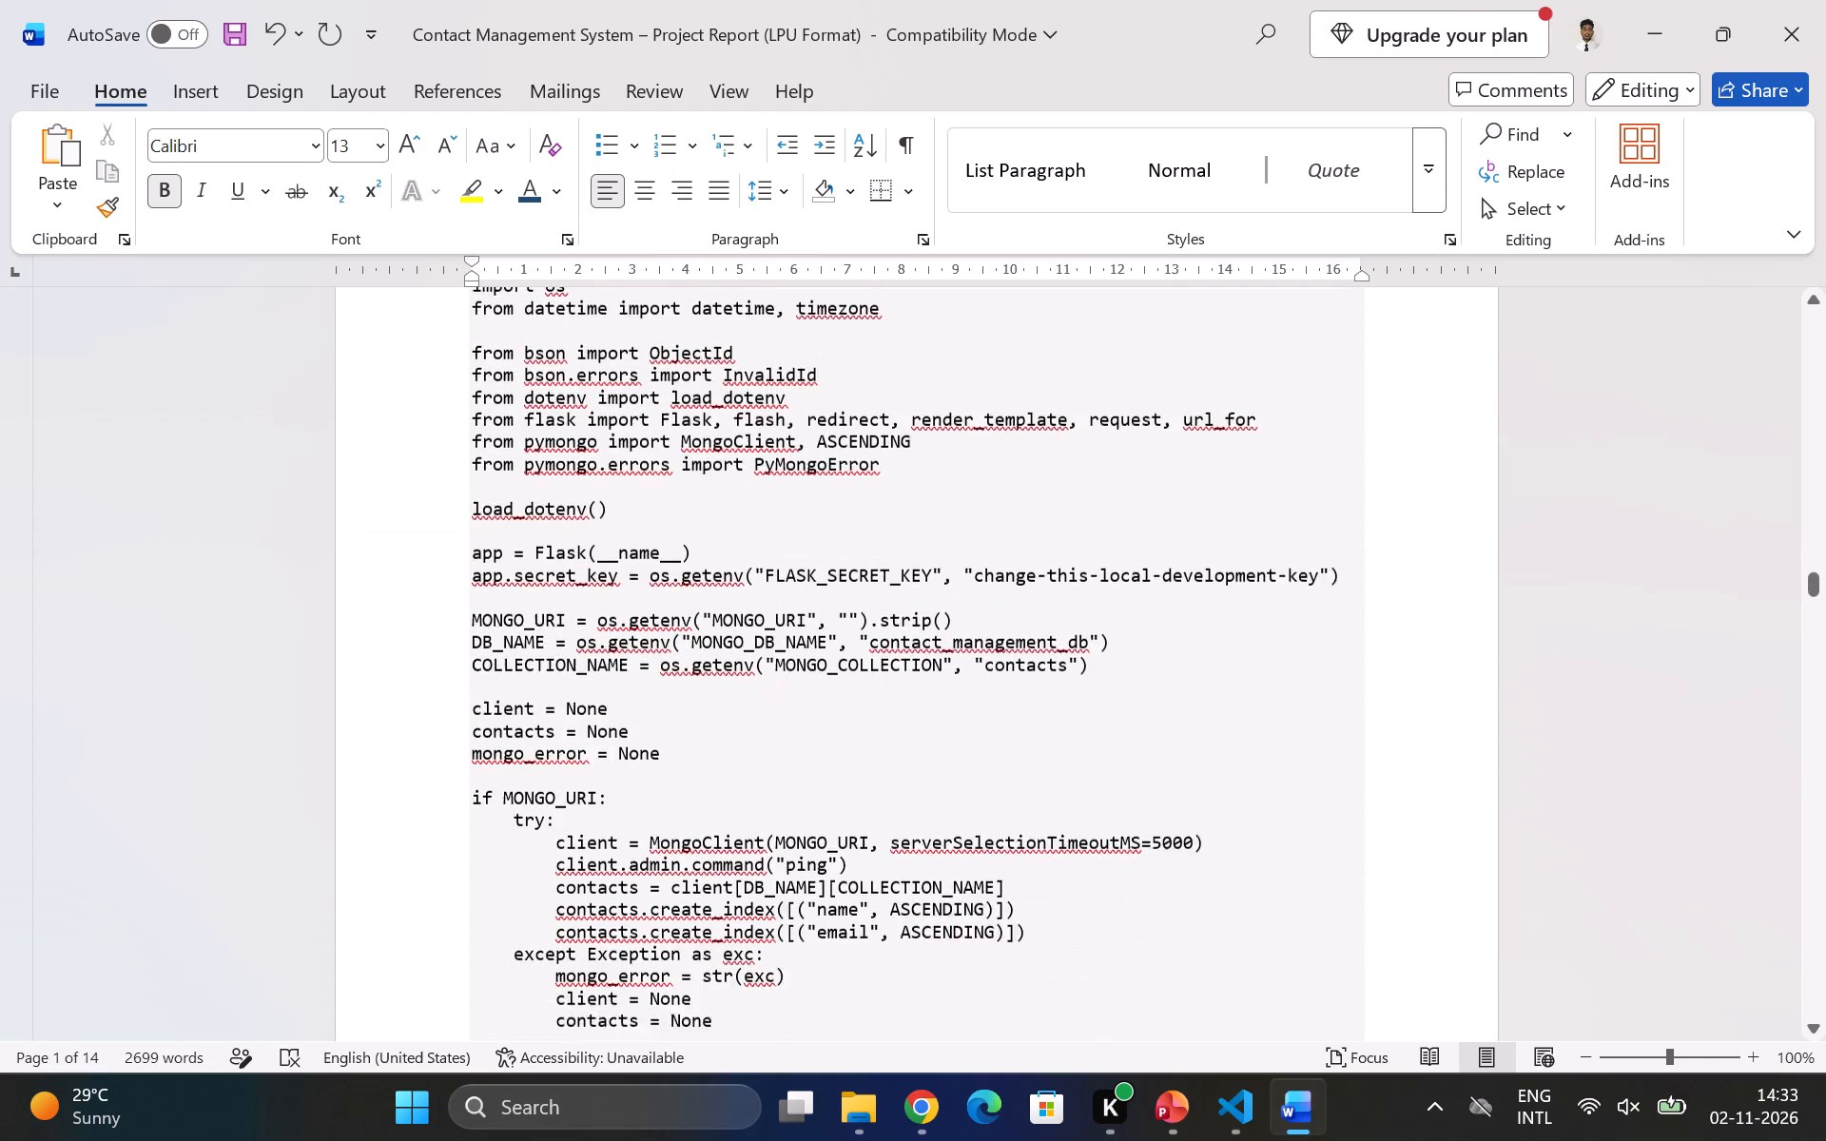
scroll(967, 763, down, 5)
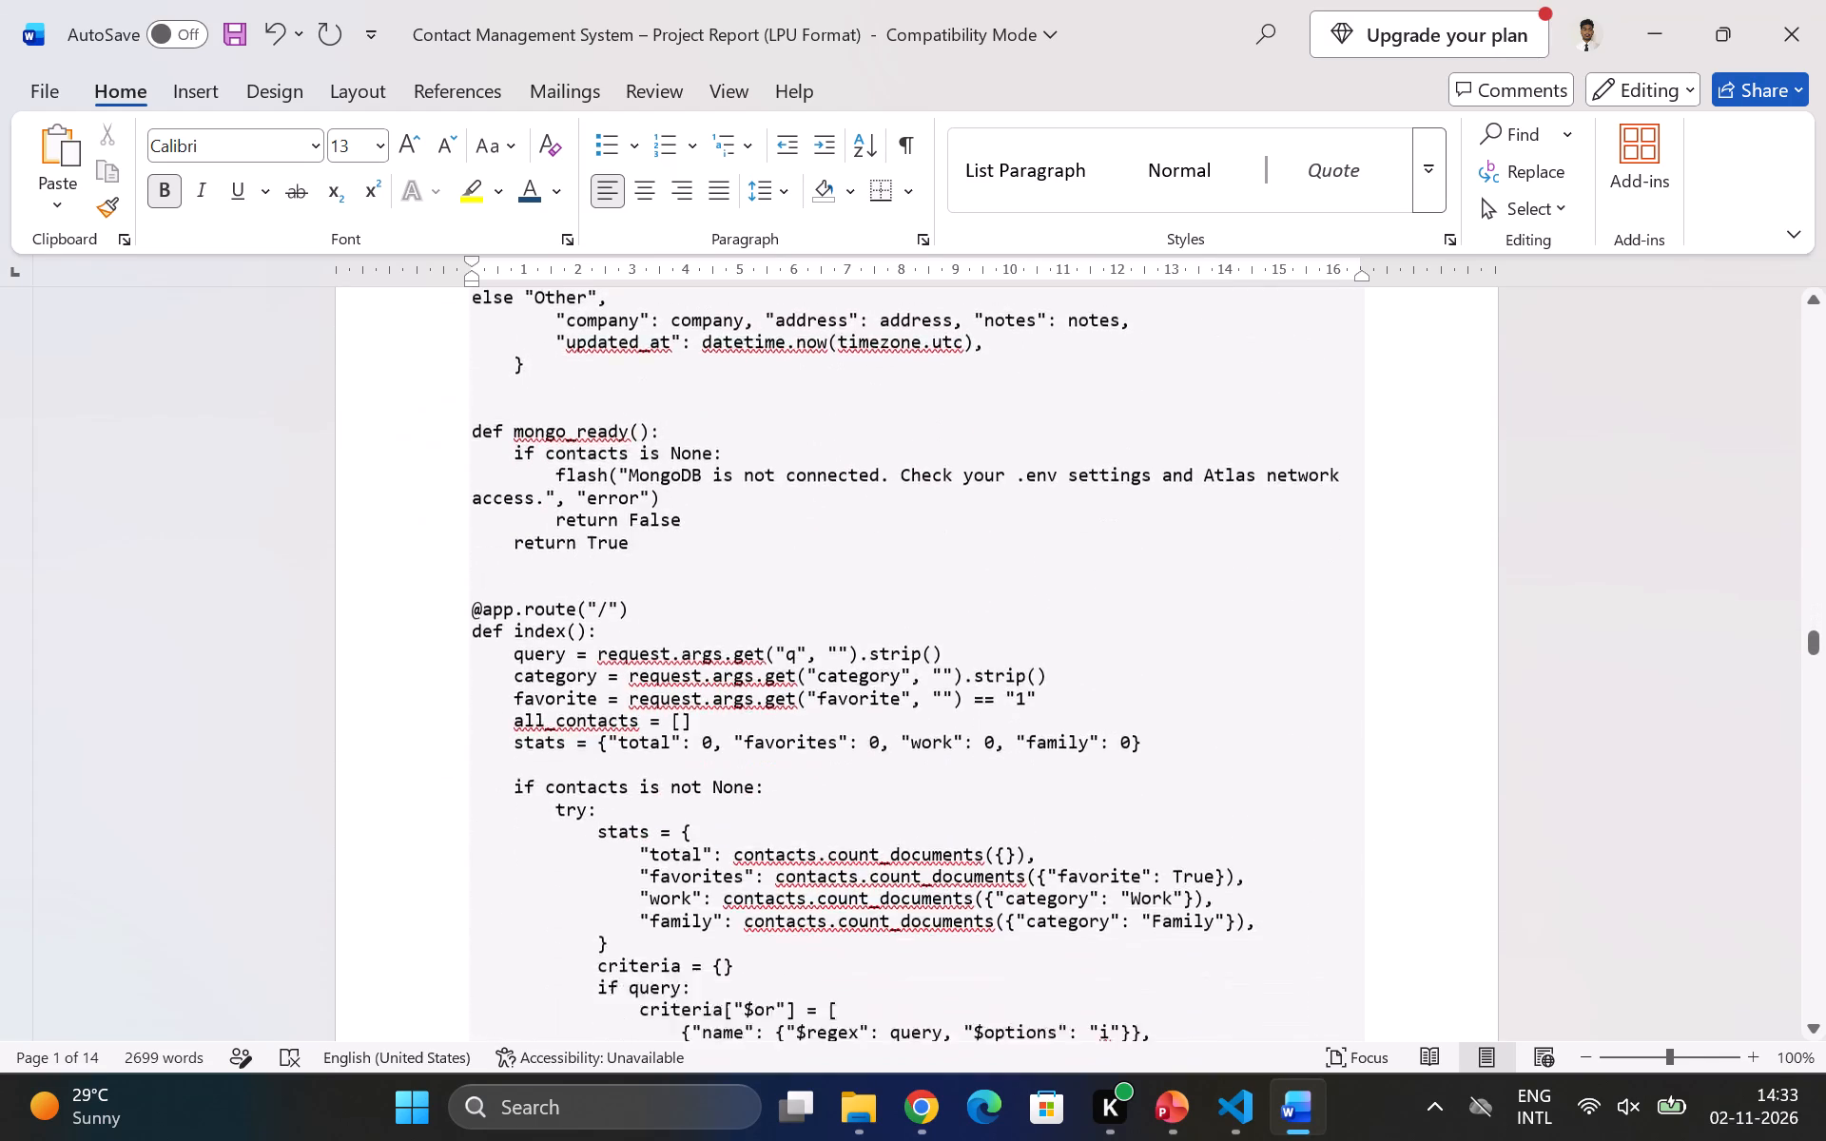
scroll(967, 763, down, 5)
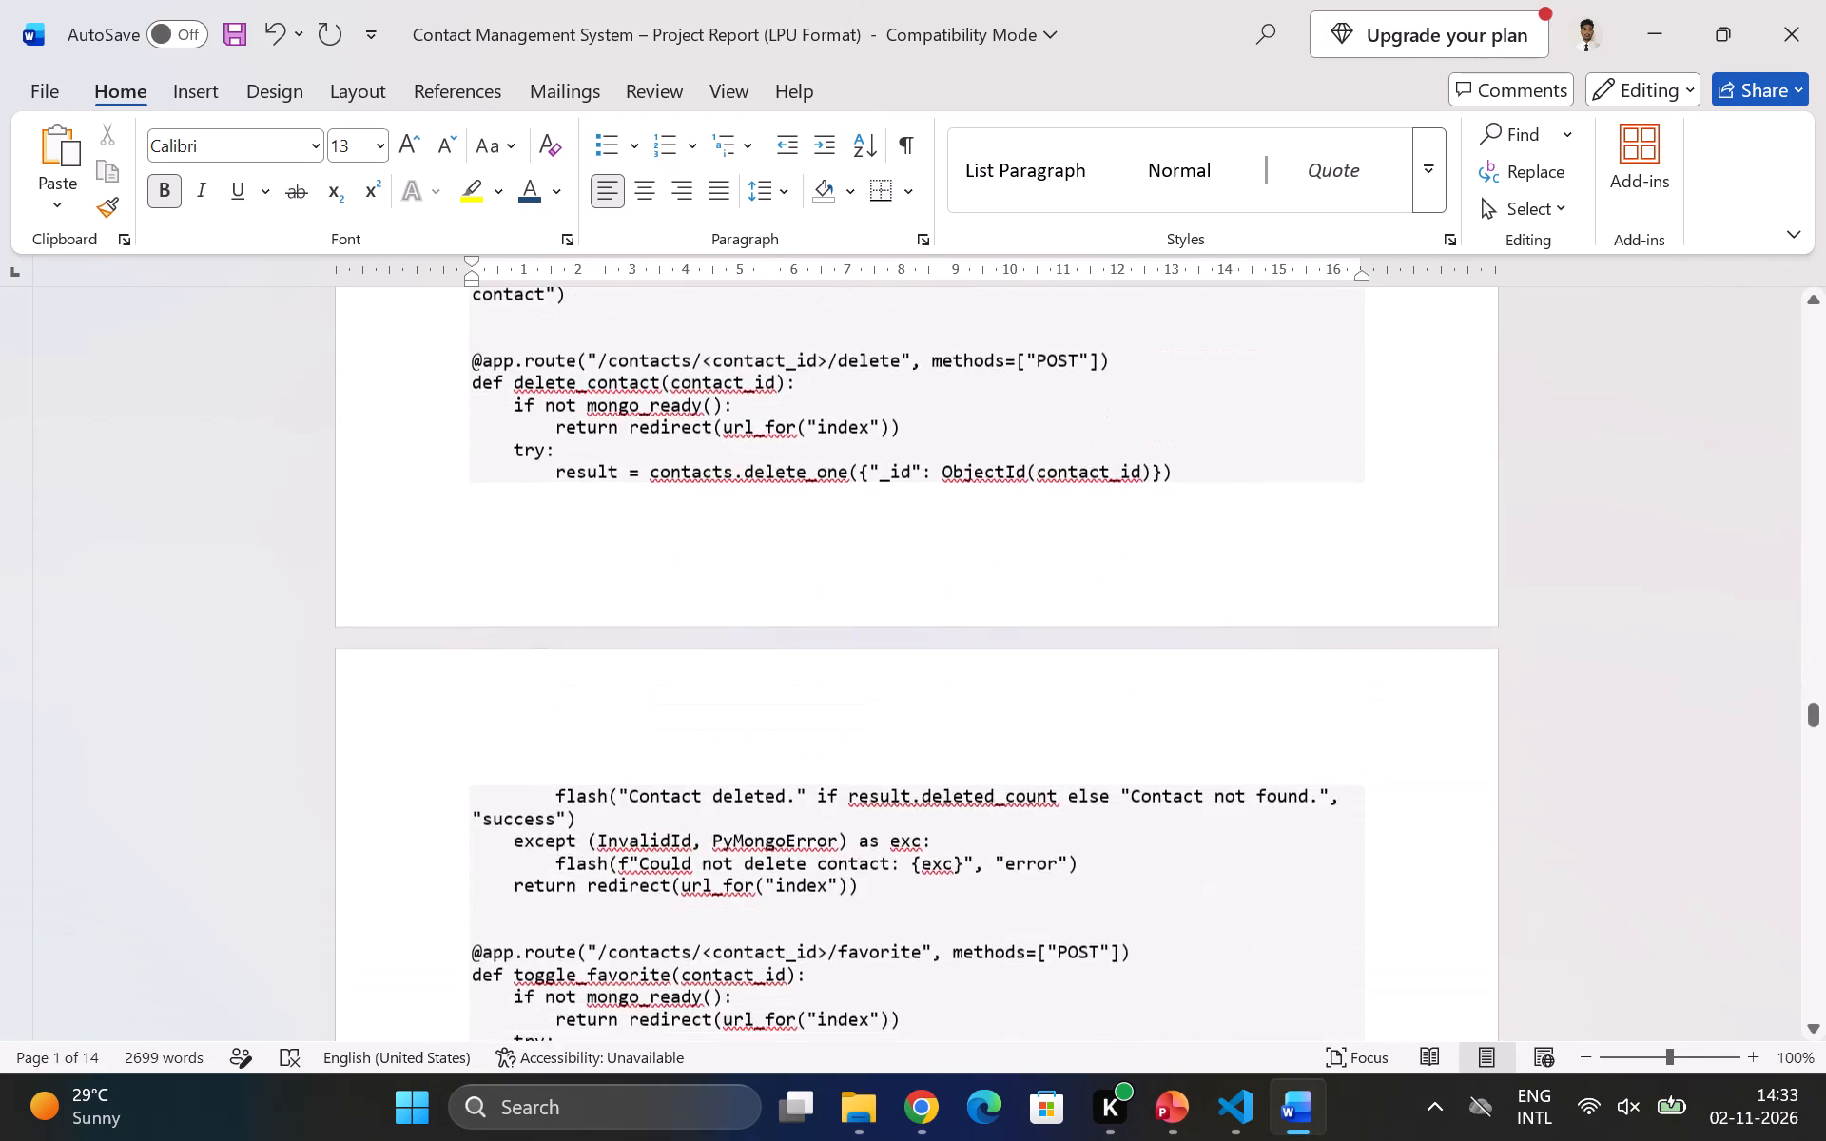
scroll(967, 763, down, 5)
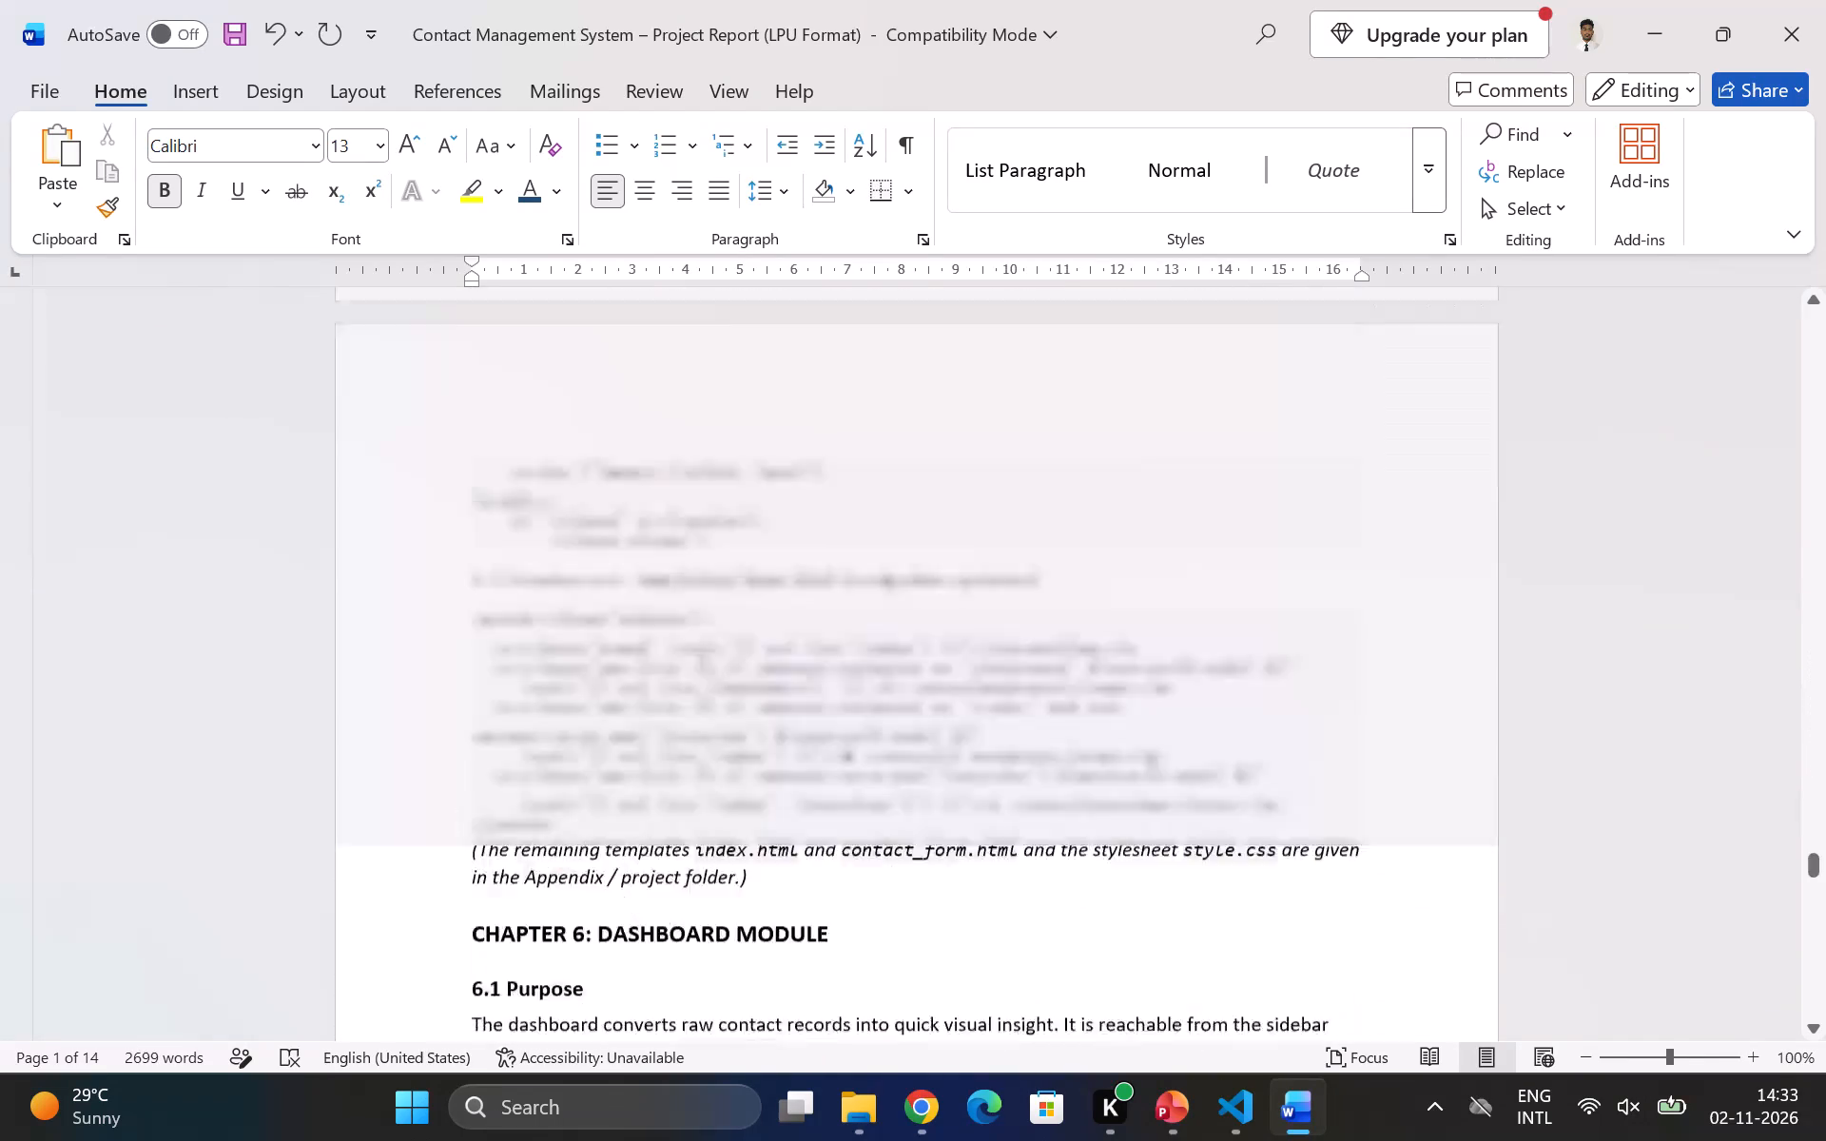
scroll(967, 763, down, 5)
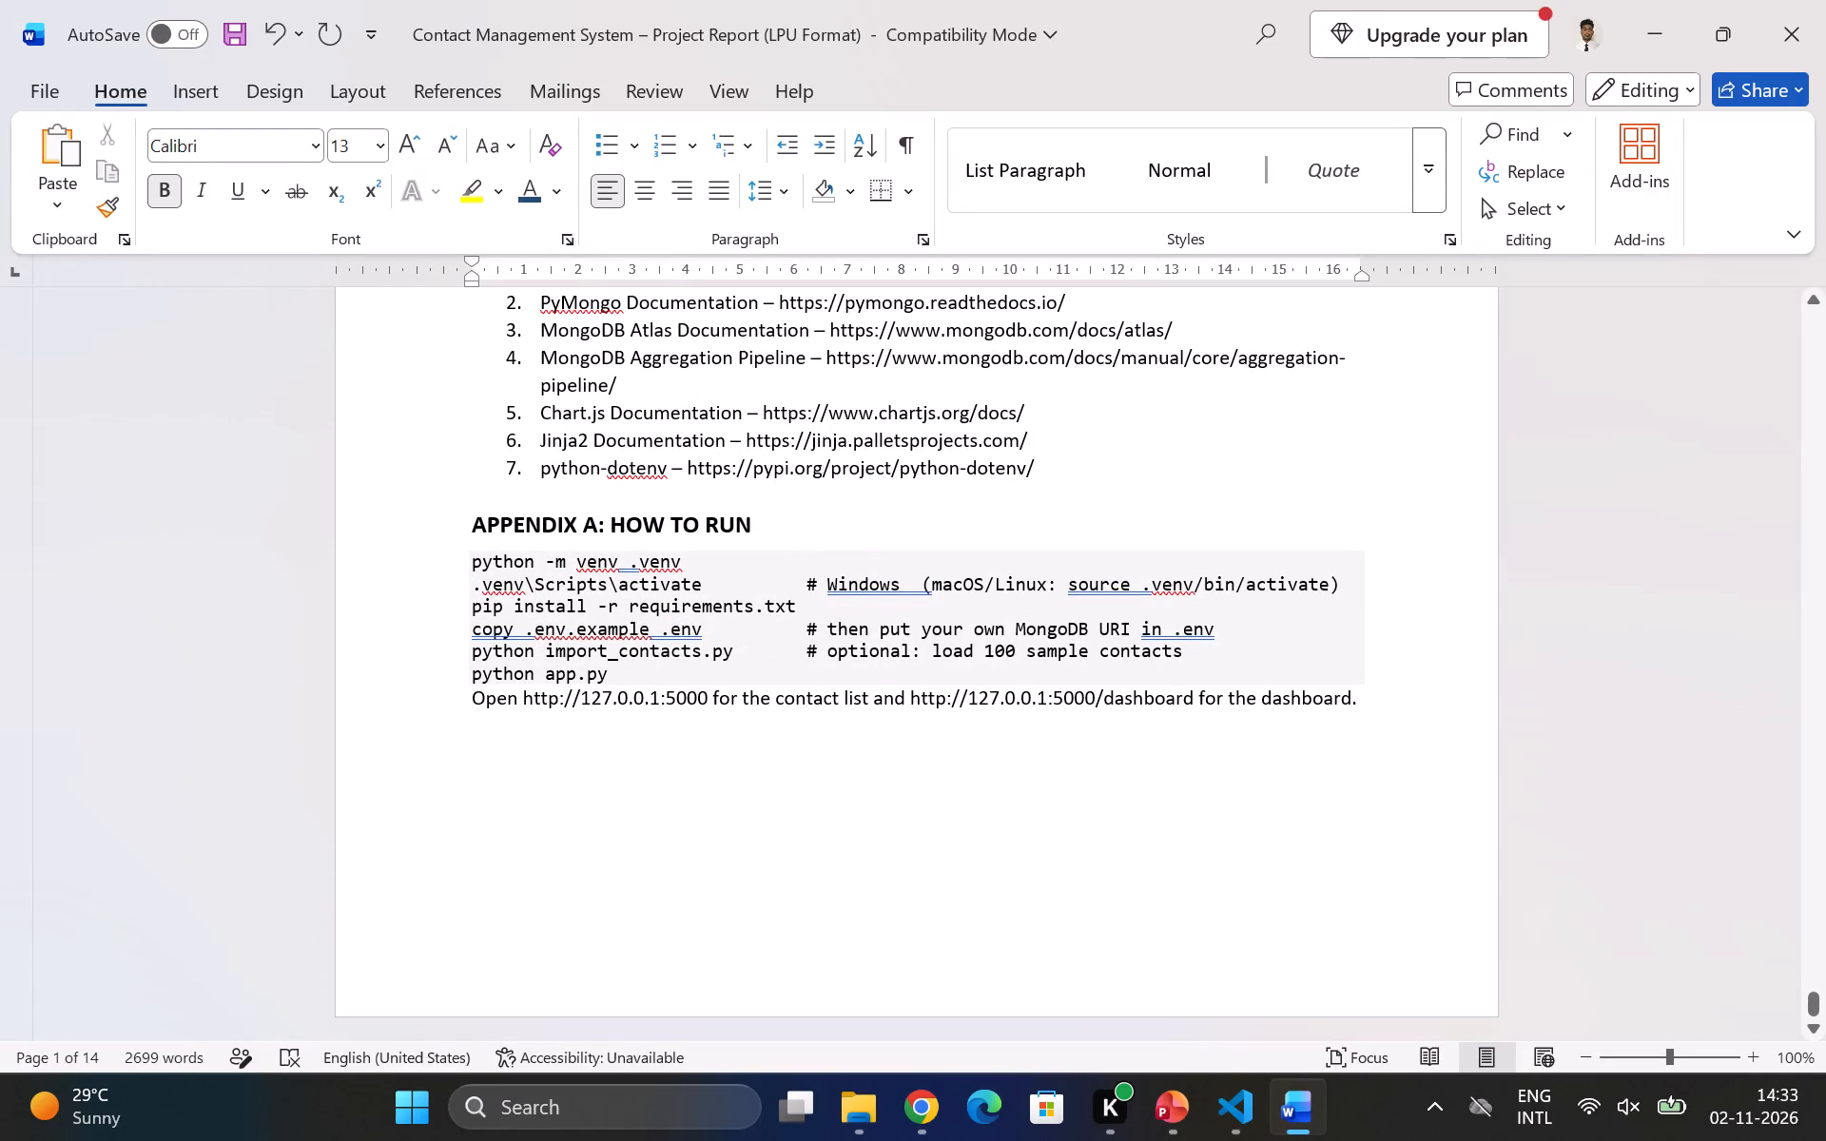
scroll(638, 623, up, 3)
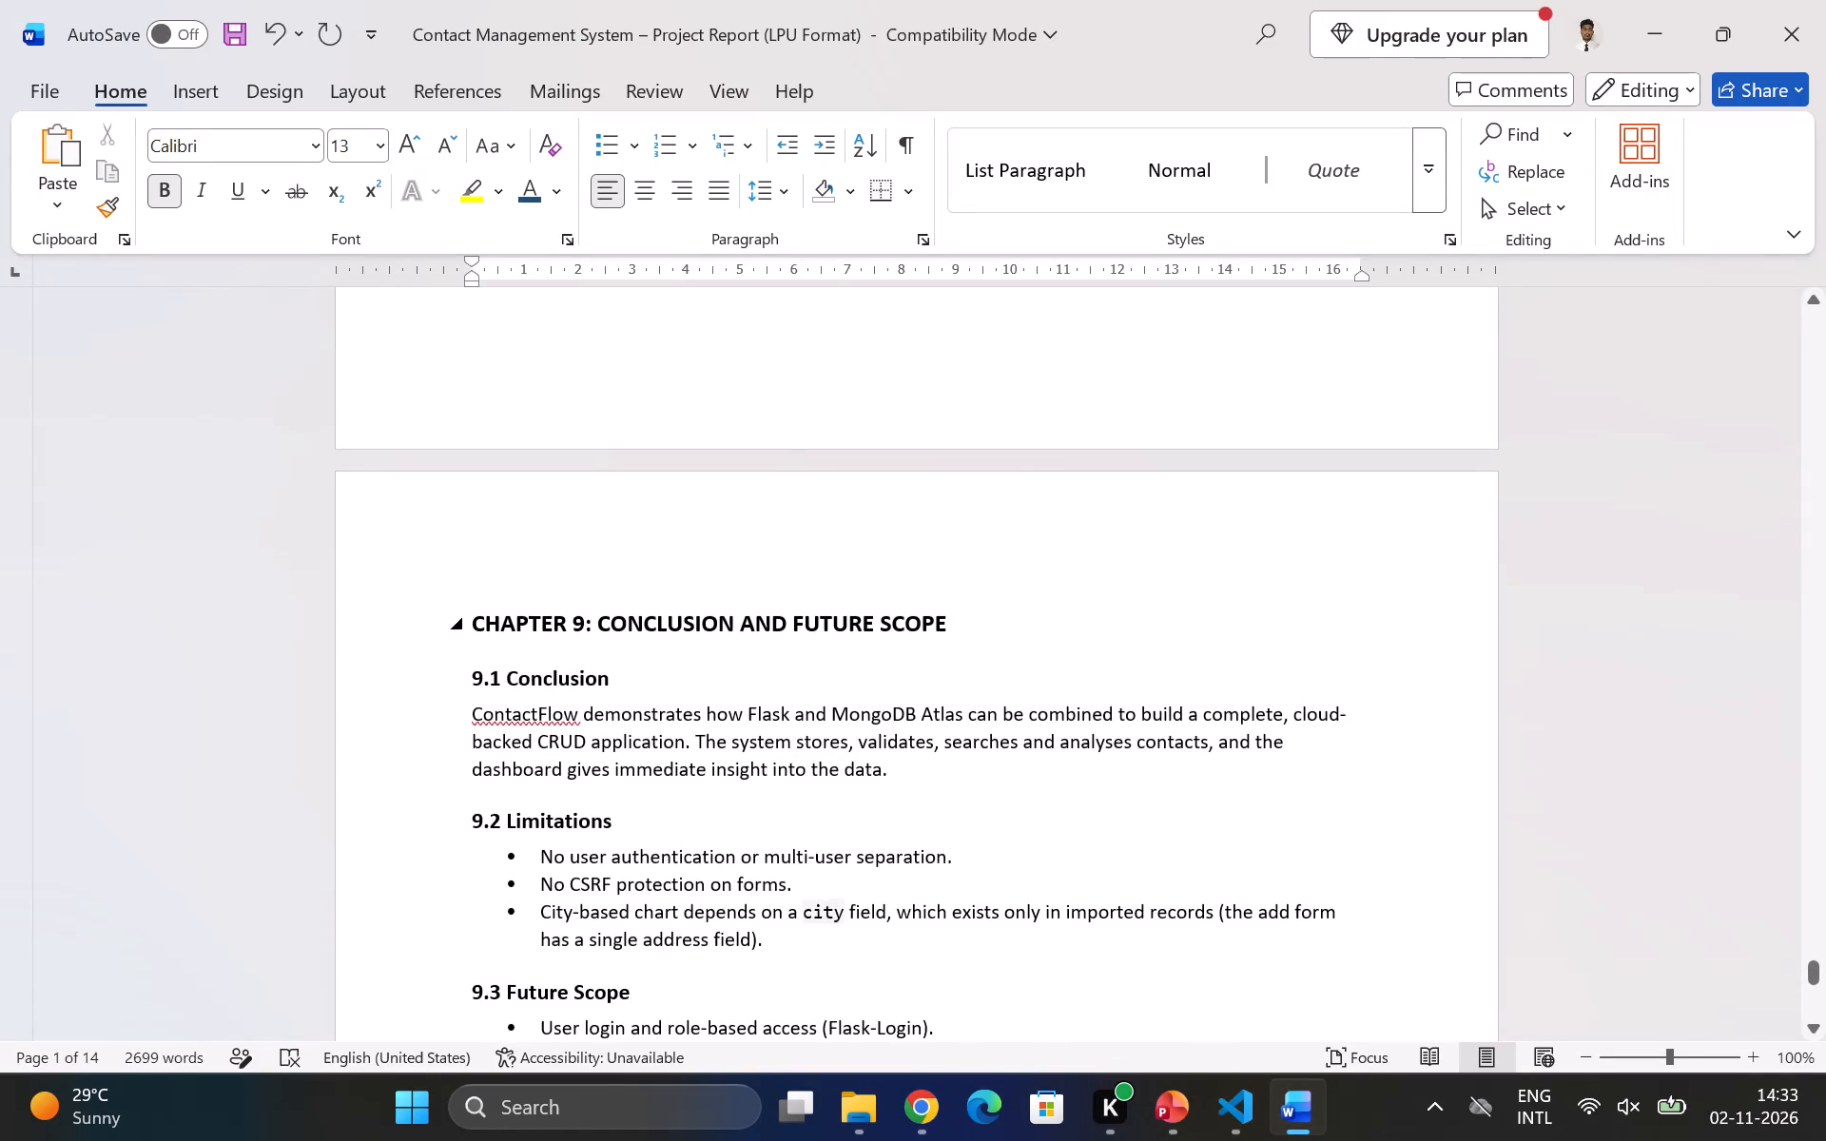
scroll(638, 623, up, 6)
scroll(638, 623, down, 3)
scroll(638, 623, up, 1)
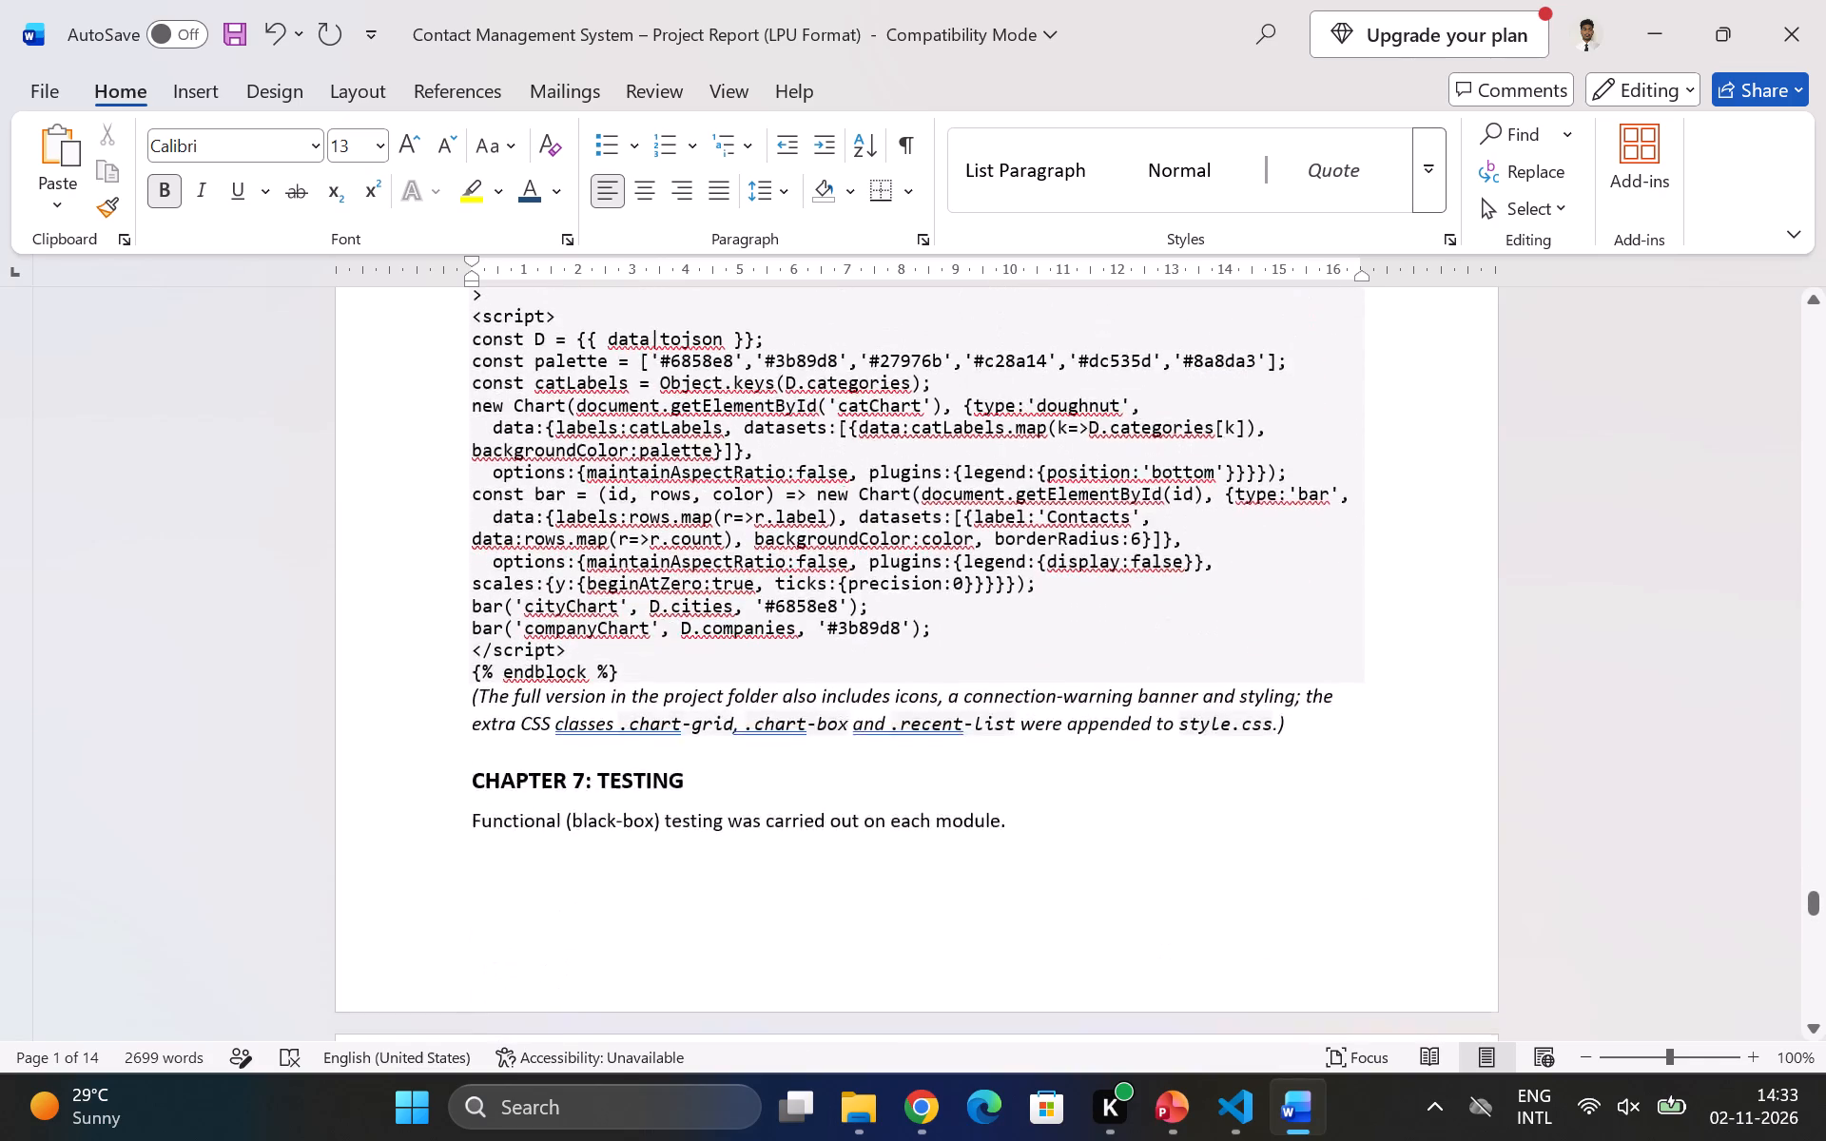
scroll(638, 623, up, 6)
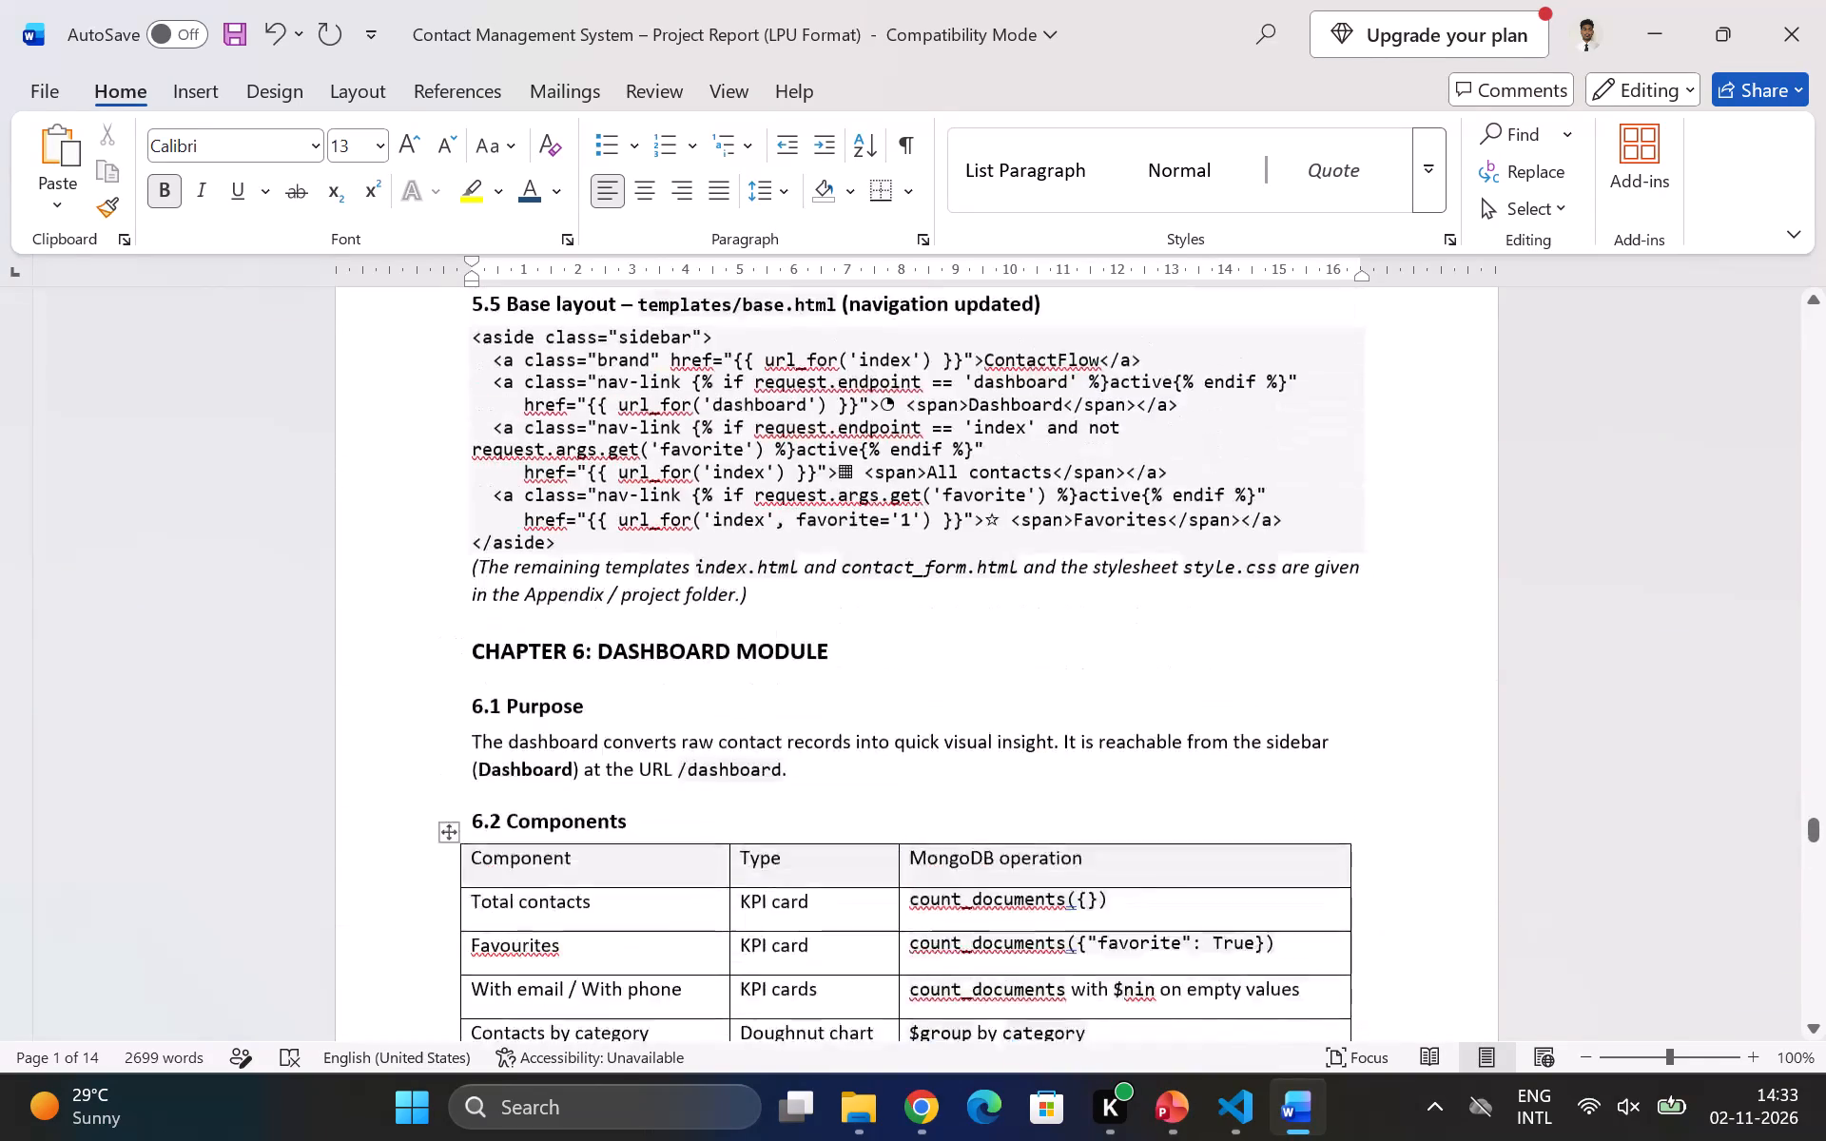
scroll(638, 623, up, 2)
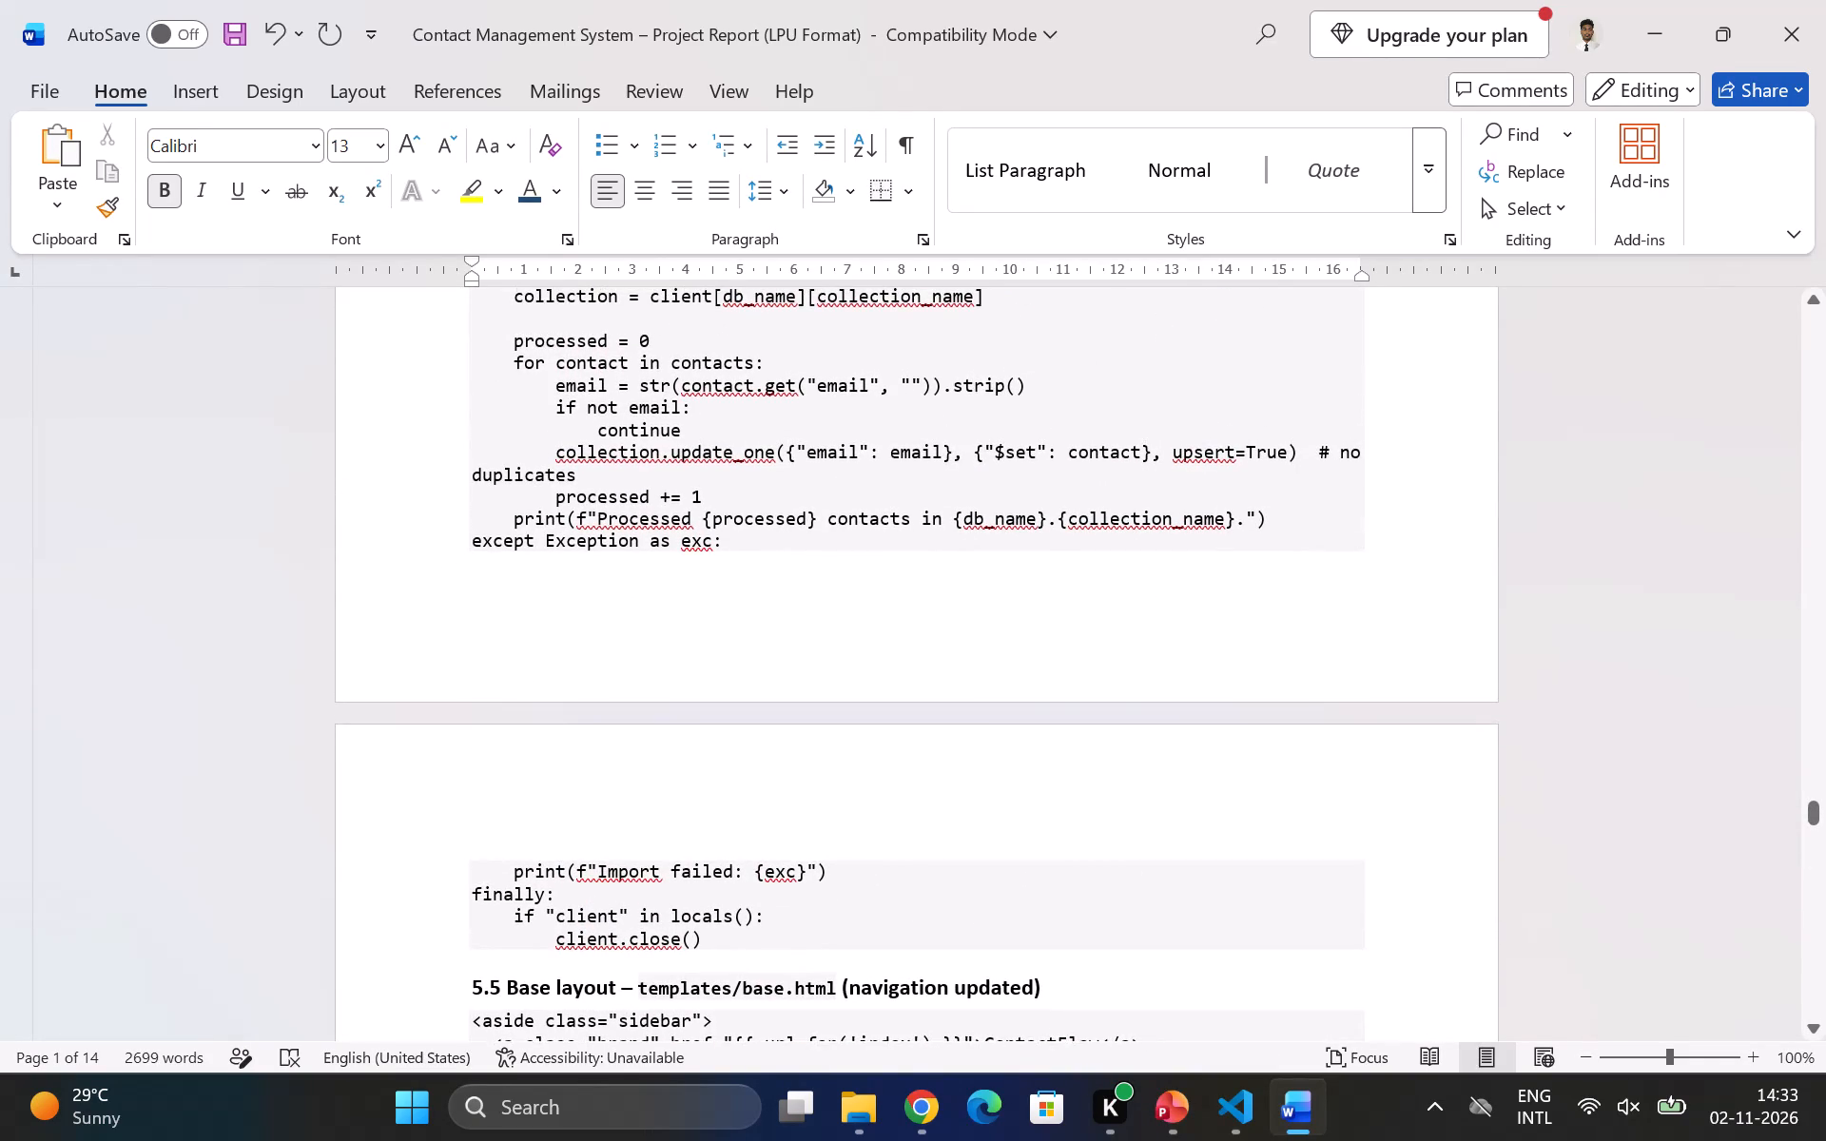
scroll(638, 623, up, 10)
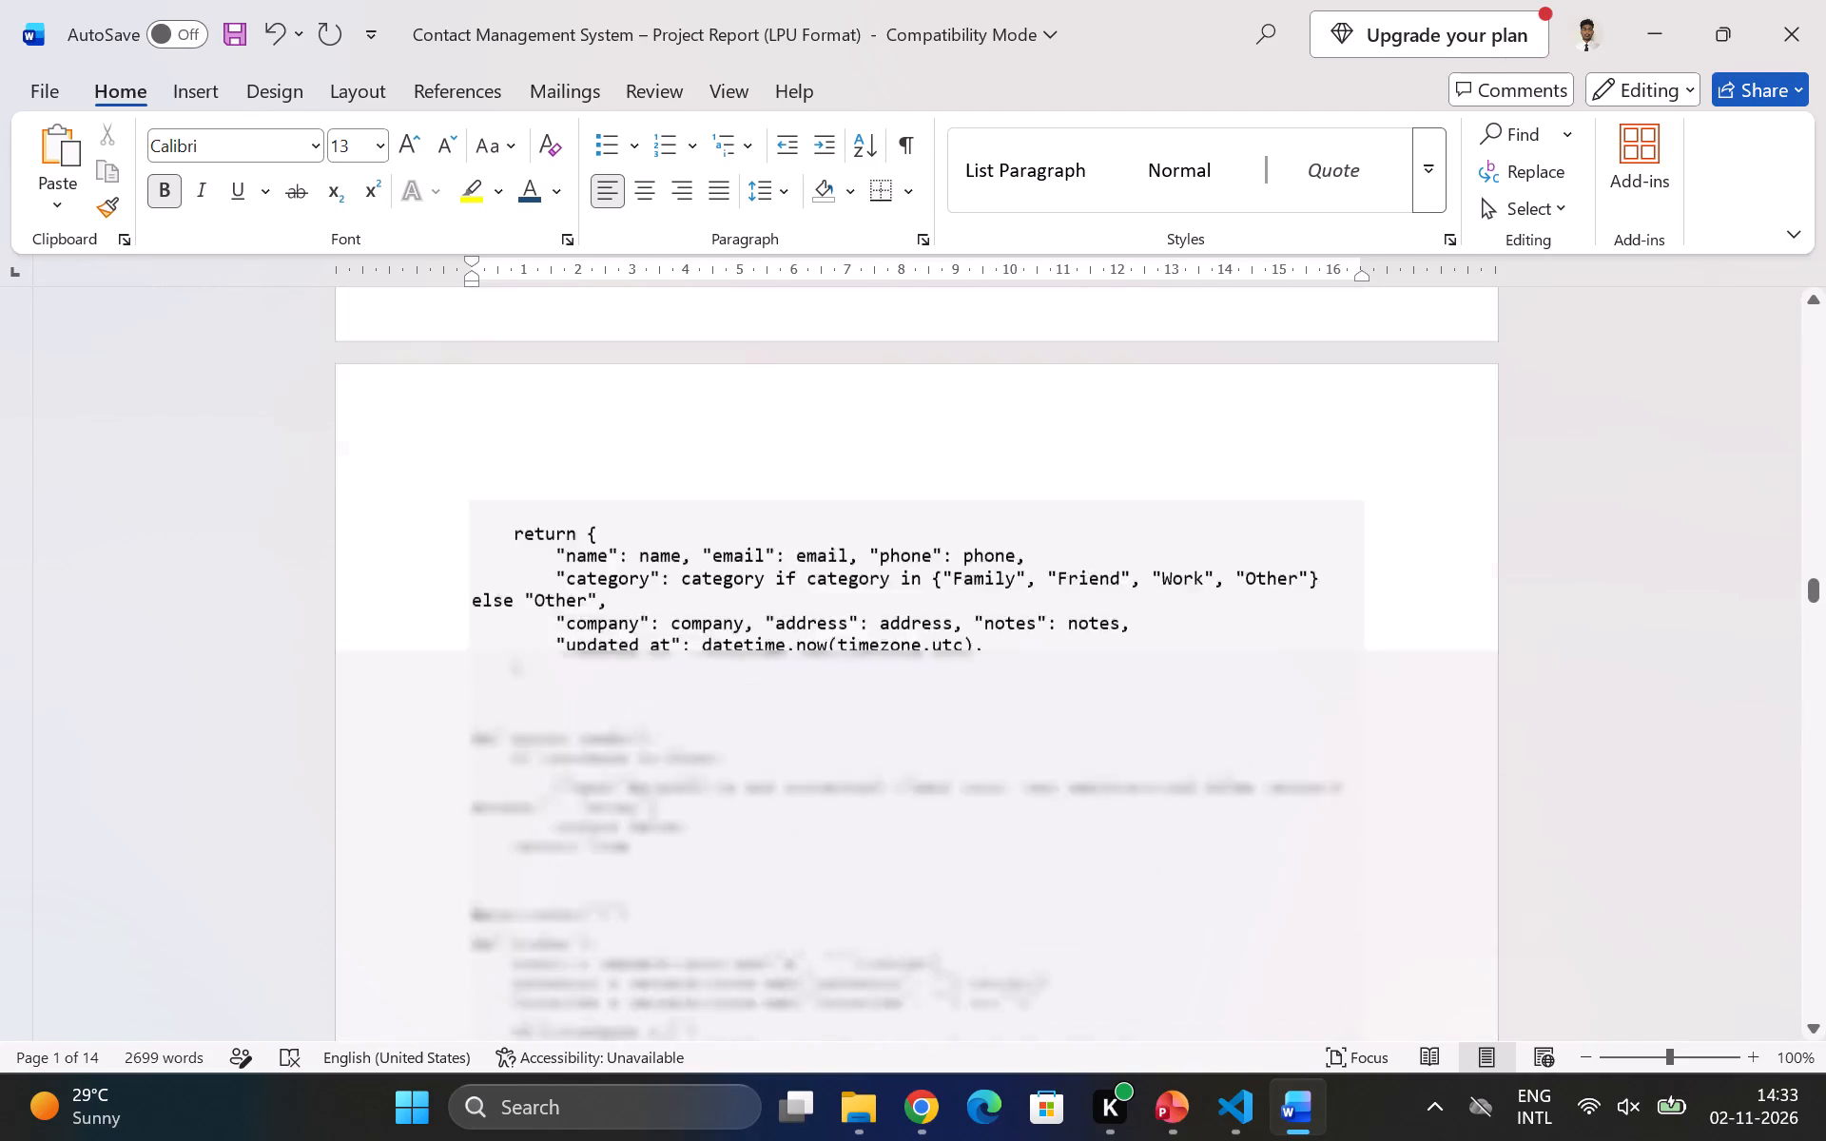
scroll(638, 623, up, 5)
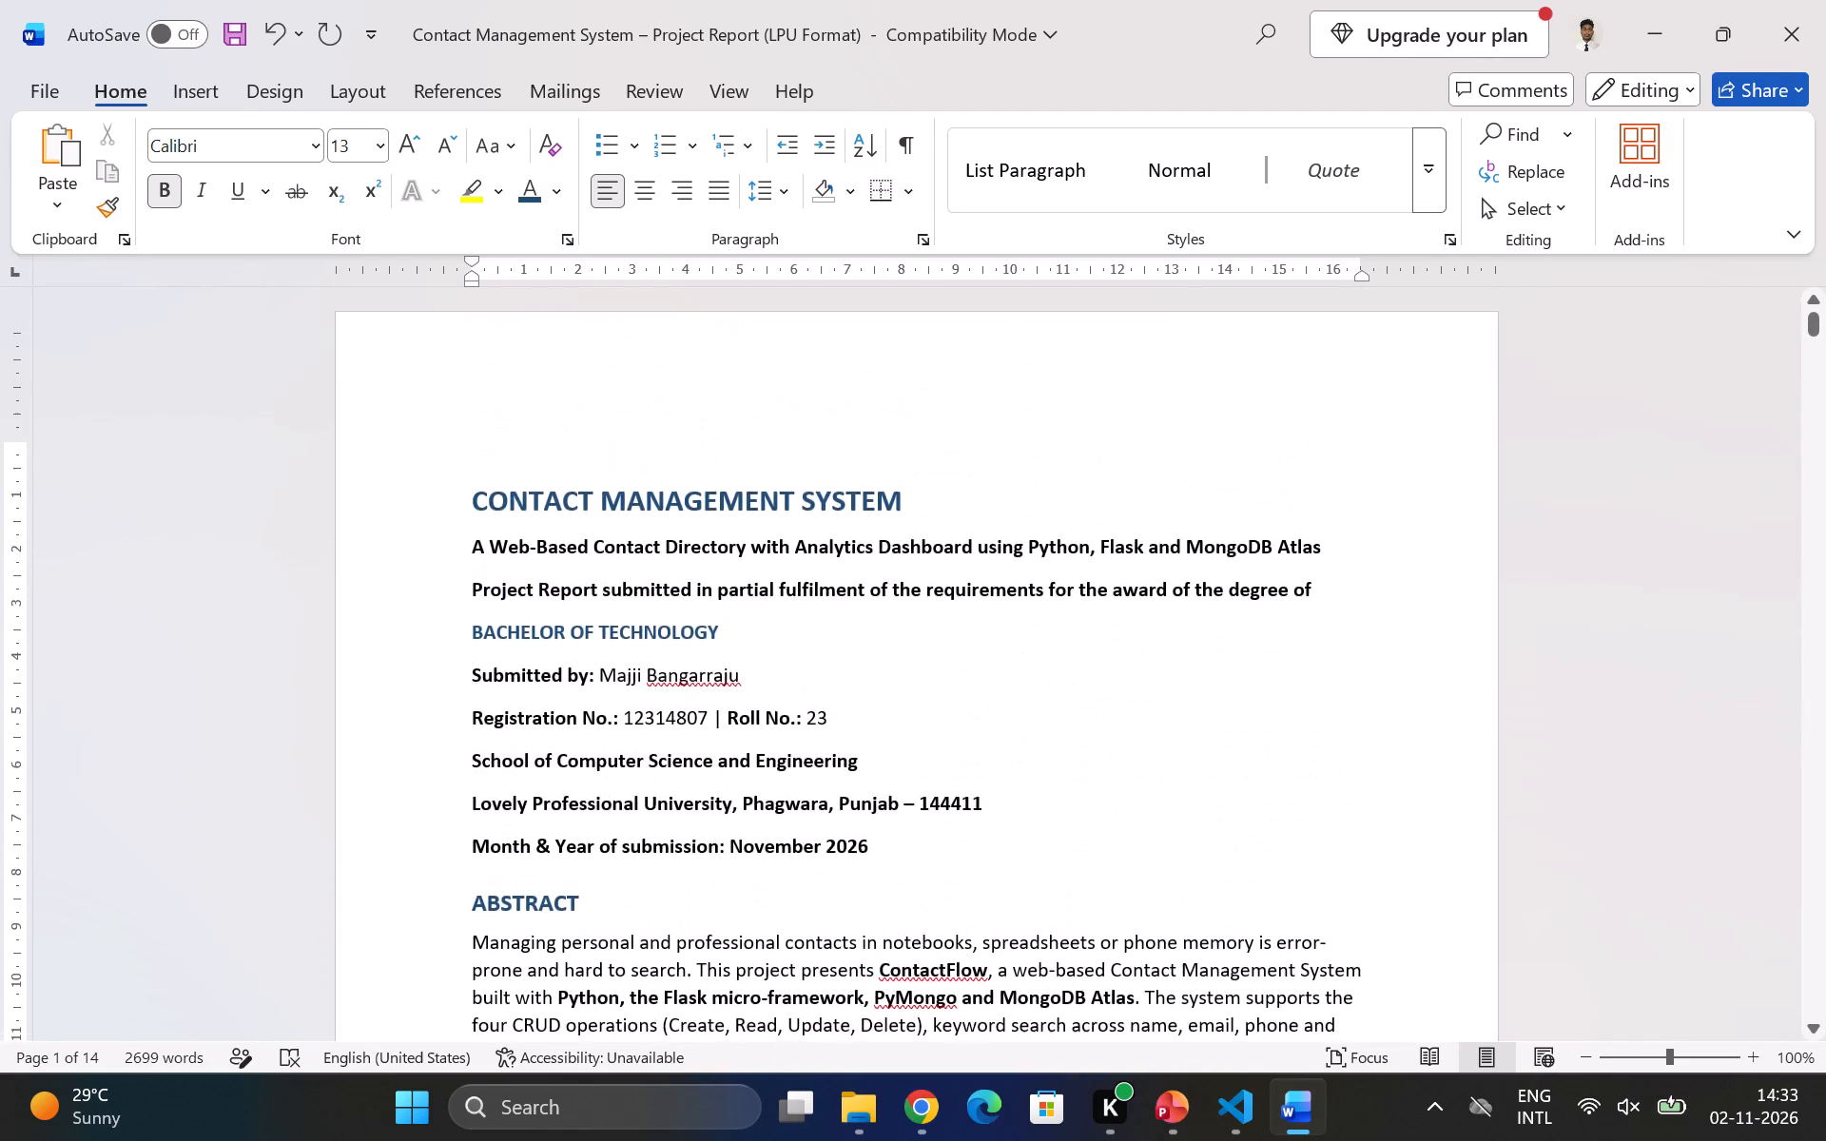
Color the TABLE OF CONTENTS heading the same dark blue as the ABSTRACT heading.
scroll(638, 623, up, 1)
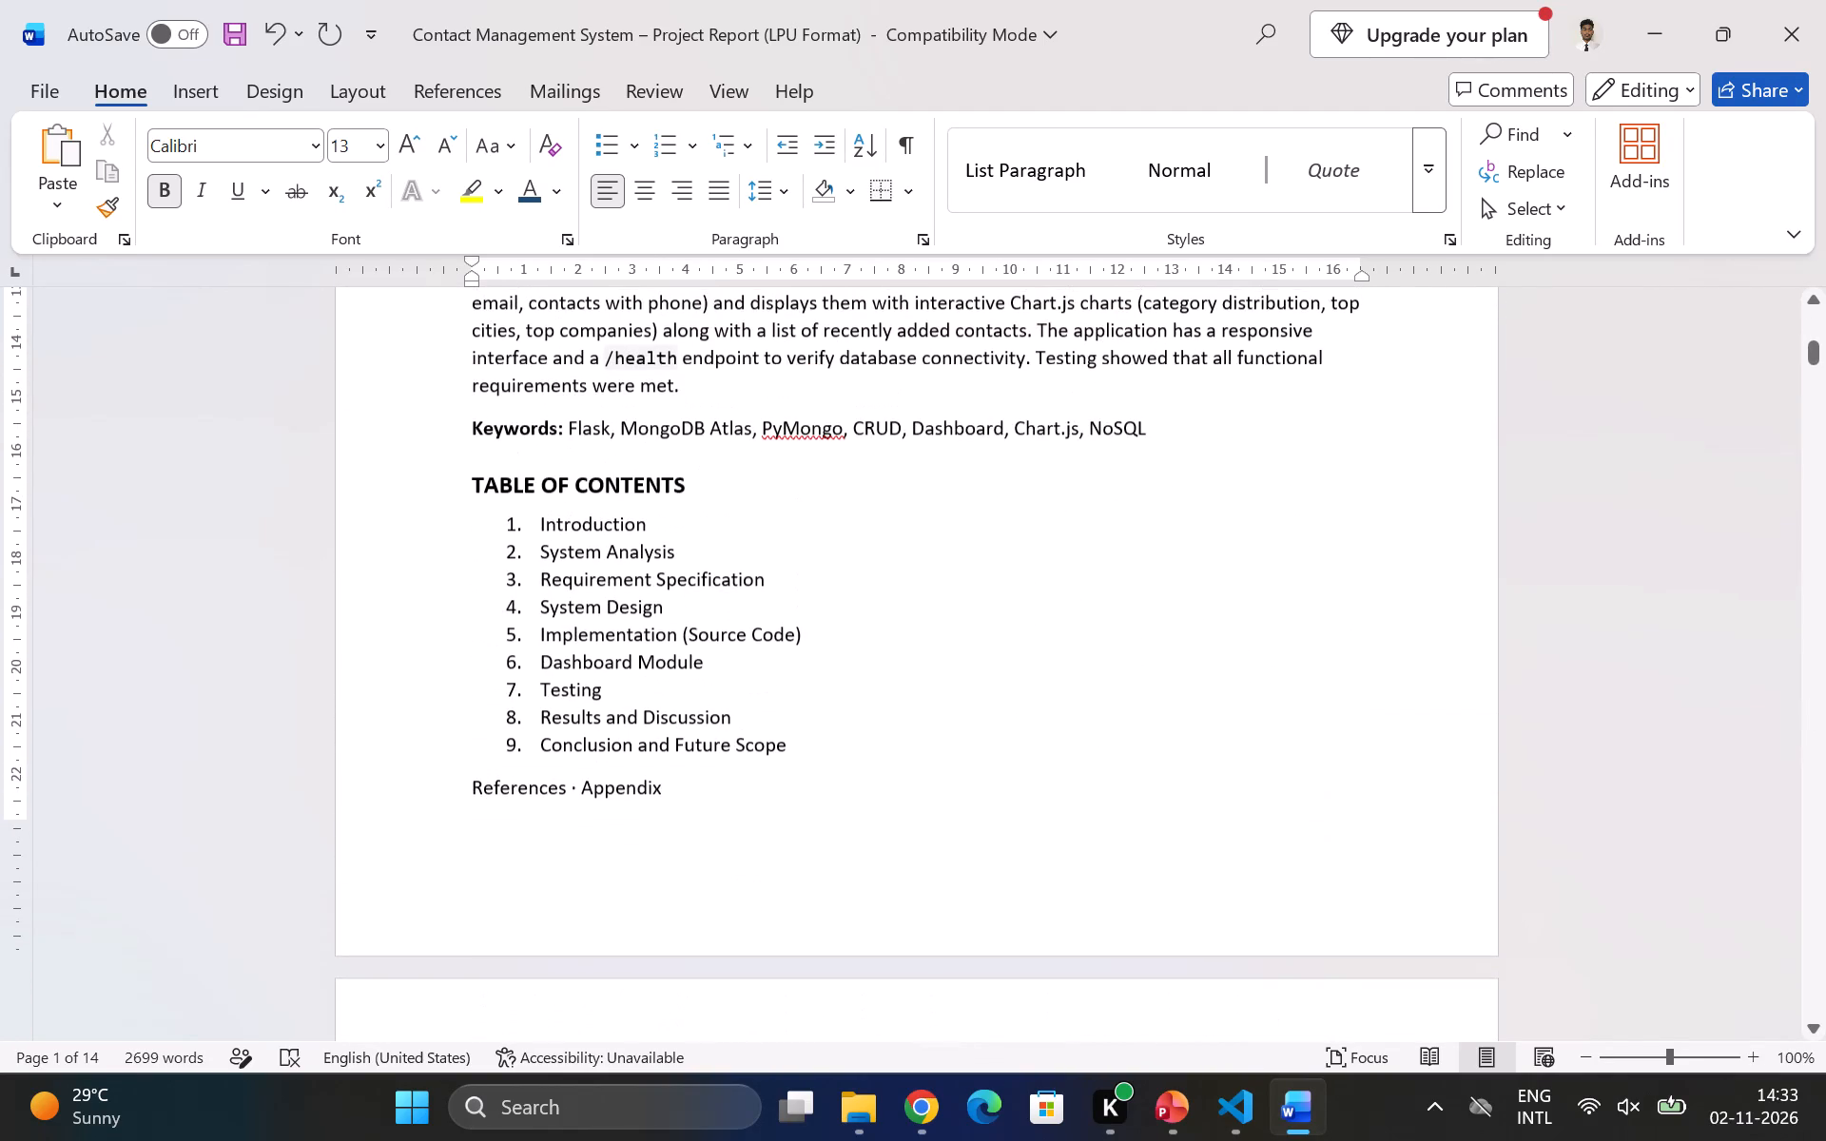
scroll(638, 623, up, 2)
scroll(638, 623, down, 1)
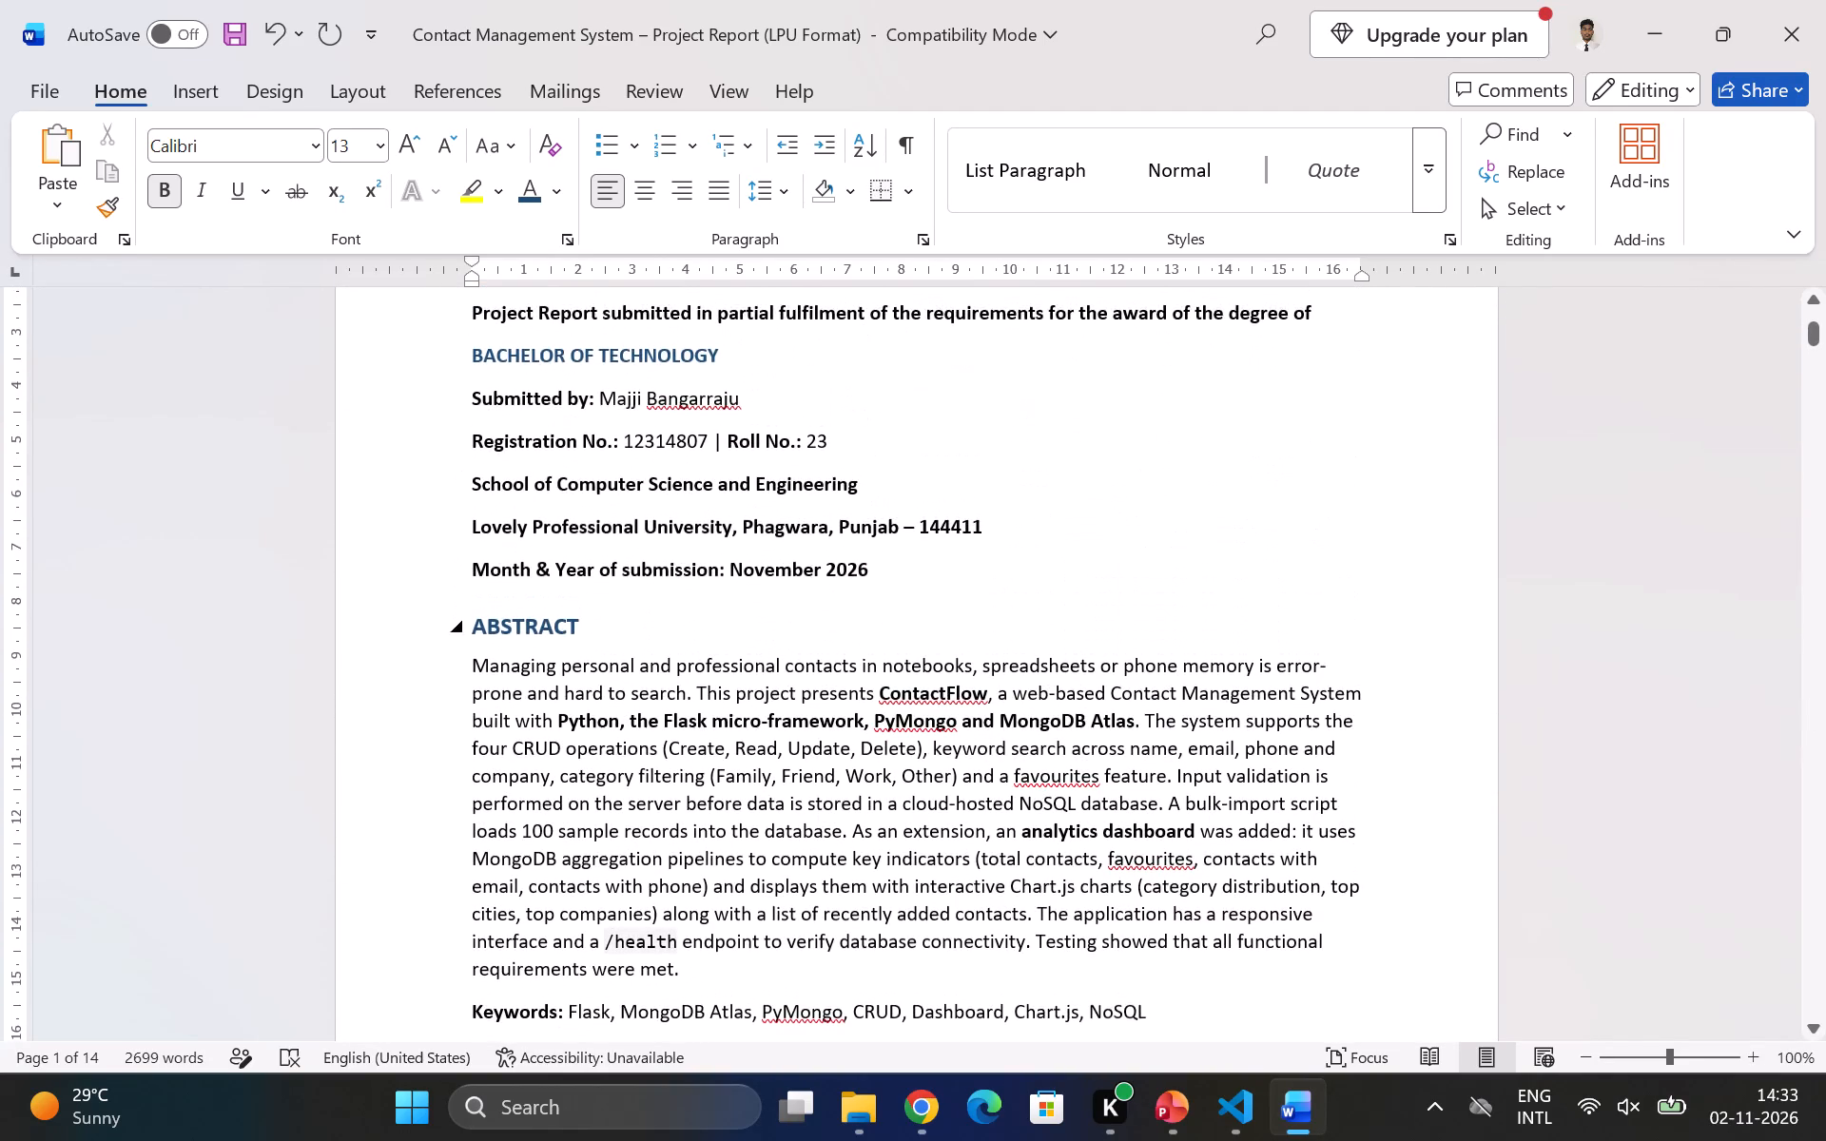
scroll(638, 623, down, 1)
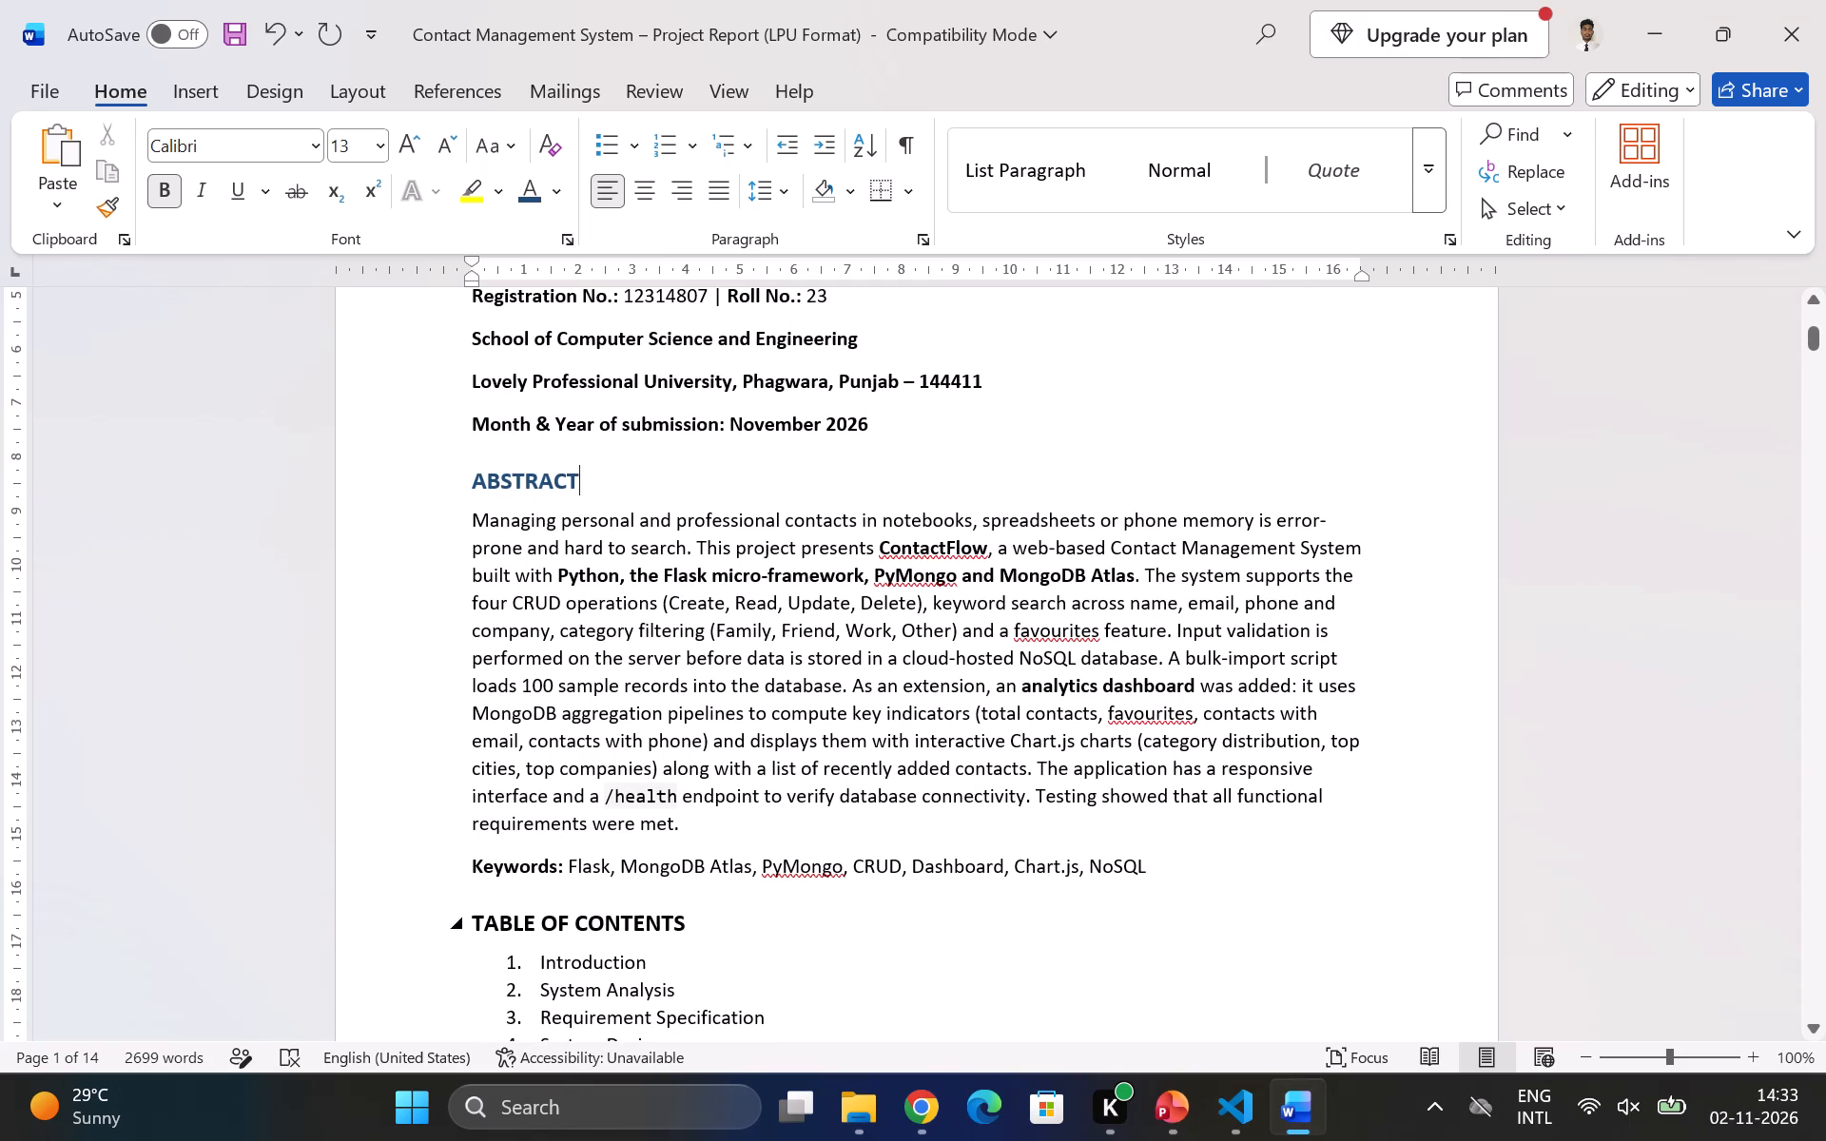
drag(693, 914, 442, 906)
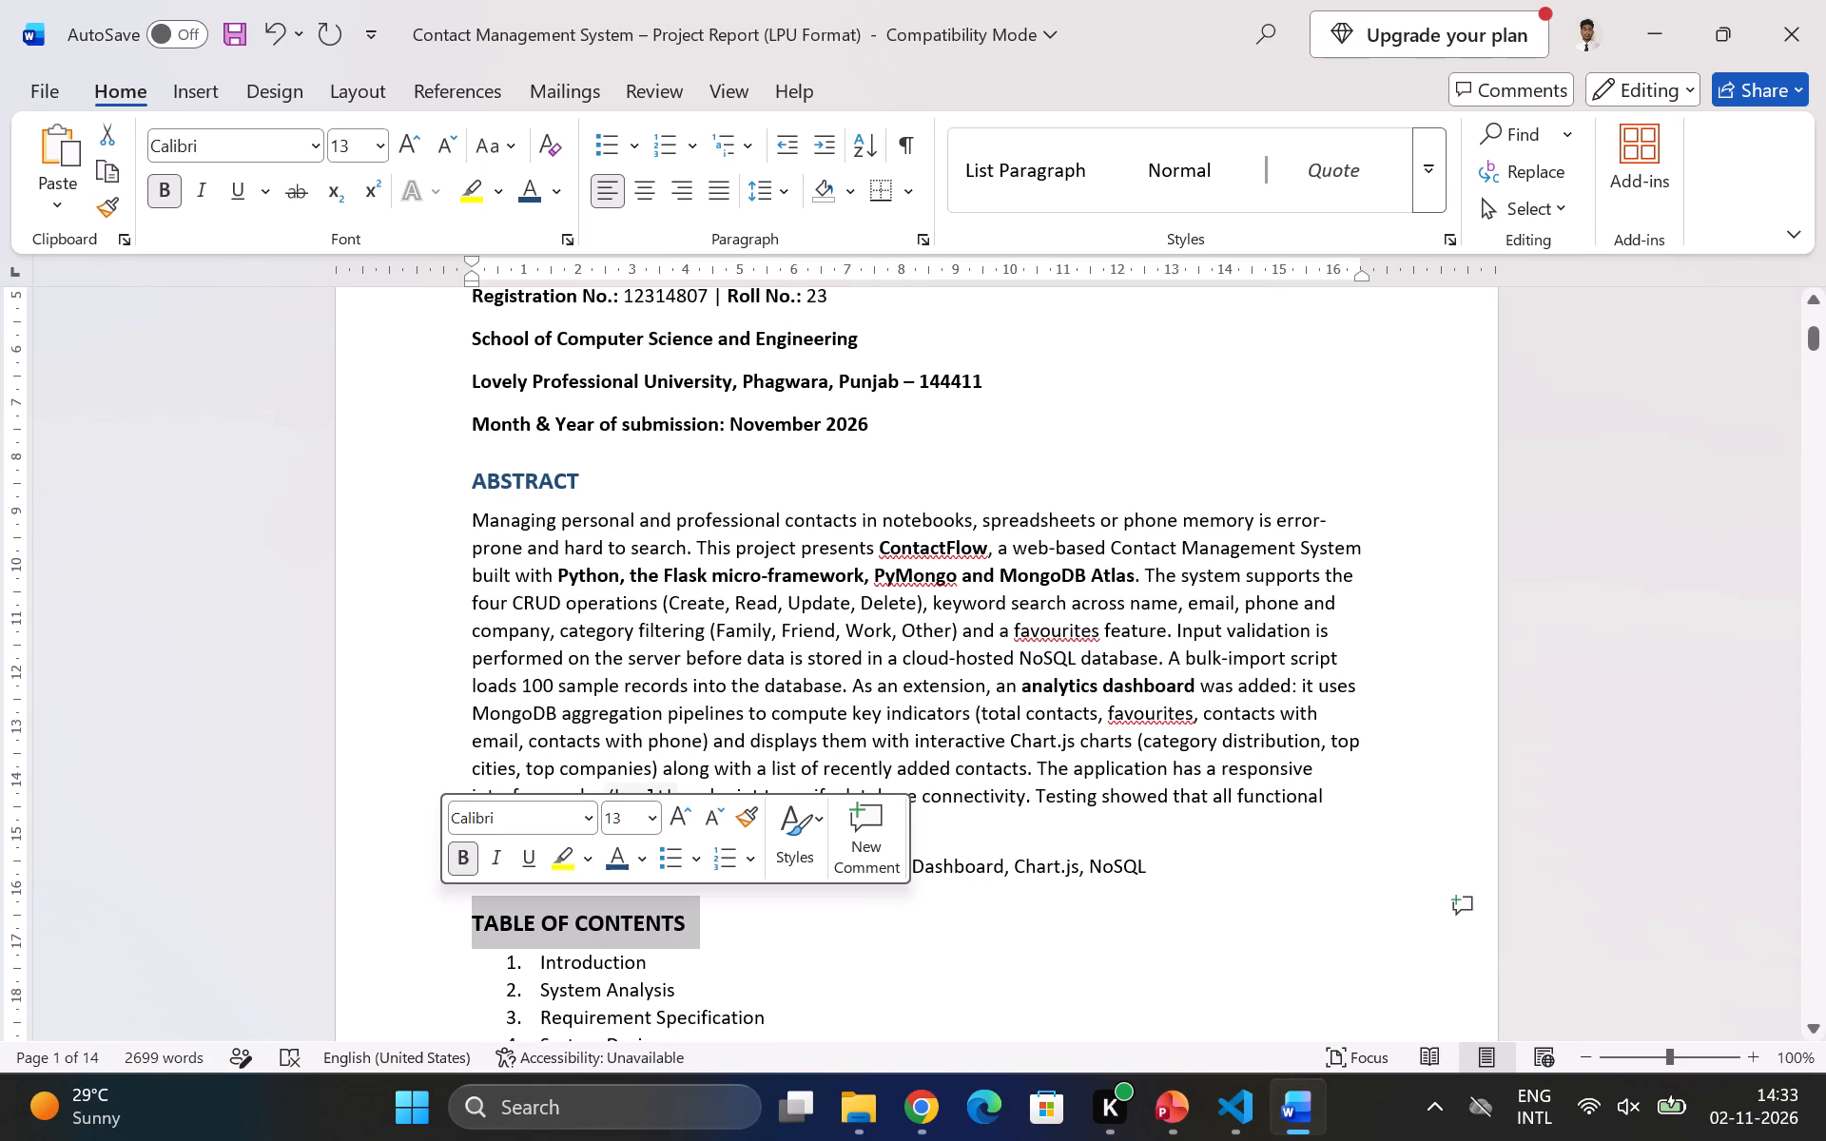
click(613, 867)
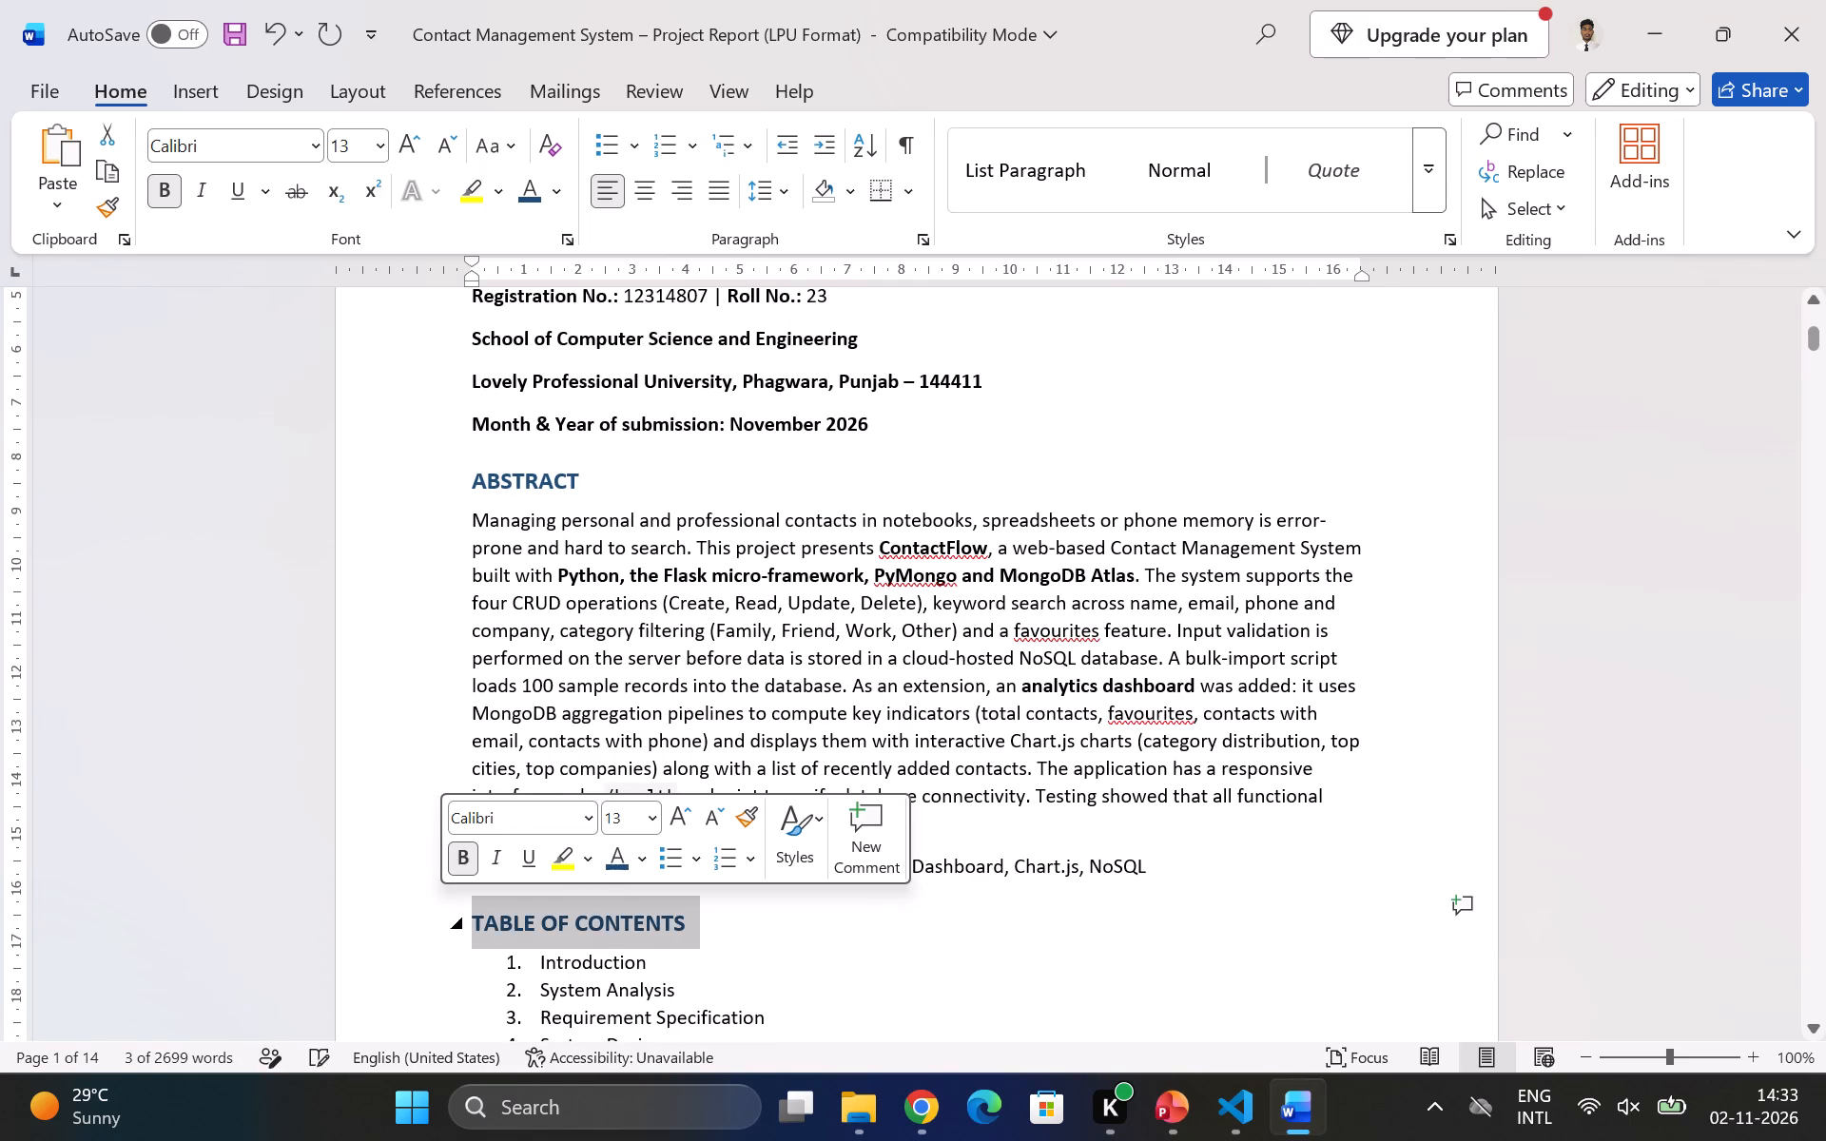
Color the CHAPTER 1: INTRODUCTION heading the same dark blue as the TABLE OF CONTENTS heading.
scroll(742, 957, down, 2)
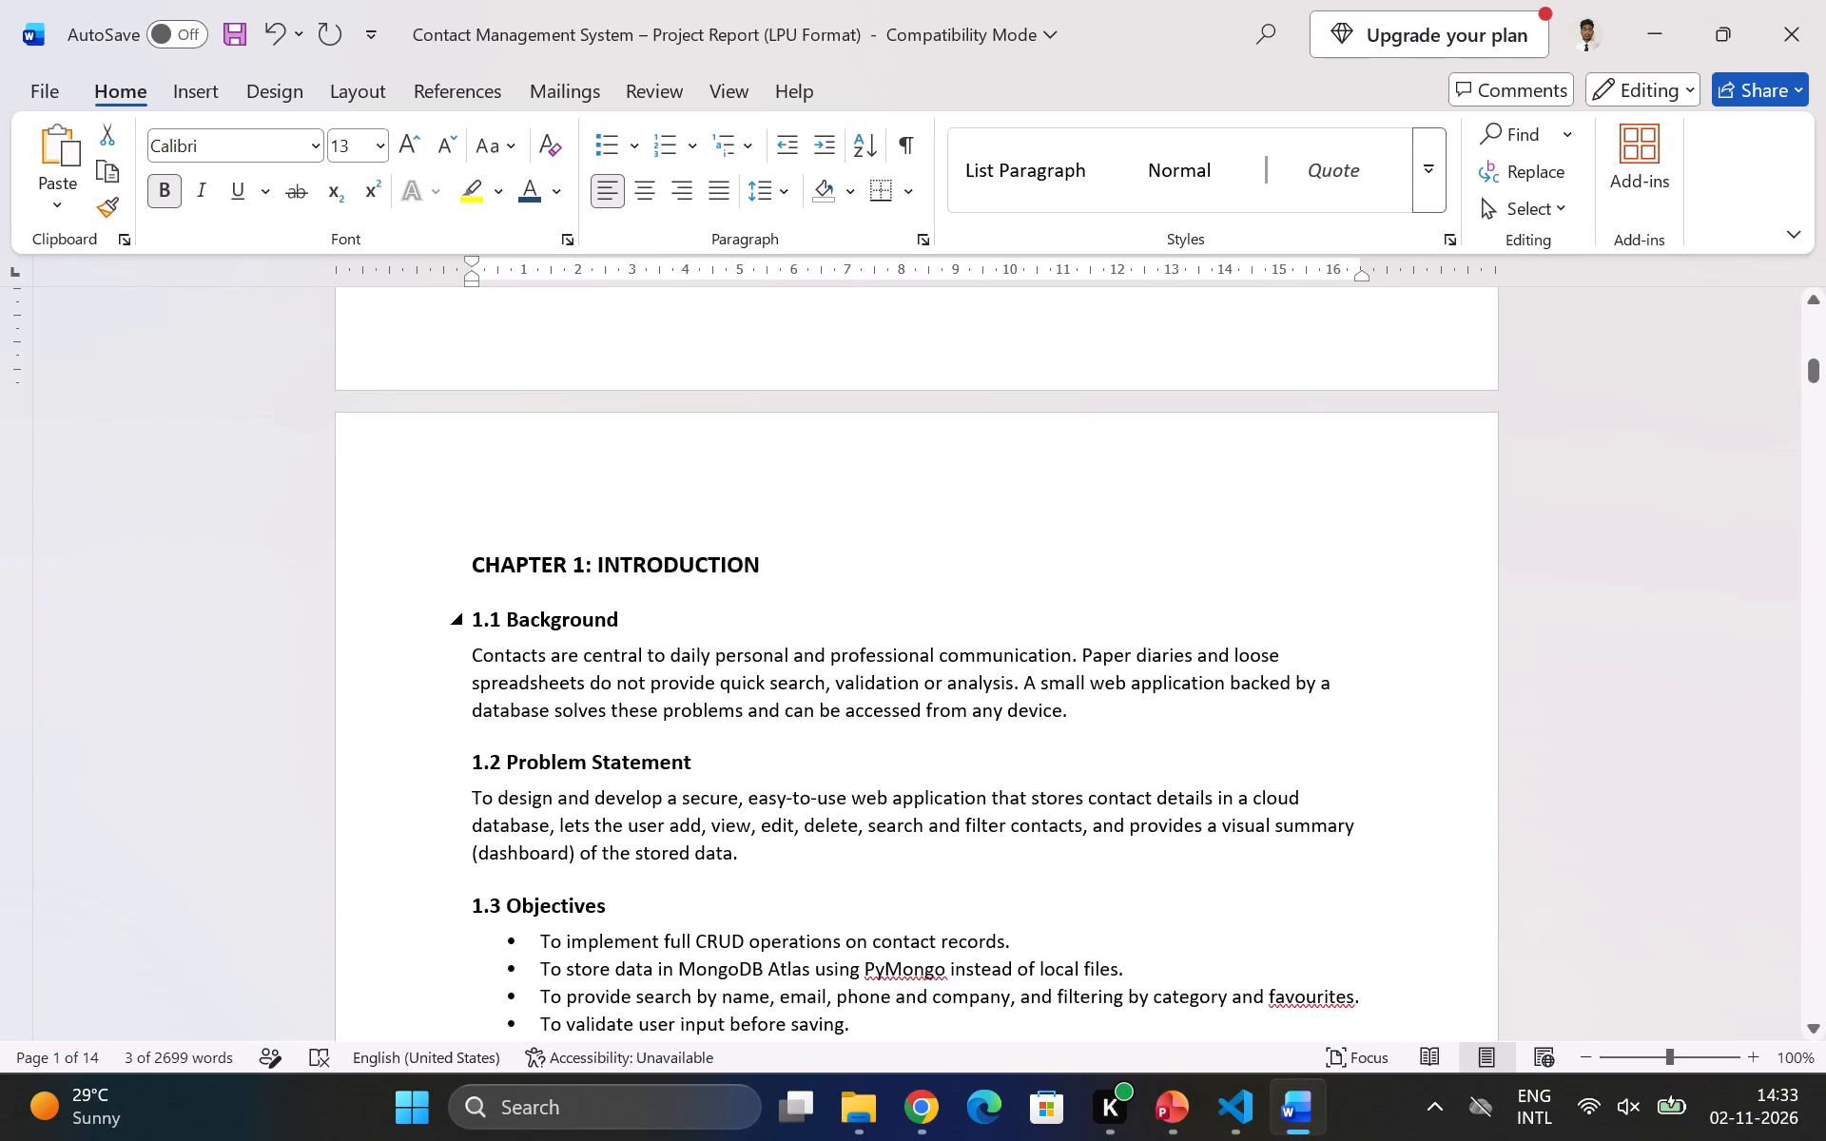
drag(767, 563, 455, 553)
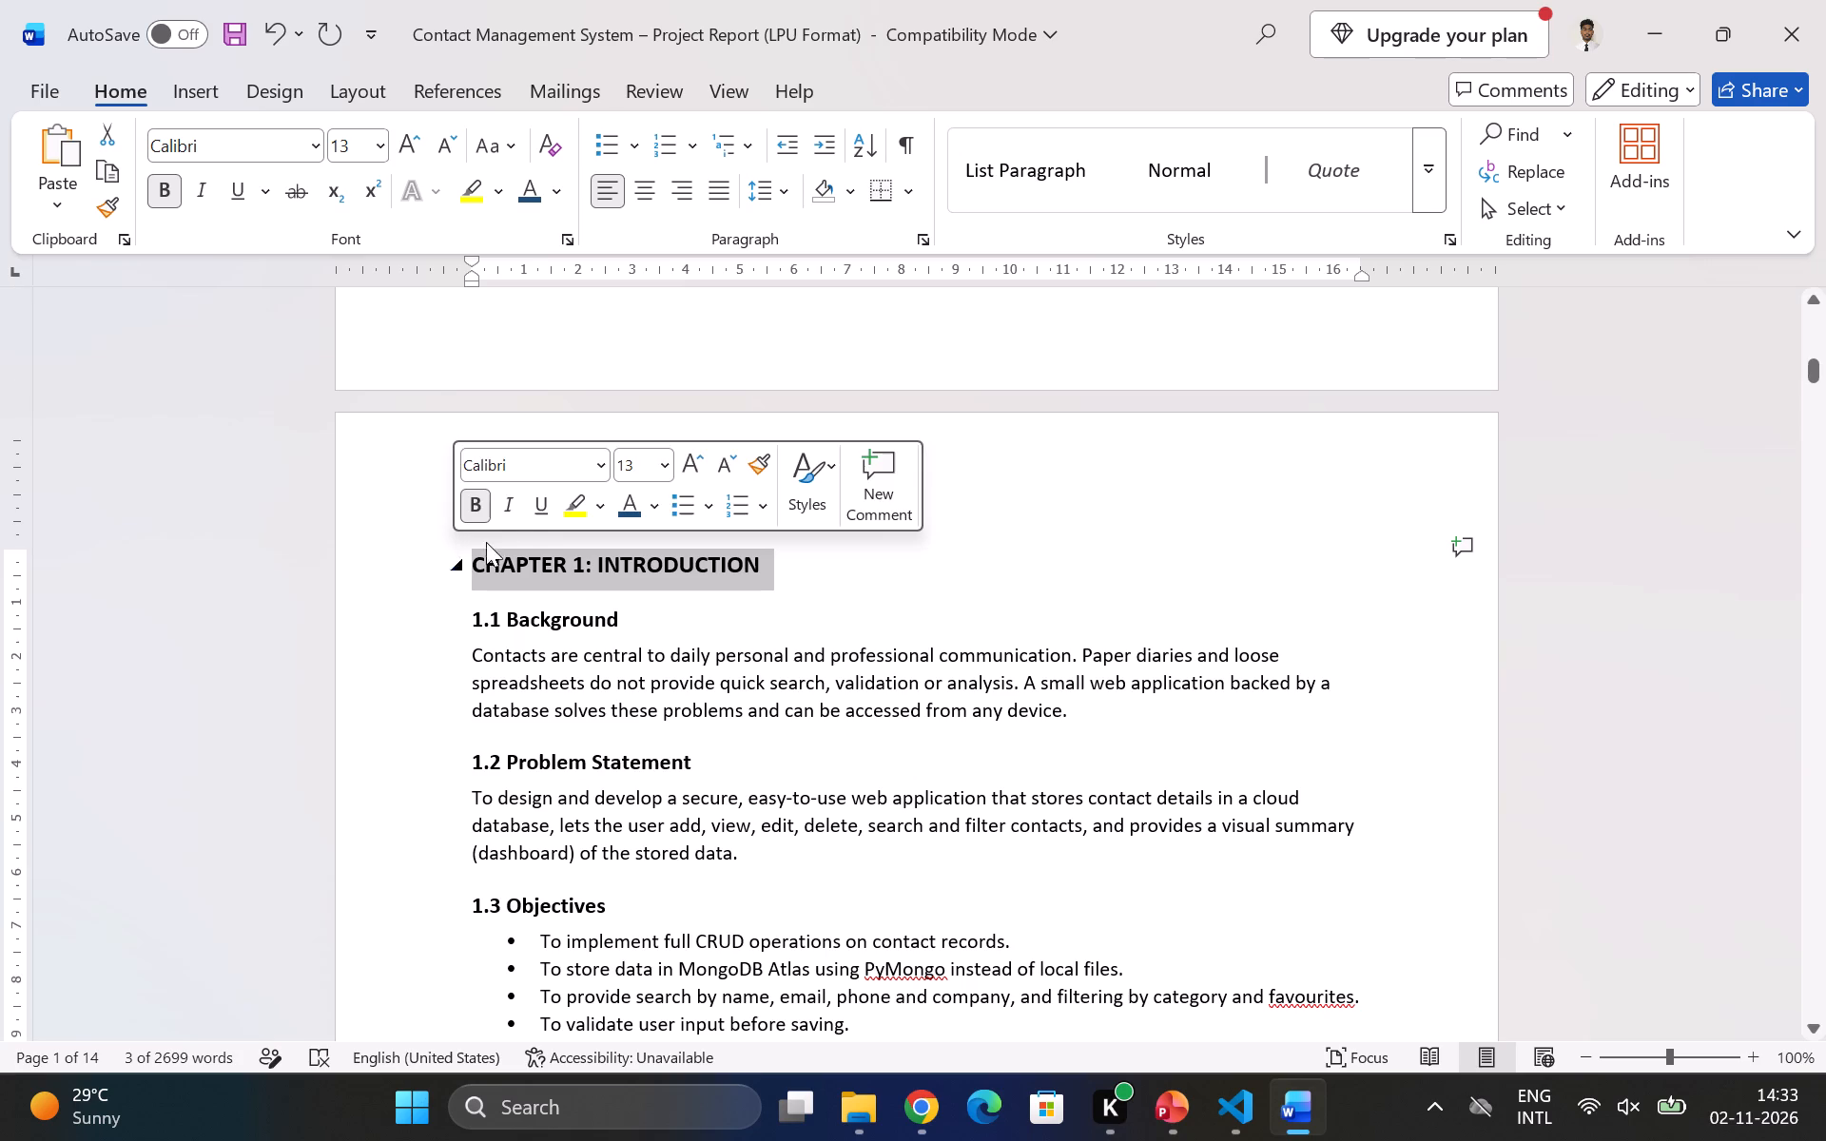
click(624, 513)
Color the CHAPTER 2: SYSTEM ANALYSIS heading the same dark blue as the CHAPTER 1 heading.
scroll(651, 779, down, 1)
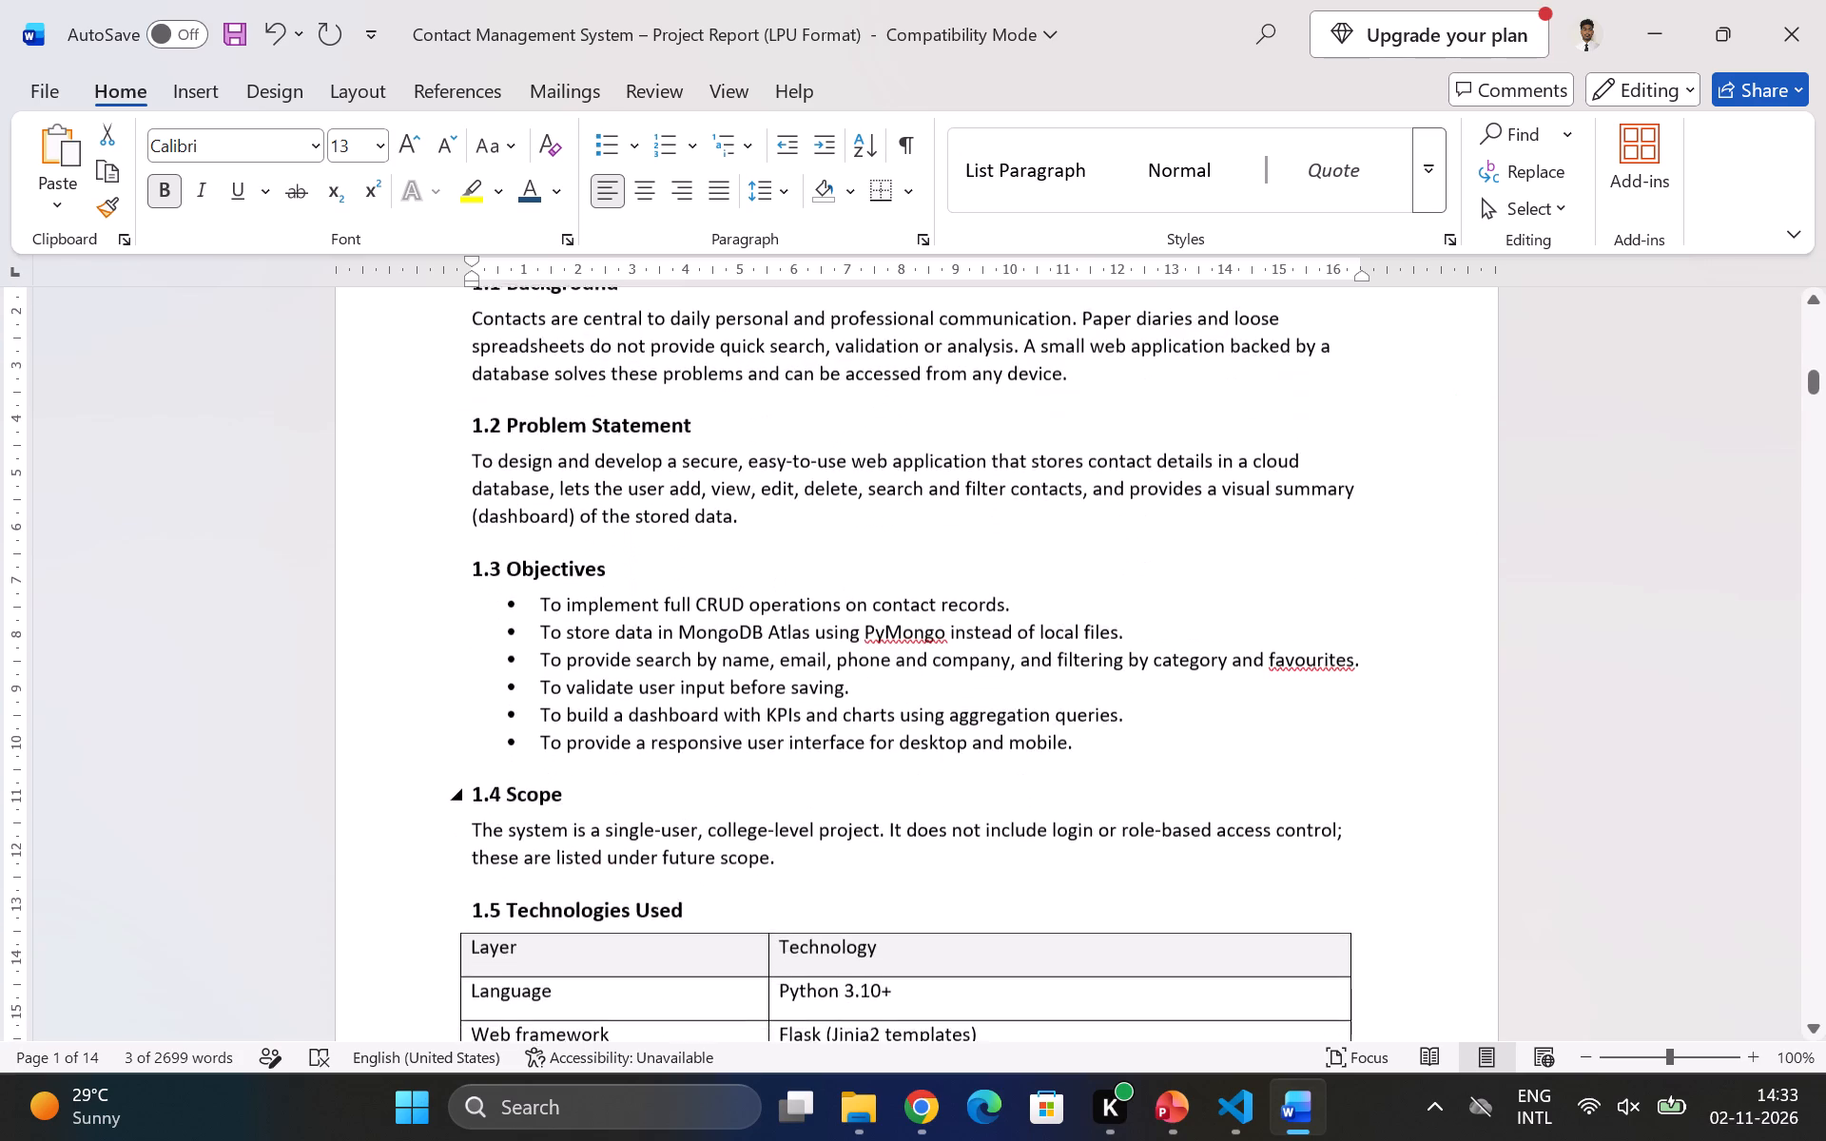
scroll(651, 779, down, 3)
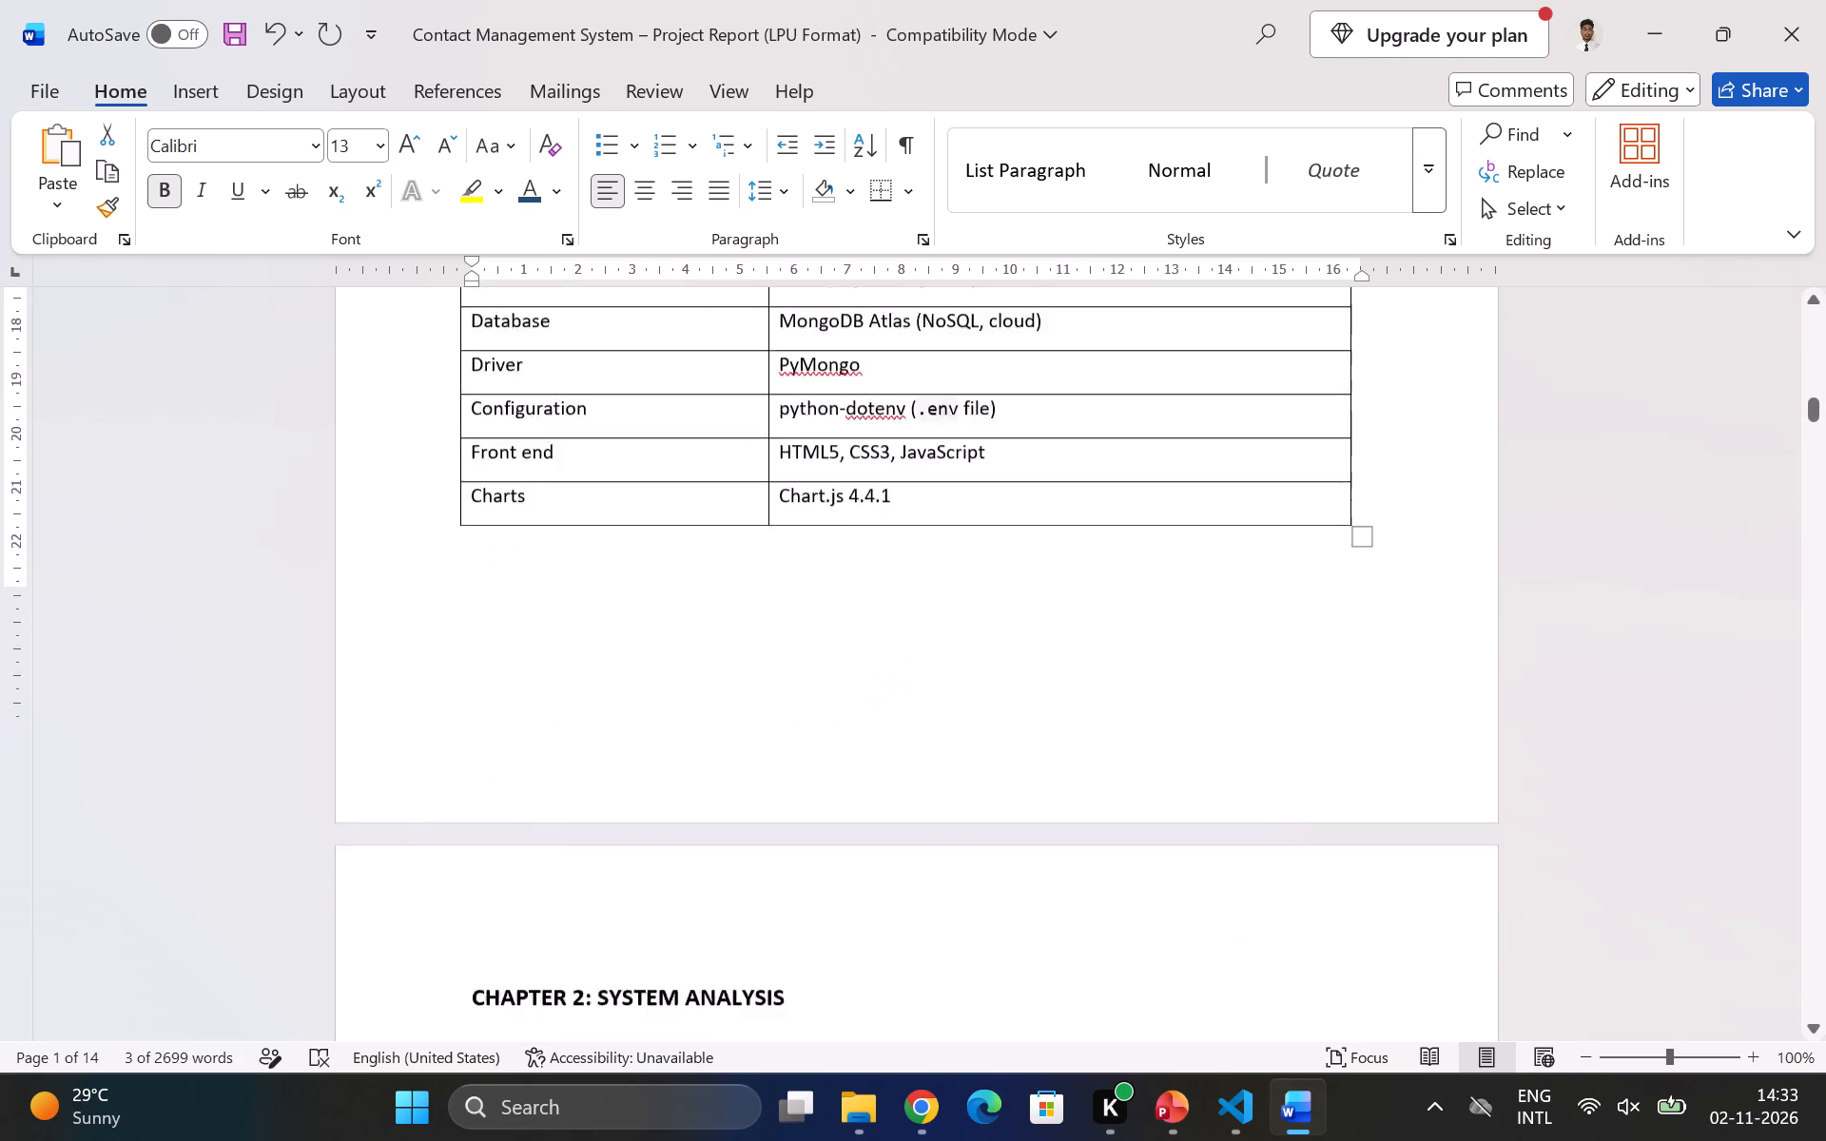
scroll(651, 779, down, 2)
scroll(772, 630, up, 4)
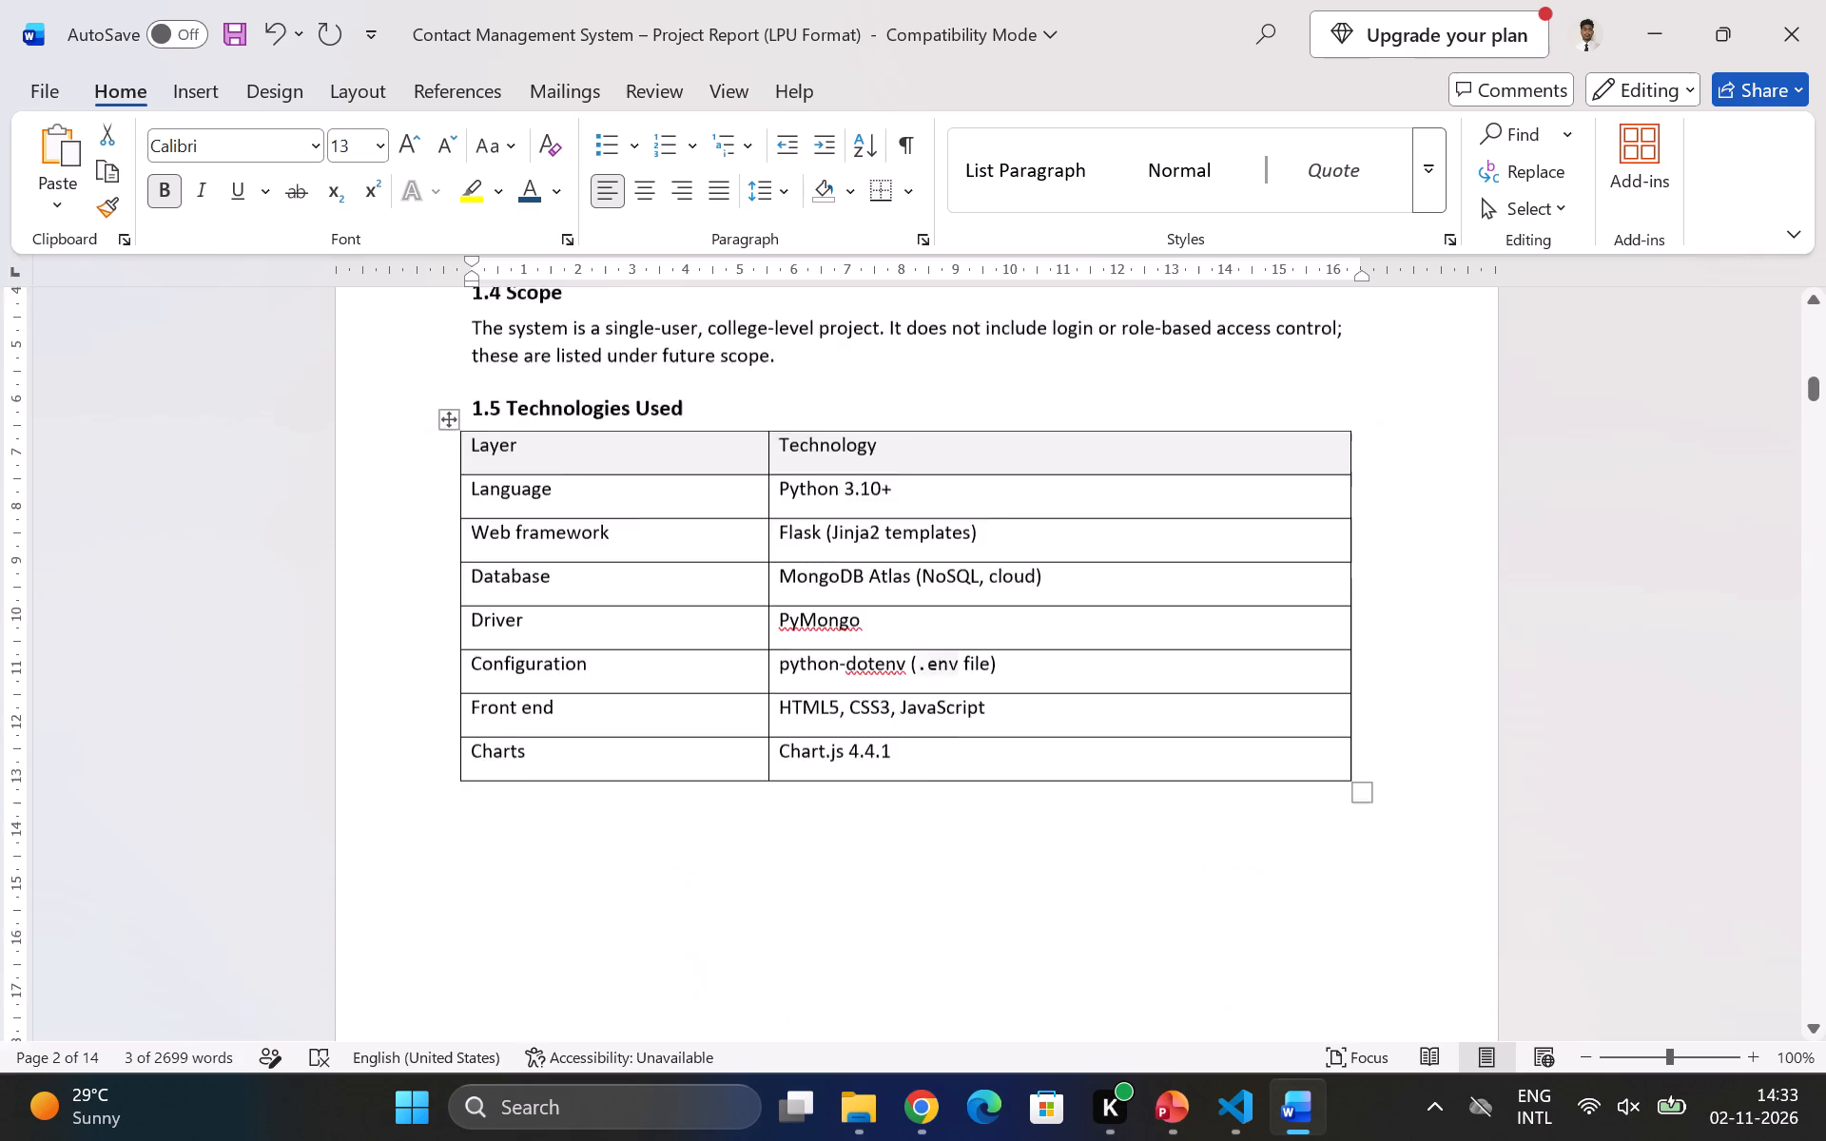
scroll(772, 630, up, 1)
scroll(772, 630, down, 2)
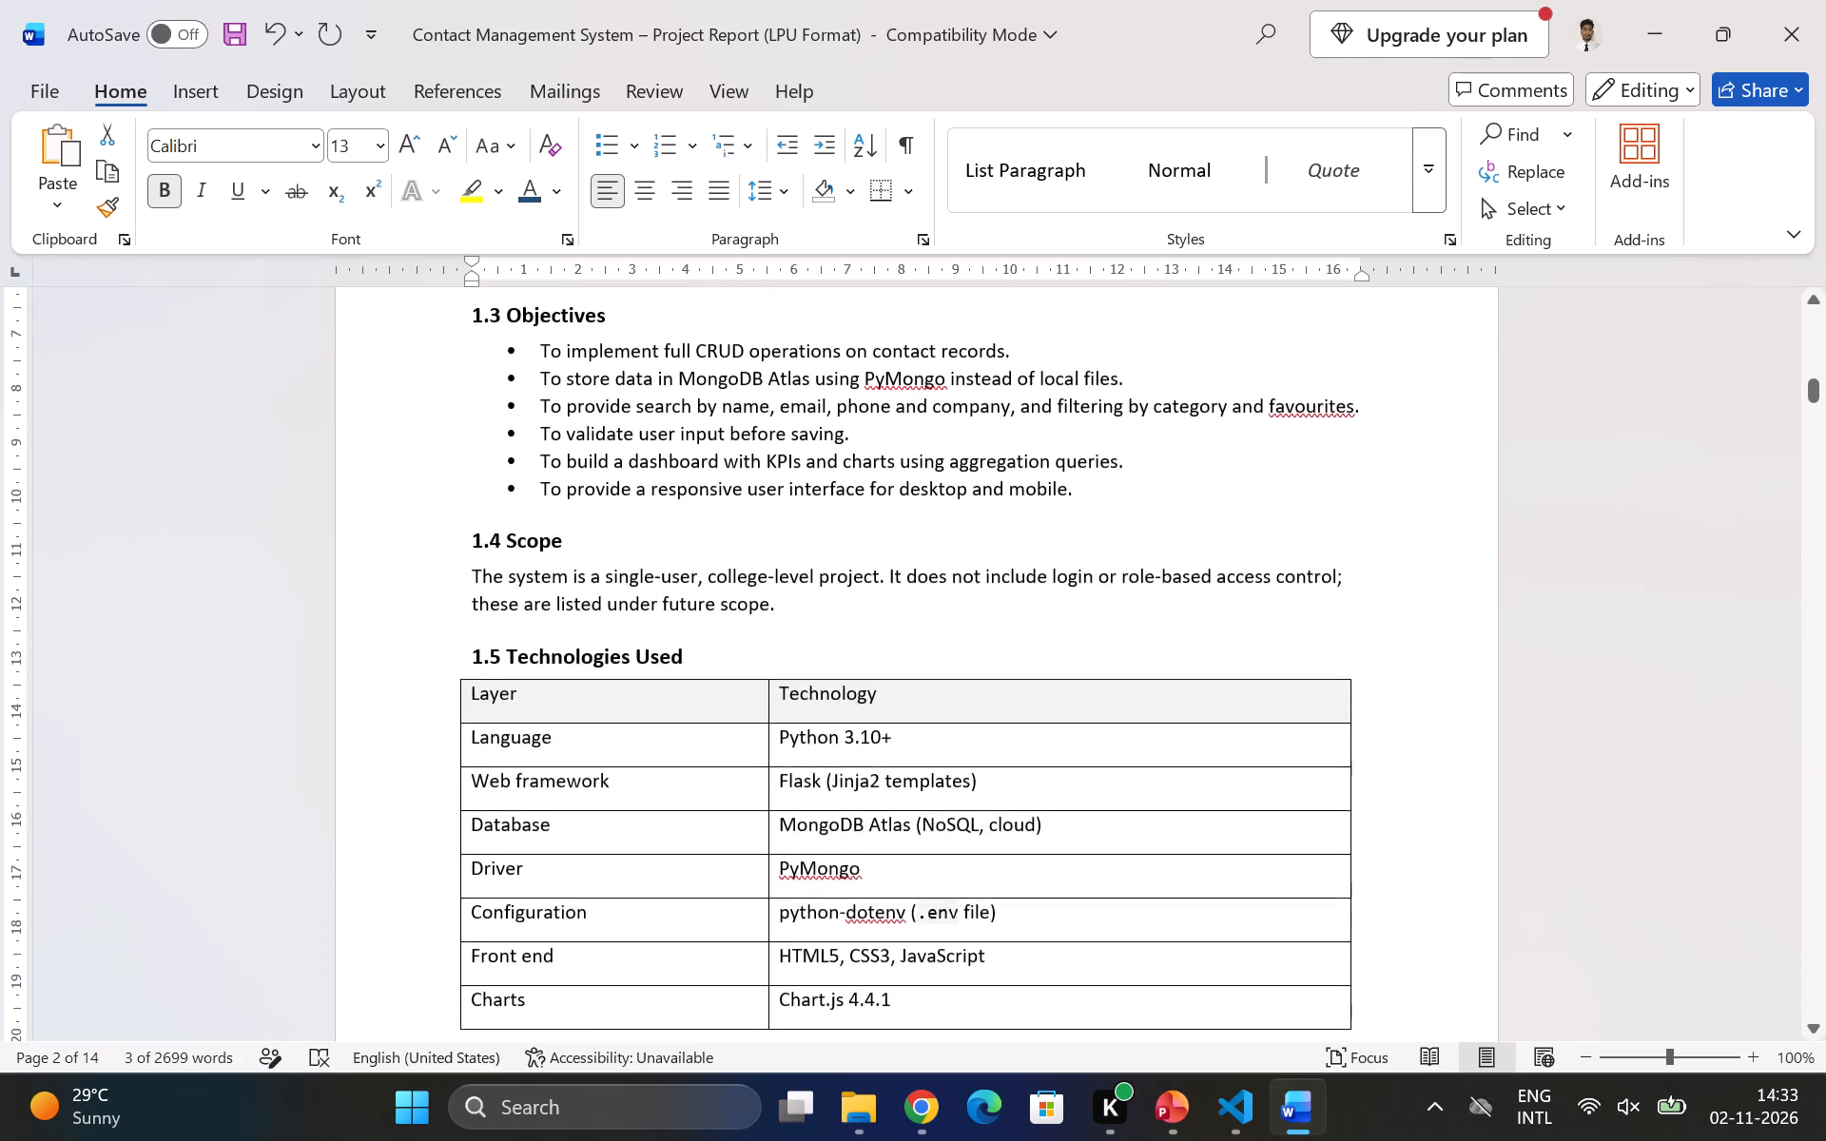
scroll(772, 630, down, 3)
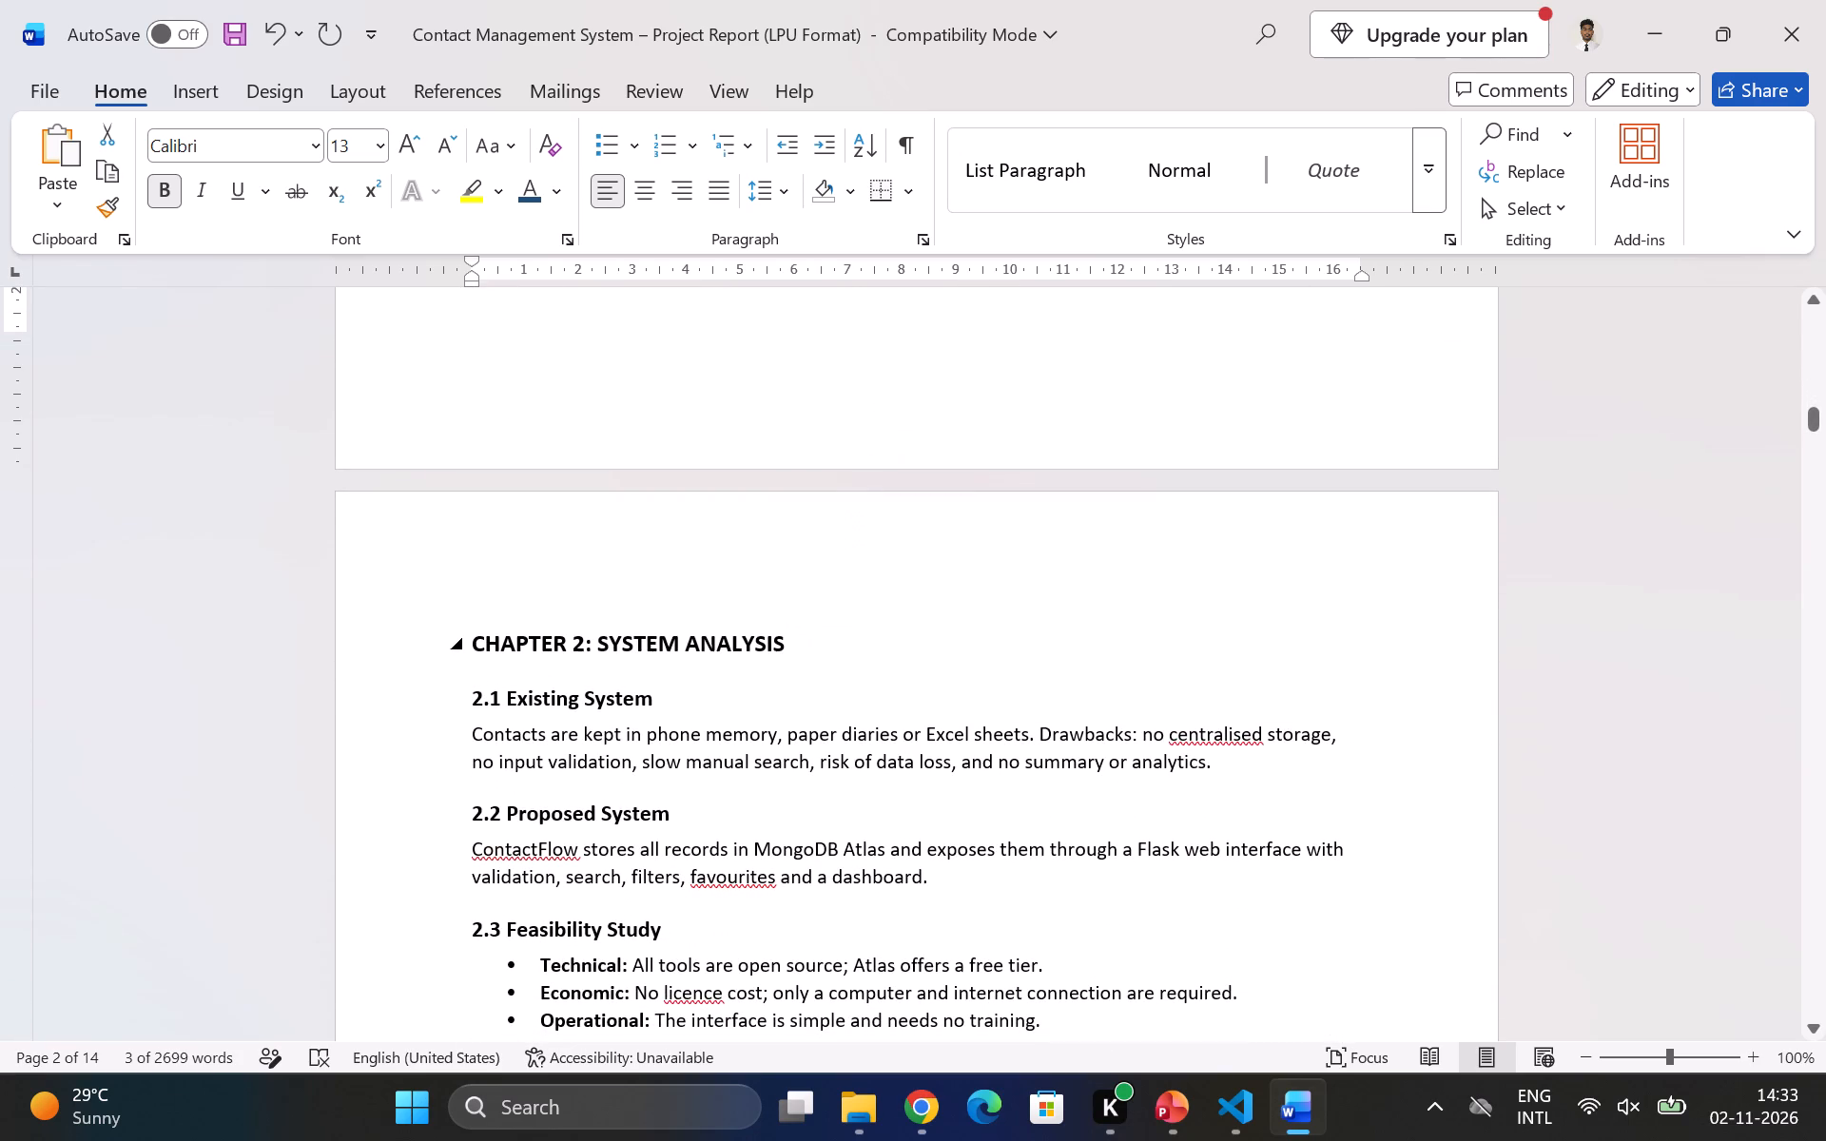
click(818, 652)
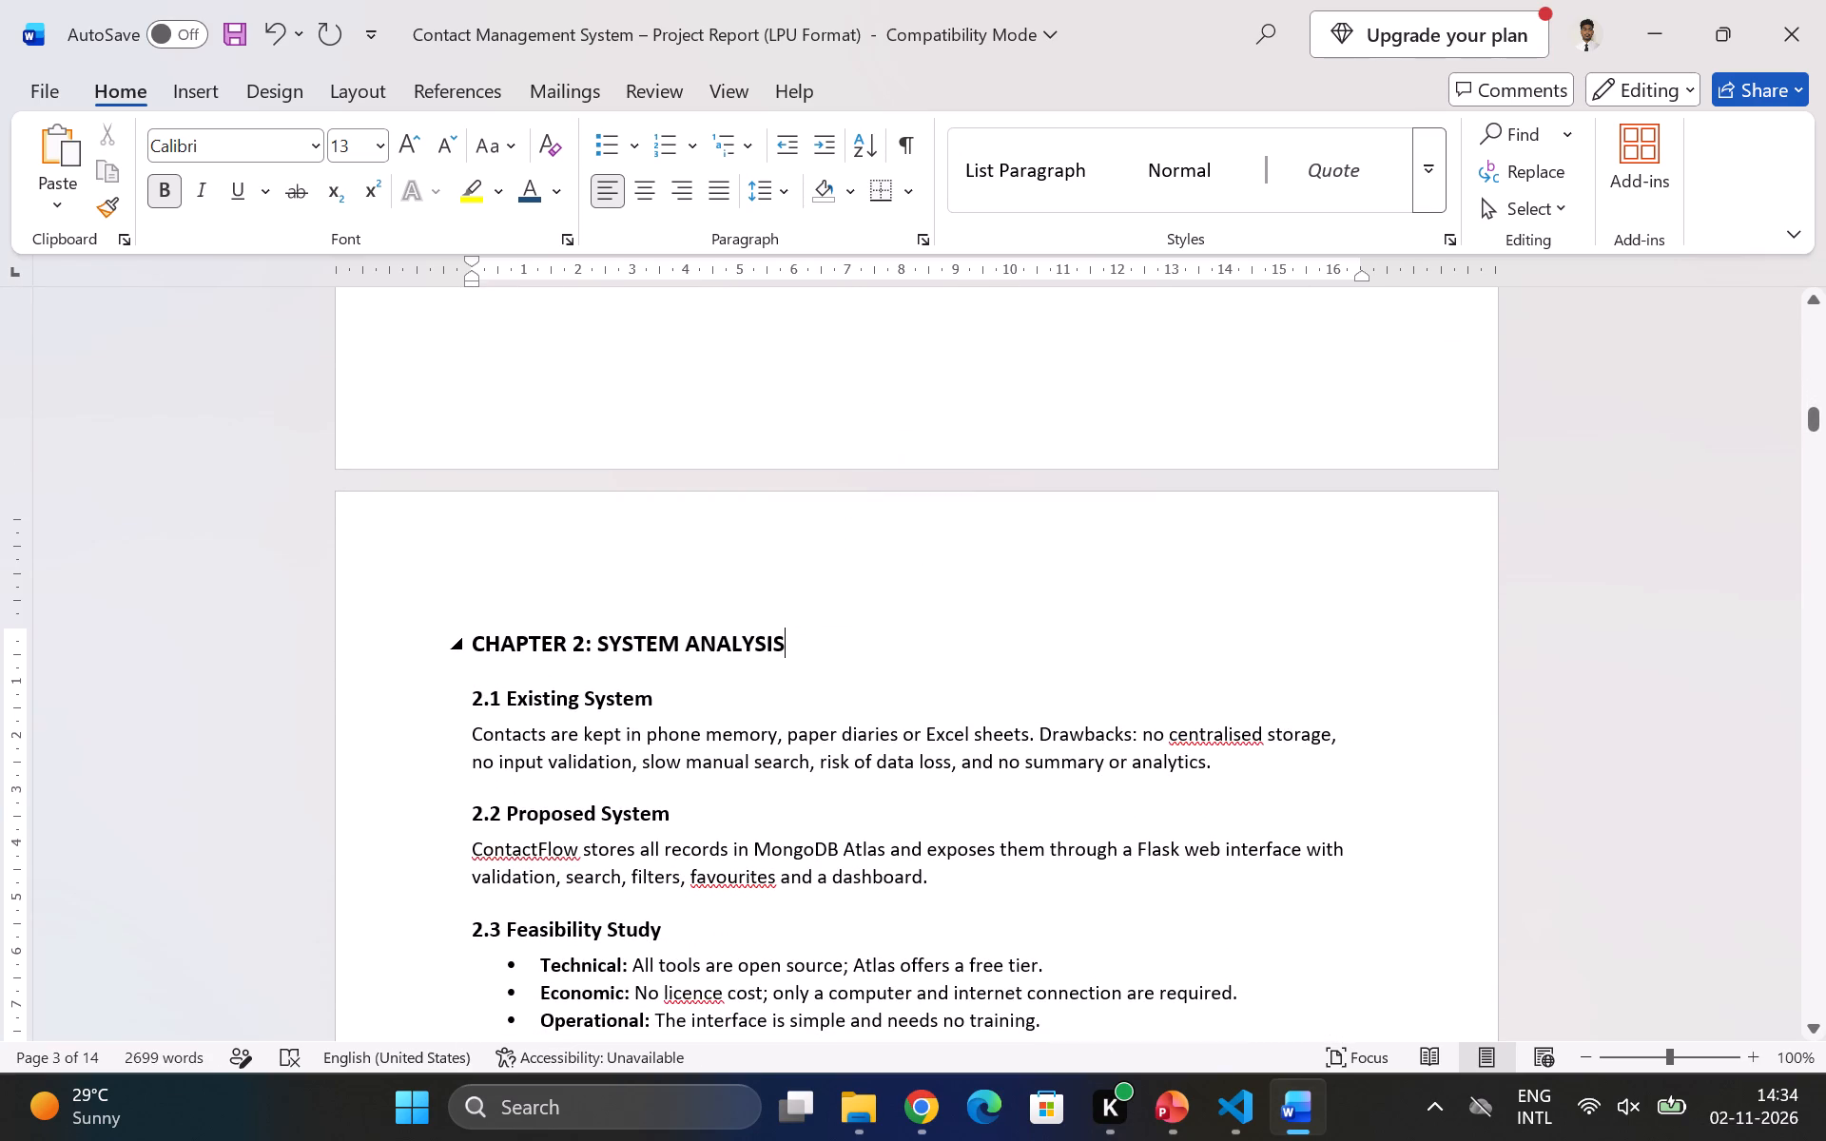
drag(482, 633, 779, 632)
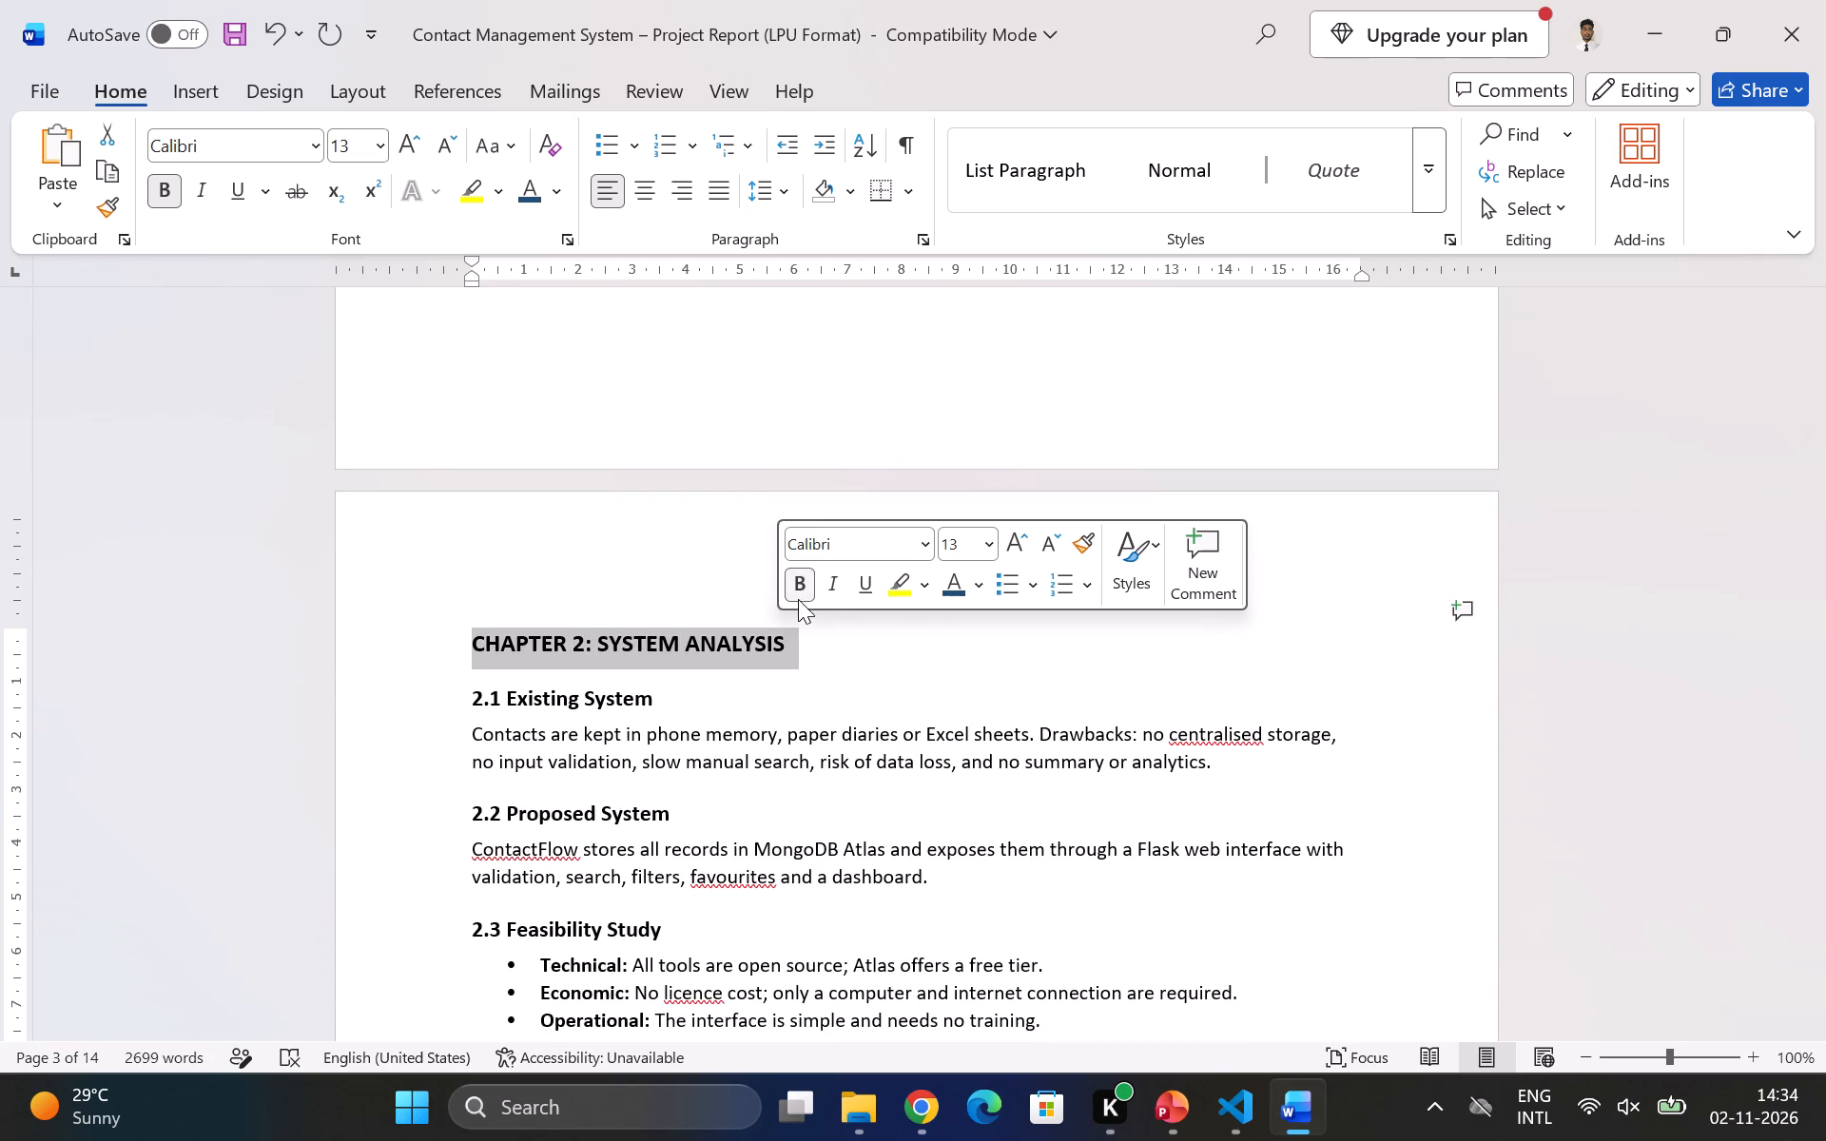
click(946, 587)
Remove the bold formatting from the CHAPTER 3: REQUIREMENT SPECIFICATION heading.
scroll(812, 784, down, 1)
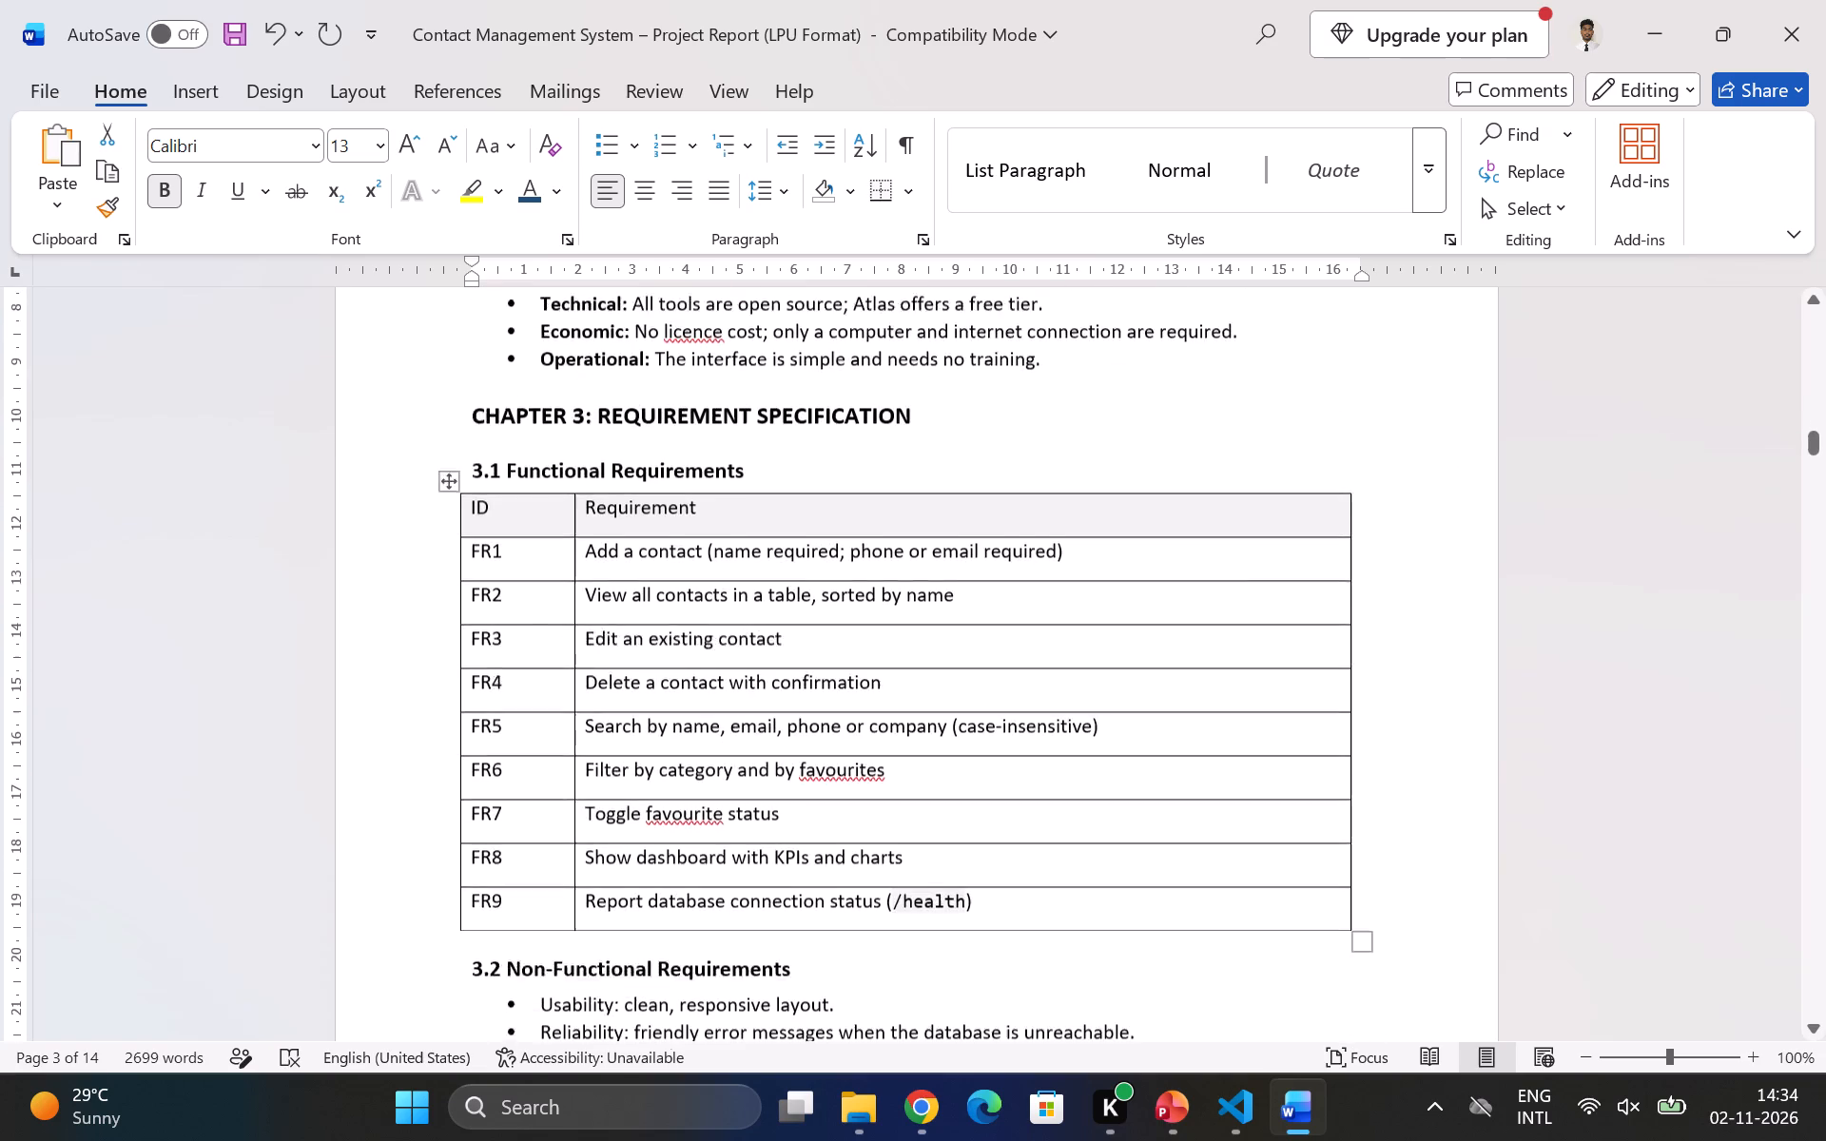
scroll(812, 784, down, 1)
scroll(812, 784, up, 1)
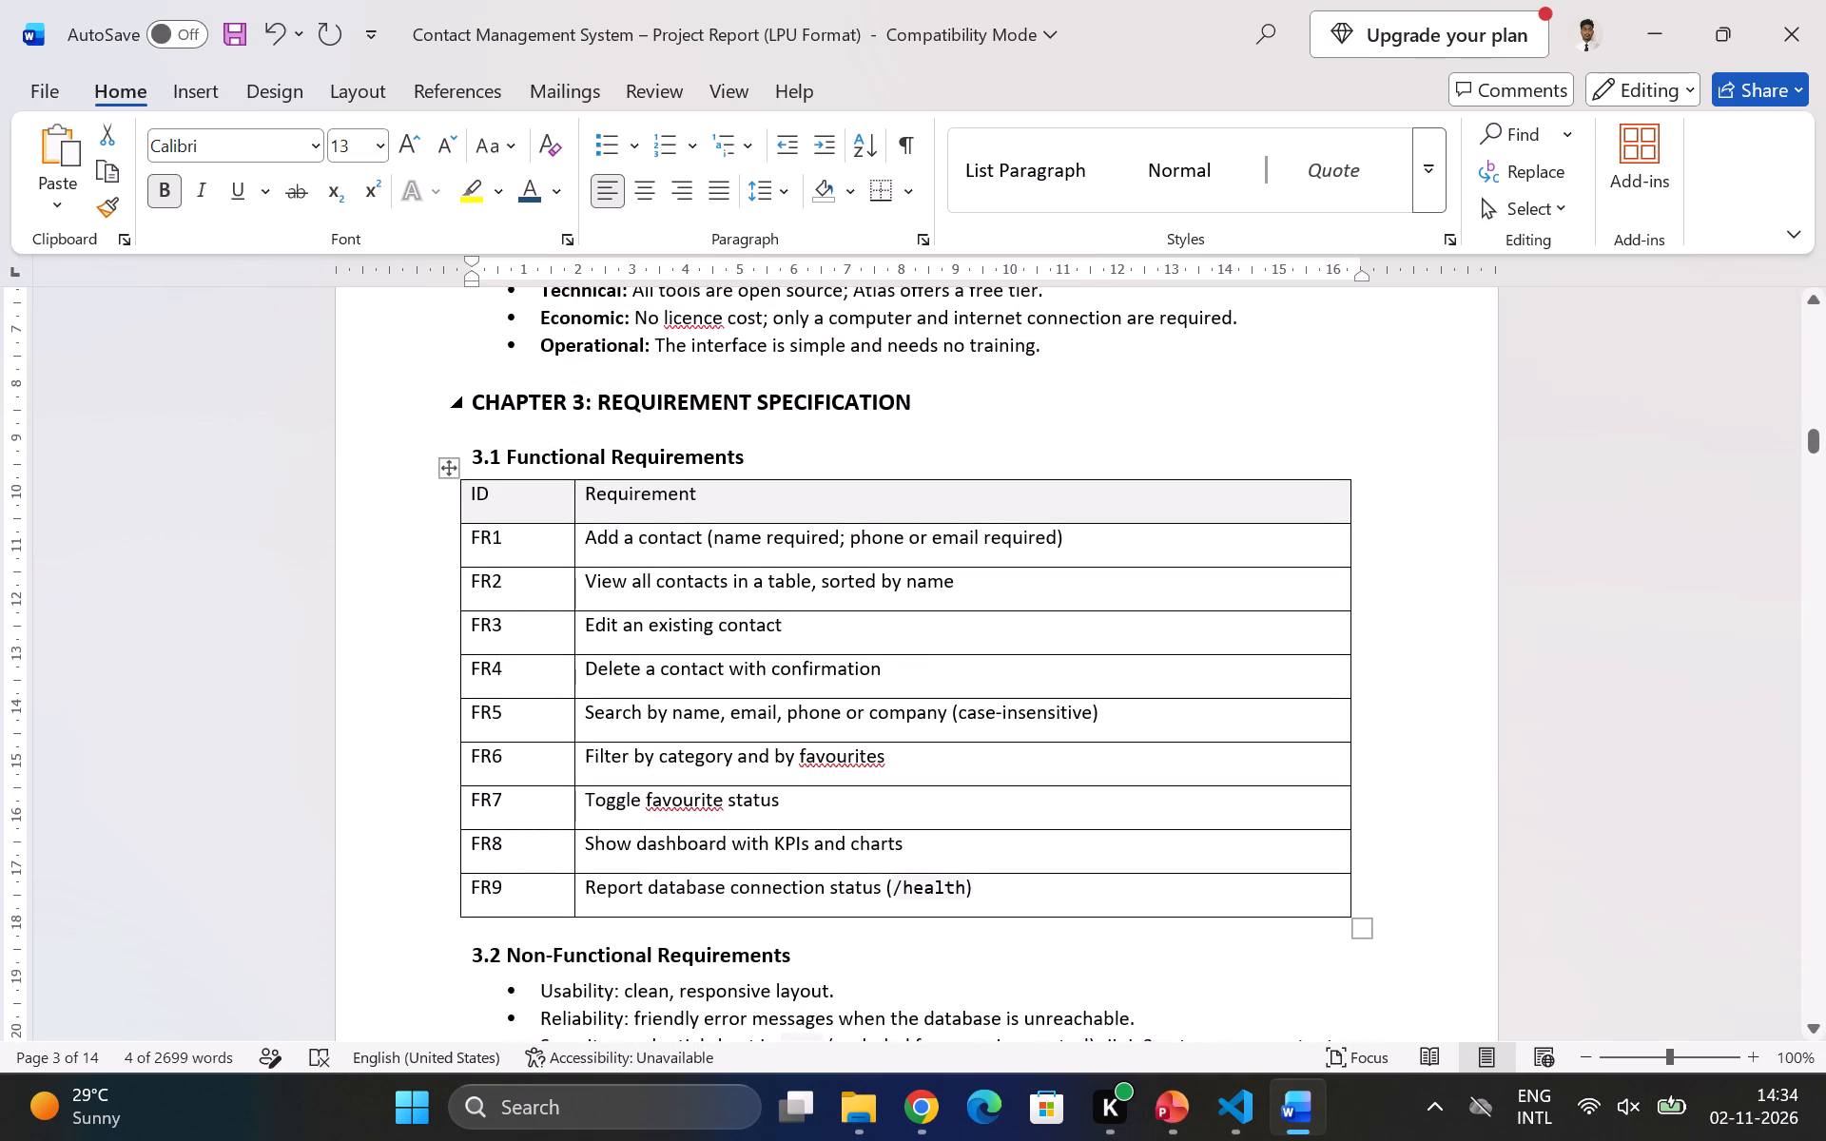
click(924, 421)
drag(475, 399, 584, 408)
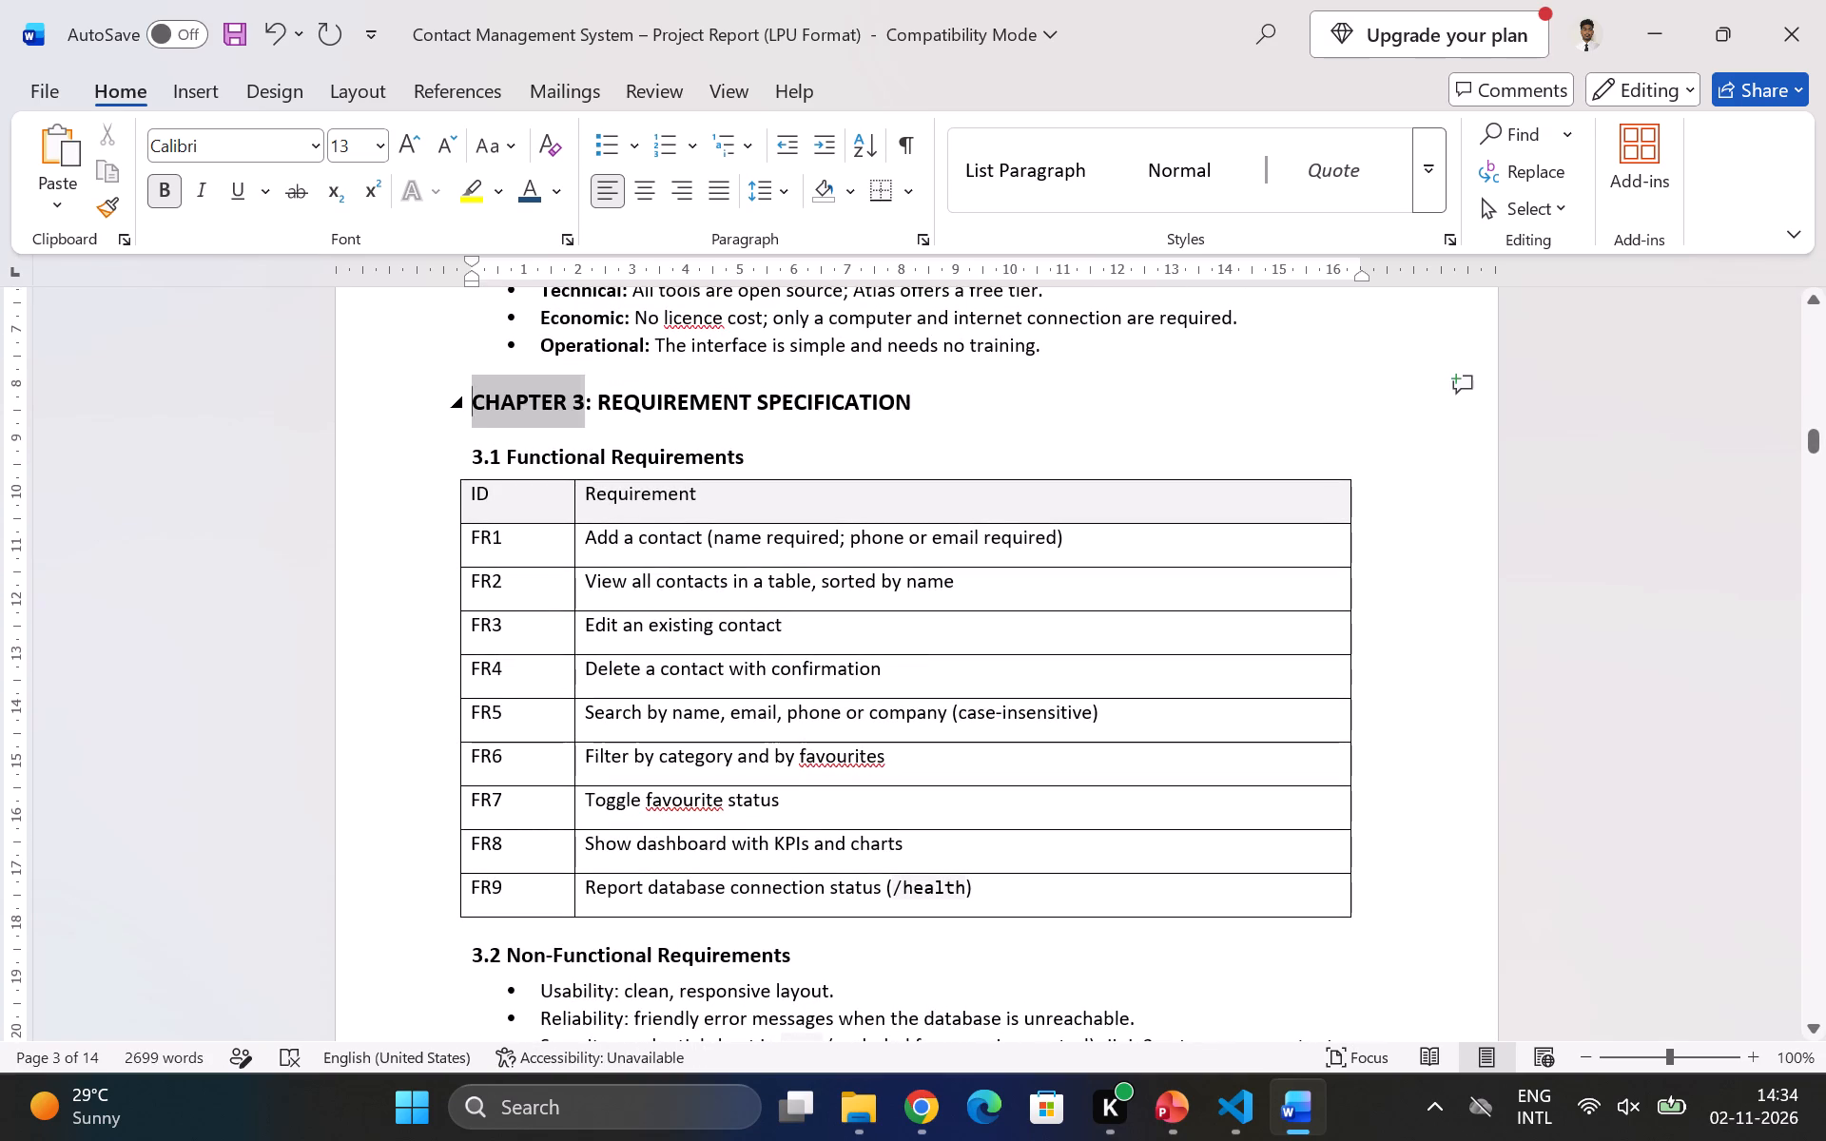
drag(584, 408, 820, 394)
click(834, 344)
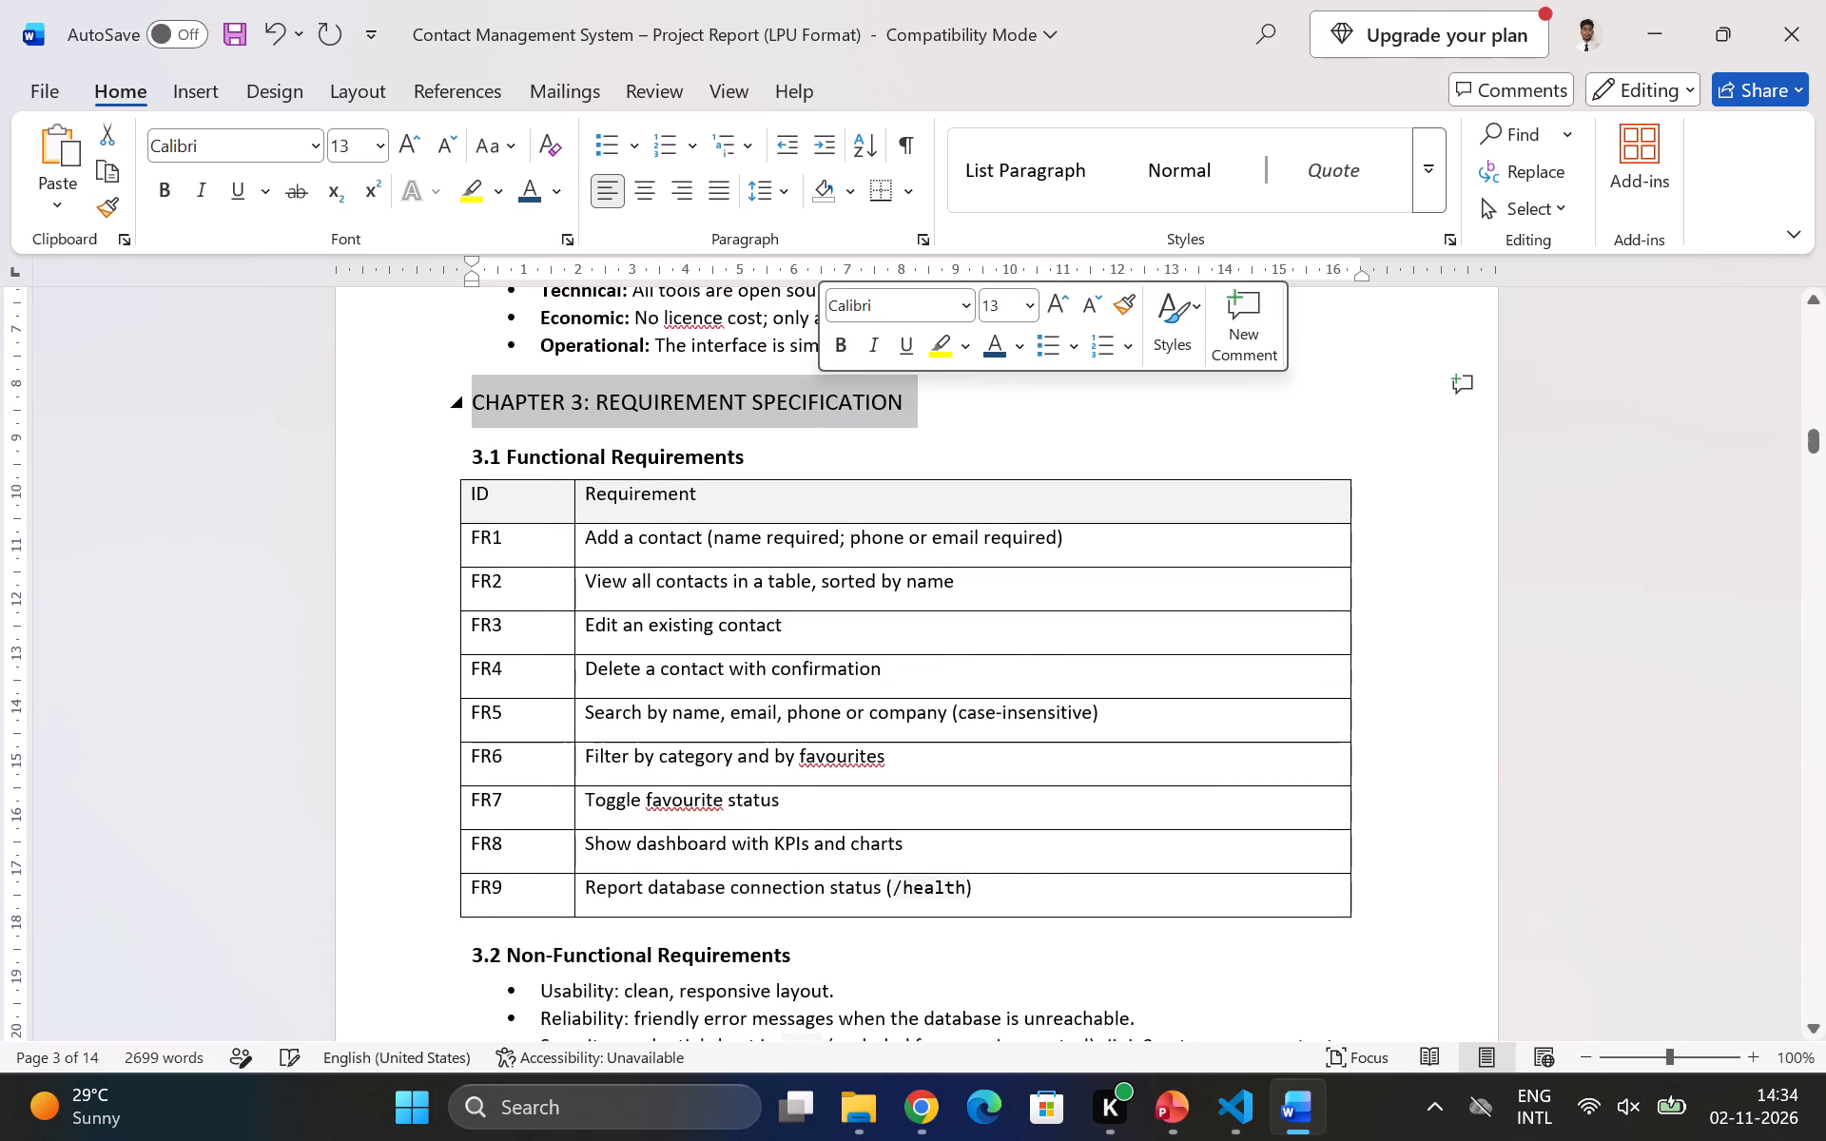
Look through the report from Chapter 3 to APPENDIX A and back to Chapter 2, checking the formatting of the chapter headings.
scroll(799, 689, down, 3)
scroll(799, 689, up, 1)
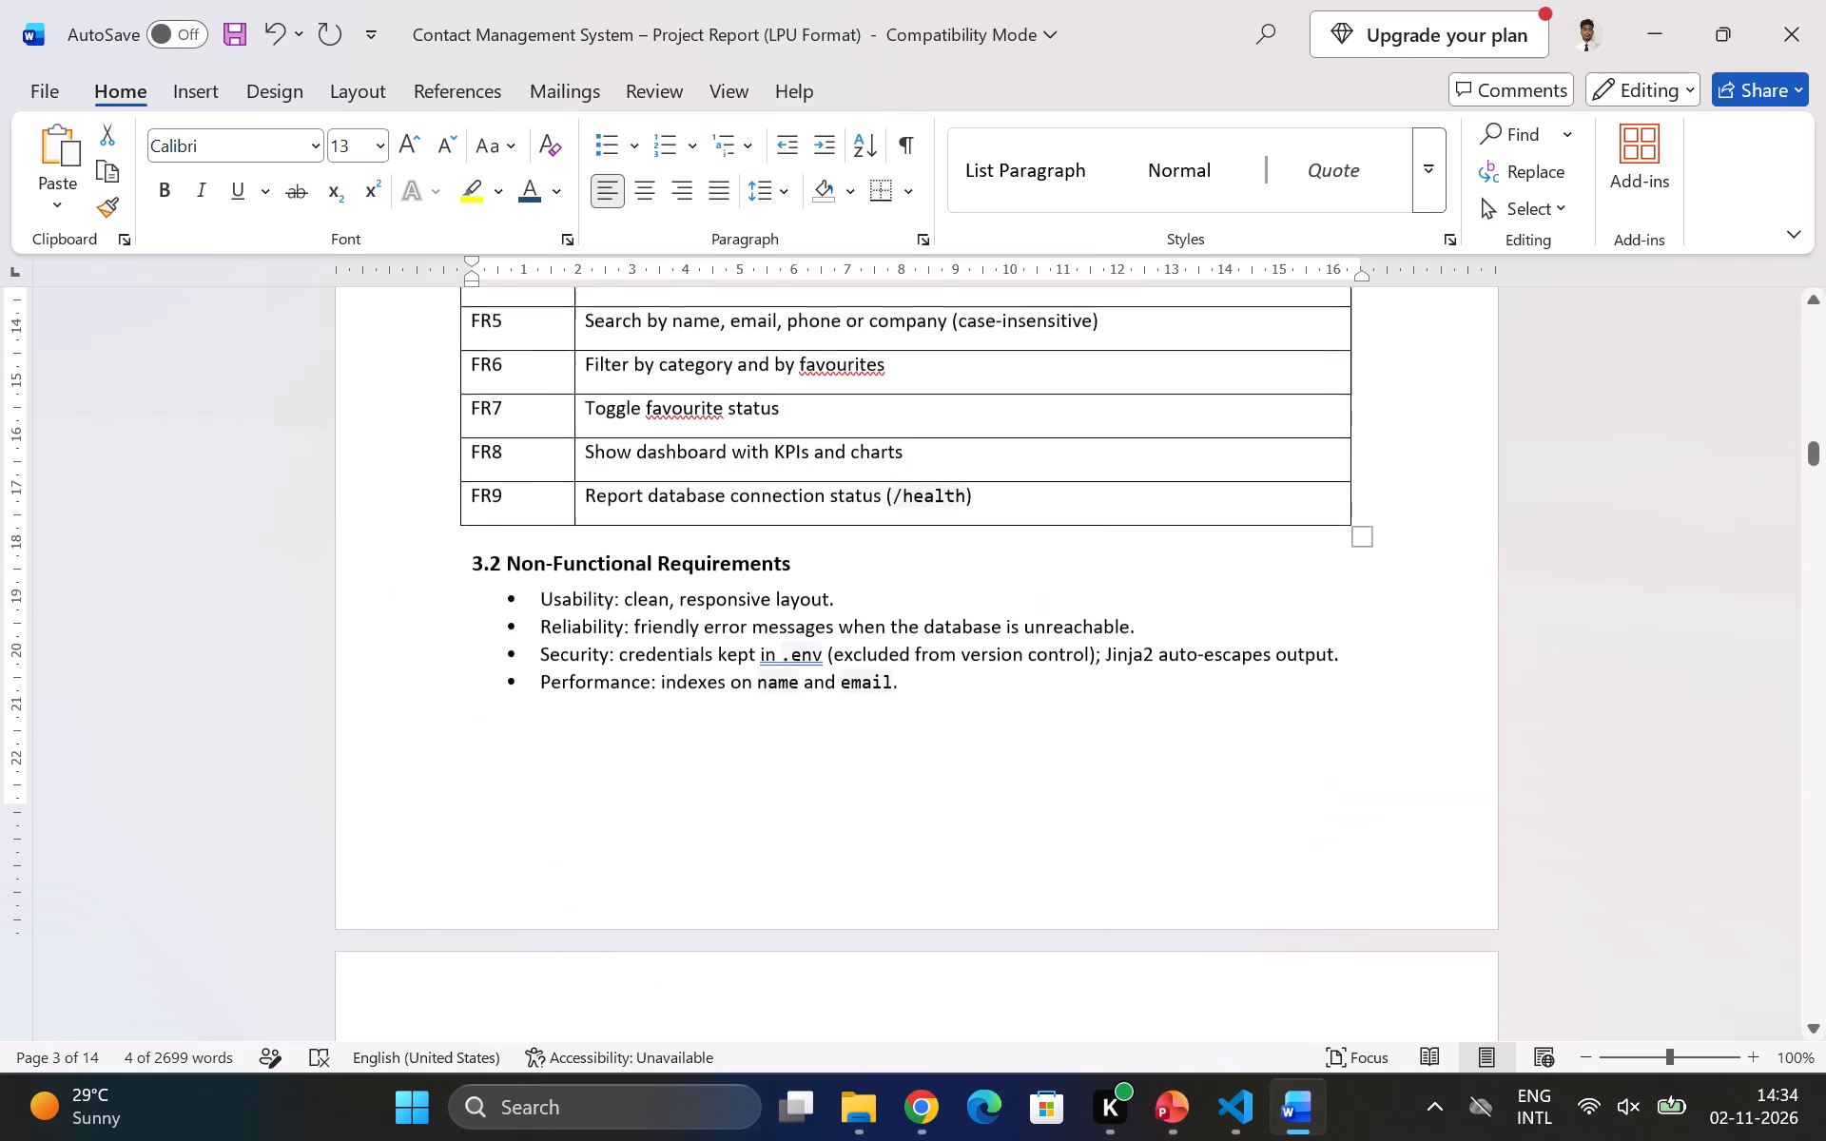
scroll(799, 689, down, 3)
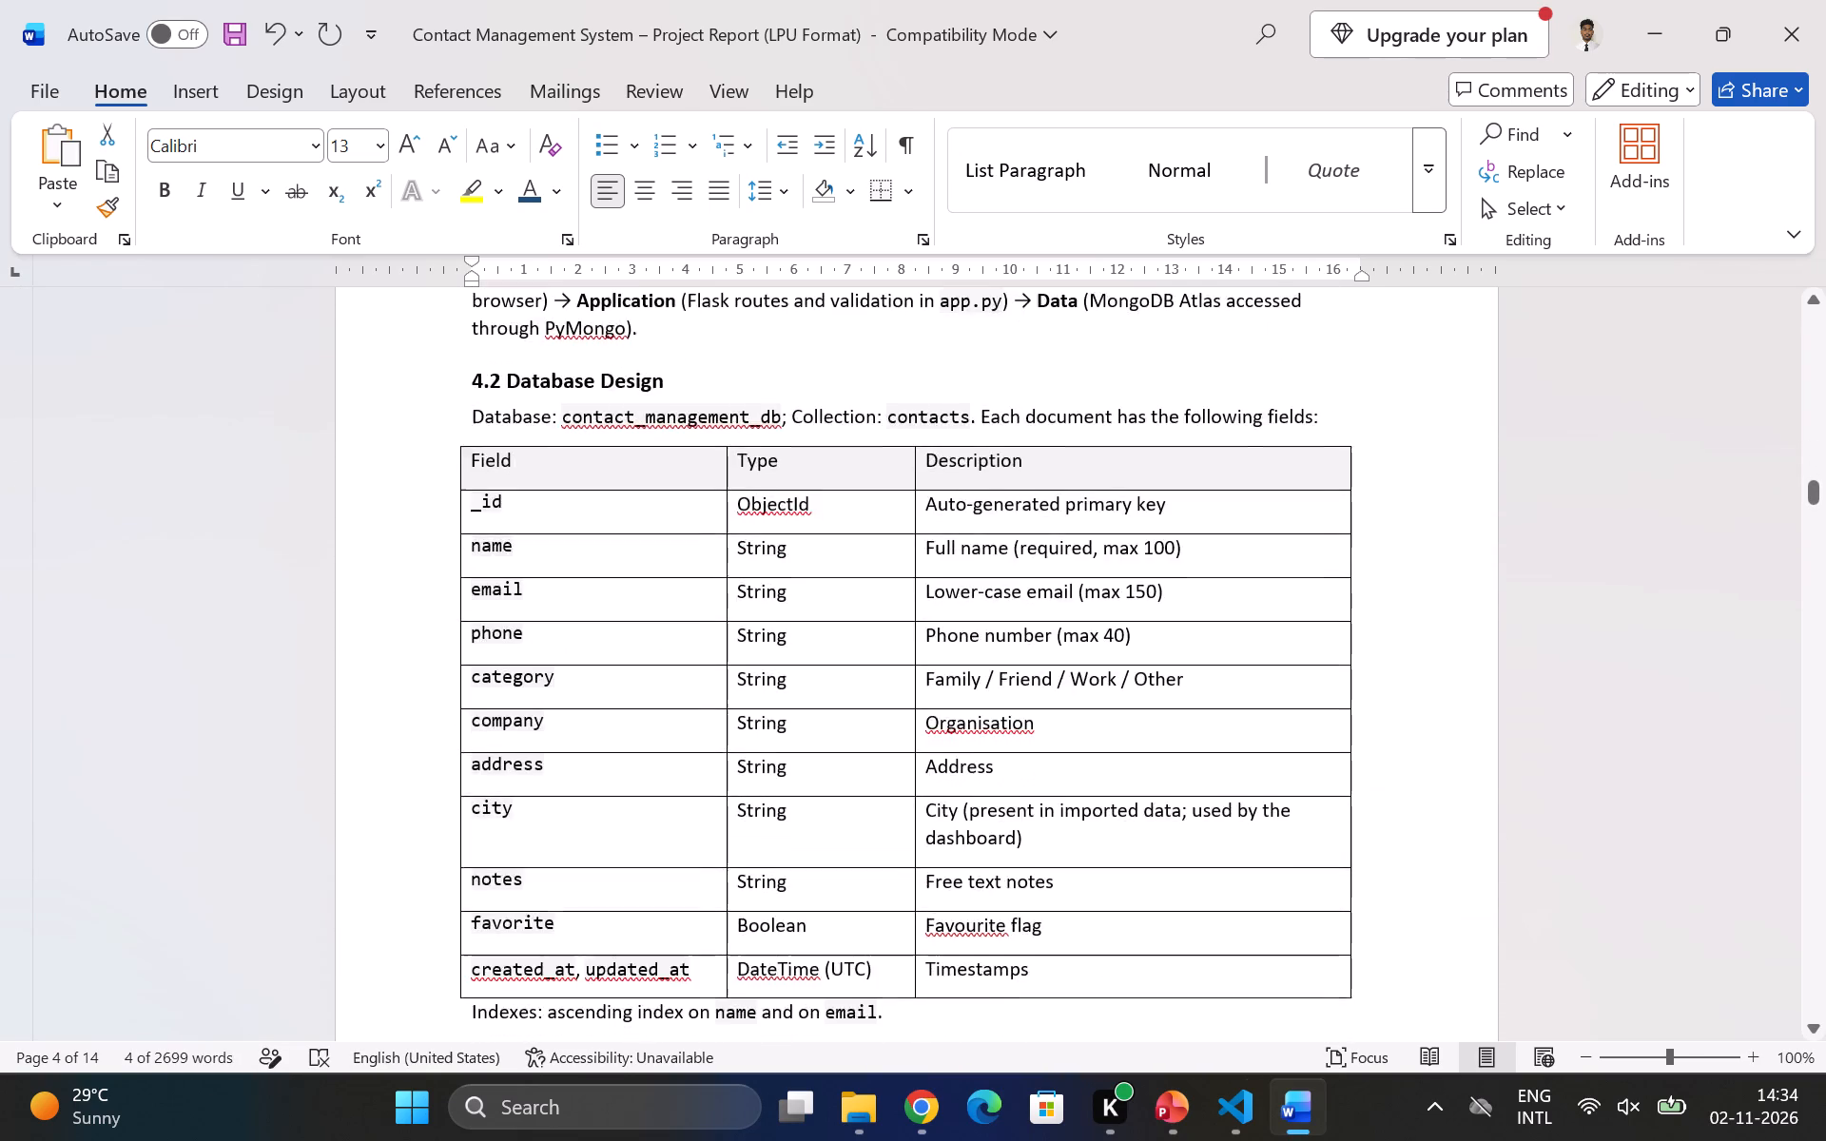
scroll(799, 689, down, 4)
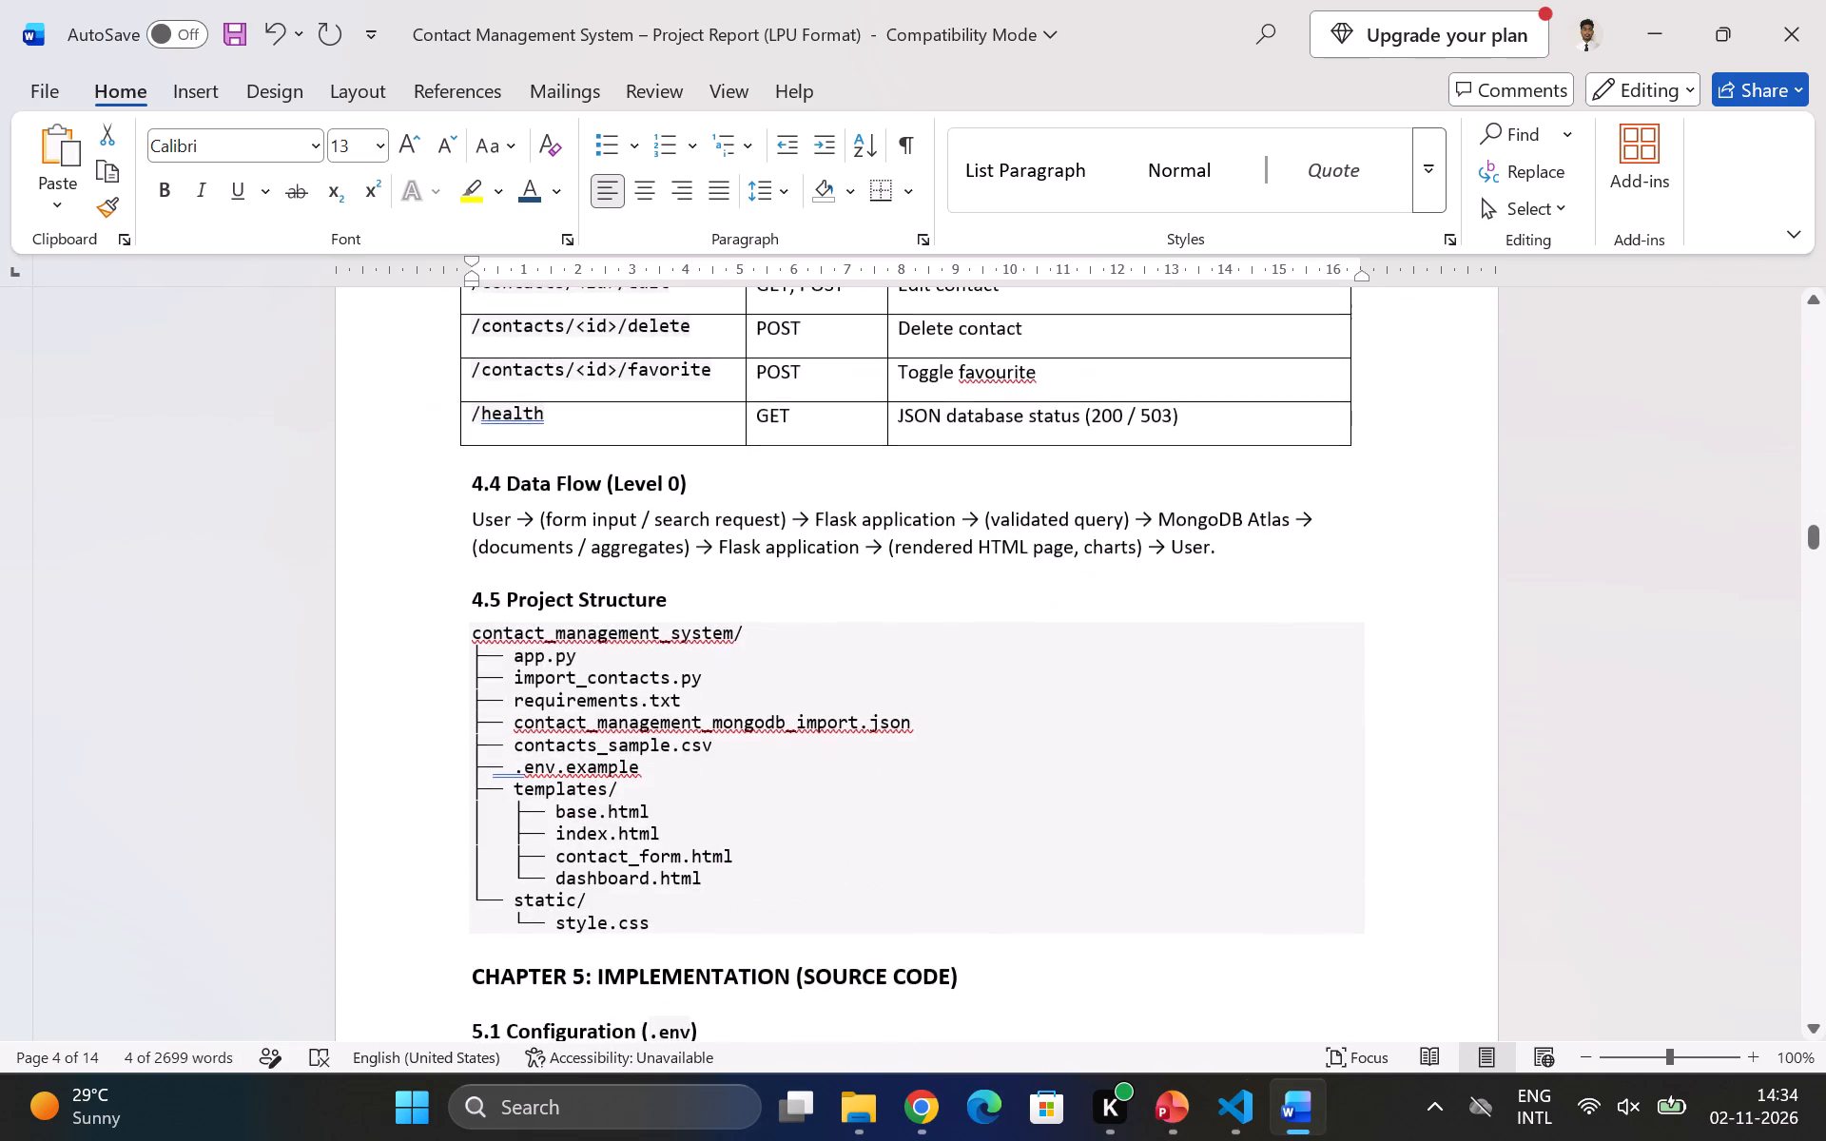
scroll(799, 689, up, 2)
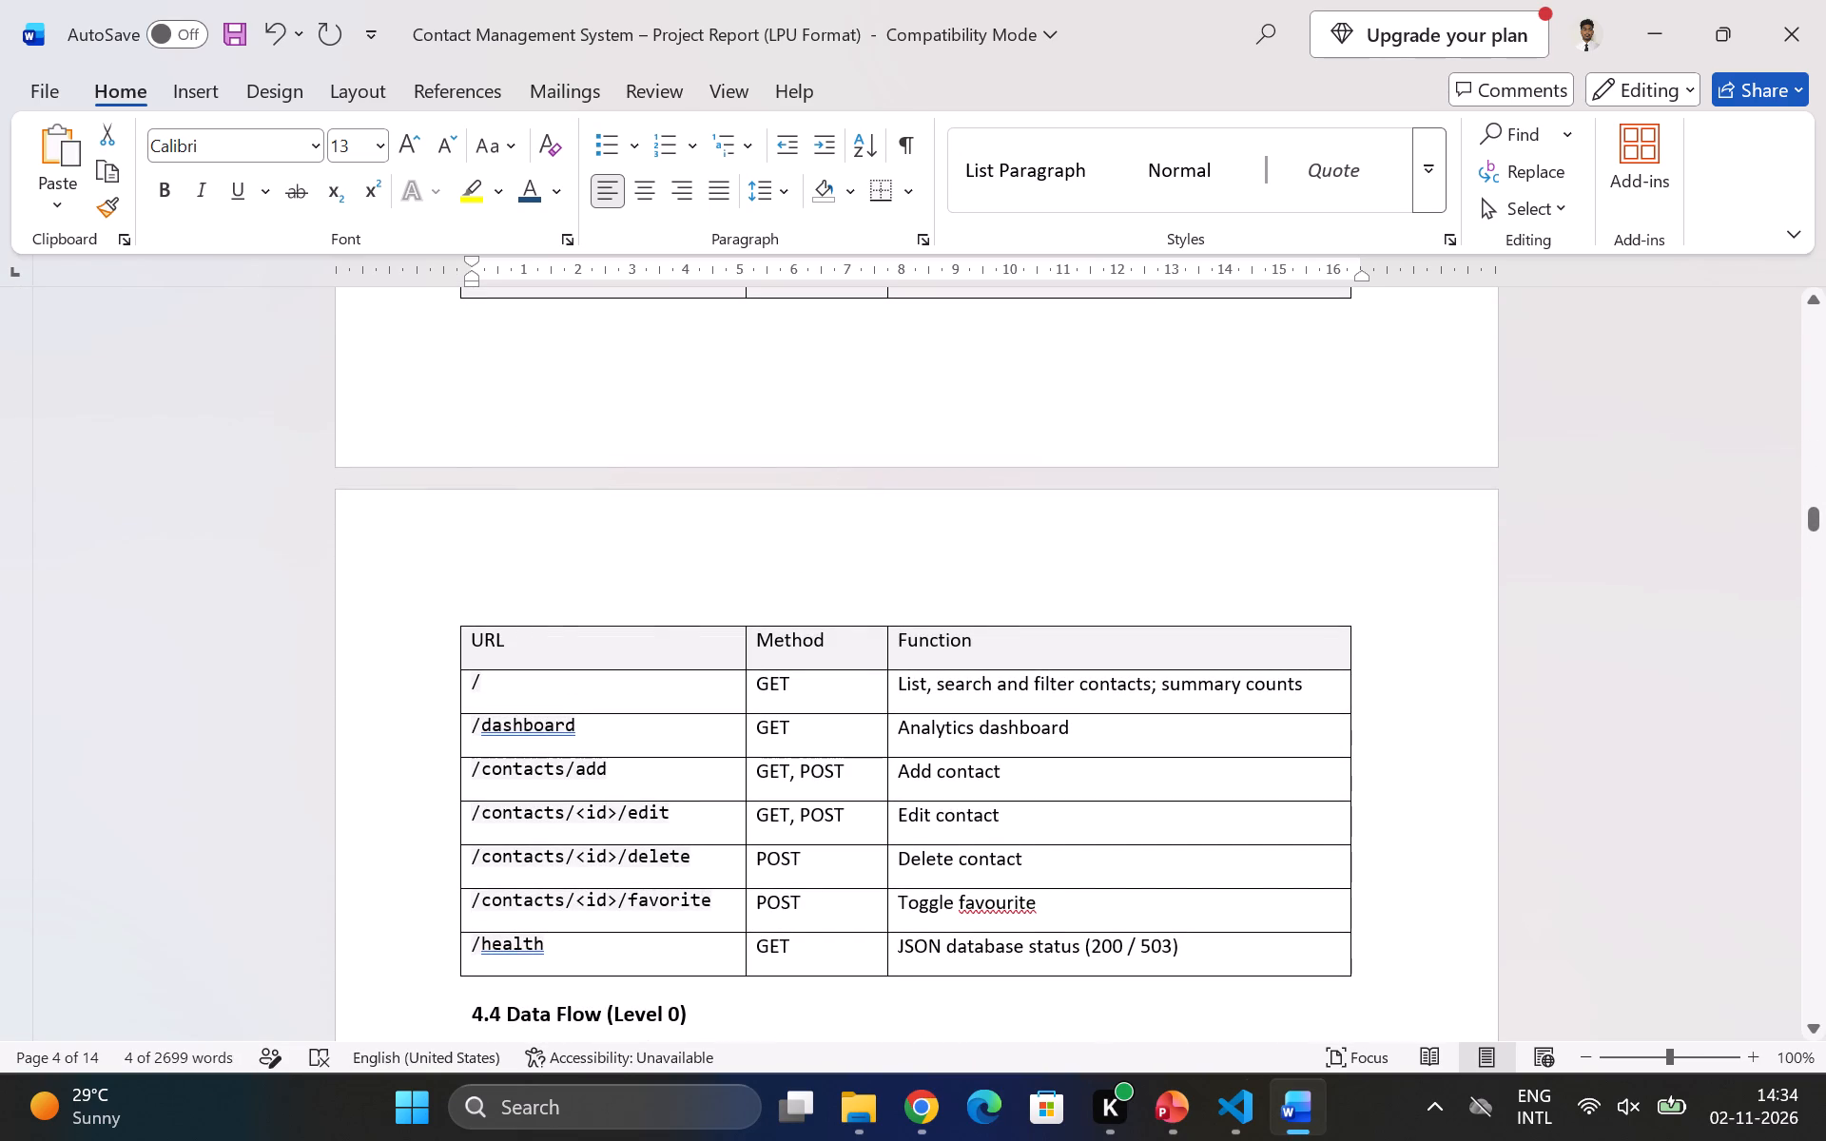
scroll(799, 689, down, 3)
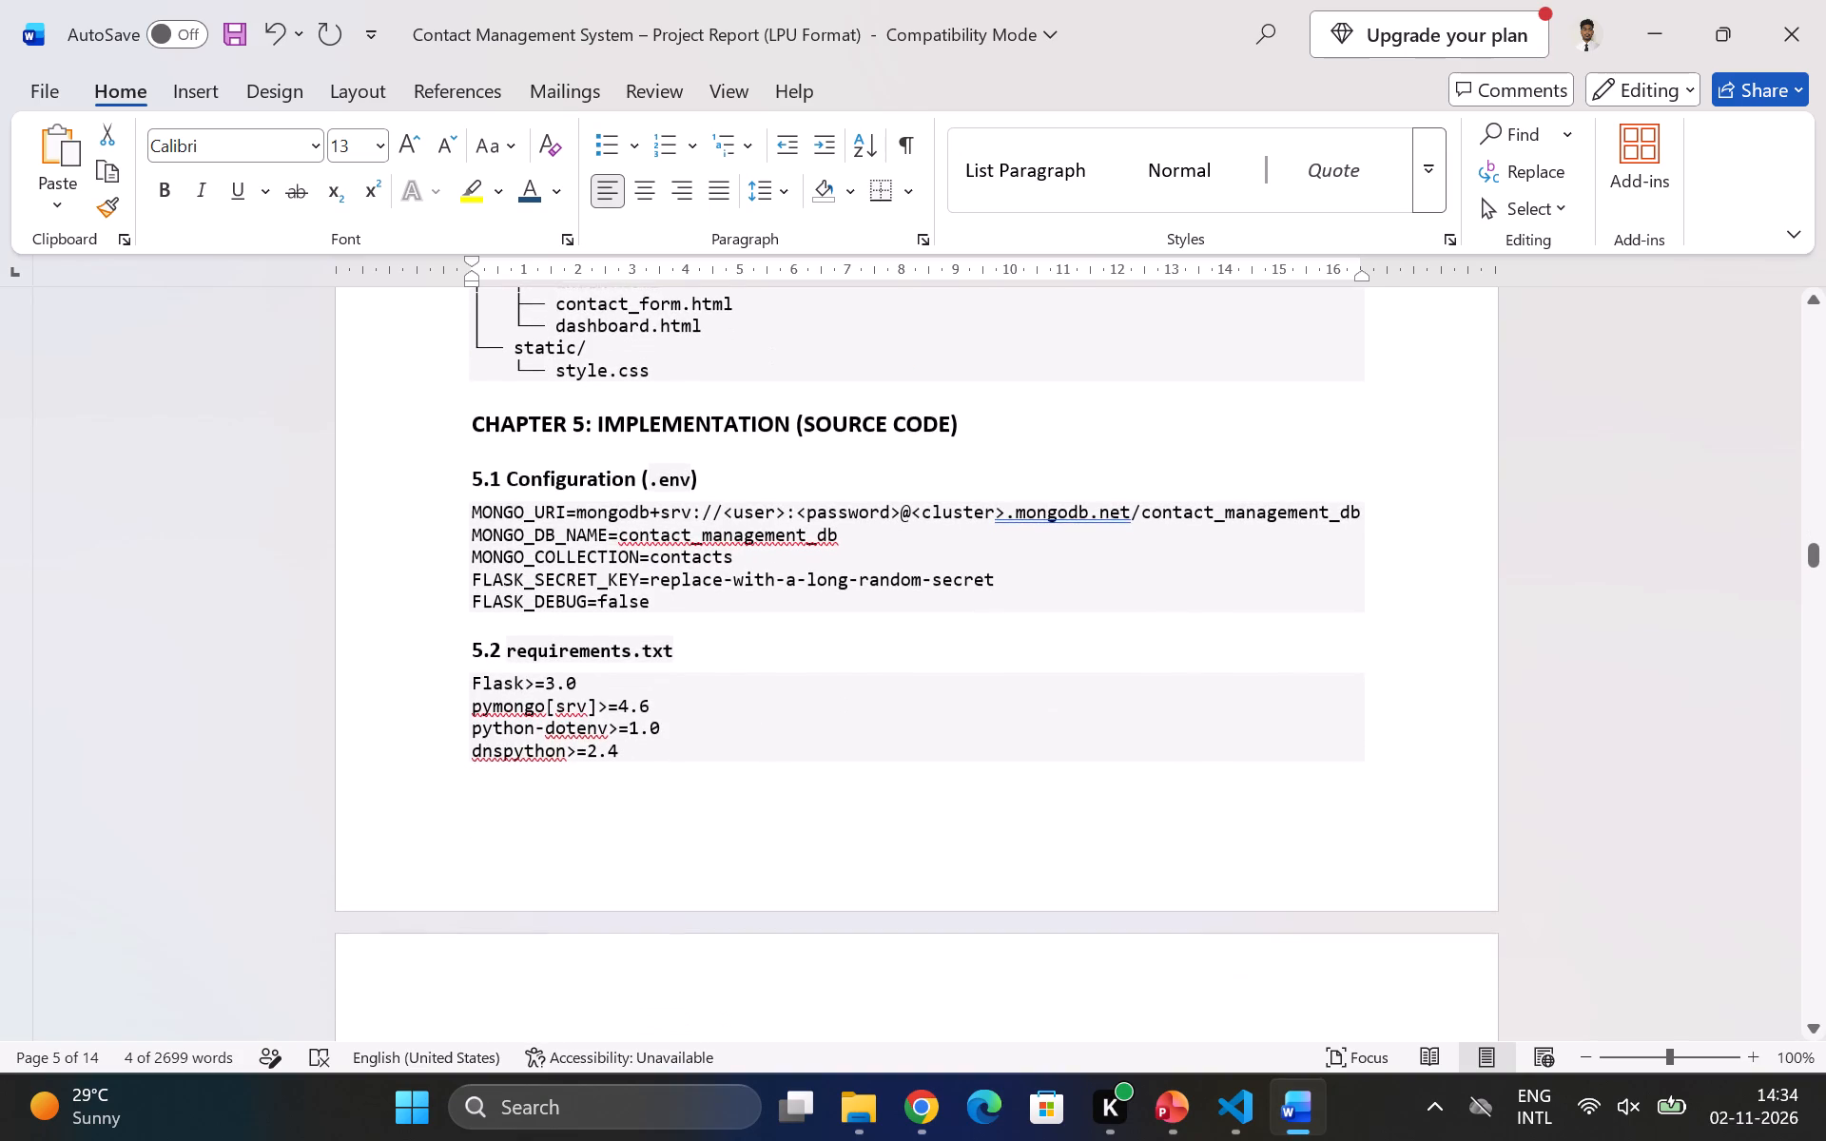
scroll(799, 689, up, 2)
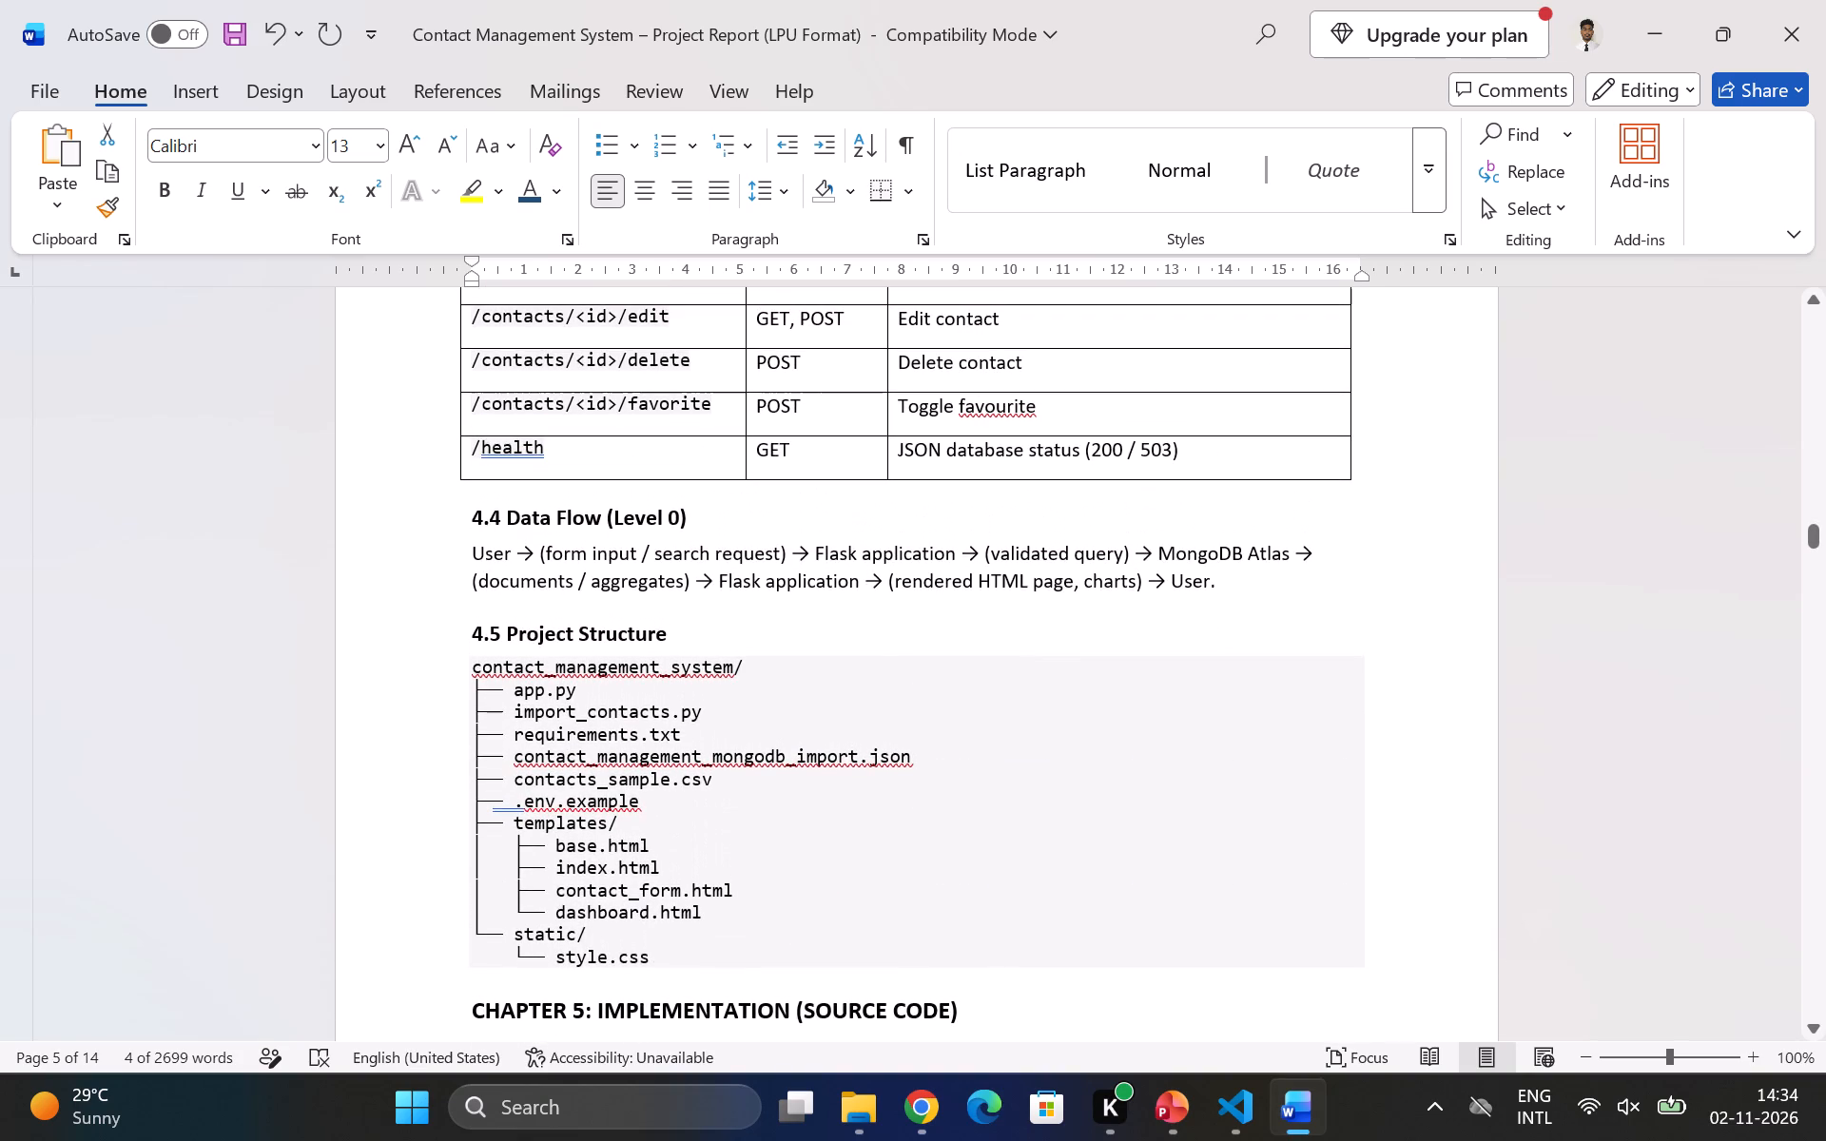
scroll(799, 689, down, 17)
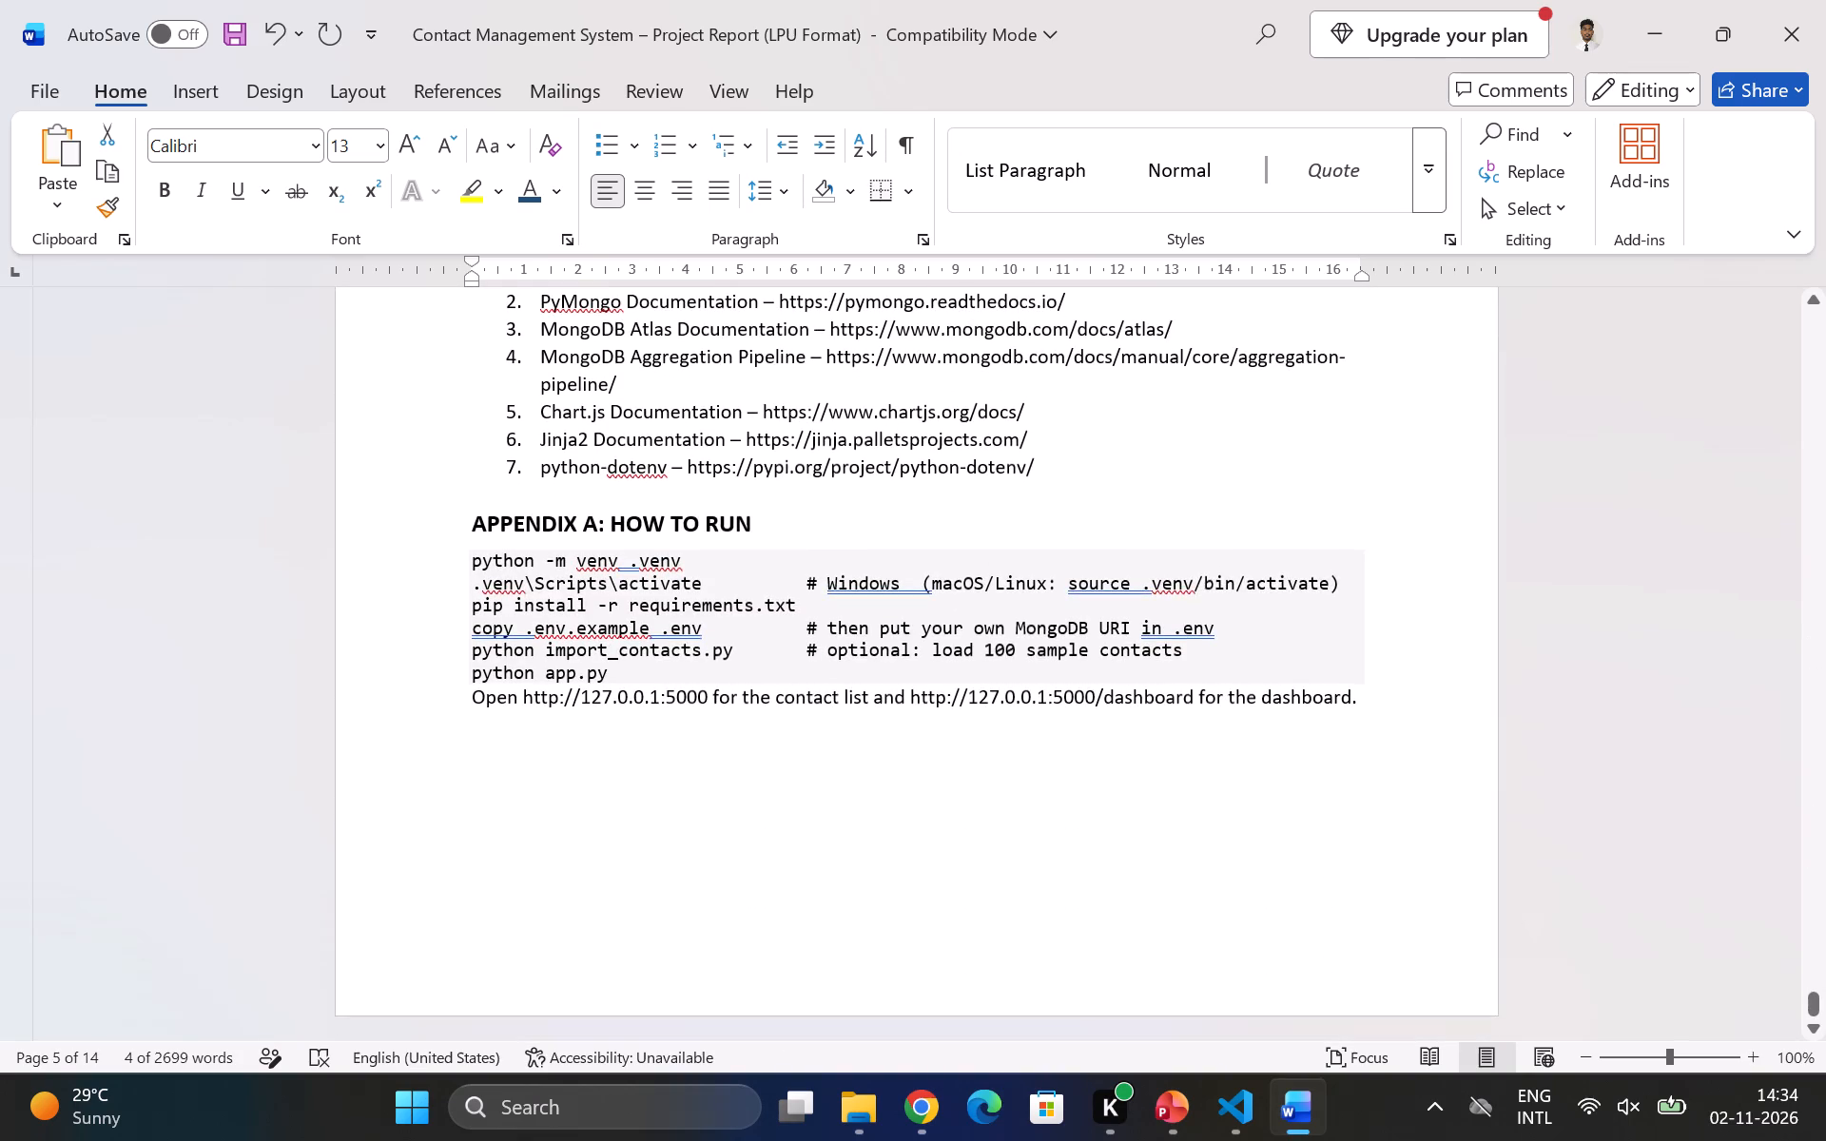
scroll(799, 689, up, 13)
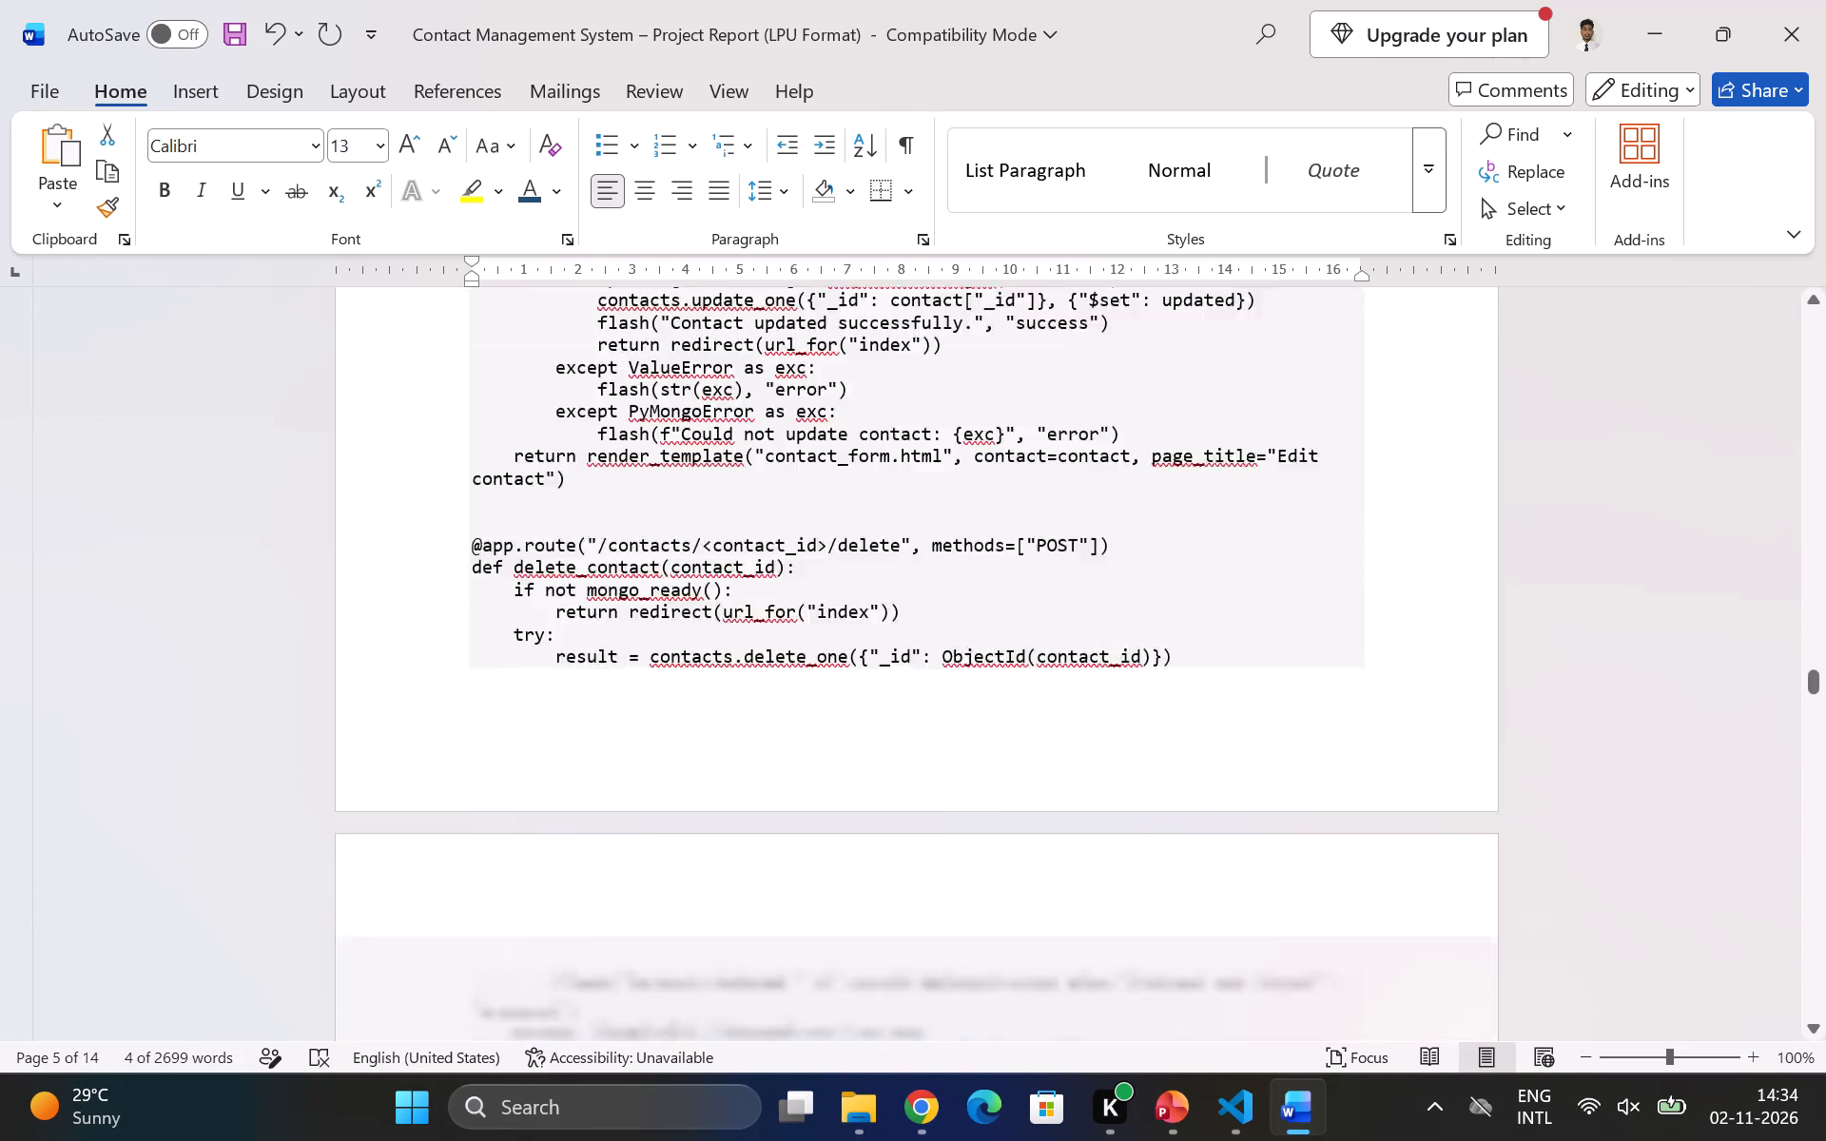
scroll(799, 689, up, 6)
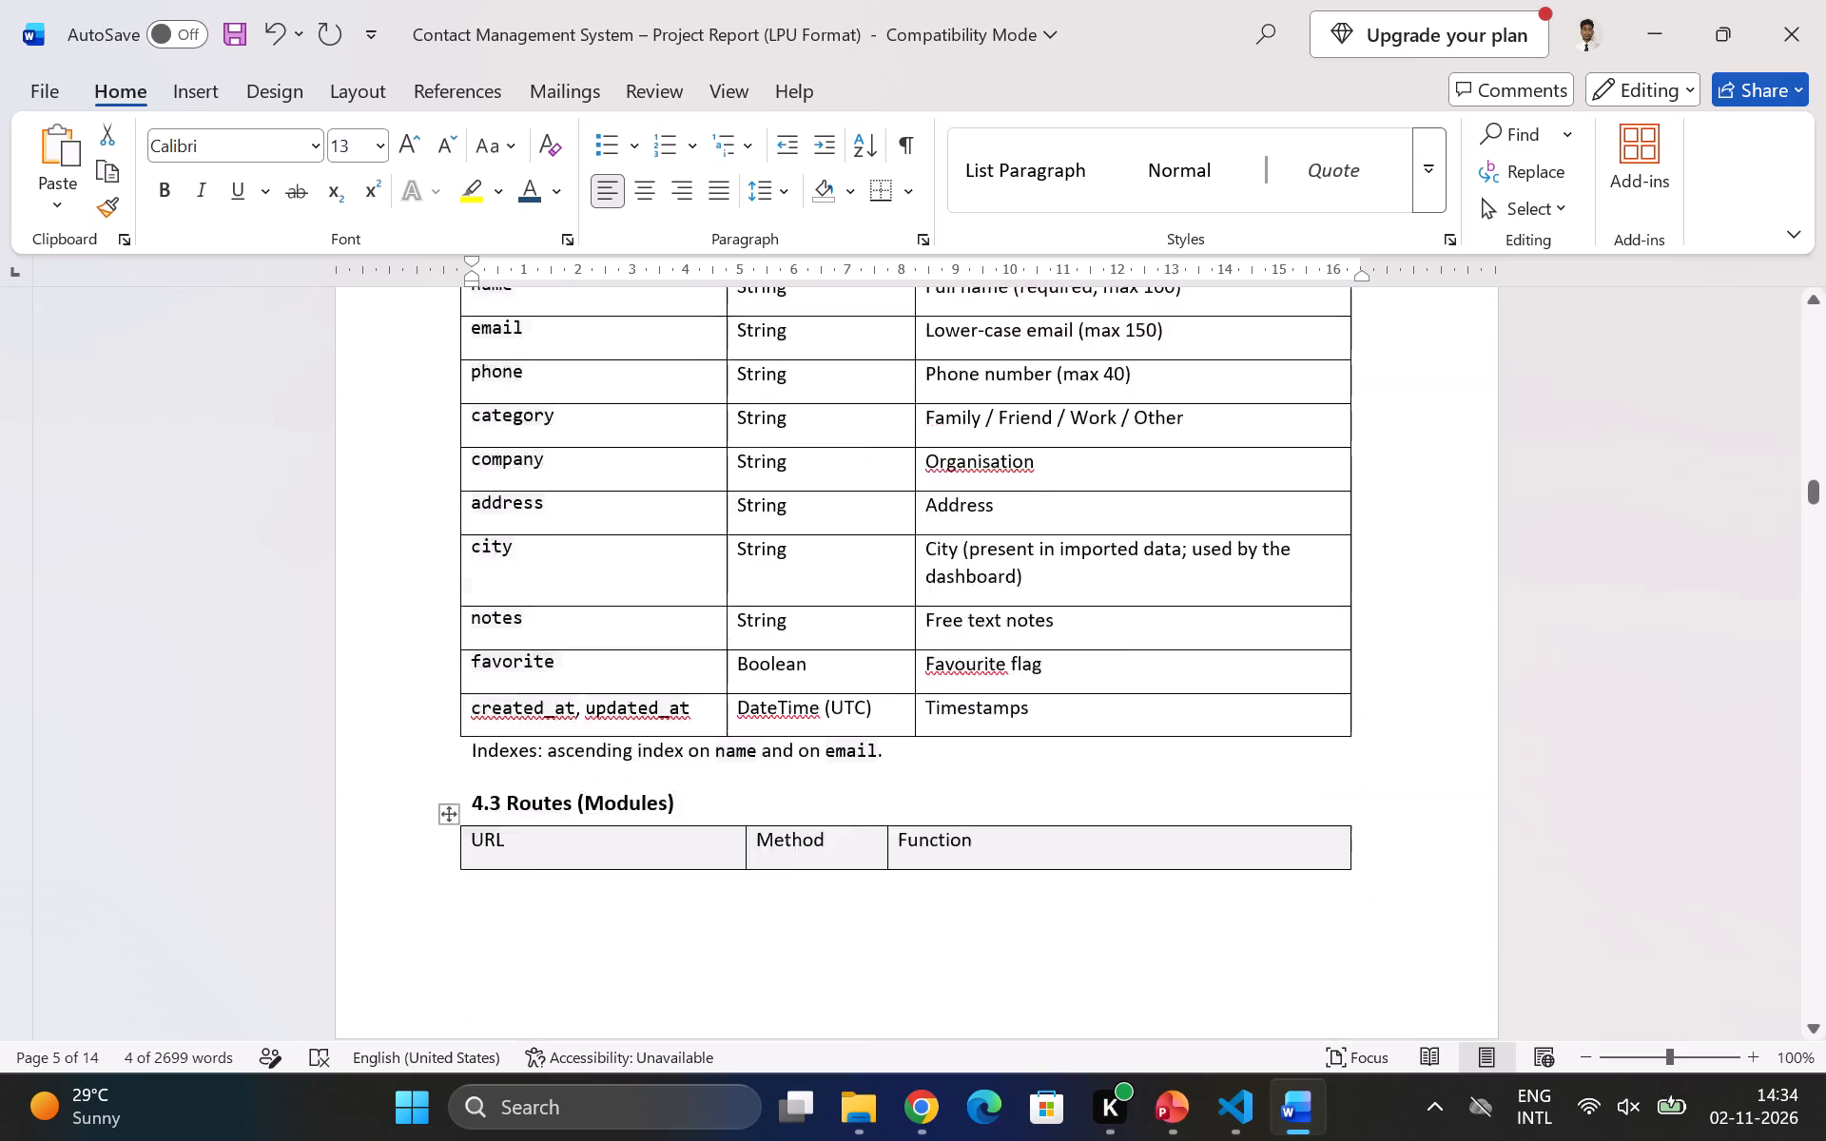
scroll(799, 689, up, 3)
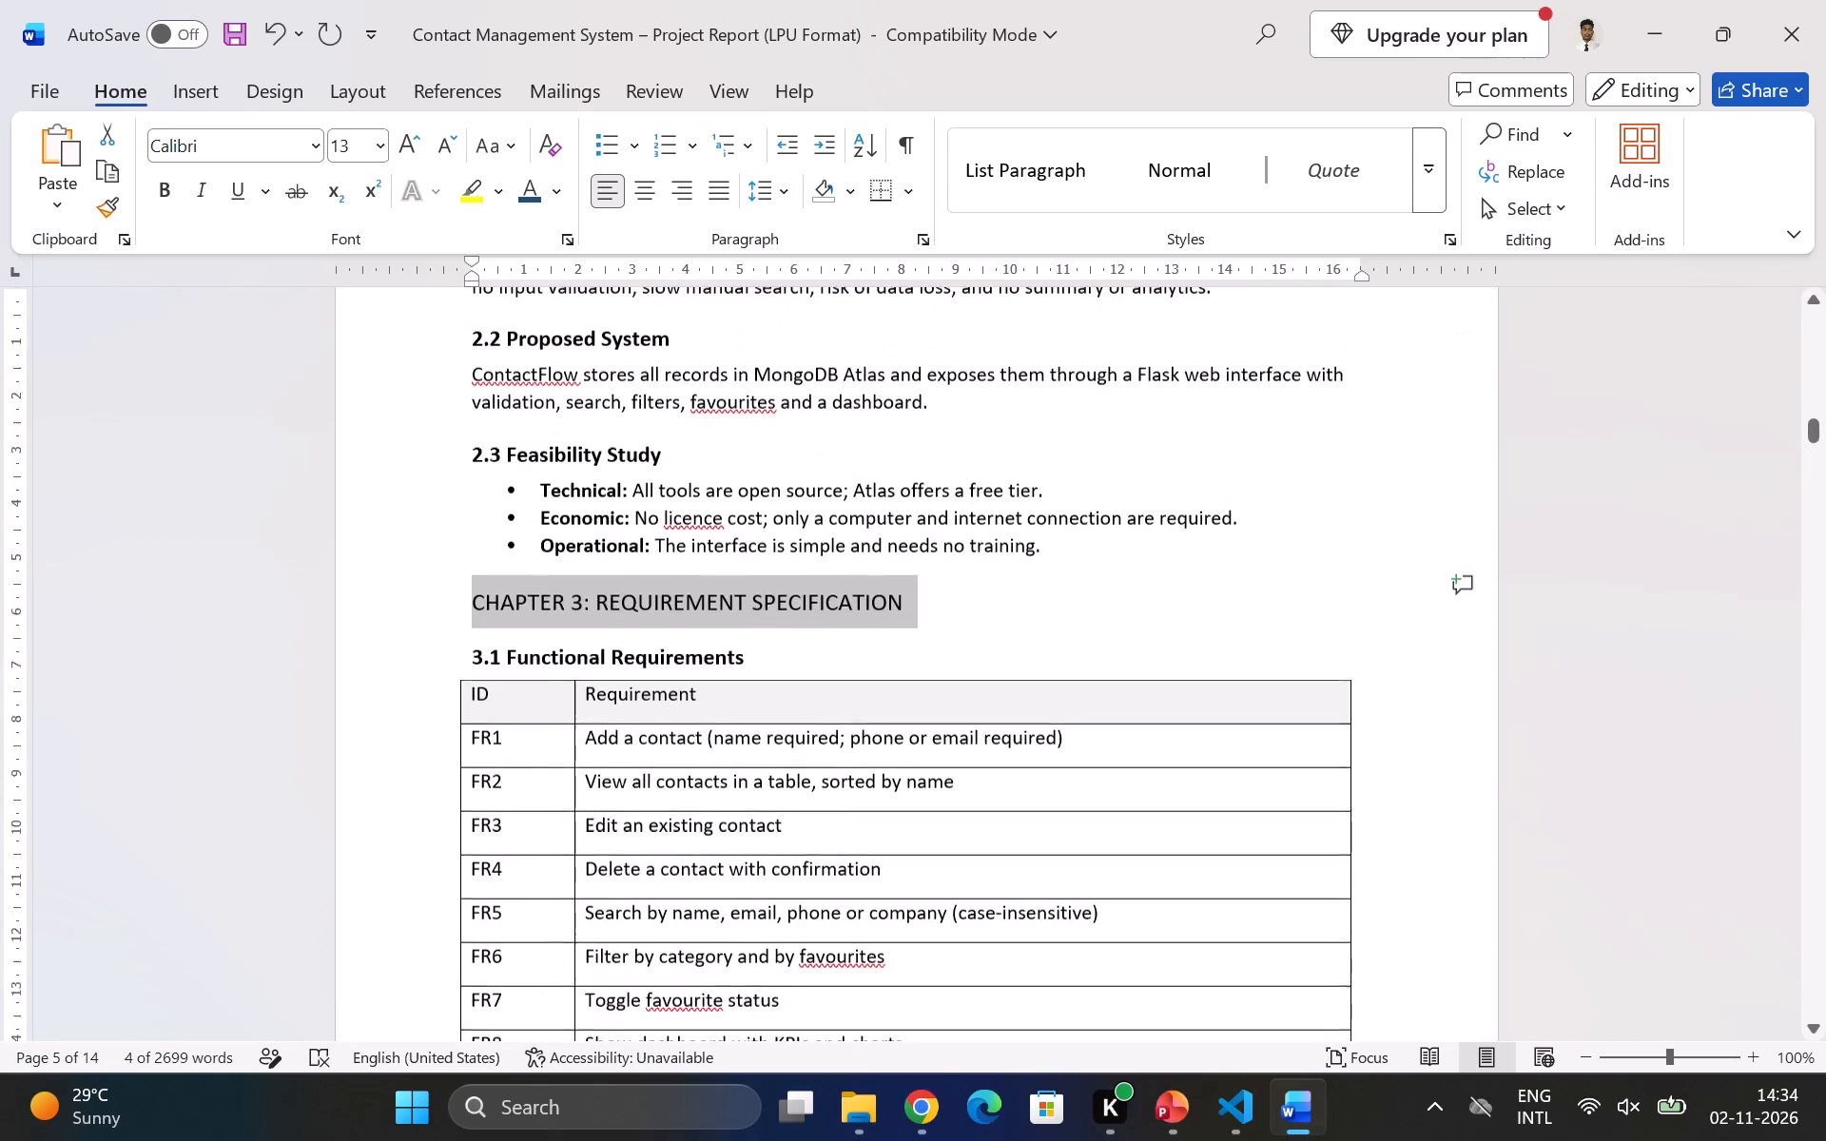
scroll(799, 689, up, 1)
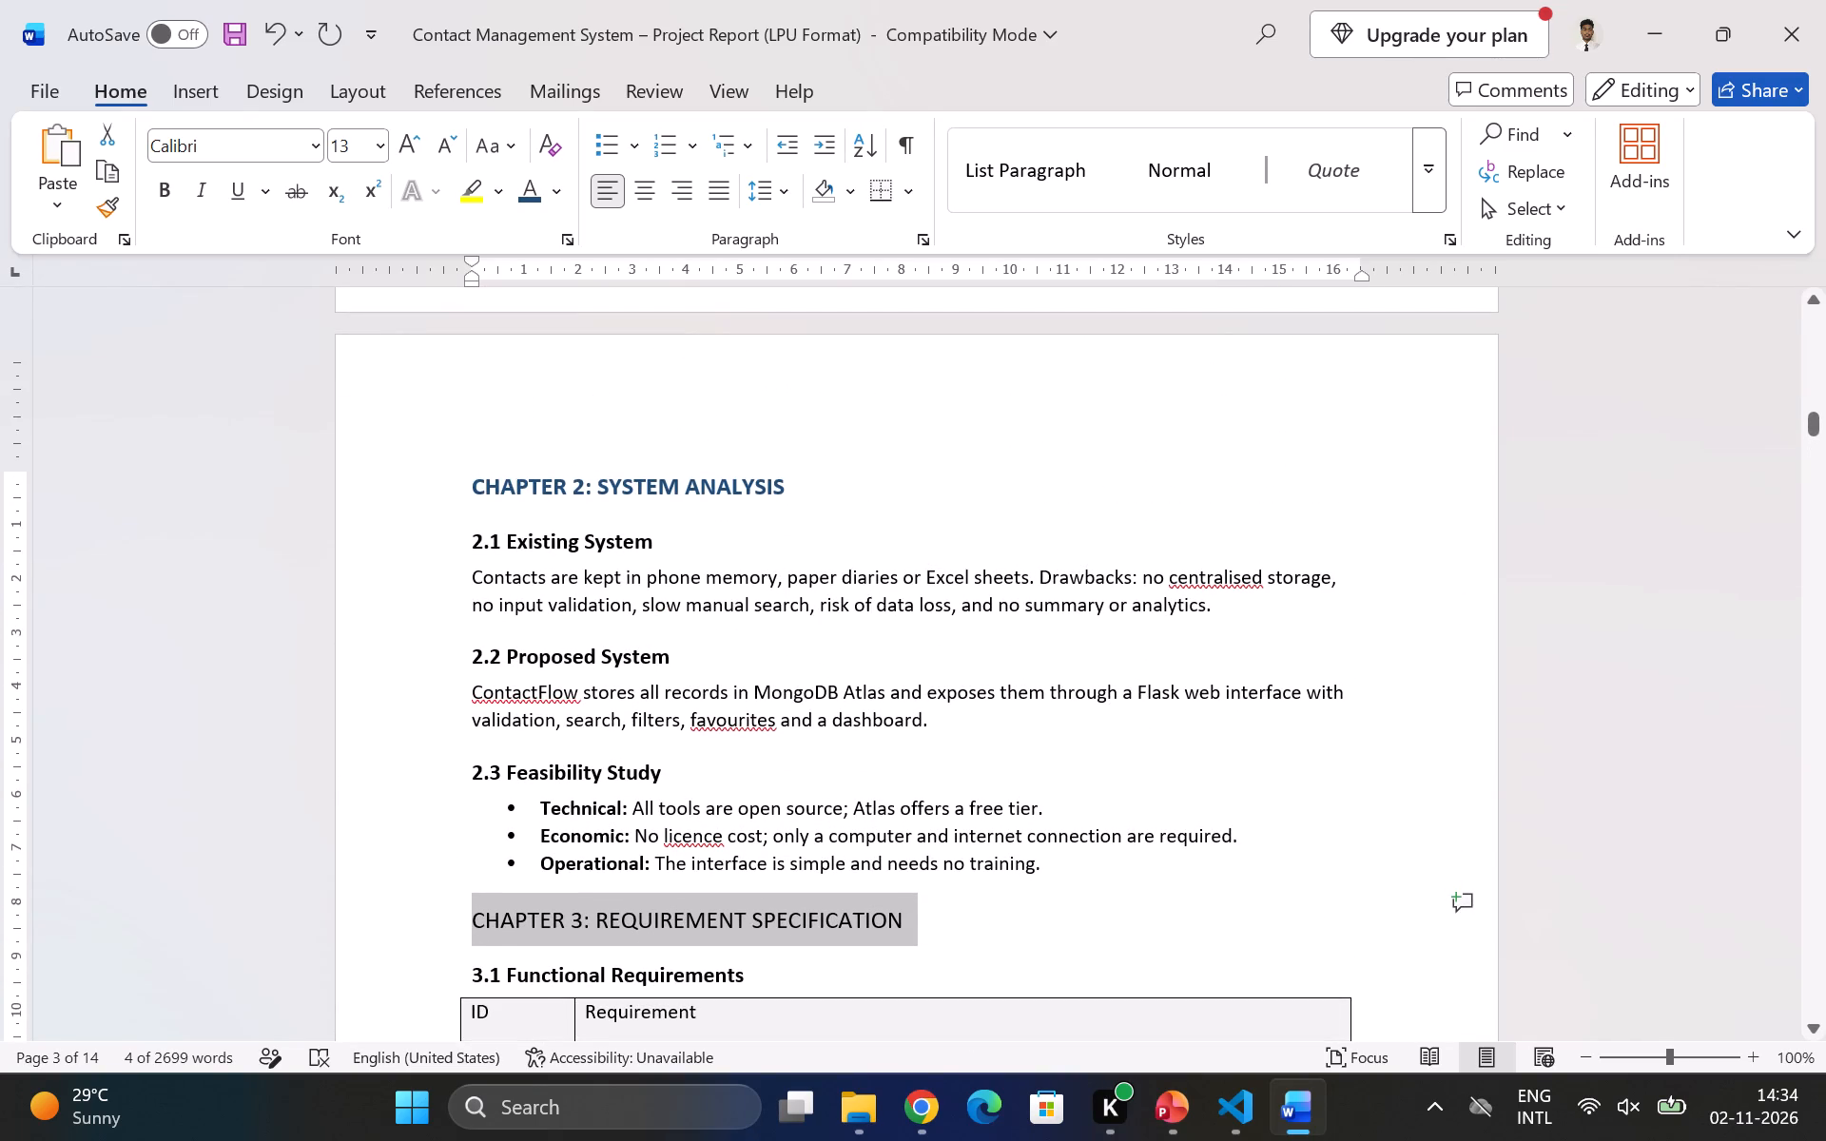
scroll(760, 826, down, 1)
scroll(760, 826, up, 1)
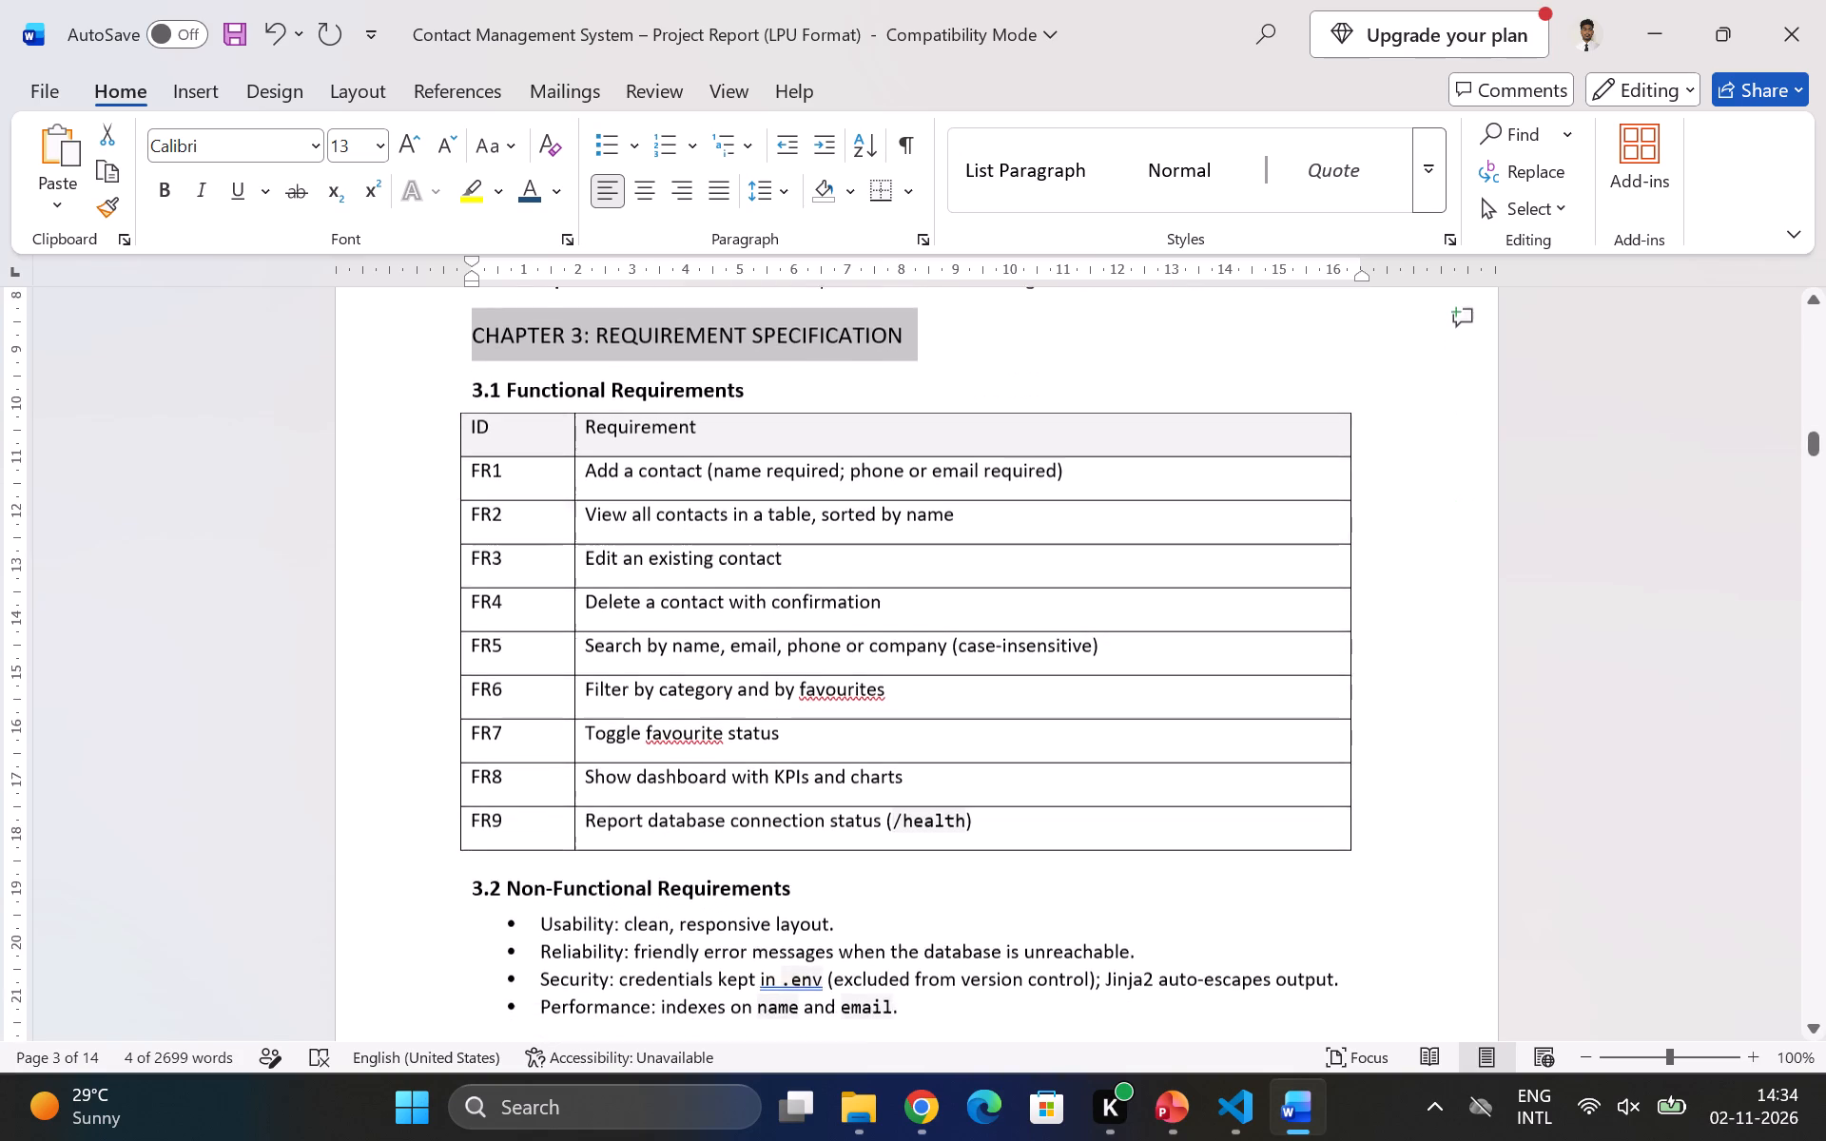
scroll(760, 826, up, 1)
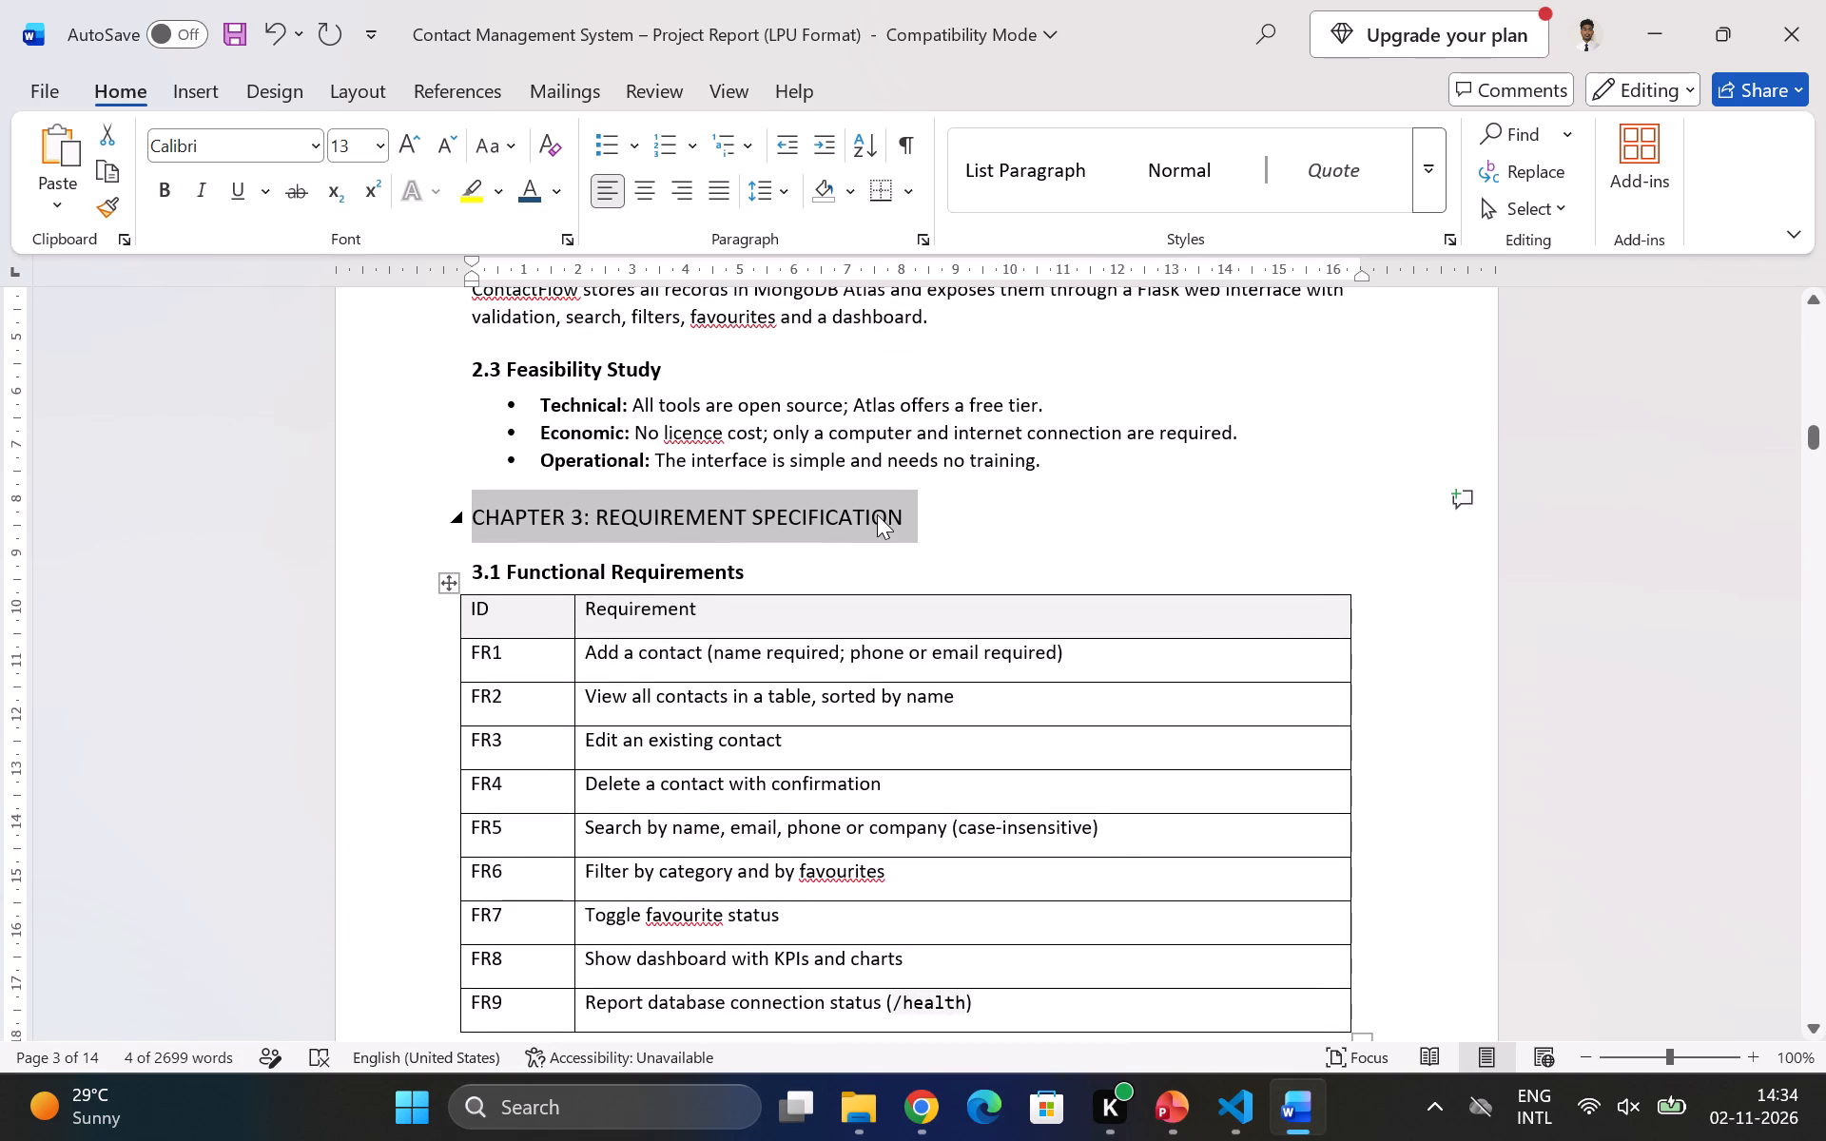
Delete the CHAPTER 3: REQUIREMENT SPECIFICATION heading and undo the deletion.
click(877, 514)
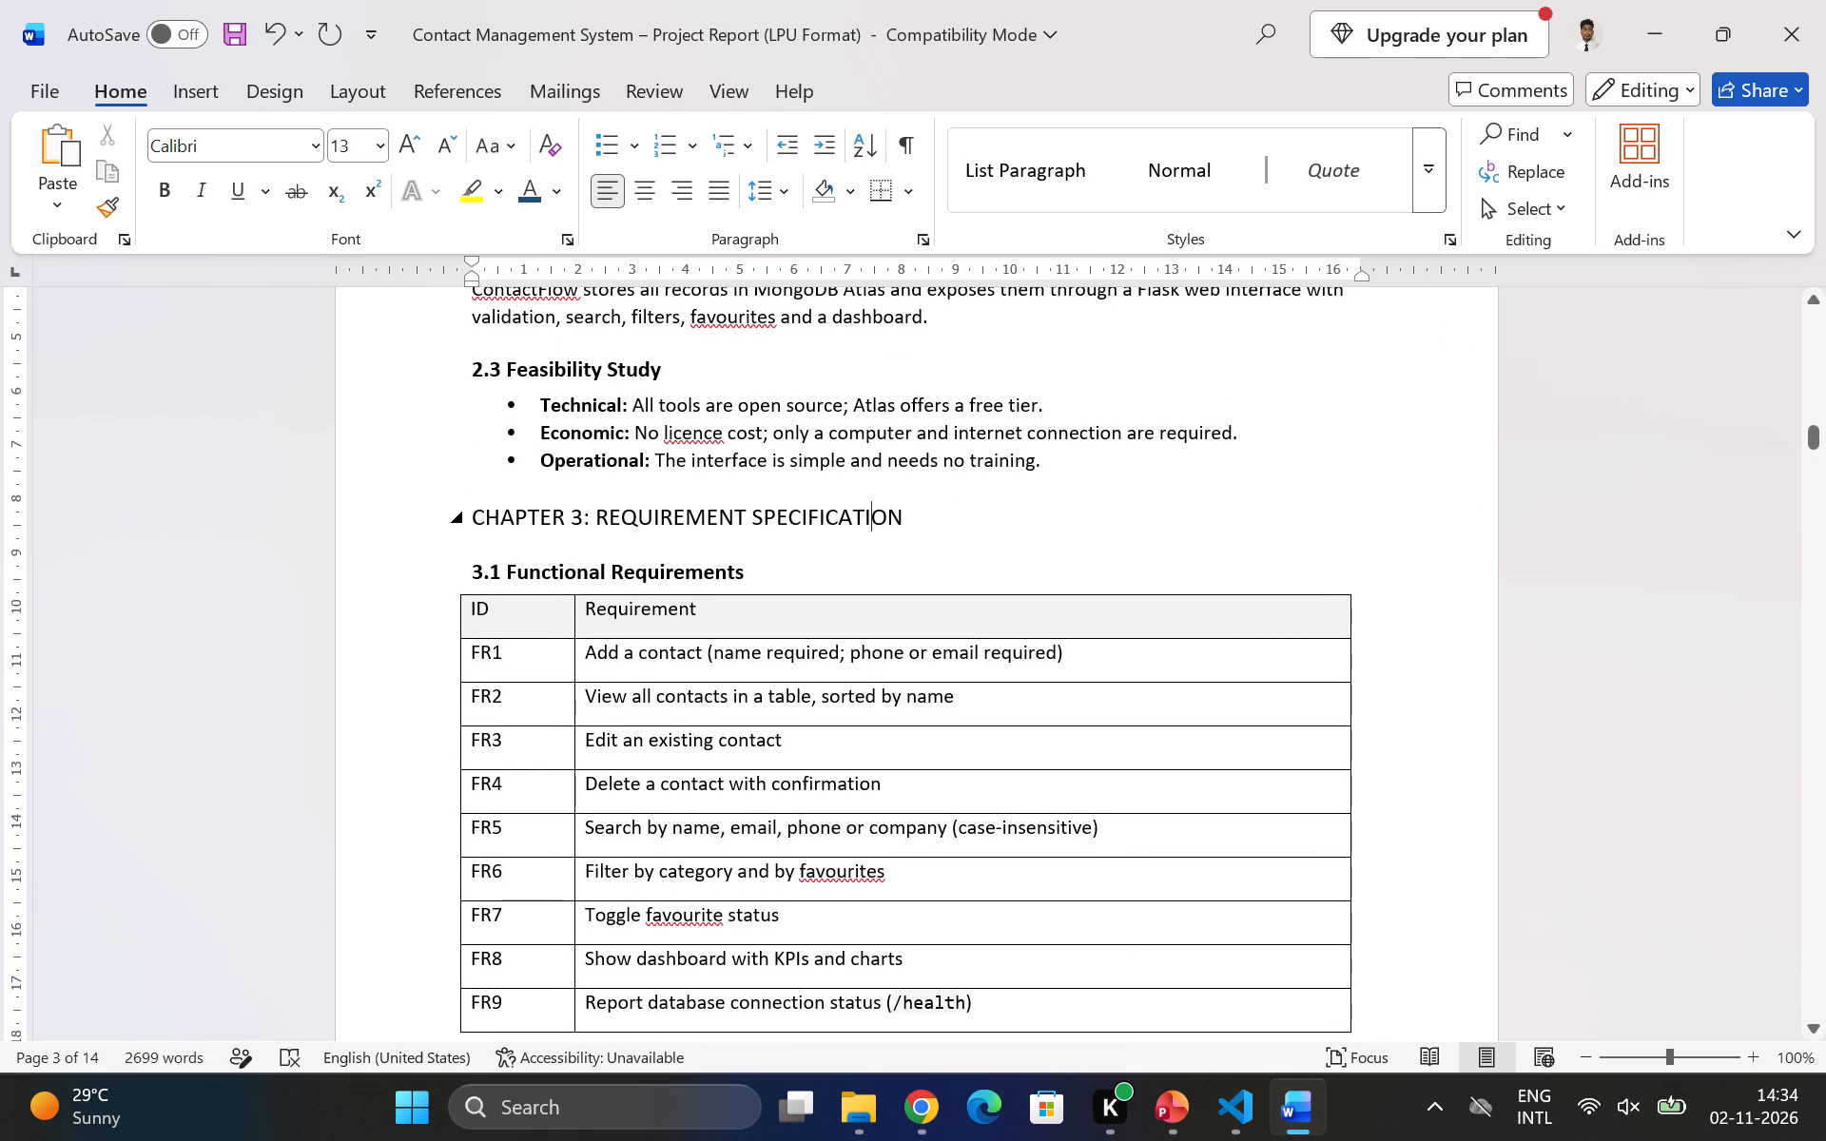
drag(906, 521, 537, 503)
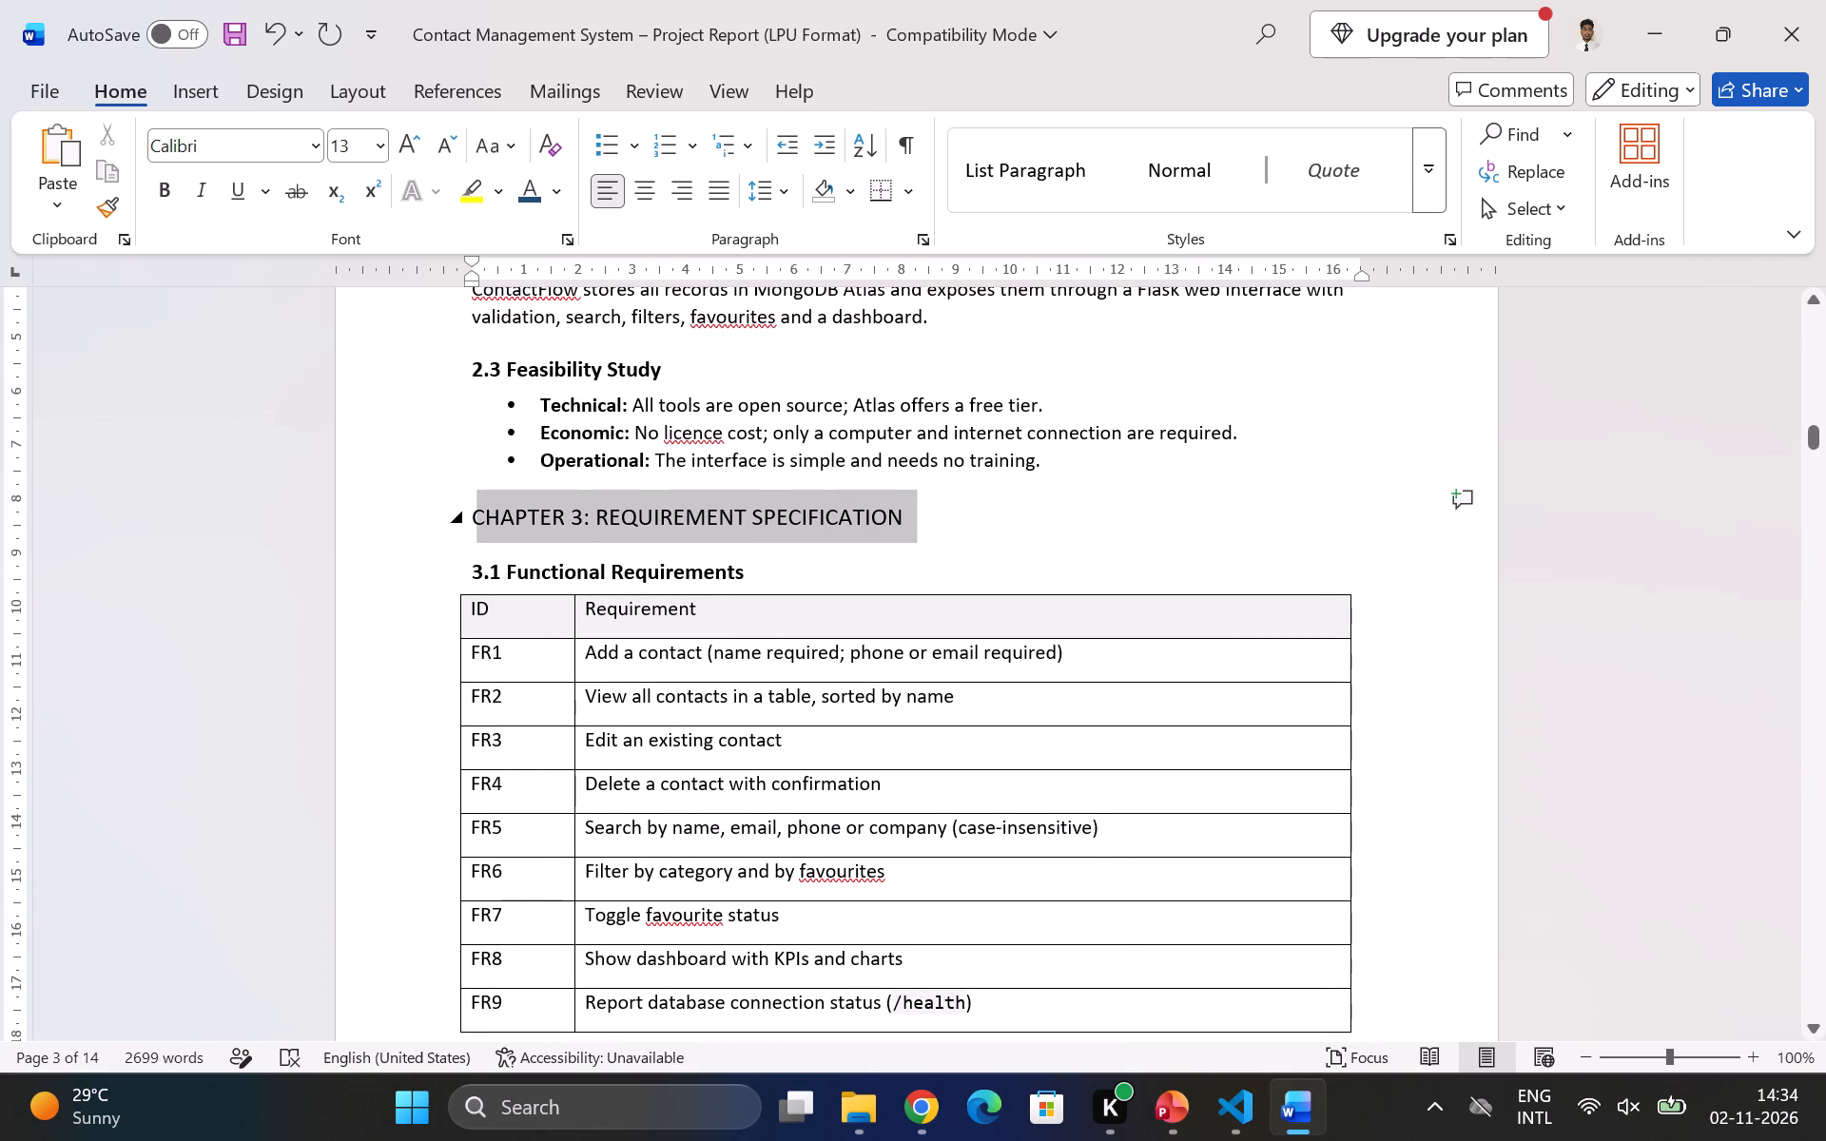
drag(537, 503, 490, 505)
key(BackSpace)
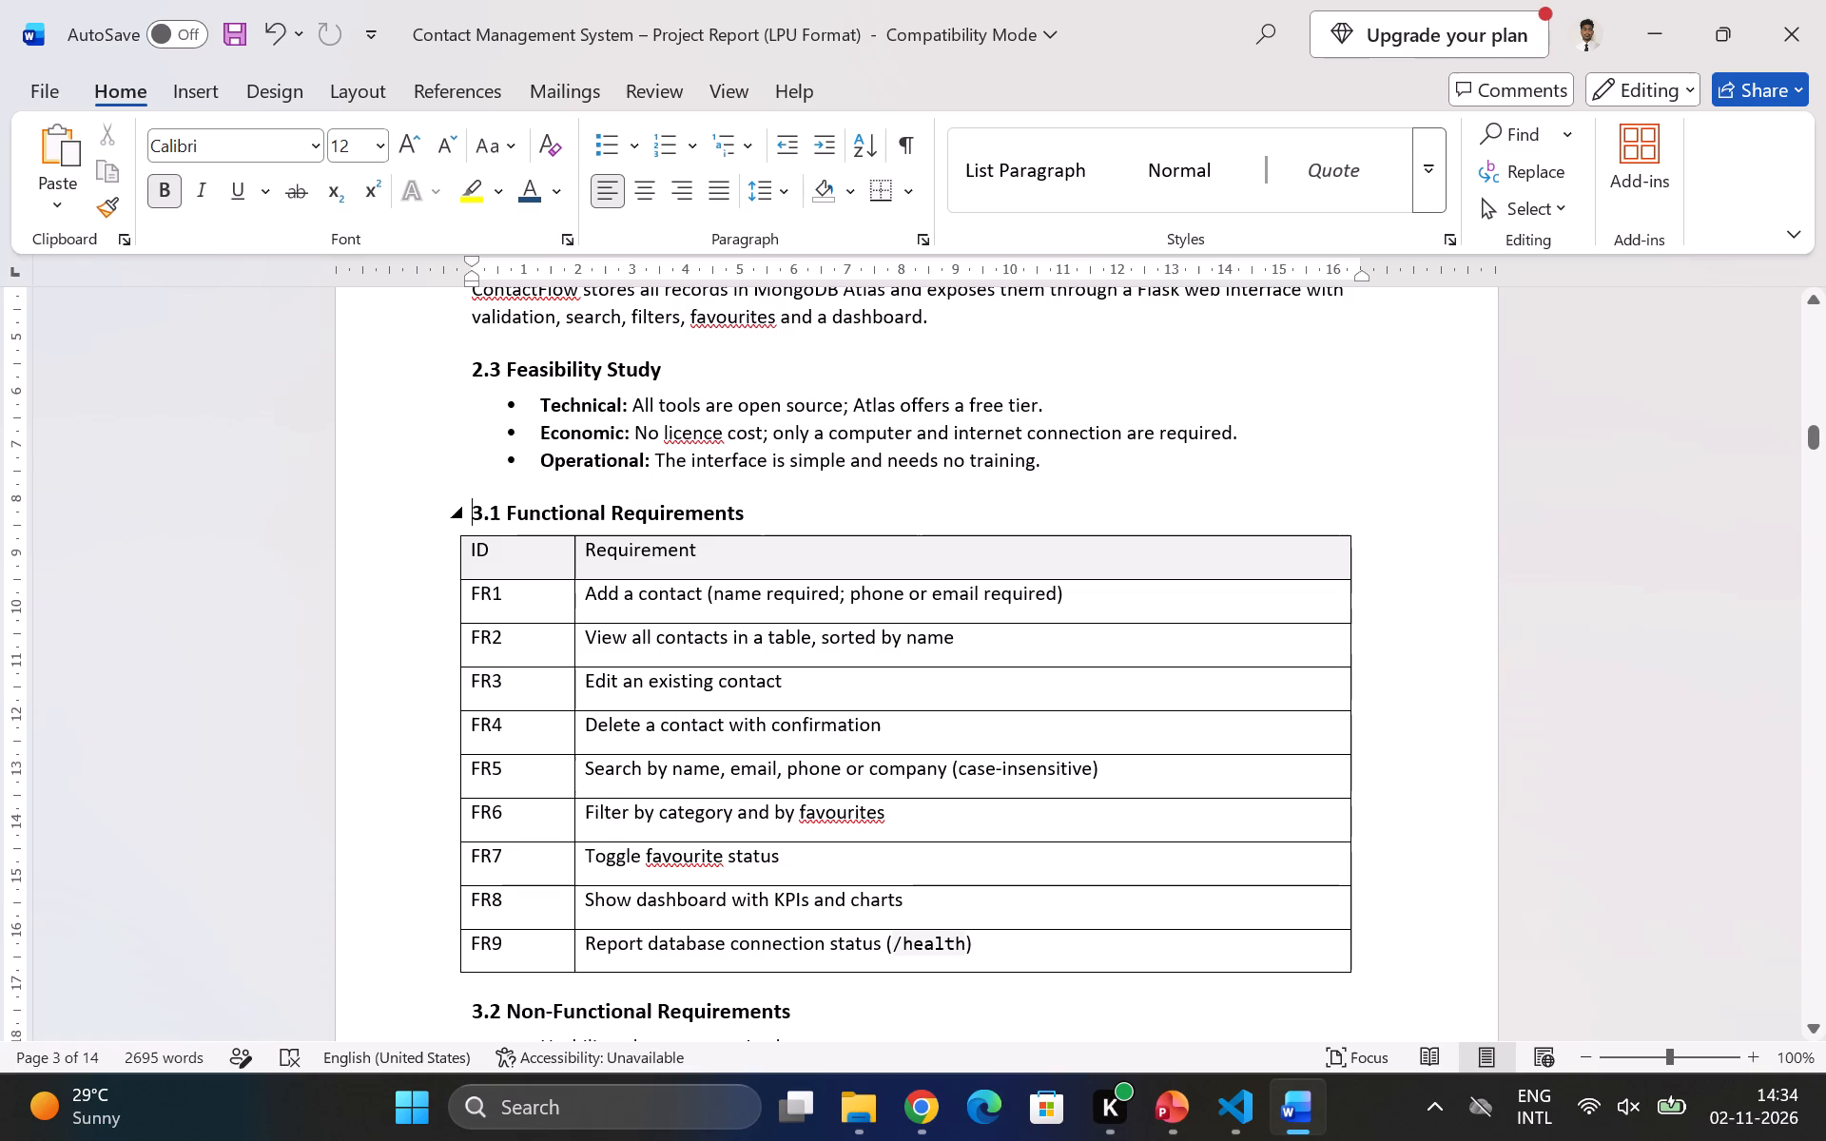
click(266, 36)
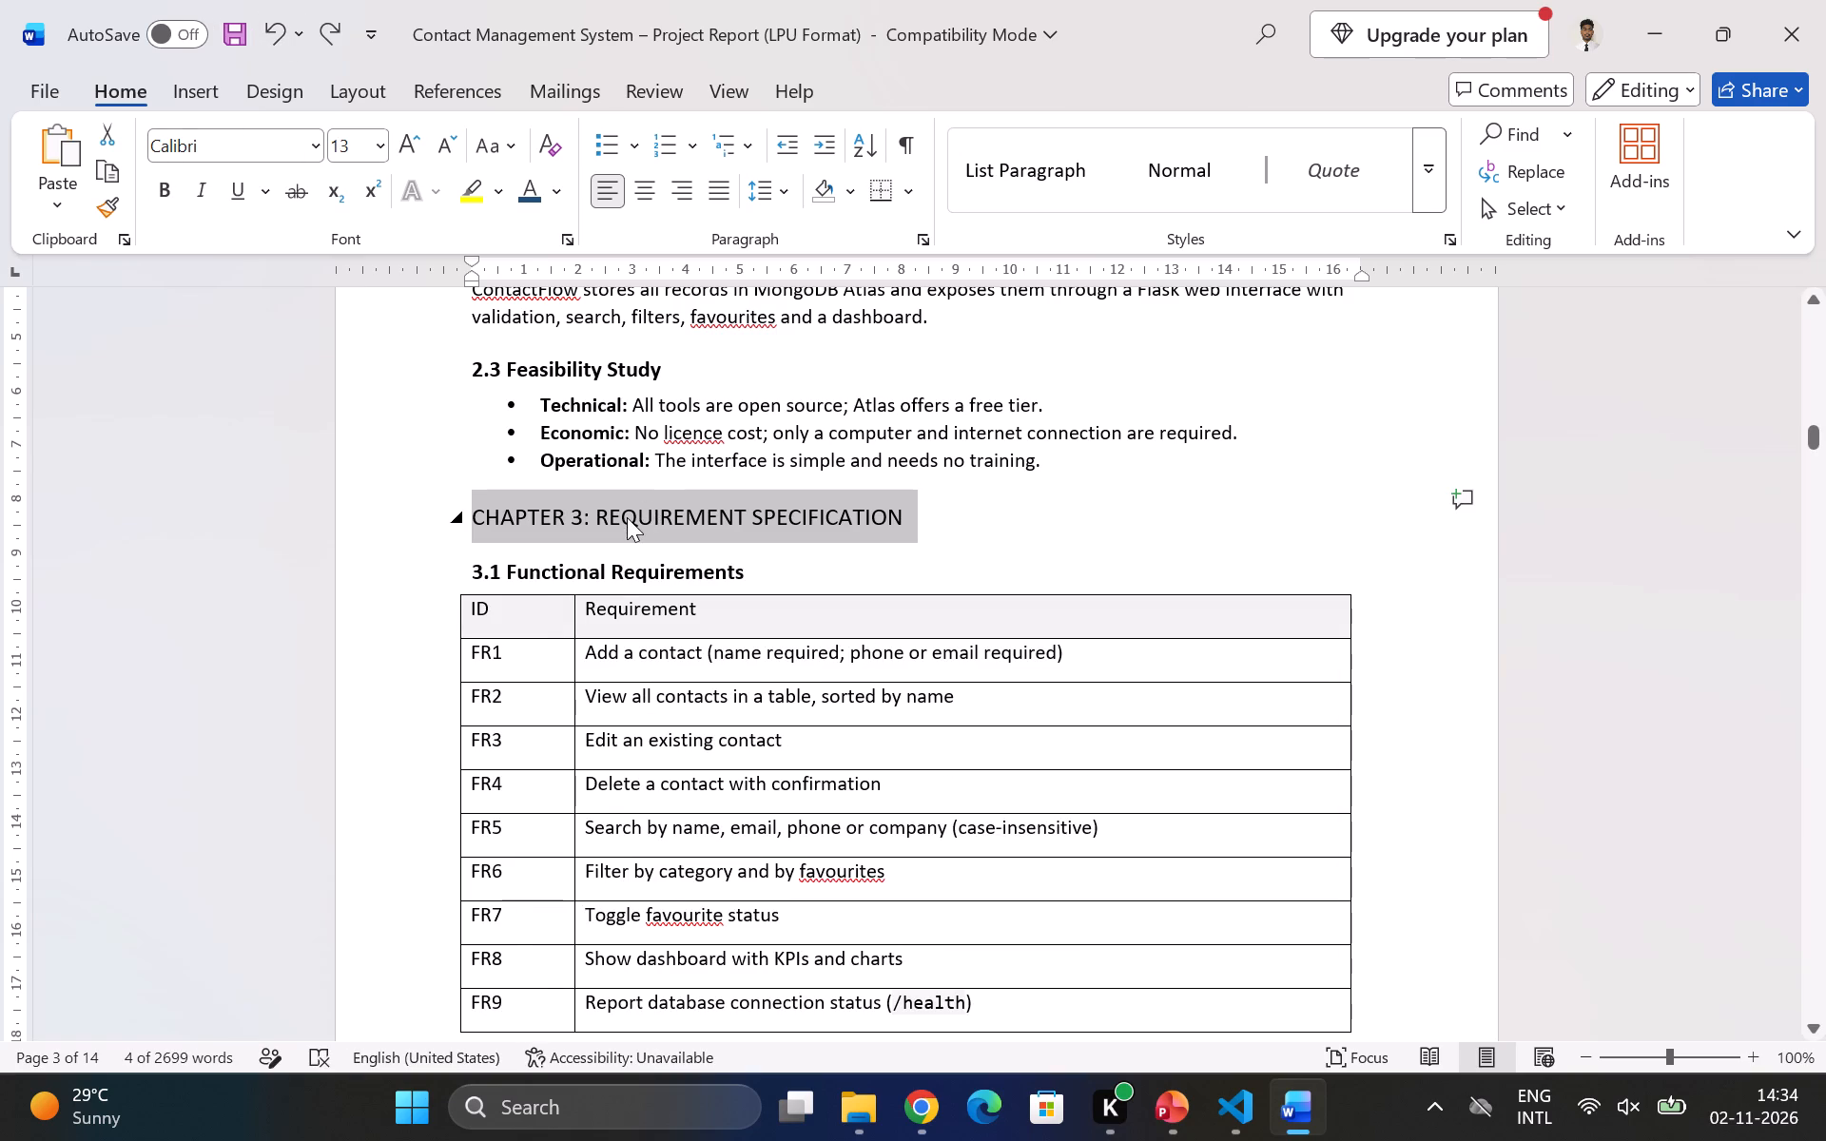
Color the CHAPTER 3: REQUIREMENT SPECIFICATION heading the same dark blue as the CHAPTER 2 heading.
click(528, 202)
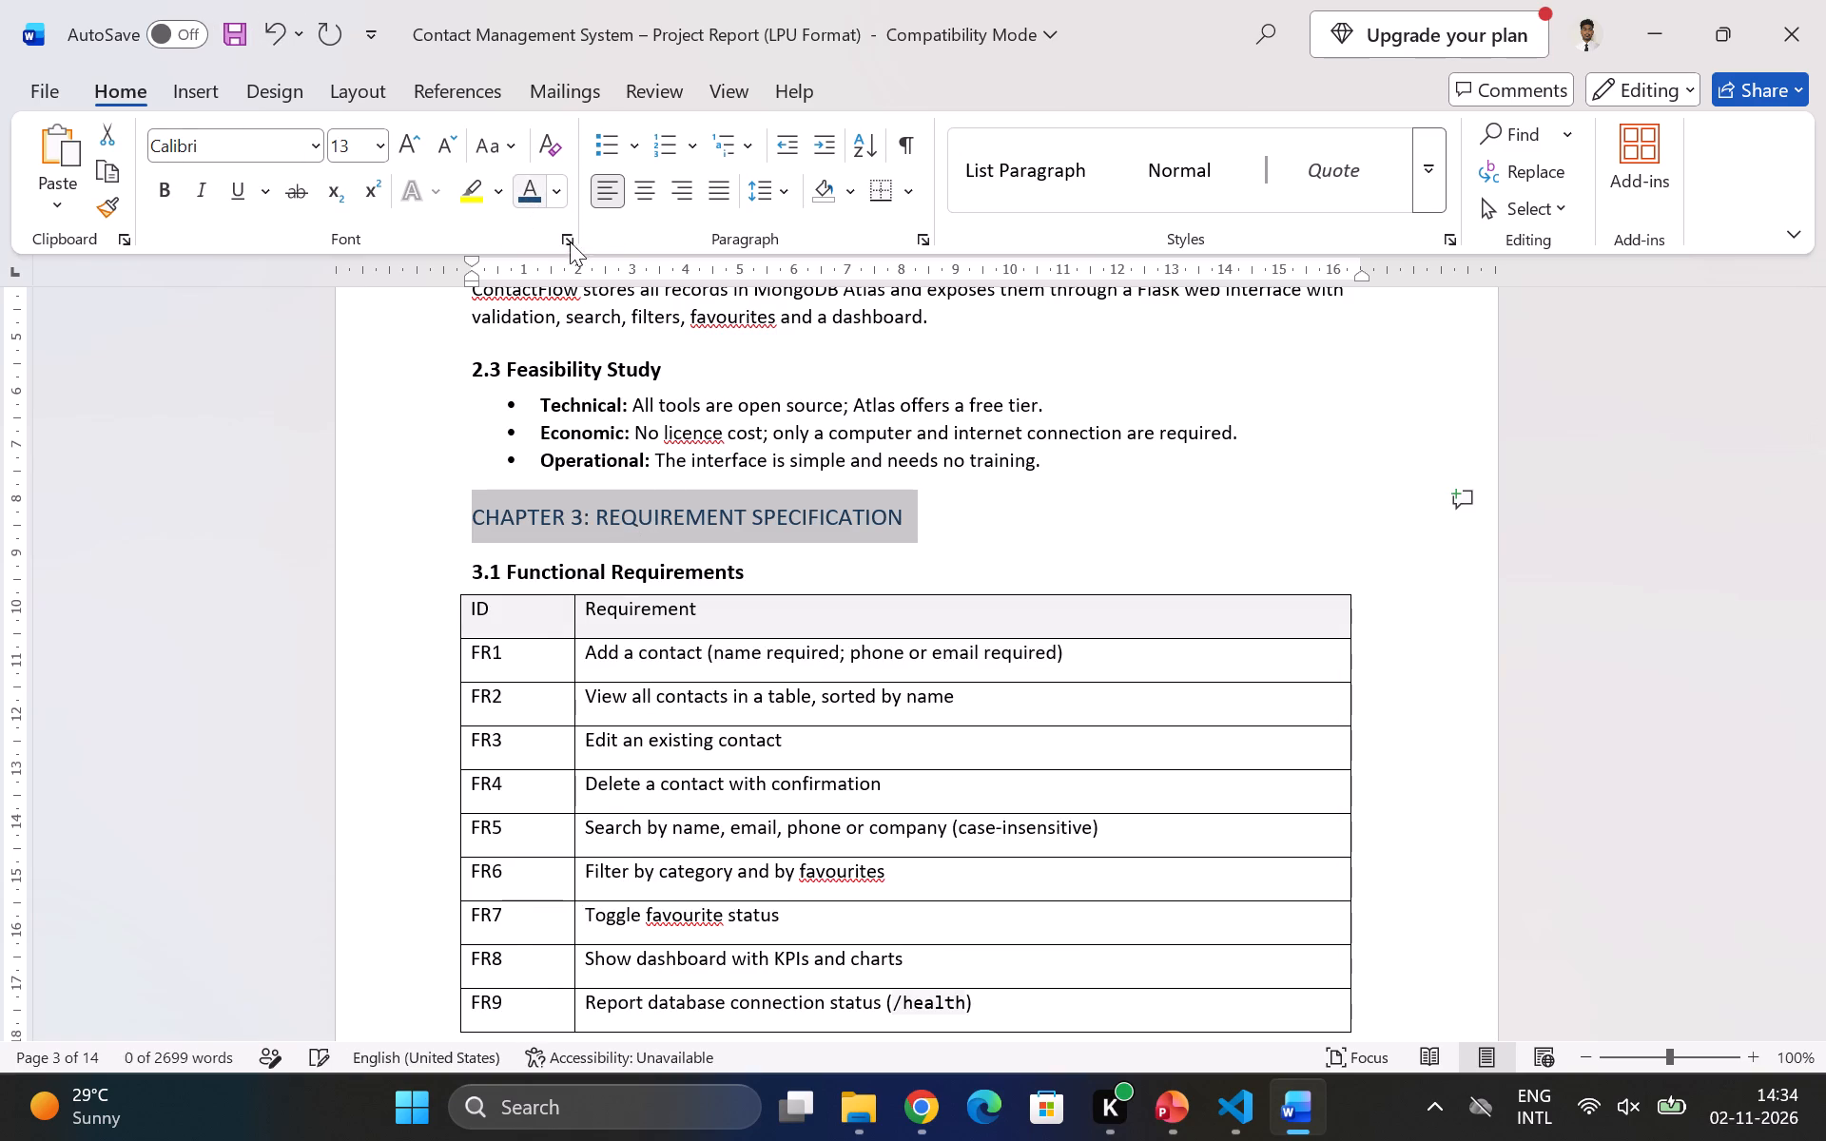
click(1000, 550)
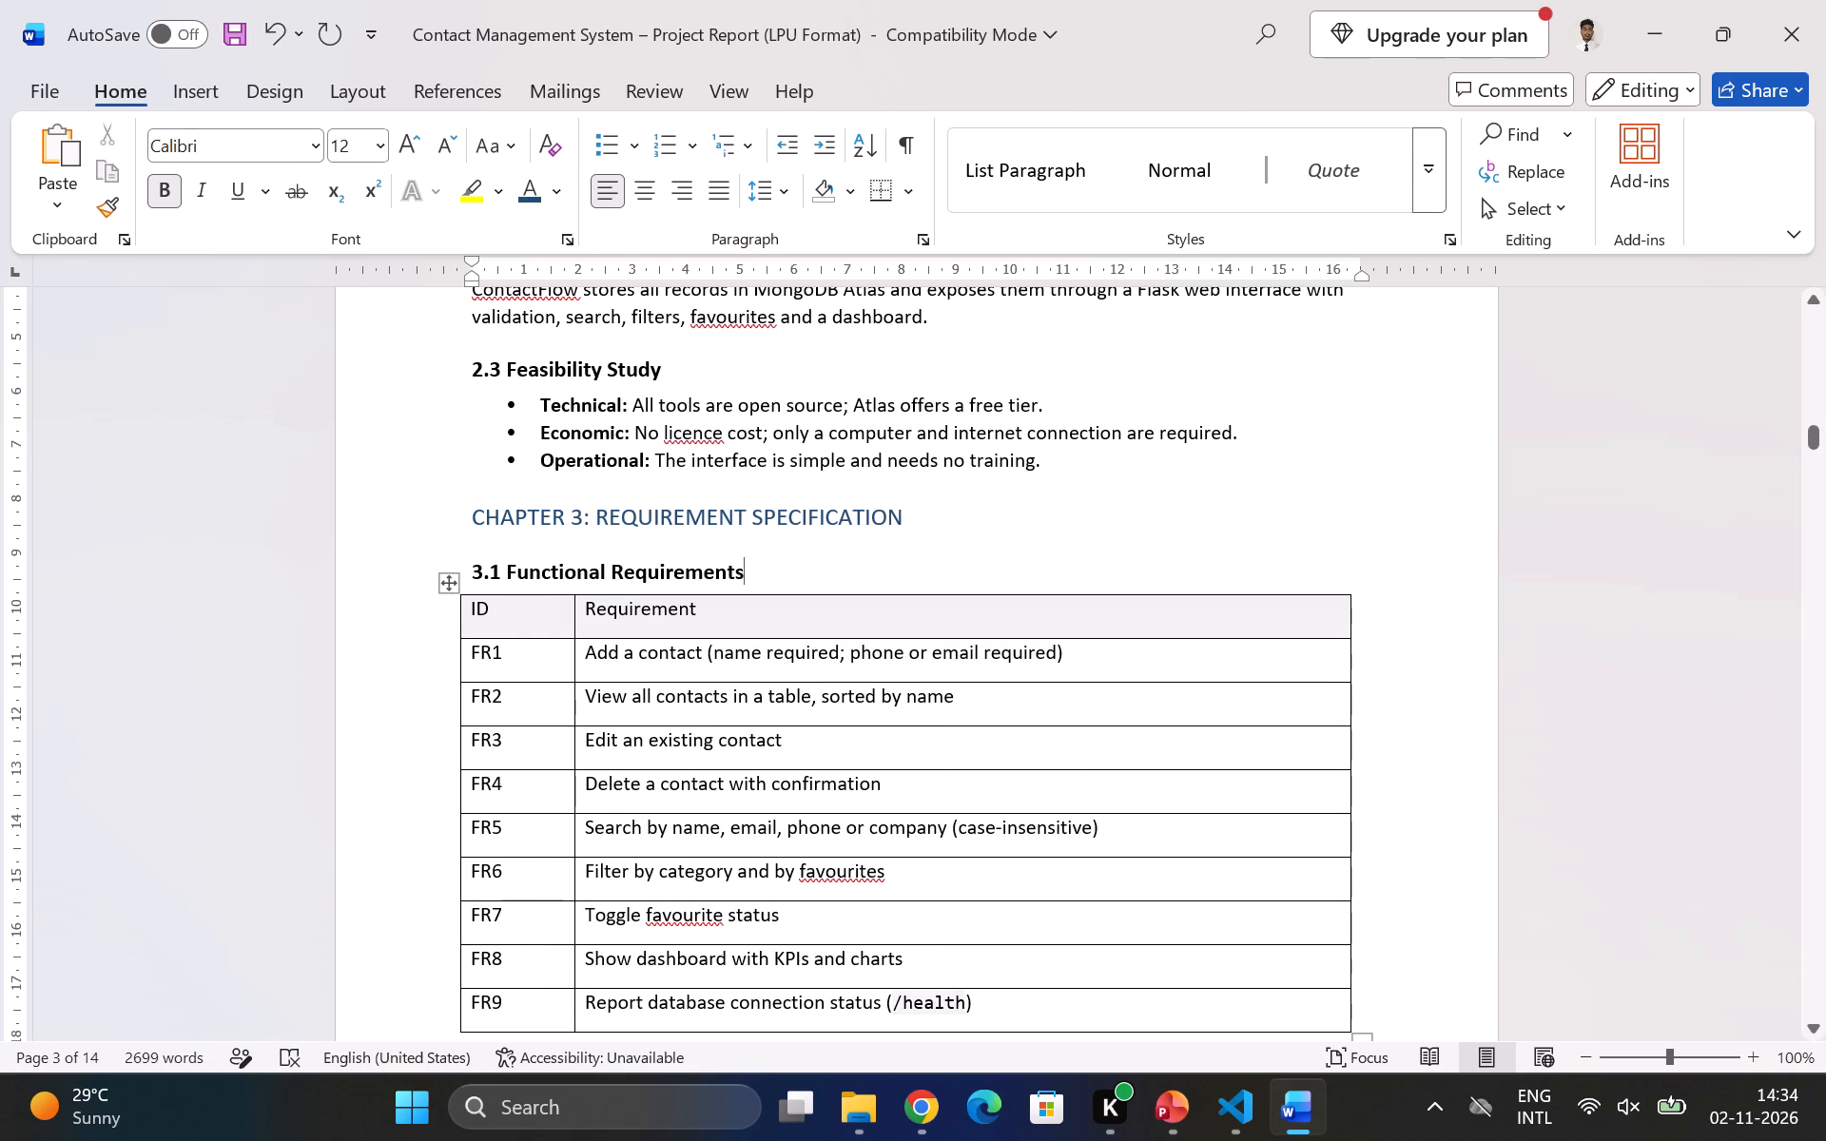
Make the CHAPTER 3: REQUIREMENT SPECIFICATION heading bold like the other chapter headings.
drag(920, 512, 525, 492)
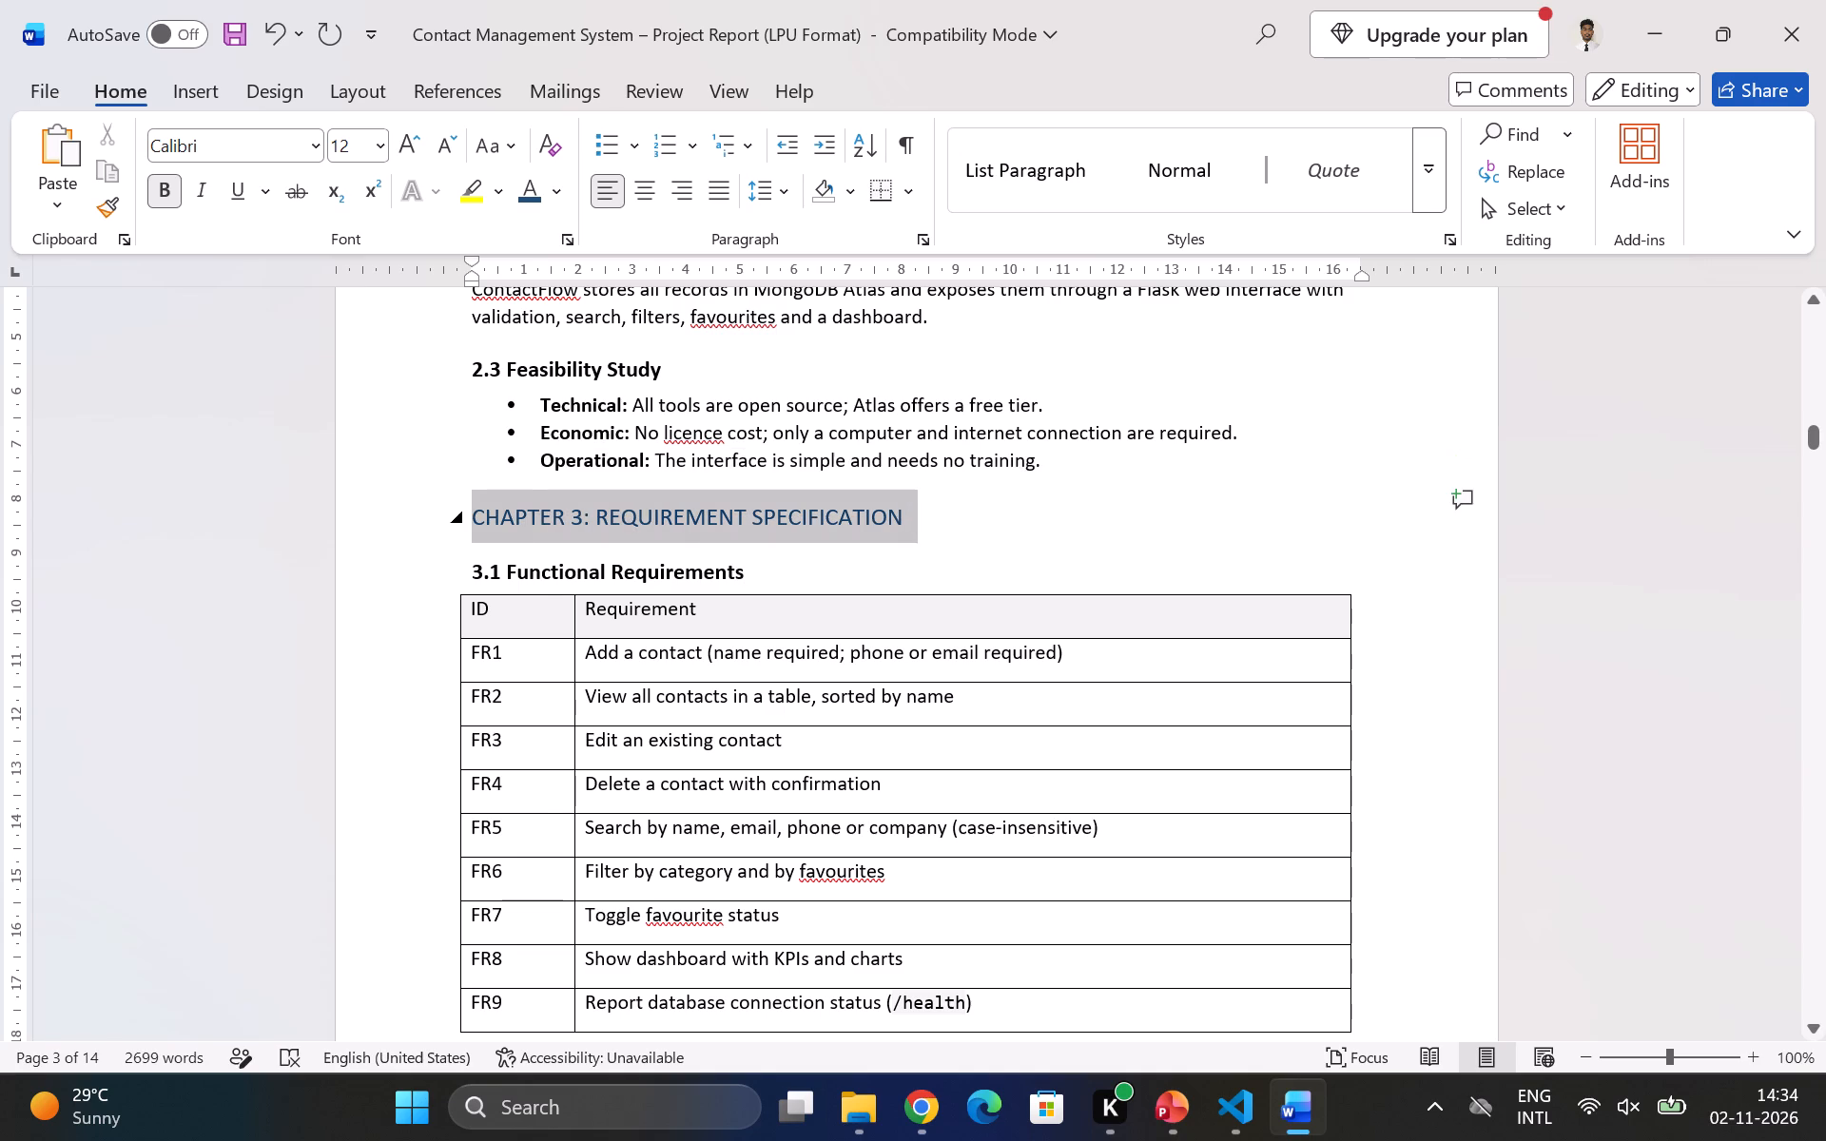
drag(525, 492, 490, 509)
click(505, 453)
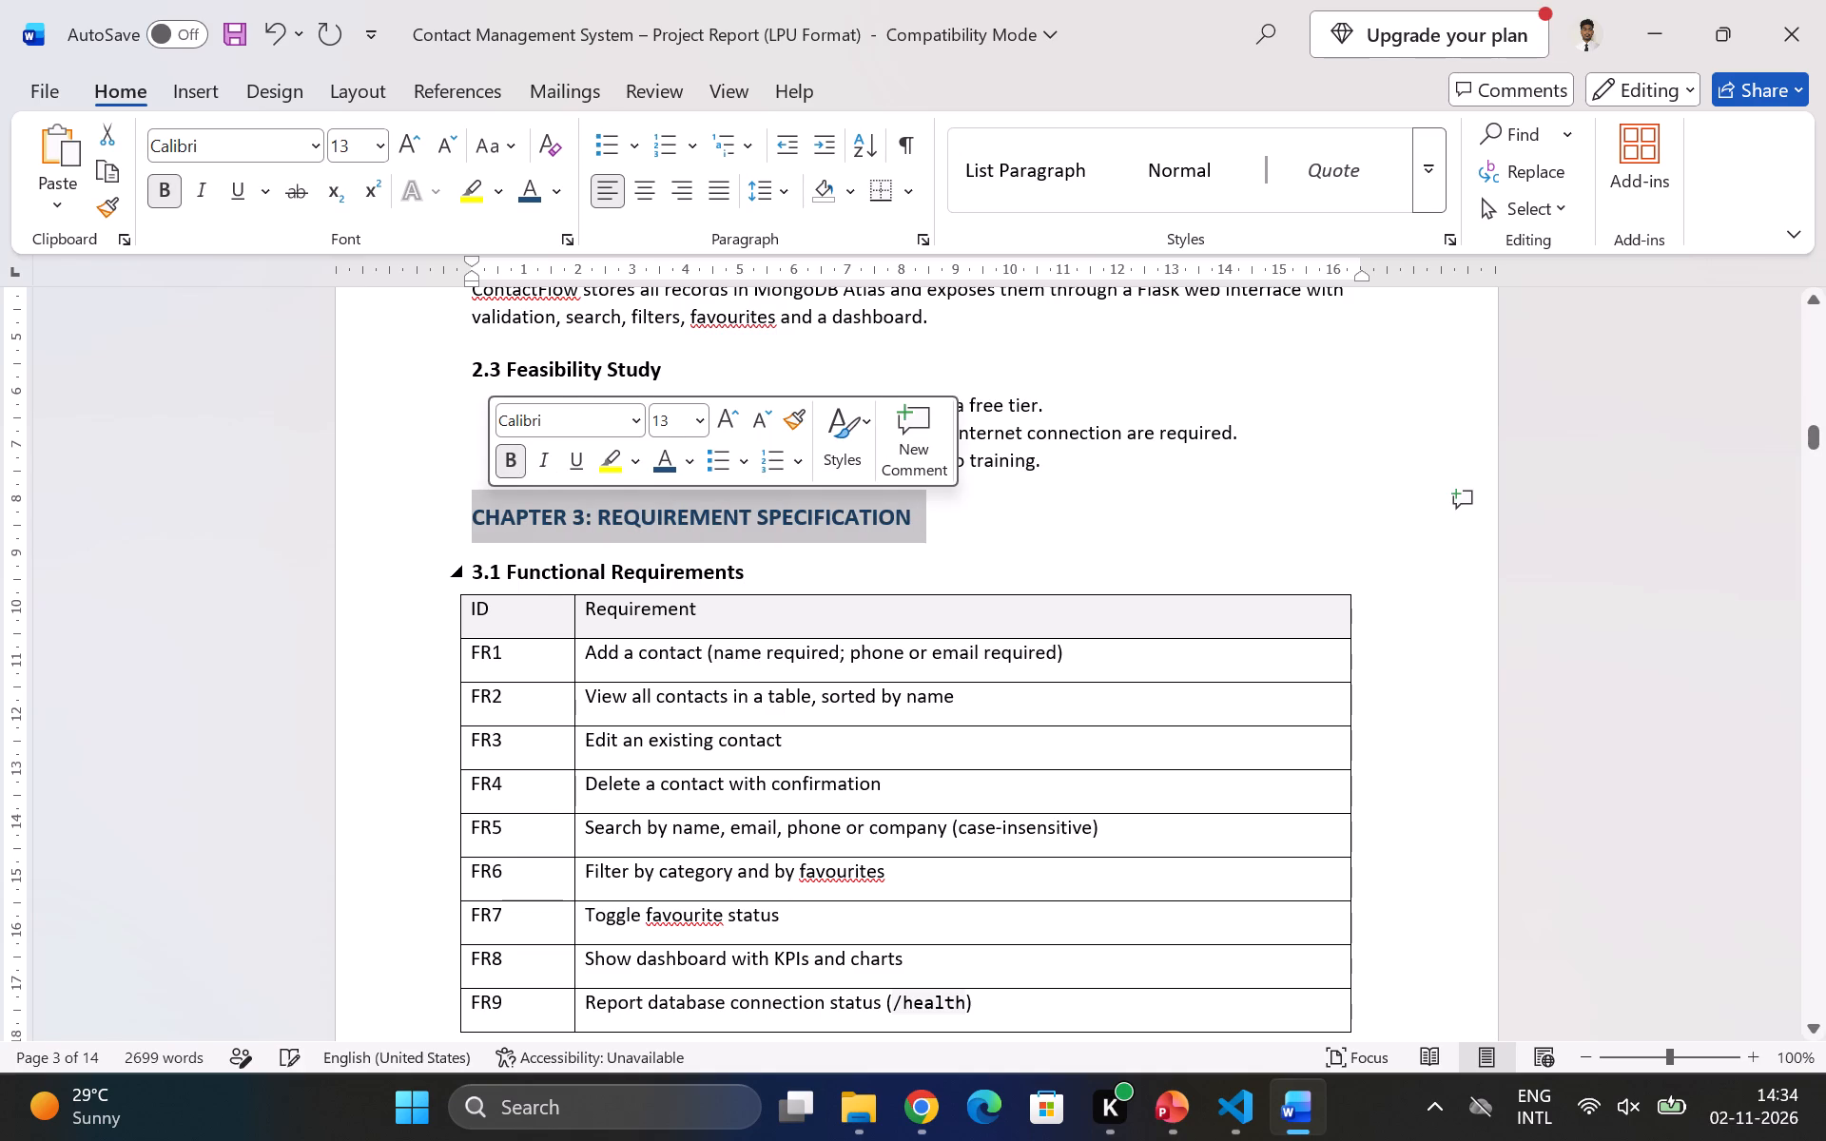
click(848, 575)
Color the CHAPTER 4: SYSTEM DESIGN heading the same dark blue as the CHAPTER 3 heading.
scroll(848, 575, down, 2)
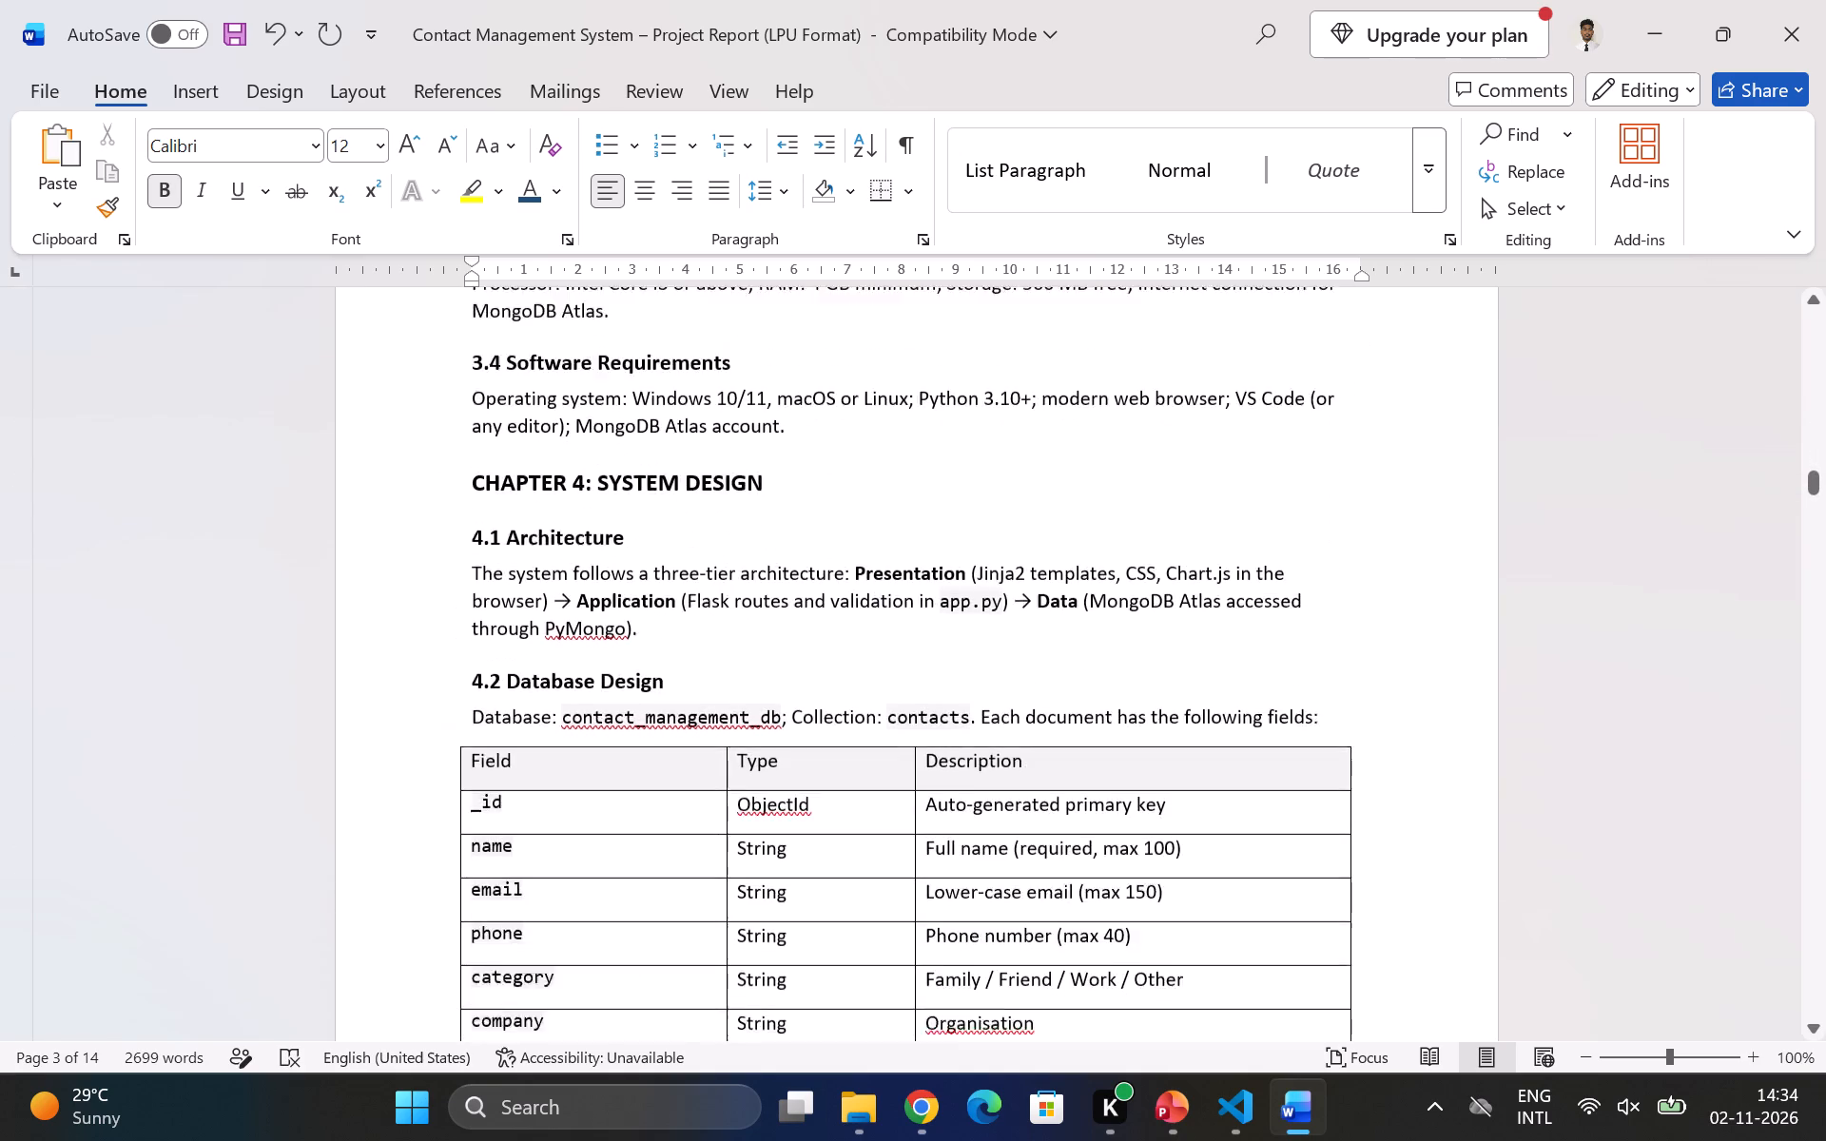
scroll(848, 575, down, 1)
scroll(848, 575, up, 1)
drag(773, 729, 493, 722)
click(662, 683)
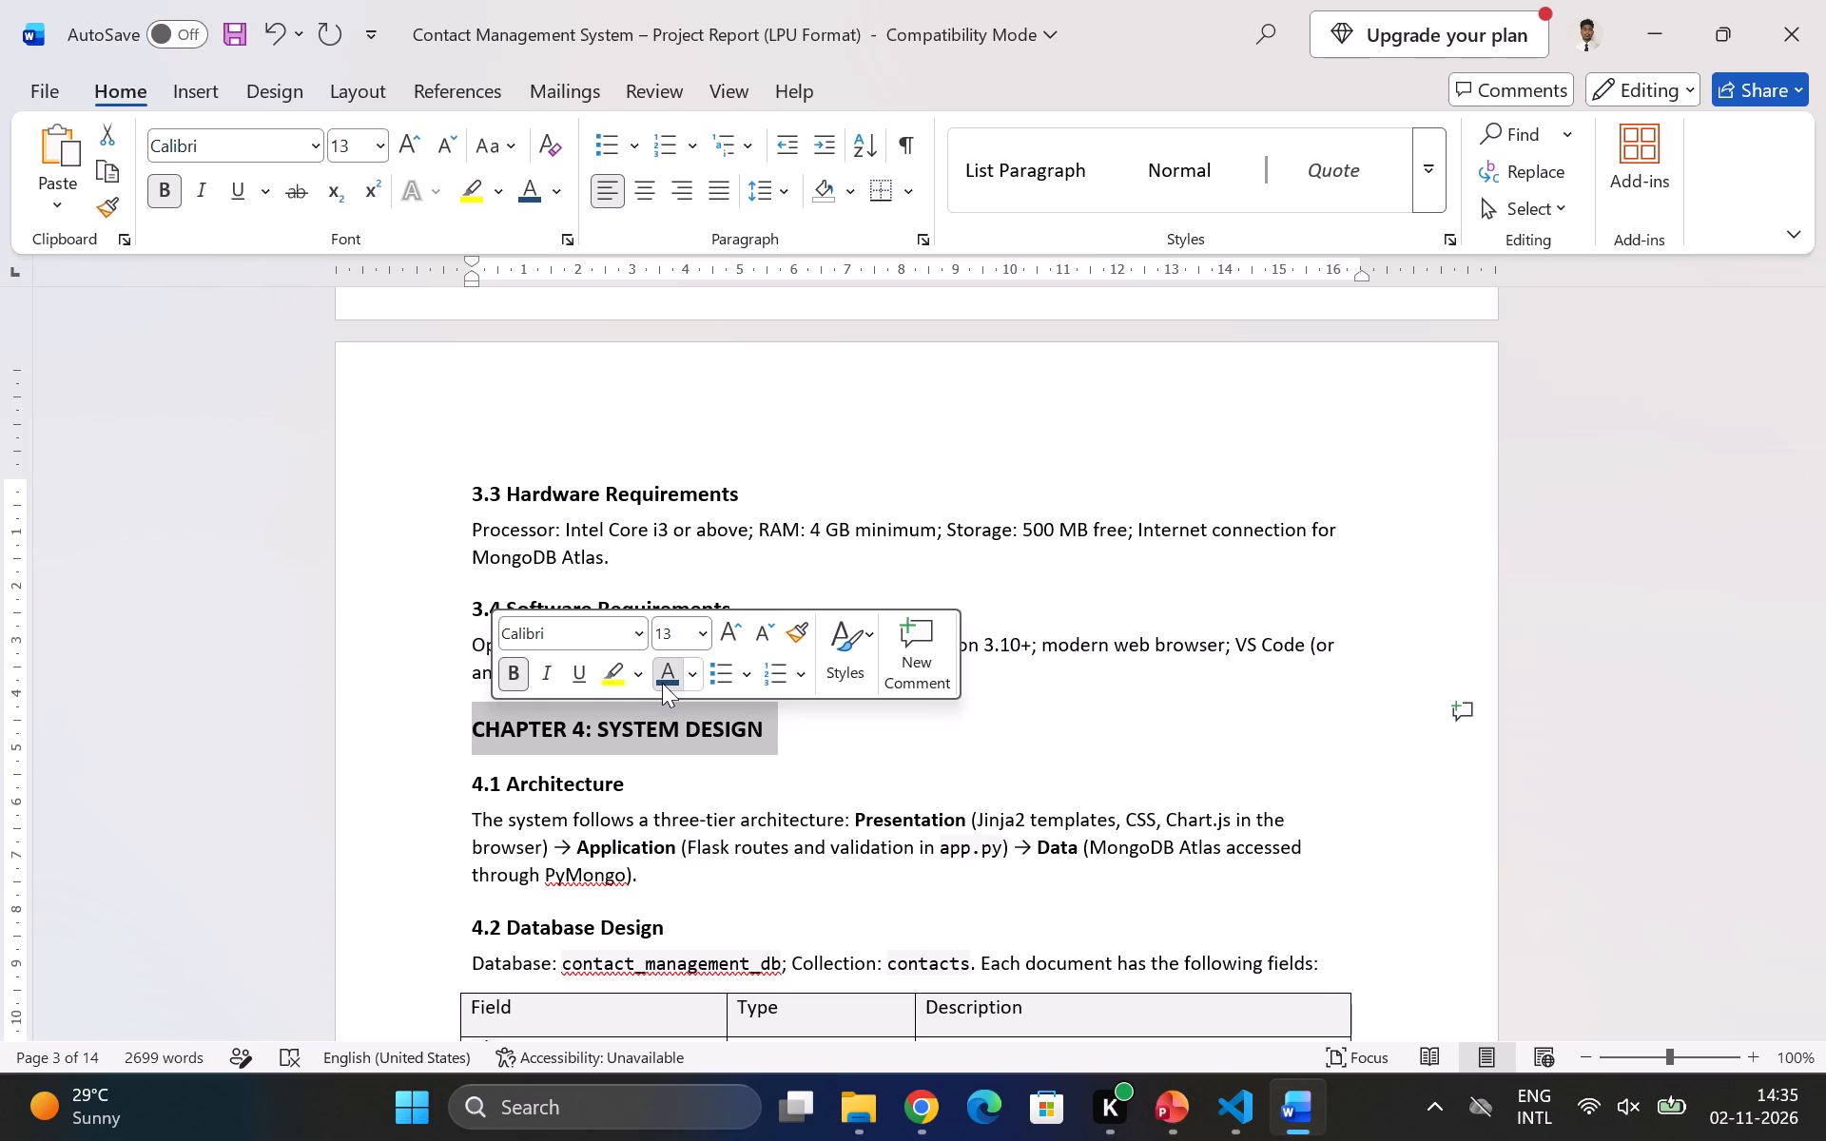
Color the CHAPTER 5: IMPLEMENTATION (SOURCE CODE) heading the same dark blue as the CHAPTER 4 heading.
scroll(718, 771, down, 3)
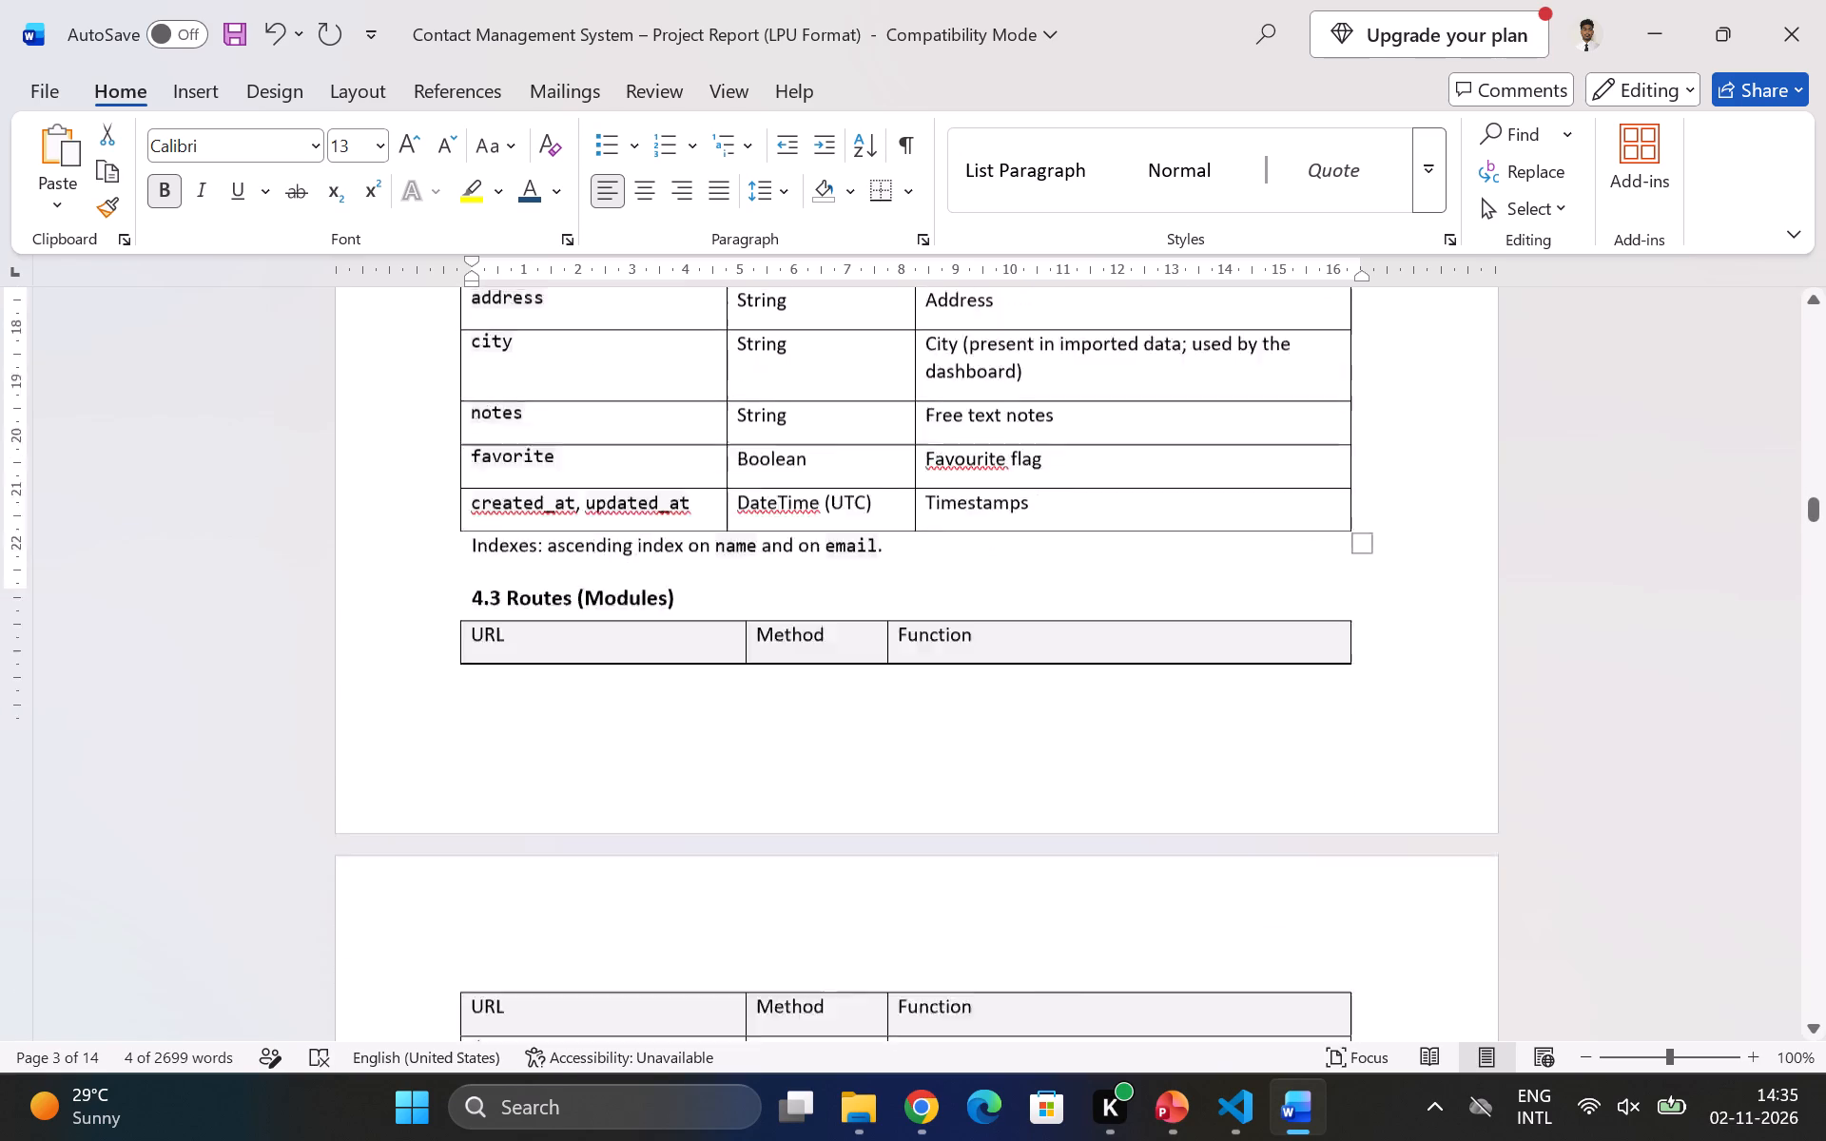
scroll(718, 771, down, 2)
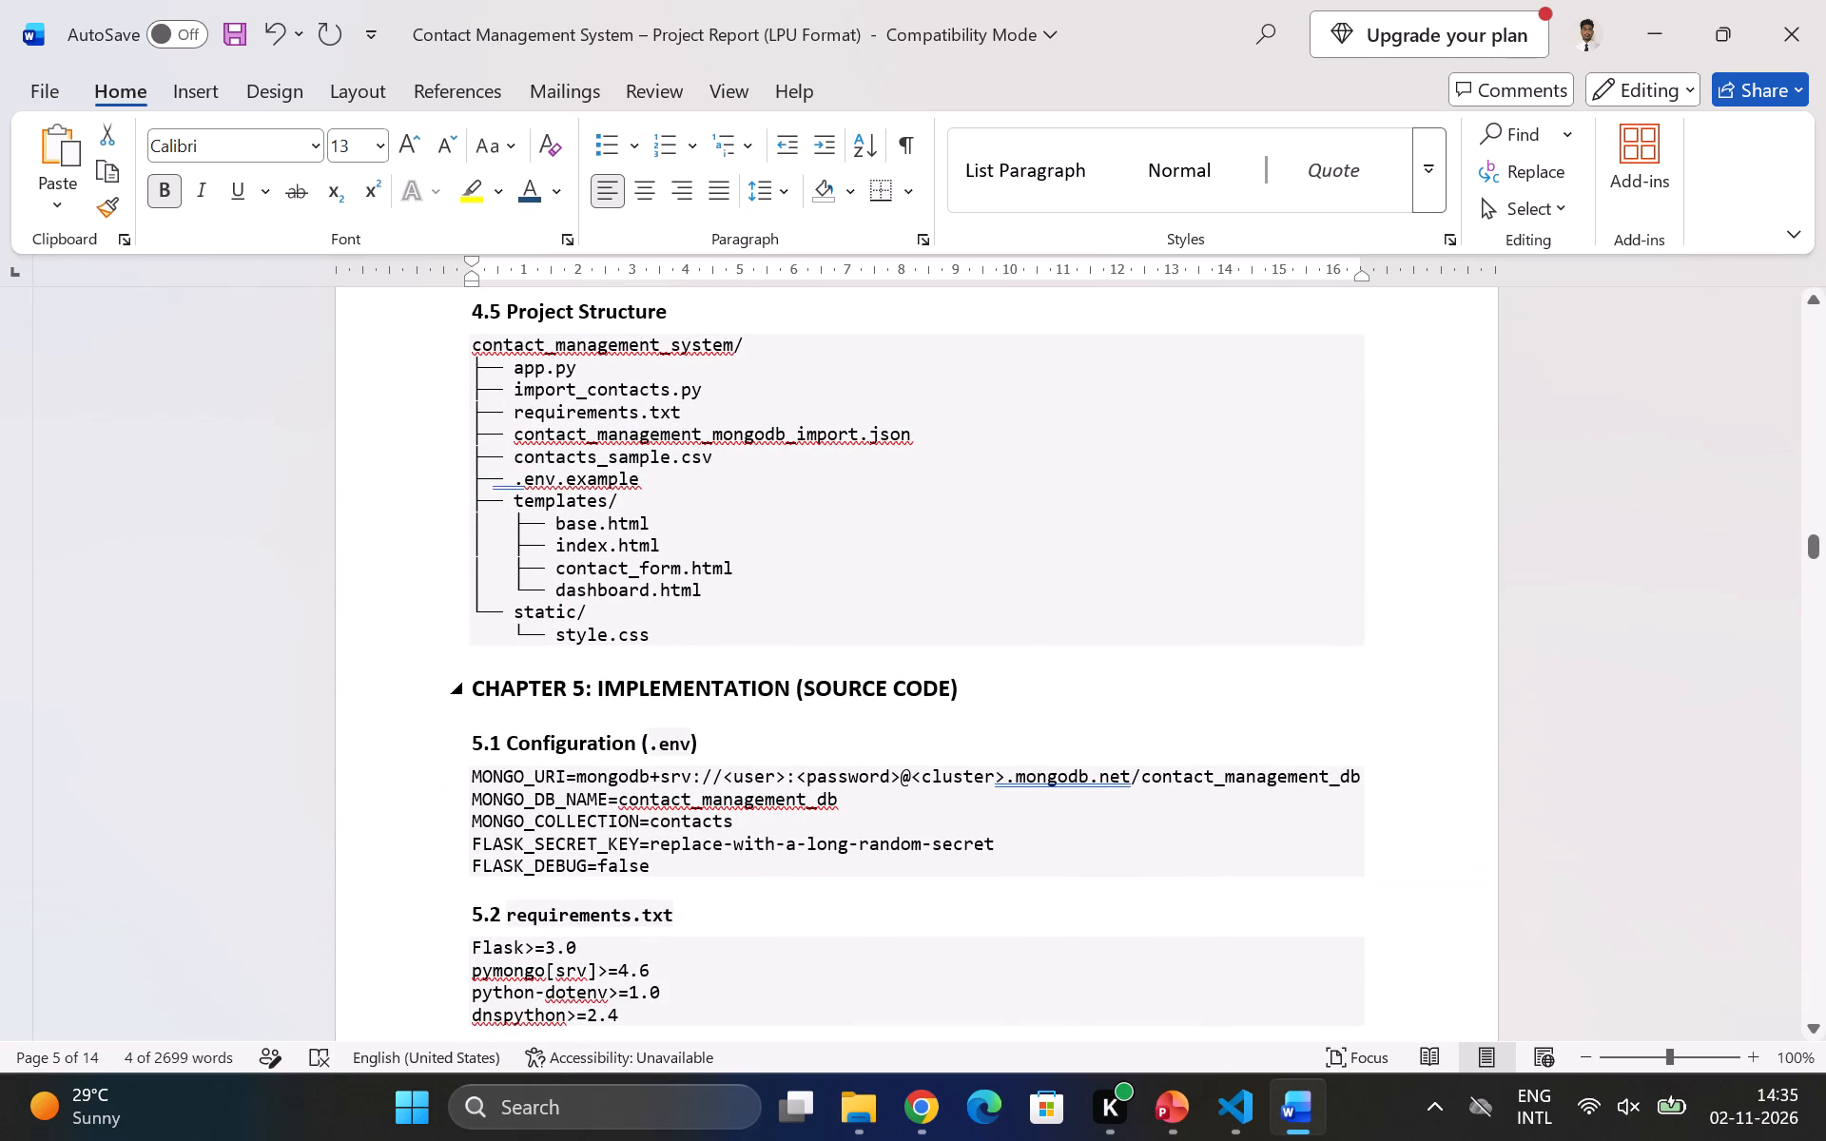
click(966, 682)
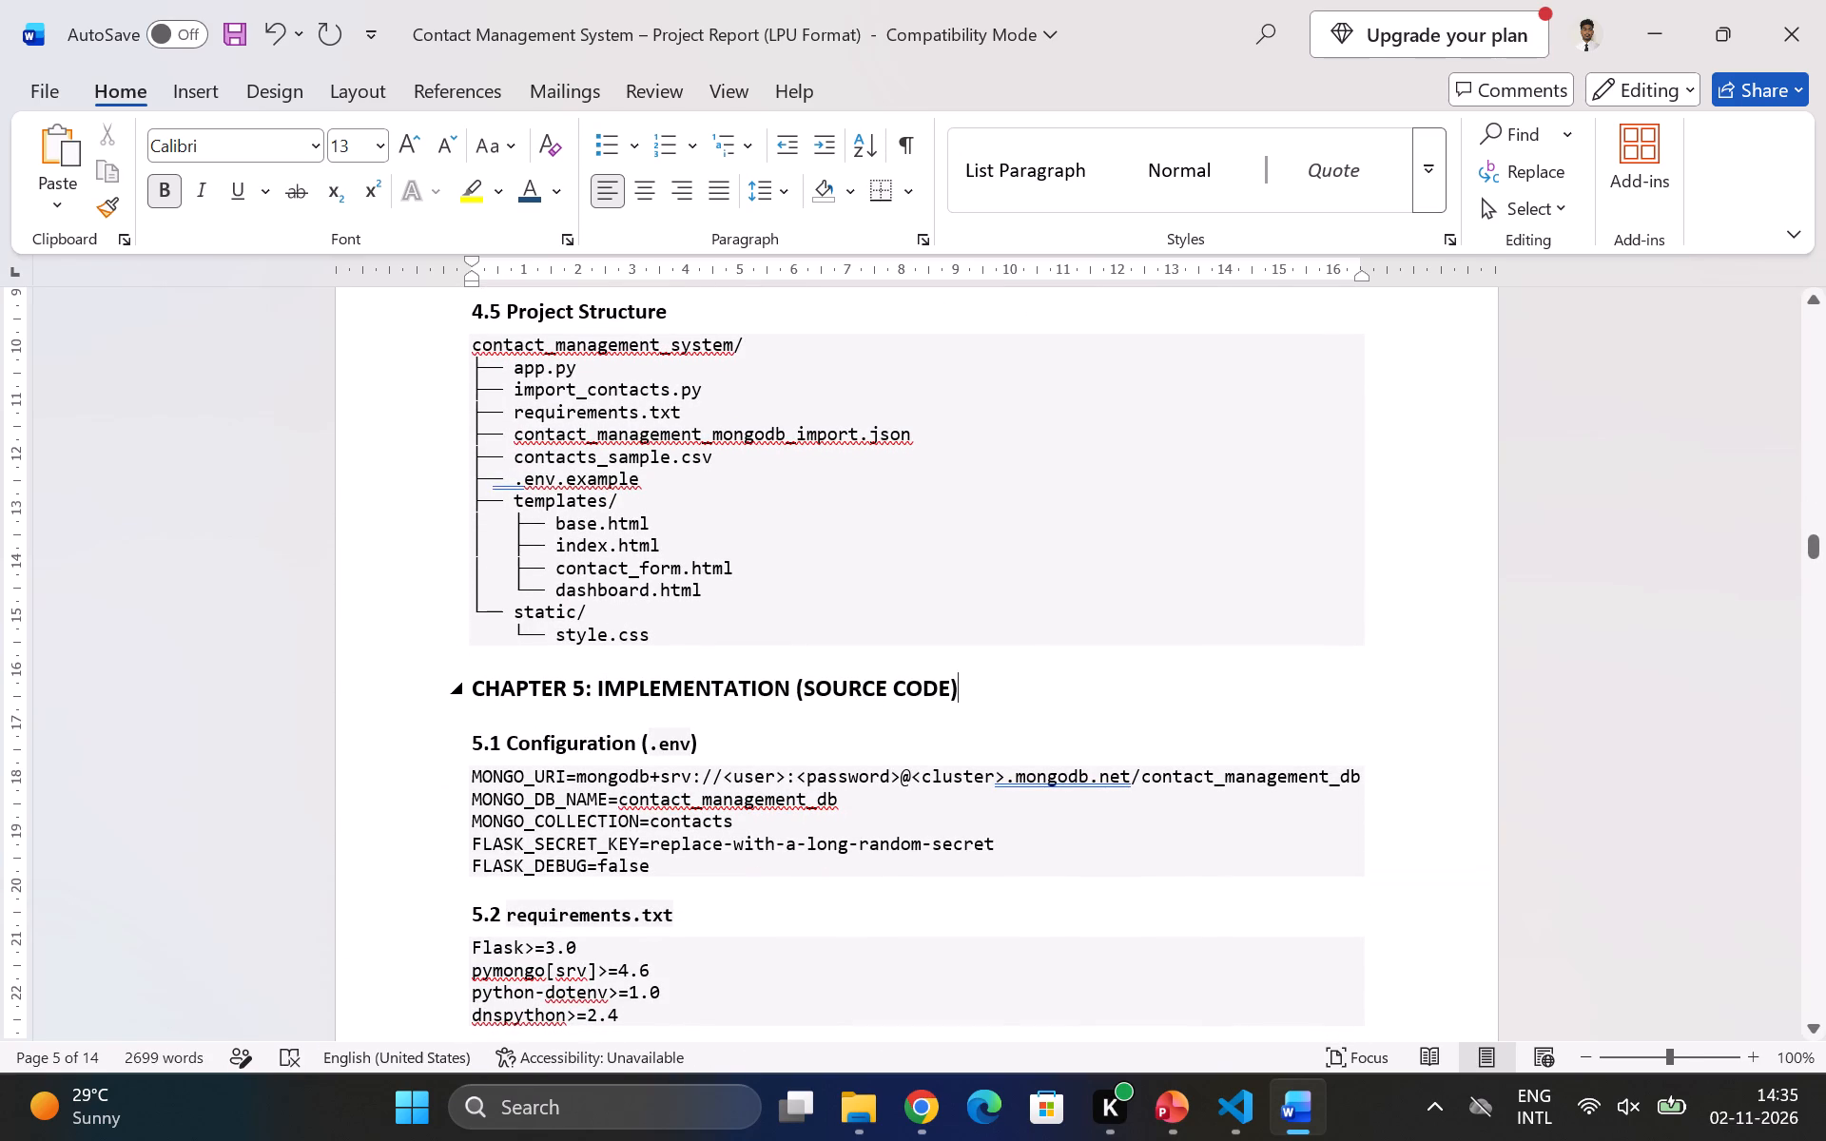
drag(988, 692, 481, 672)
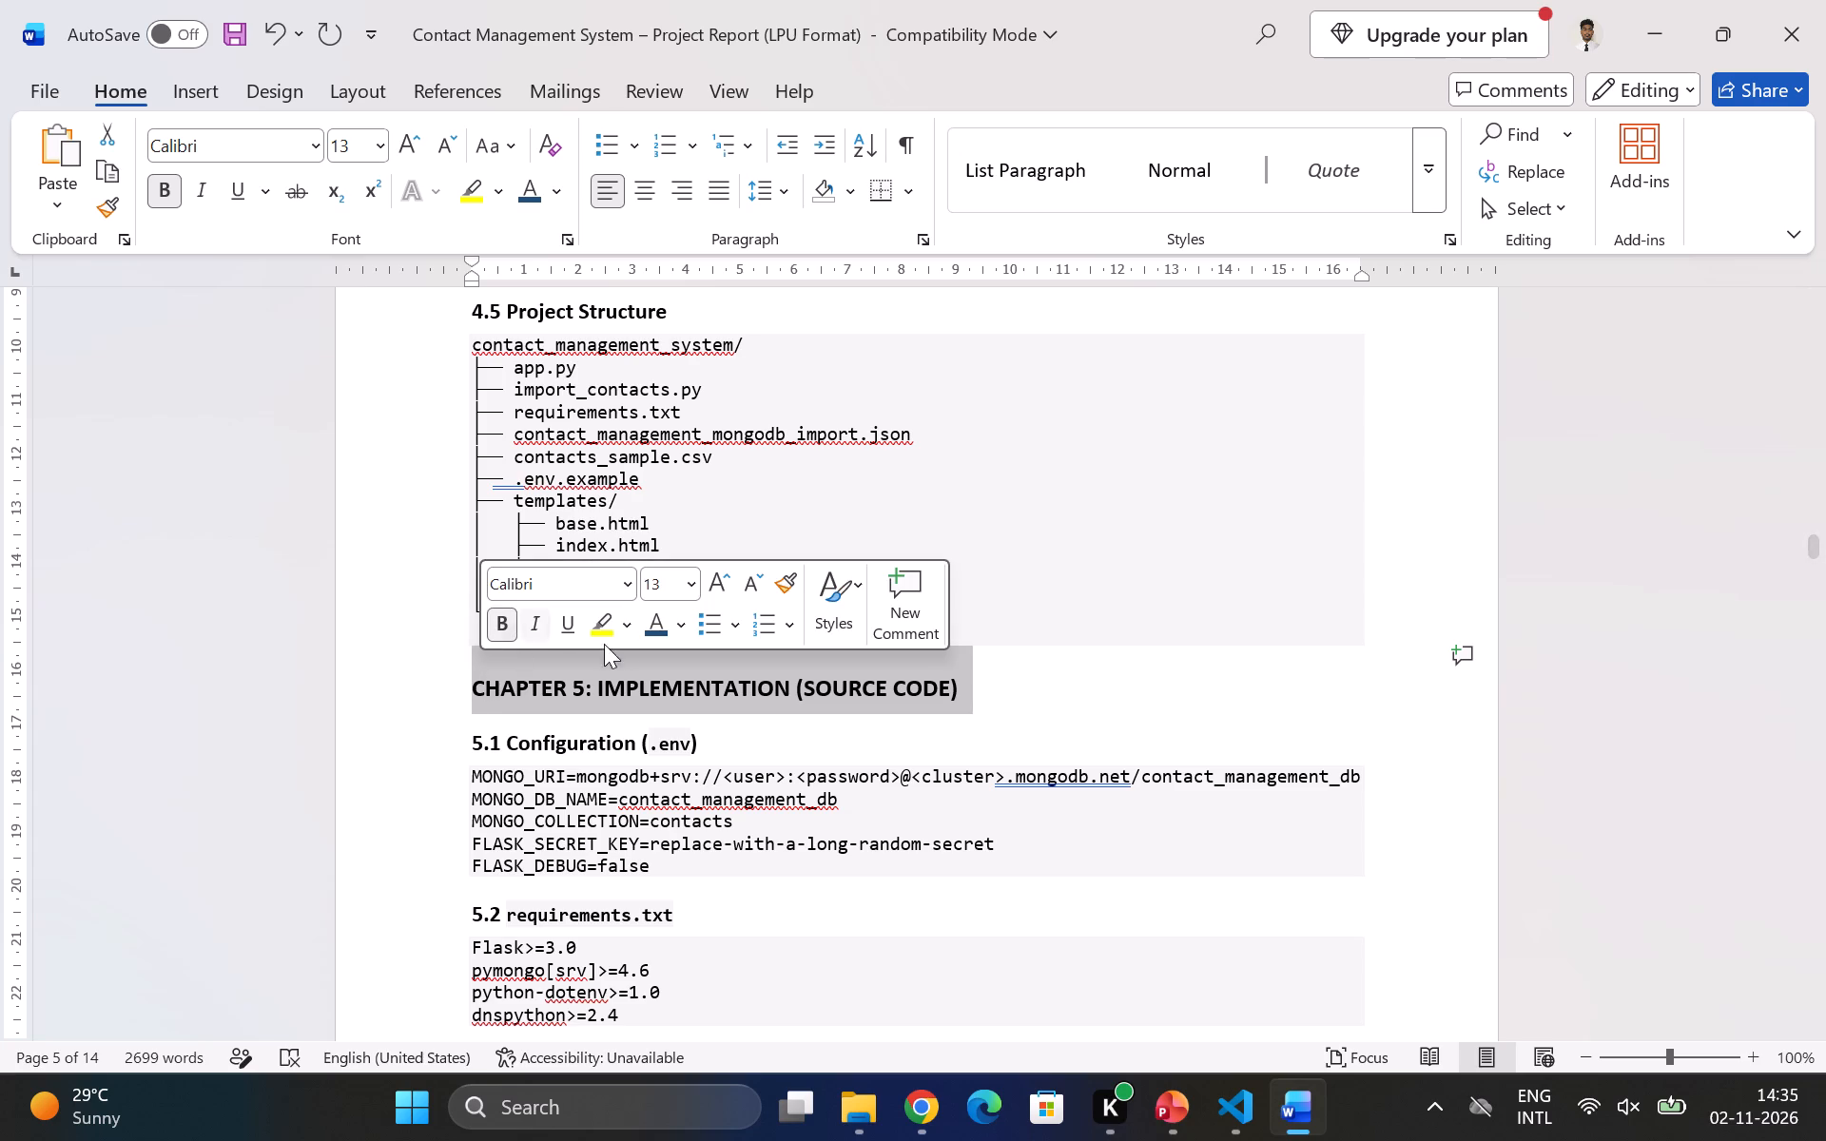
click(657, 634)
Color the CHAPTER 6: DASHBOARD MODULE heading the same dark blue as the earlier chapter headings.
scroll(657, 634, down, 3)
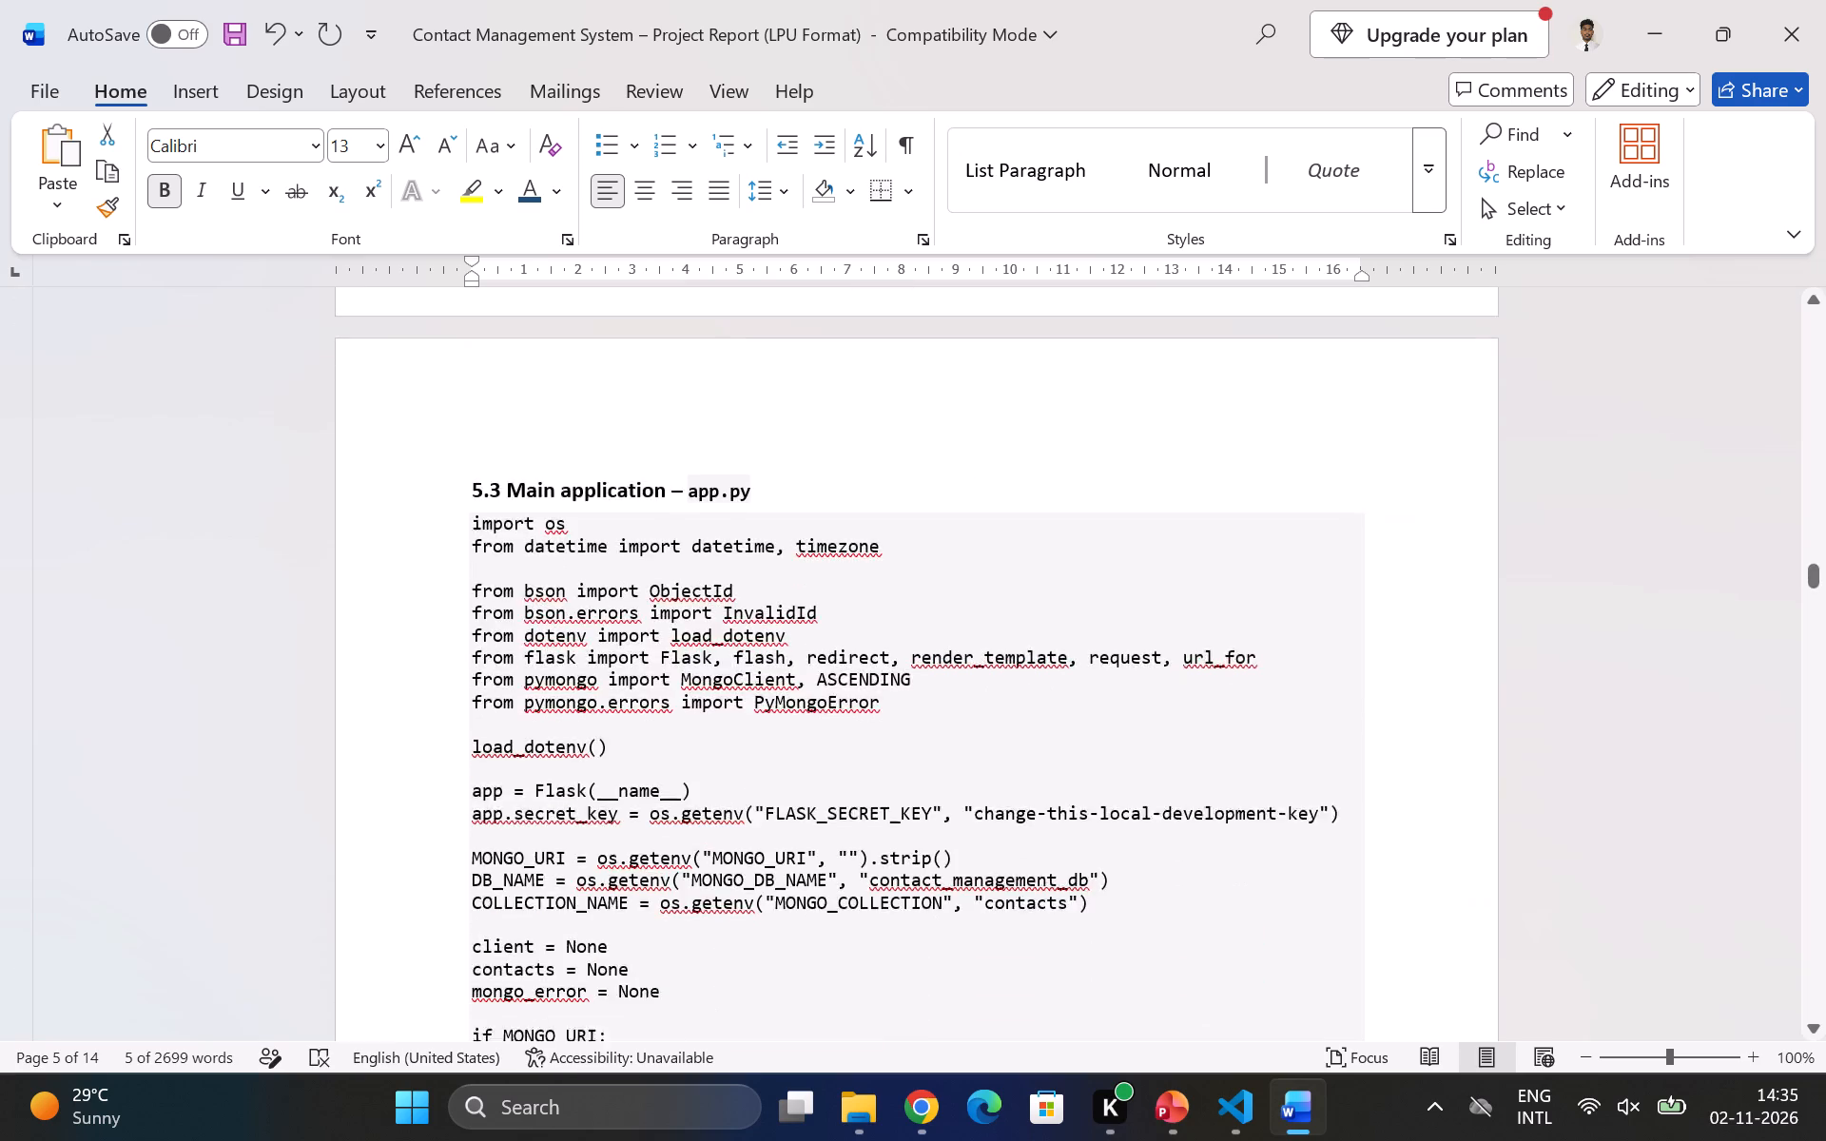
scroll(657, 634, down, 7)
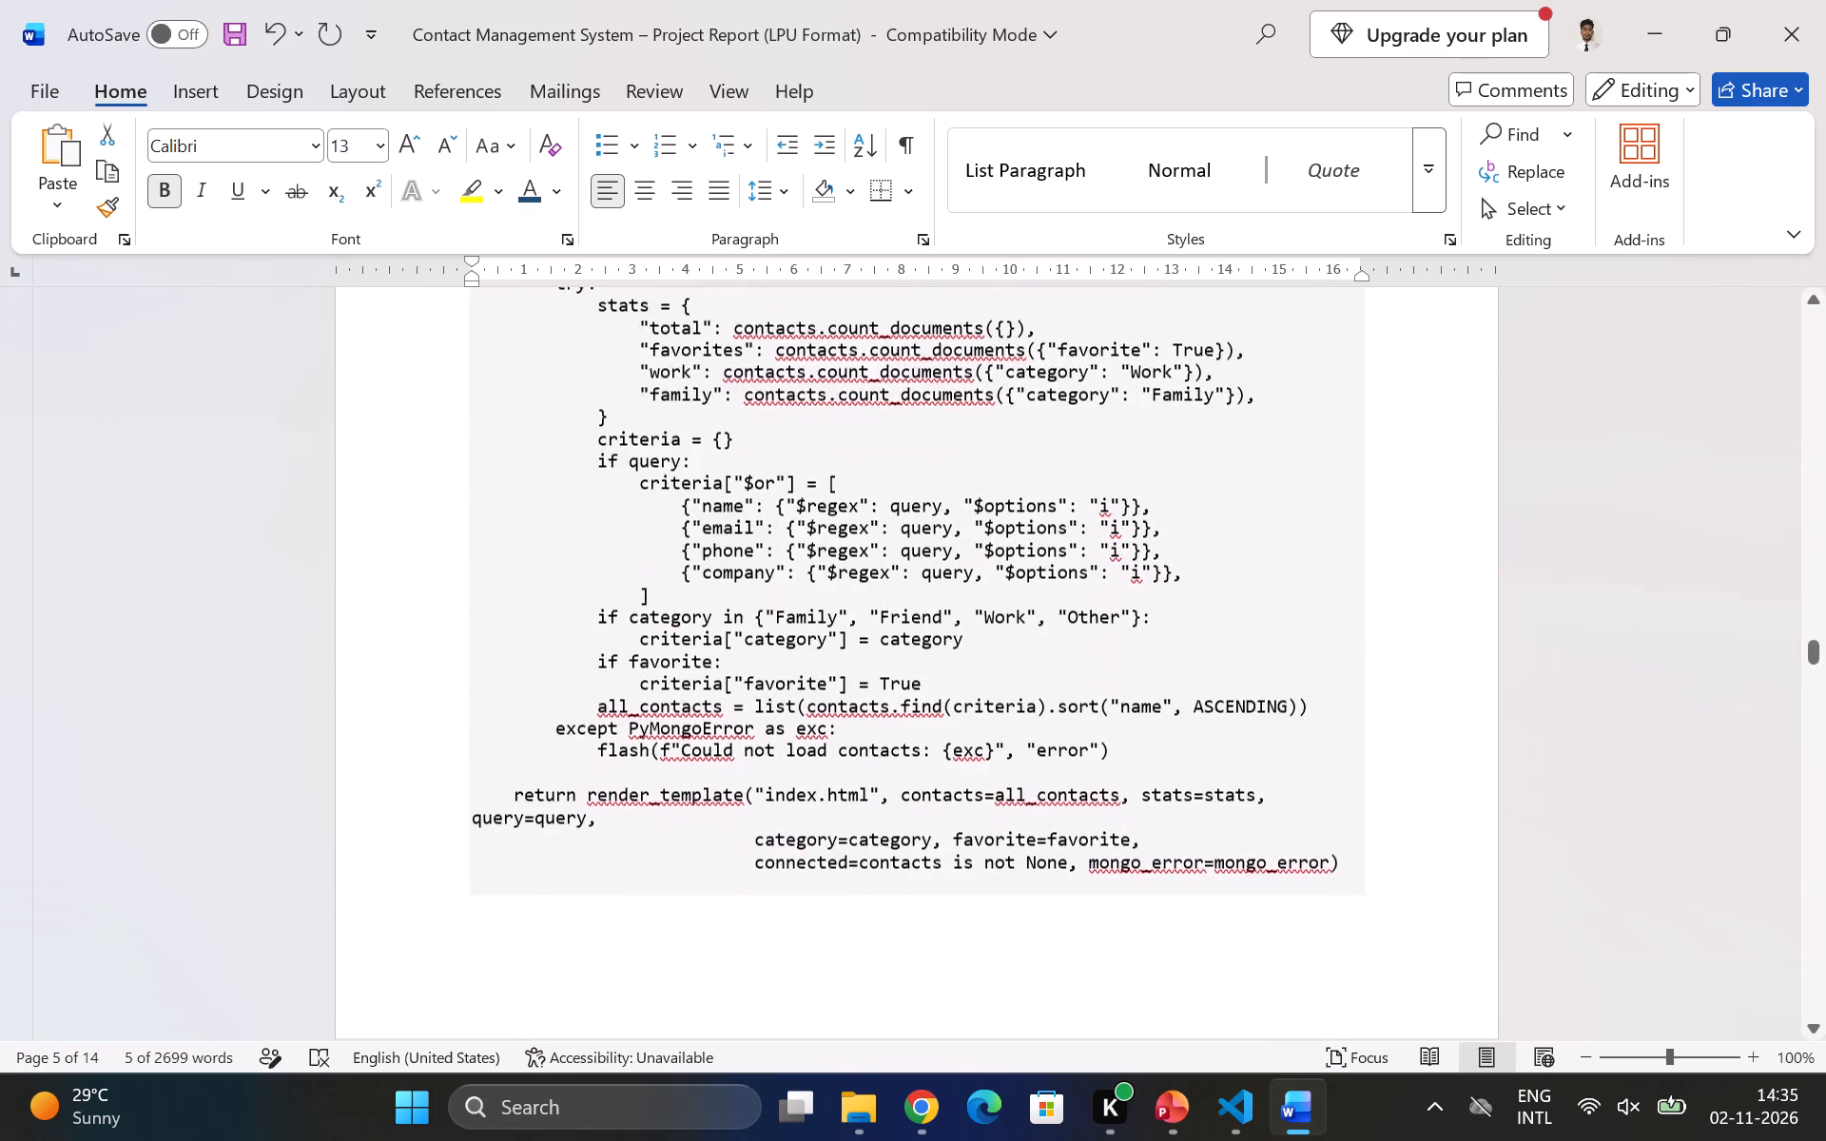
scroll(657, 634, down, 6)
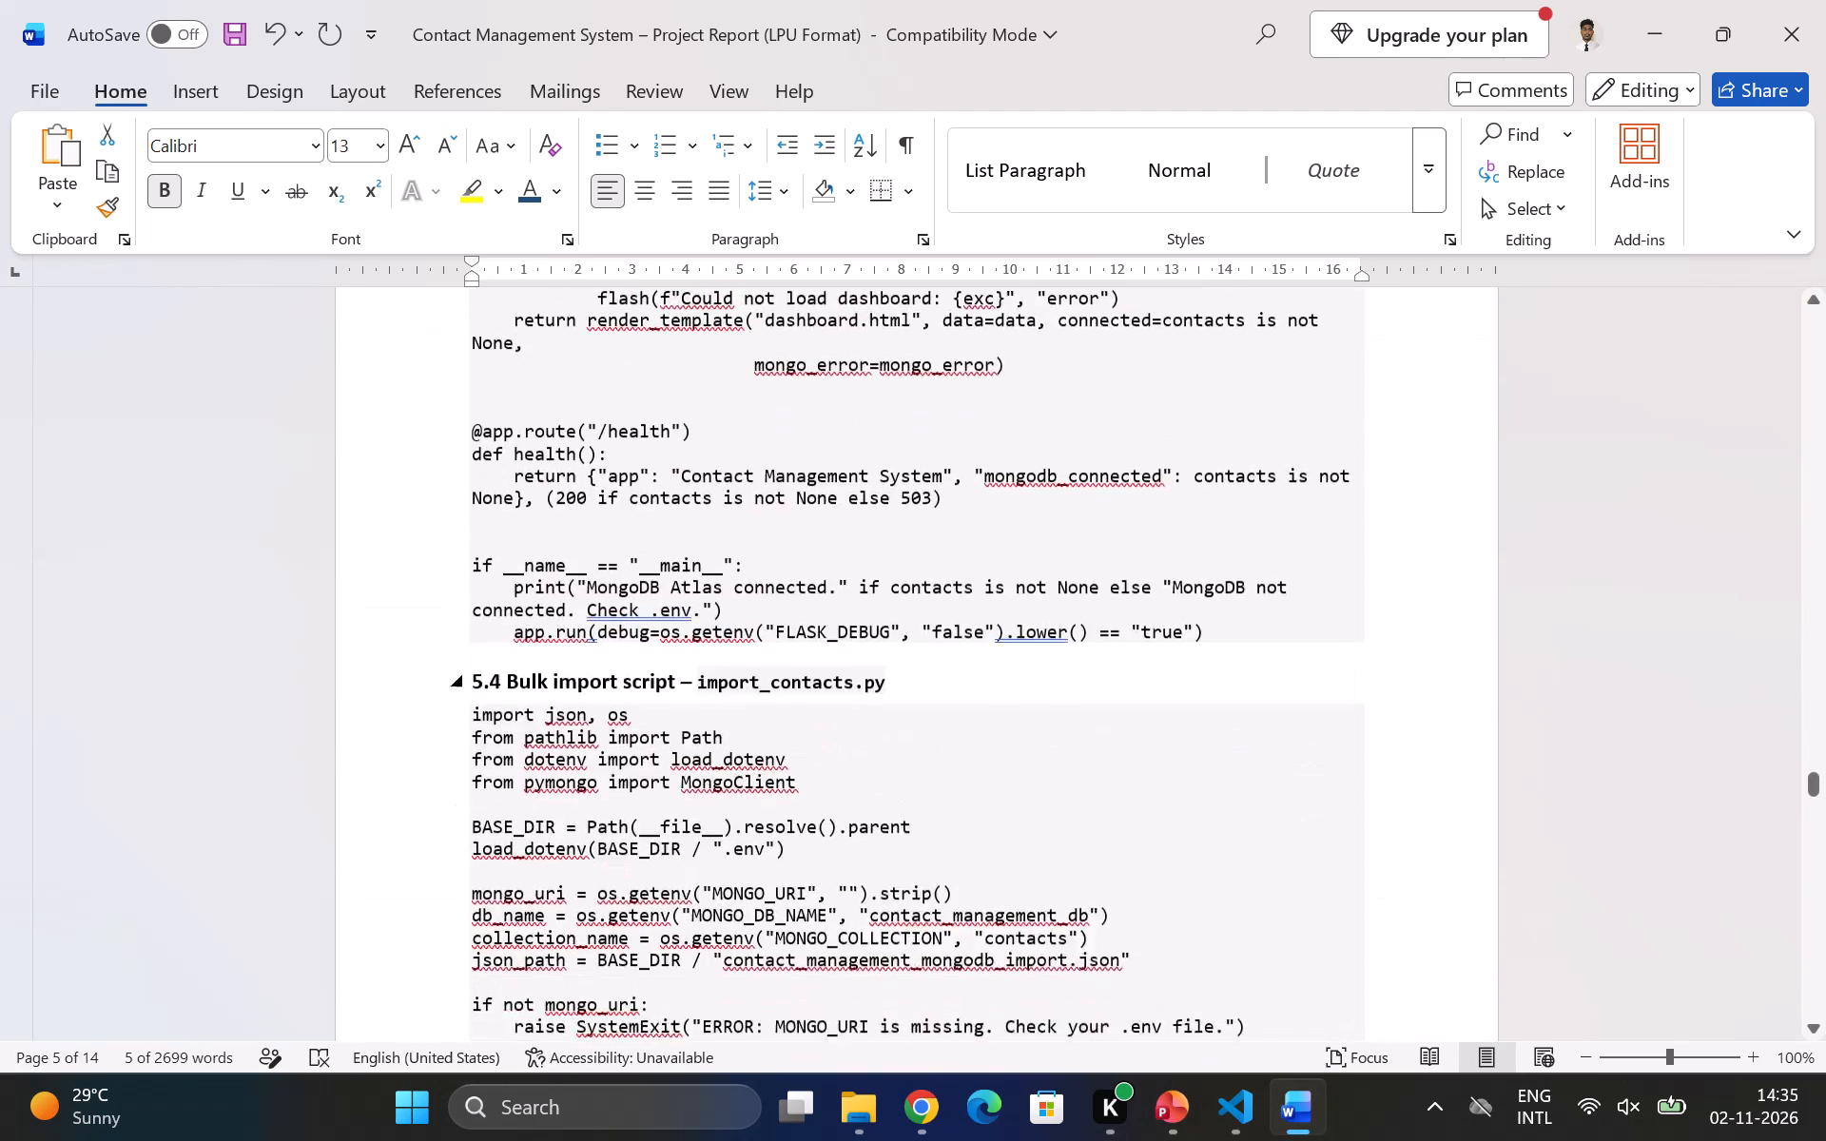
scroll(657, 634, down, 5)
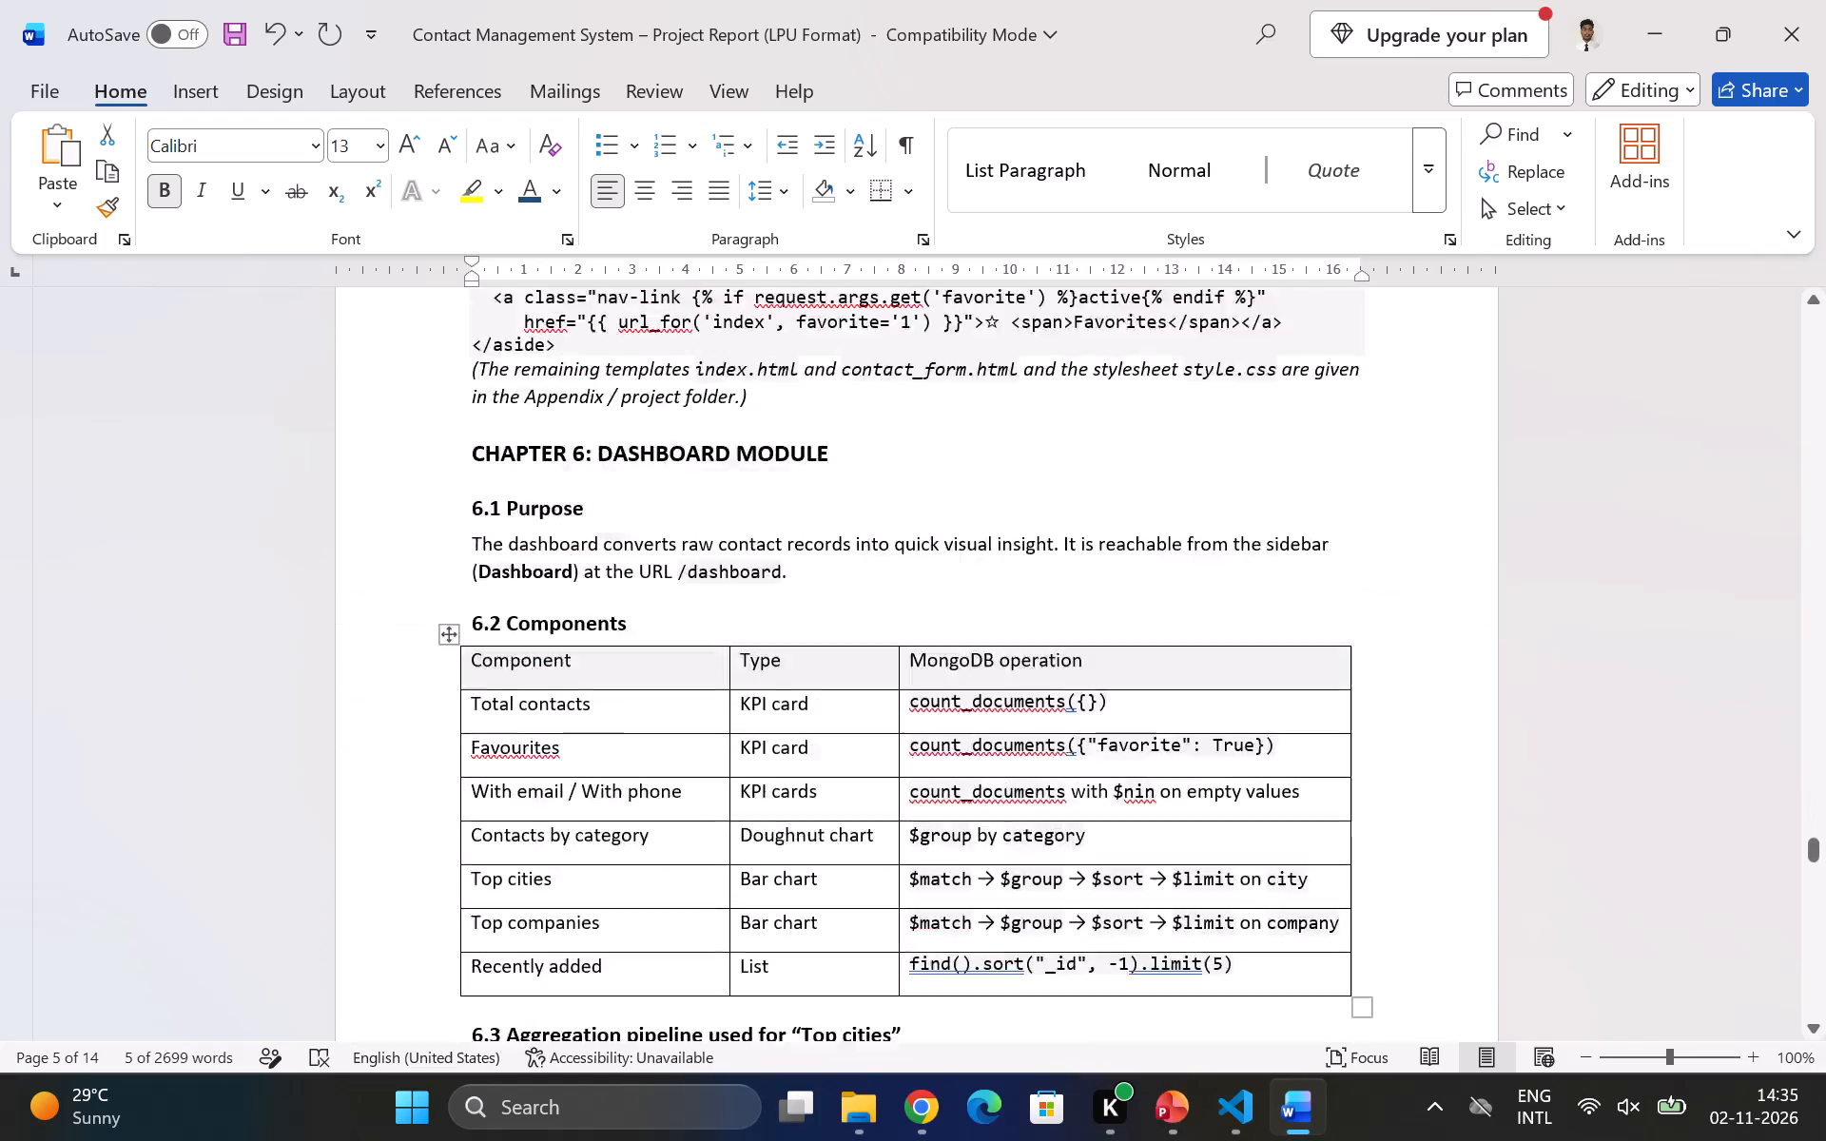
scroll(657, 634, down, 1)
scroll(657, 634, up, 1)
drag(855, 374, 769, 380)
click(475, 376)
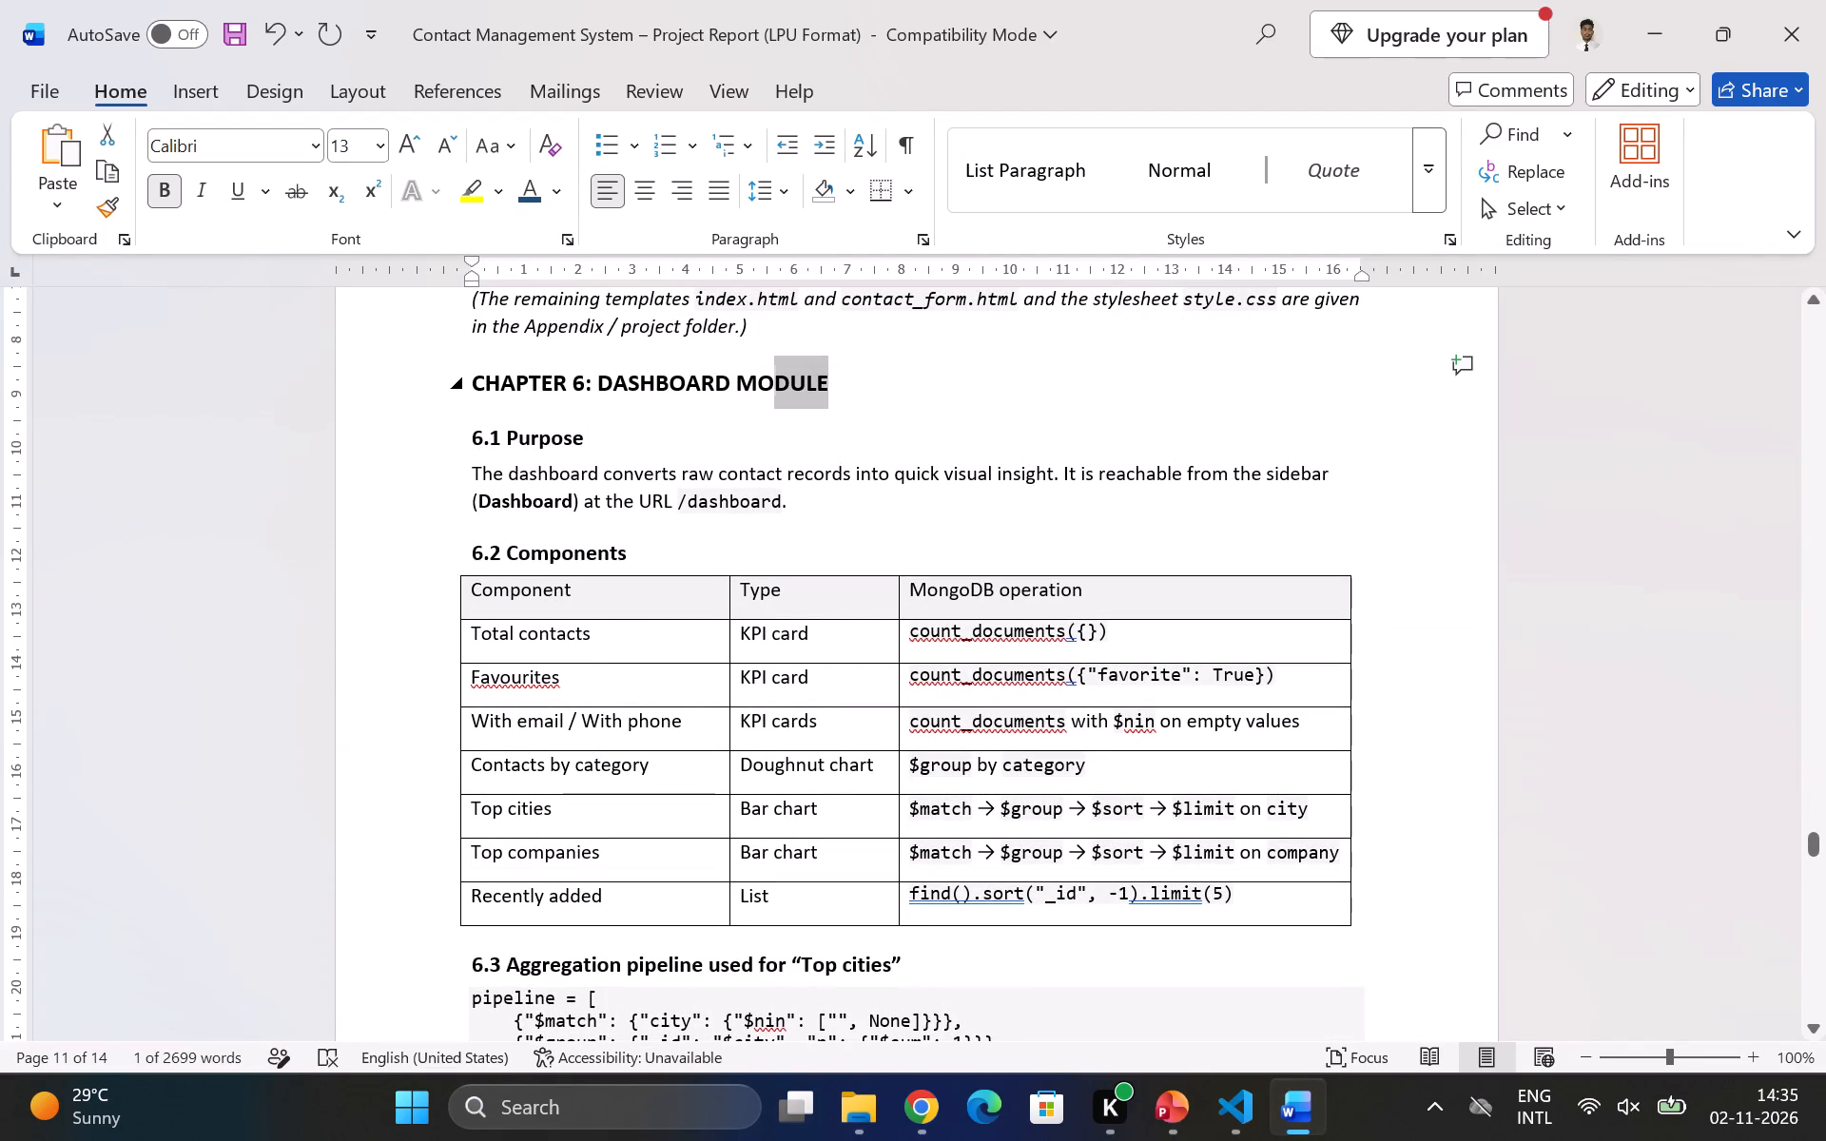
drag(476, 375, 812, 385)
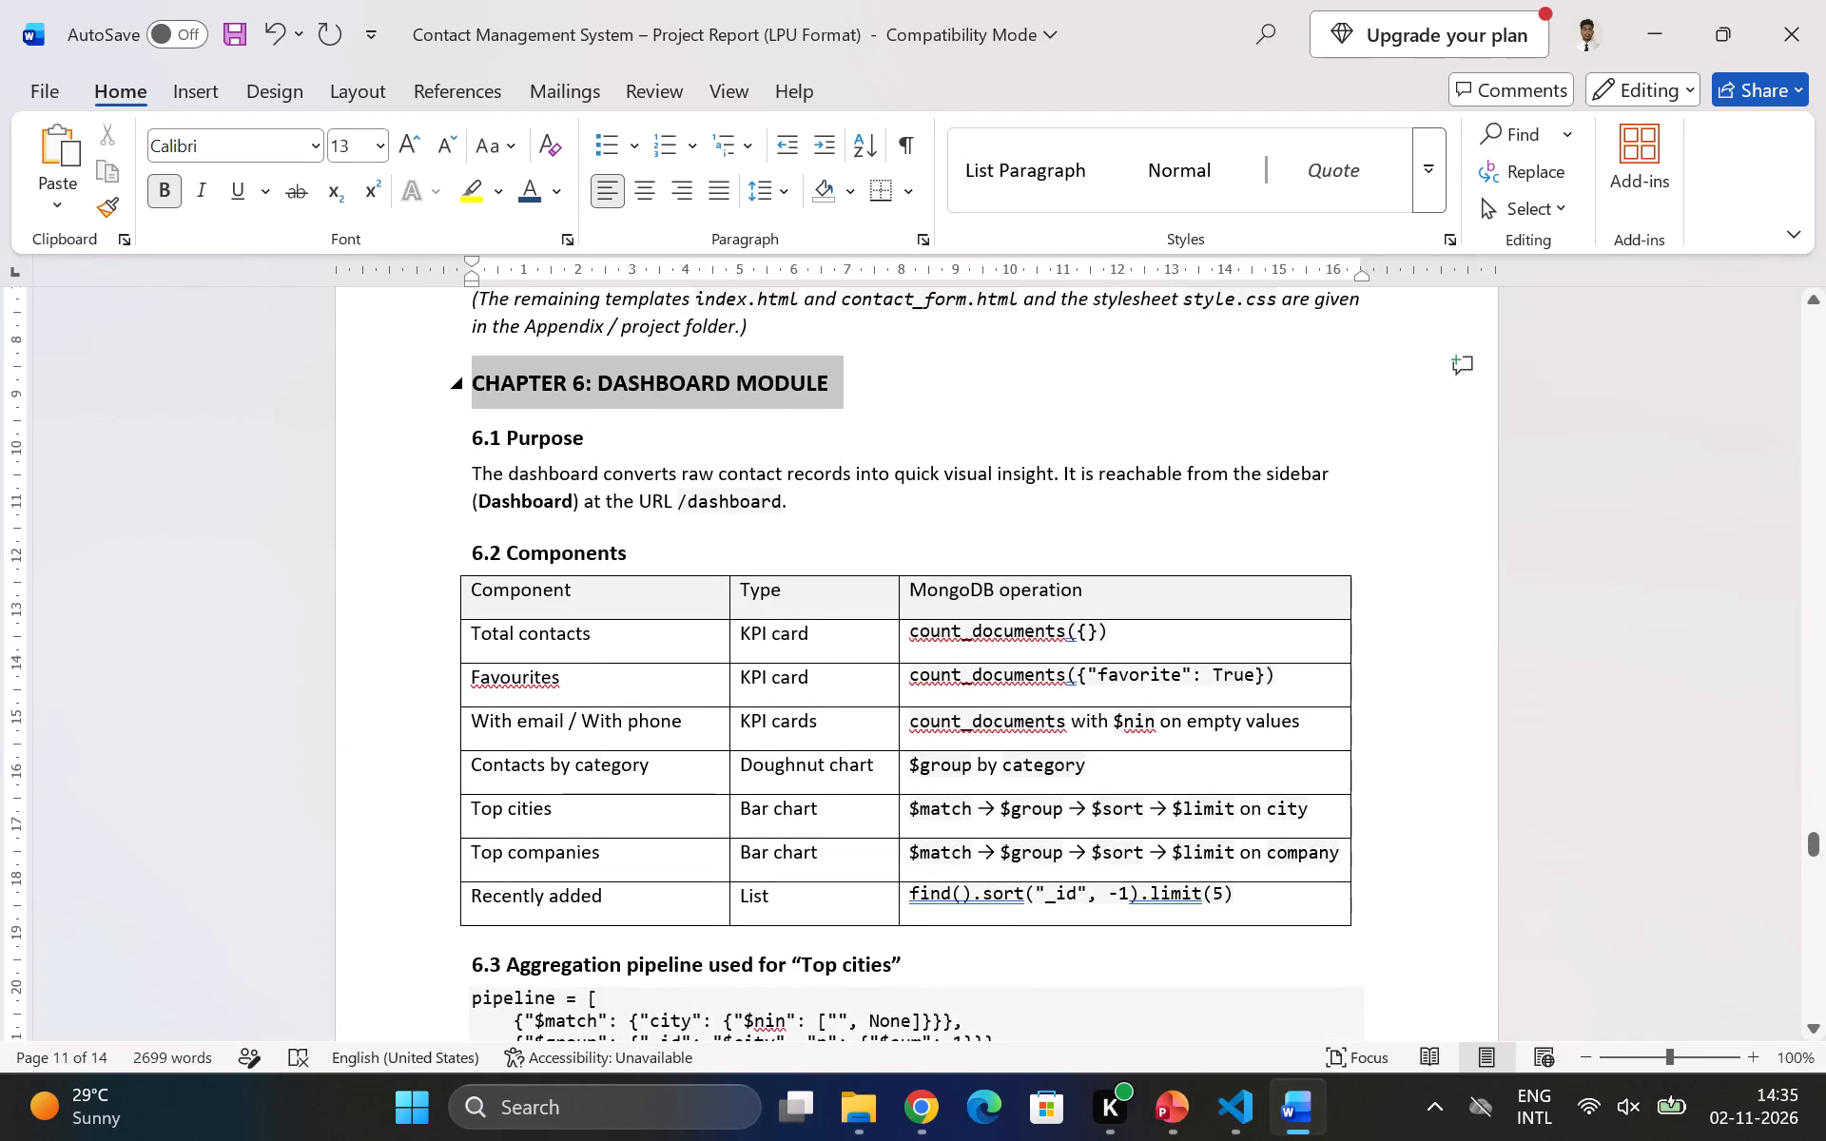
drag(812, 385, 830, 381)
click(1006, 341)
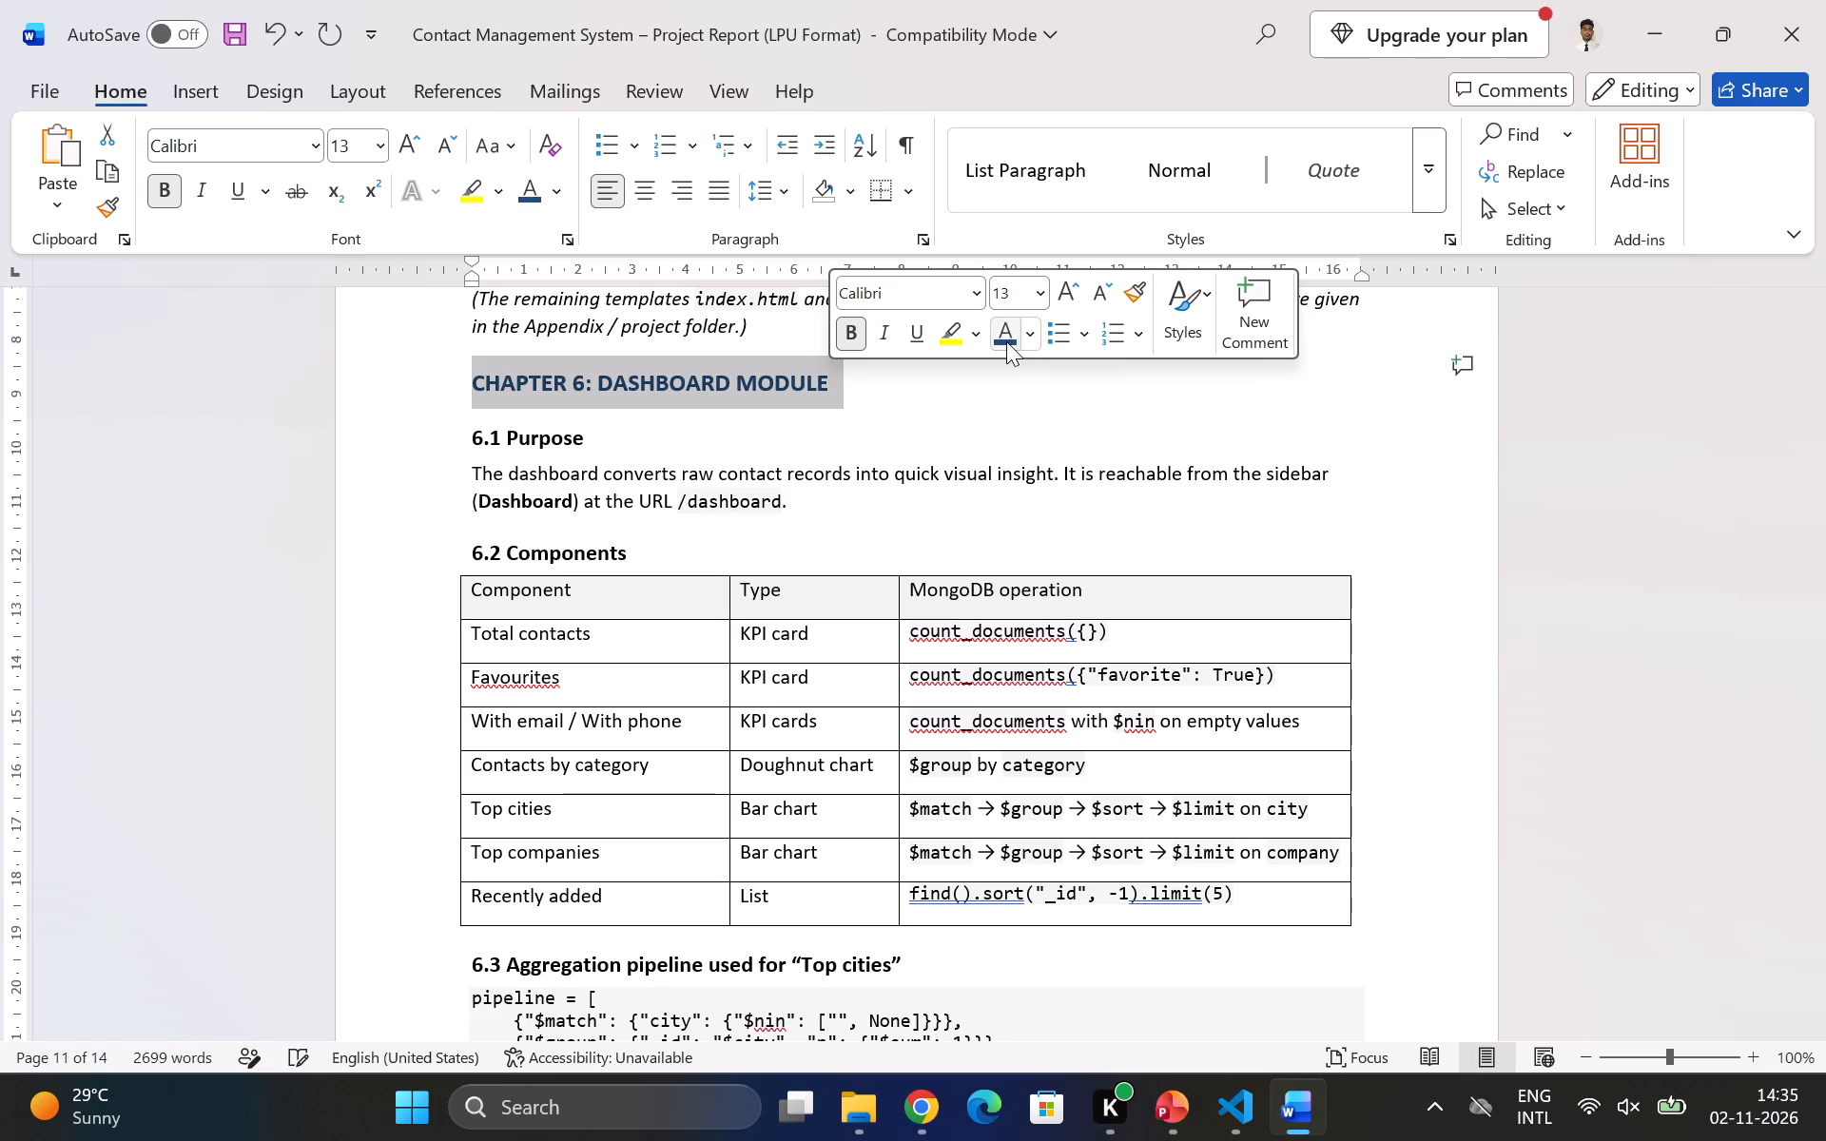
Delete sections 6.1 Purpose and 6.2 Components, including the components table, from Chapter 6.
scroll(871, 578, down, 3)
scroll(871, 578, up, 2)
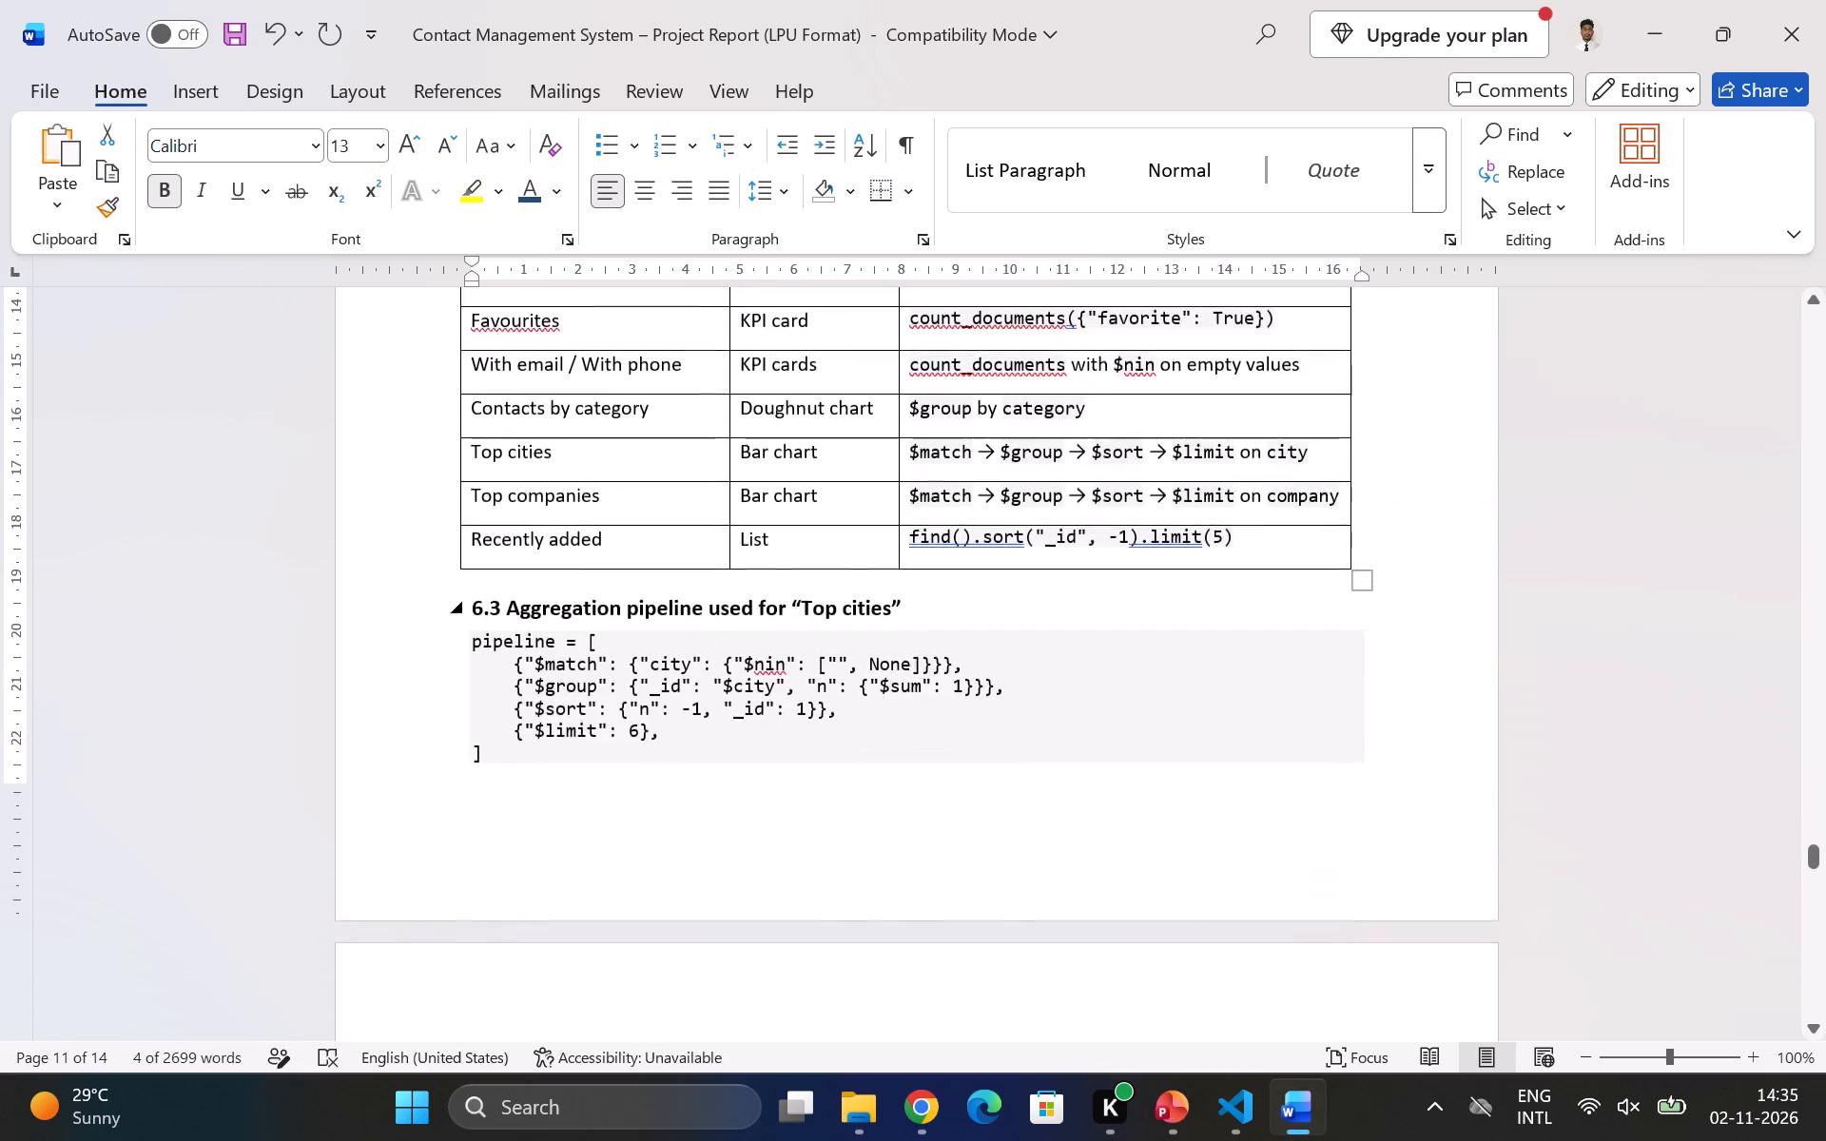
scroll(871, 578, up, 2)
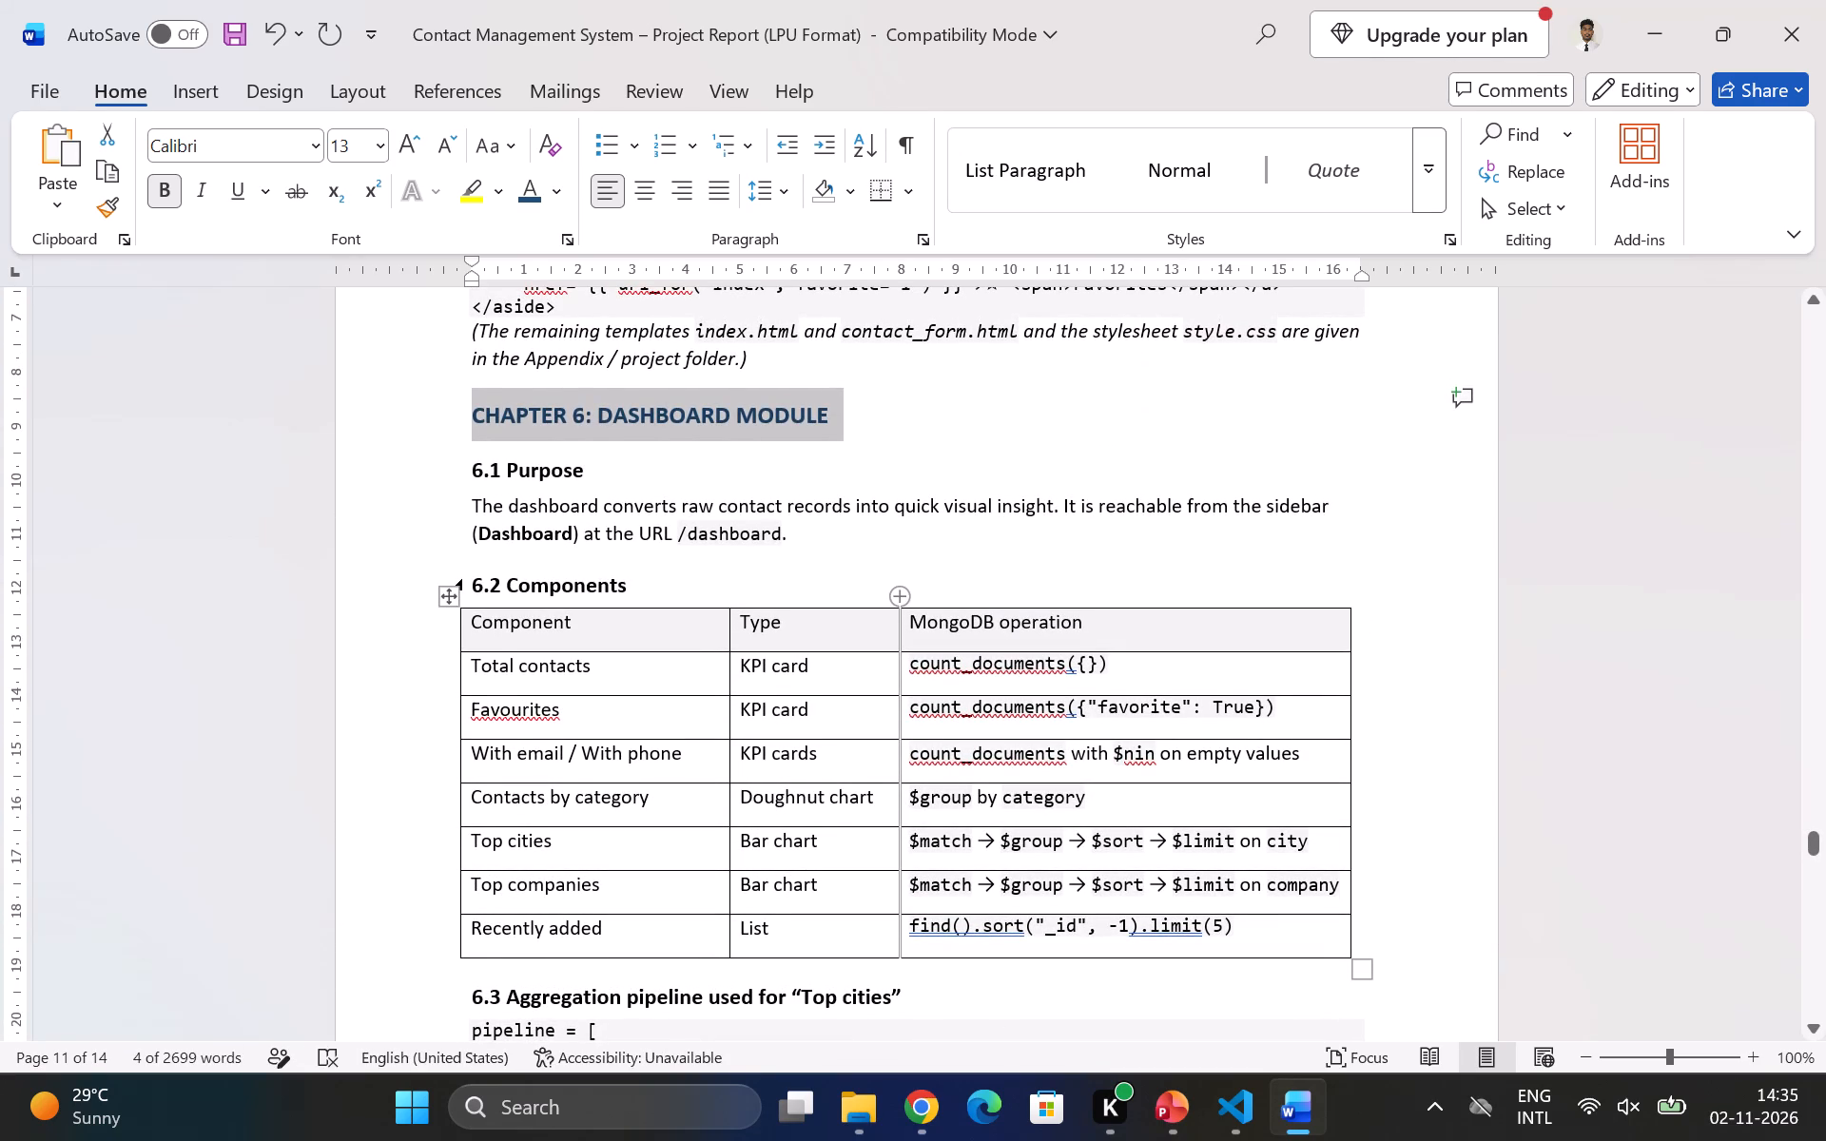
scroll(871, 578, down, 1)
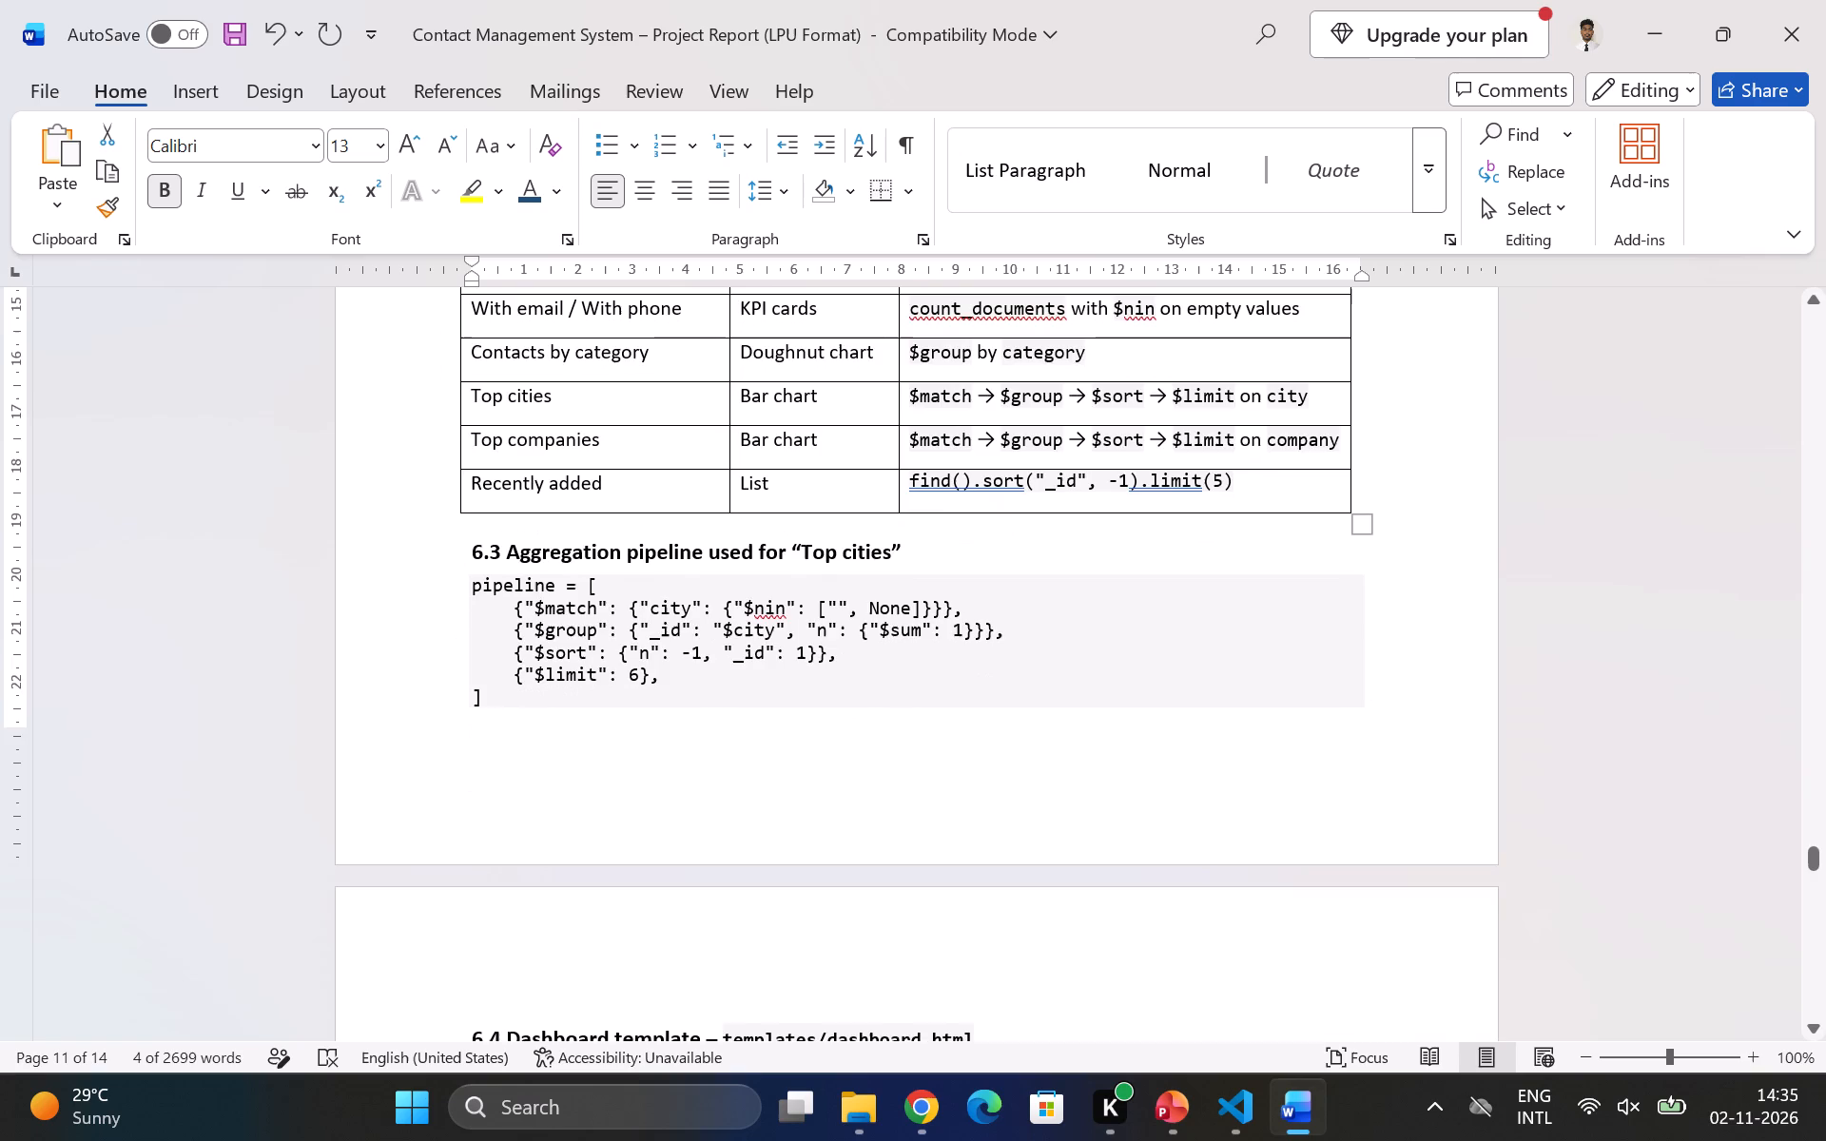
scroll(871, 578, up, 1)
drag(1380, 855, 451, 420)
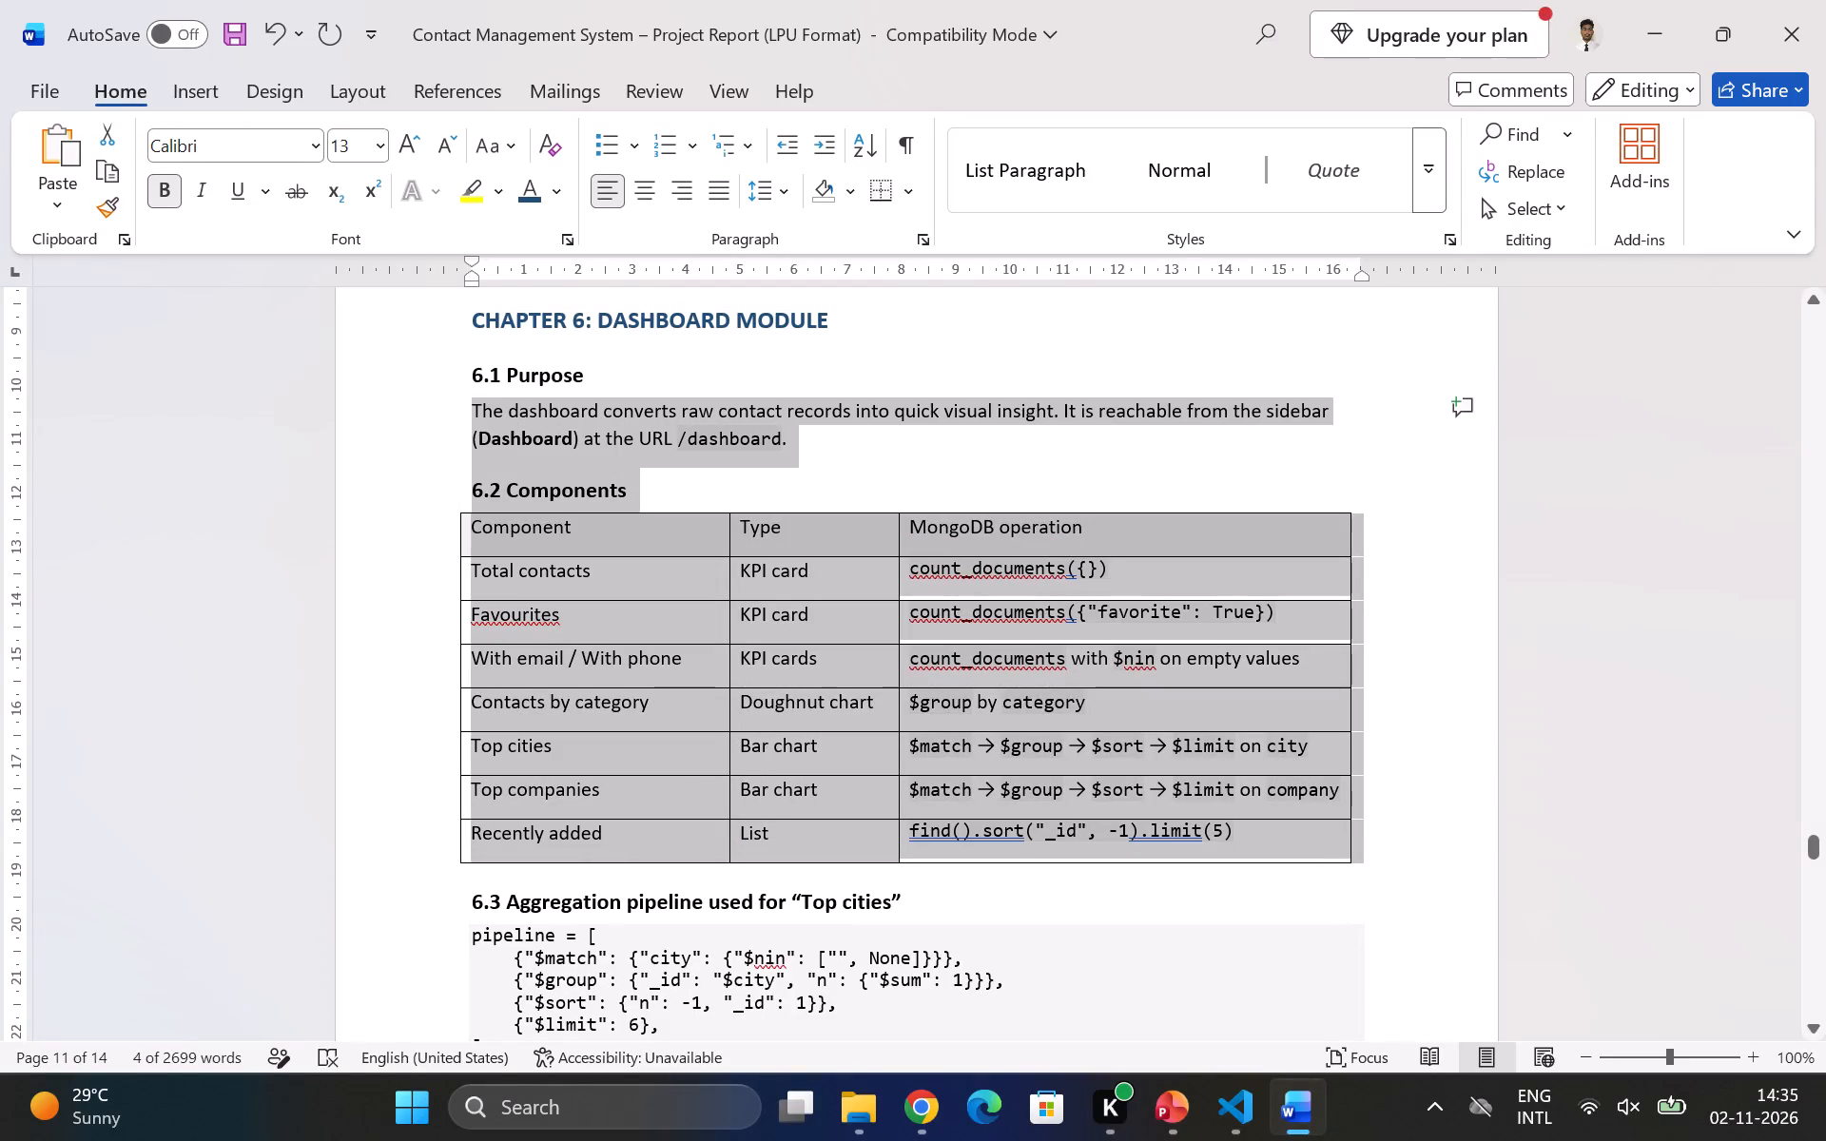
drag(451, 420, 470, 376)
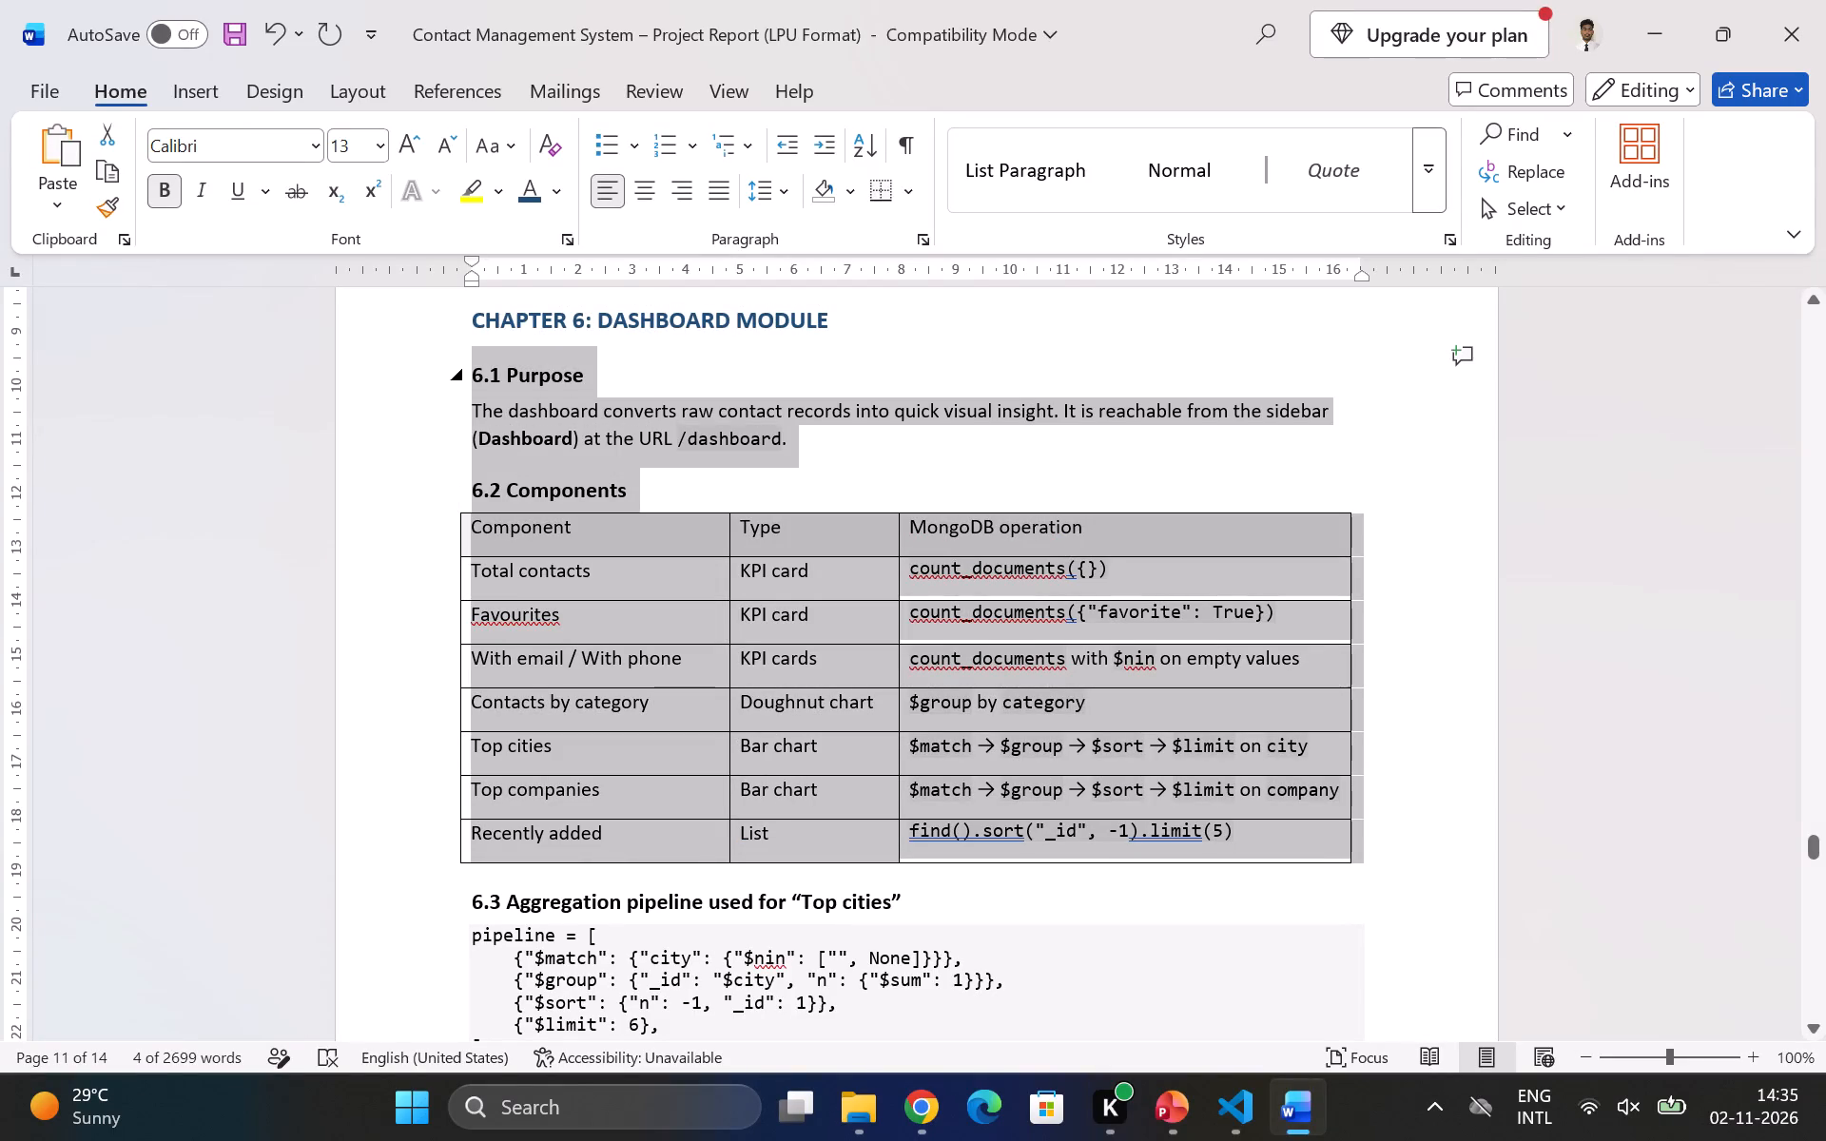
drag(470, 376, 470, 383)
key(BackSpace)
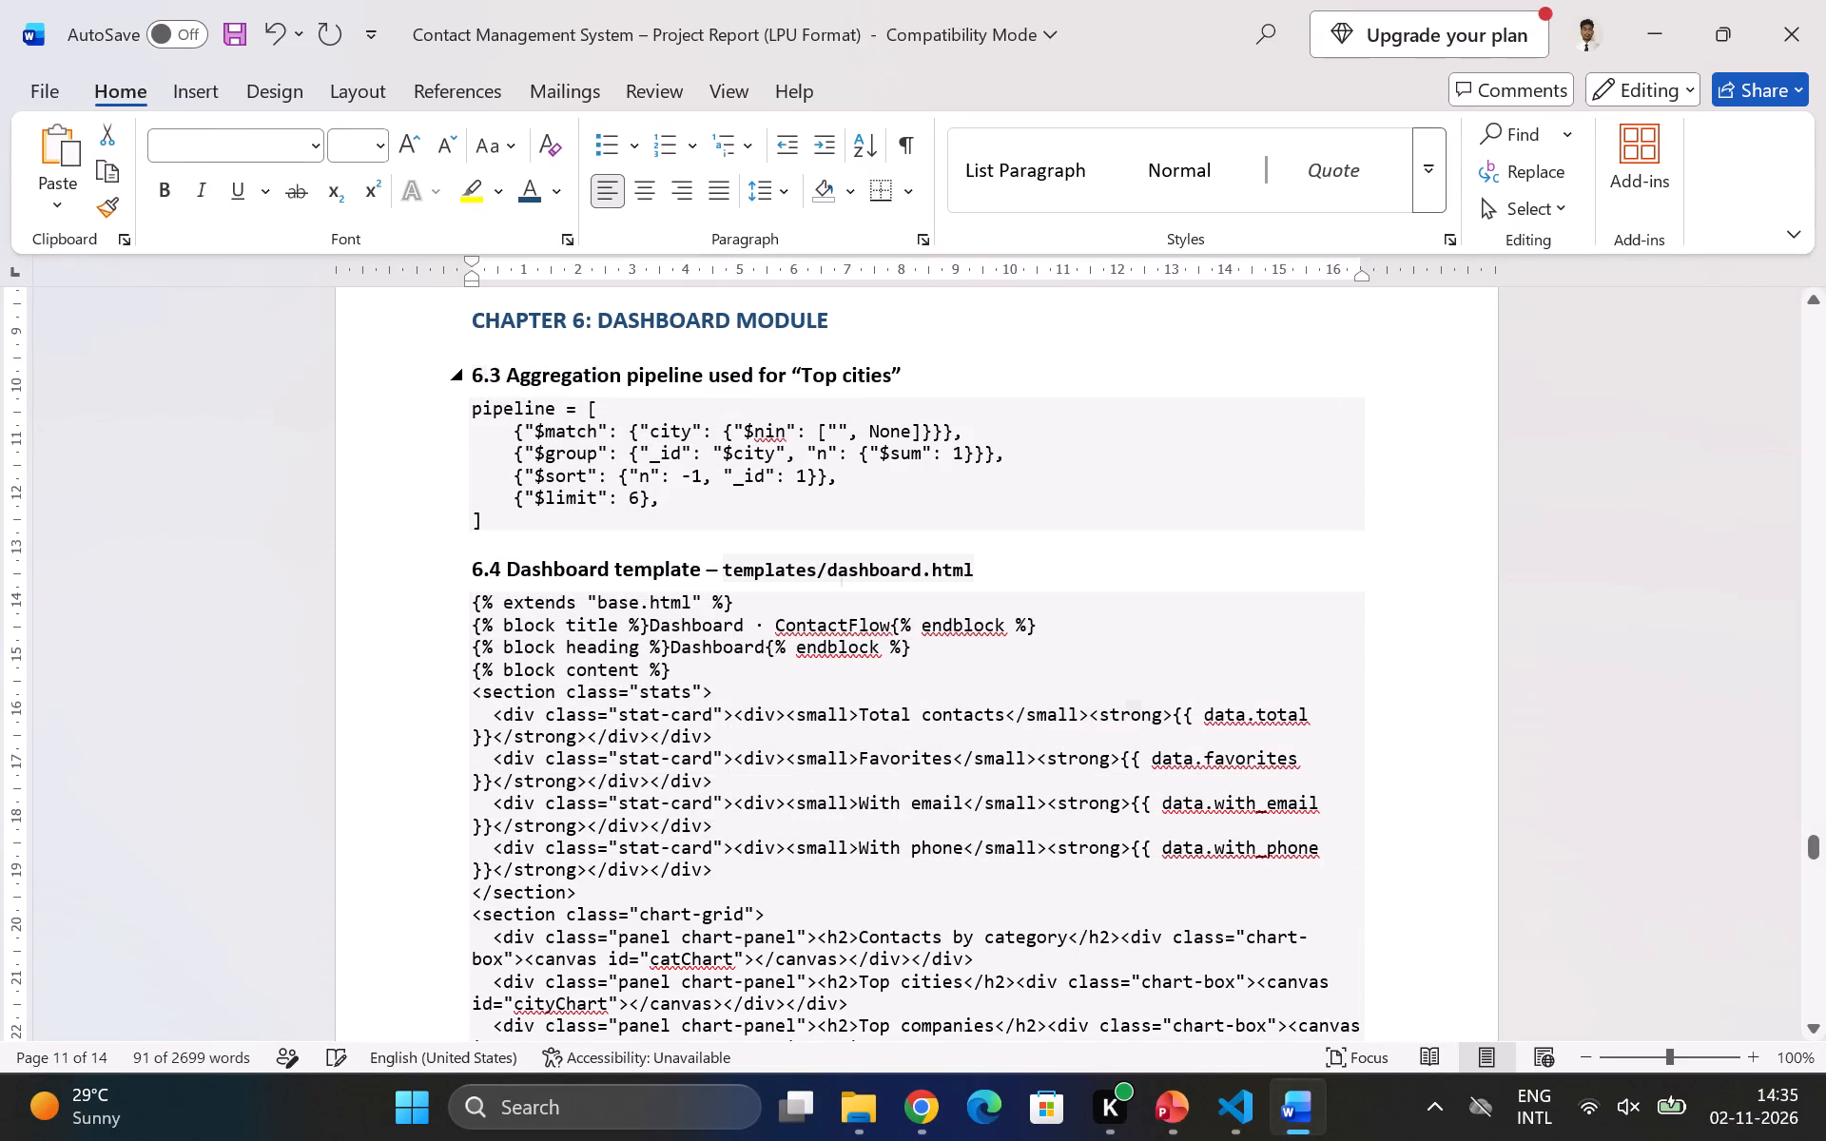
Delete sections 6.3 Aggregation pipeline and 6.4 Dashboard template, including the closing italic note before Chapter 7.
drag(473, 370, 743, 984)
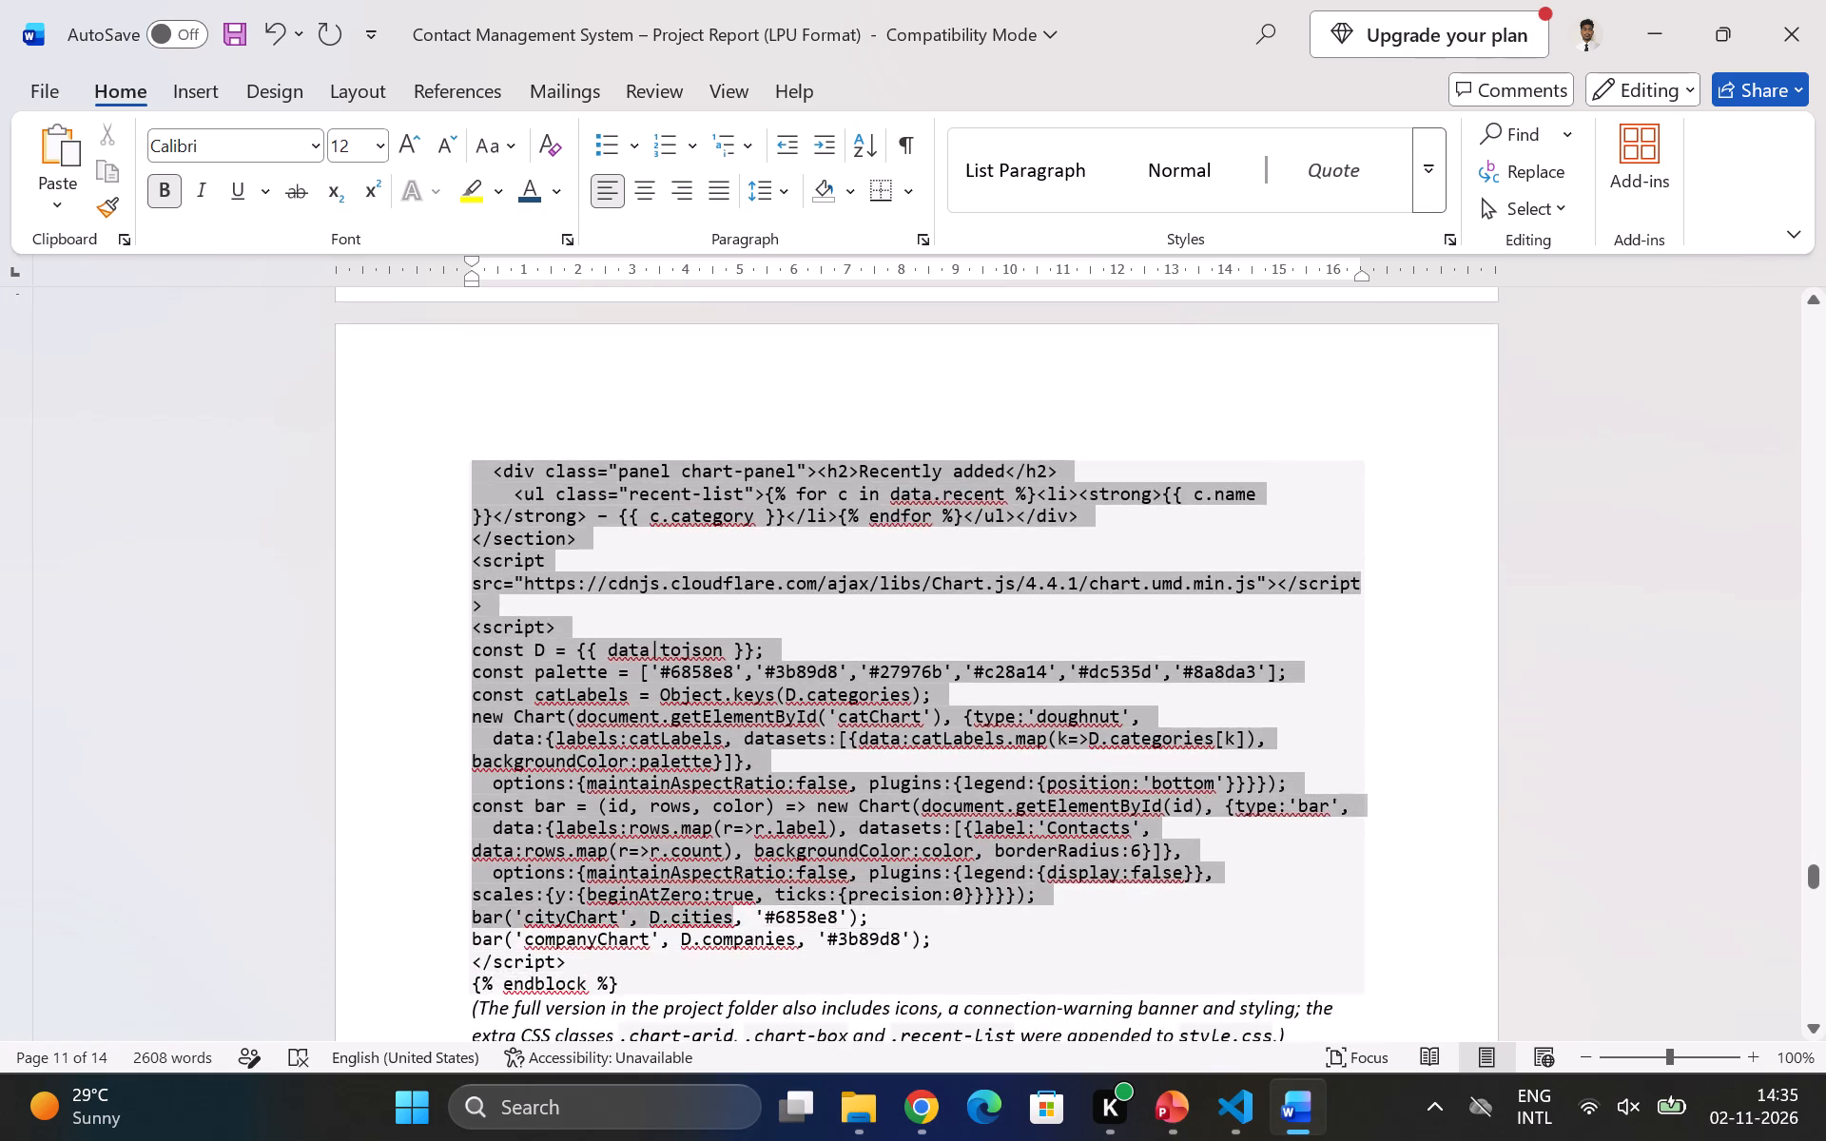
drag(743, 984, 1329, 653)
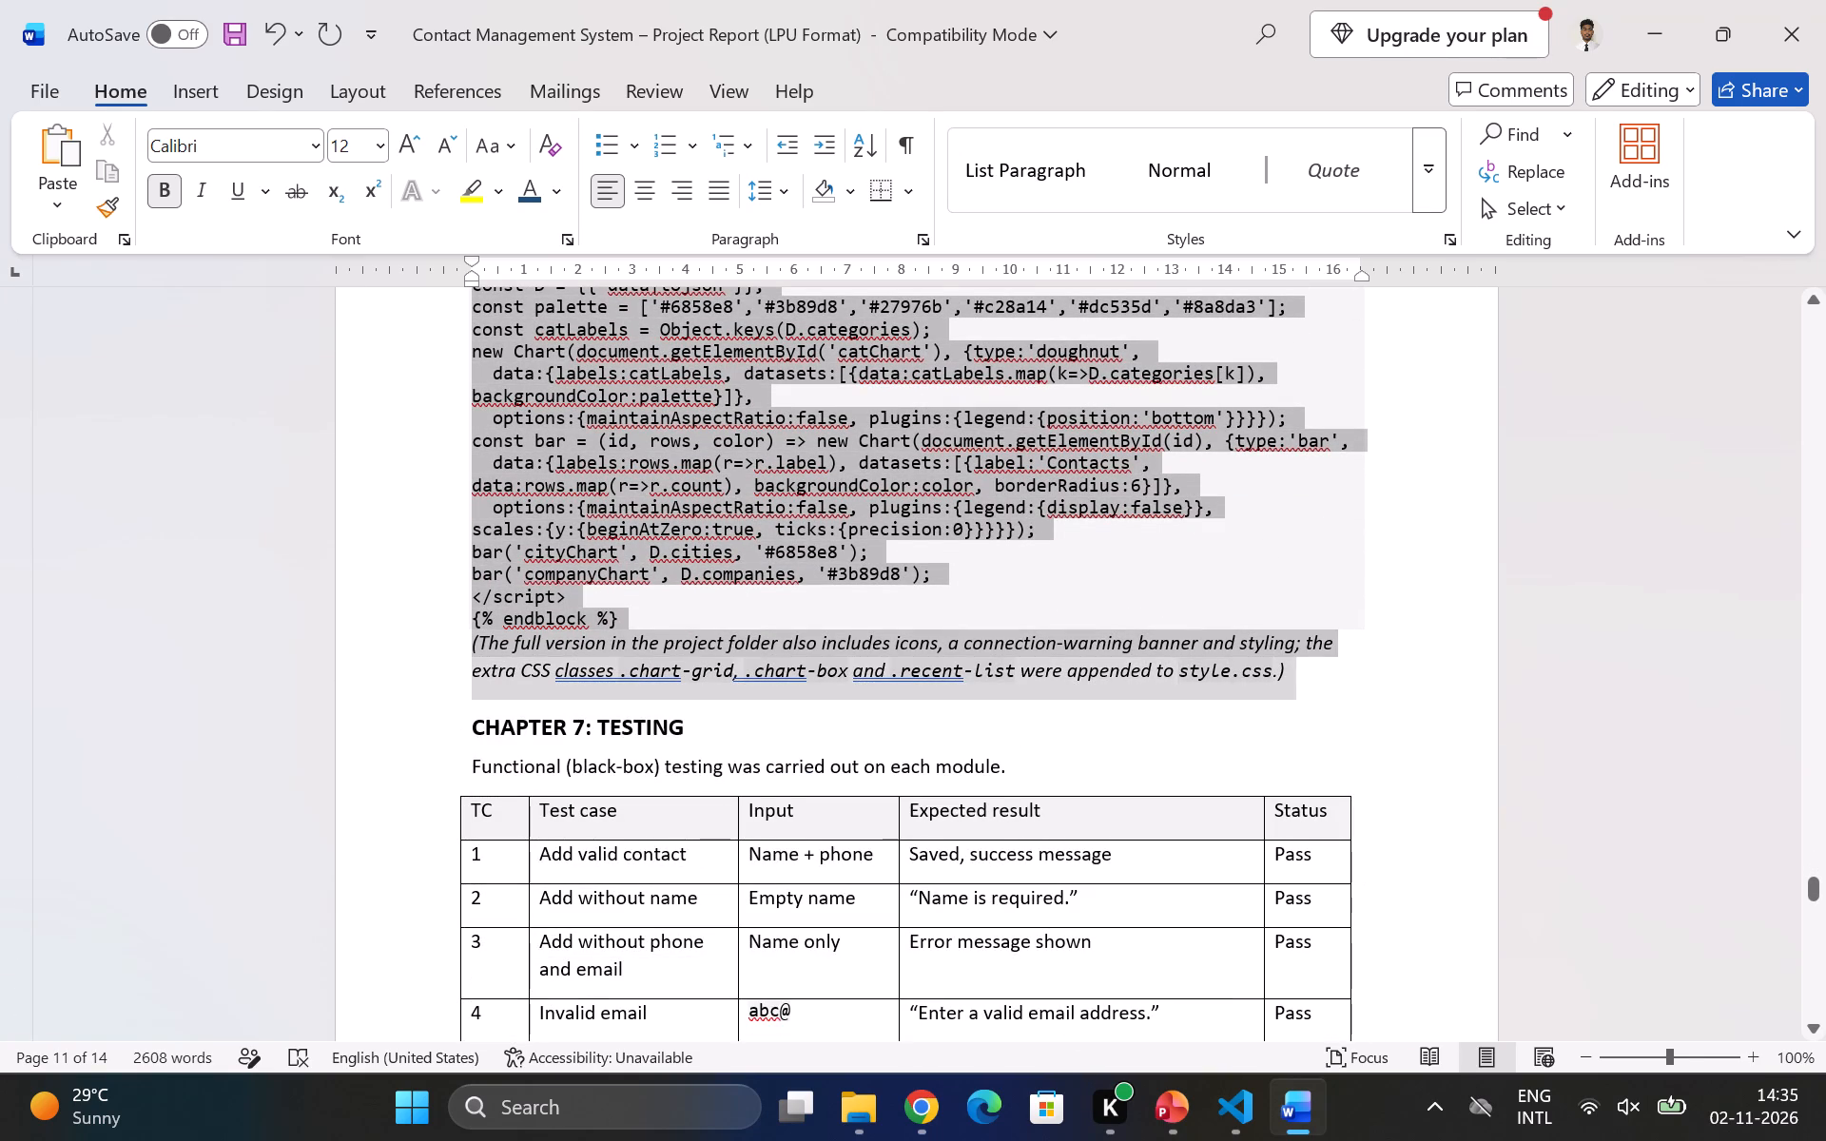
drag(1329, 653, 1310, 682)
key(BackSpace)
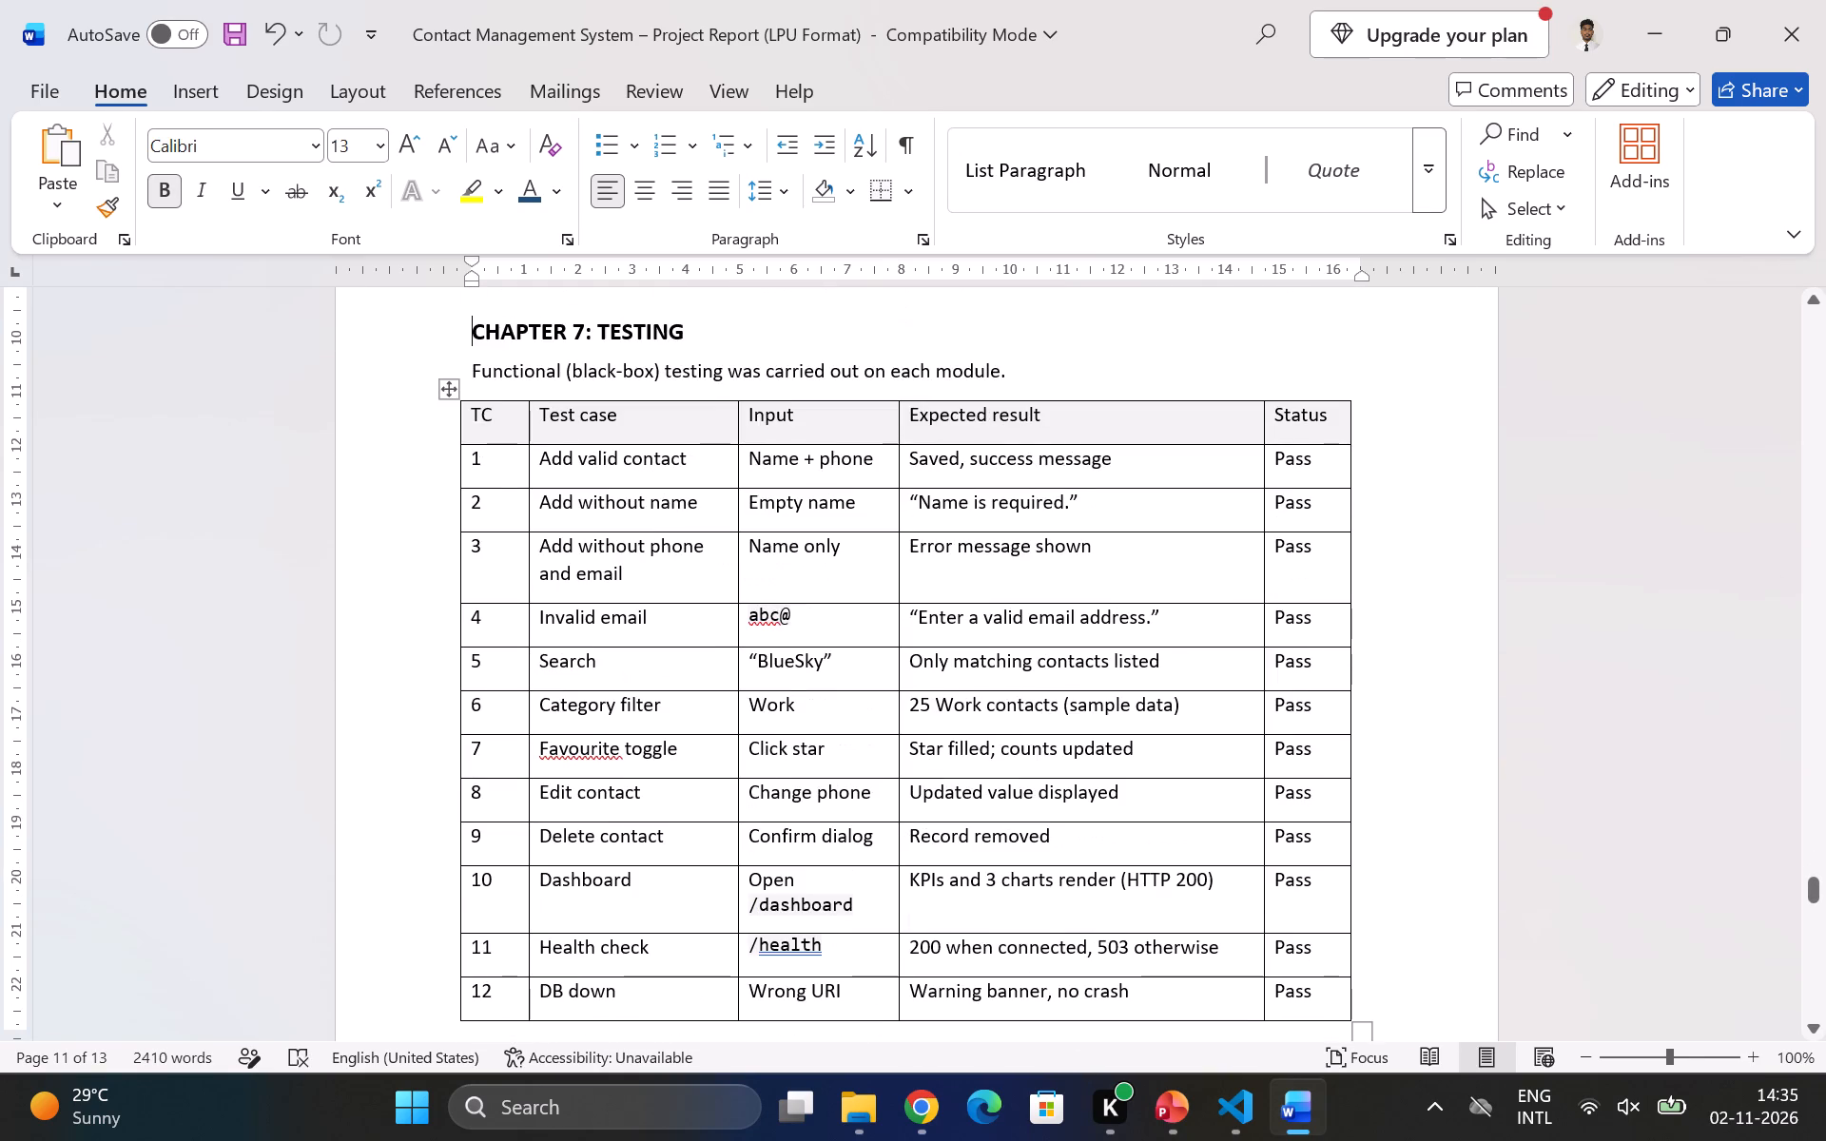
Add 14 blank lines between the CHAPTER 6: DASHBOARD MODULE heading and the CHAPTER 7: TESTING heading.
scroll(1082, 715, up, 1)
click(863, 780)
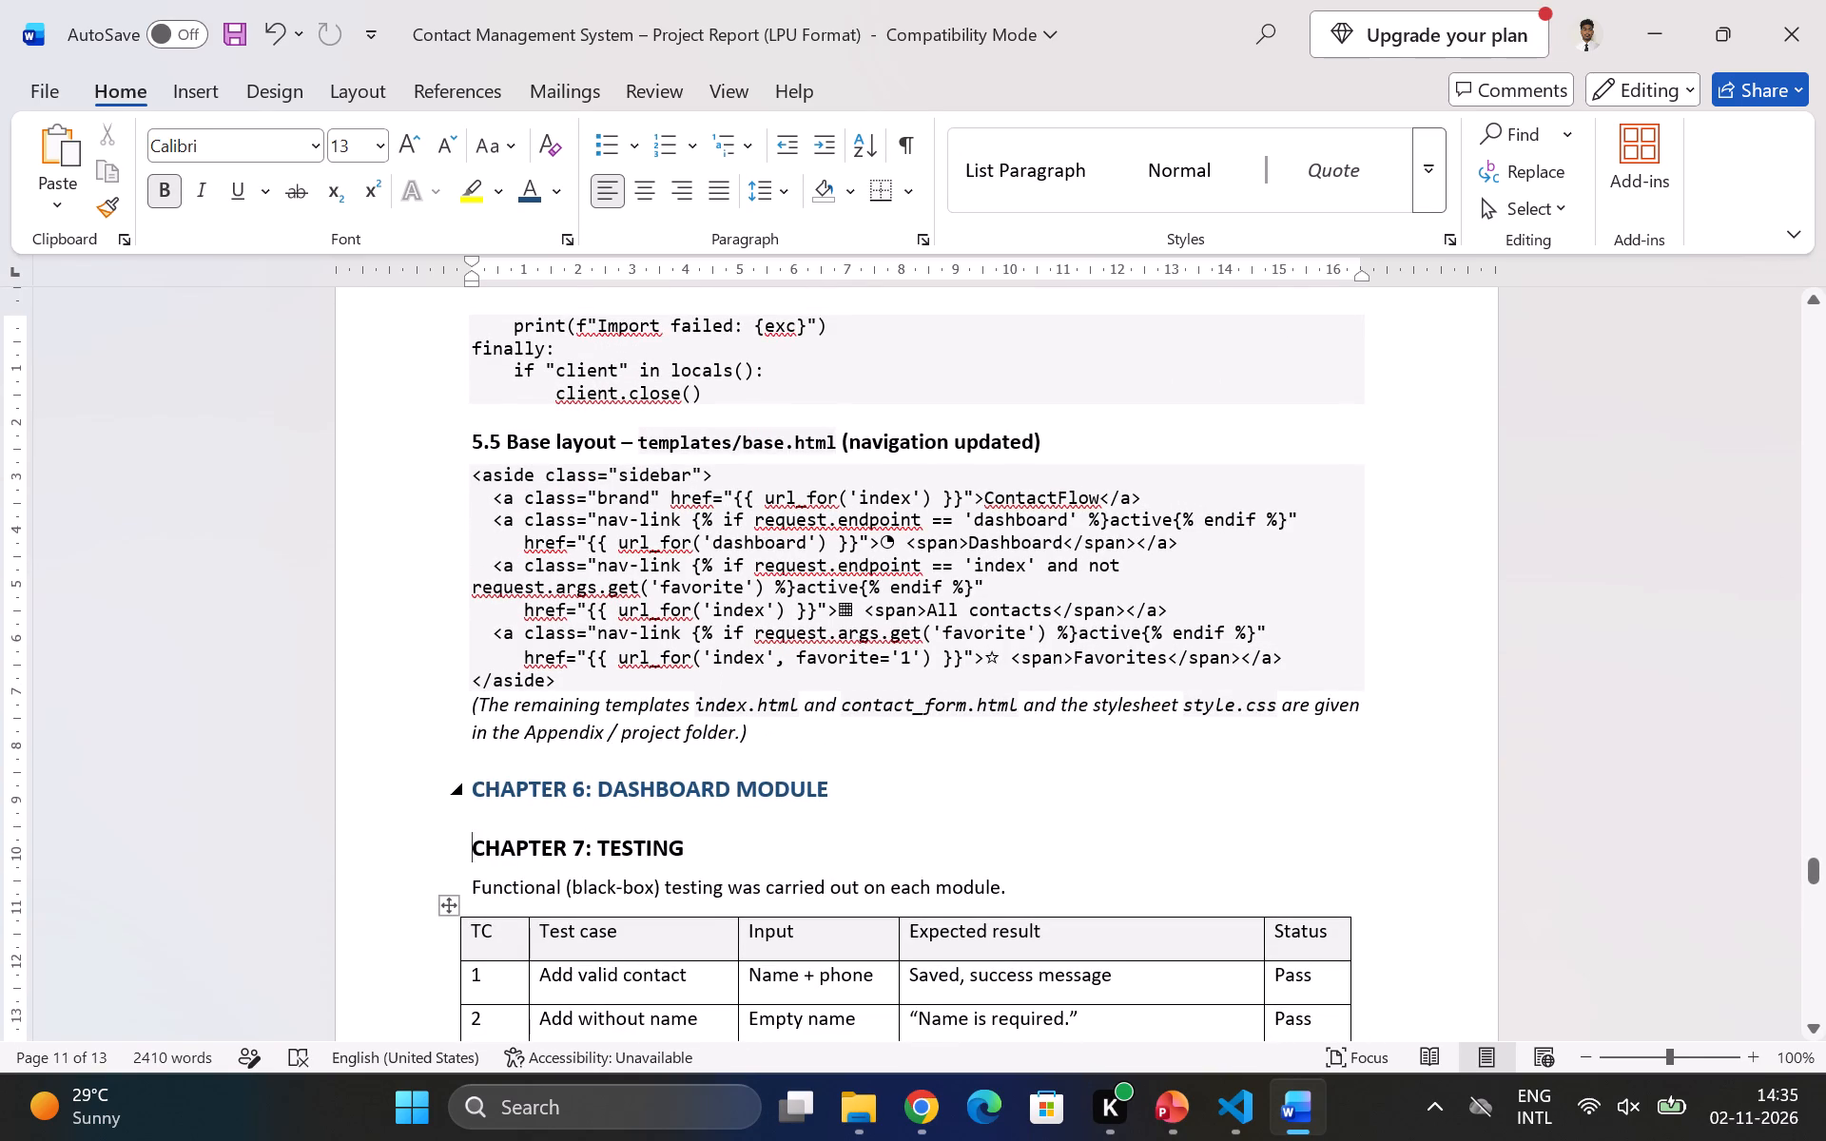
key(Return)
key(Return)
key(Return)
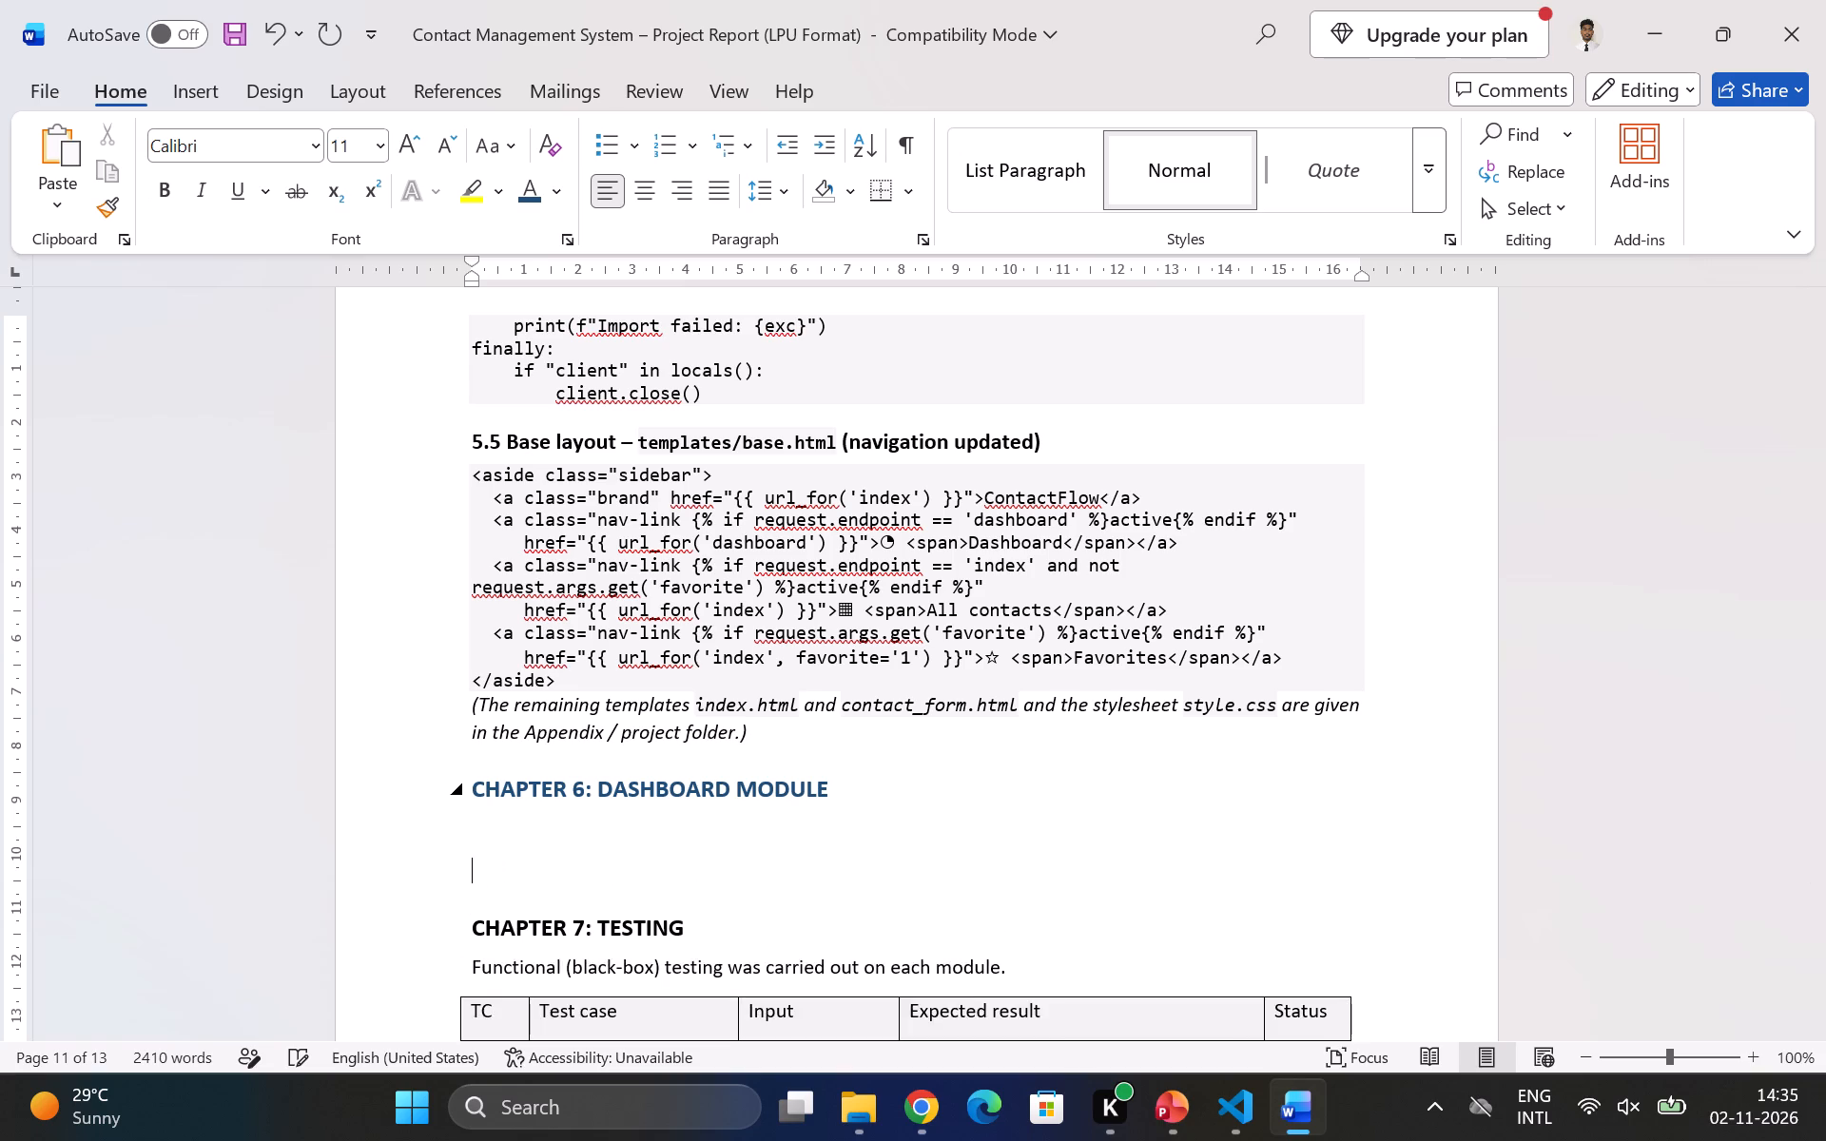
key(Return)
key(Return)
key(Return)
key(Return)
key(Return)
key(Return)
key(Return)
key(Return)
key(Return)
key(Return)
key(Return)
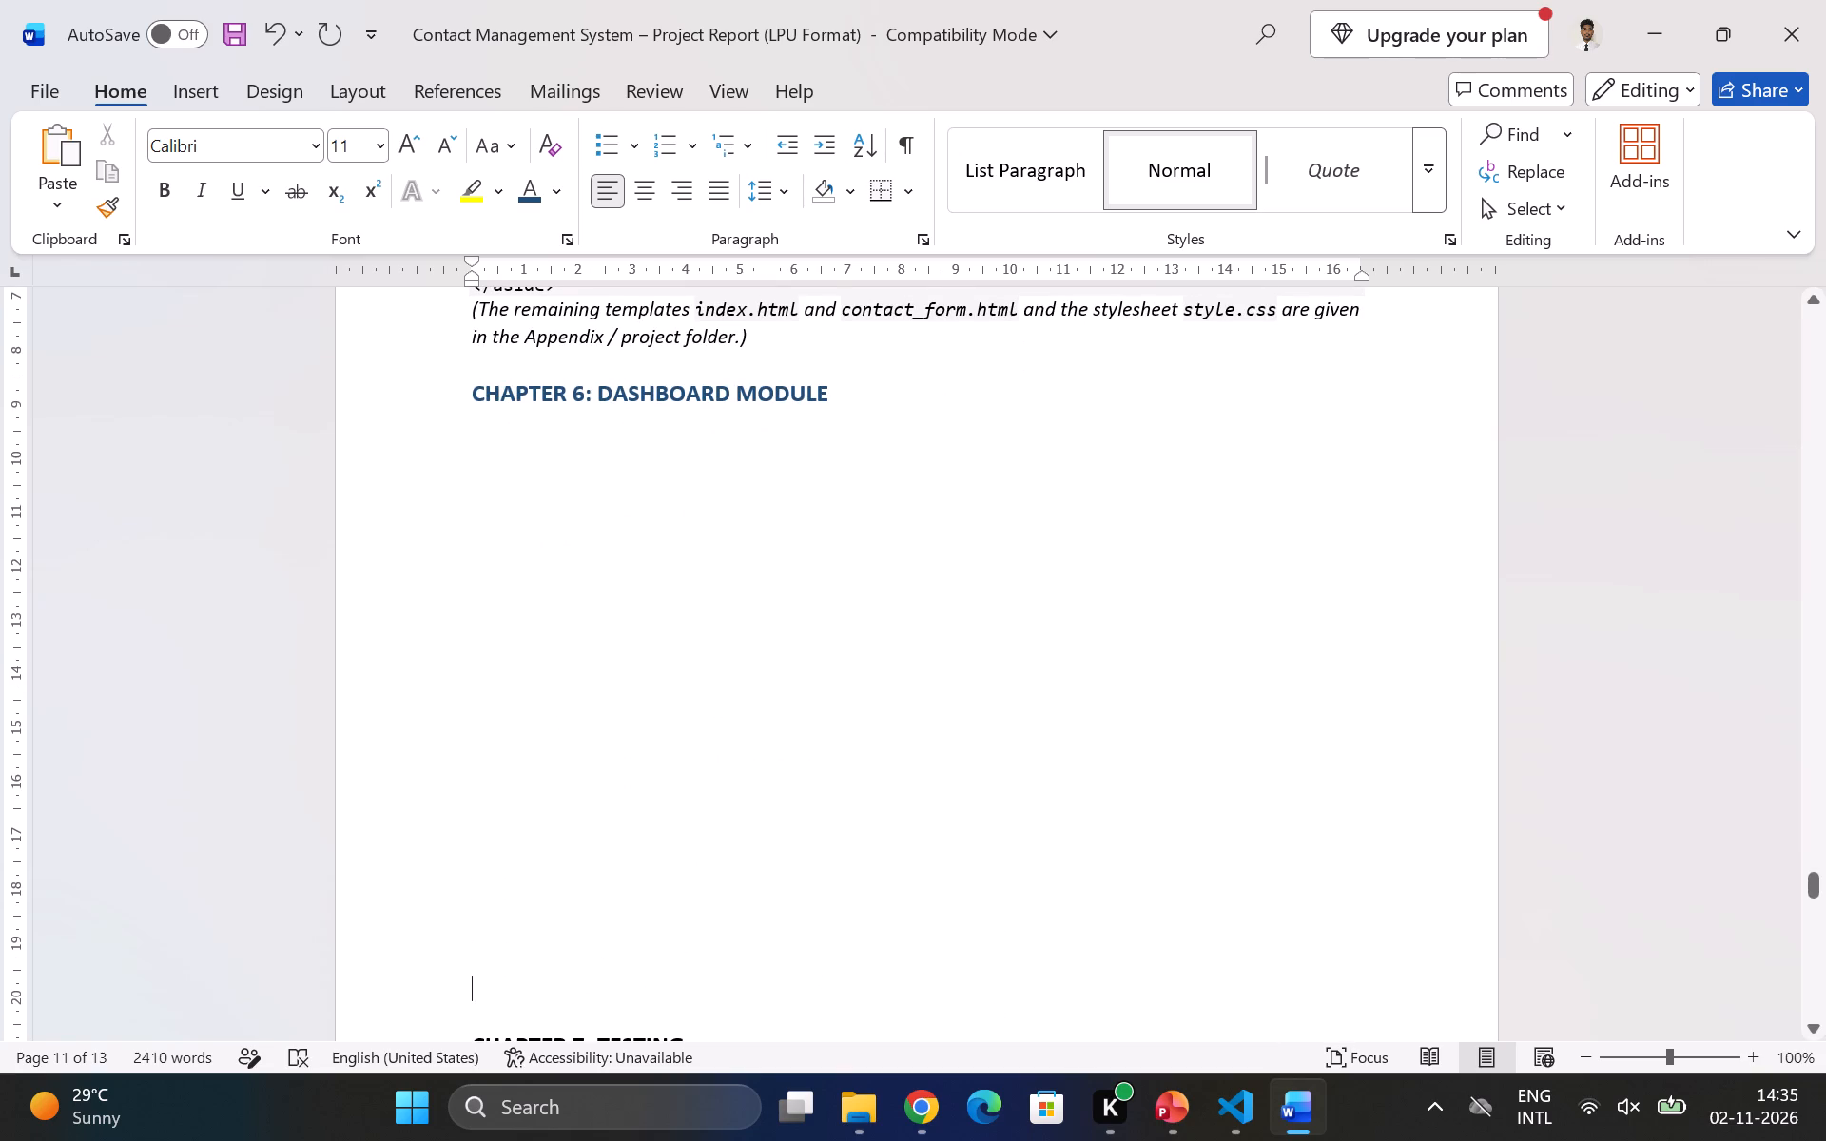
click(471, 457)
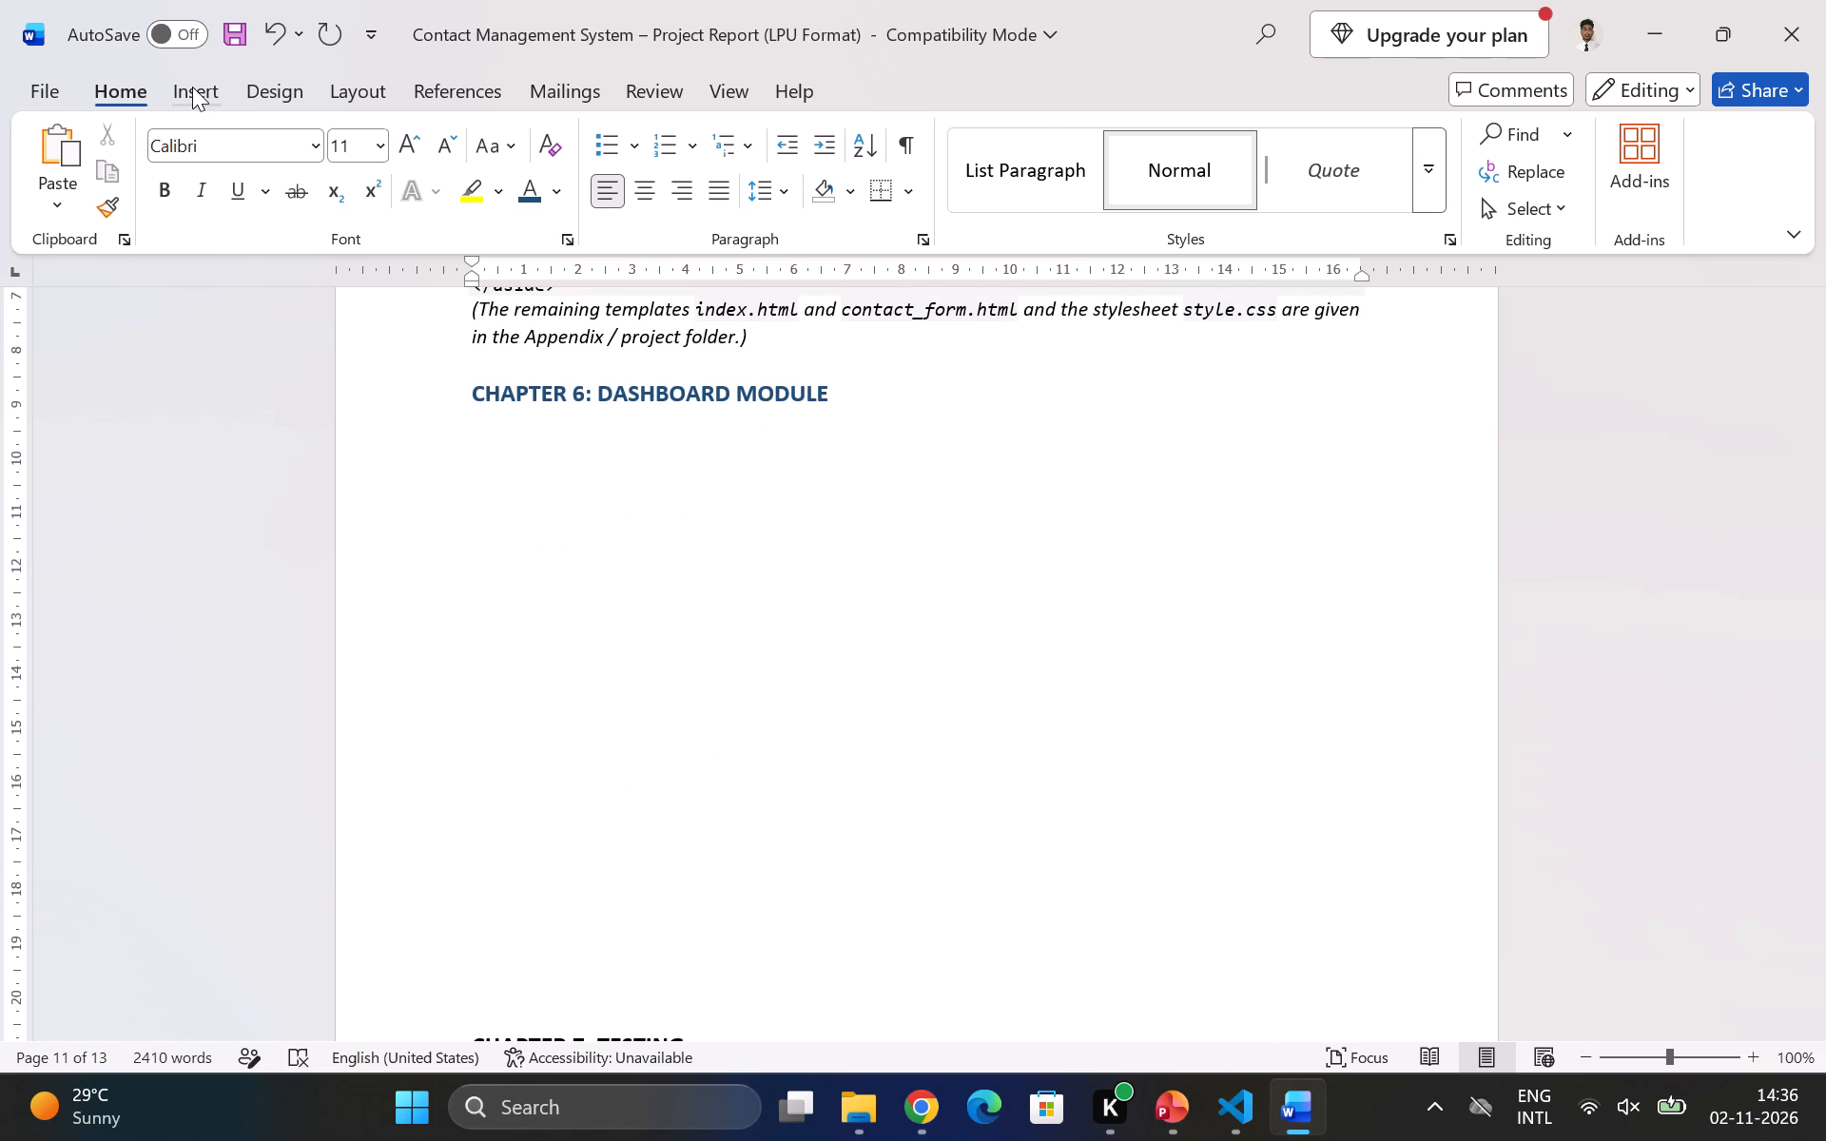
click(192, 87)
click(276, 151)
click(288, 162)
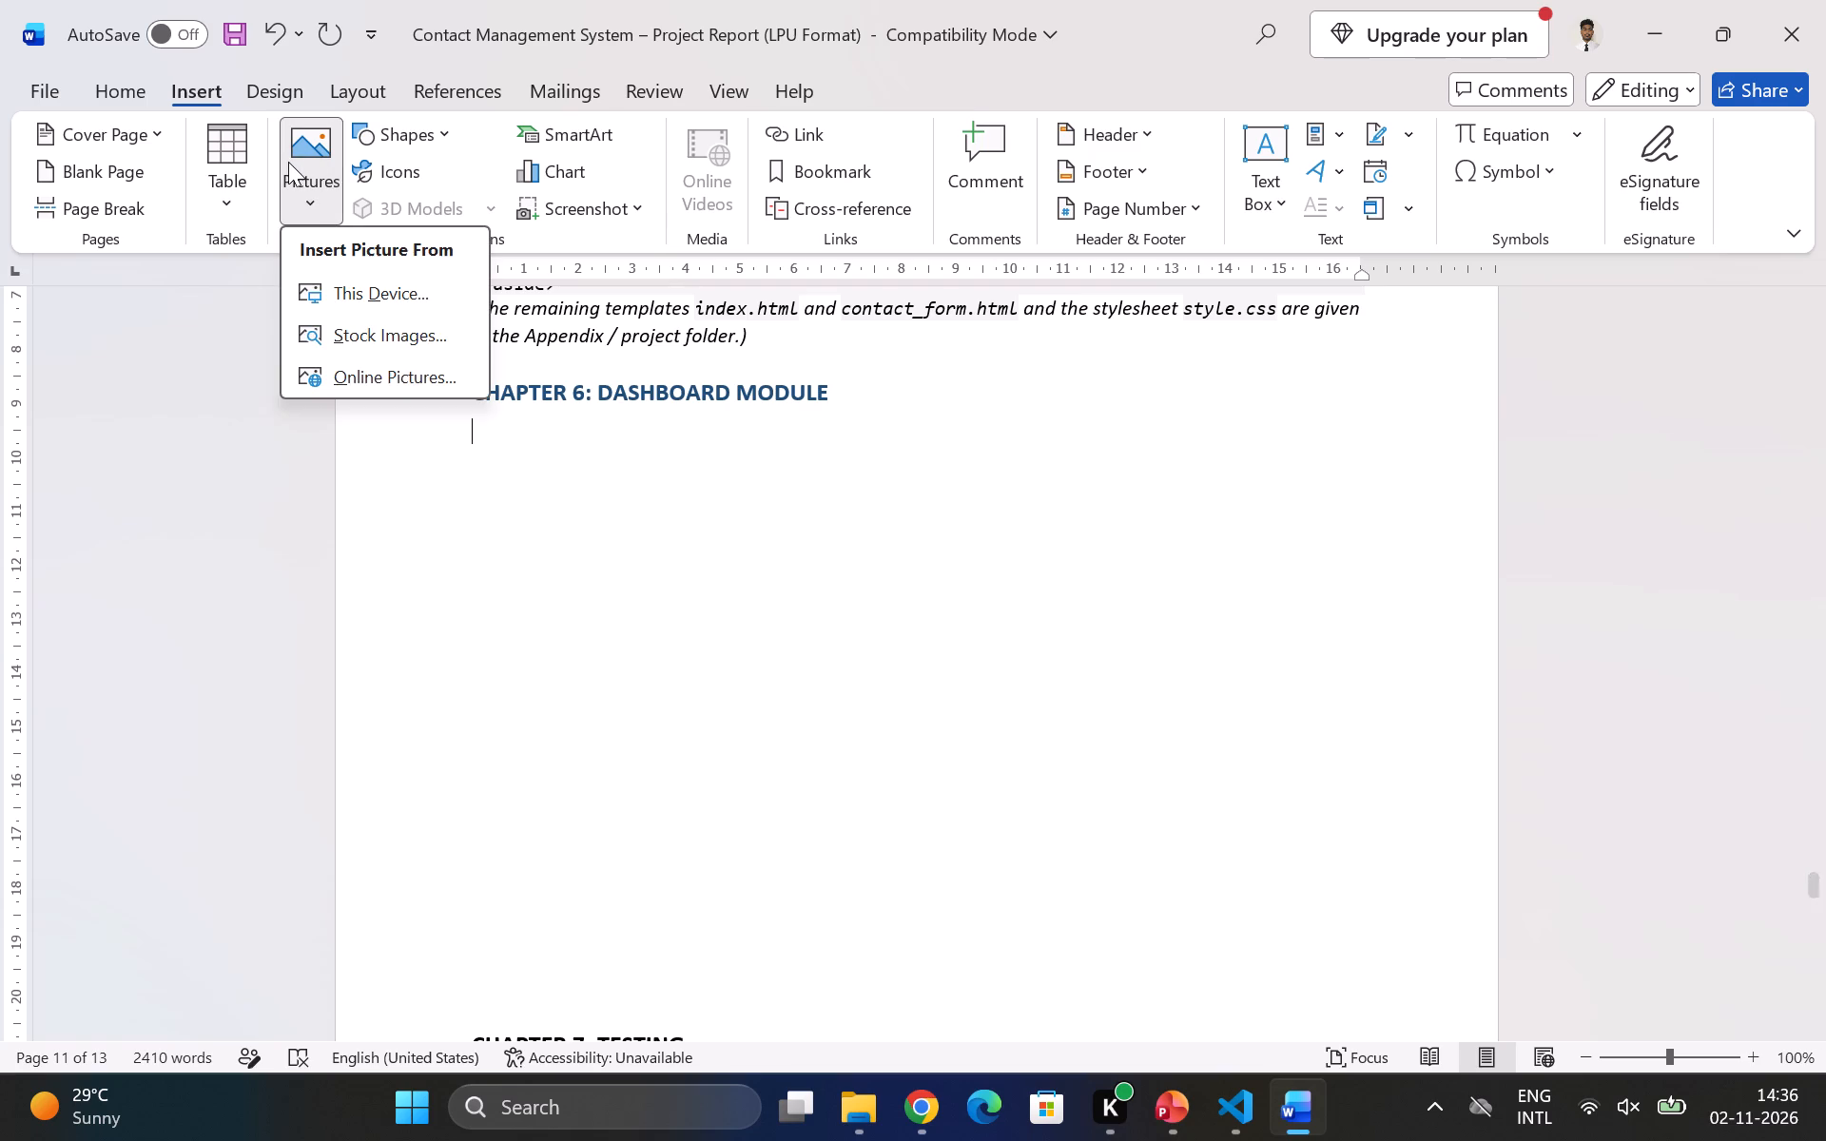
click(334, 293)
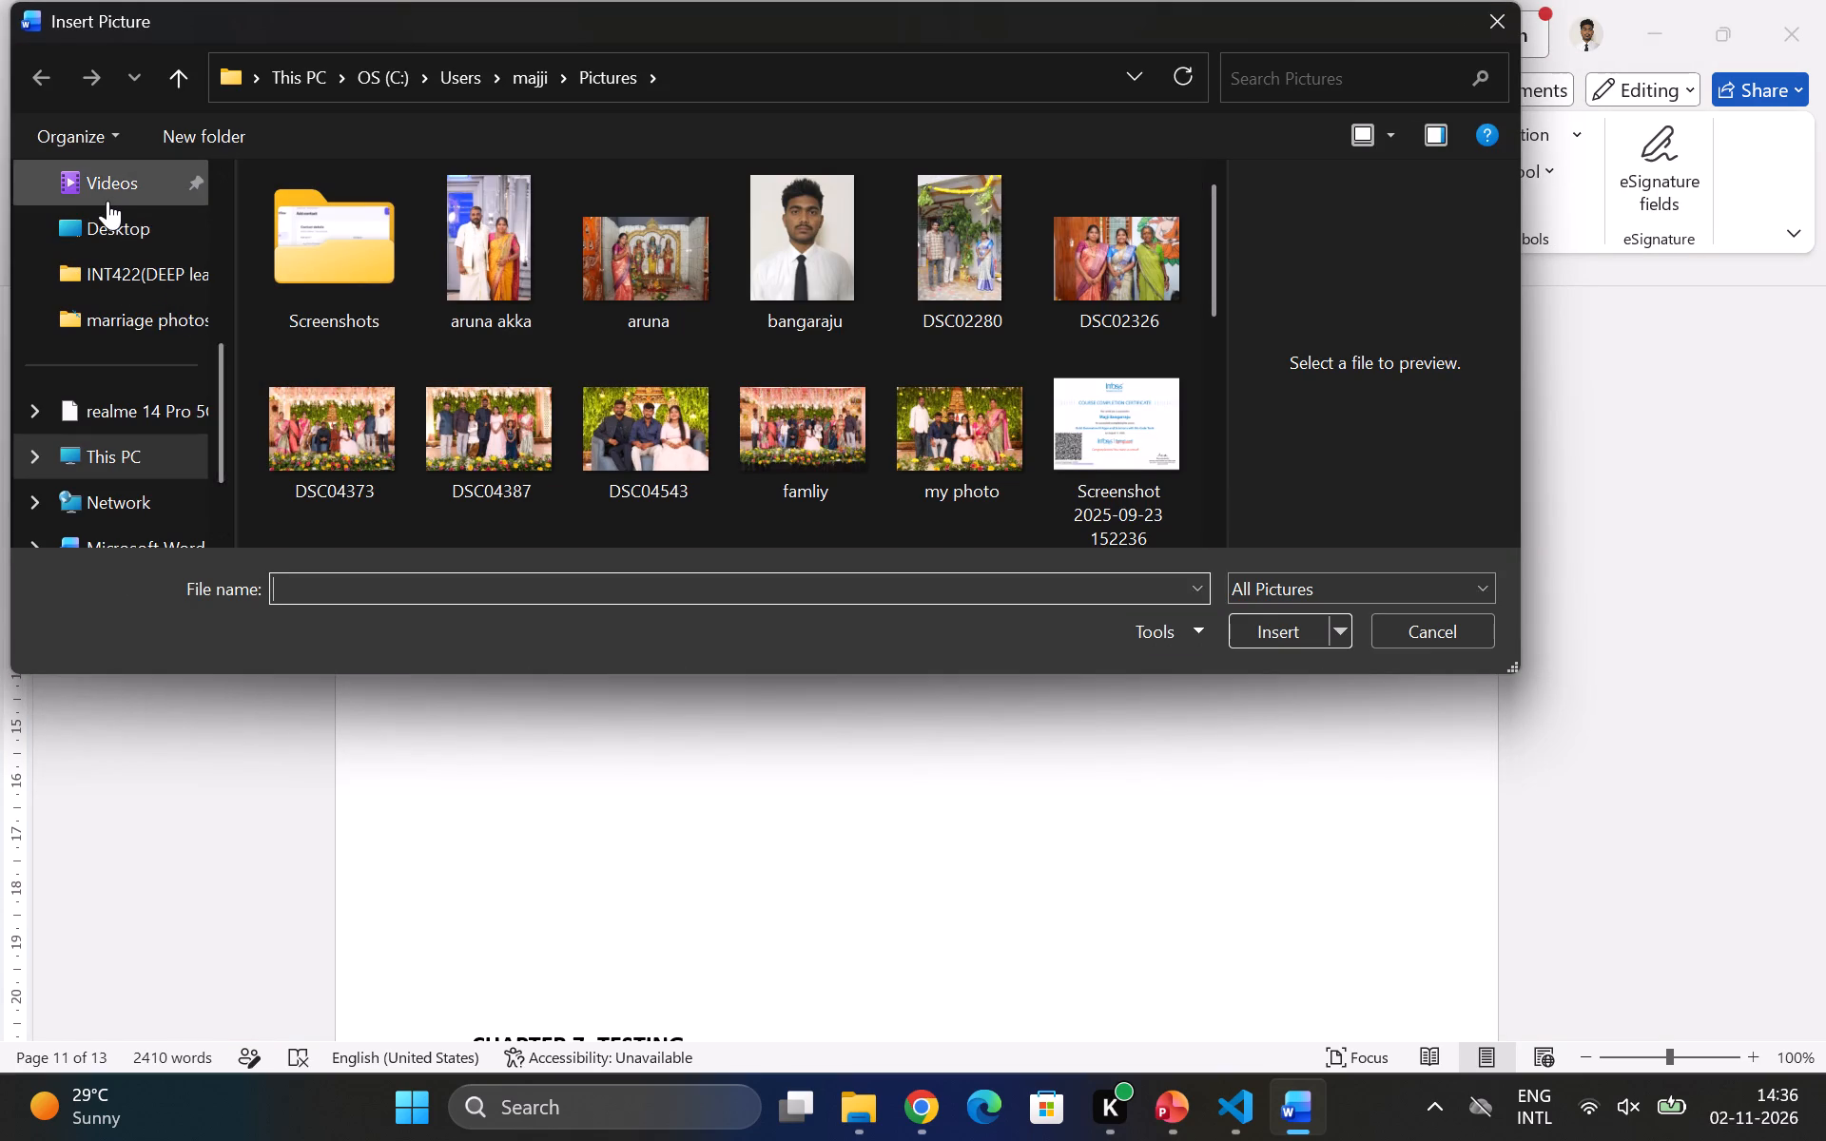
scroll(107, 201, up, 11)
click(95, 231)
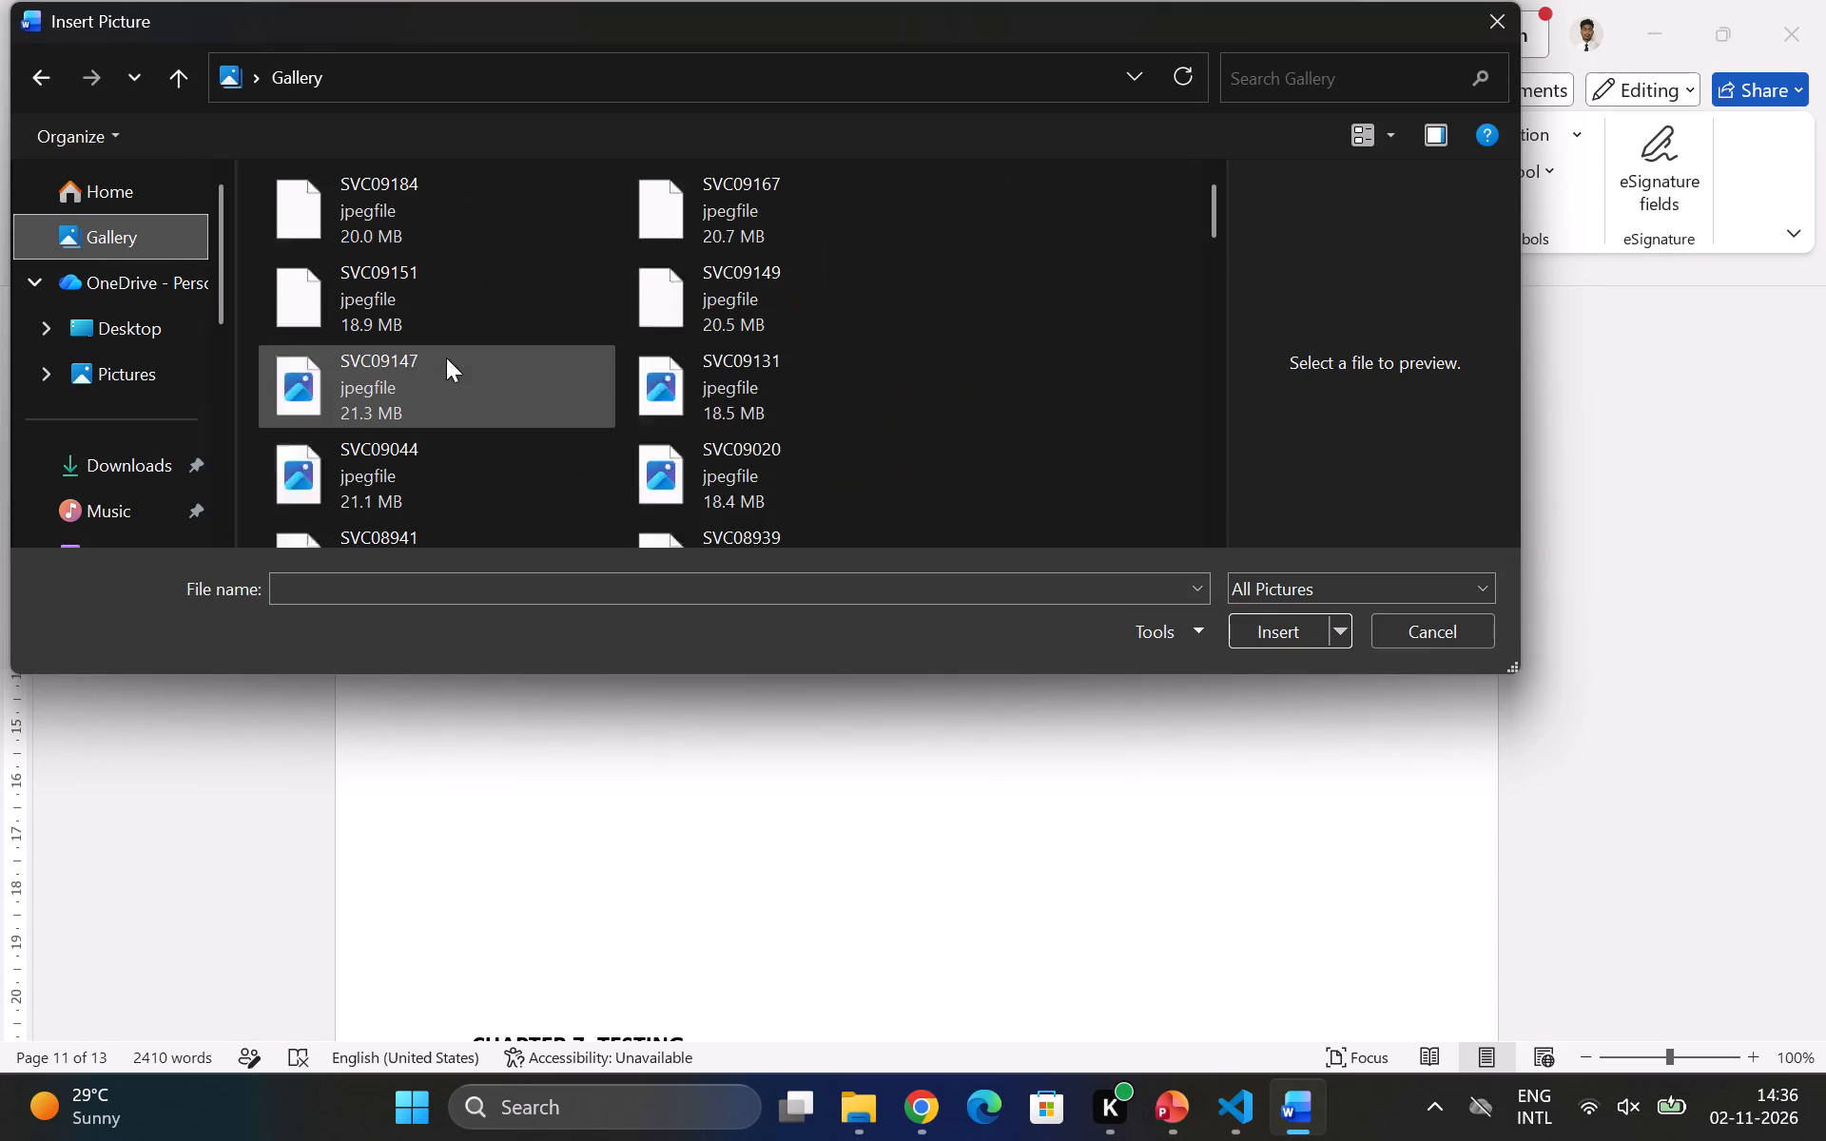
scroll(448, 357, down, 7)
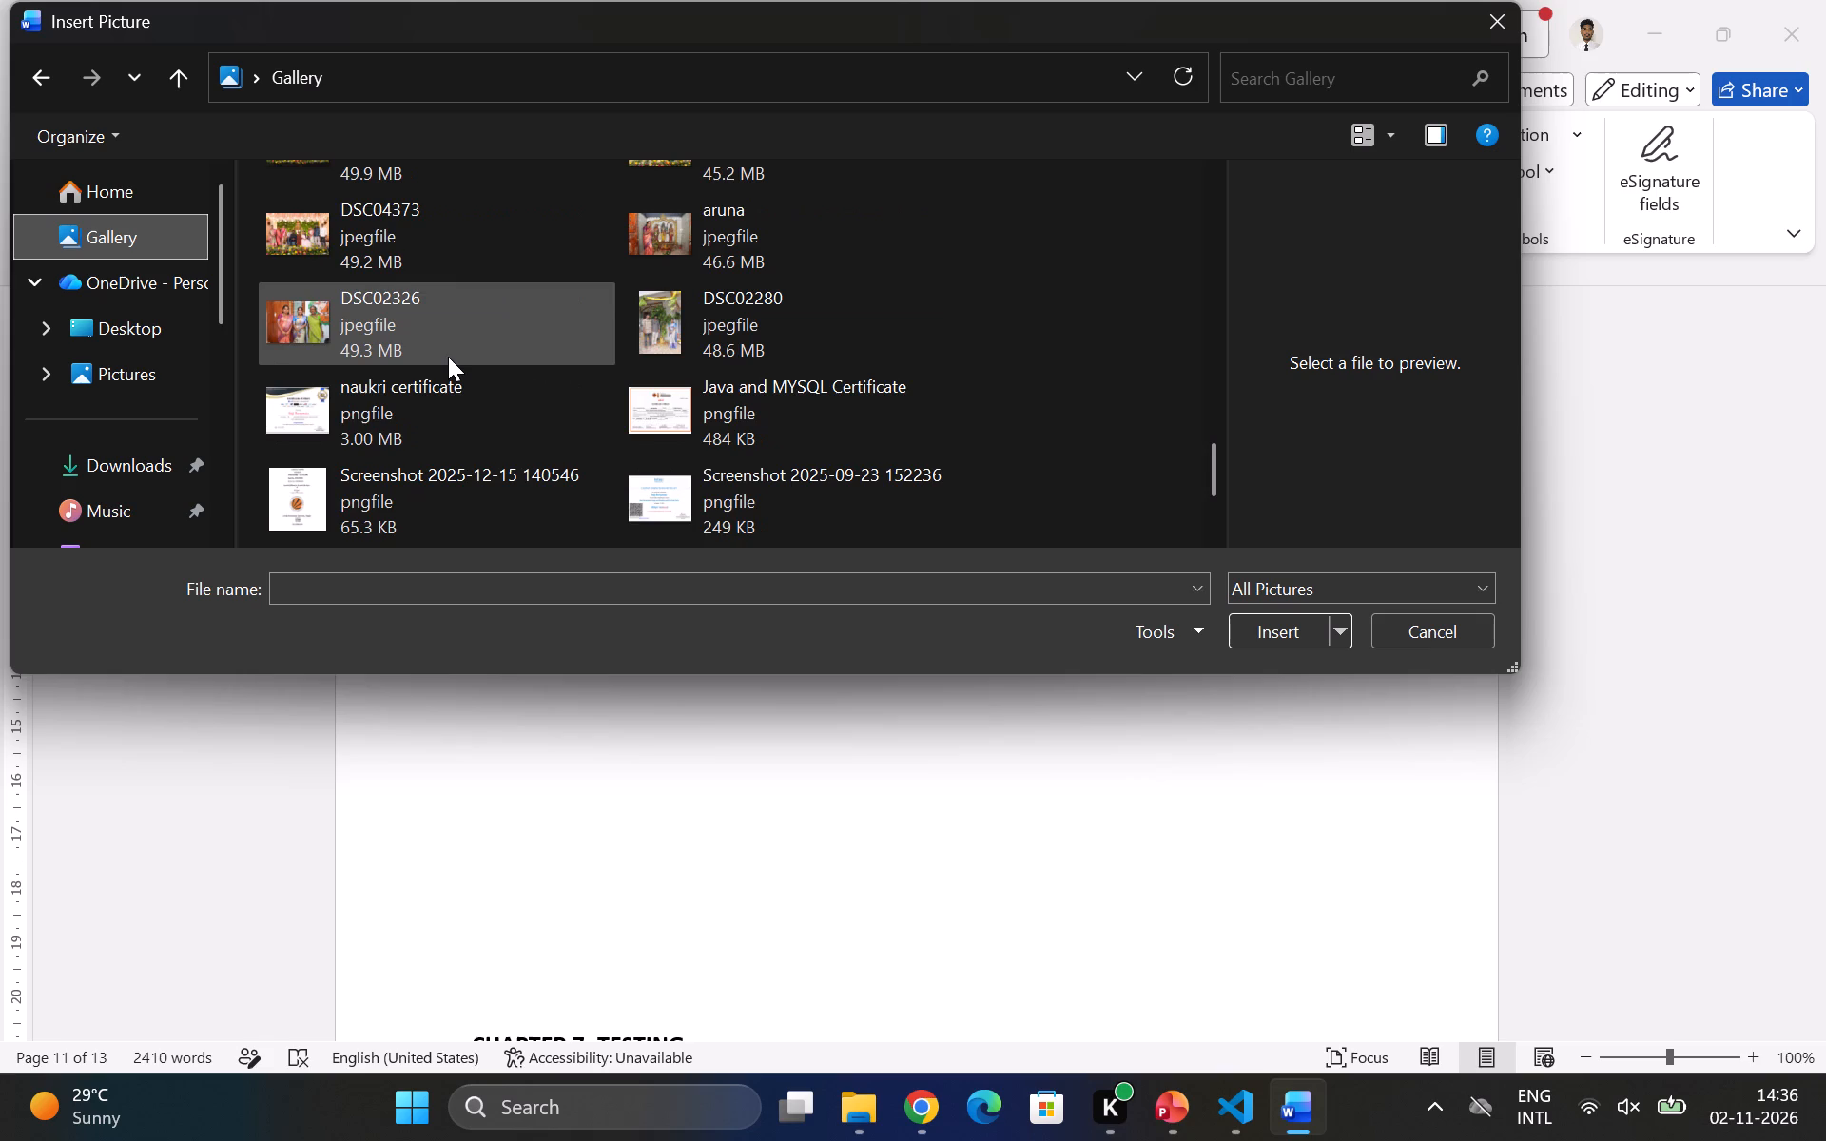
scroll(448, 357, up, 1)
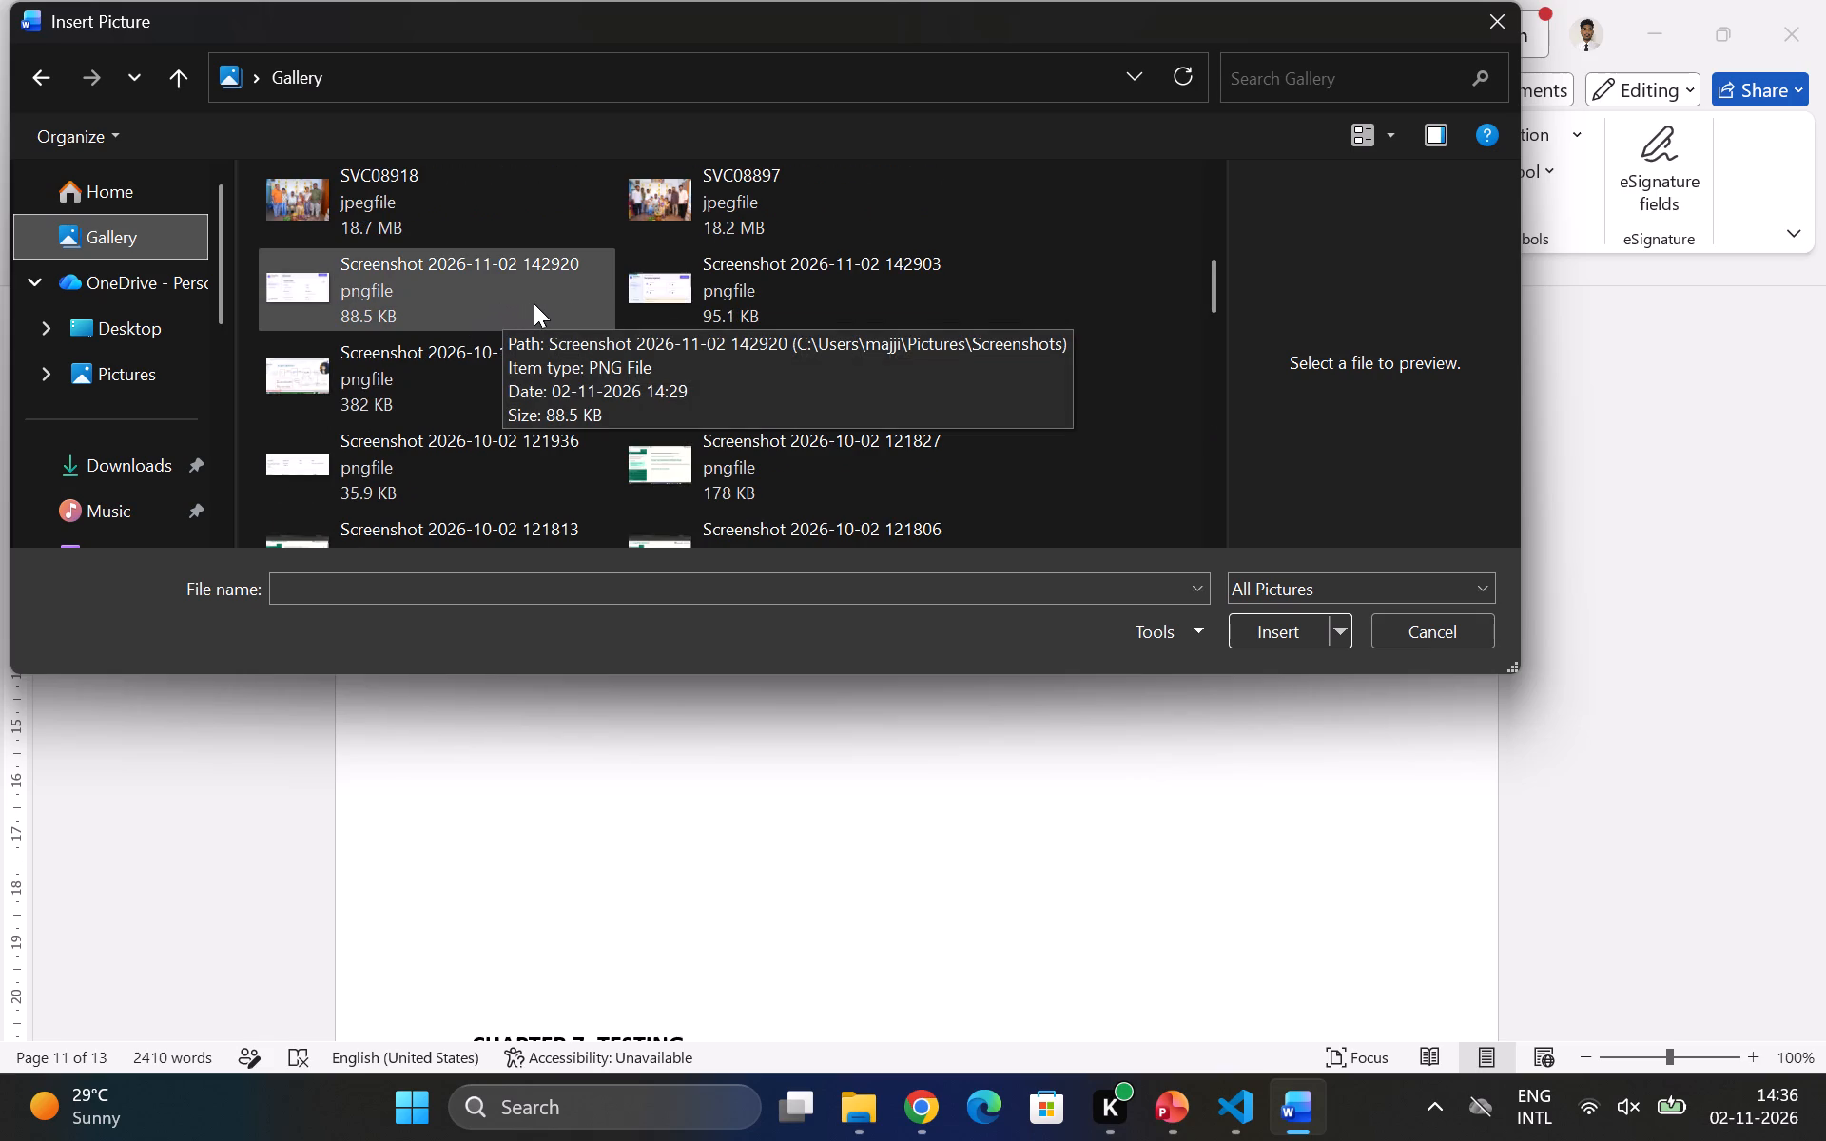
click(638, 300)
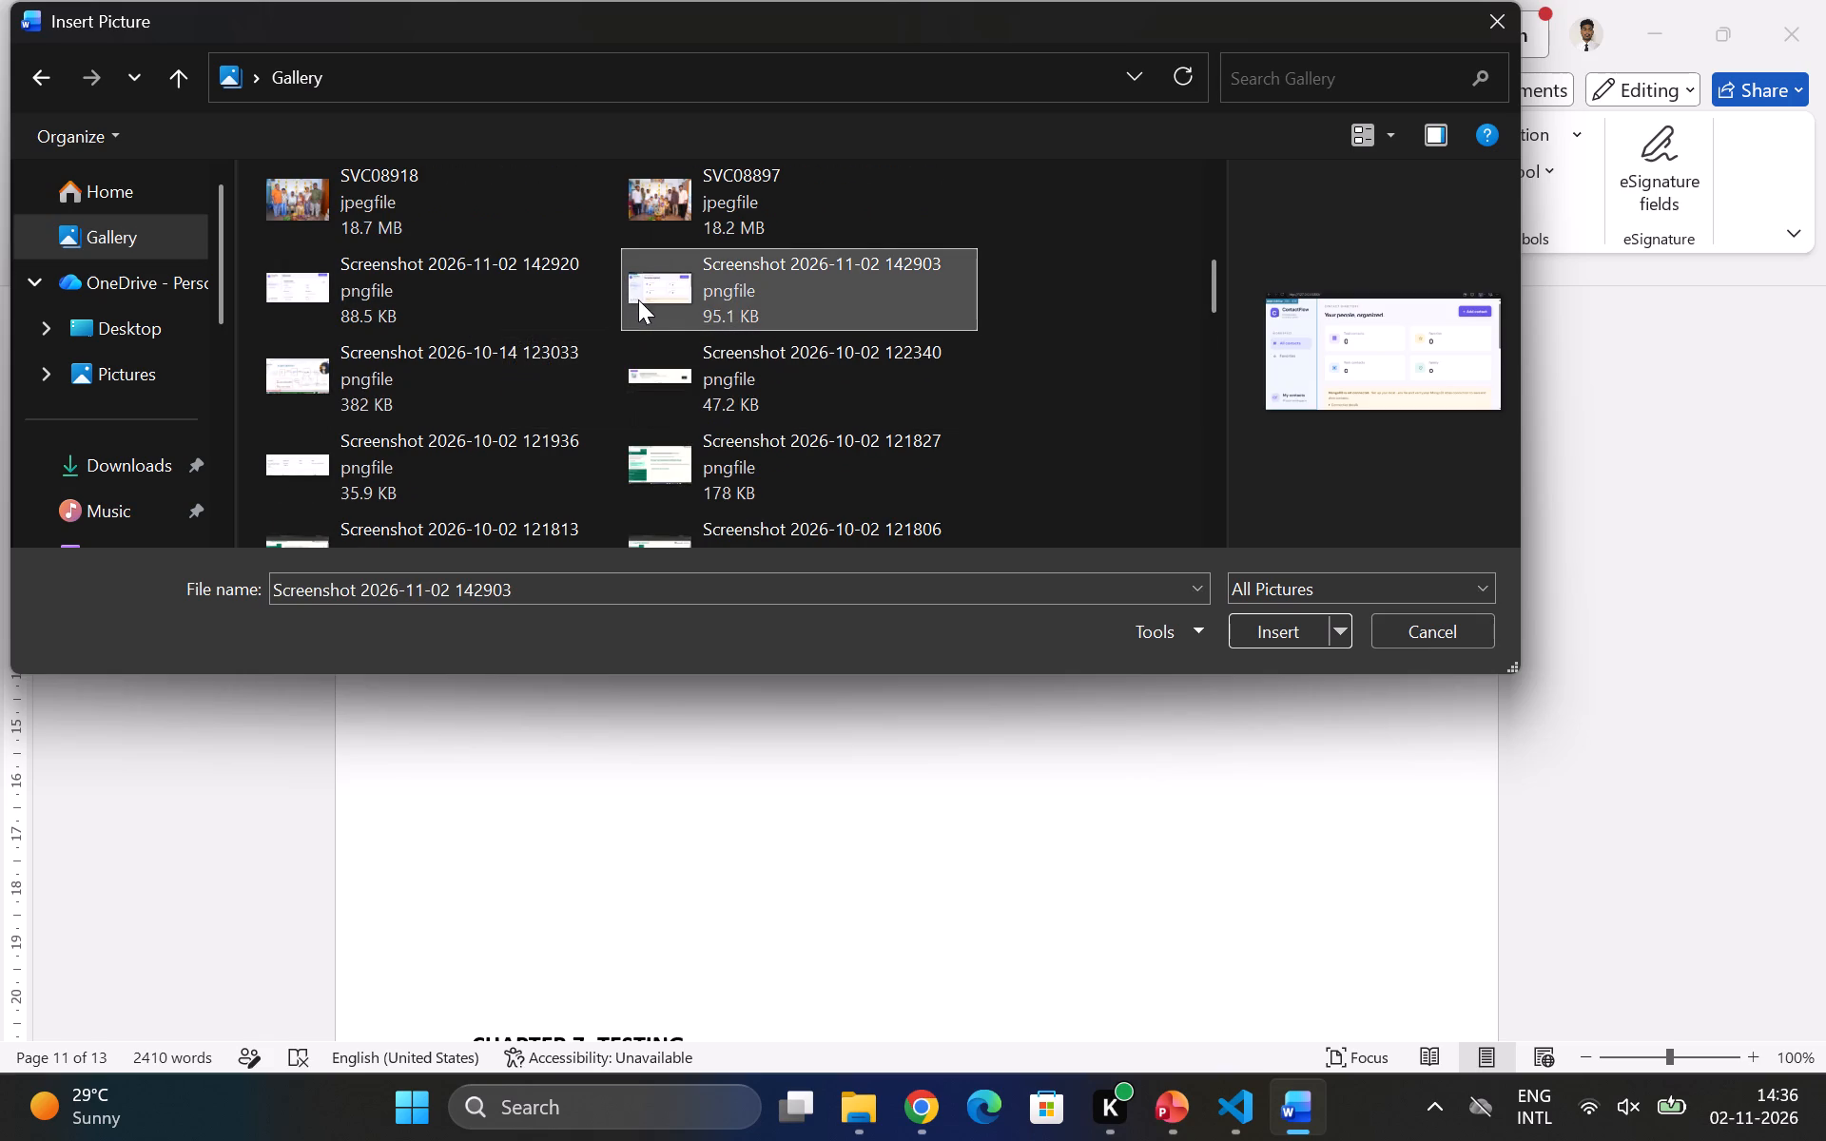
click(1244, 629)
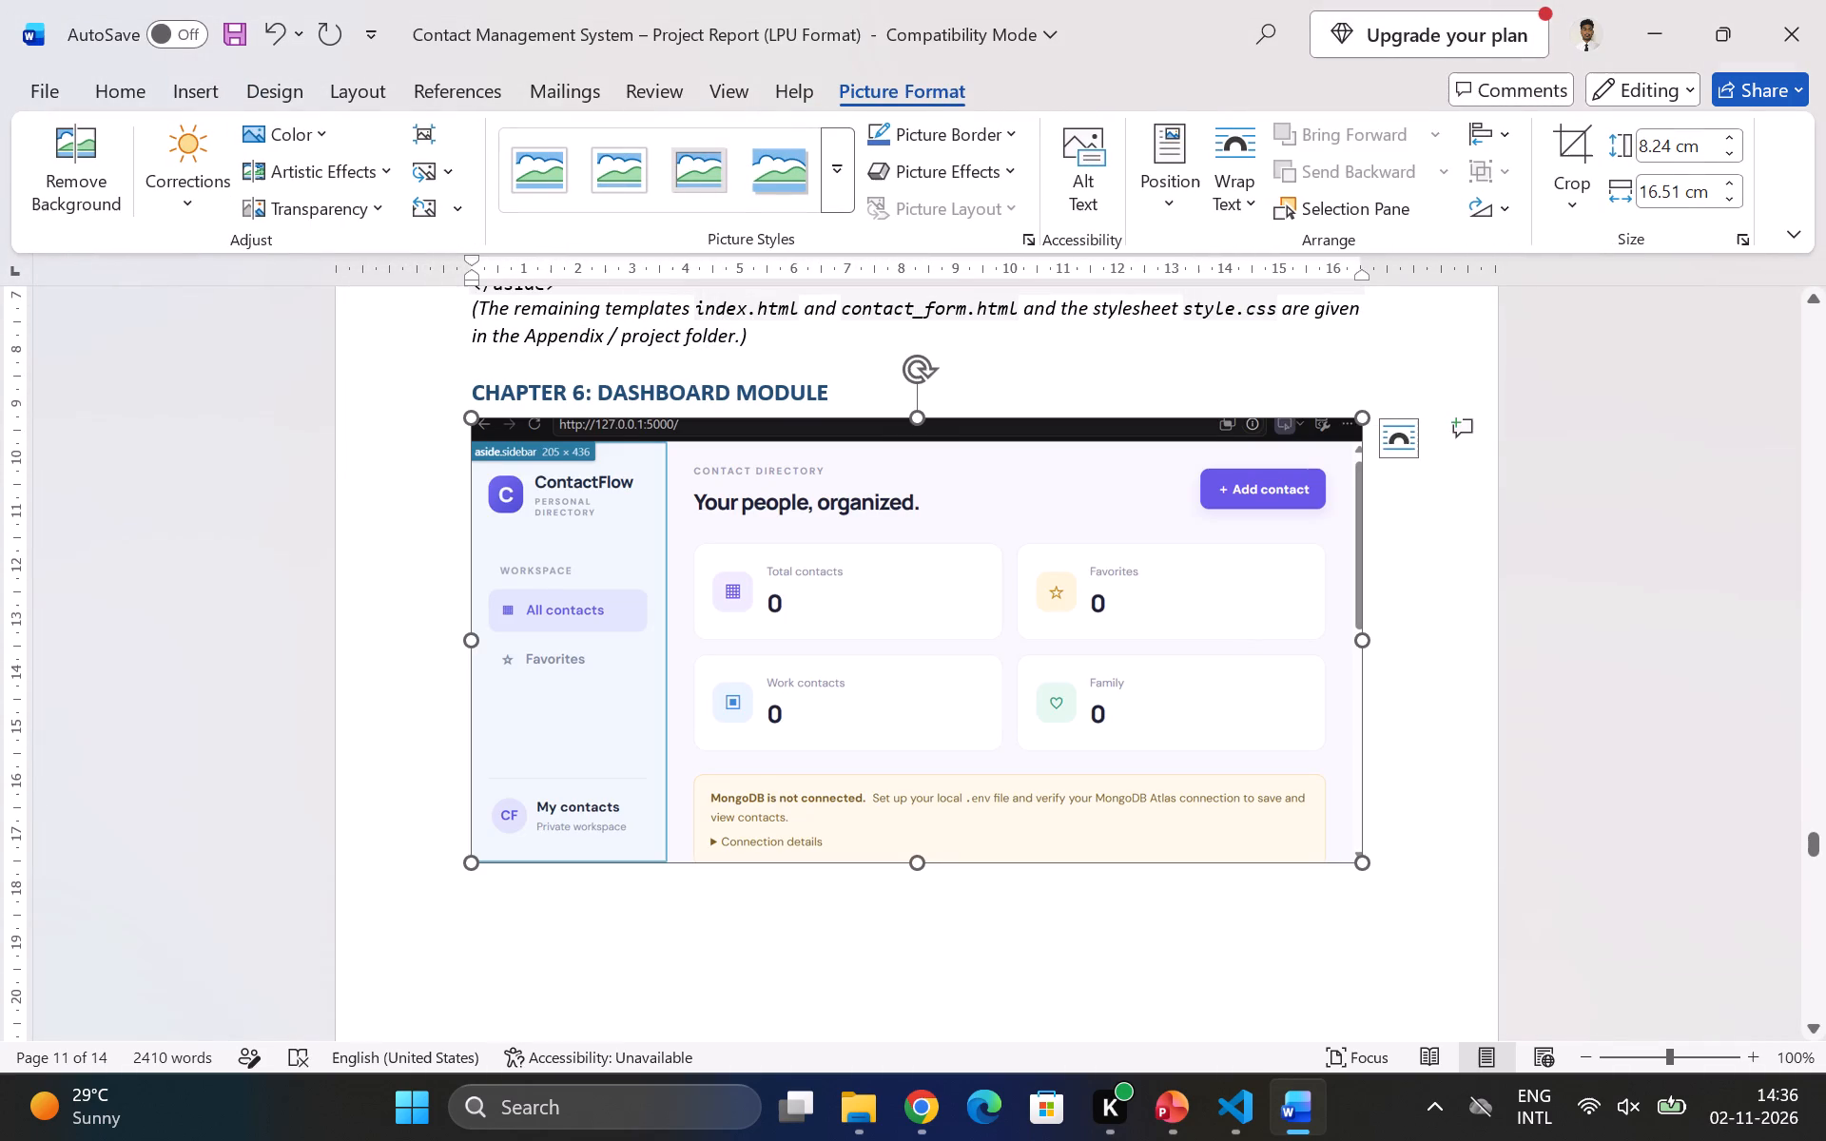
scroll(1156, 839, down, 2)
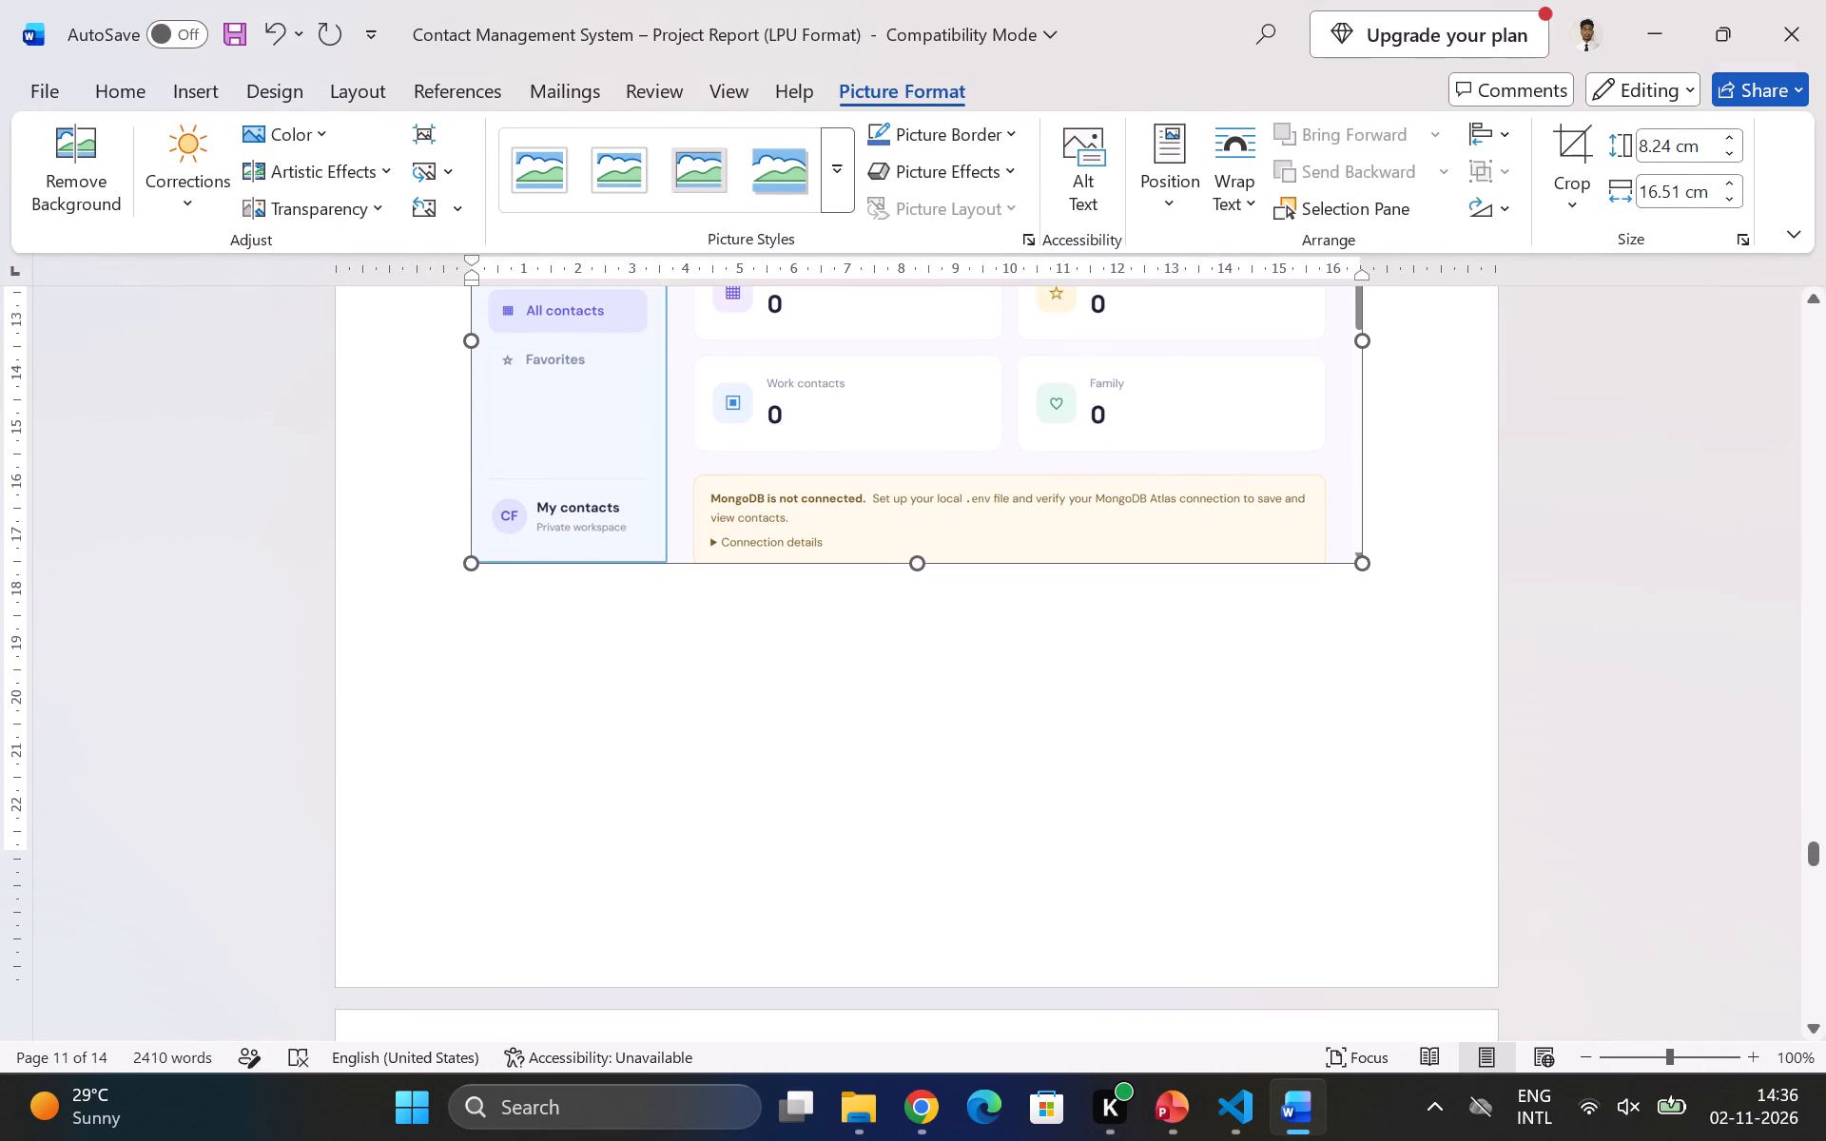
scroll(1256, 725, down, 1)
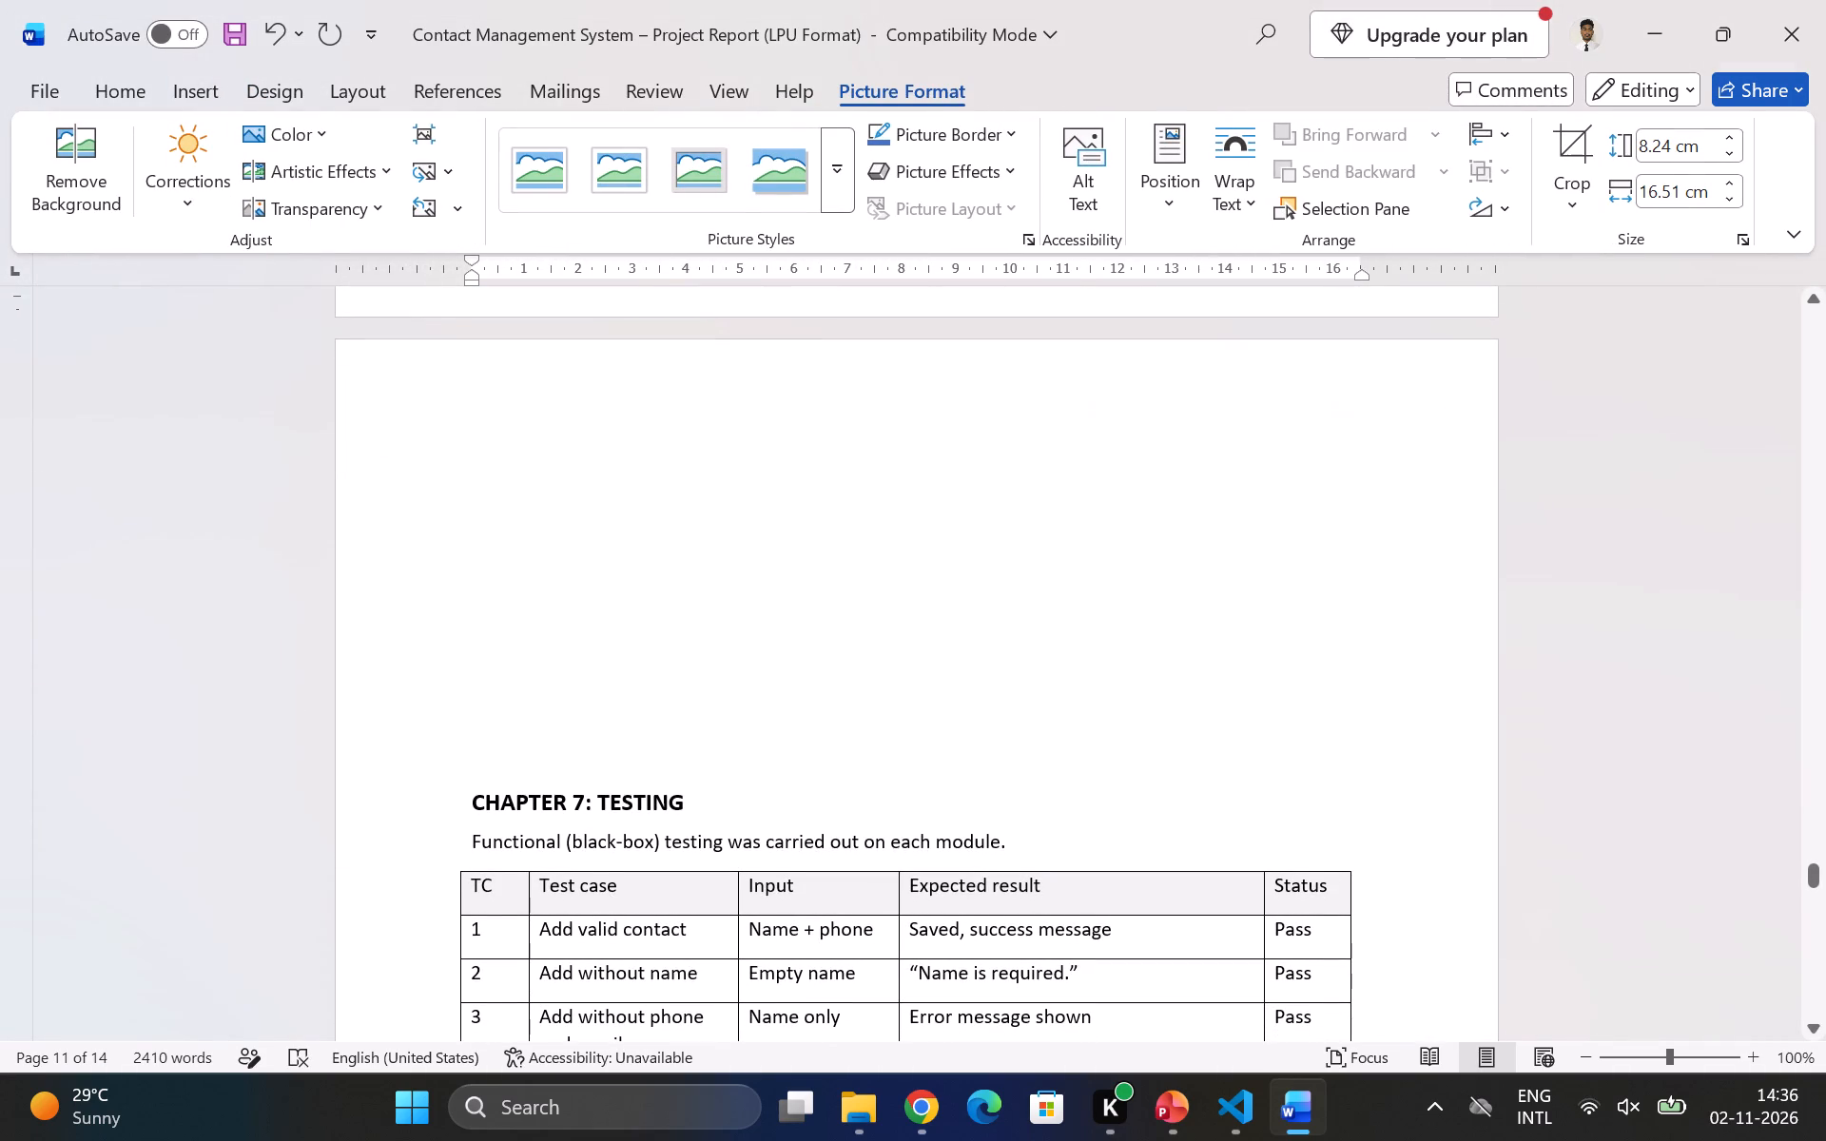
click(476, 387)
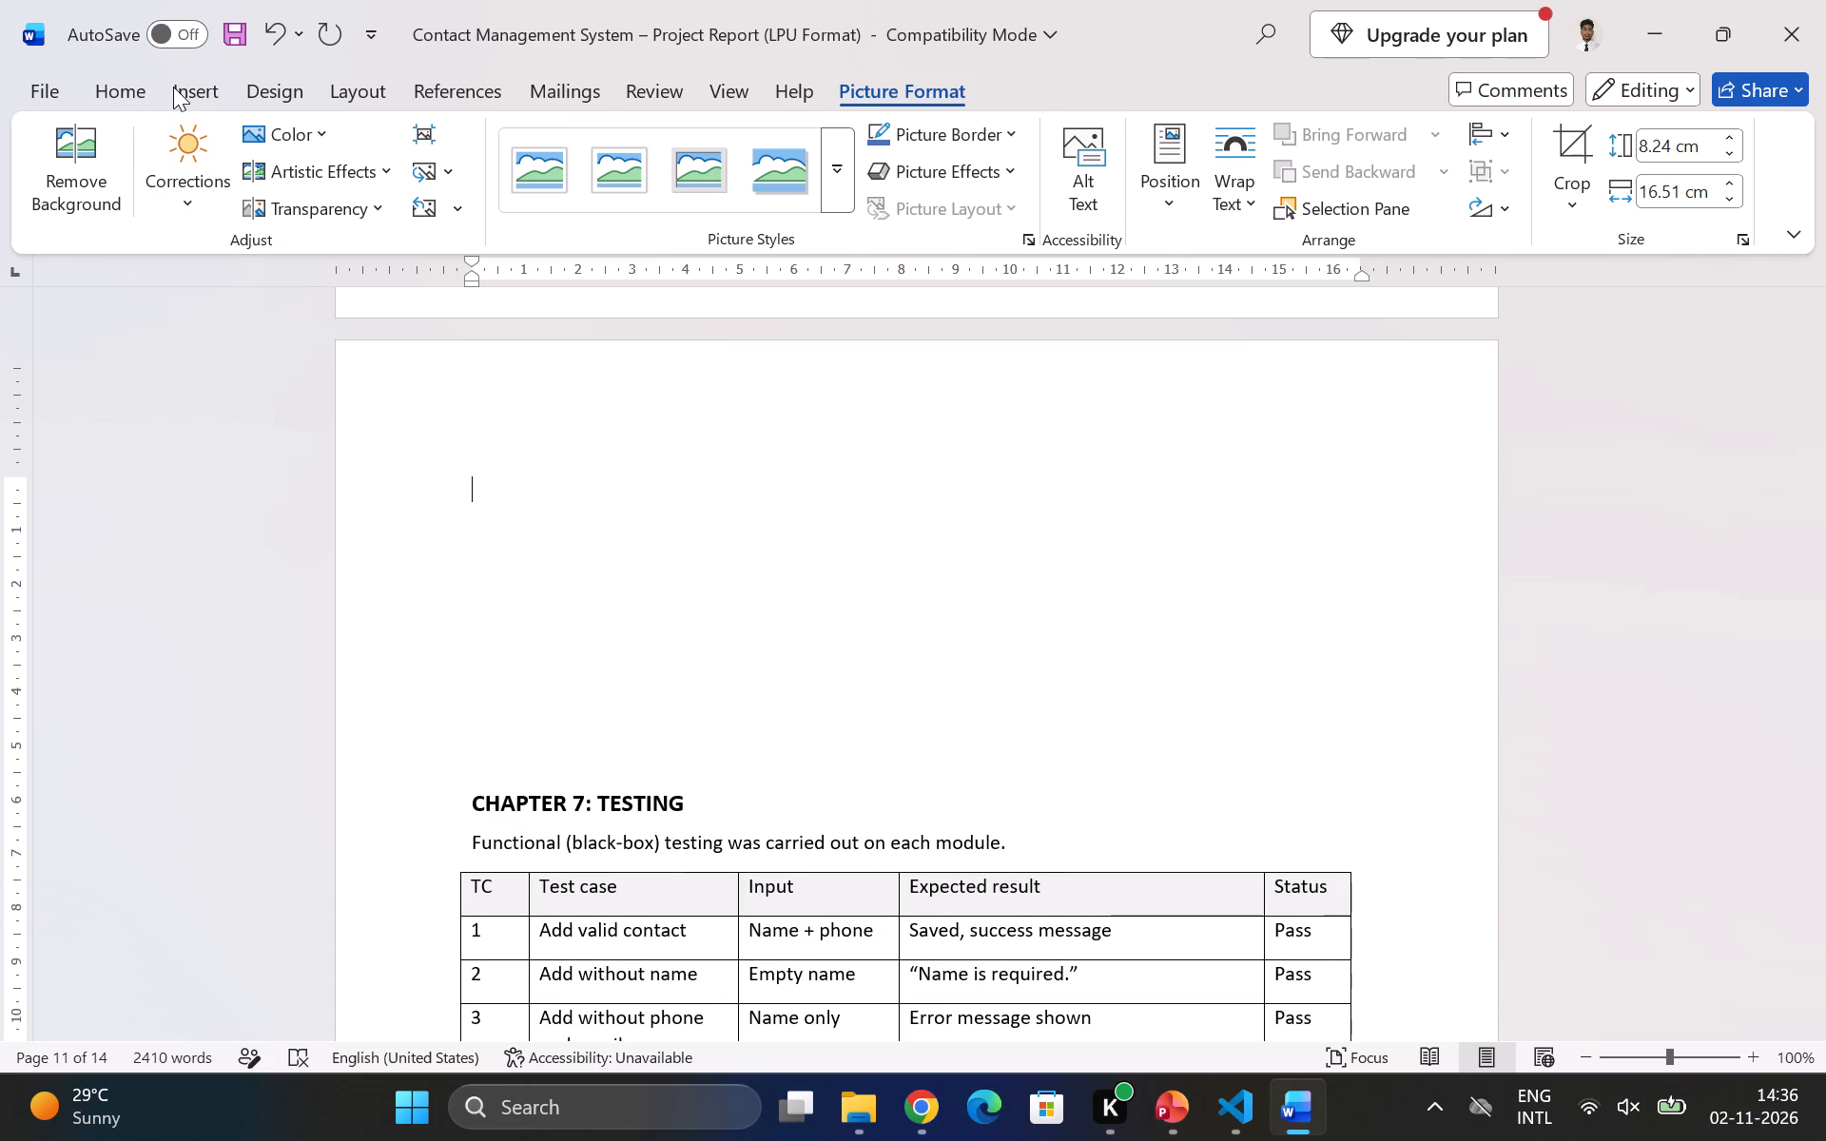
click(173, 87)
click(291, 174)
click(337, 310)
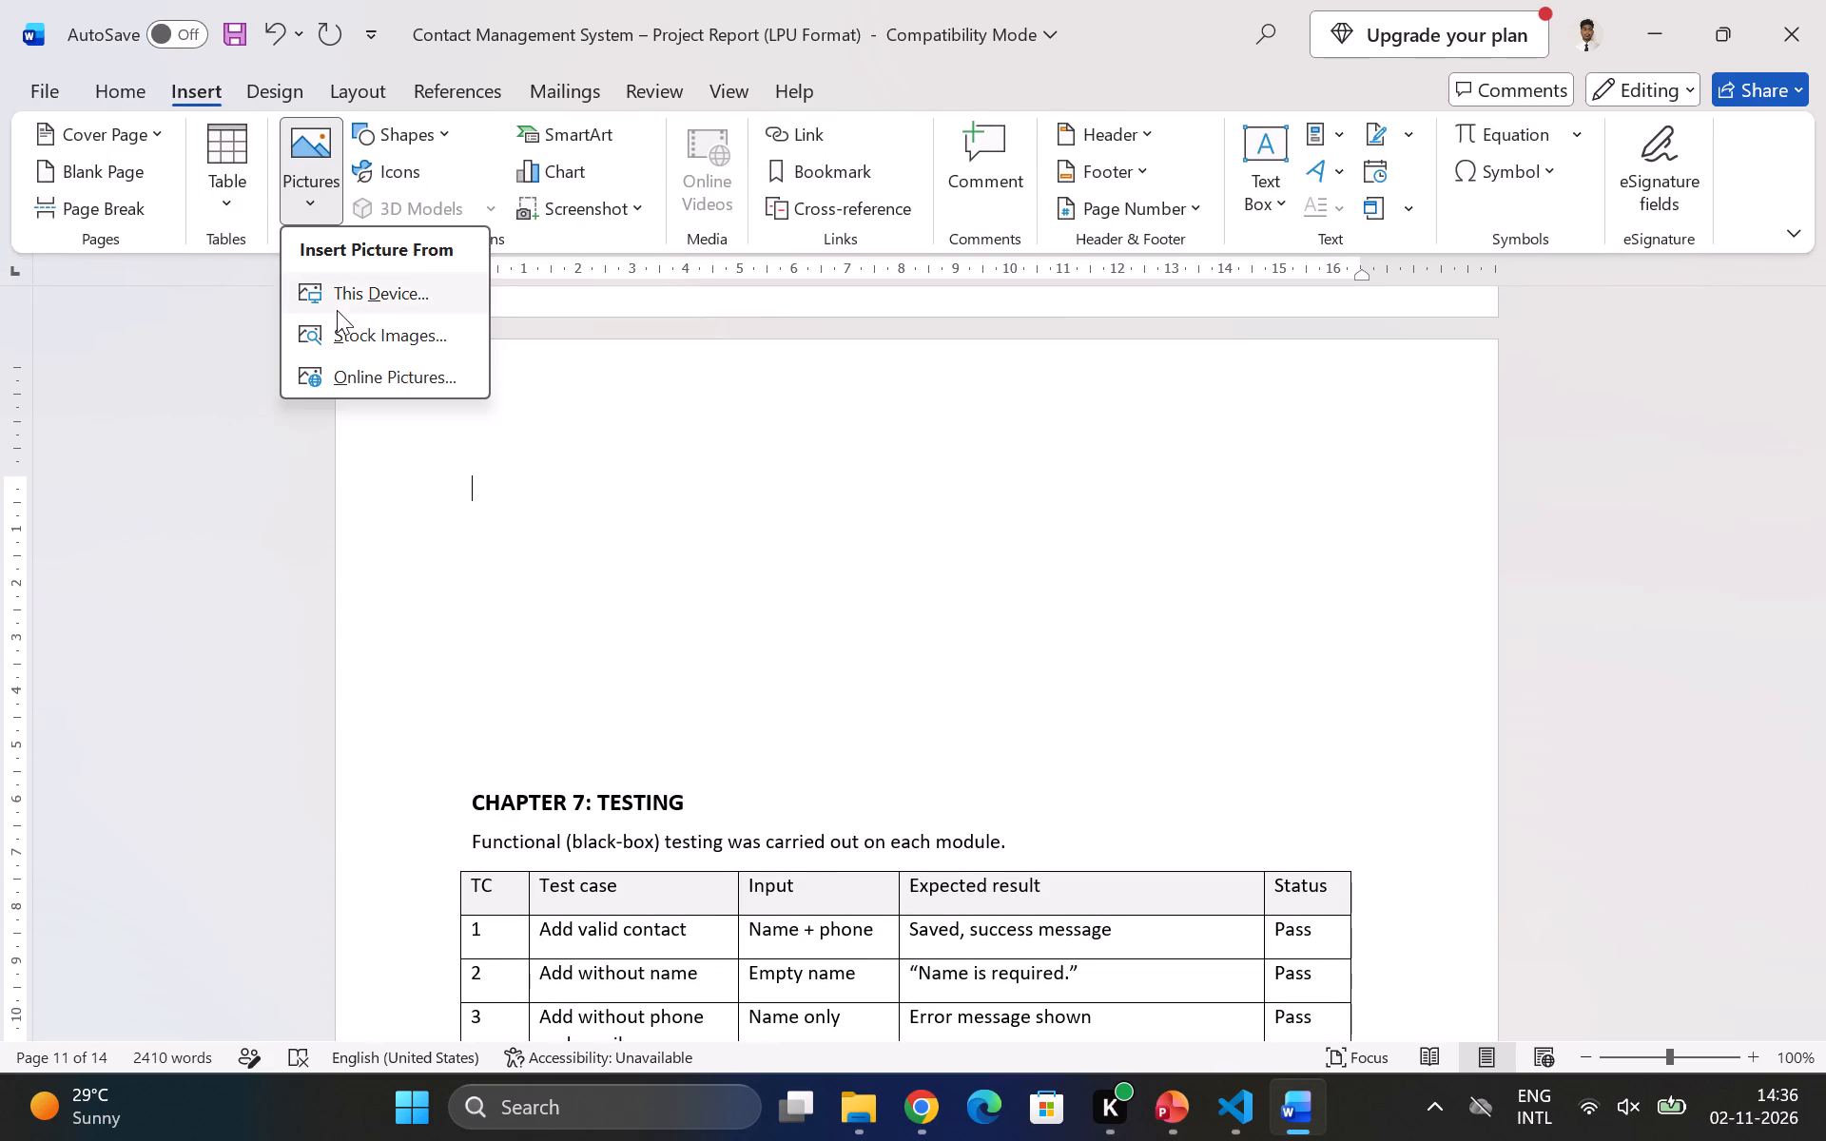
scroll(562, 407, down, 2)
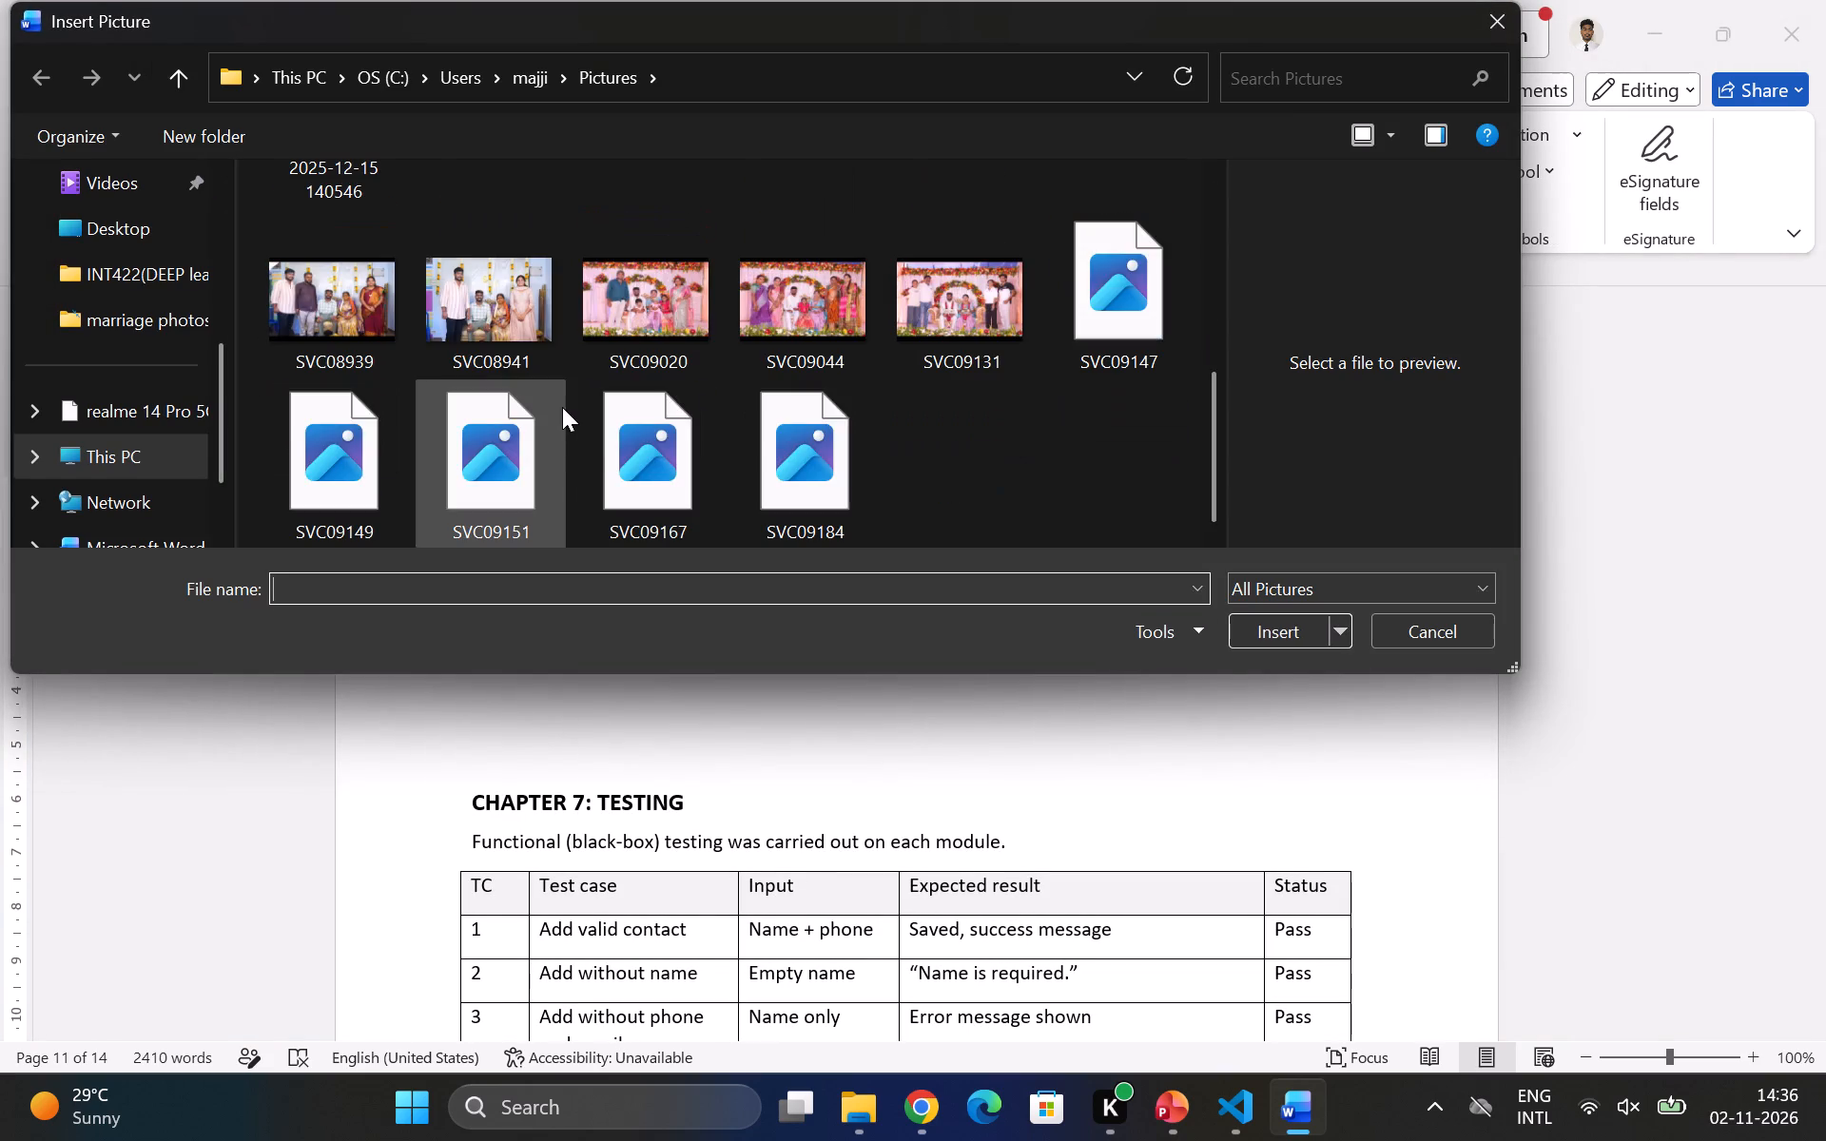
scroll(126, 290, up, 4)
click(150, 245)
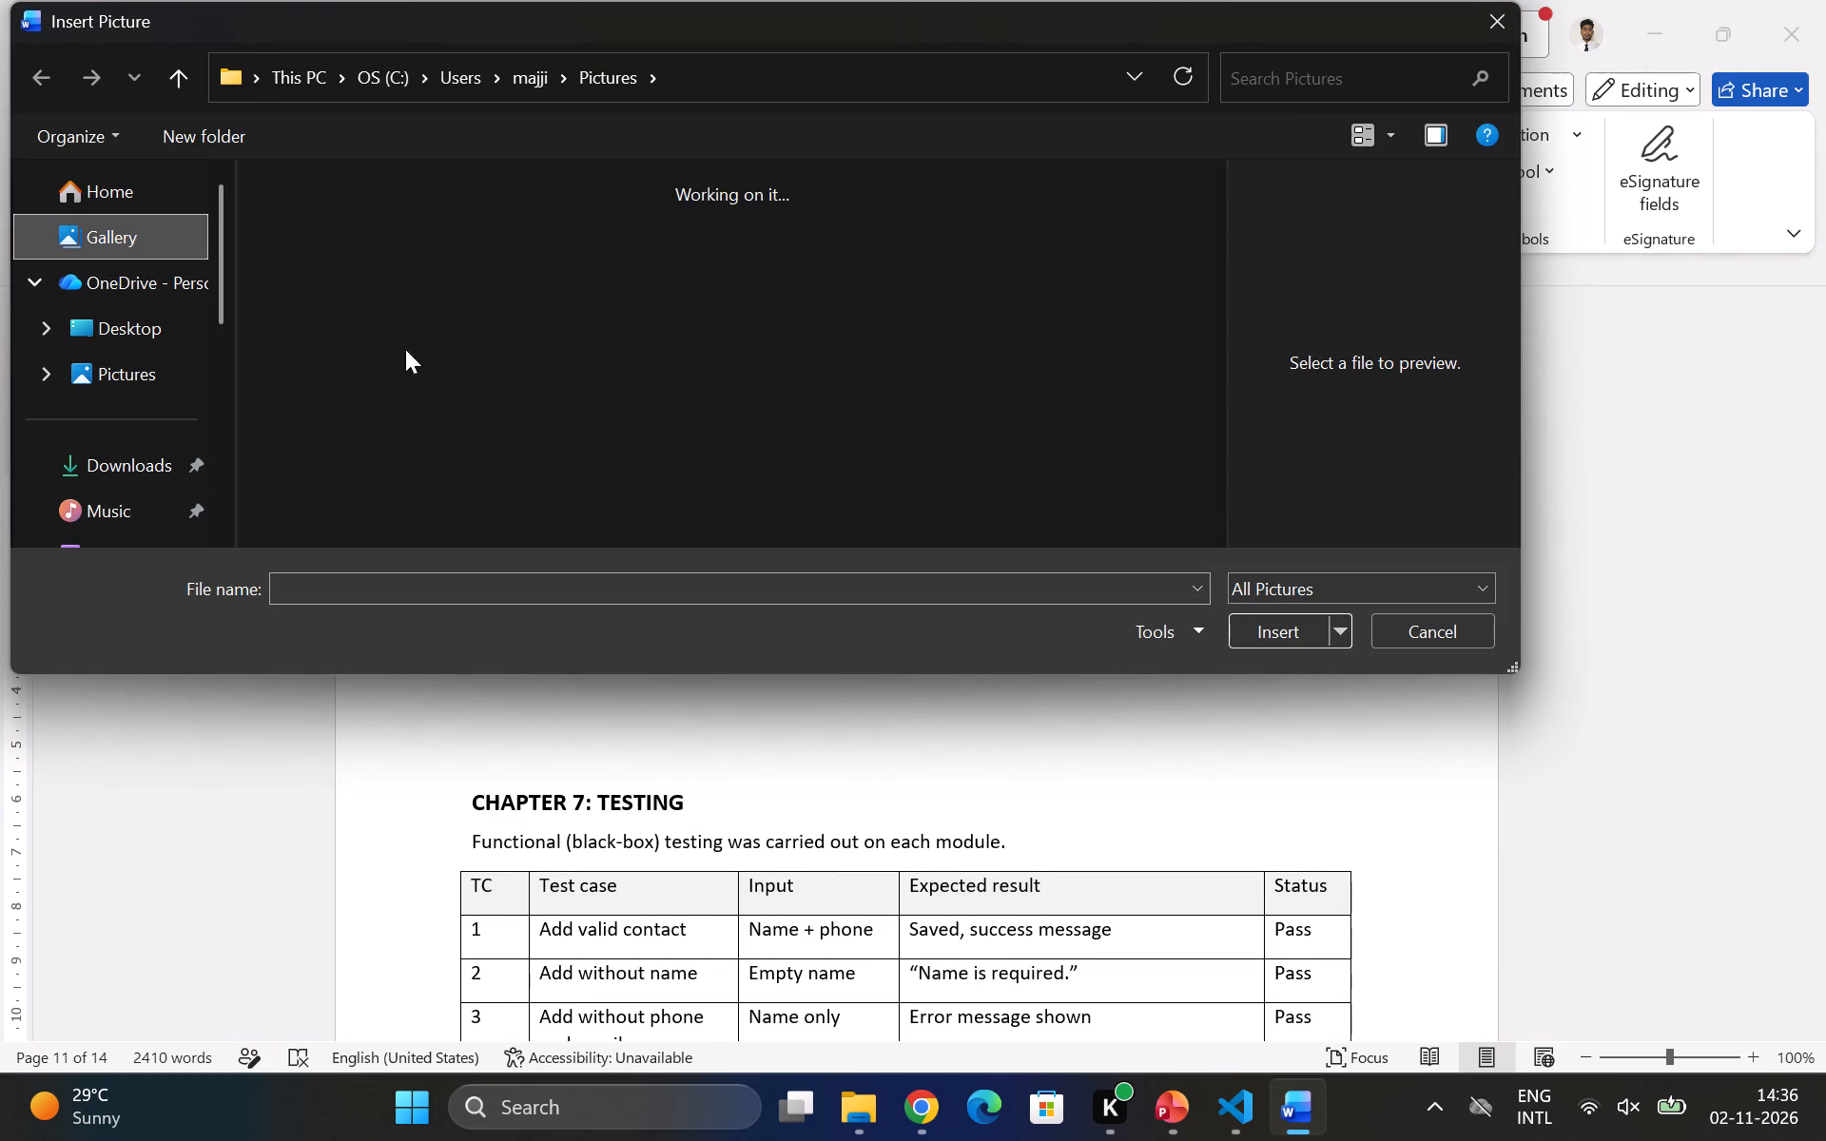
scroll(486, 355, down, 2)
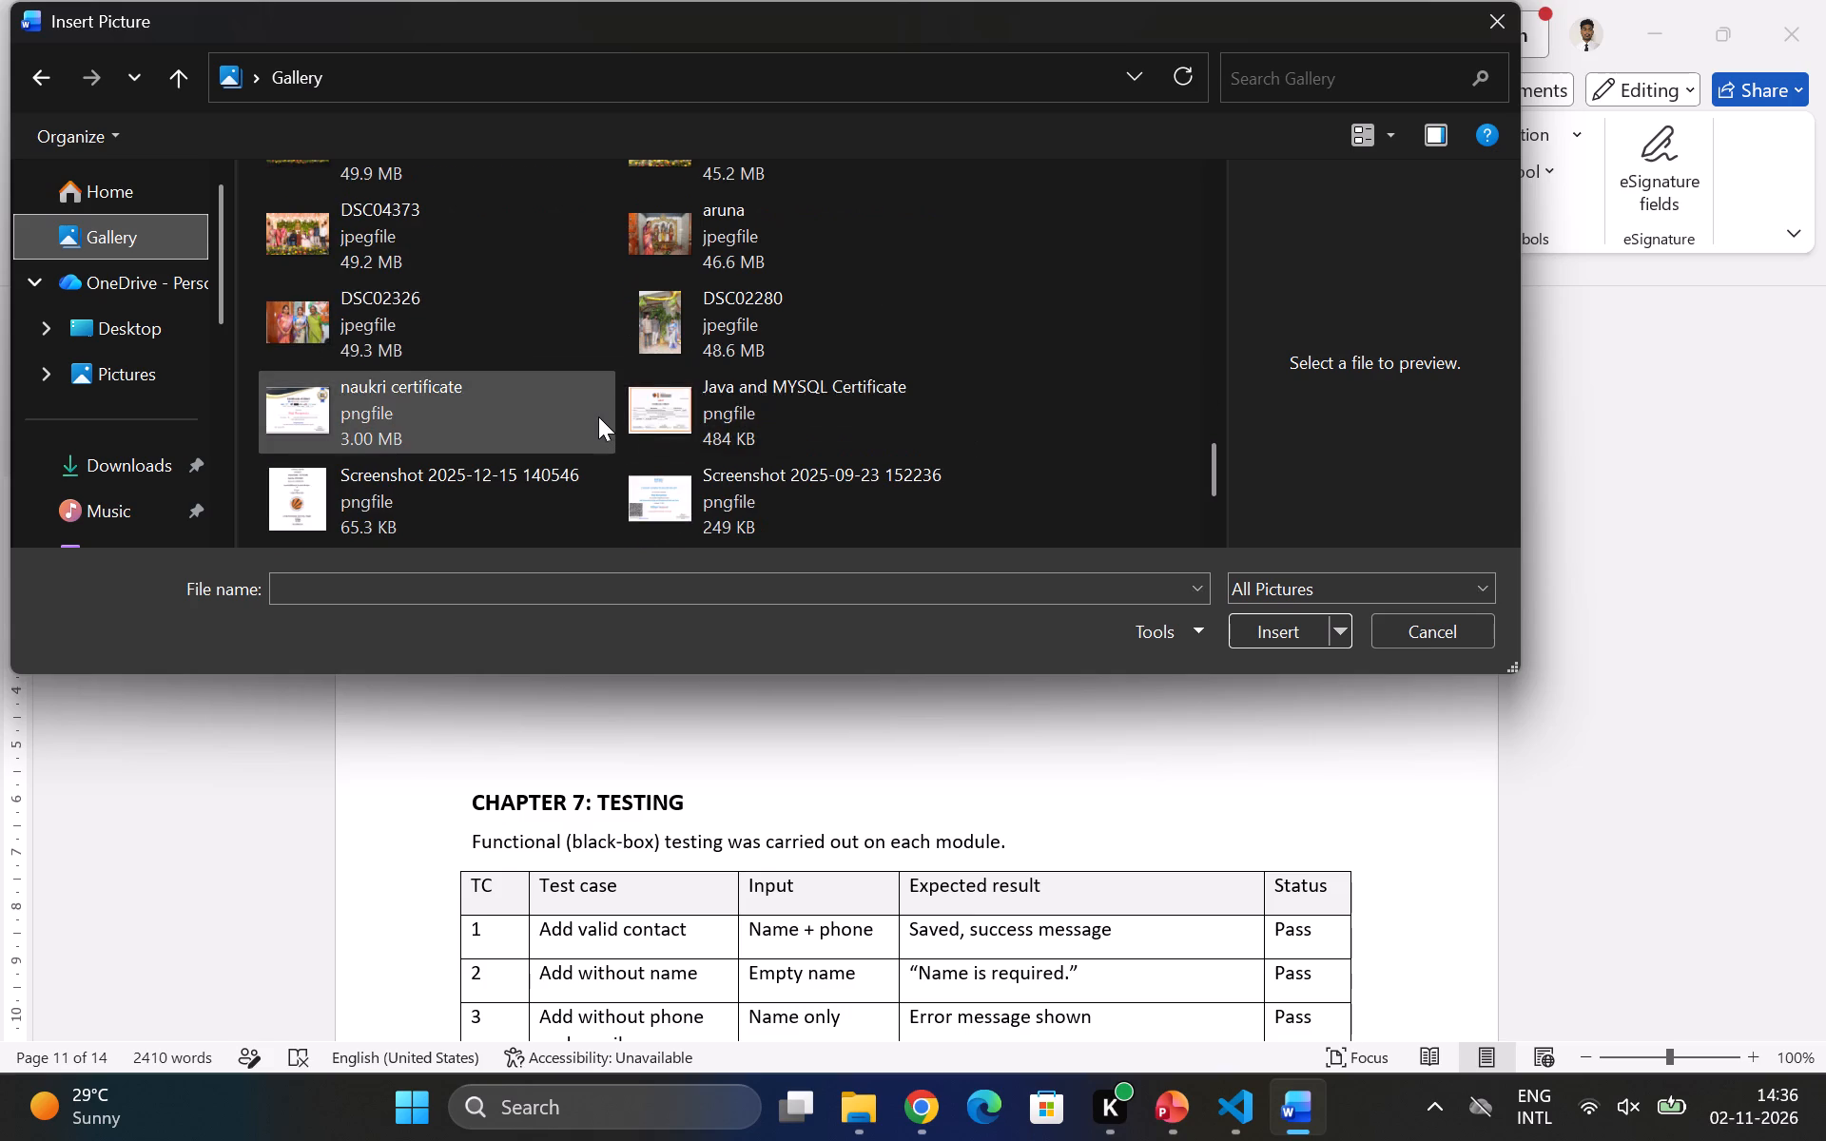
scroll(598, 416, up, 1)
scroll(476, 242, up, 1)
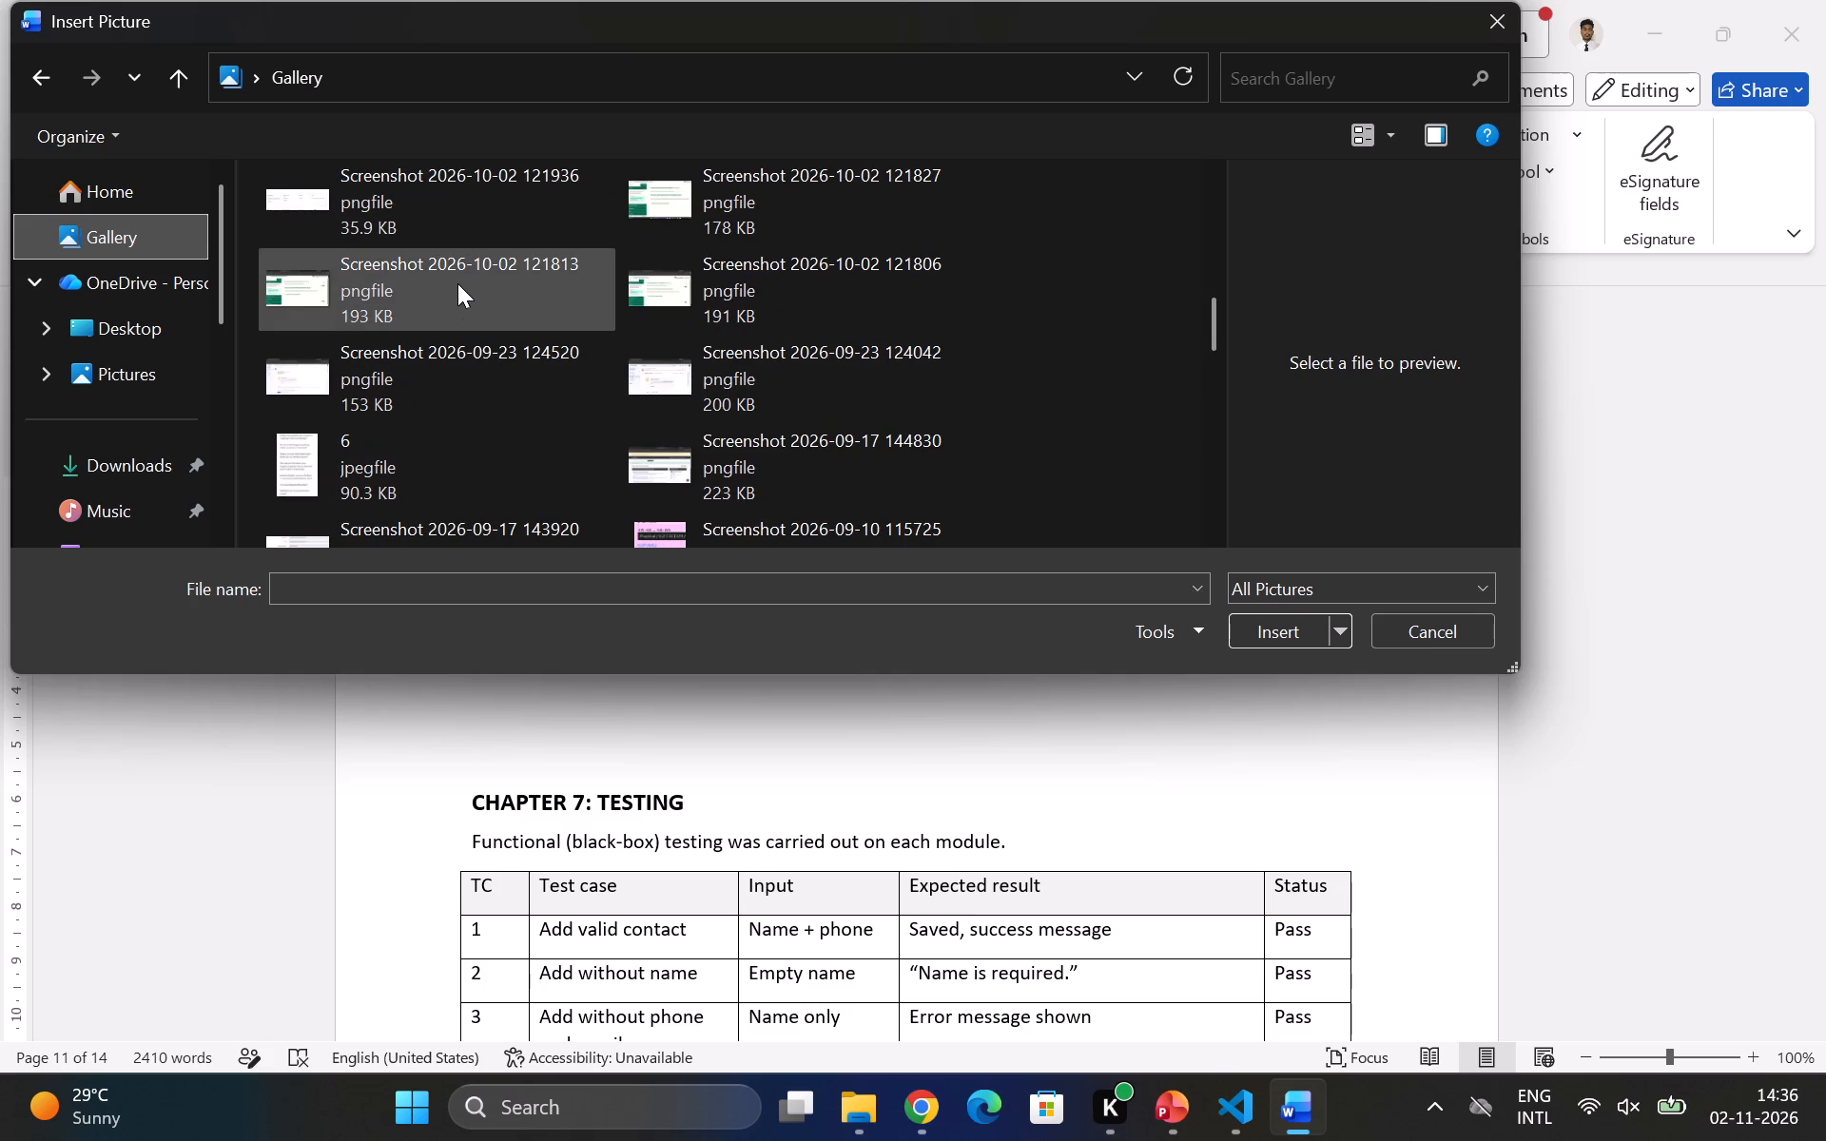
click(368, 370)
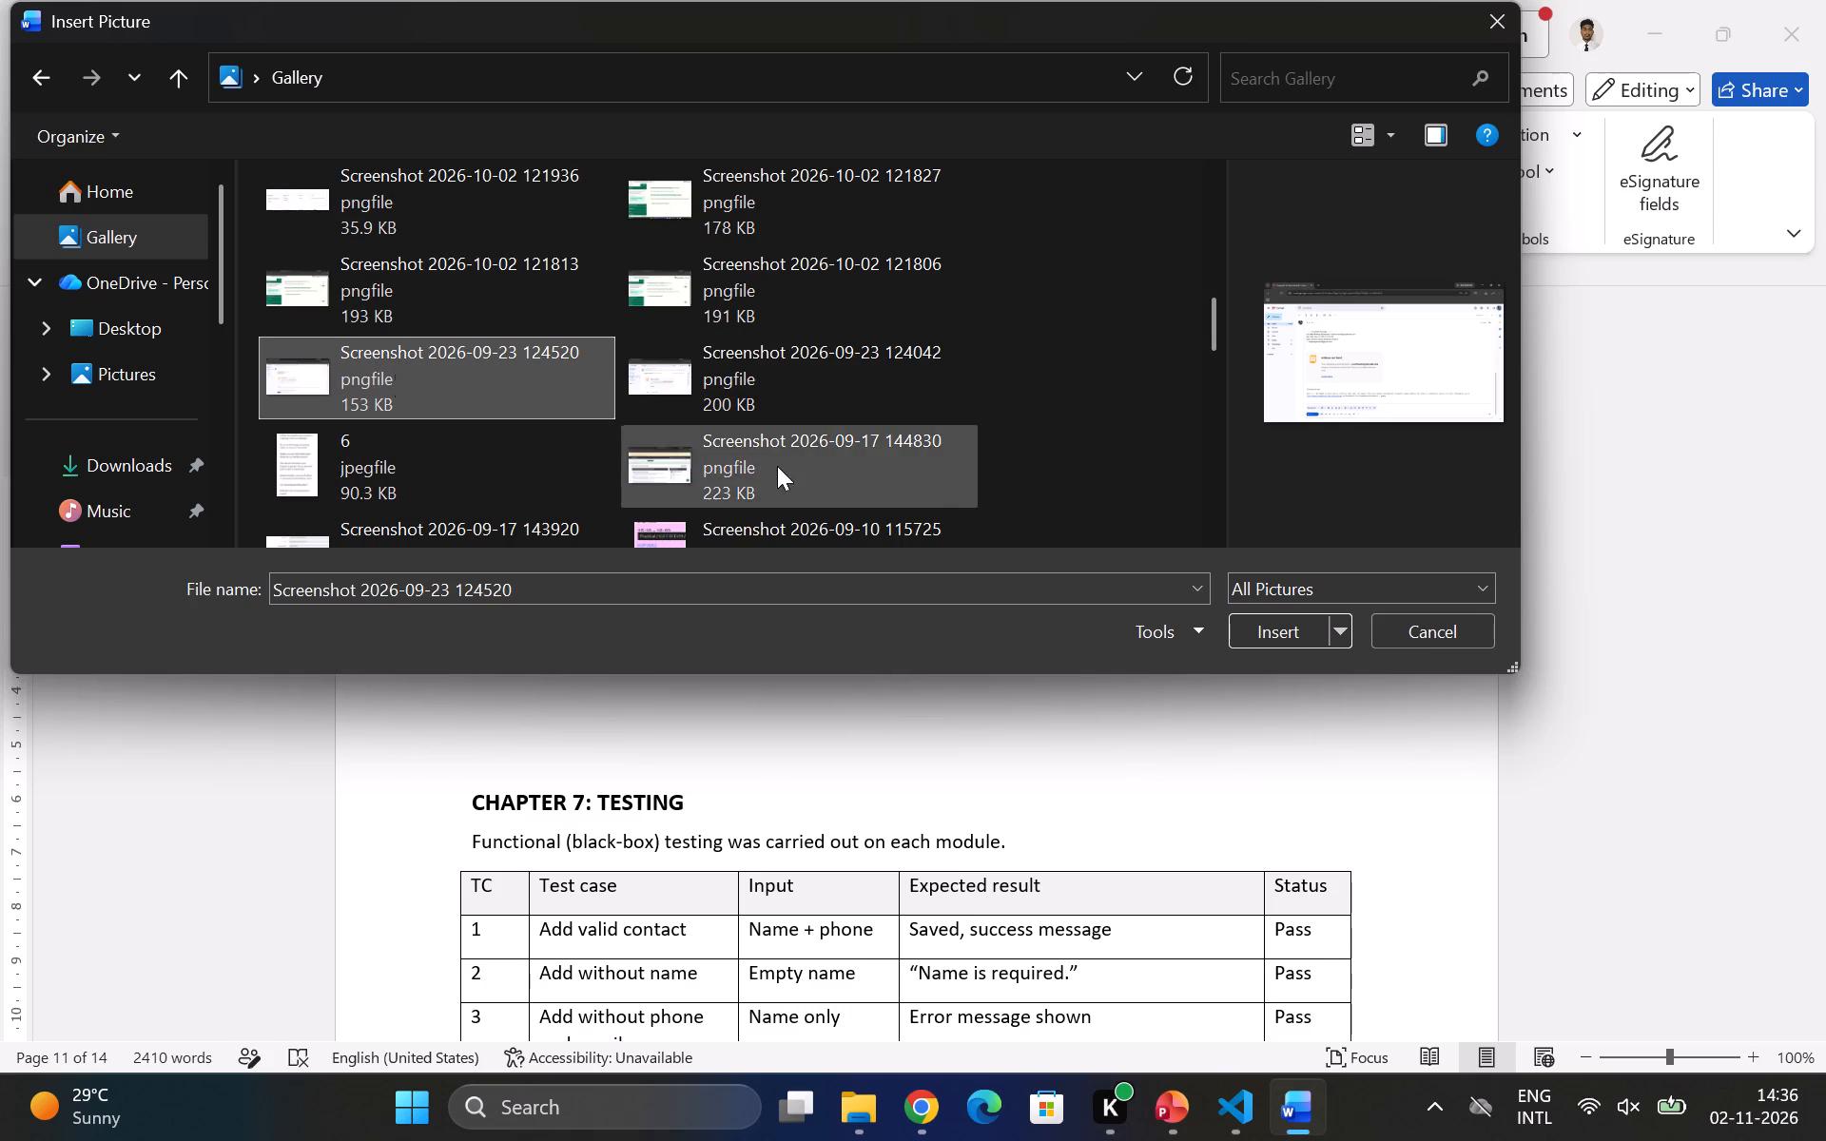
click(456, 396)
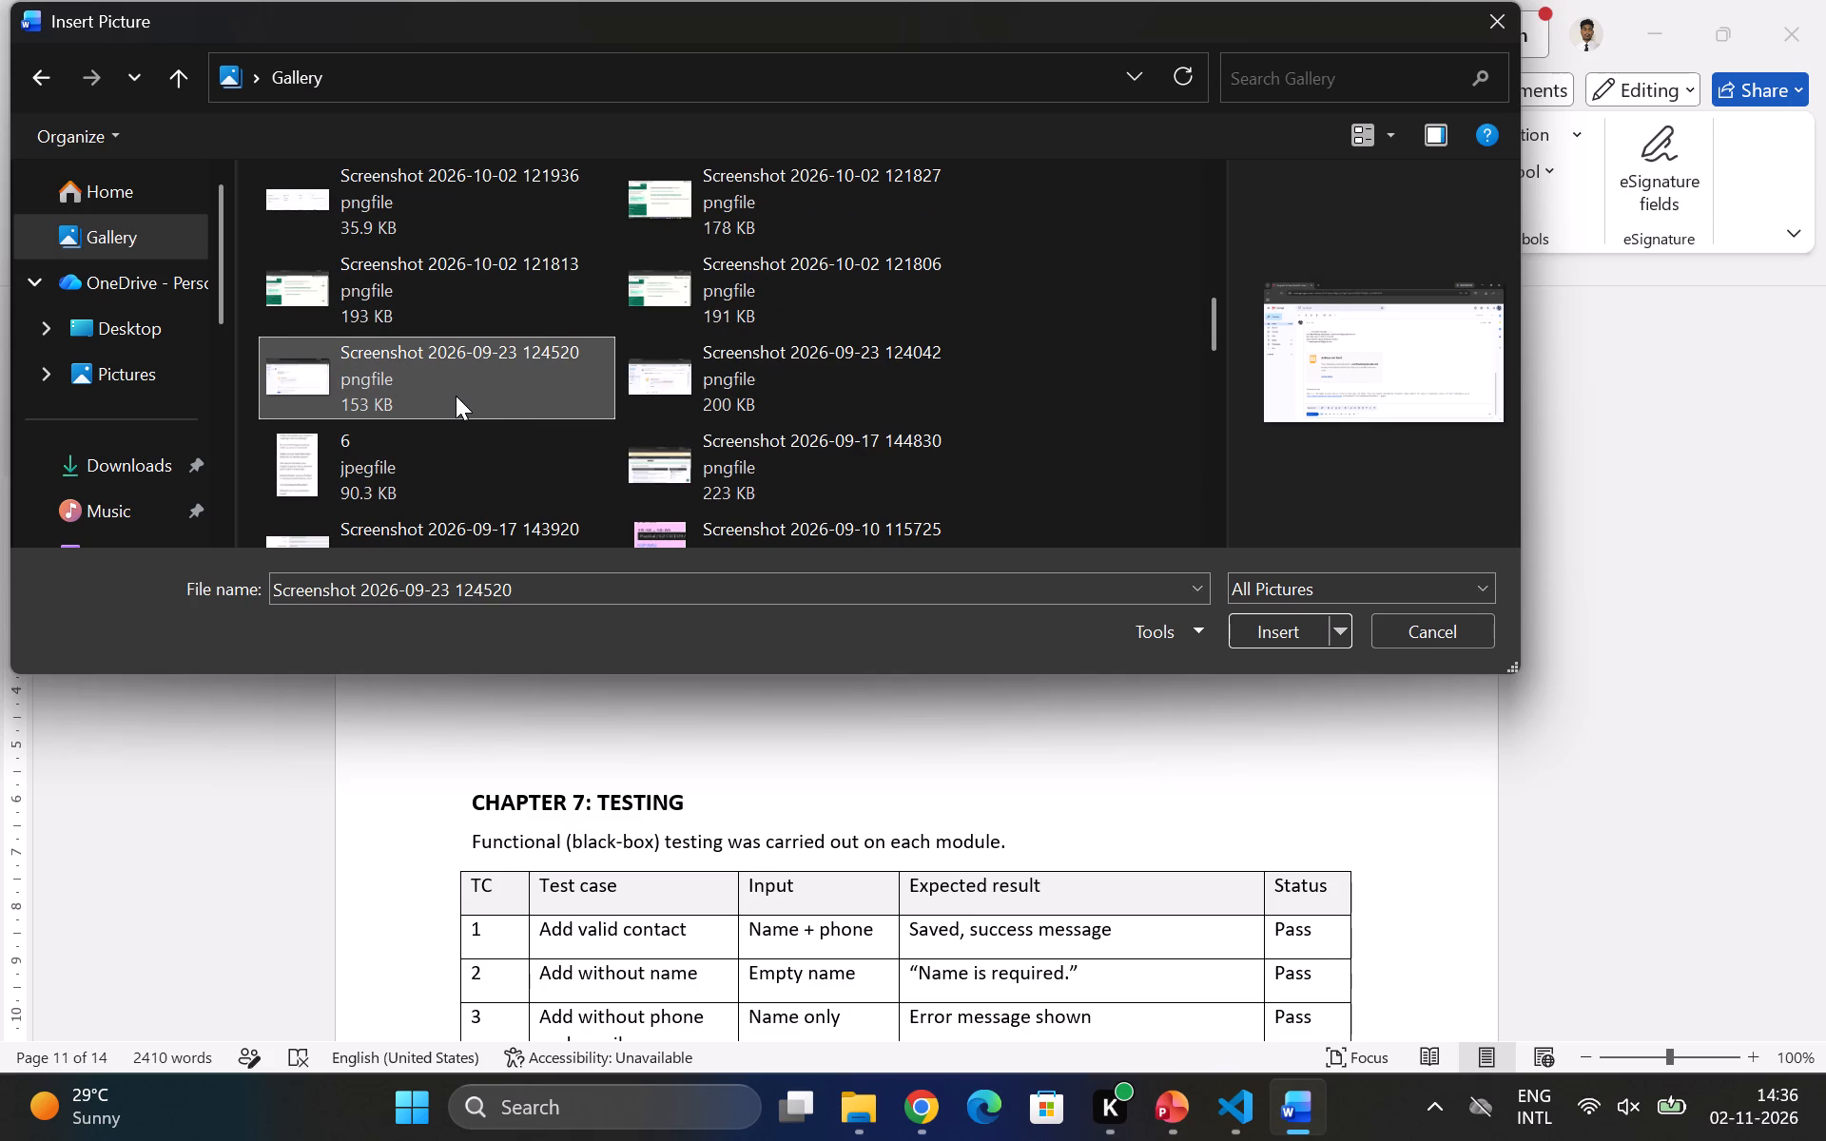
scroll(456, 396, up, 1)
scroll(456, 396, down, 1)
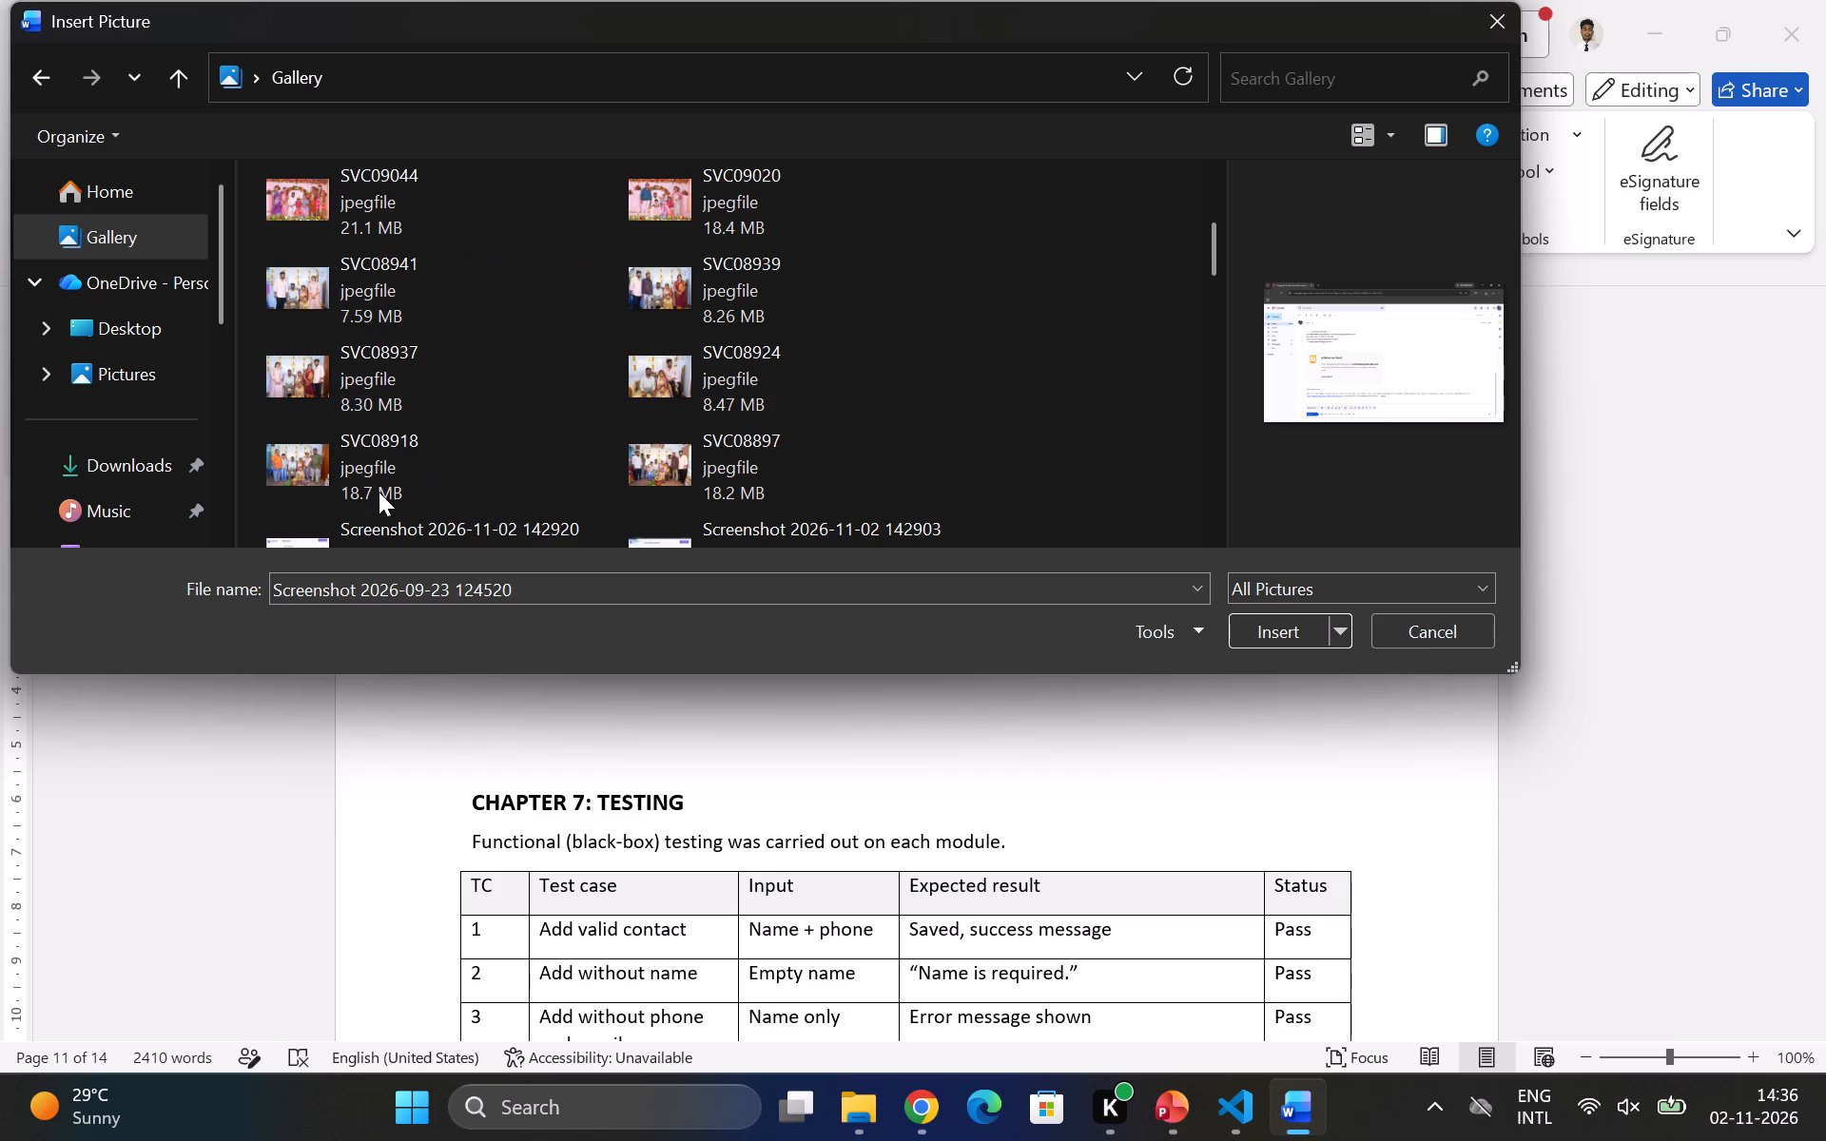
click(364, 524)
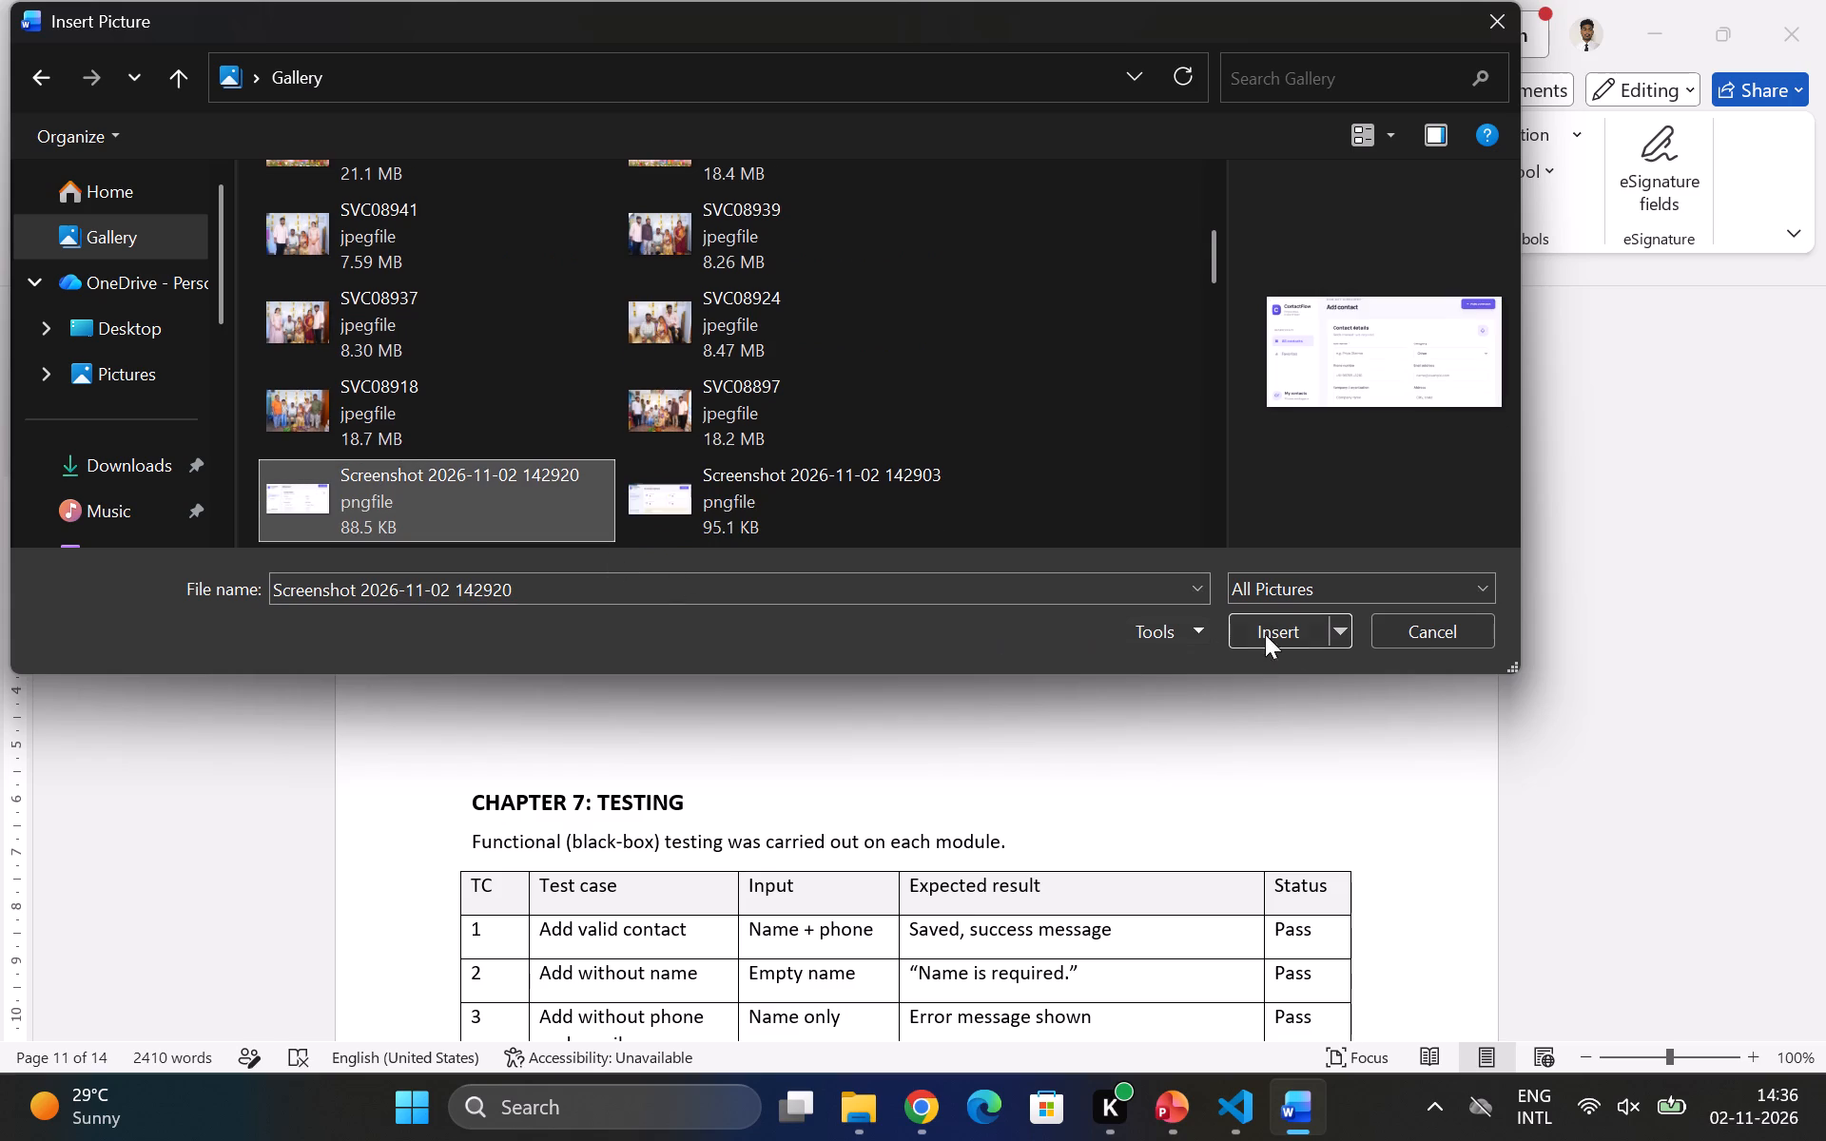
click(1297, 640)
Enlarge the contact directory picture under CHAPTER 6: DASHBOARD MODULE to about 17.85 cm wide and stretch its height further.
scroll(973, 662, up, 1)
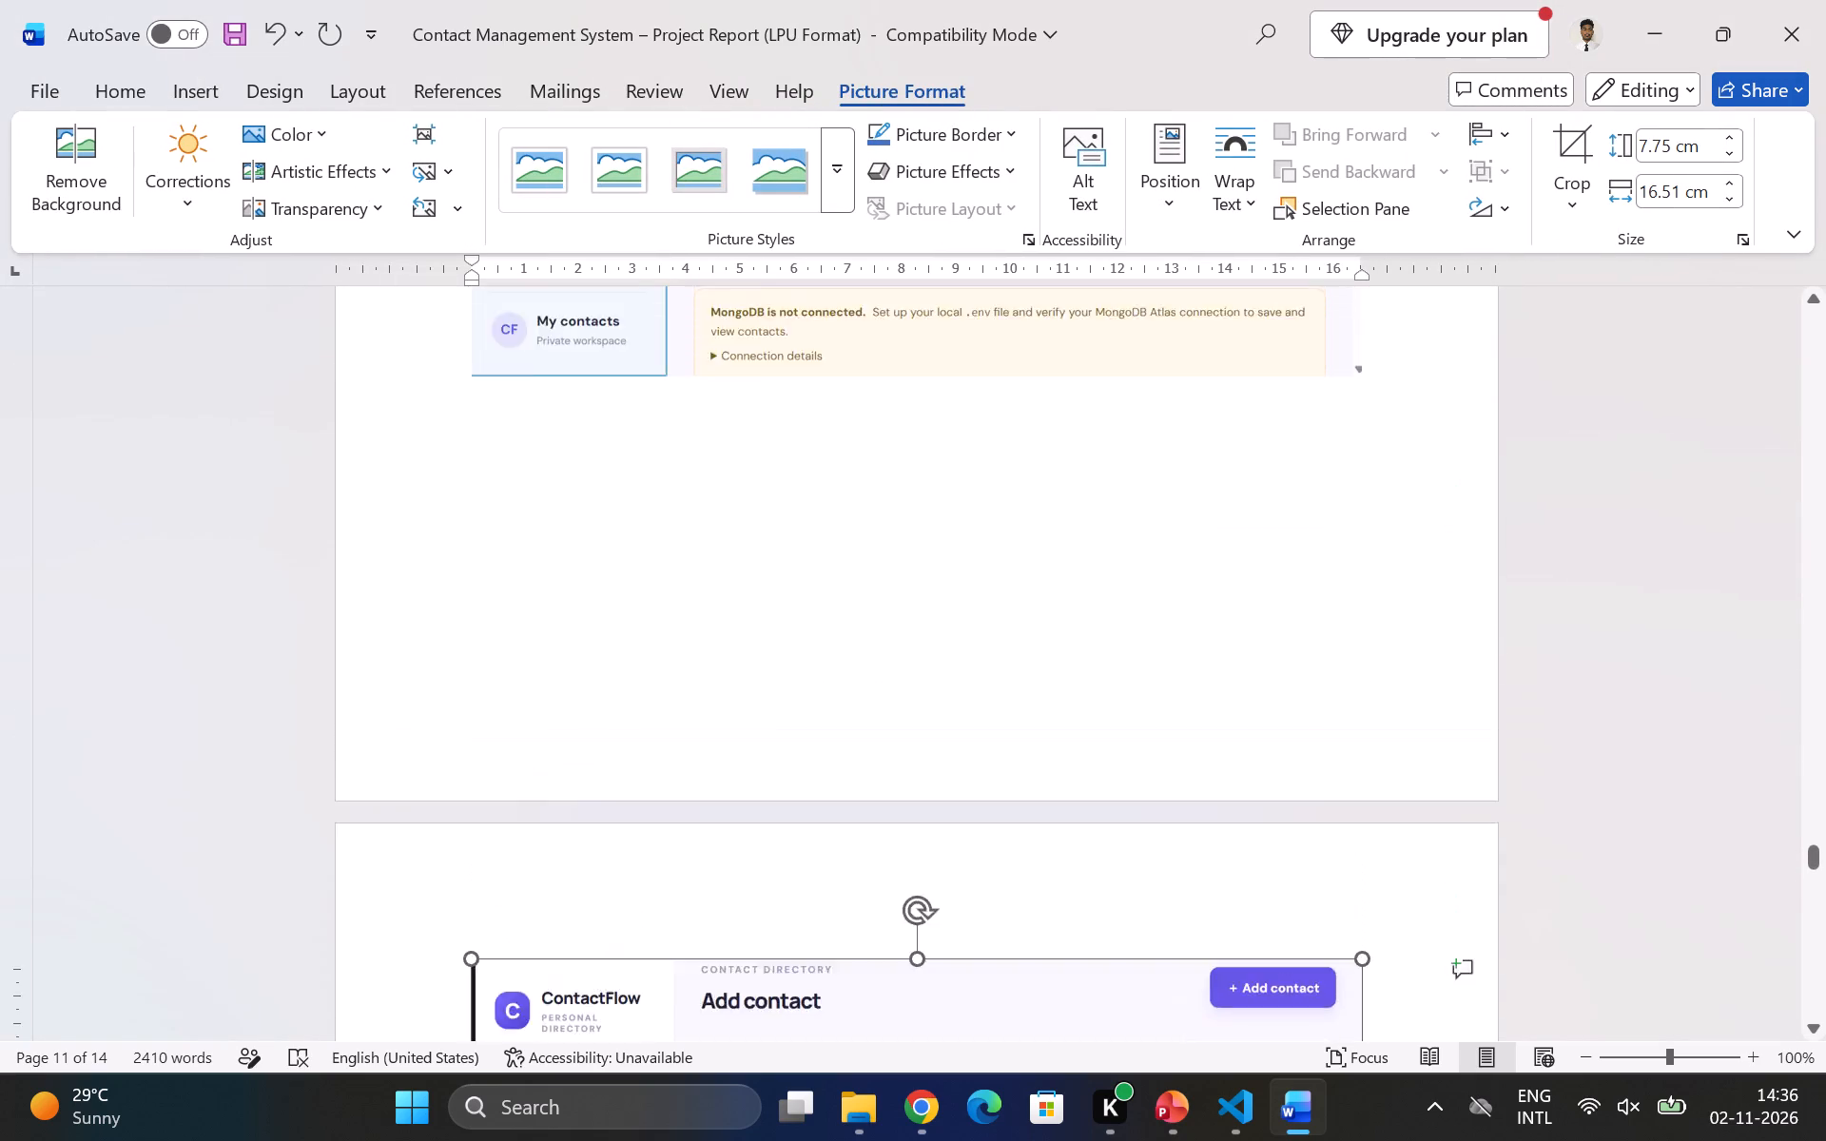
scroll(973, 662, up, 1)
click(1242, 693)
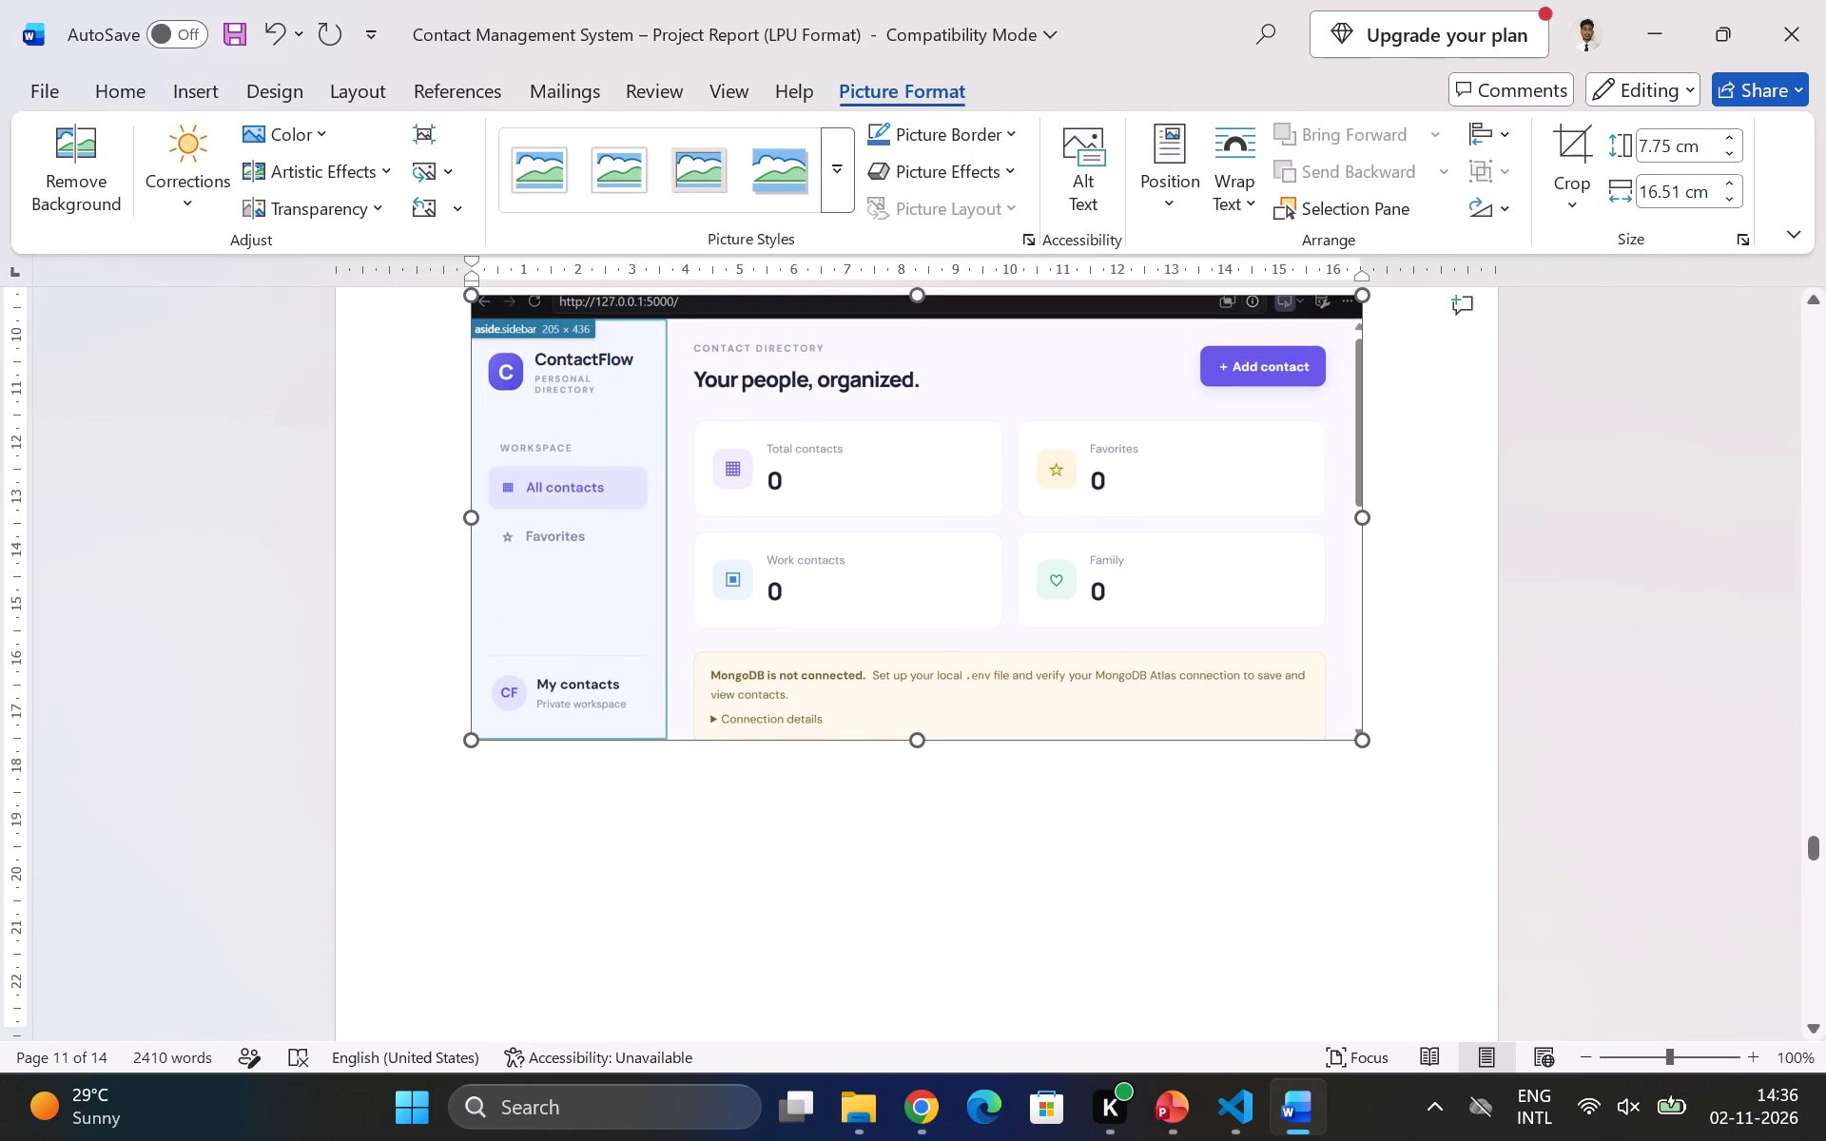
drag(1358, 745, 1314, 781)
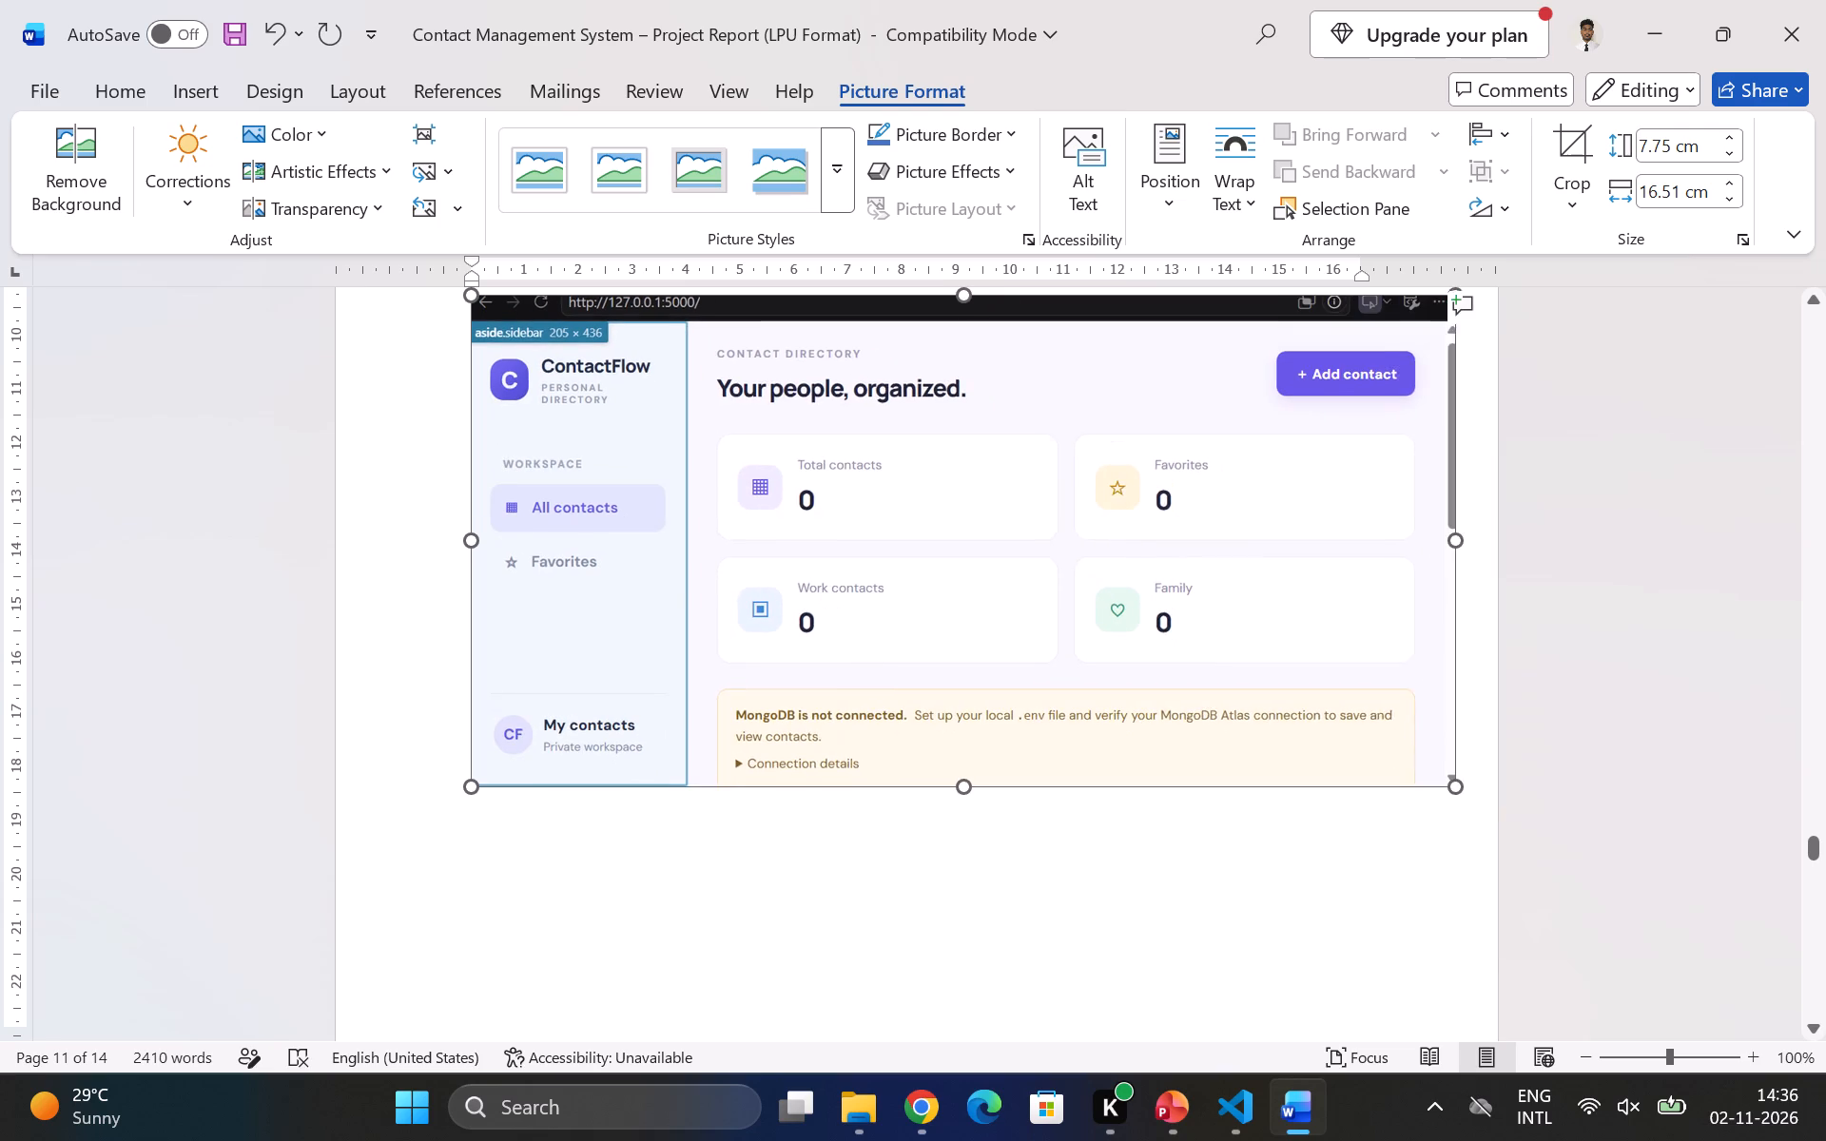
drag(1314, 781, 1320, 774)
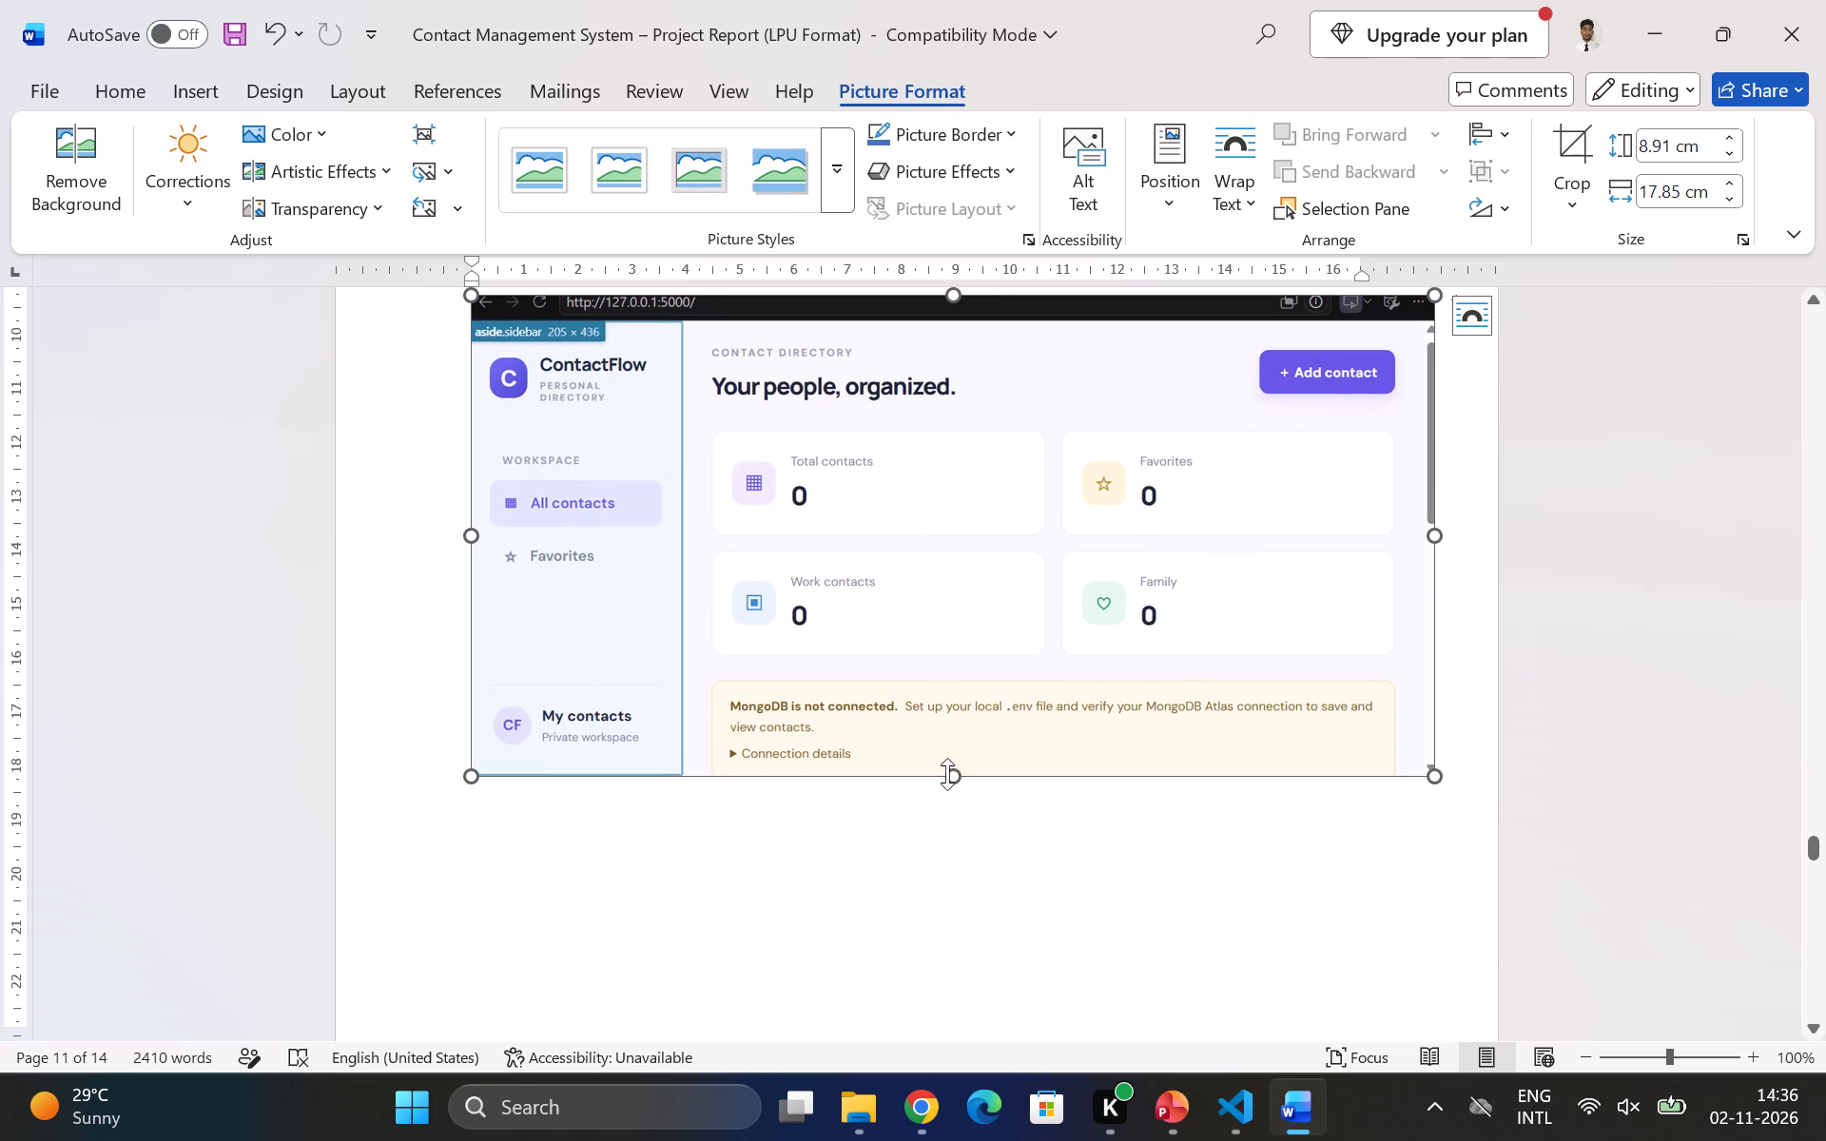
drag(947, 774, 876, 887)
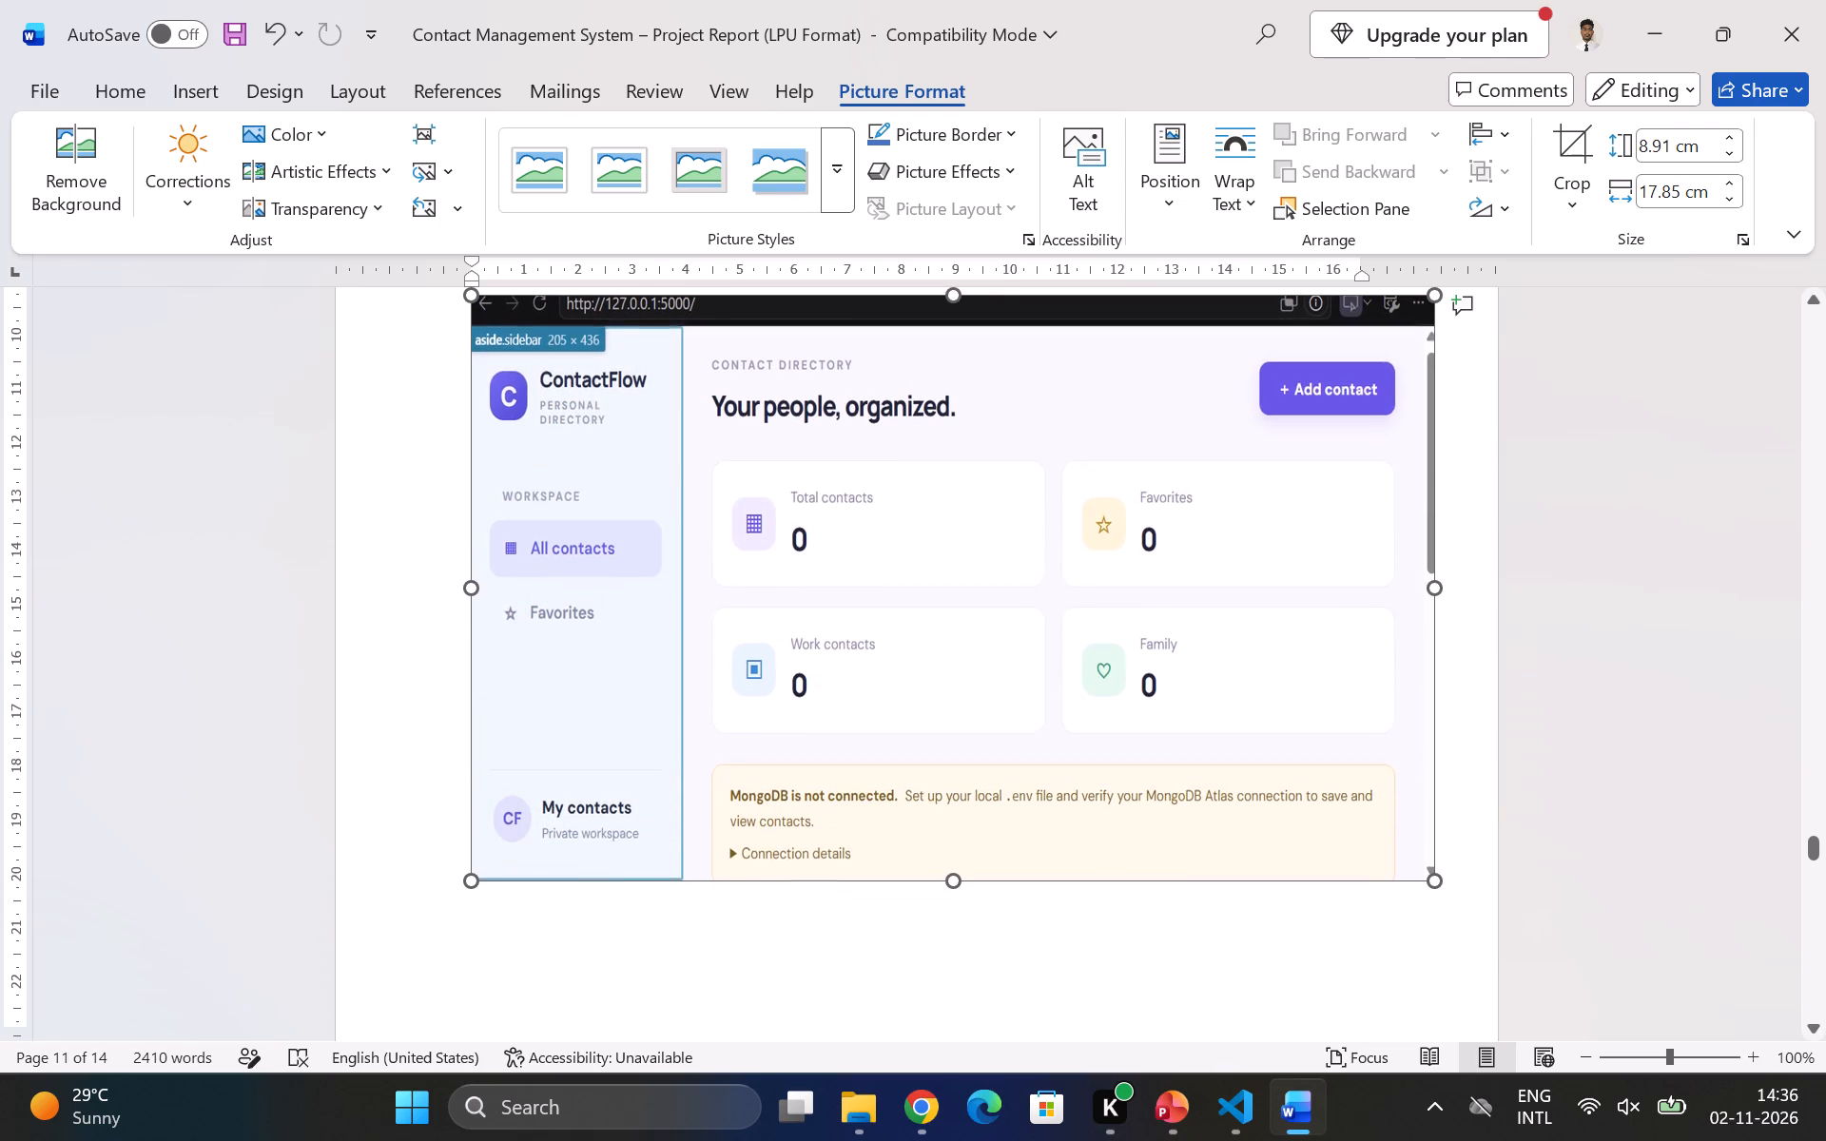
drag(876, 887, 868, 900)
click(898, 927)
Stretch the Add contact picture slightly taller, keeping its width.
scroll(898, 927, left, 1)
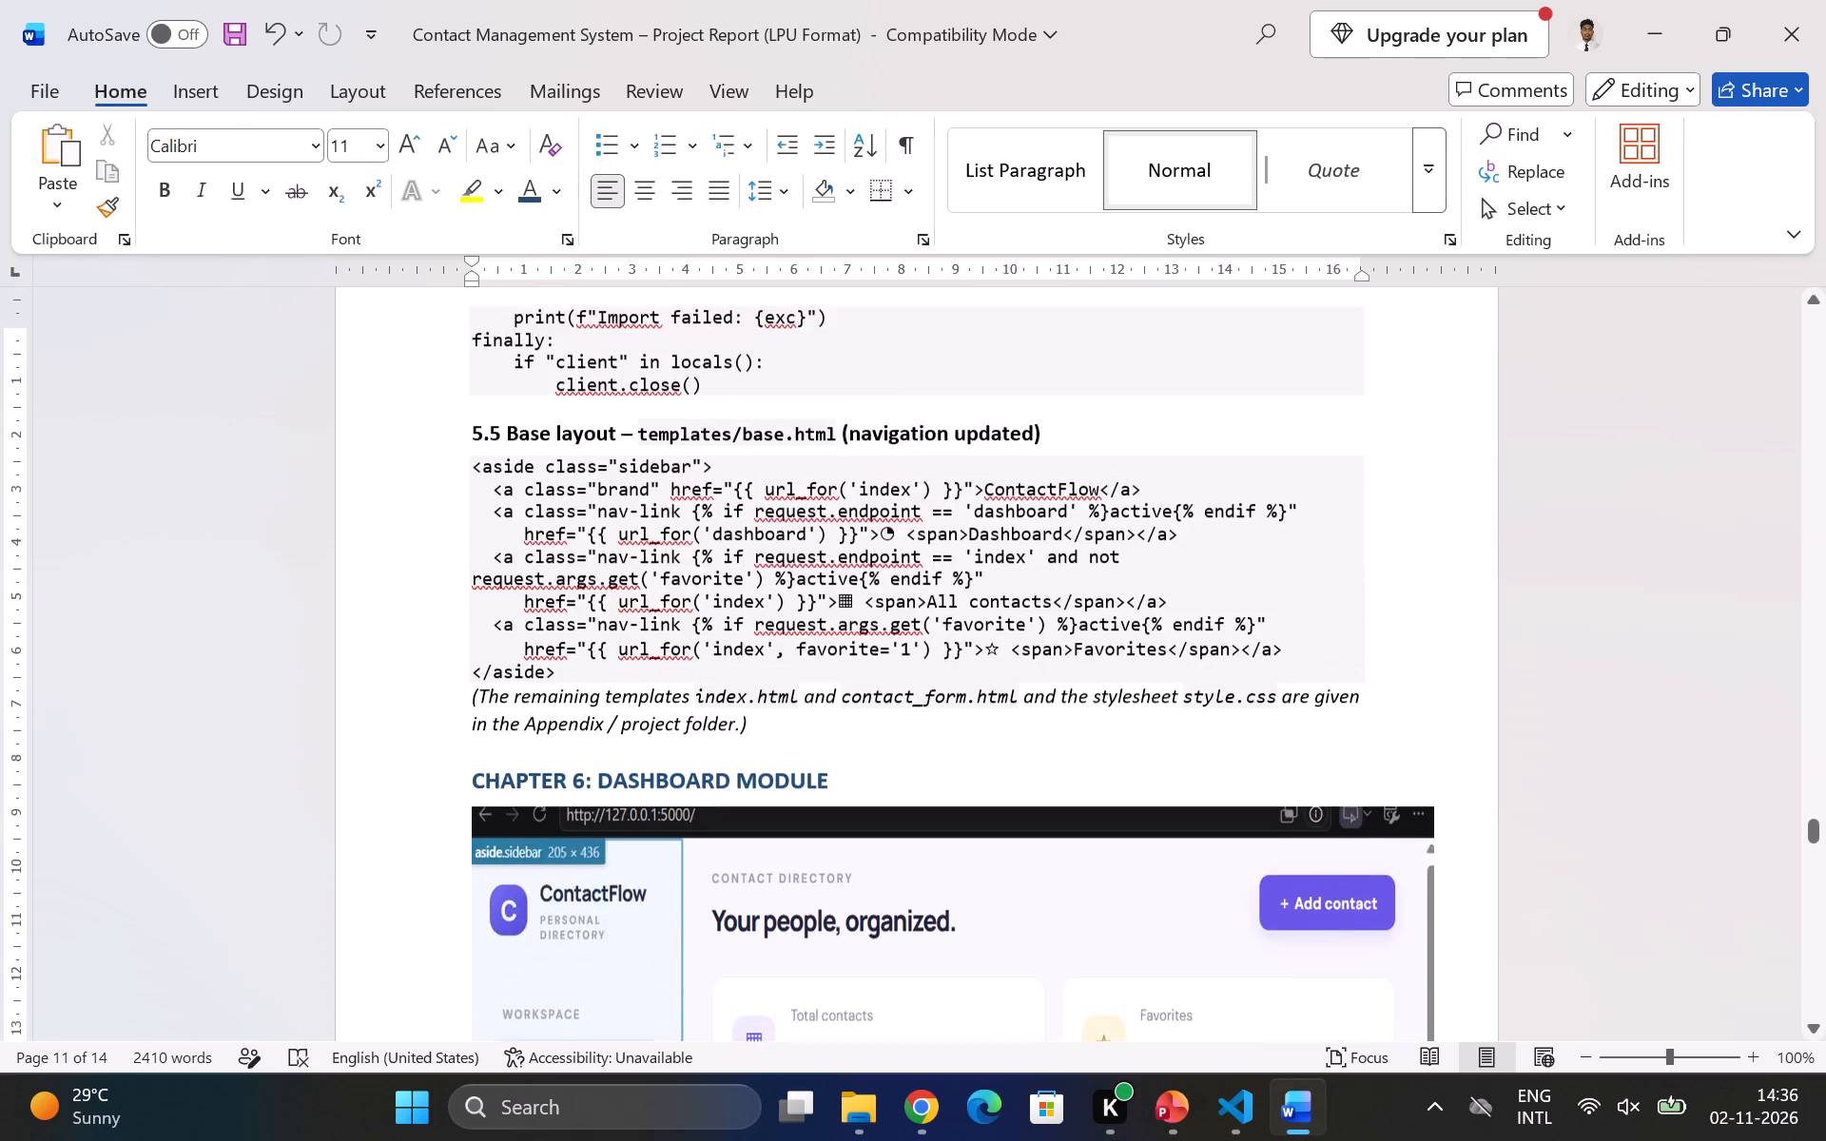
scroll(898, 927, left, 1)
scroll(898, 927, down, 2)
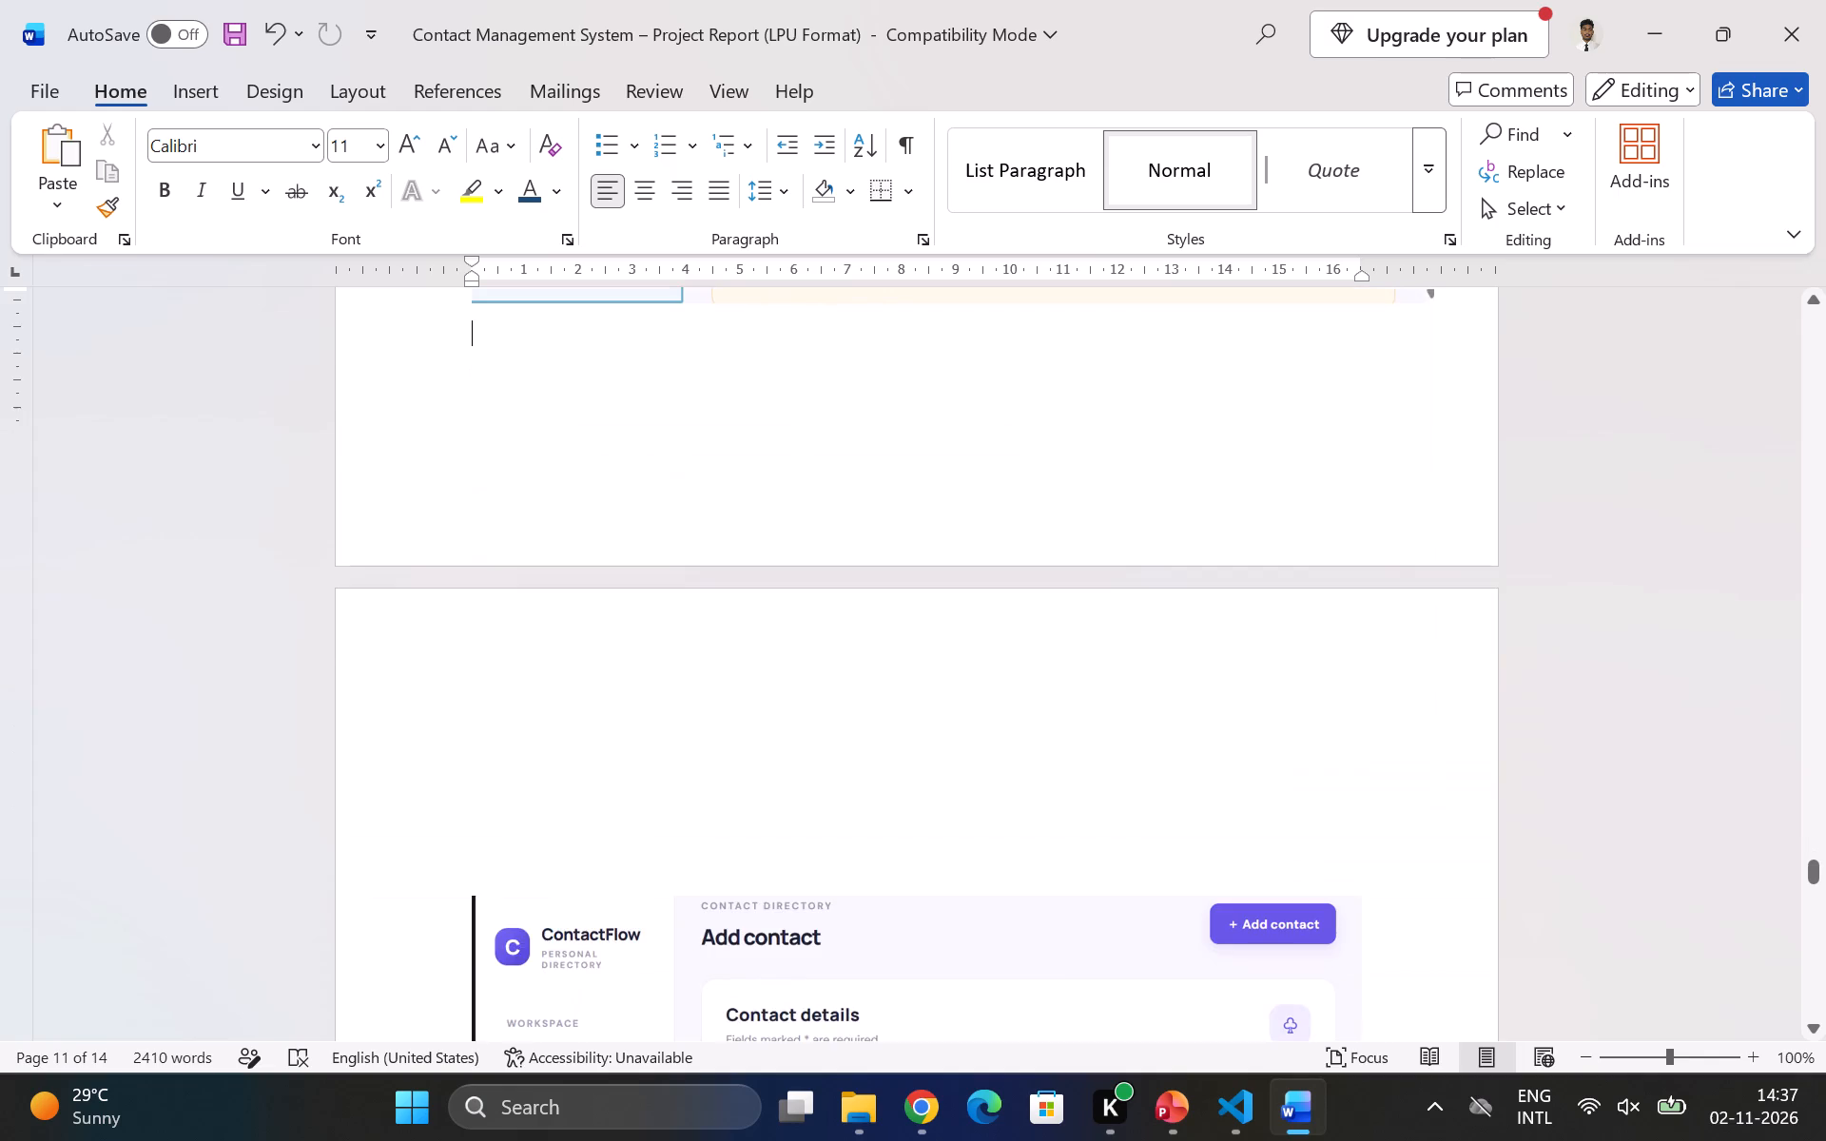
scroll(898, 927, down, 1)
click(677, 715)
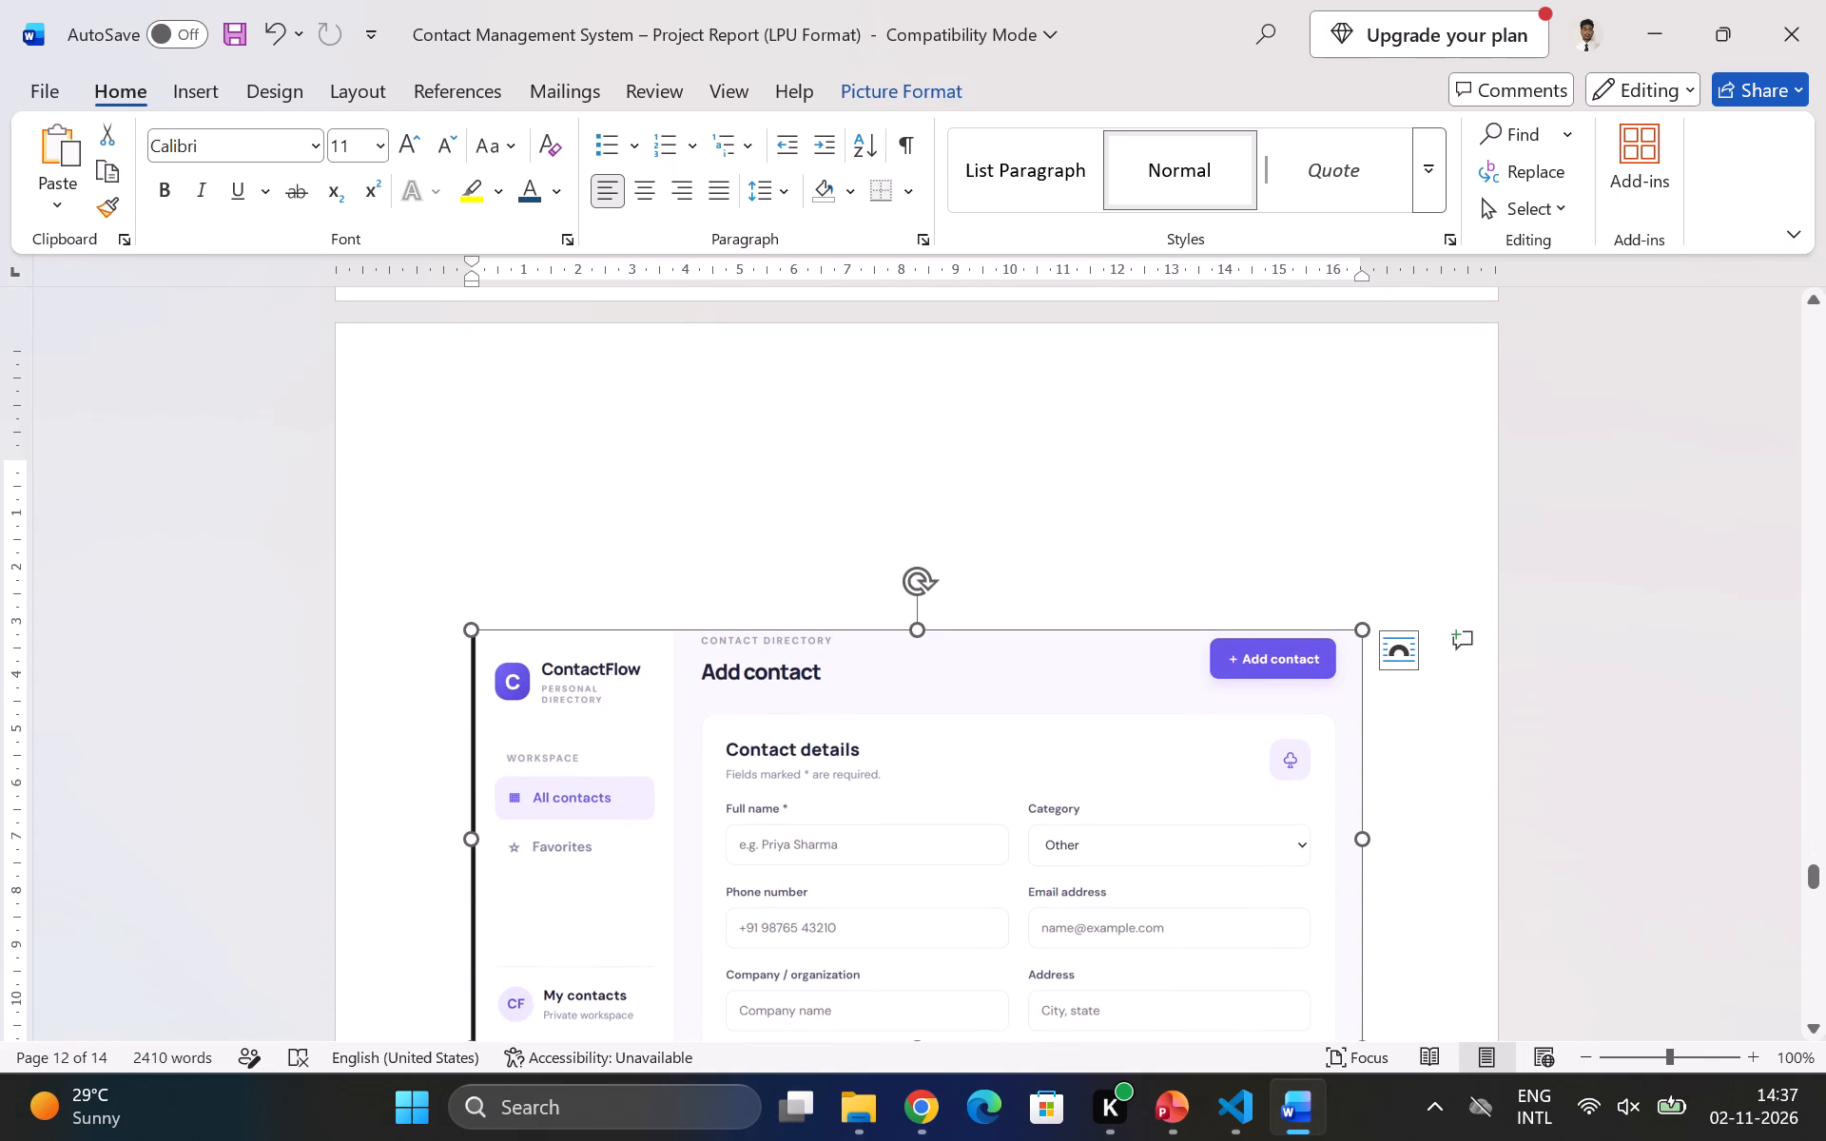
drag(914, 630, 927, 549)
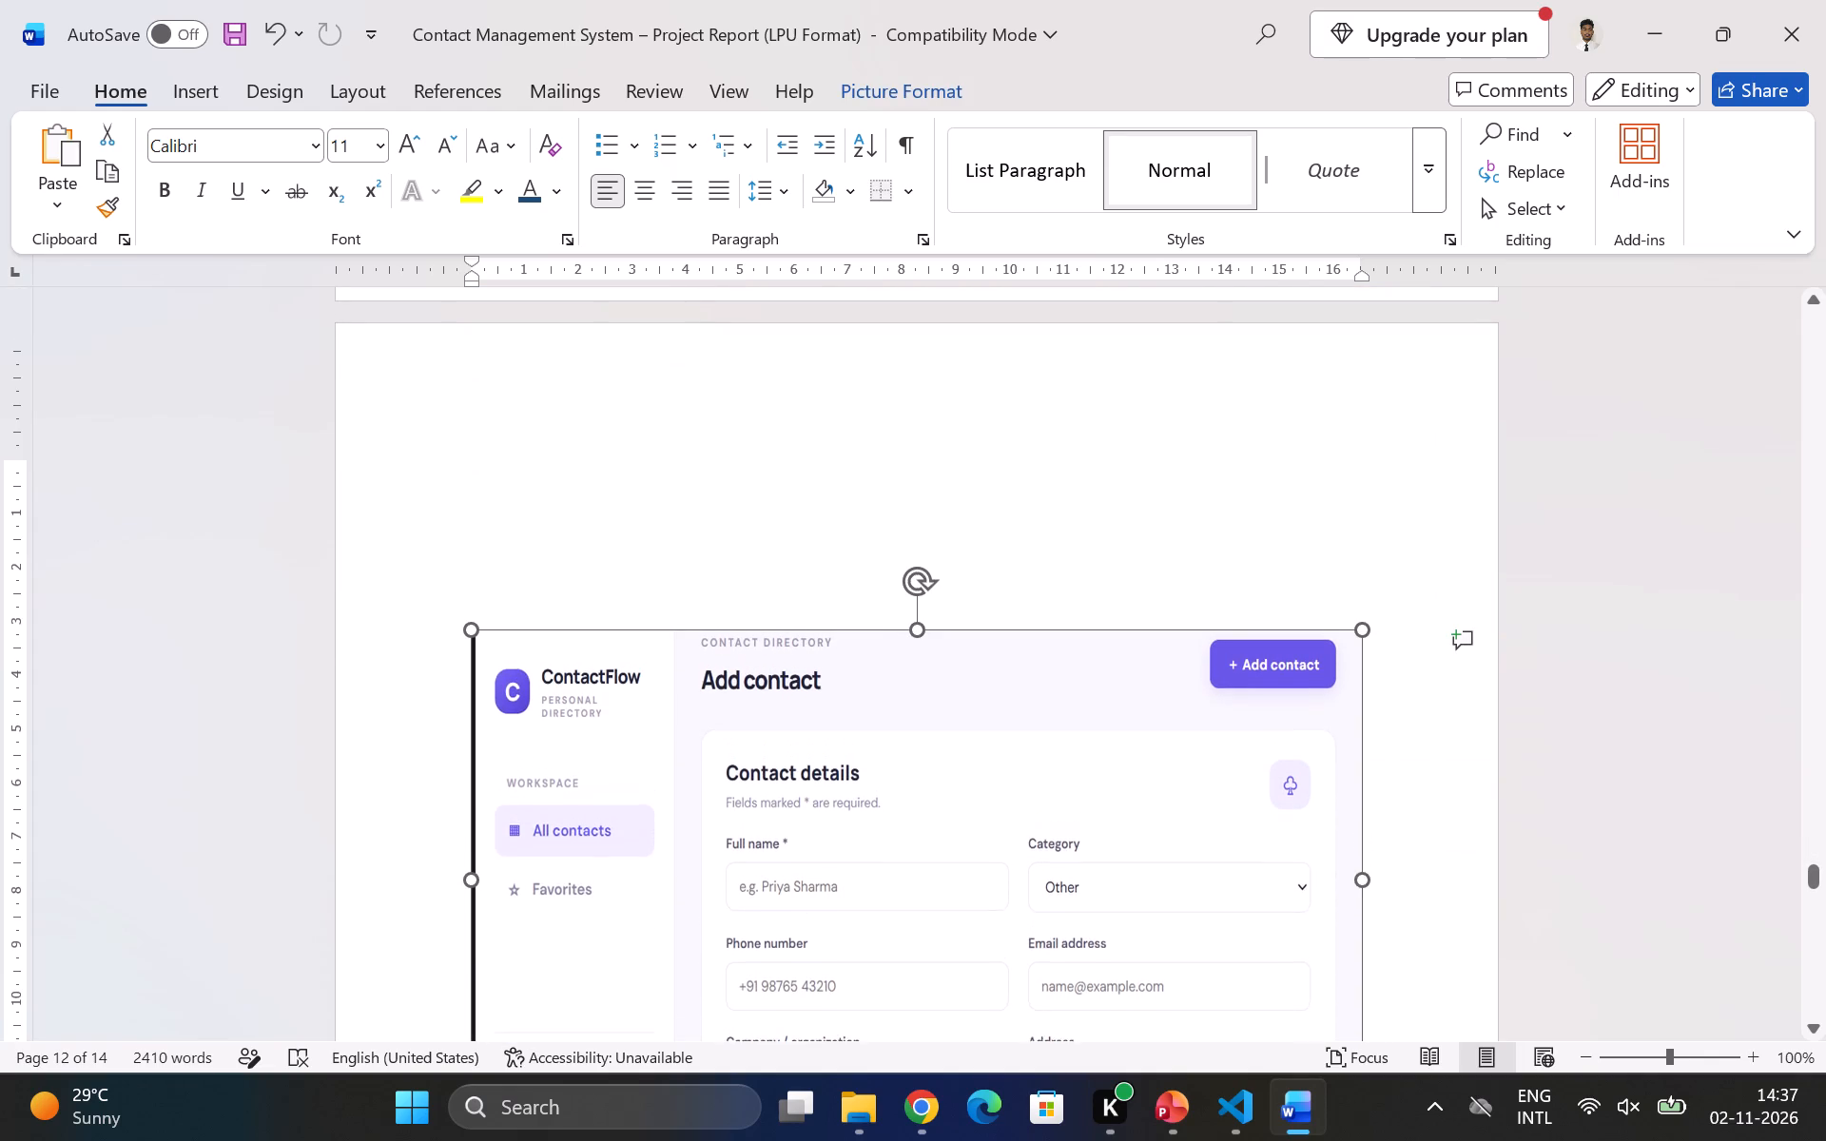
drag(927, 549, 915, 602)
Remove four blank lines between the Add contact picture and the CHAPTER 7: TESTING heading.
scroll(915, 602, down, 2)
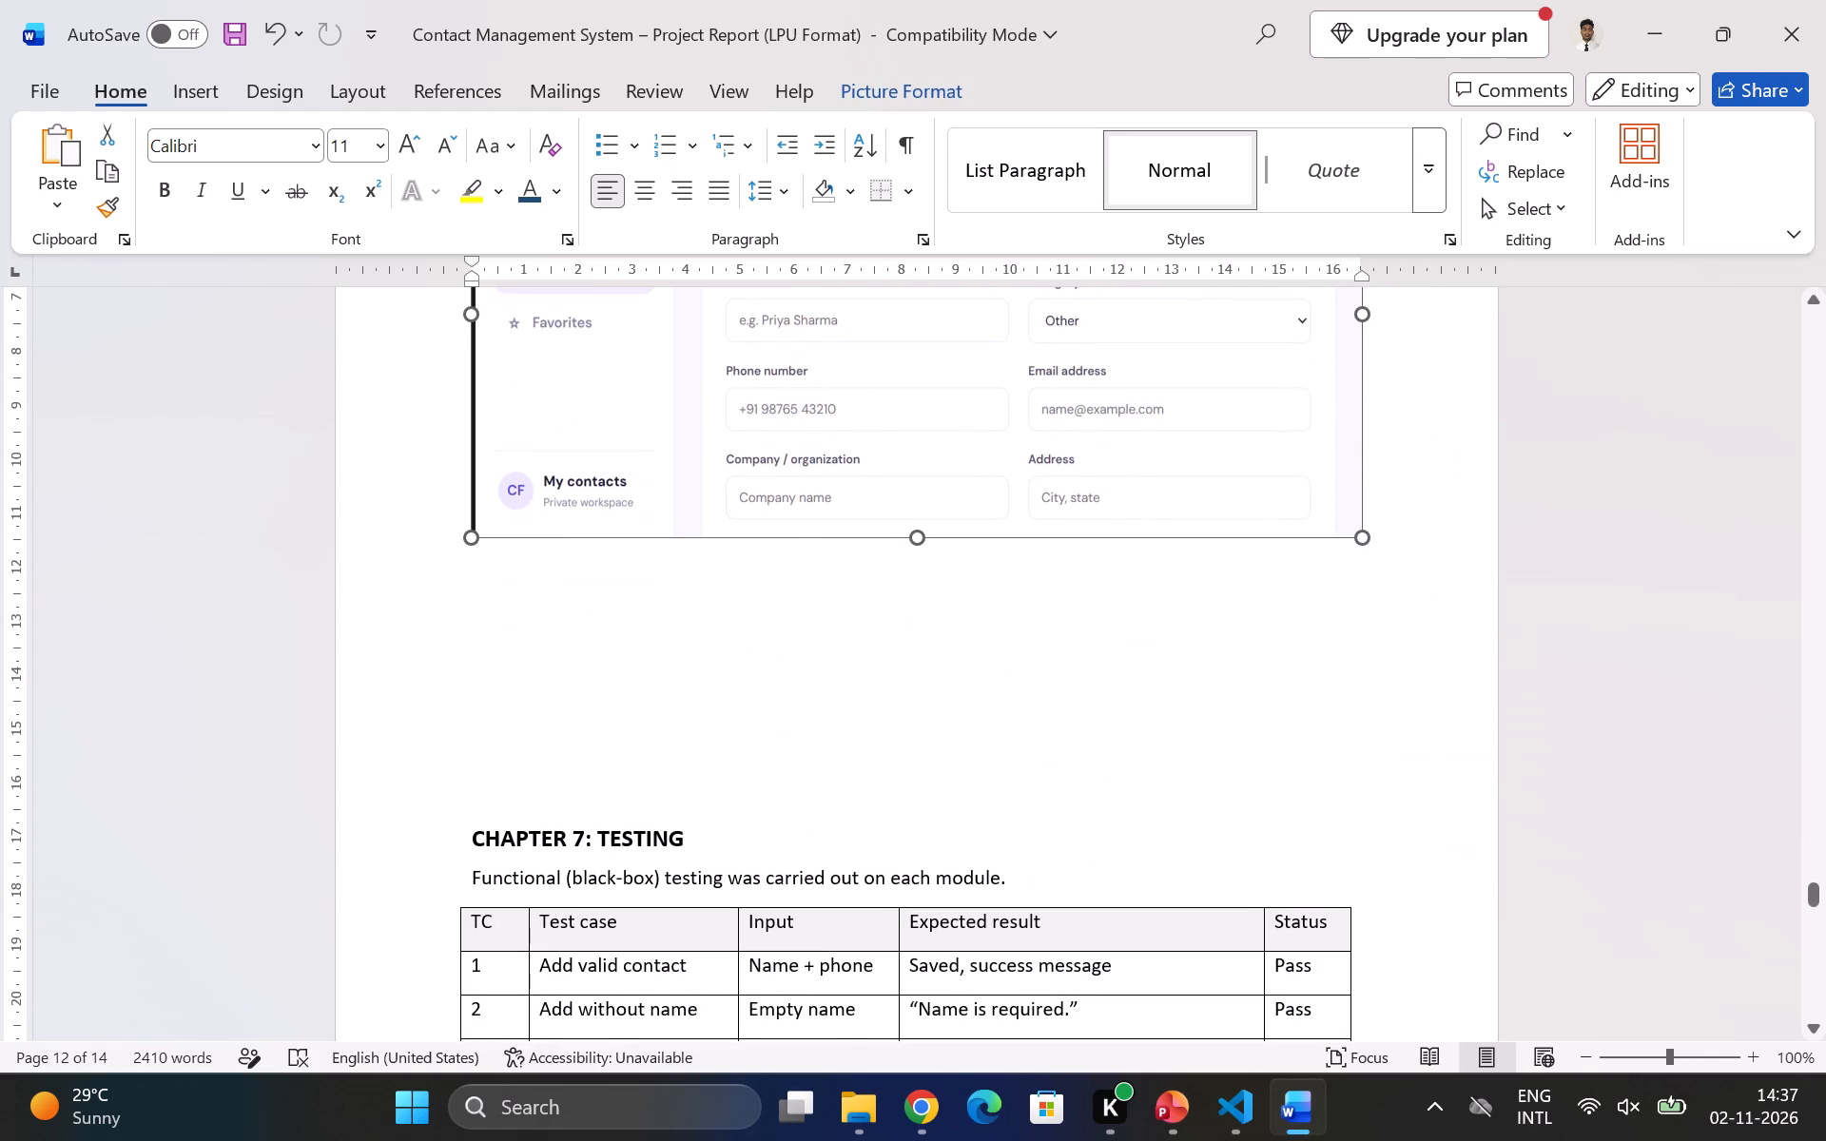
click(690, 726)
key(BackSpace)
key(BackSpace)
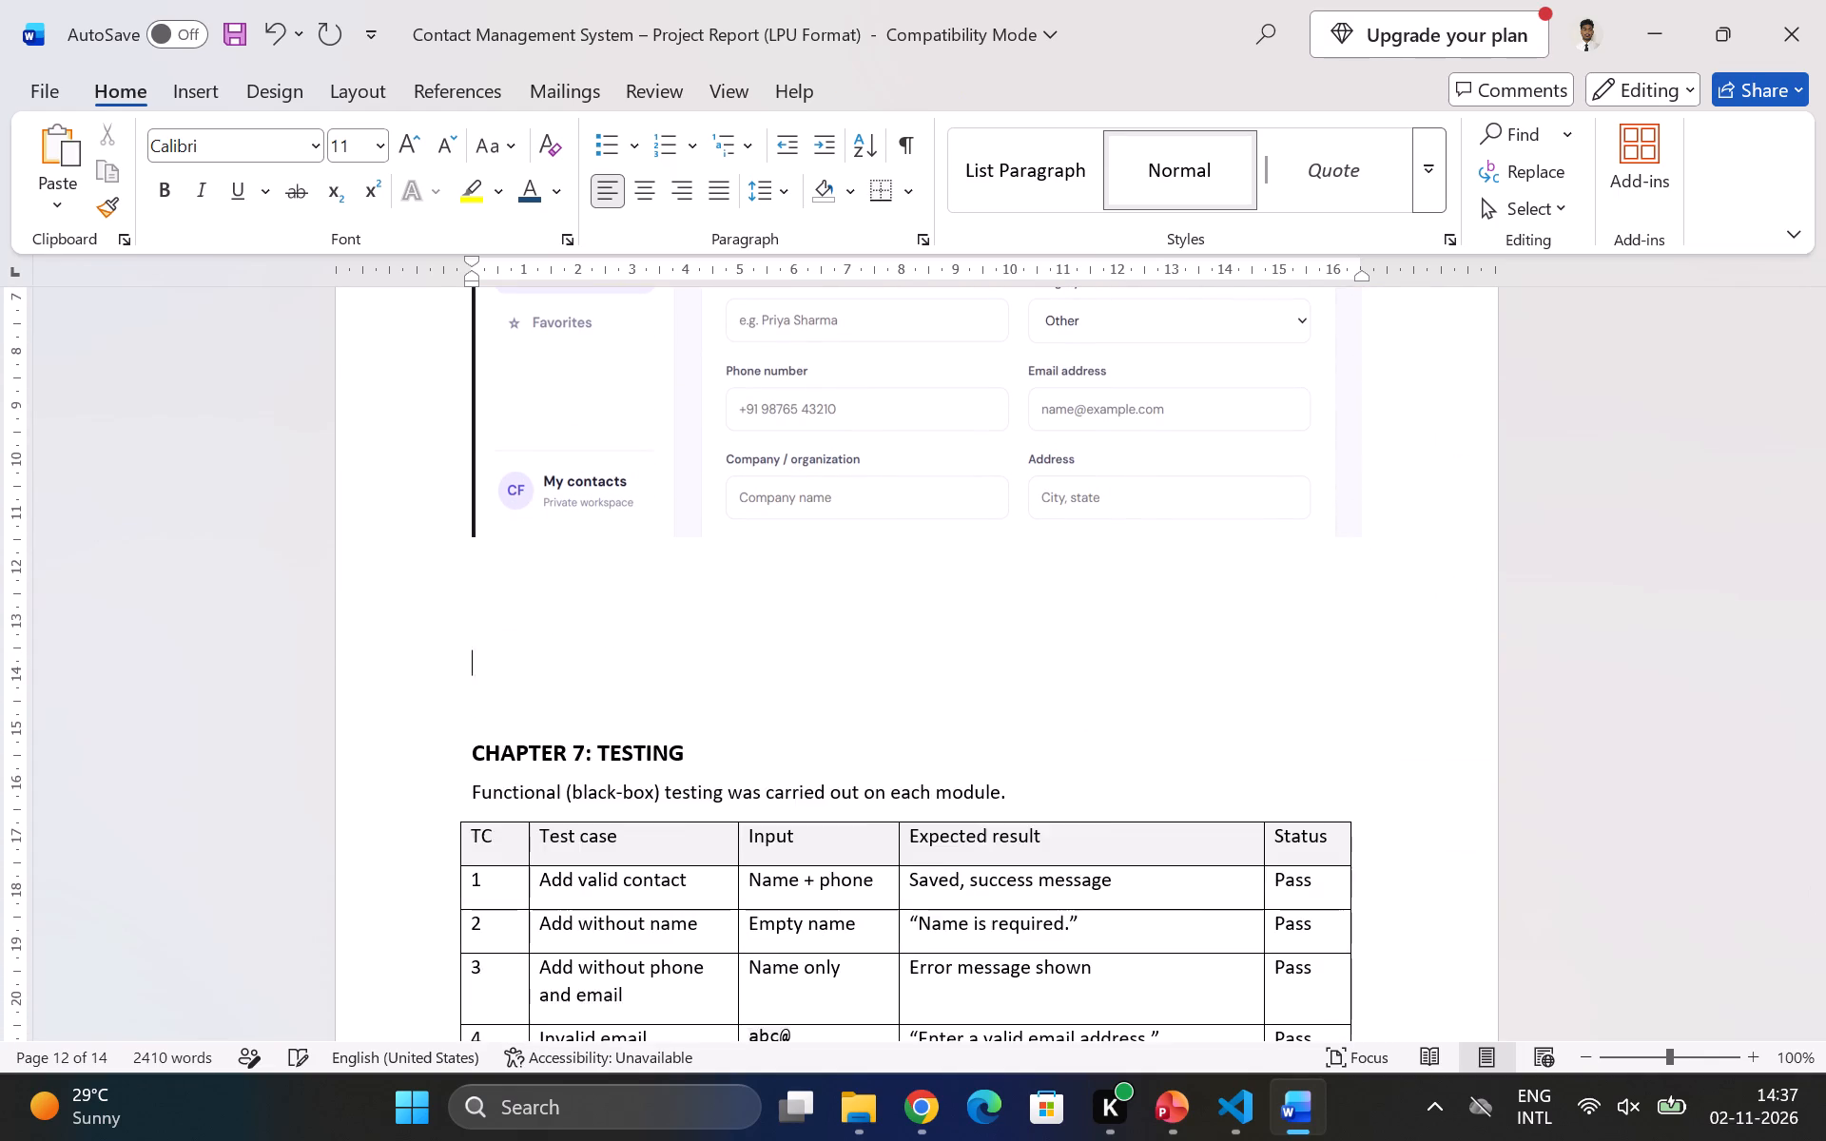
key(BackSpace)
key(BackSpace)
Set the font colour of the CHAPTER 7: TESTING heading to dark blue.
scroll(758, 799, down, 1)
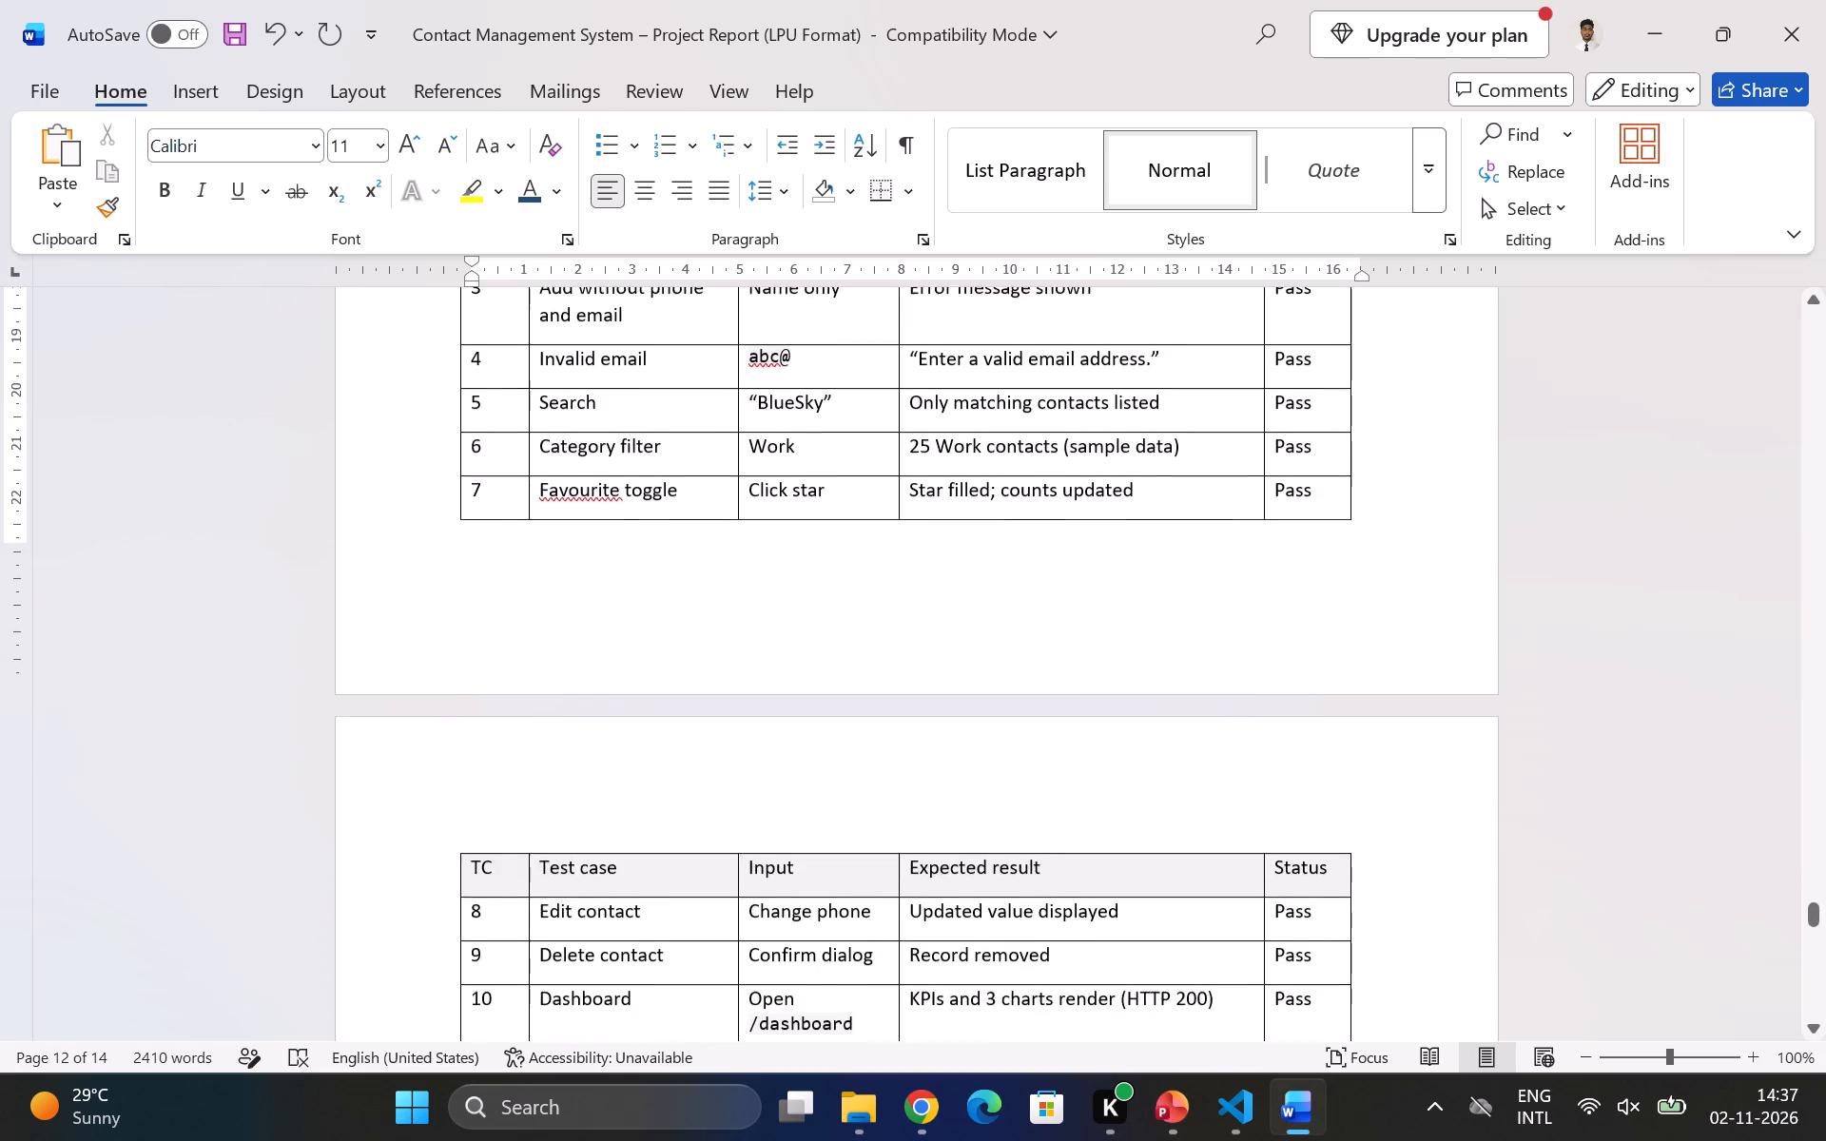
scroll(758, 799, down, 3)
scroll(758, 799, up, 1)
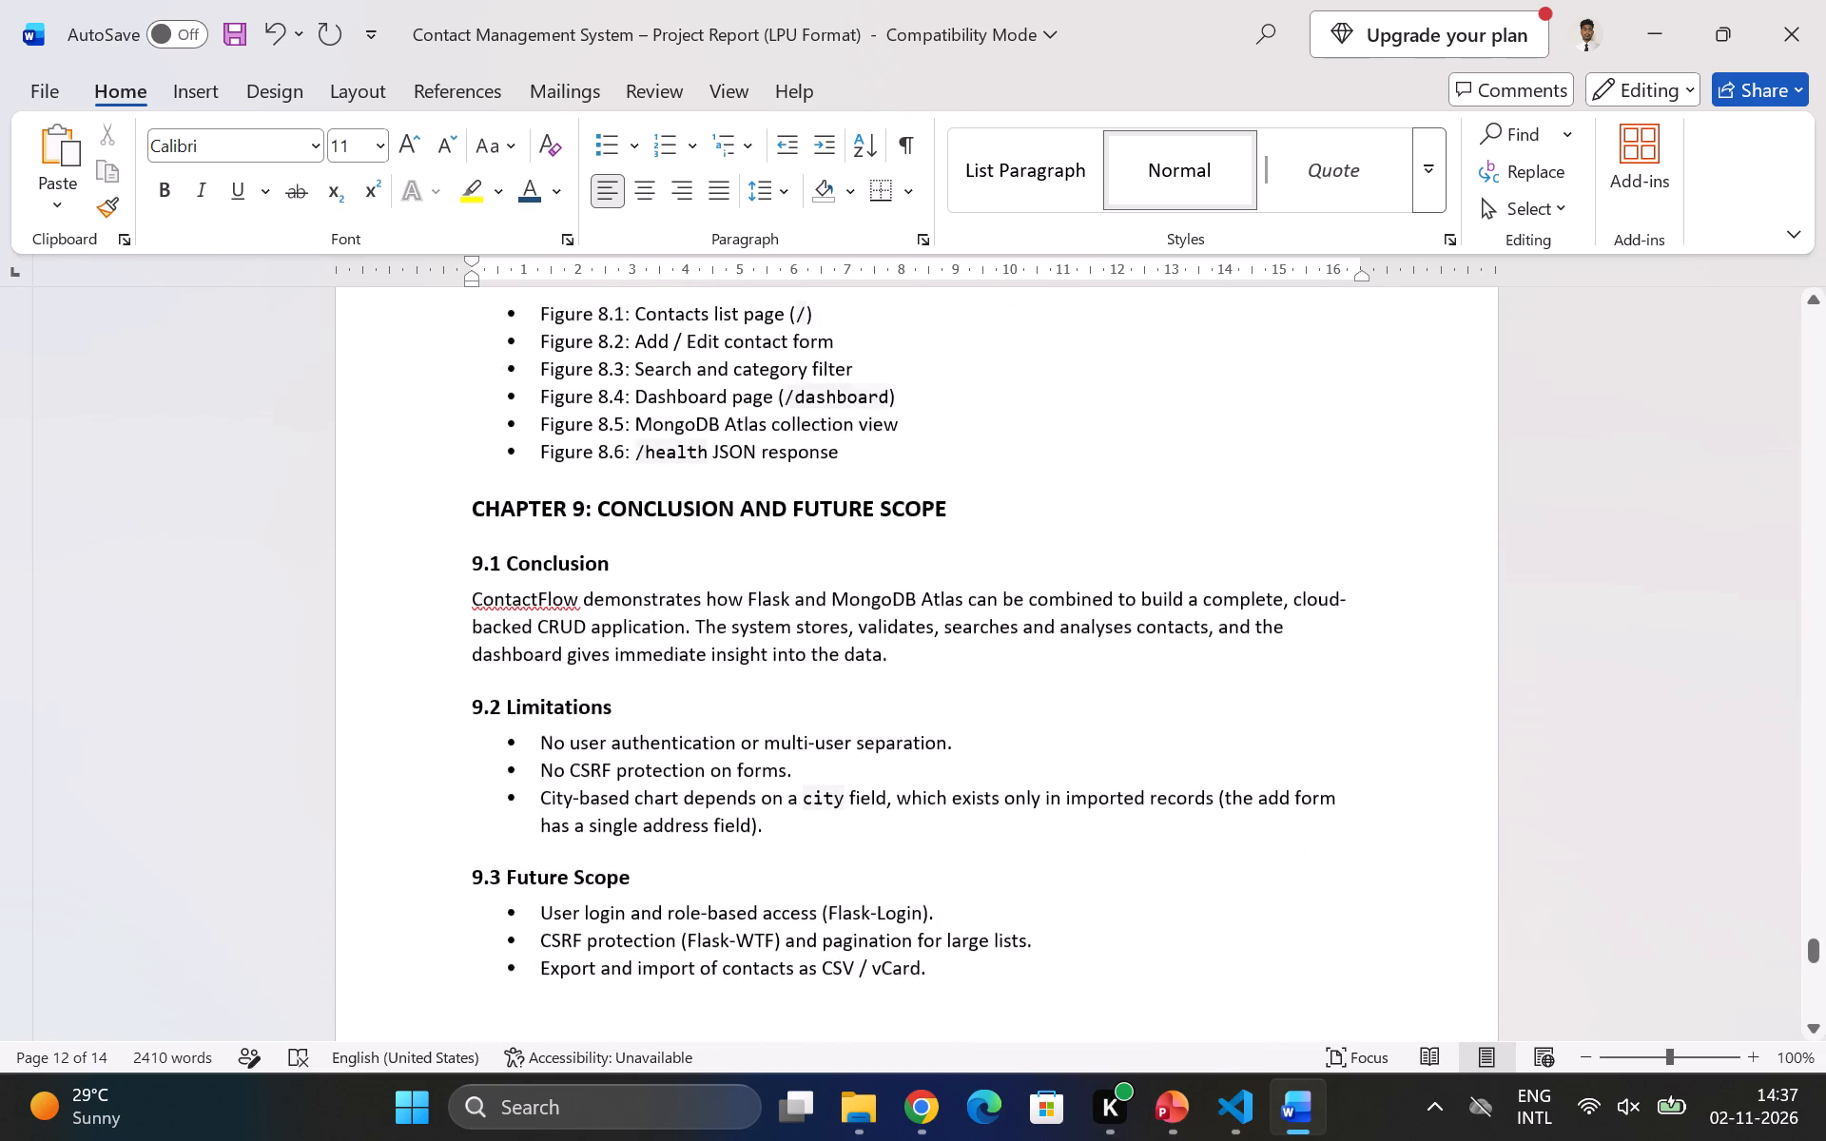
scroll(758, 799, up, 4)
scroll(758, 799, down, 1)
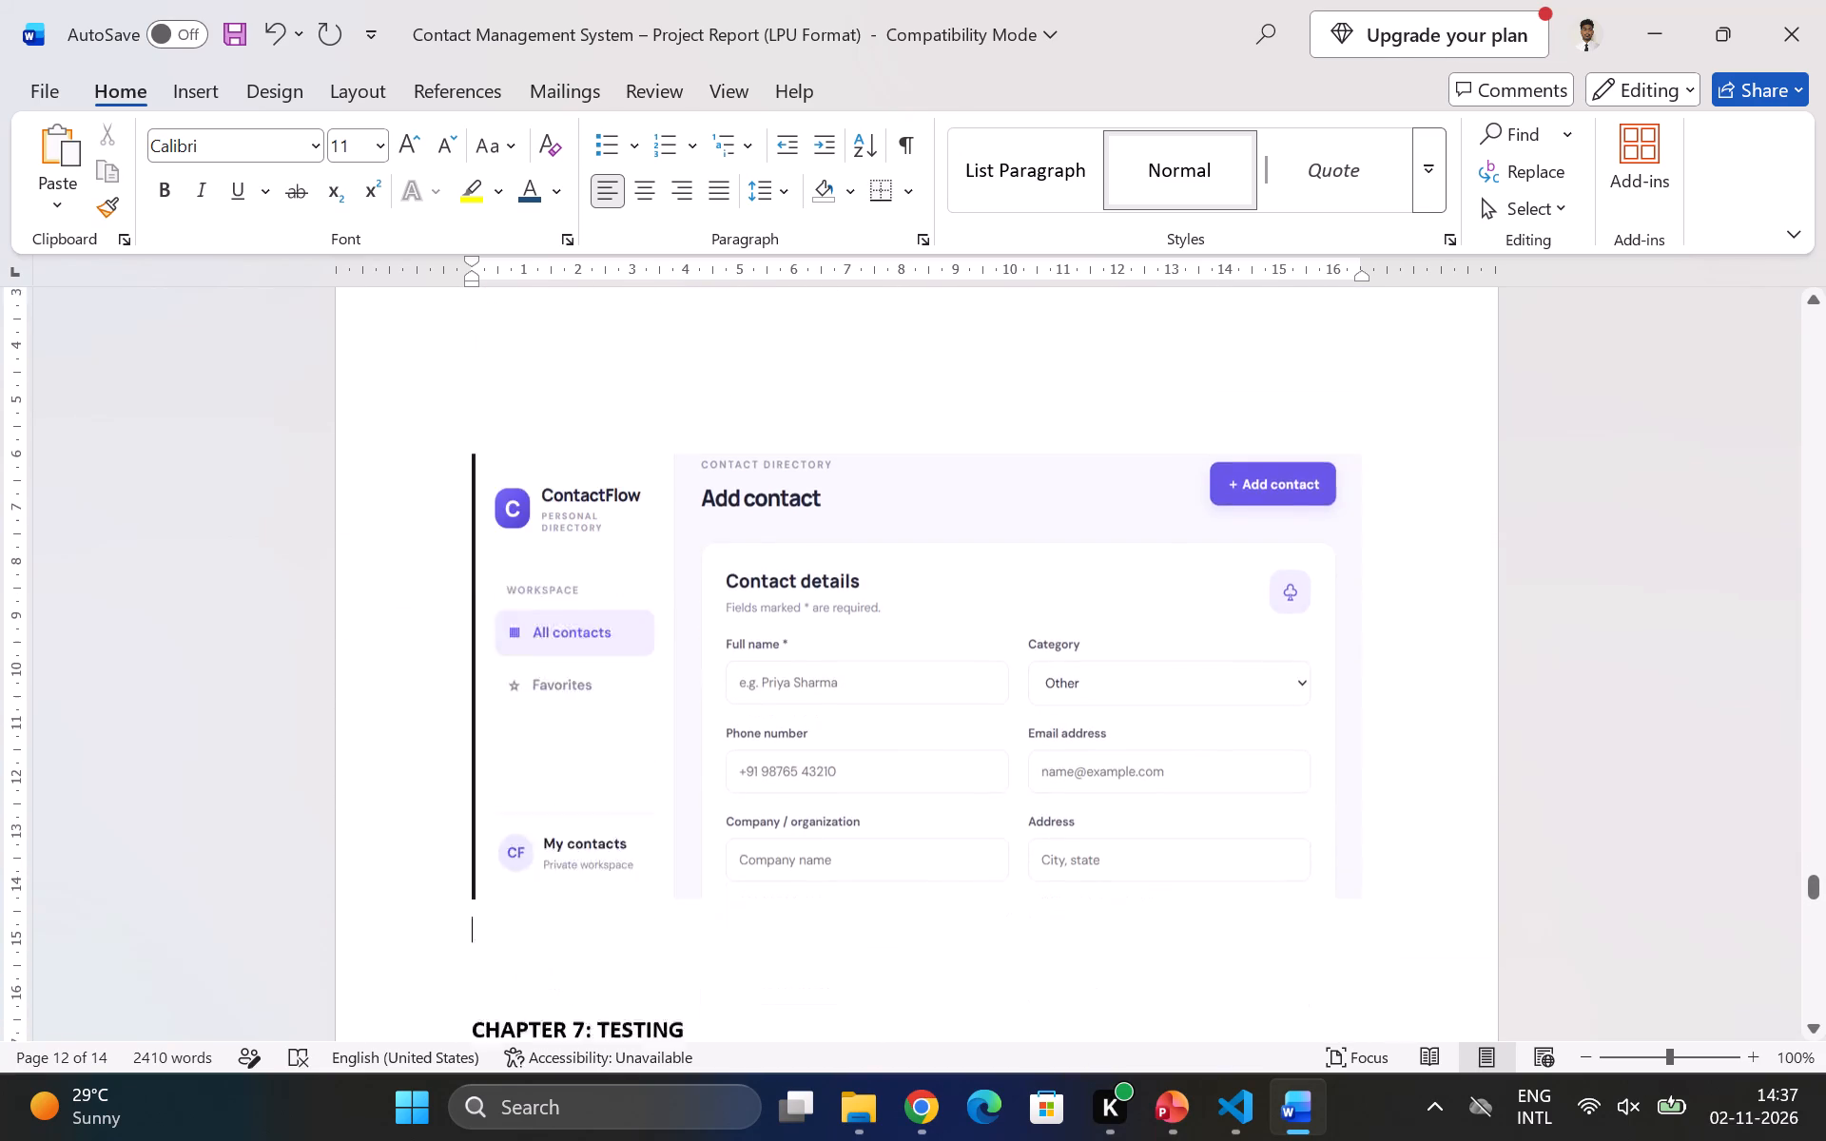
scroll(758, 799, down, 1)
drag(722, 846, 456, 830)
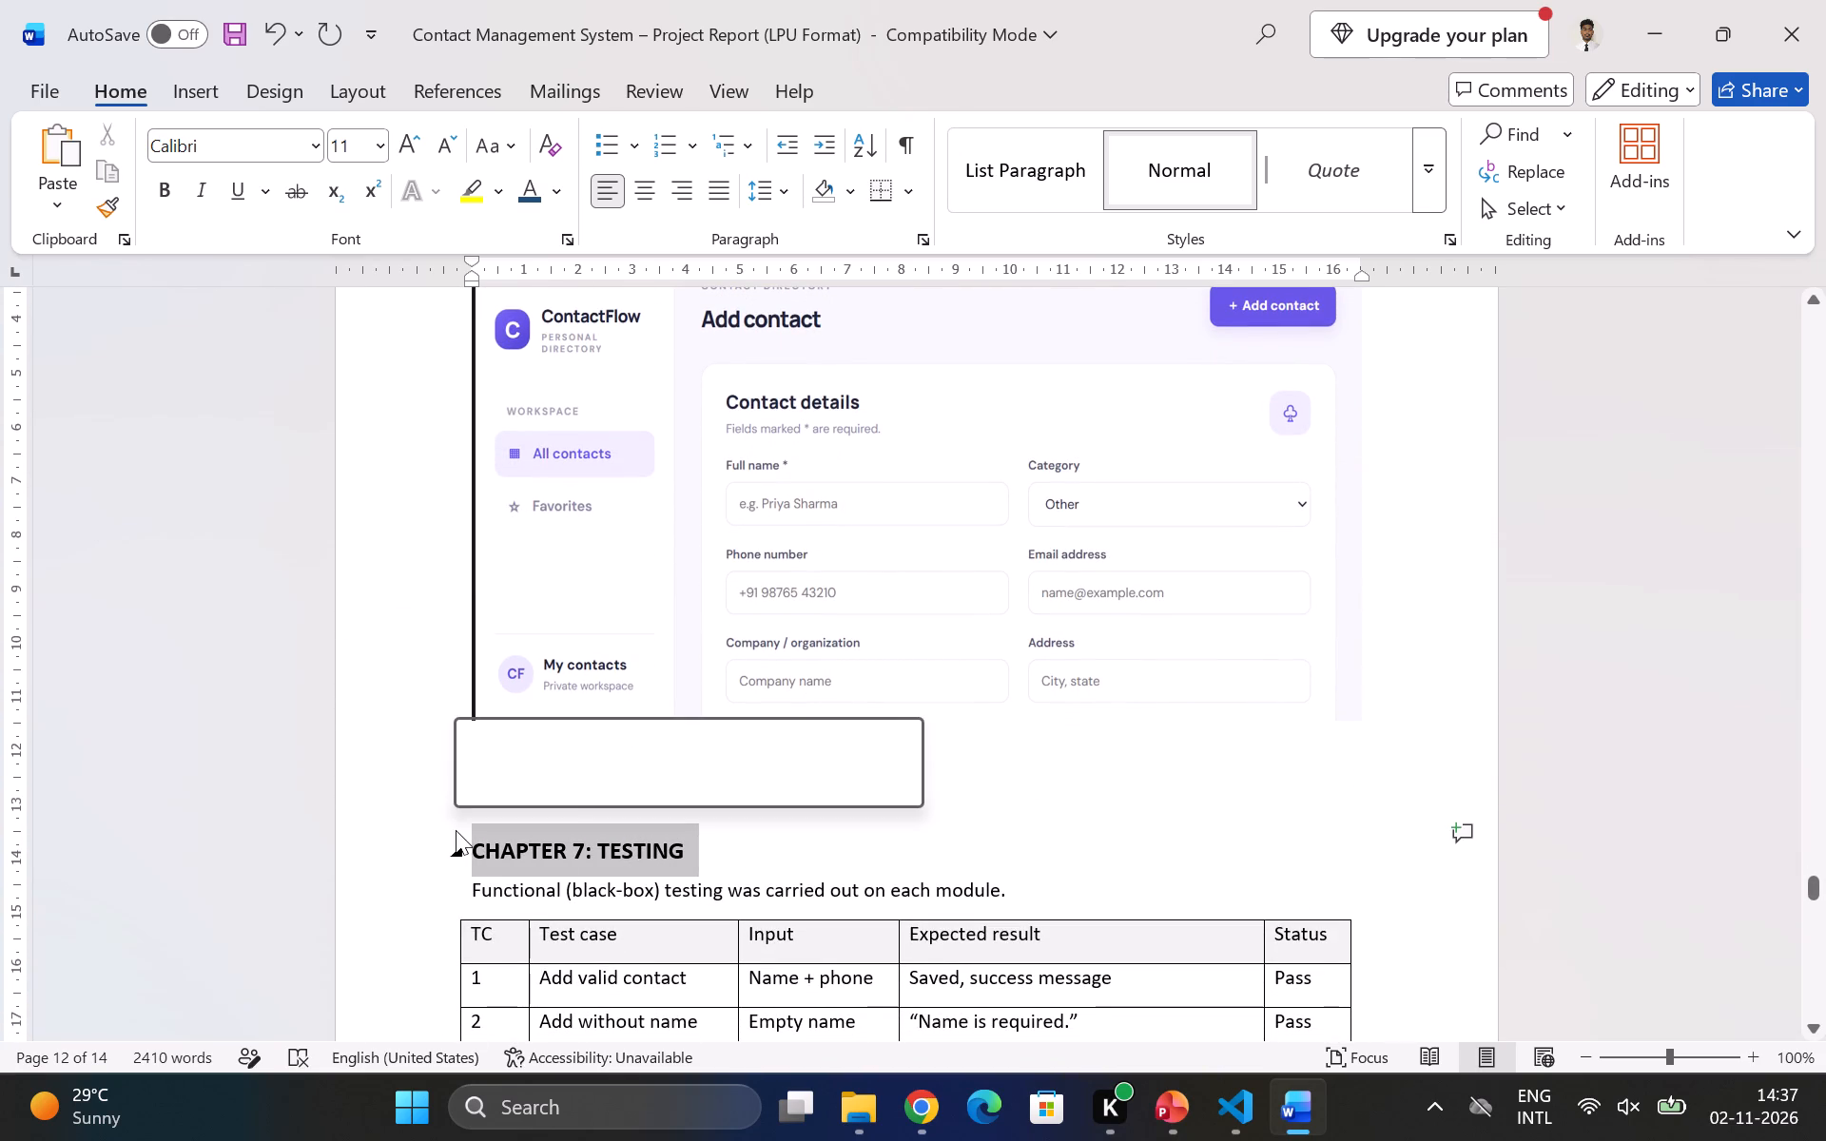
click(636, 793)
Set the font colour of the CHAPTER 8: RESULTS AND DISCUSSION heading to dark blue, keeping it bold.
scroll(636, 793, down, 1)
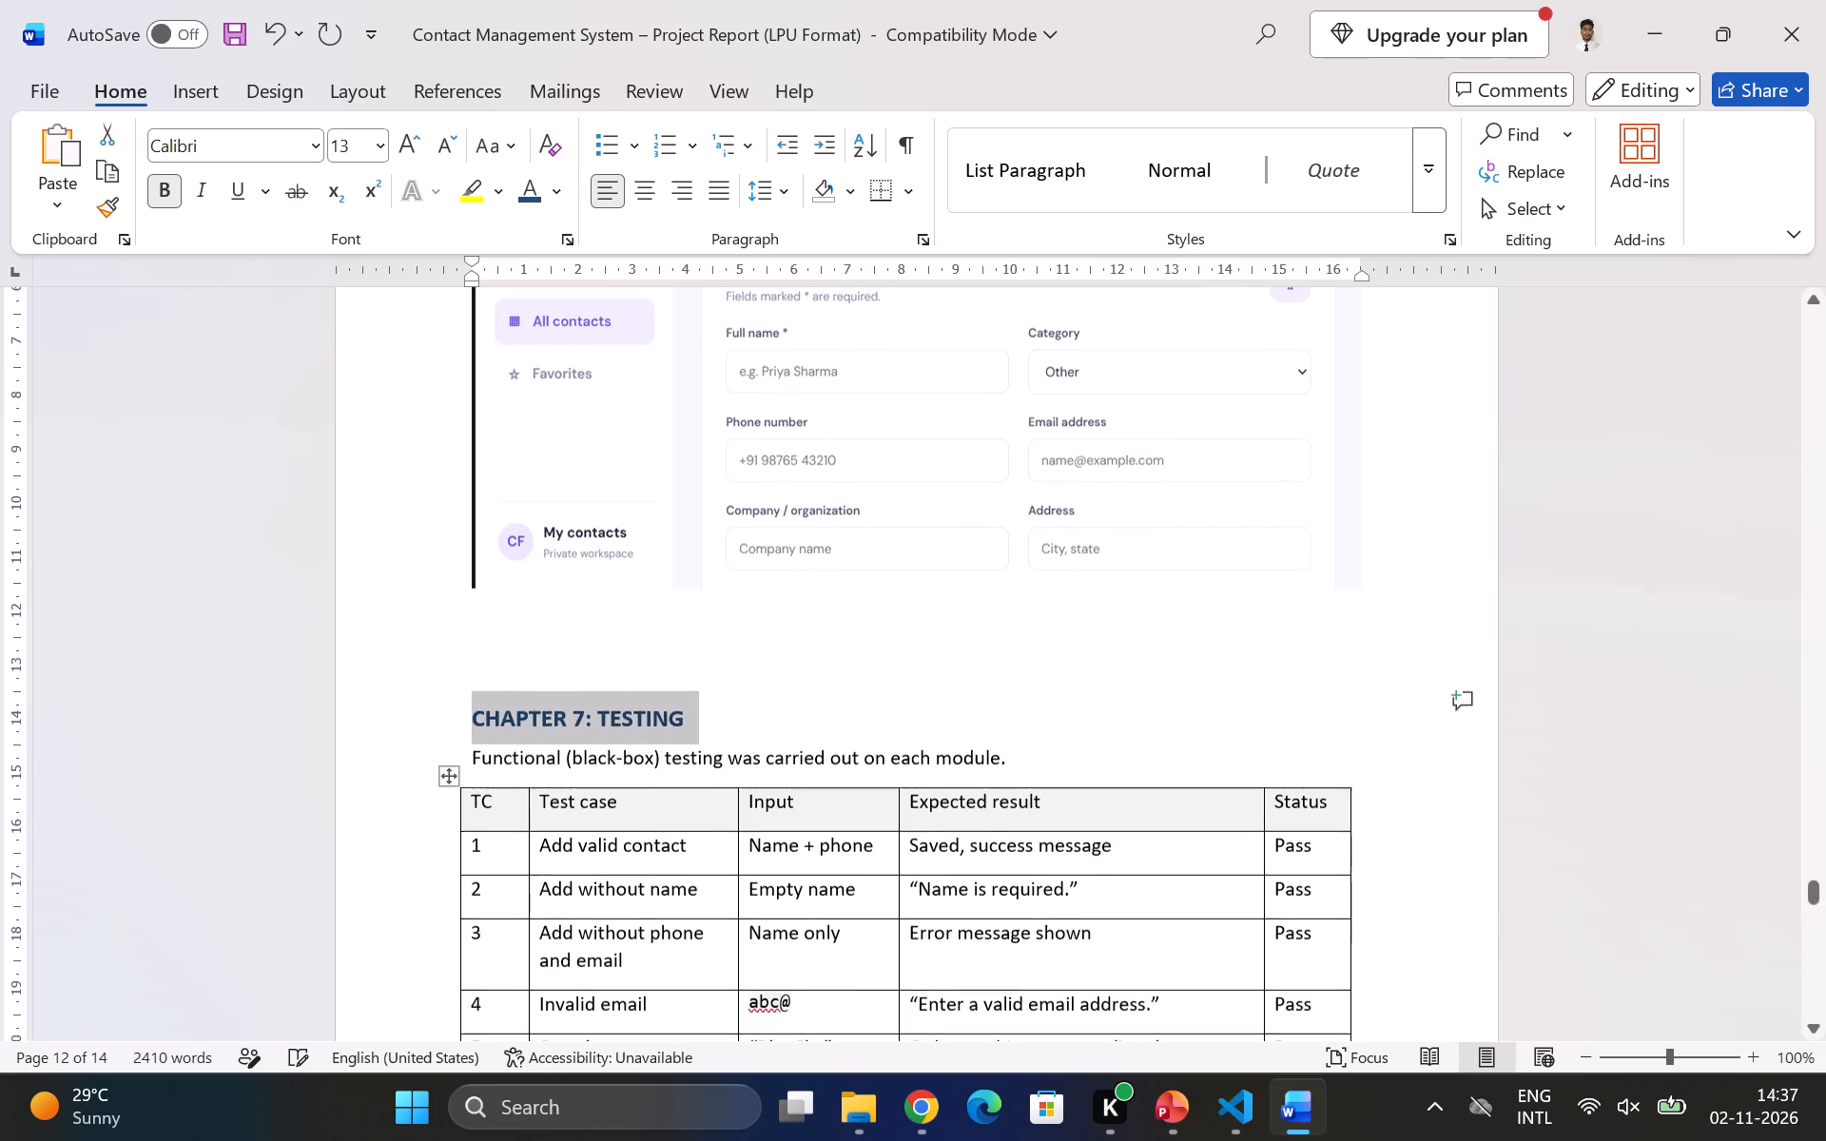
scroll(636, 793, down, 4)
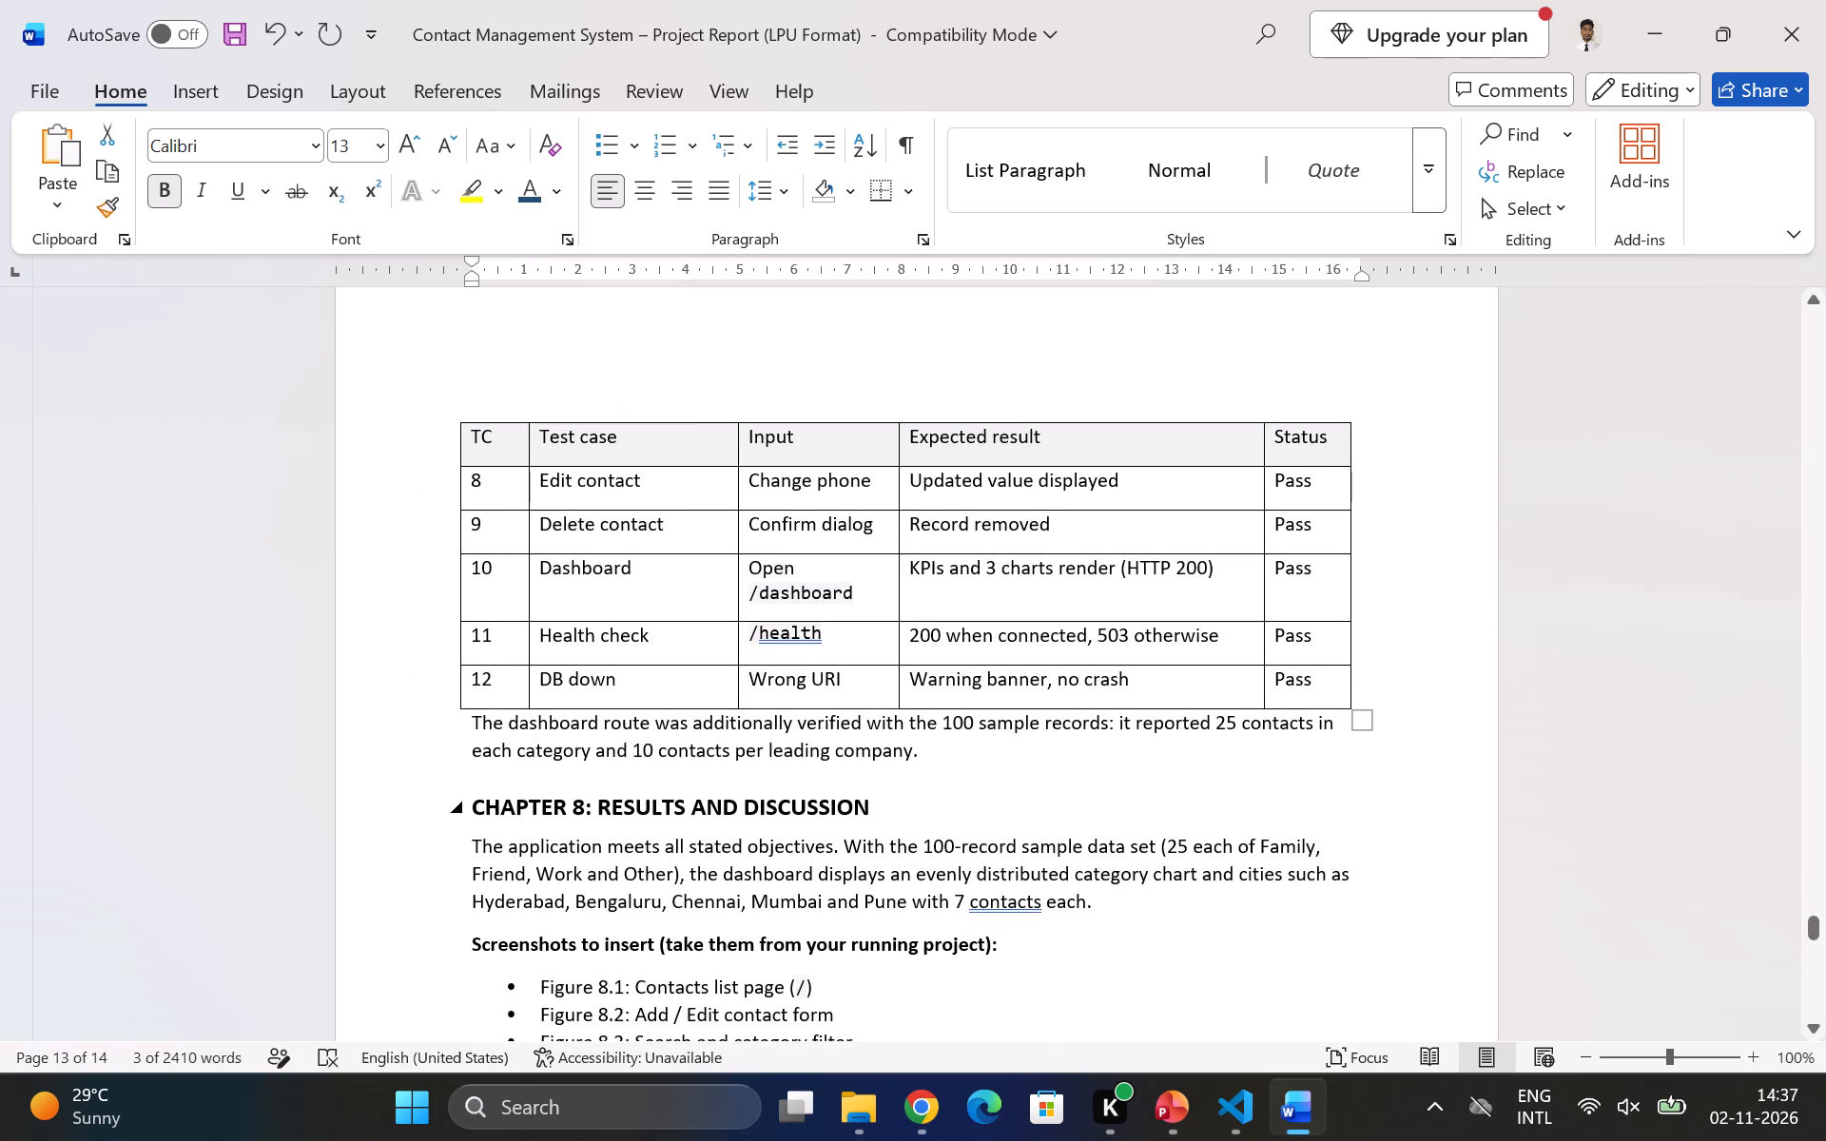
drag(893, 804, 746, 803)
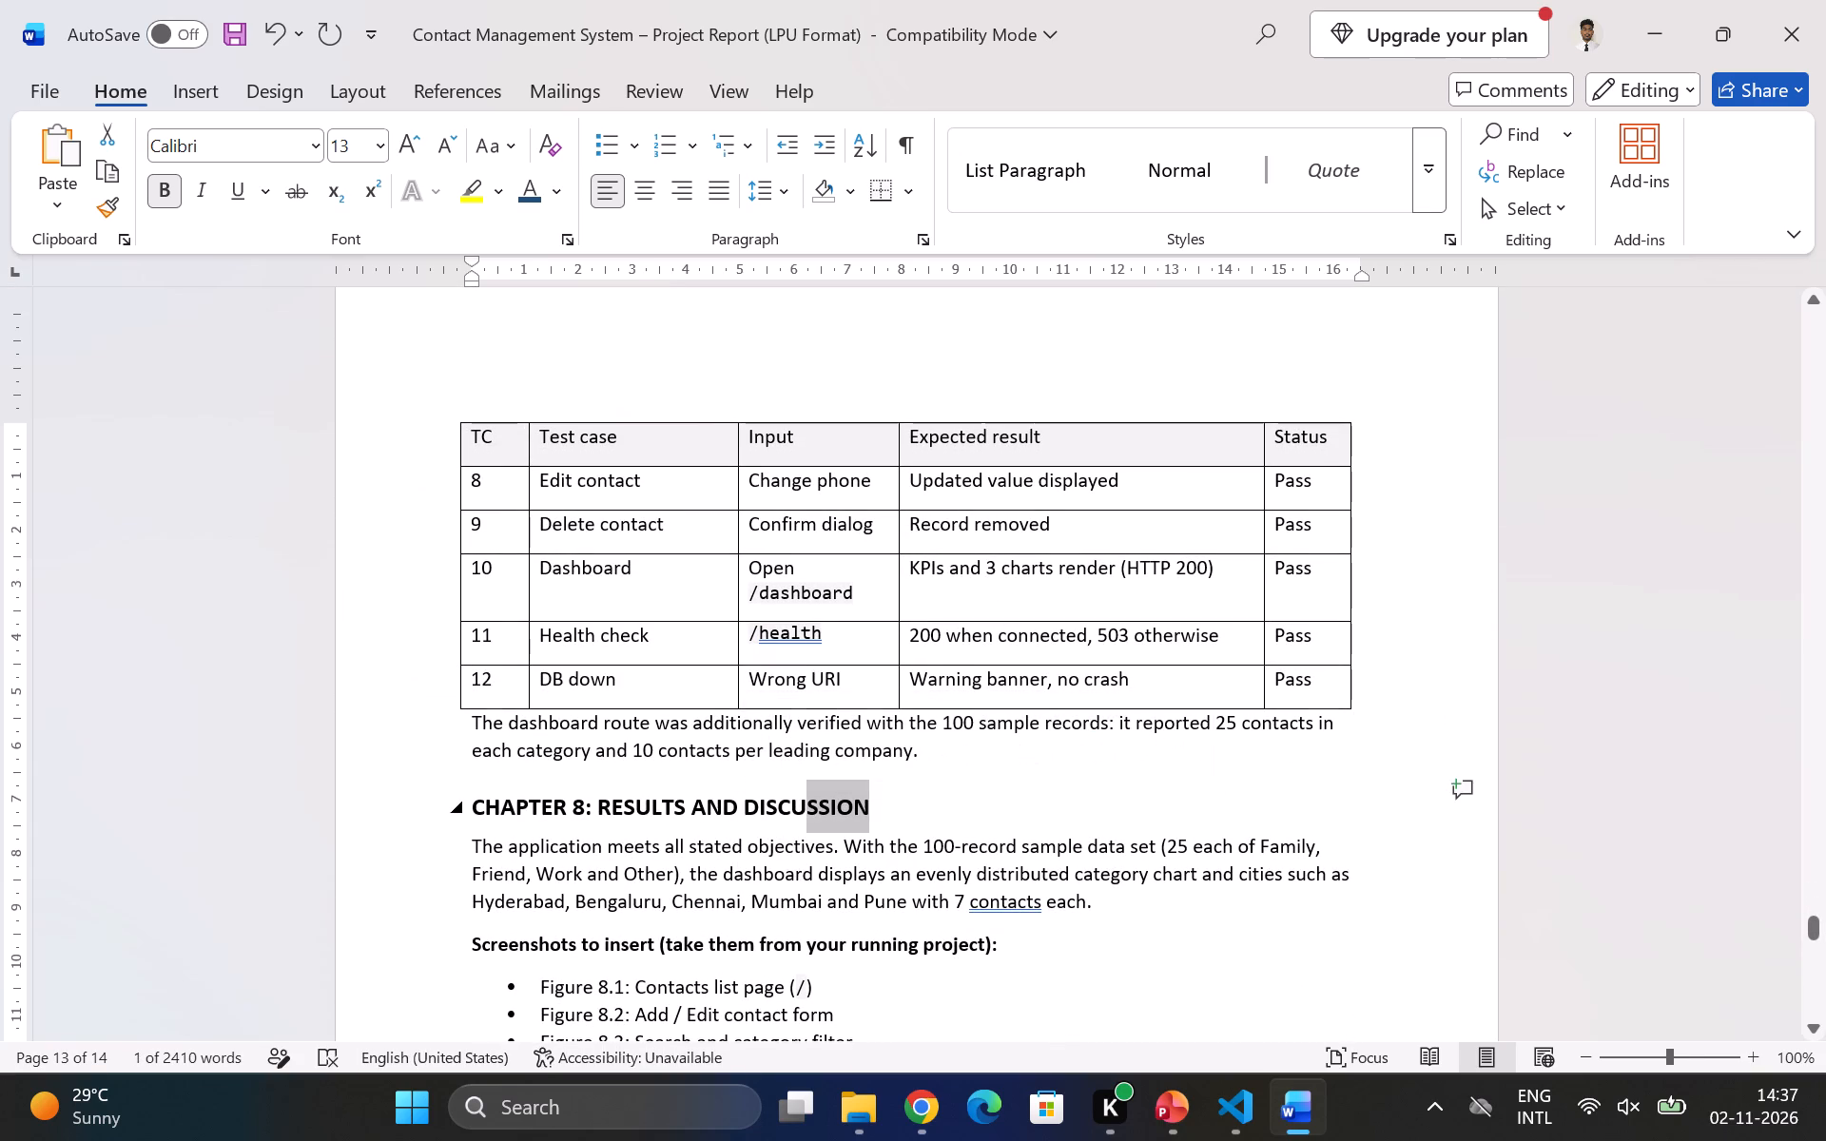
drag(471, 800, 681, 824)
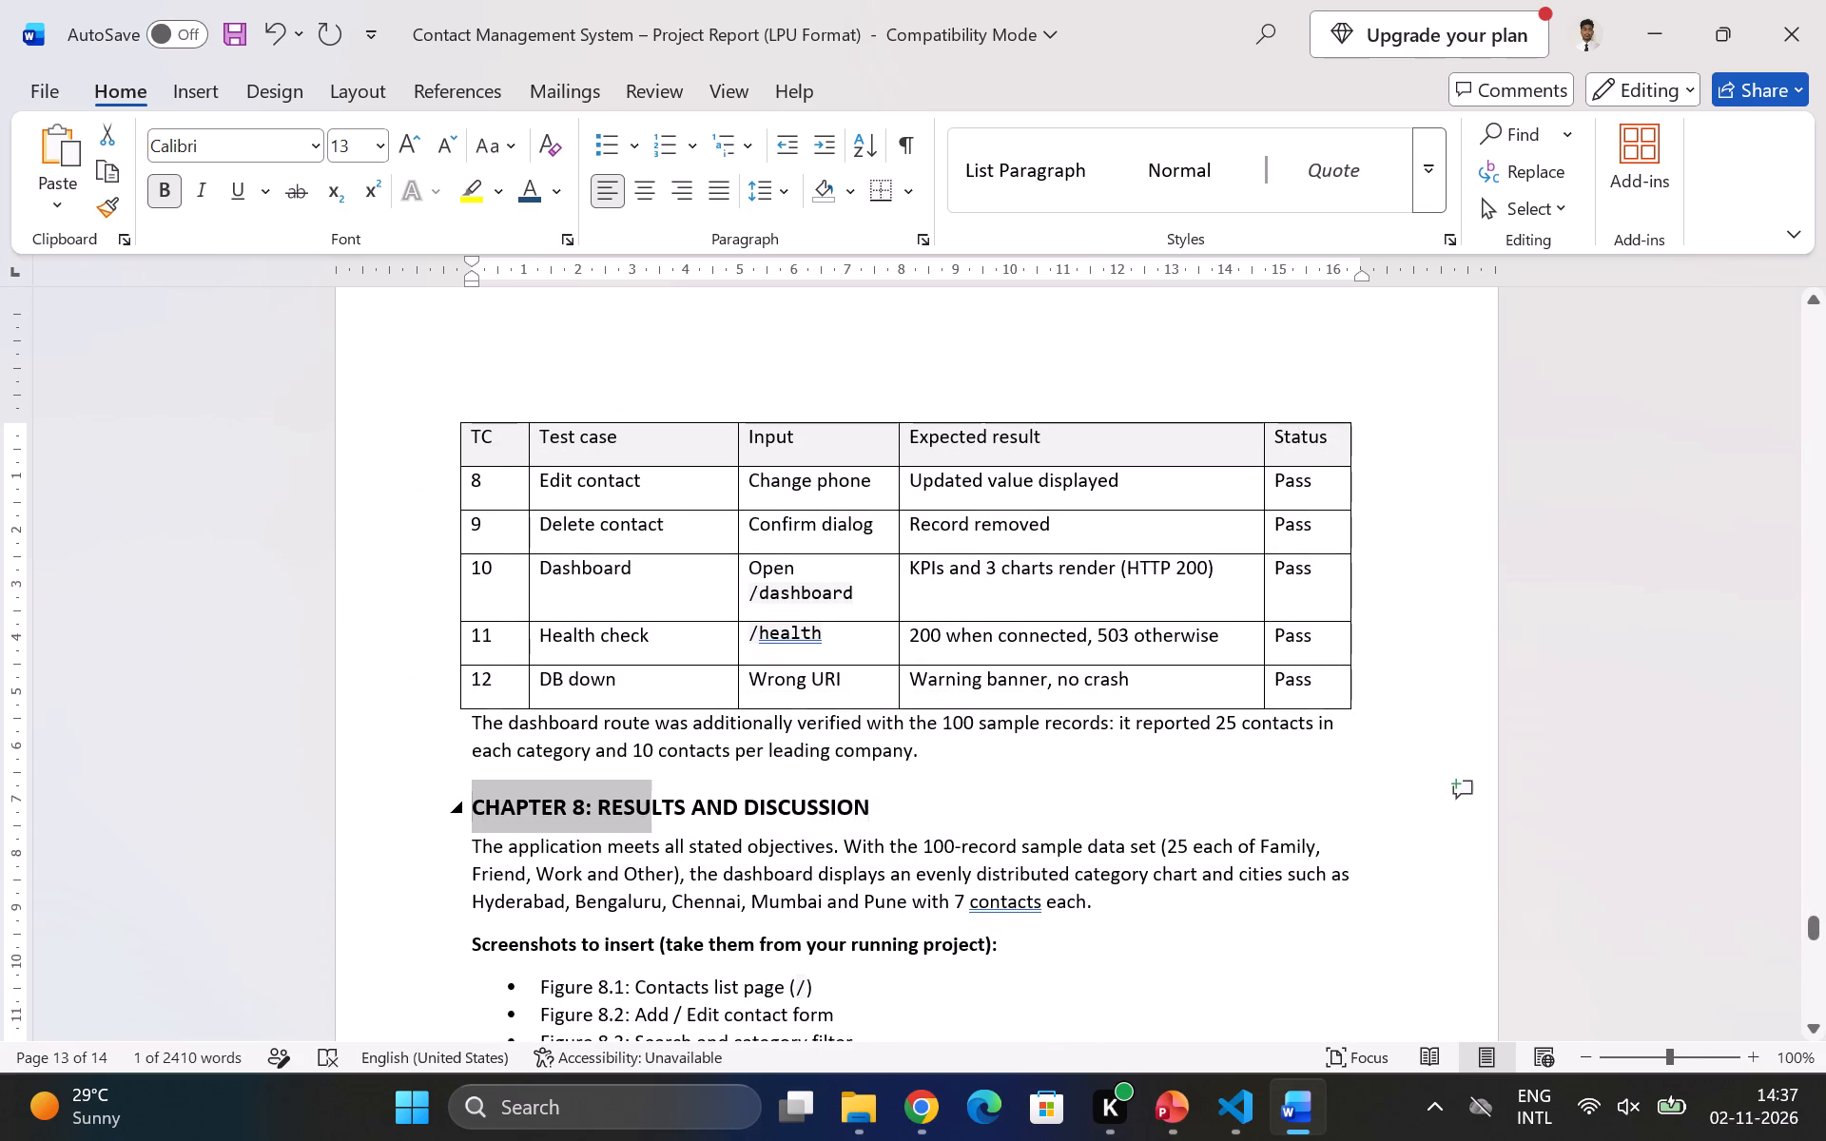
drag(681, 824, 844, 792)
click(863, 743)
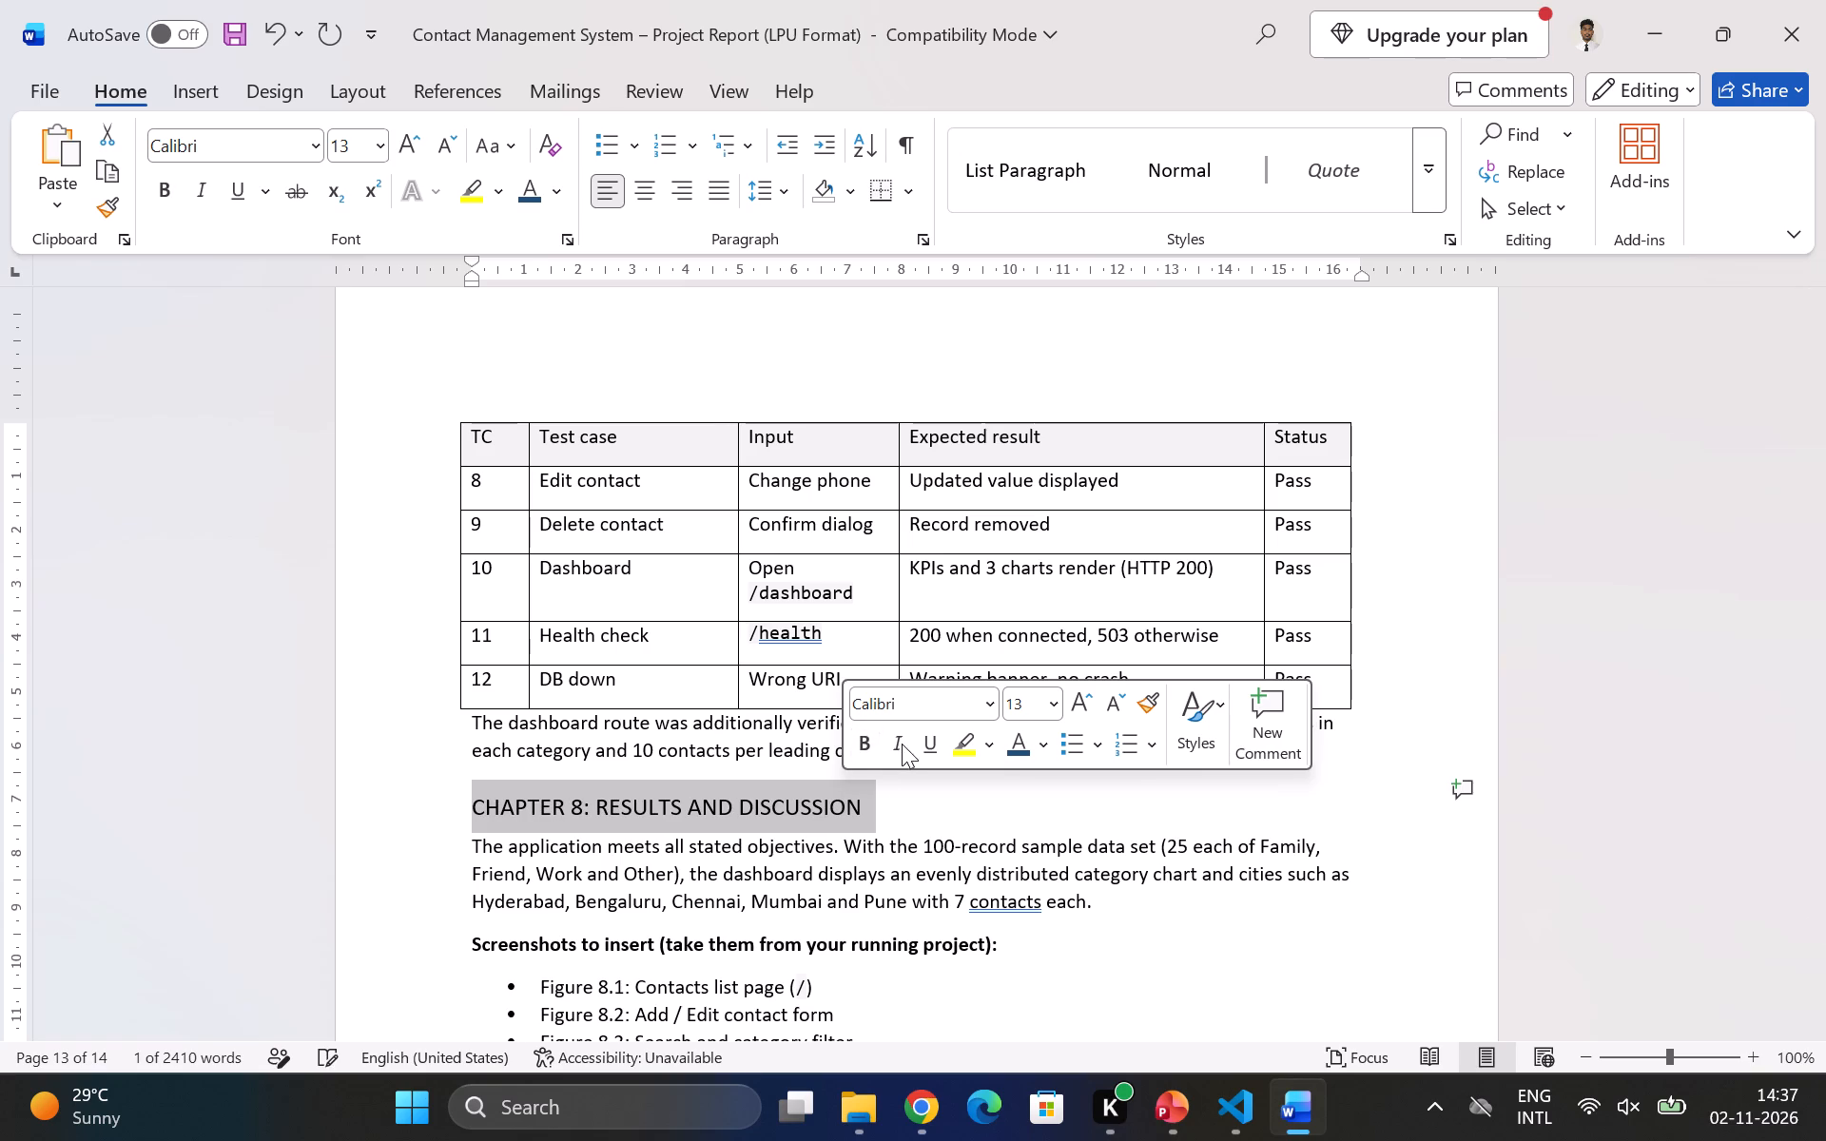
click(865, 745)
click(1018, 751)
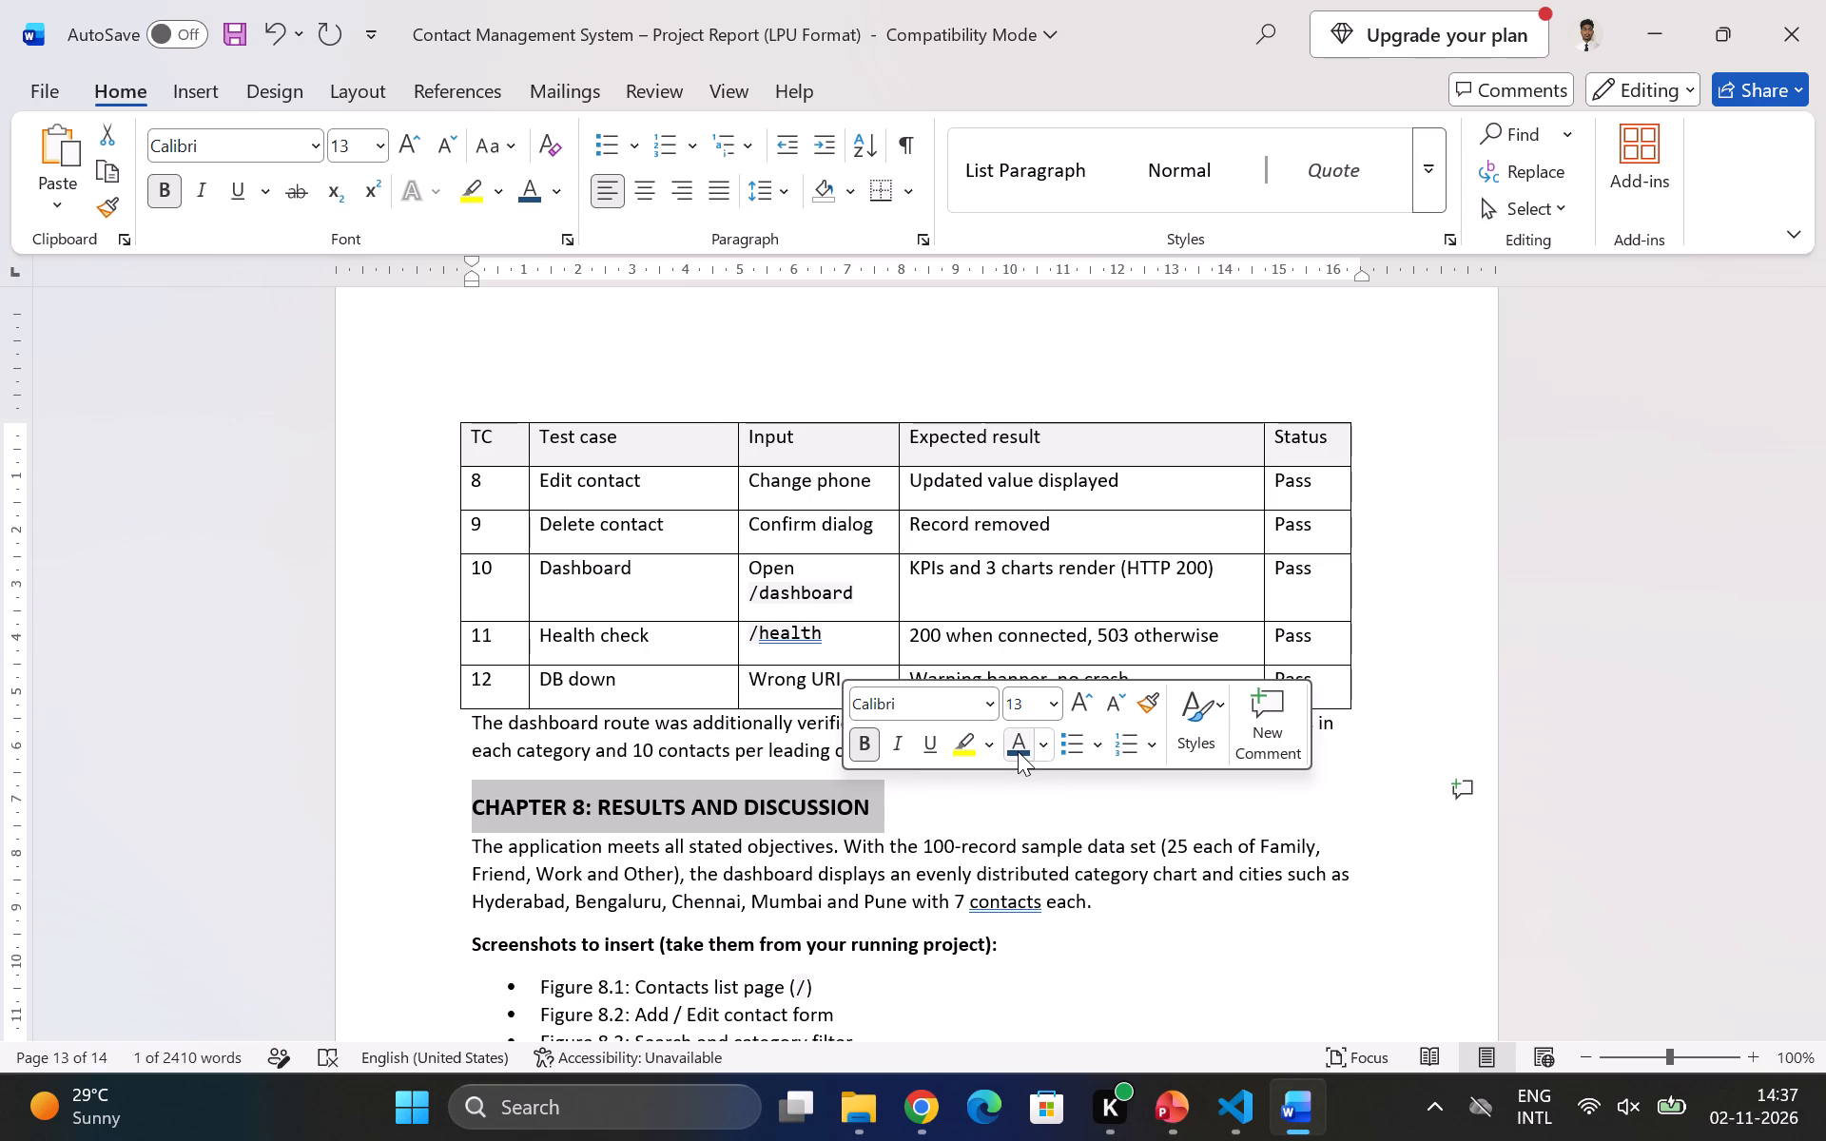
Set the font colour of the CHAPTER 9: CONCLUSION AND FUTURE SCOPE heading to dark blue.
scroll(1018, 751, down, 3)
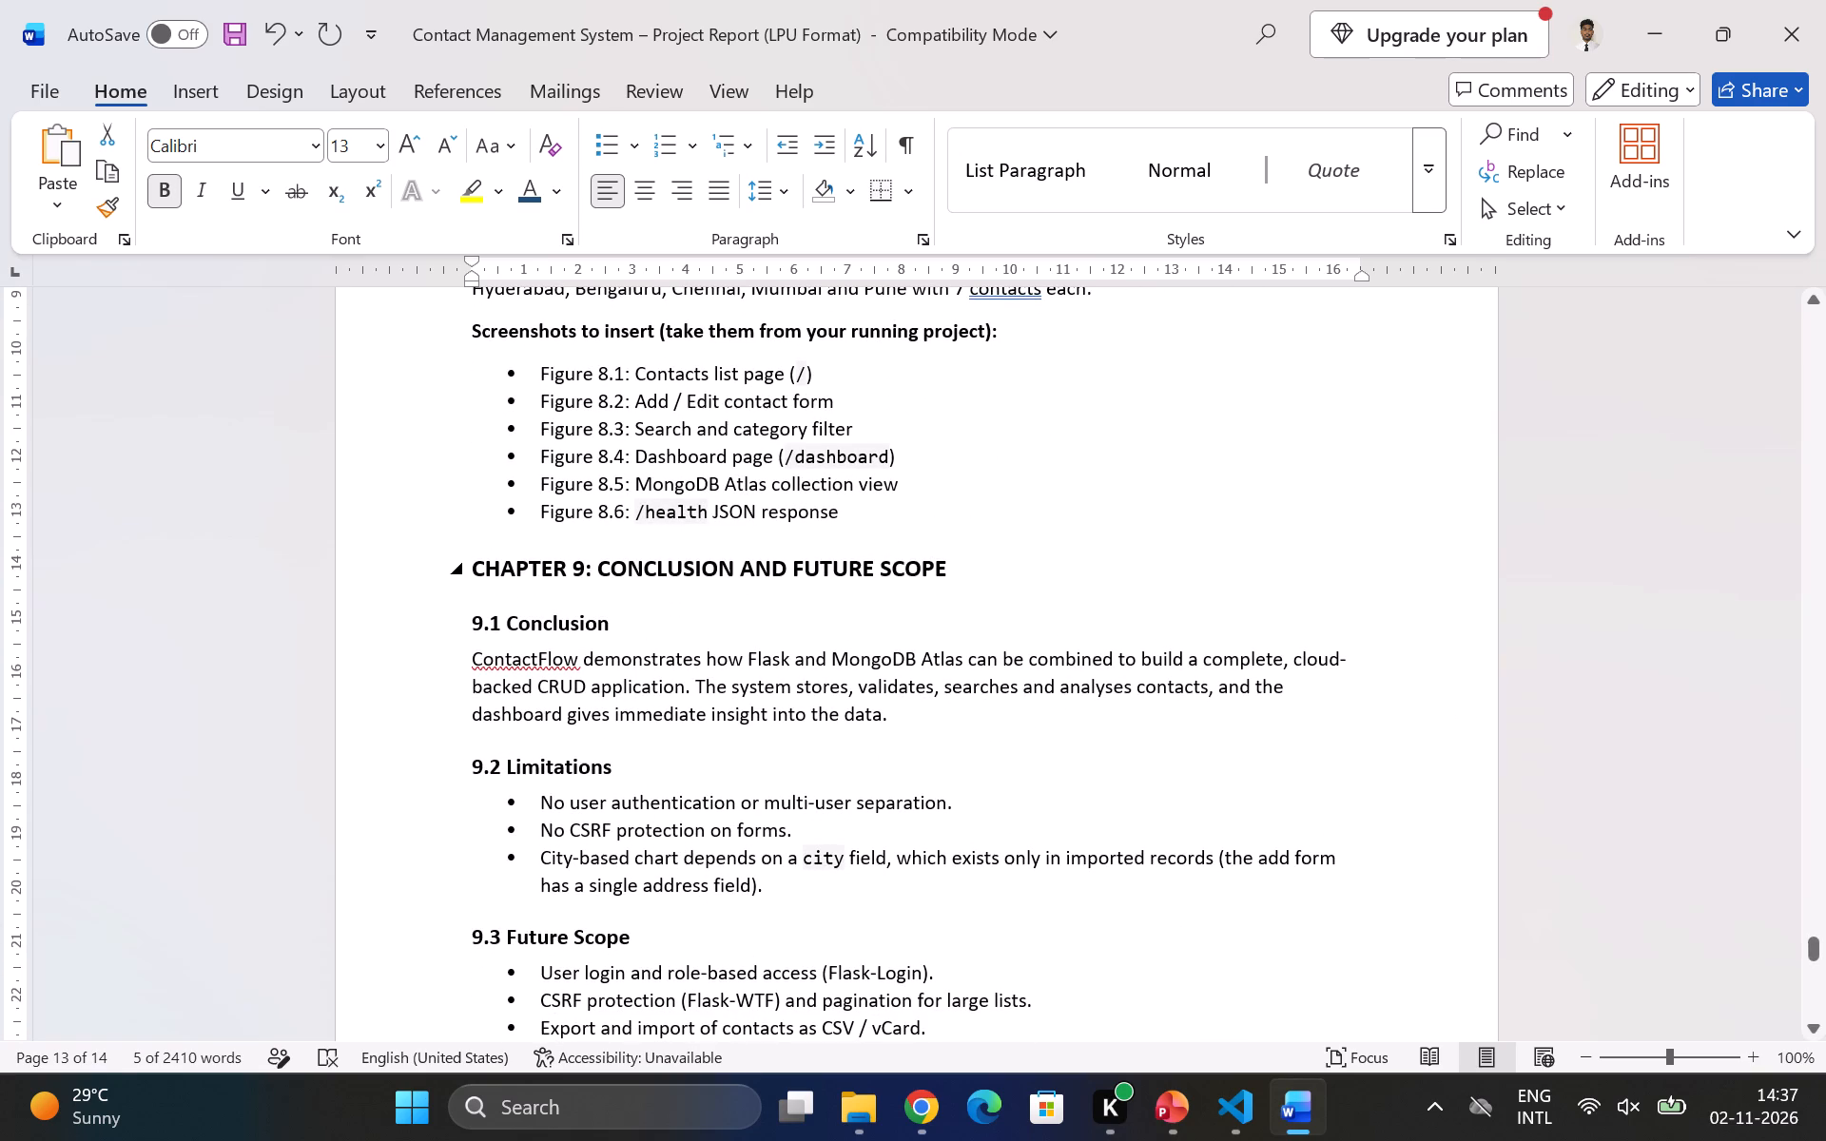
click(950, 575)
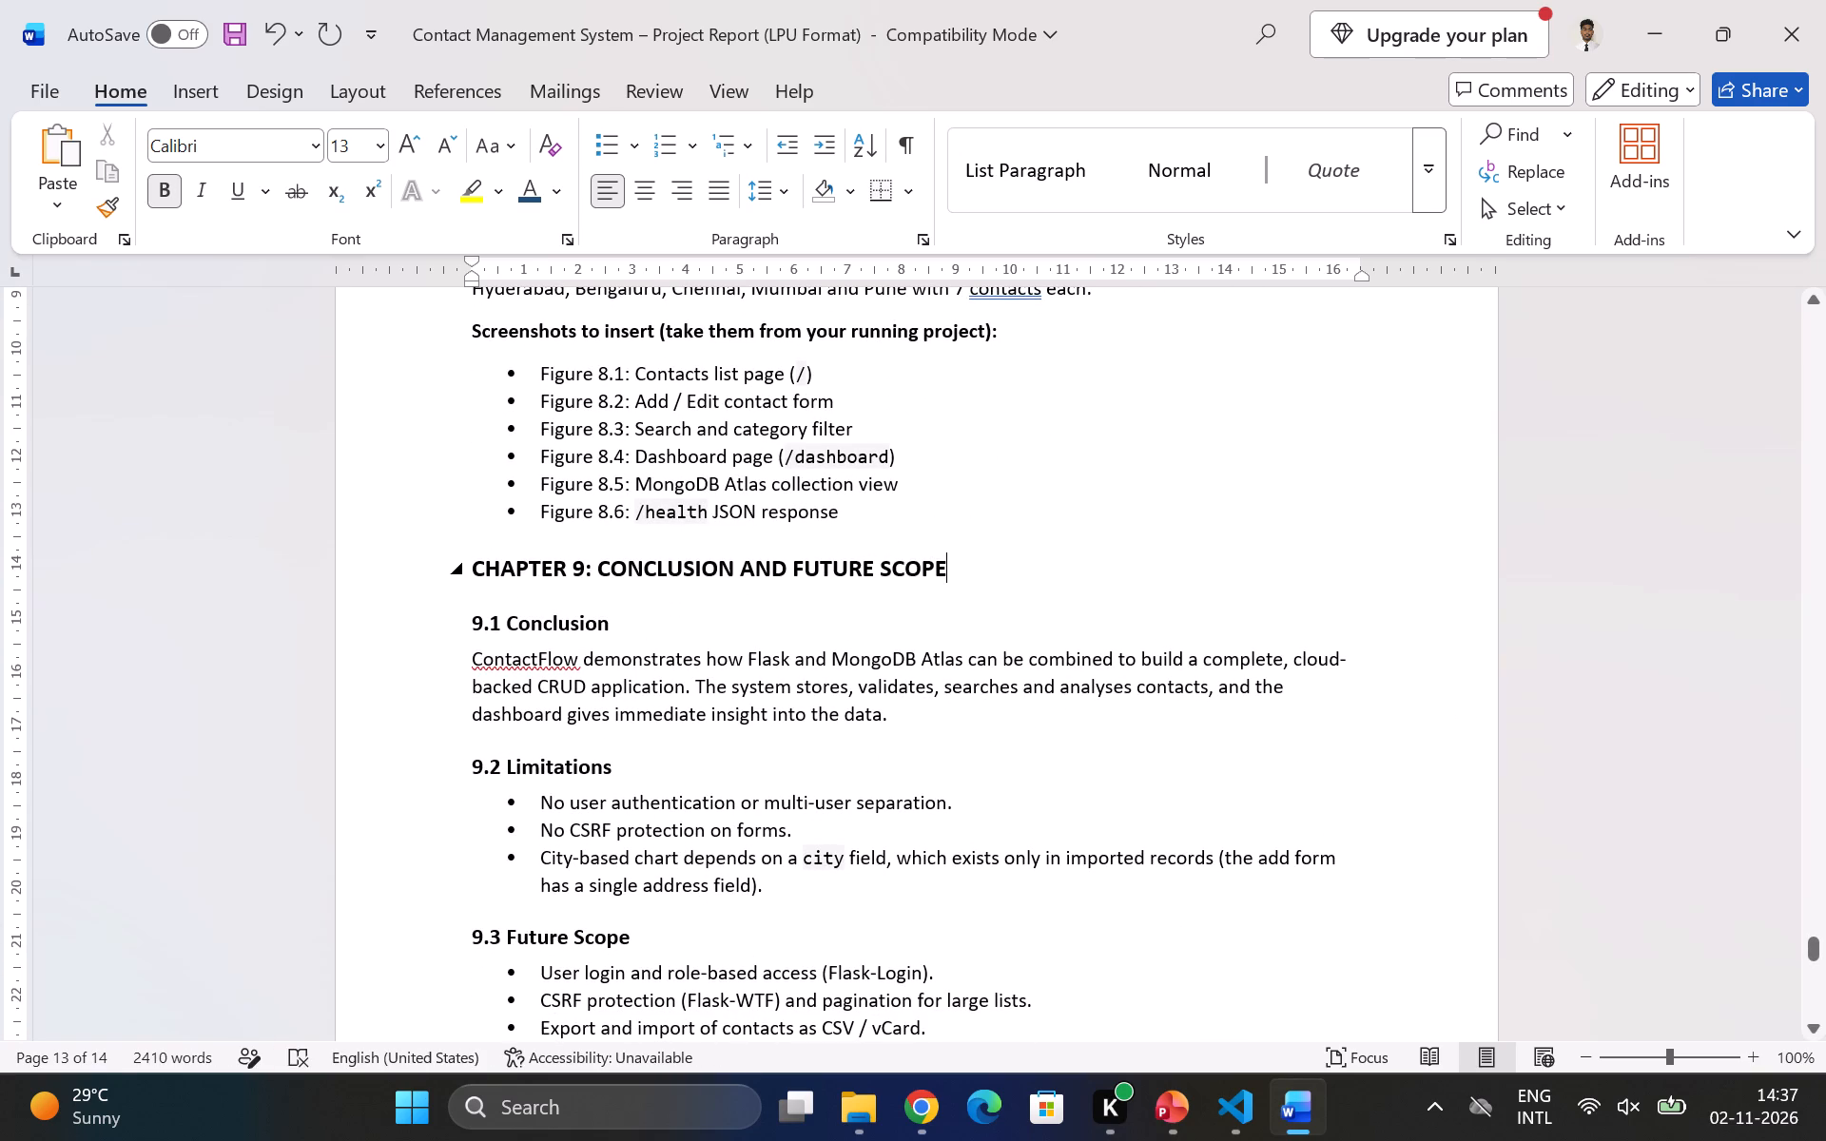
drag(474, 565, 959, 570)
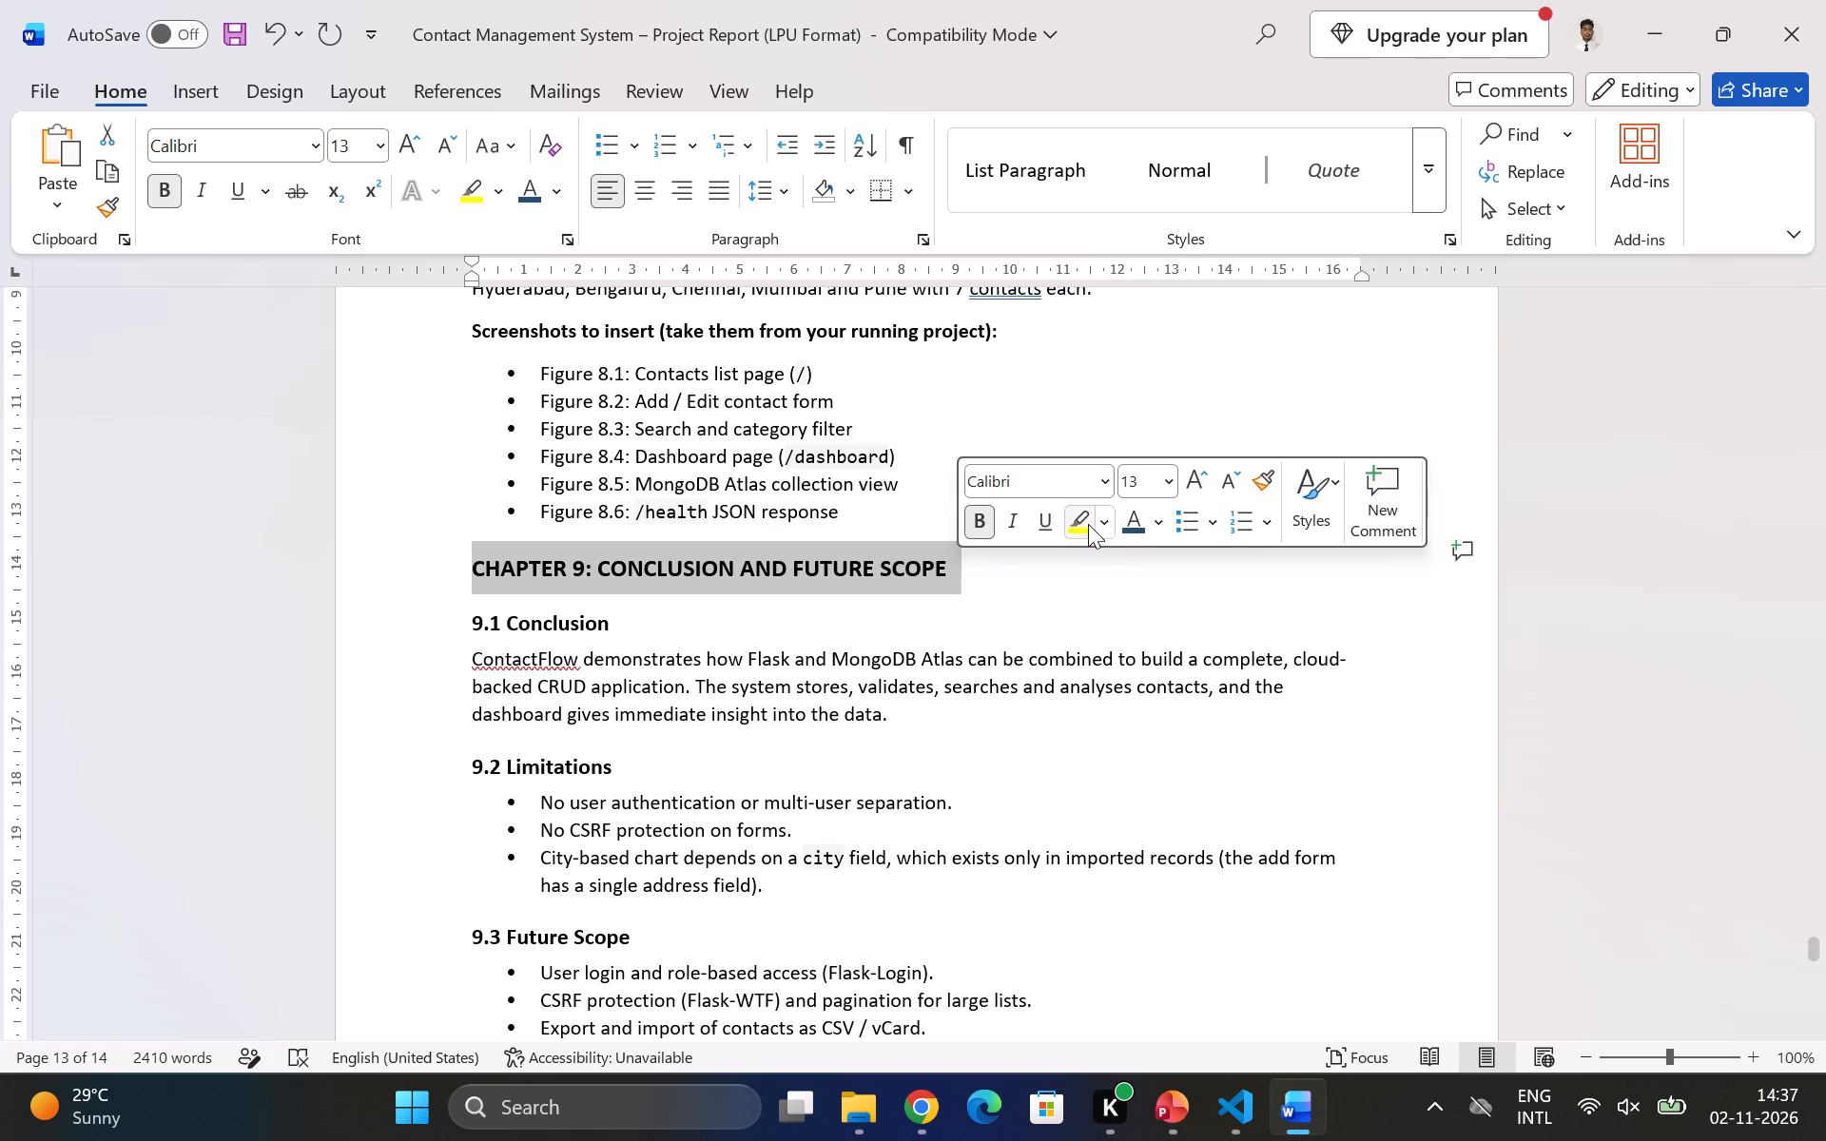
click(1136, 531)
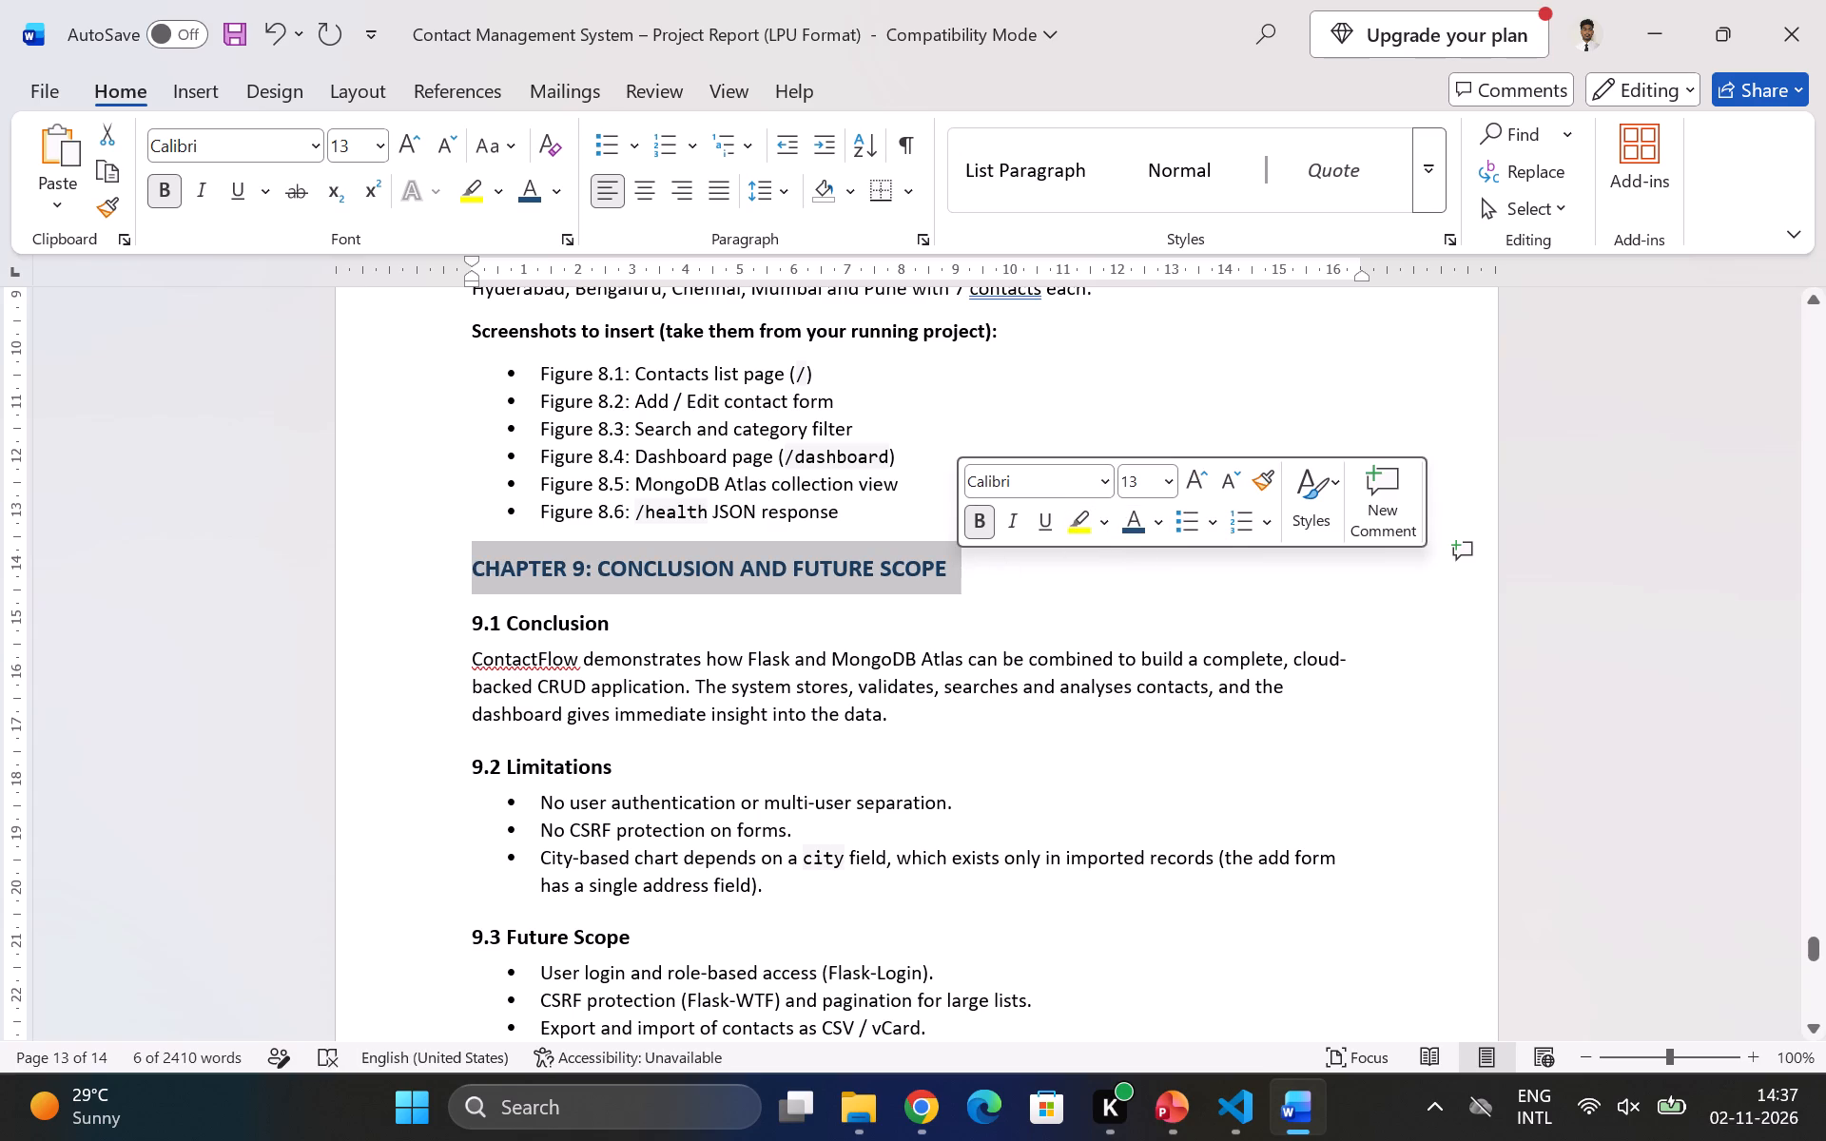
Set the font colour of the REFERENCES heading to dark blue.
scroll(949, 723, down, 2)
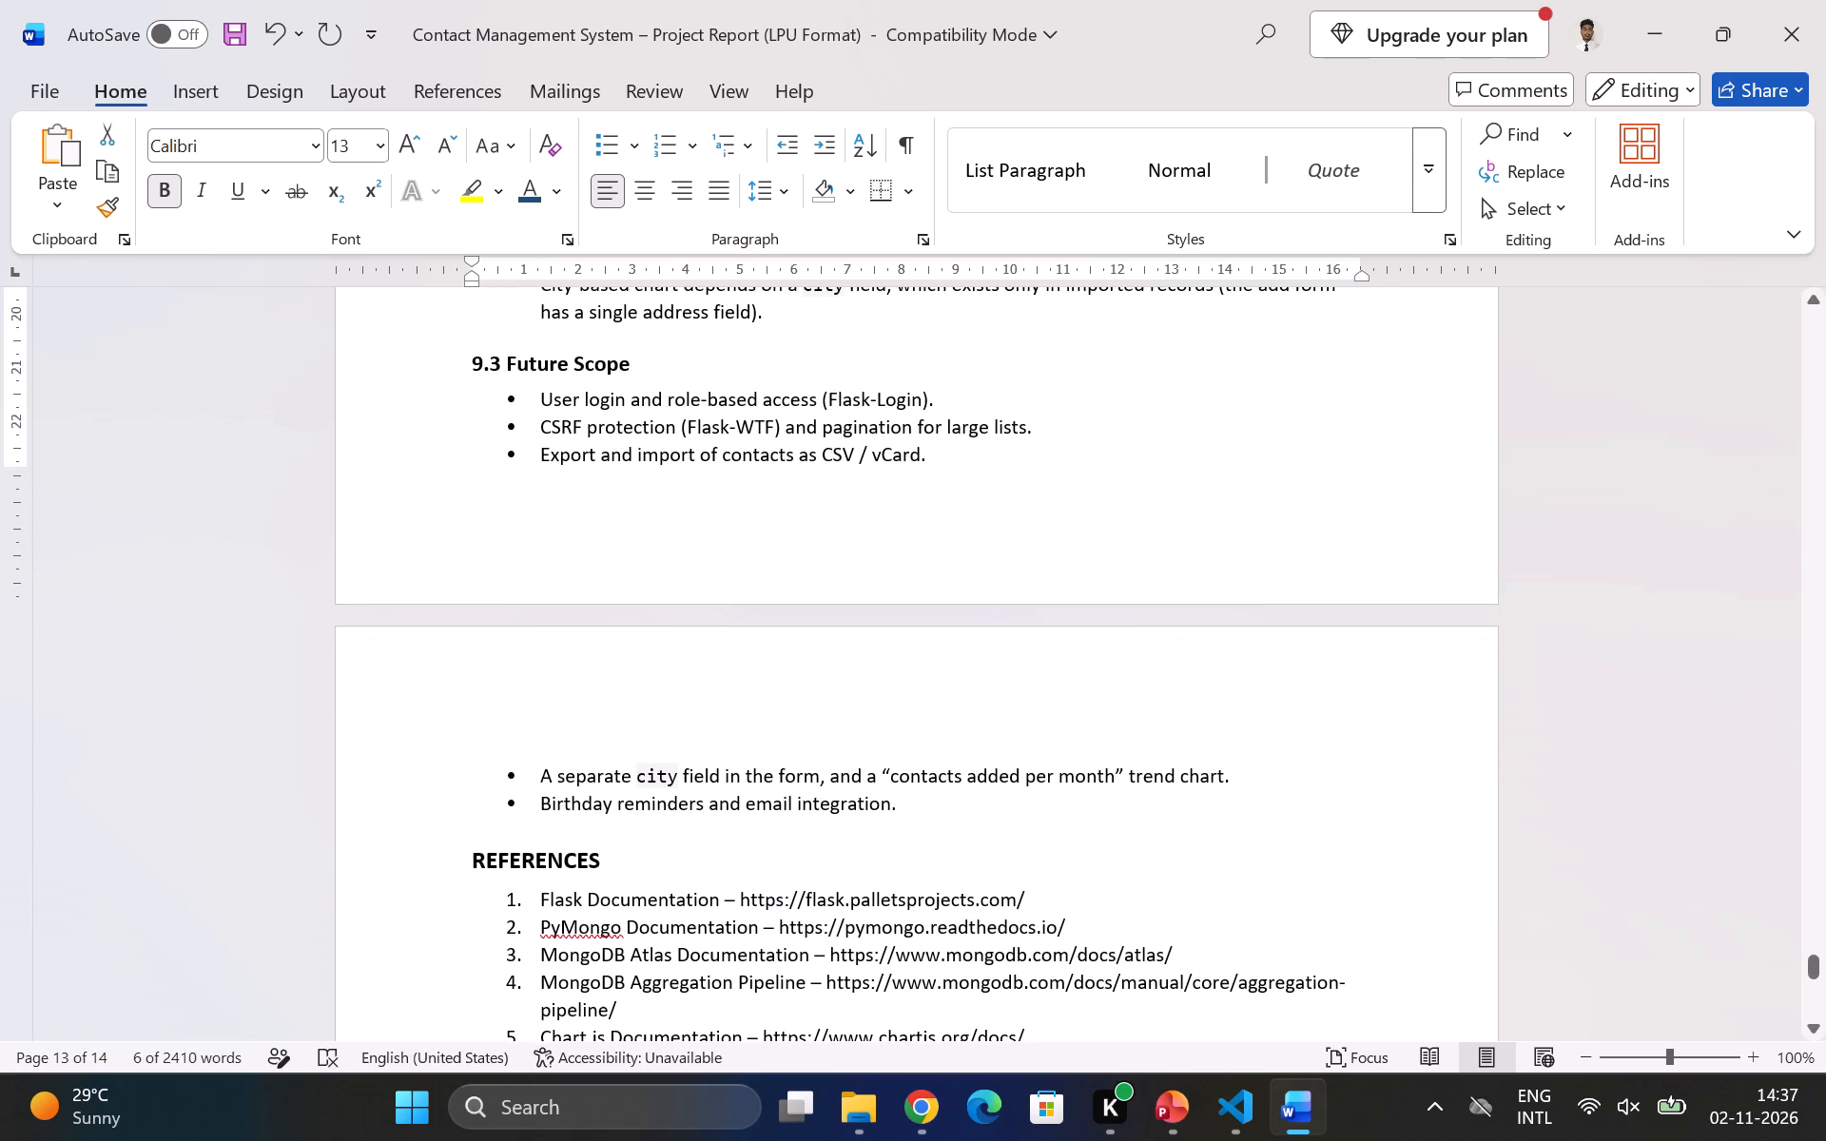
scroll(949, 723, down, 1)
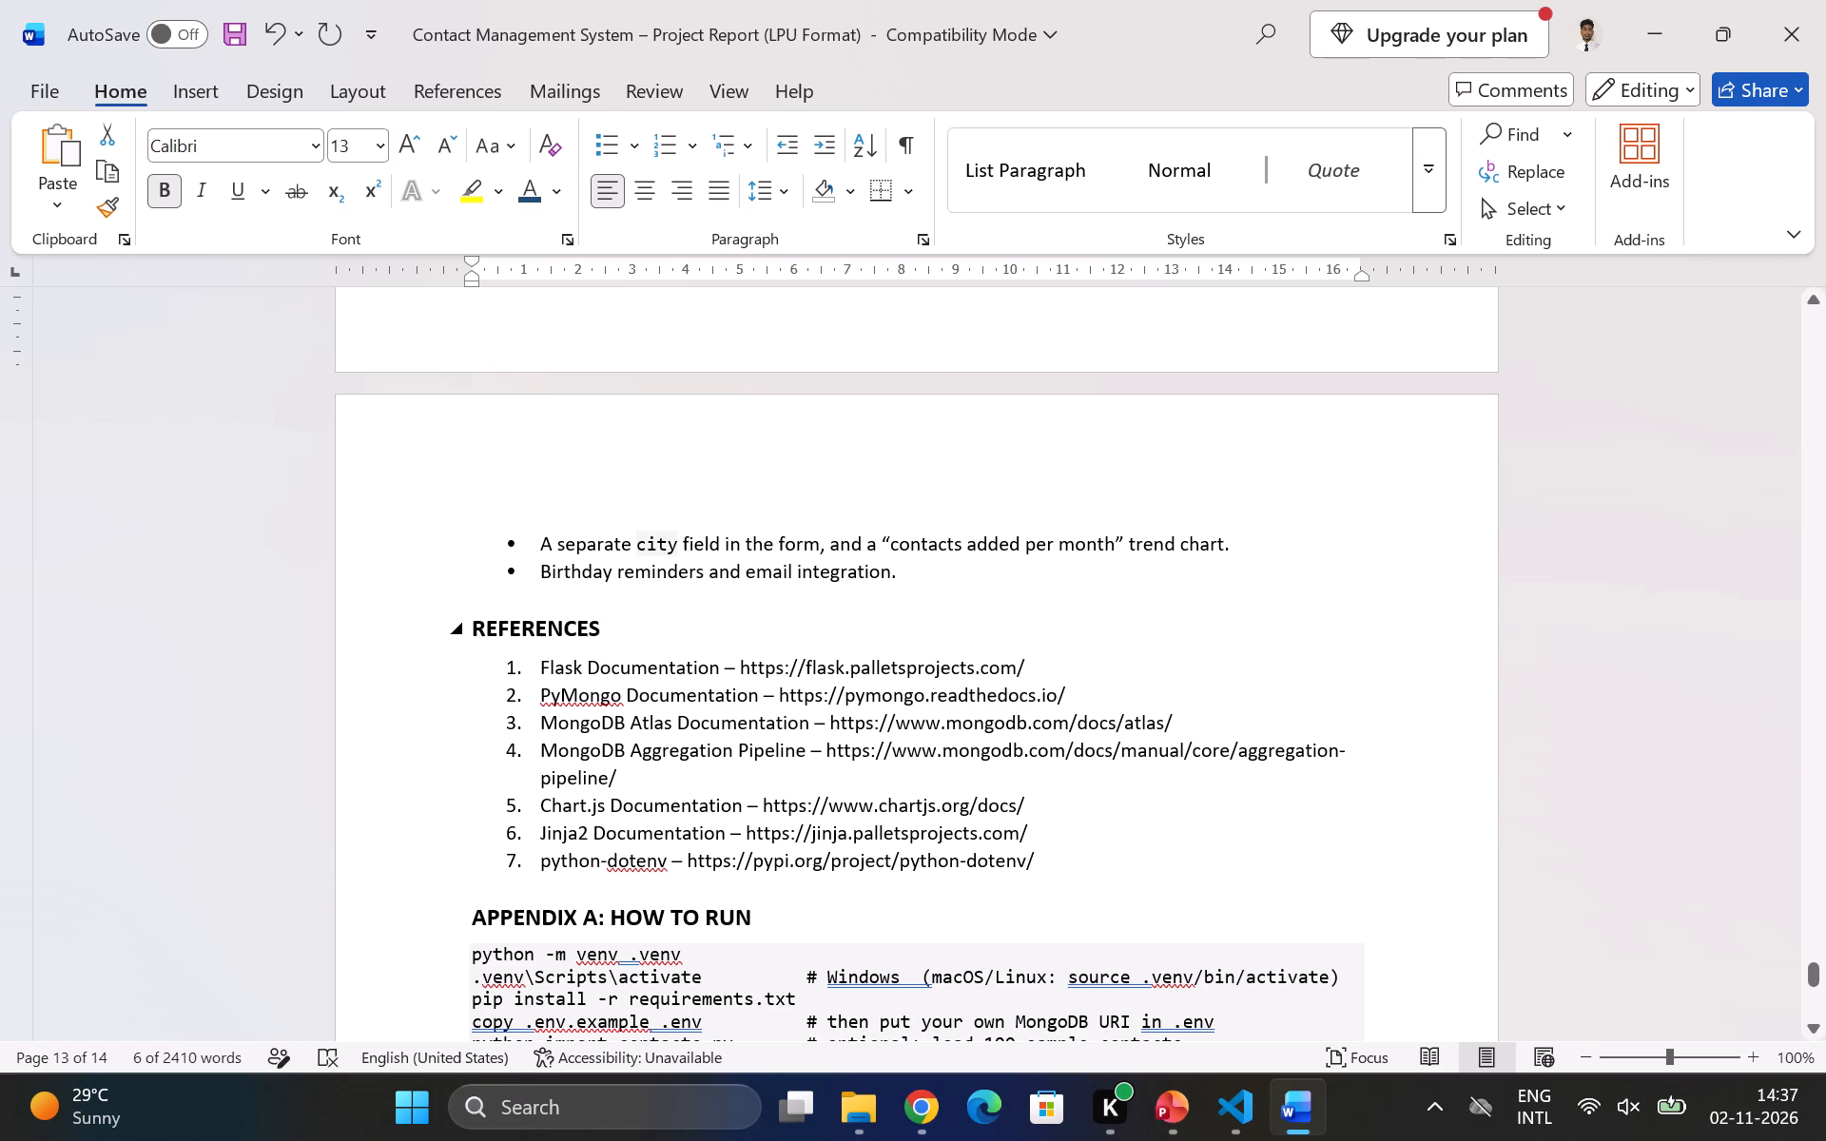
drag(623, 630, 474, 624)
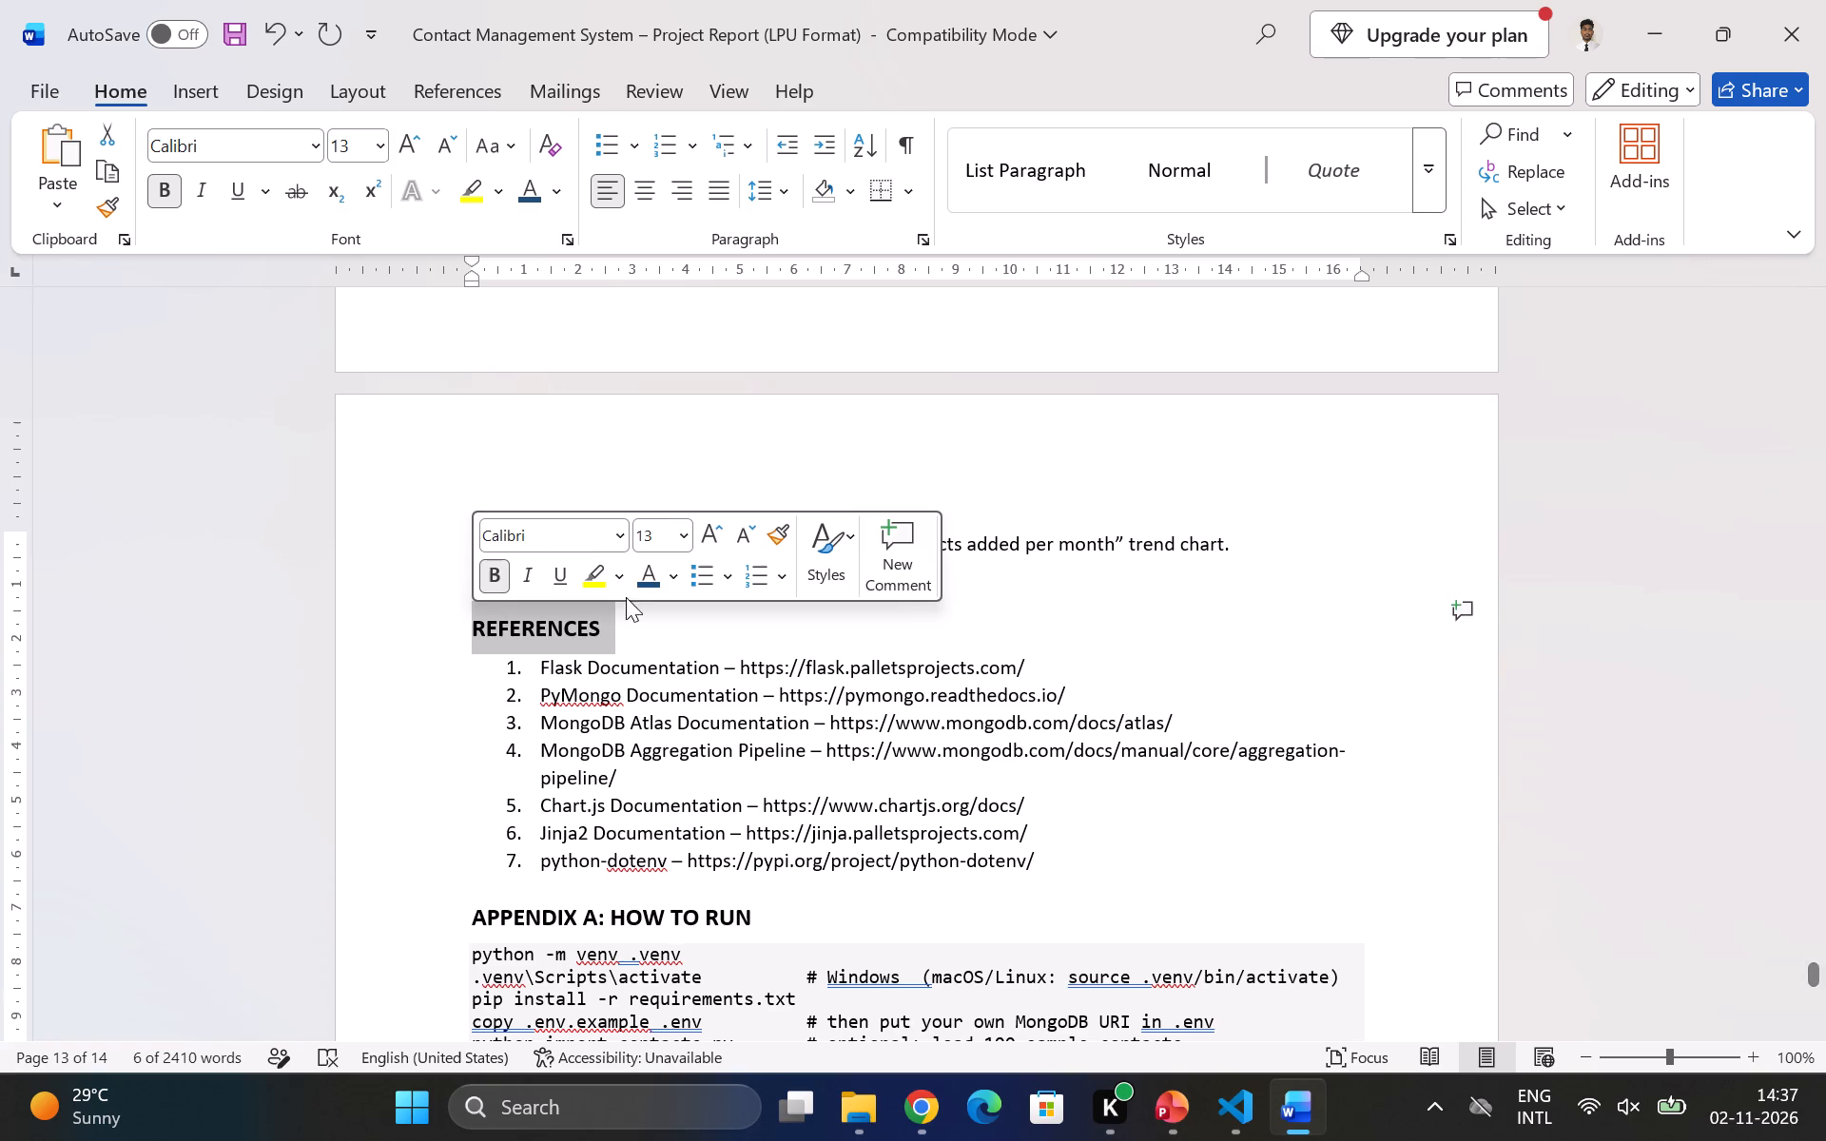
click(638, 583)
Delete the whole APPENDIX A: HOW TO RUN section, including its heading, command block and closing line.
scroll(742, 689, down, 1)
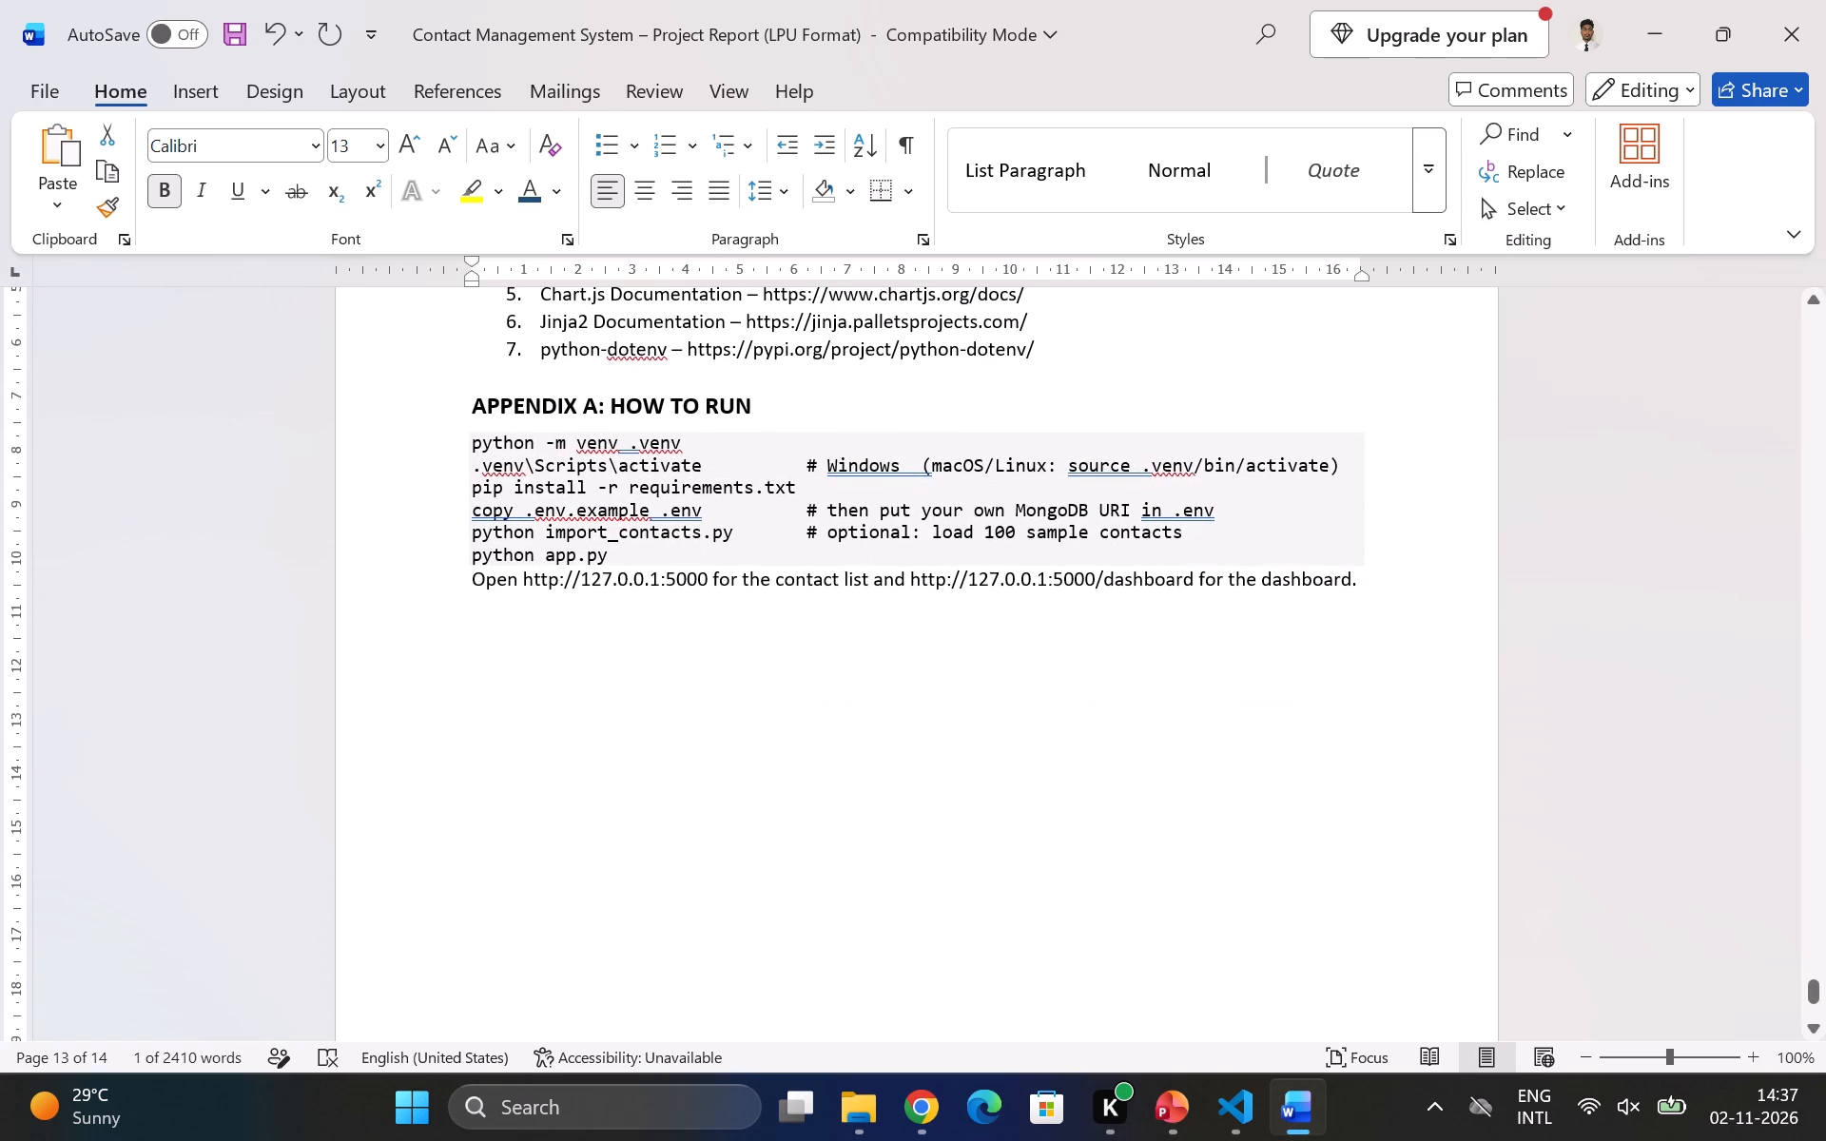
drag(774, 403, 454, 382)
drag(454, 382, 834, 617)
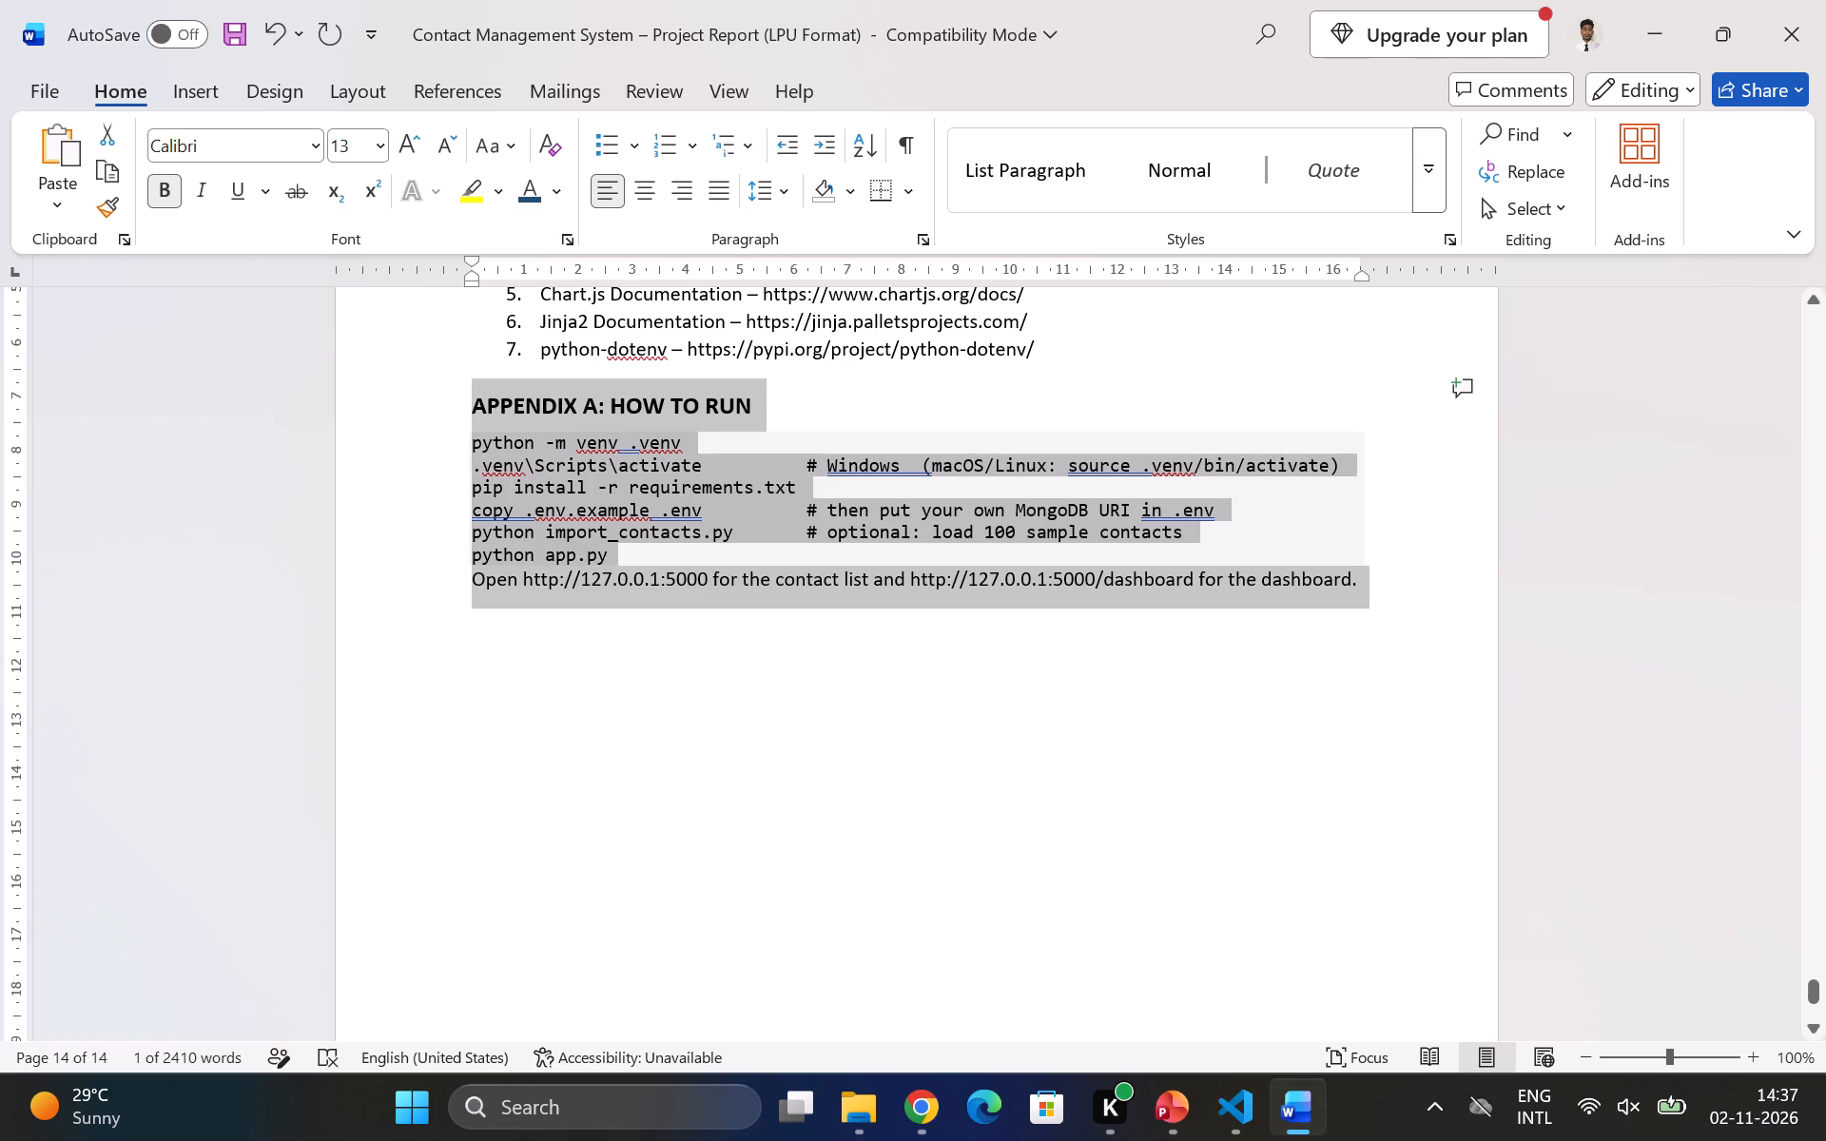
drag(834, 617, 834, 615)
key(BackSpace)
Remove bold from the two title-page lines beginning "A Web-Based Contact Directory" and "Project Report submitted".
scroll(834, 615, up, 2)
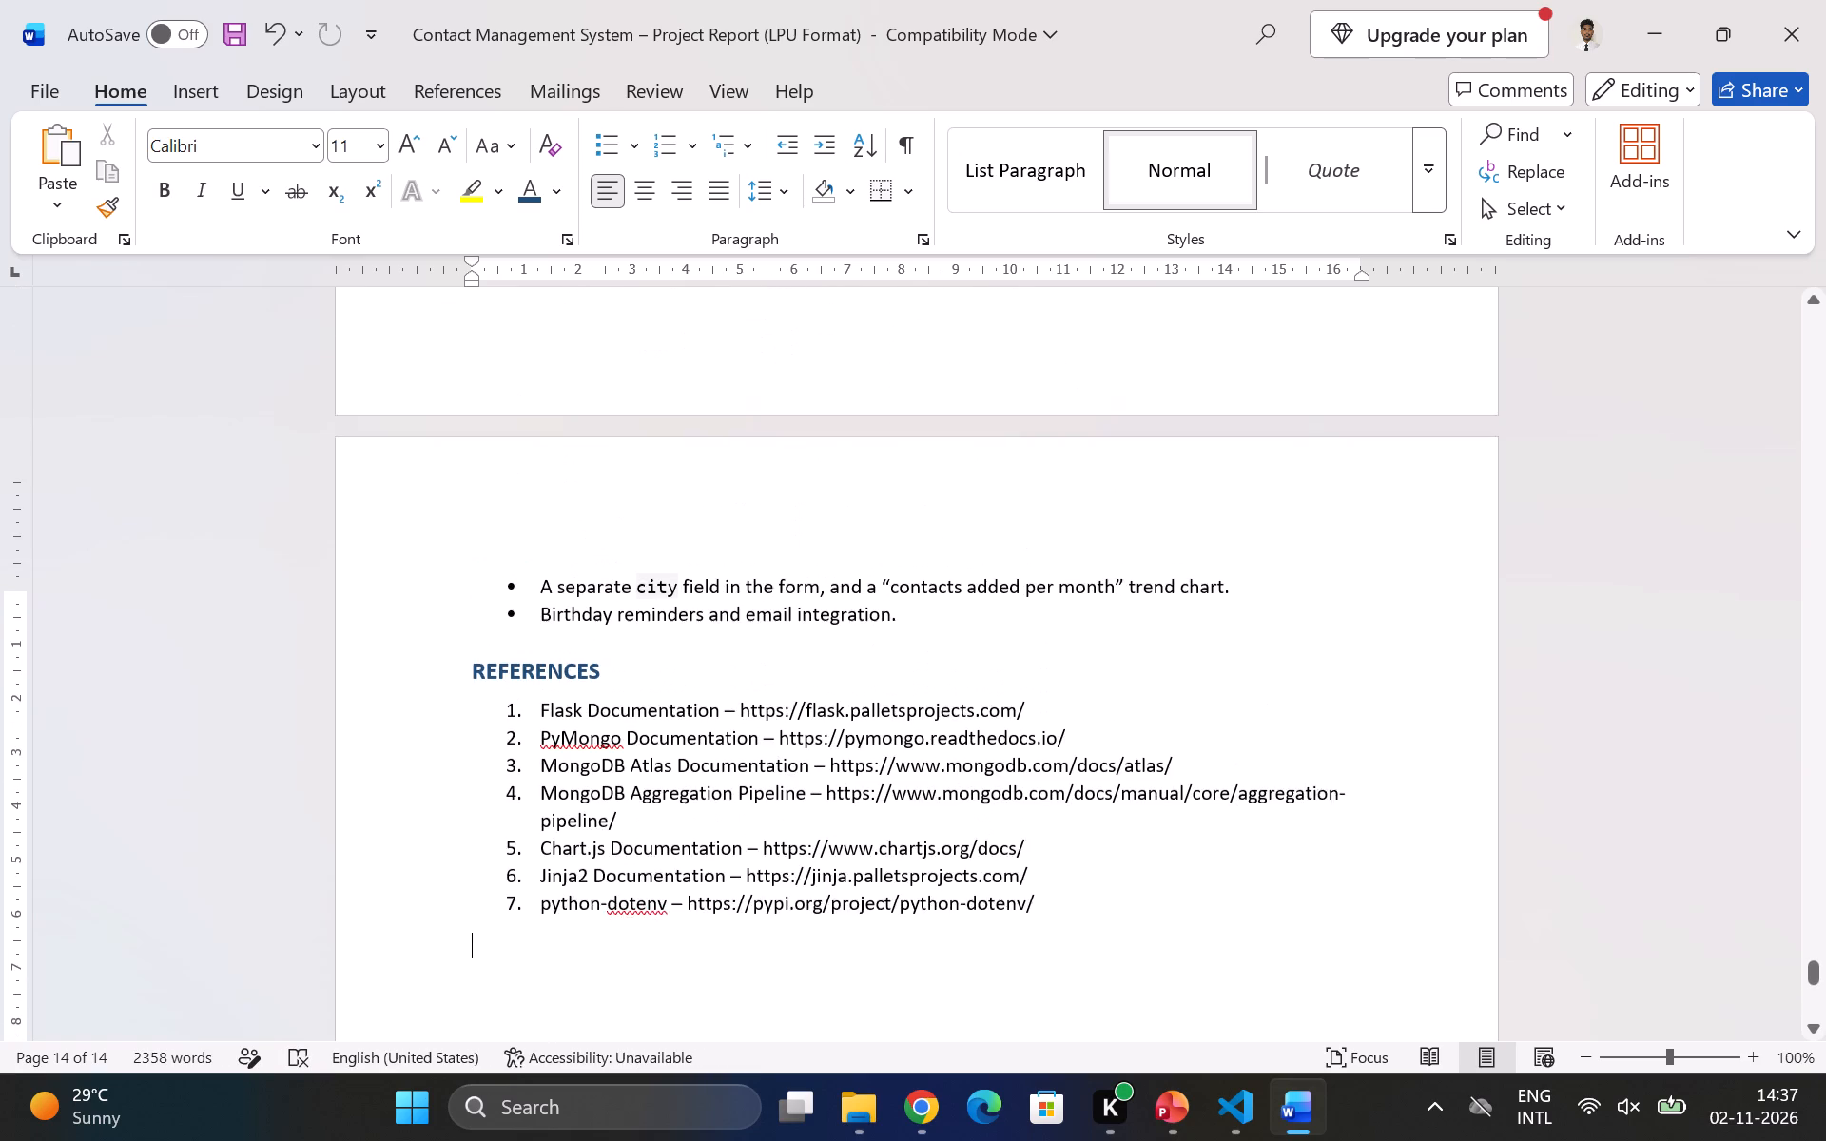
scroll(834, 615, down, 2)
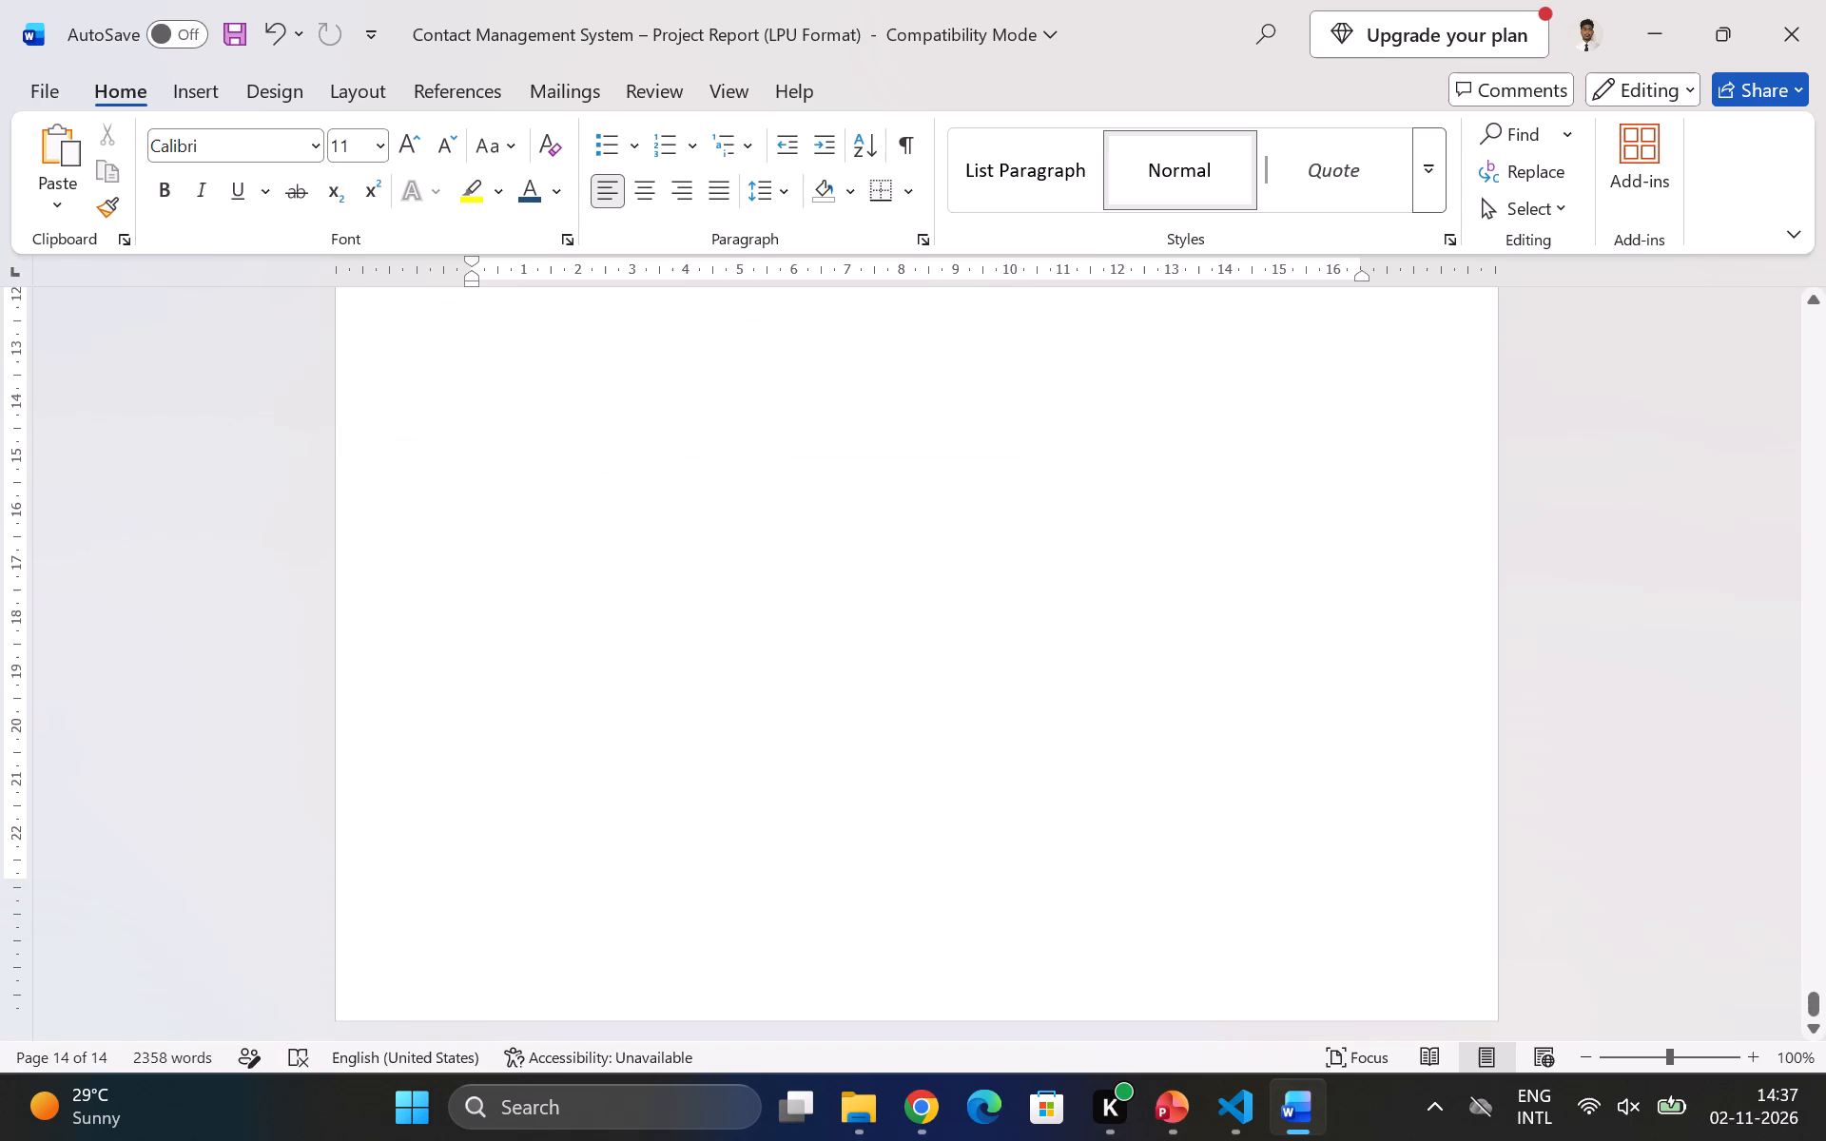
scroll(834, 615, down, 3)
scroll(834, 615, up, 8)
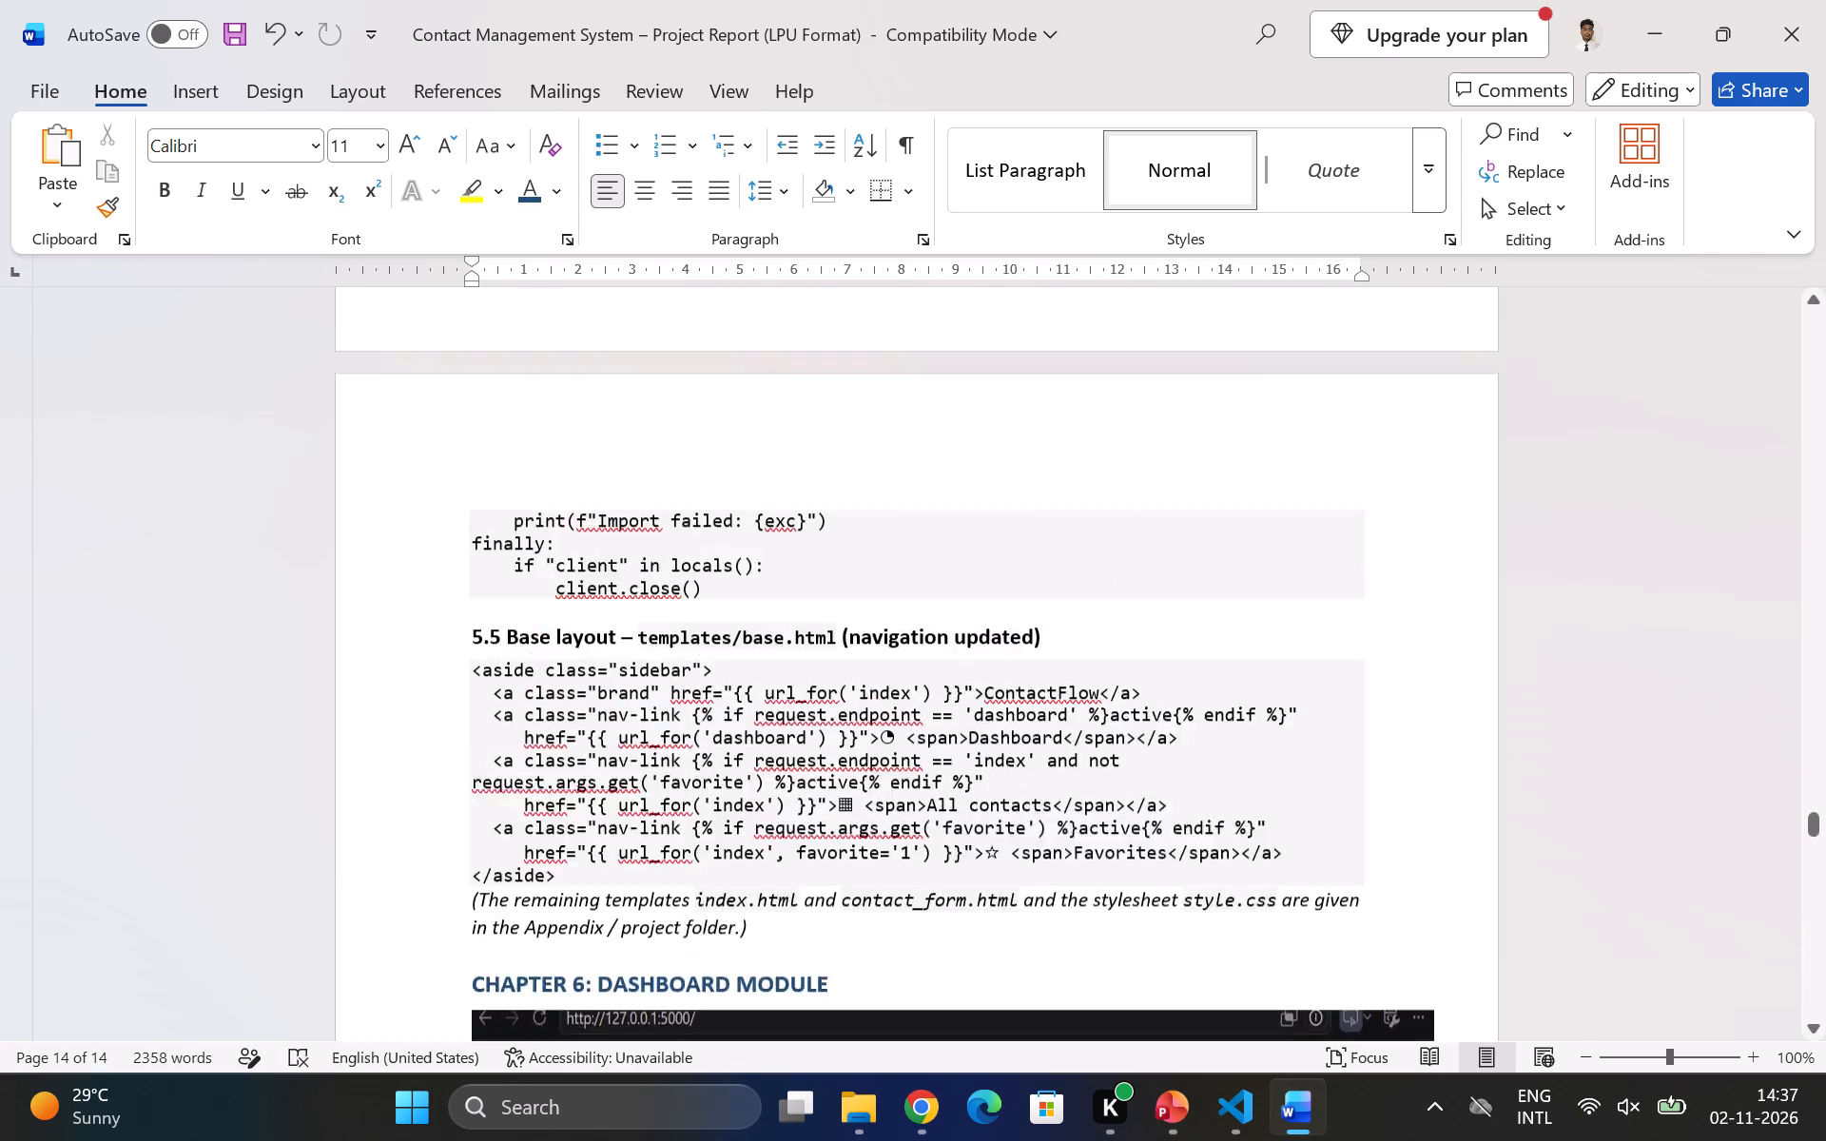
scroll(834, 615, up, 4)
scroll(834, 615, up, 20)
scroll(834, 615, up, 4)
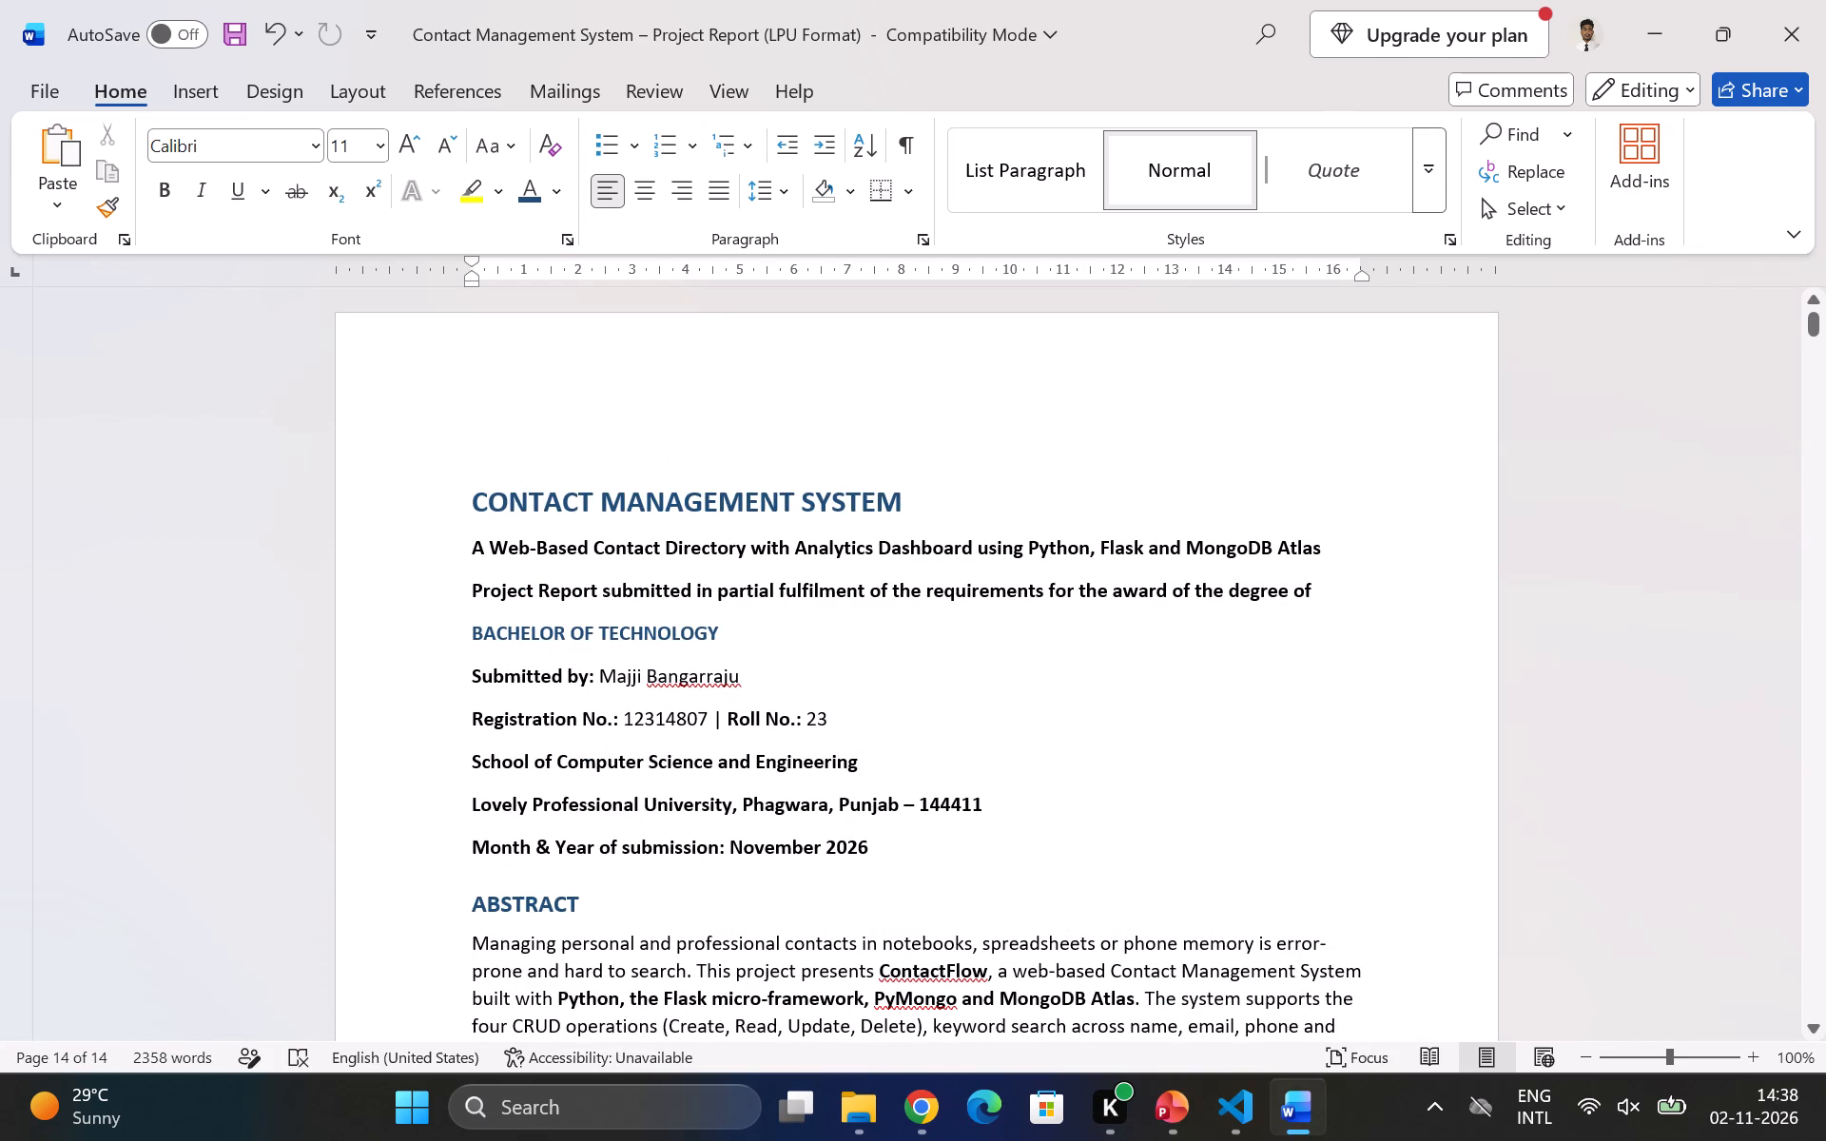
drag(474, 552, 602, 552)
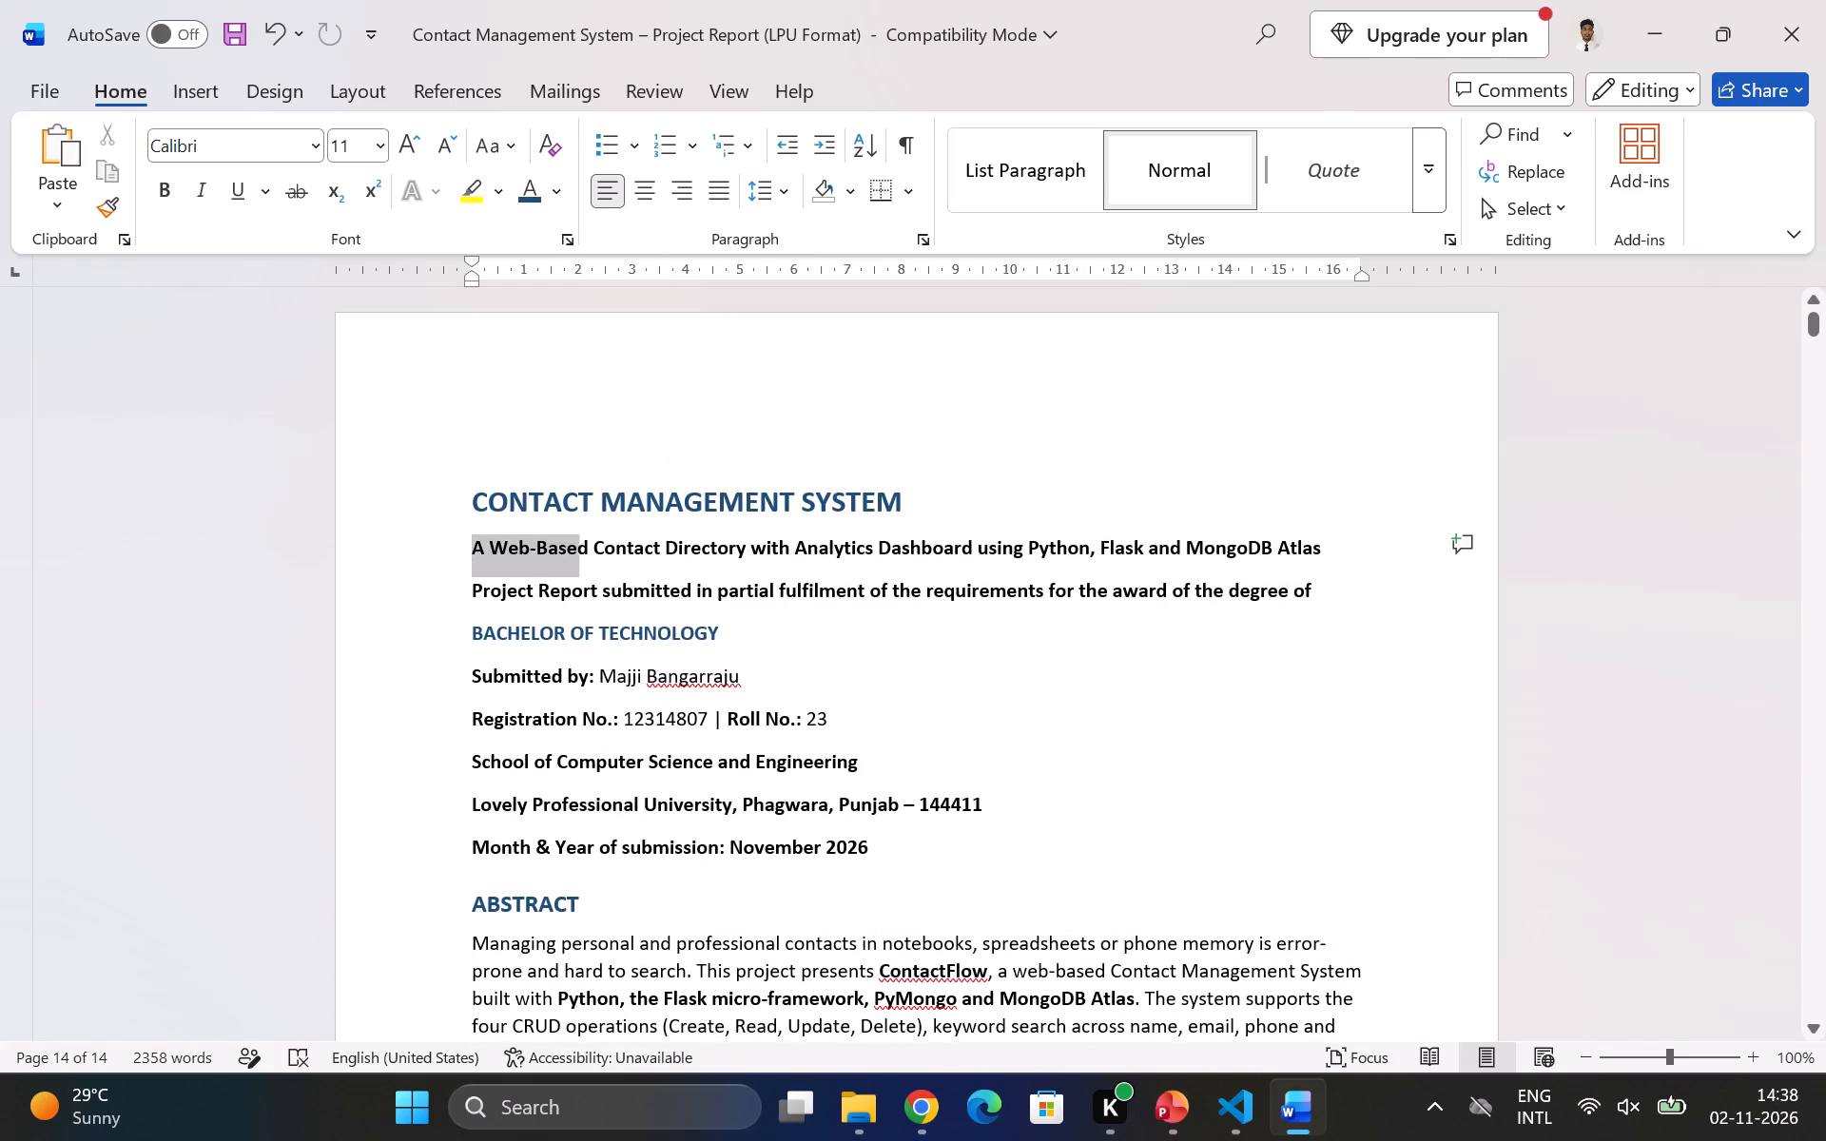
drag(602, 552, 1269, 598)
click(1310, 593)
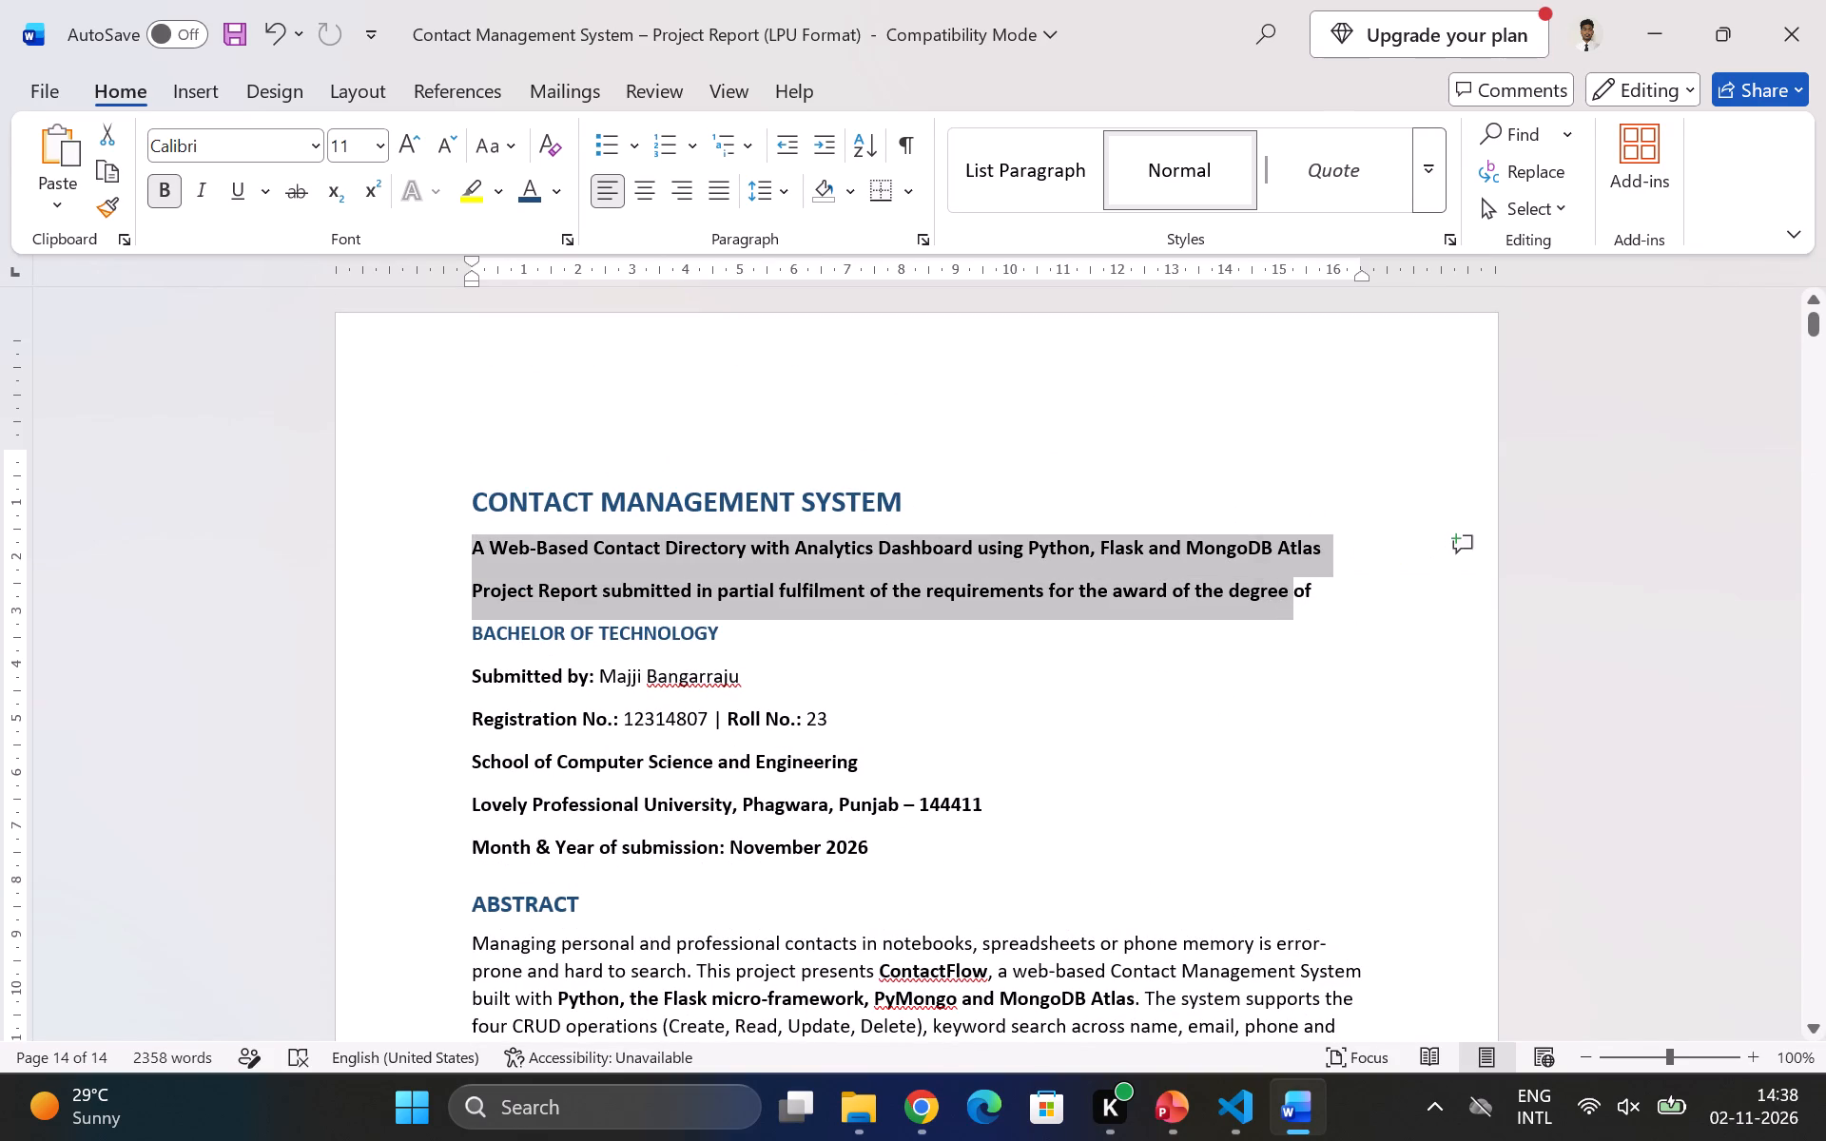
drag(1310, 593, 524, 554)
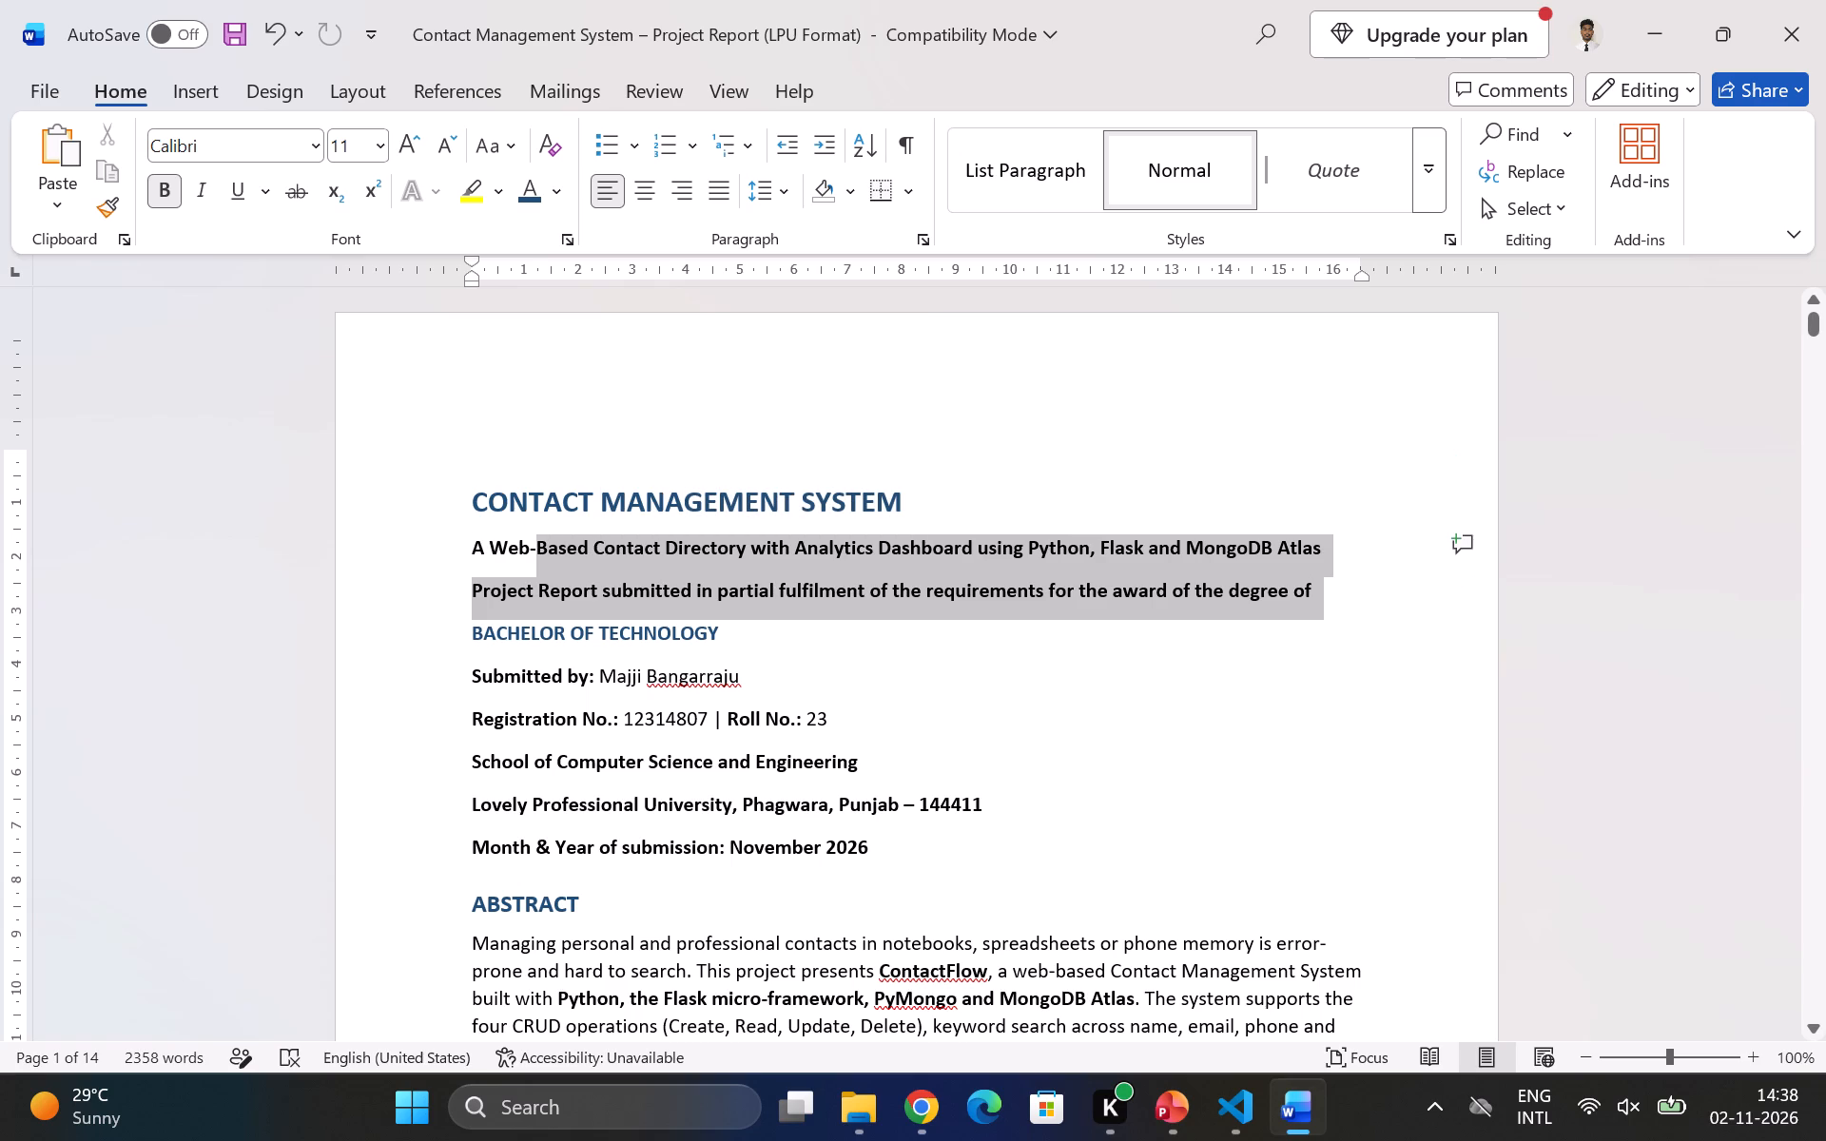
drag(524, 554, 475, 553)
click(496, 505)
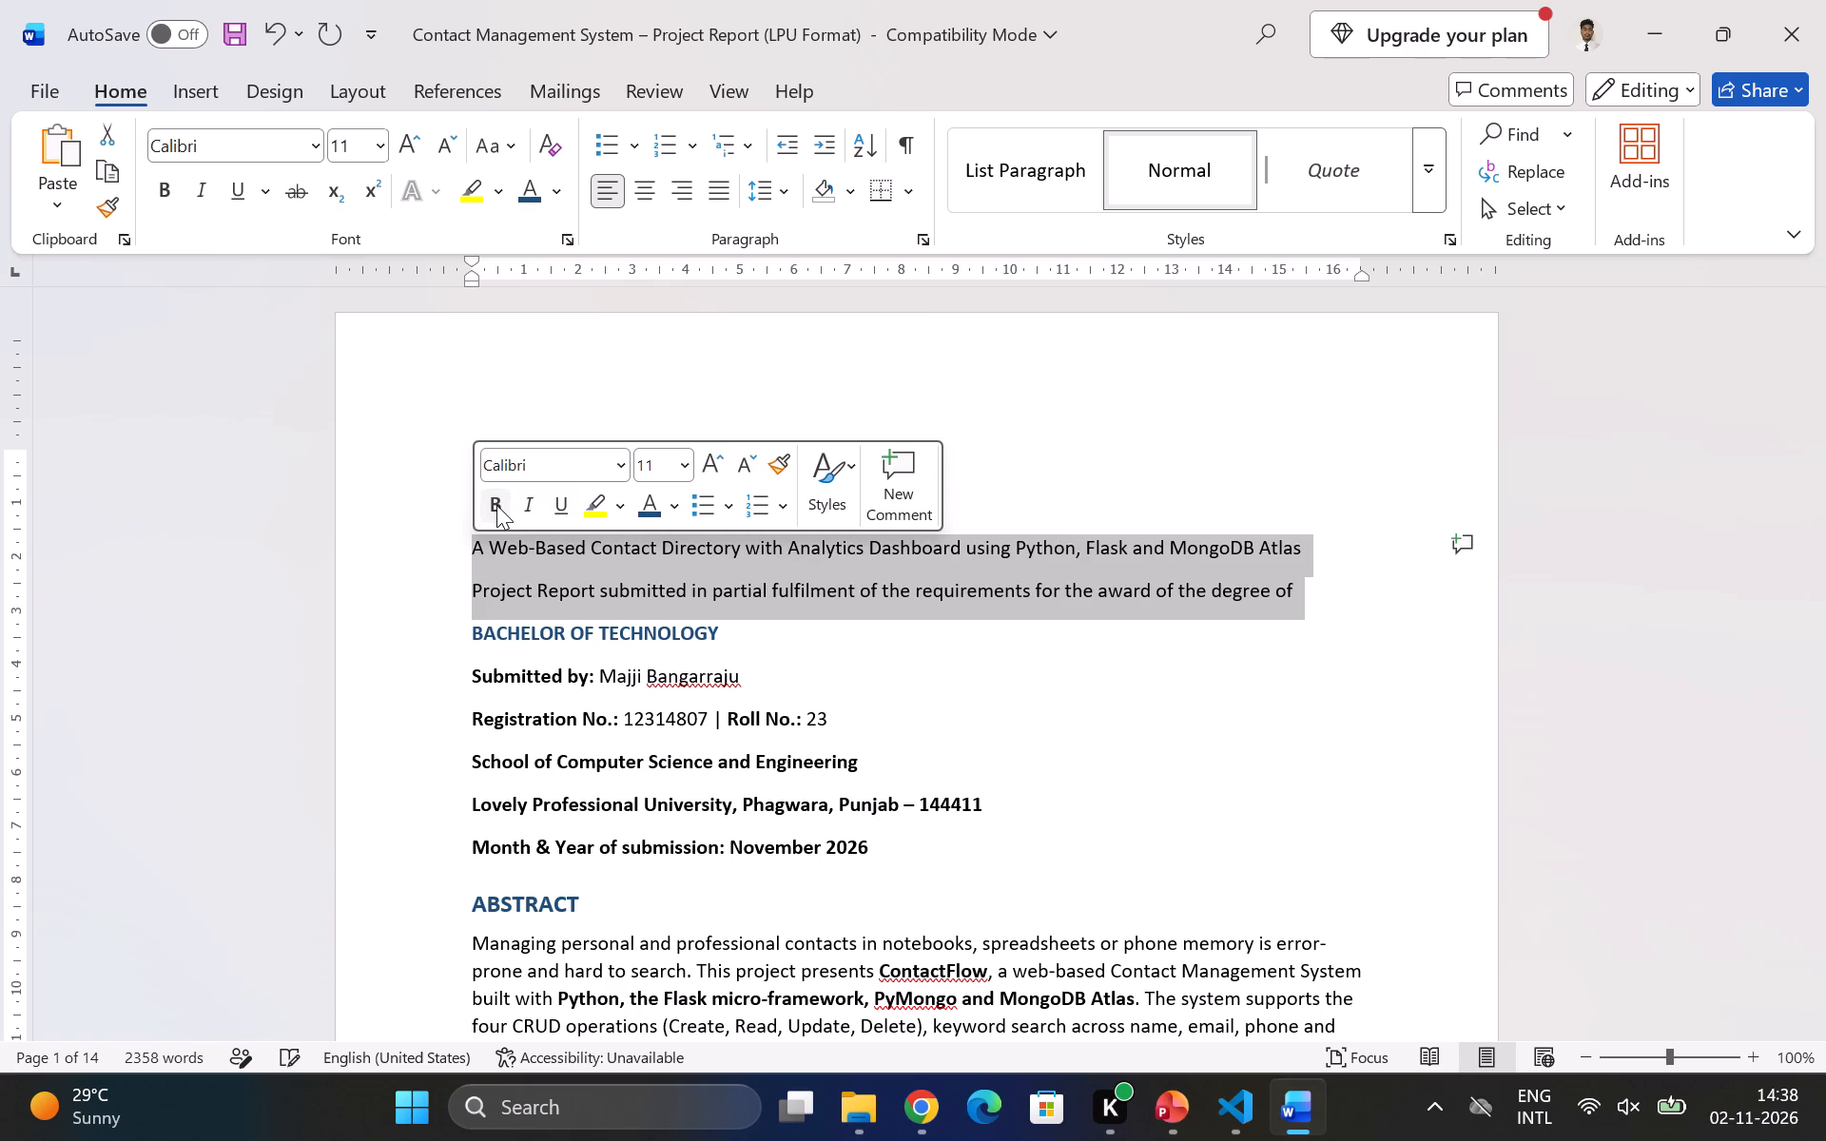
click(947, 611)
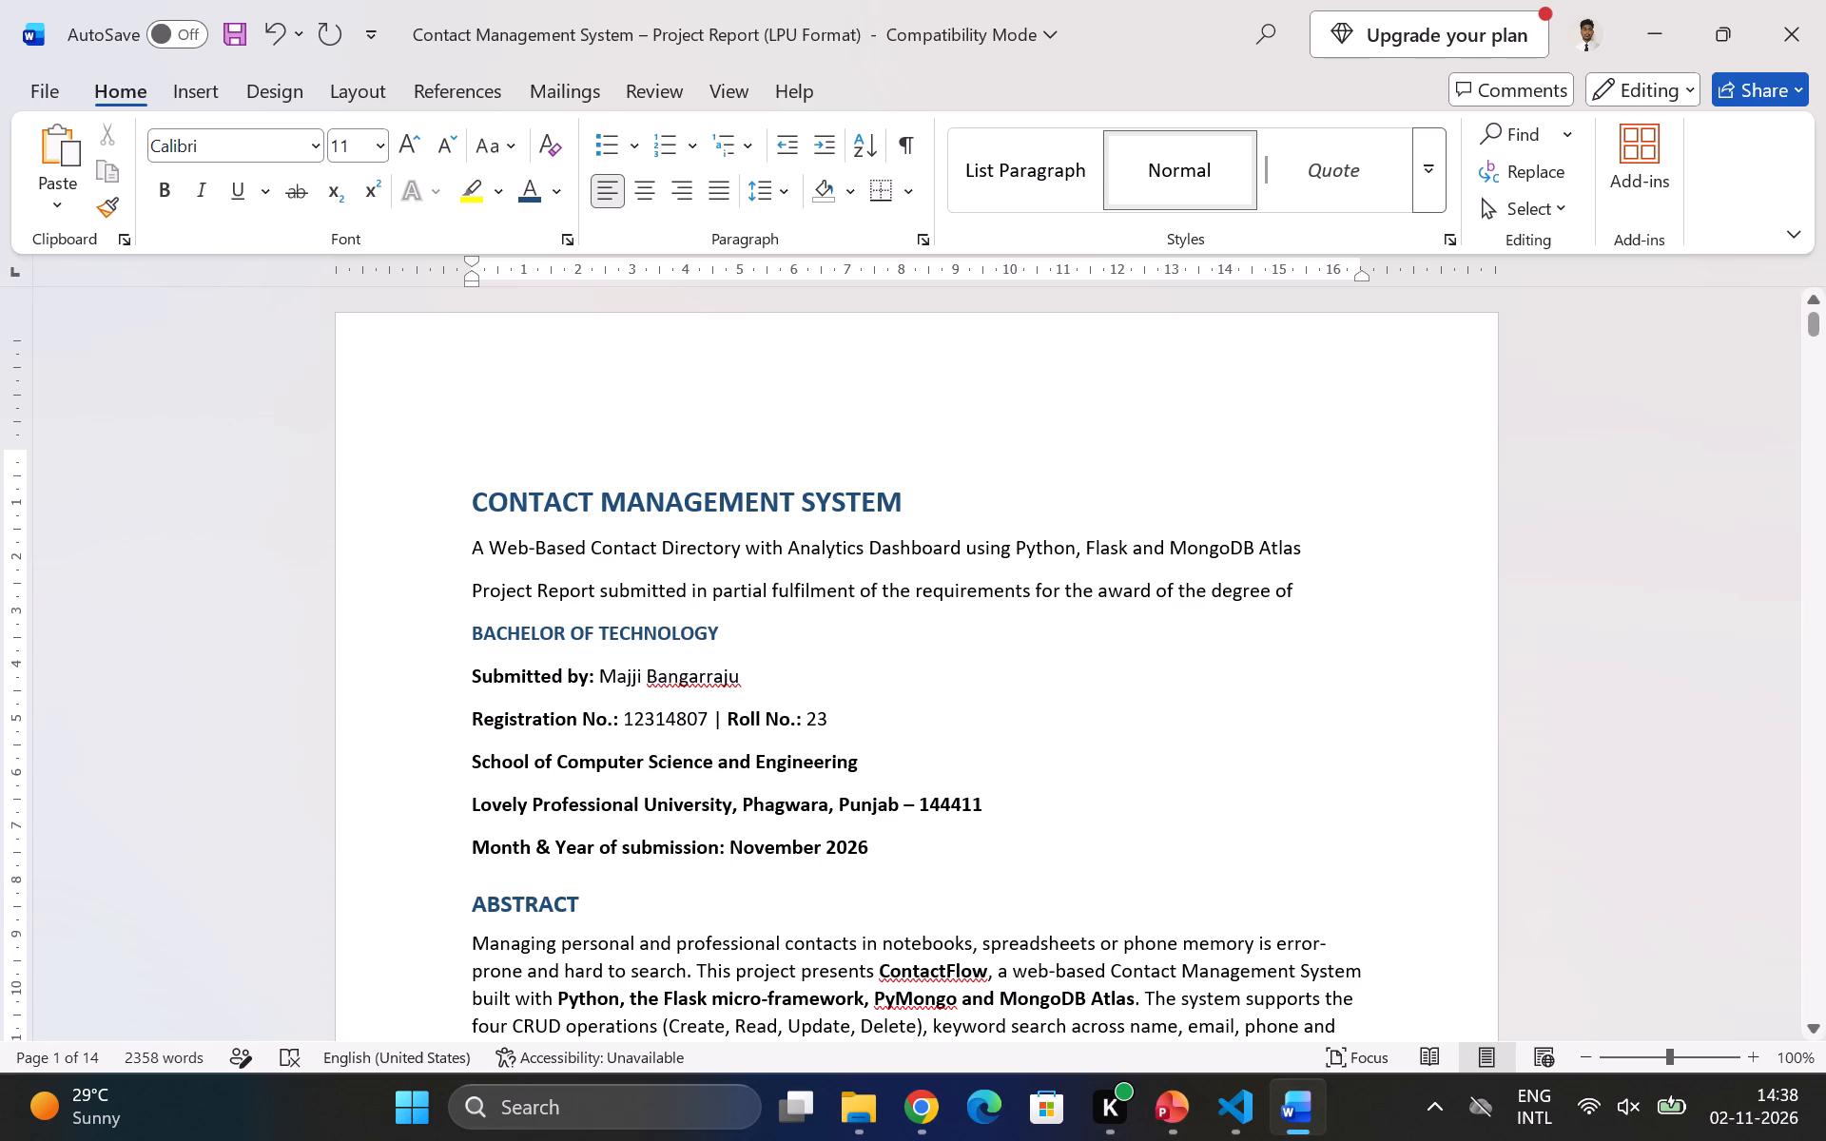
Replace the trailing "of" in the title page's "Project Report submitted" line with a full stop after "degree".
click(1305, 604)
key(BackSpace)
key(BackSpace)
key(BackSpace)
key(period)
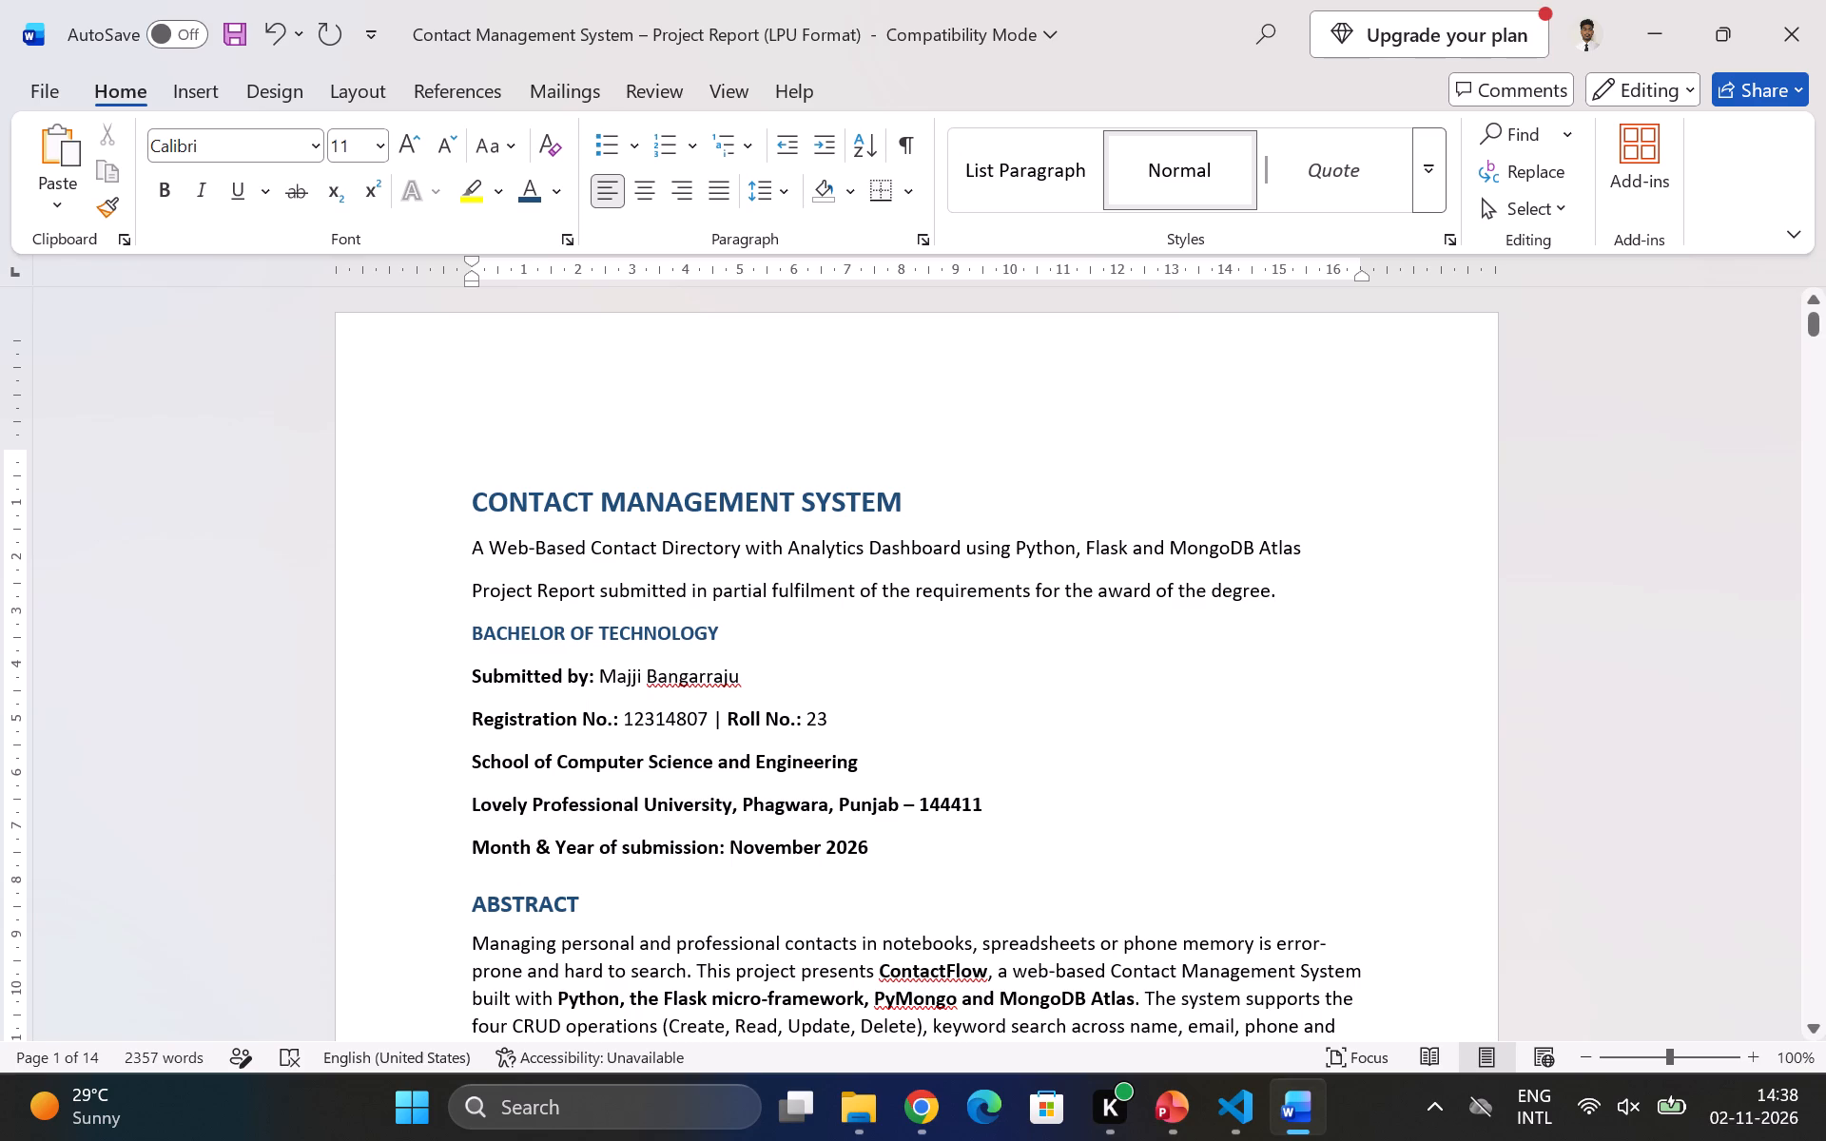
Review the report's layout from the title page through to the final page.
scroll(805, 783, down, 3)
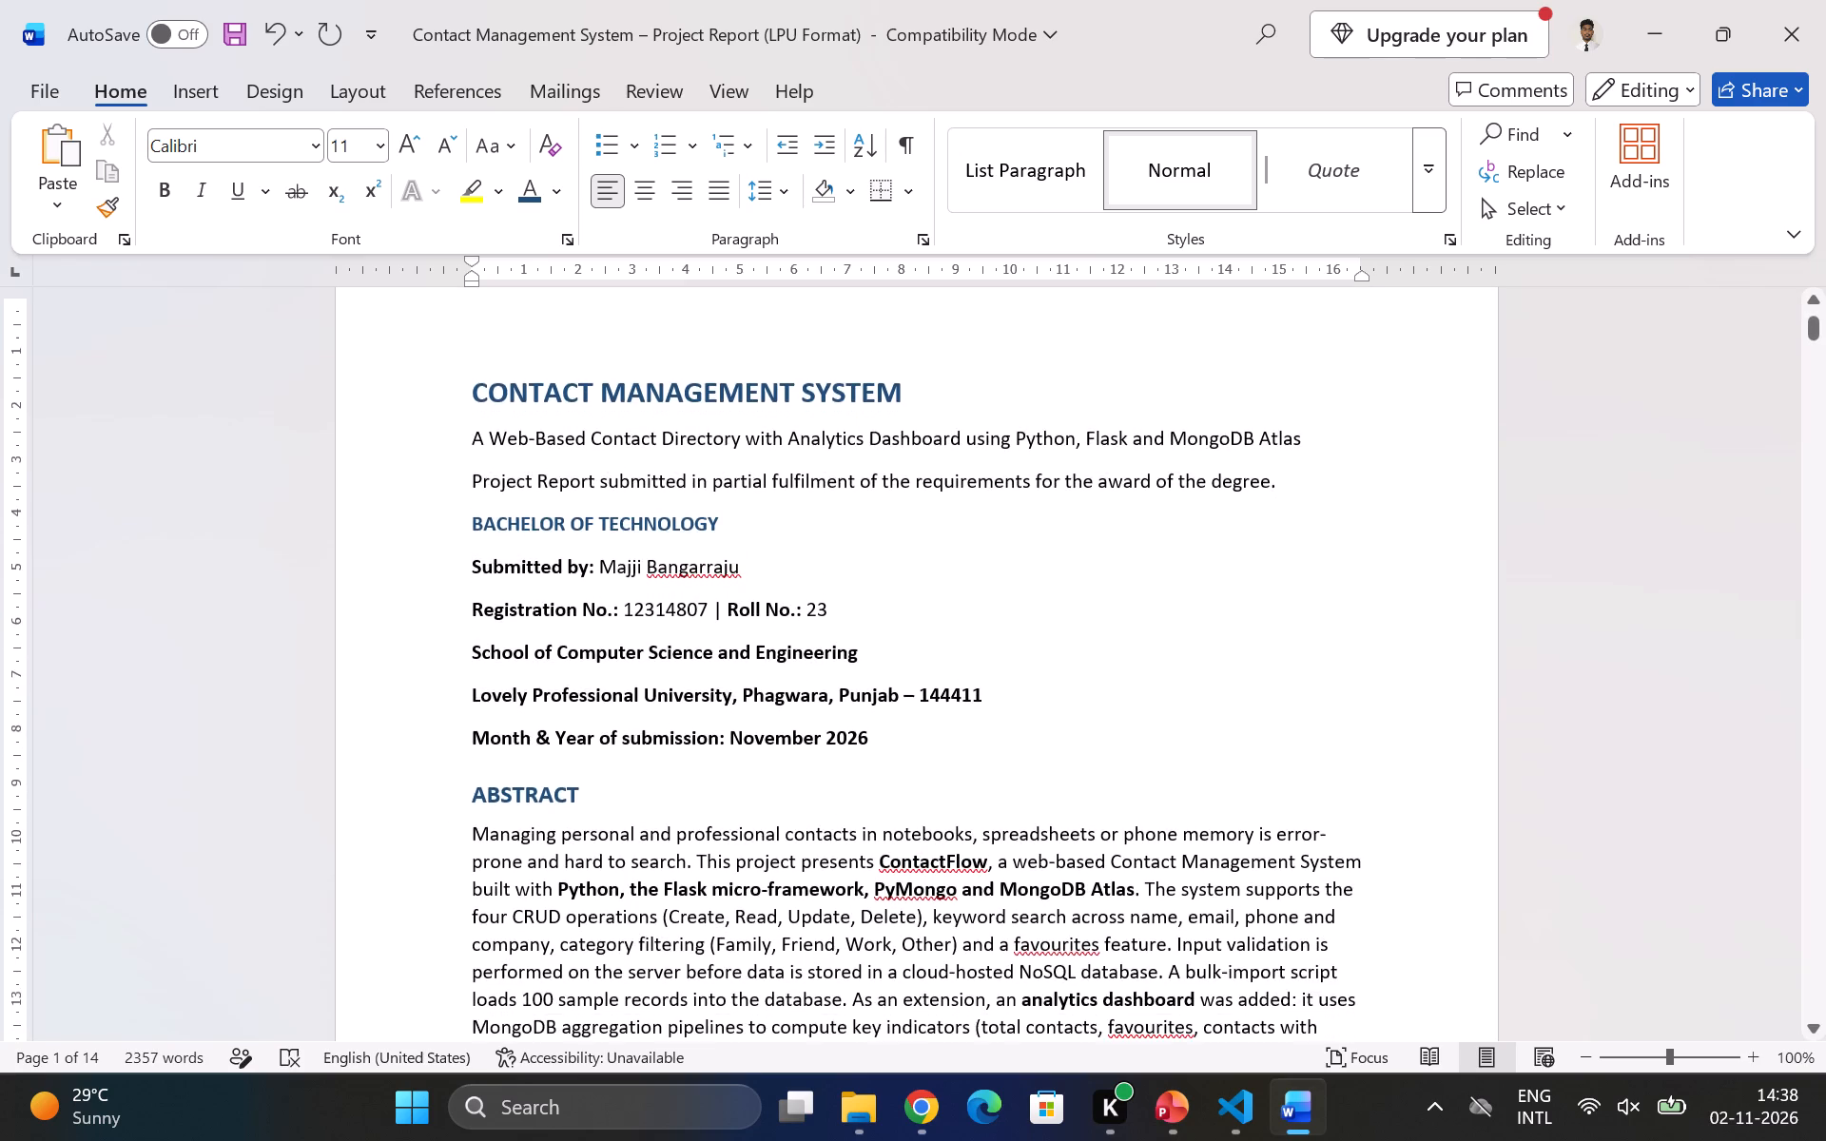
scroll(805, 783, down, 9)
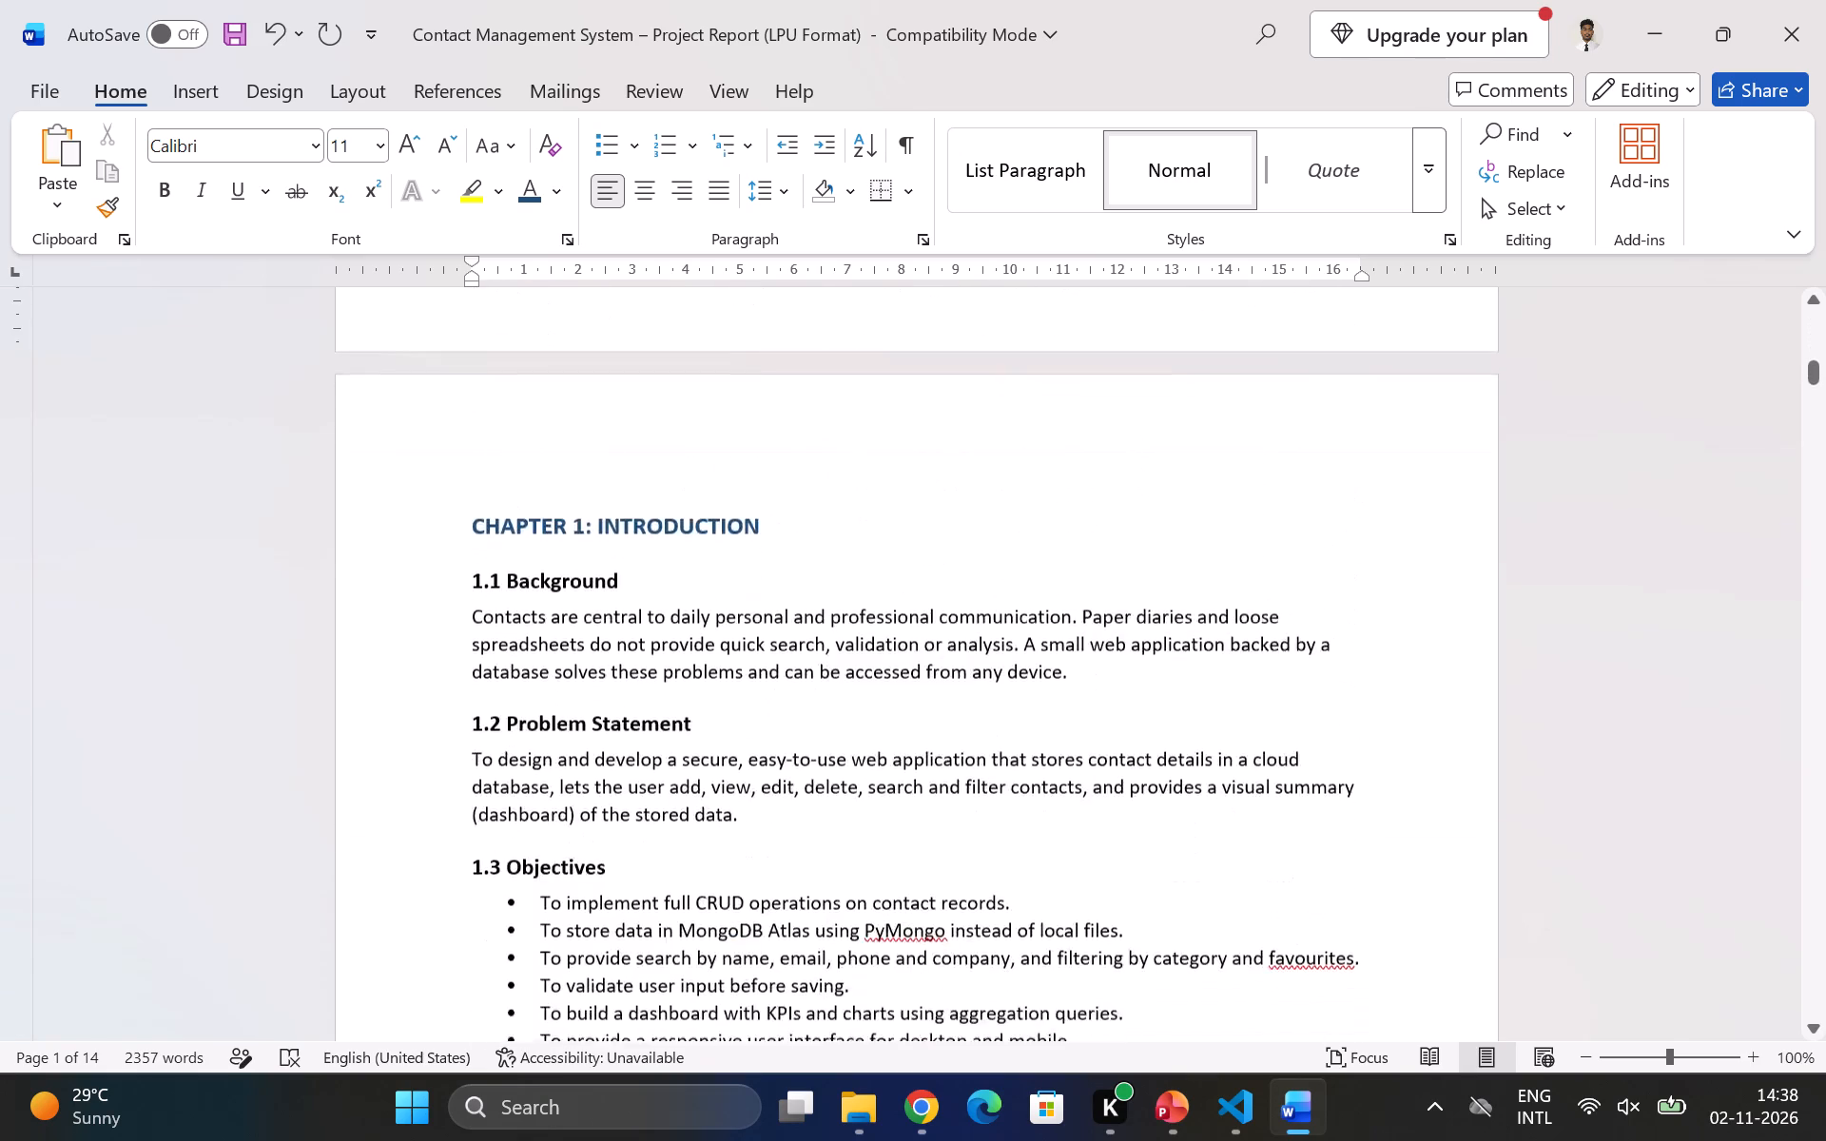
scroll(805, 783, down, 11)
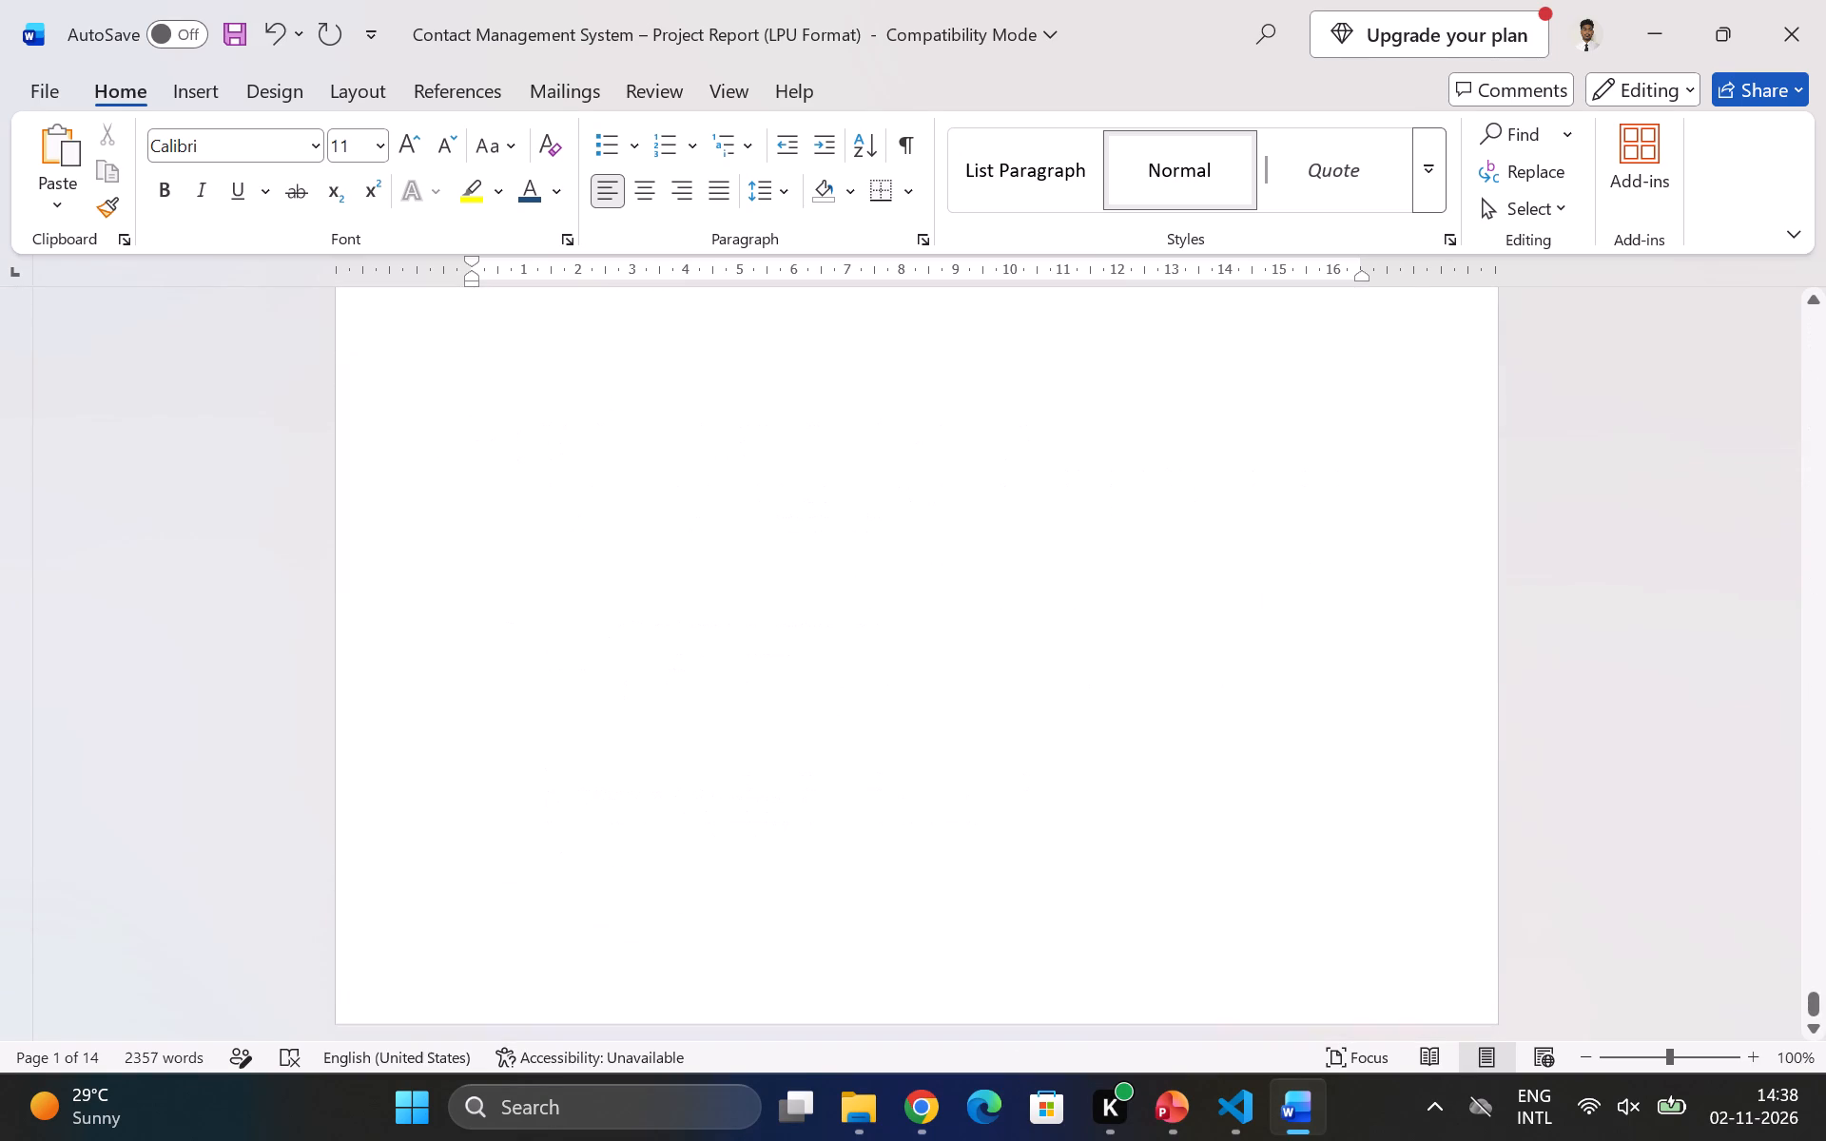
ctrl+scroll(805, 783, down, 2)
scroll(805, 783, up, 16)
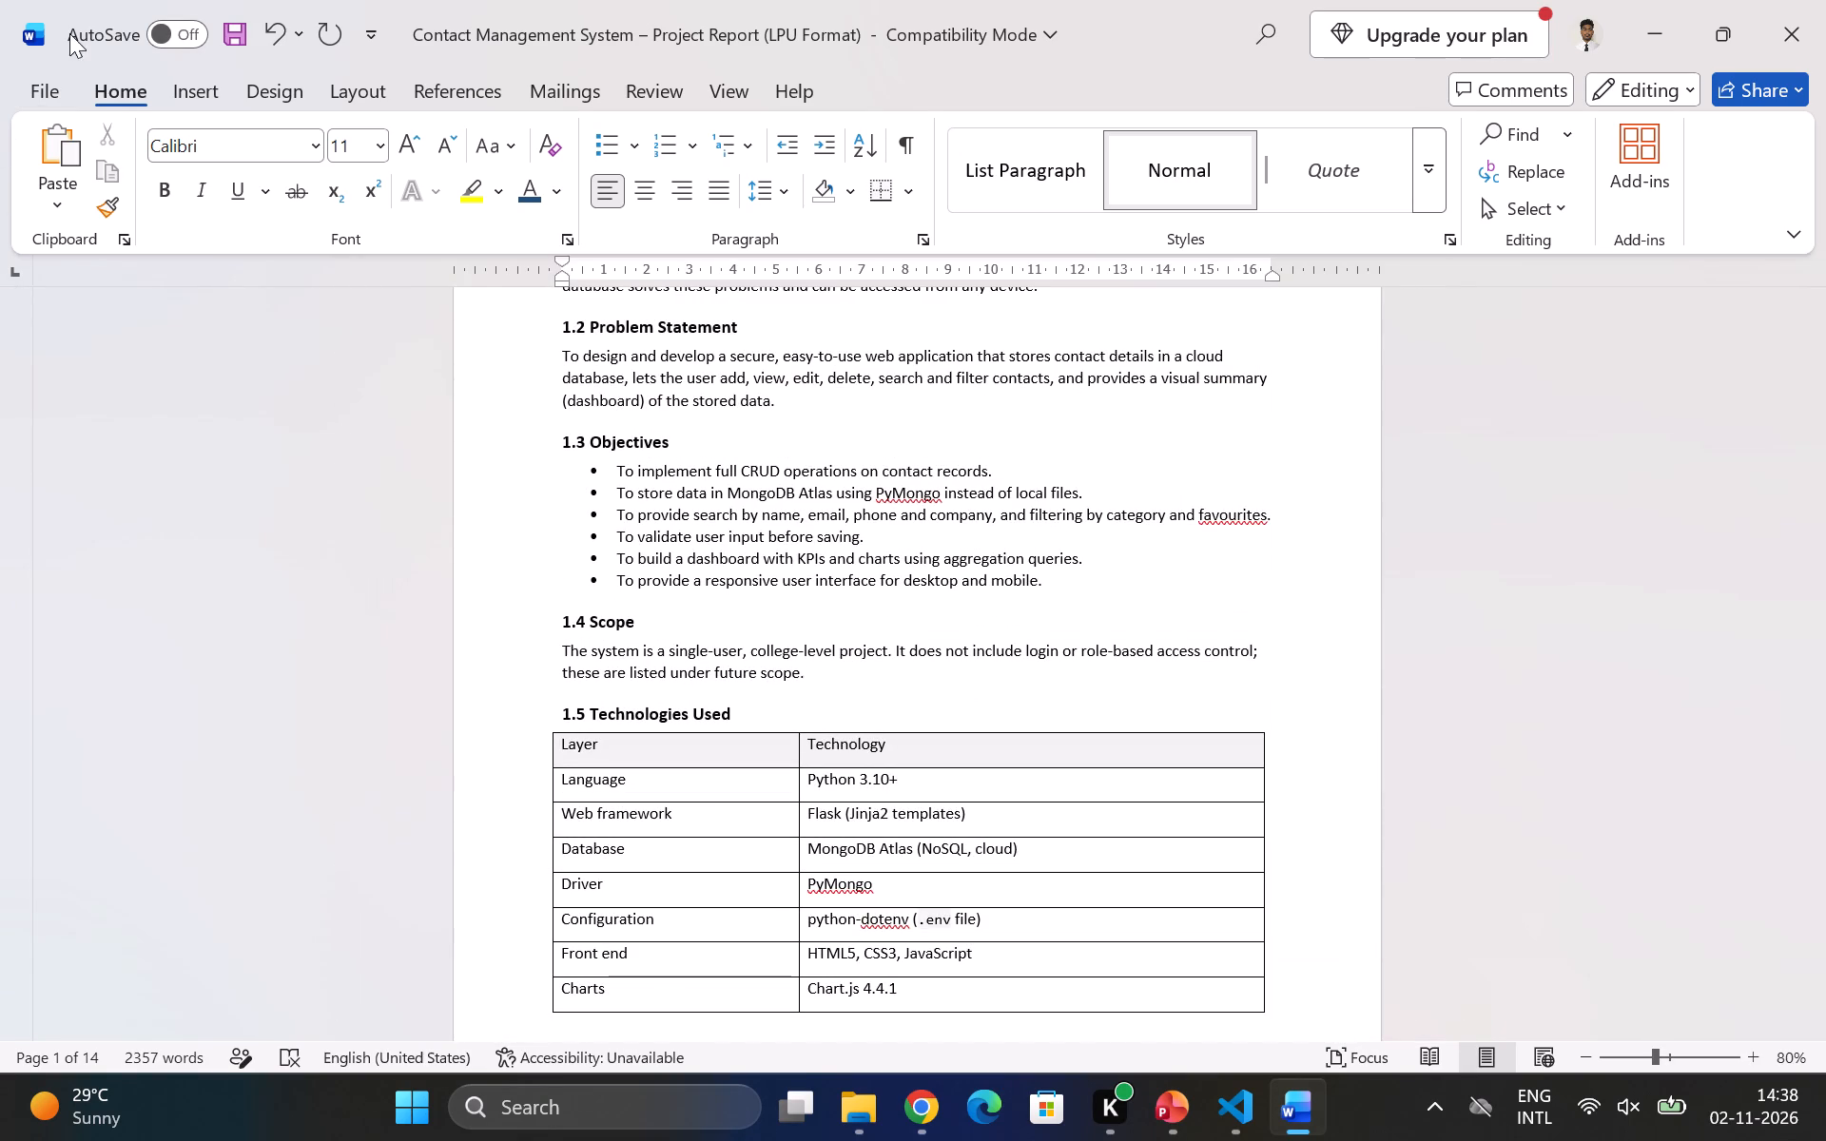
Export the report as a minimum-size PDF named Contact Management System – Project Report (LPU Format) in the Documents folder.
click(47, 83)
click(62, 648)
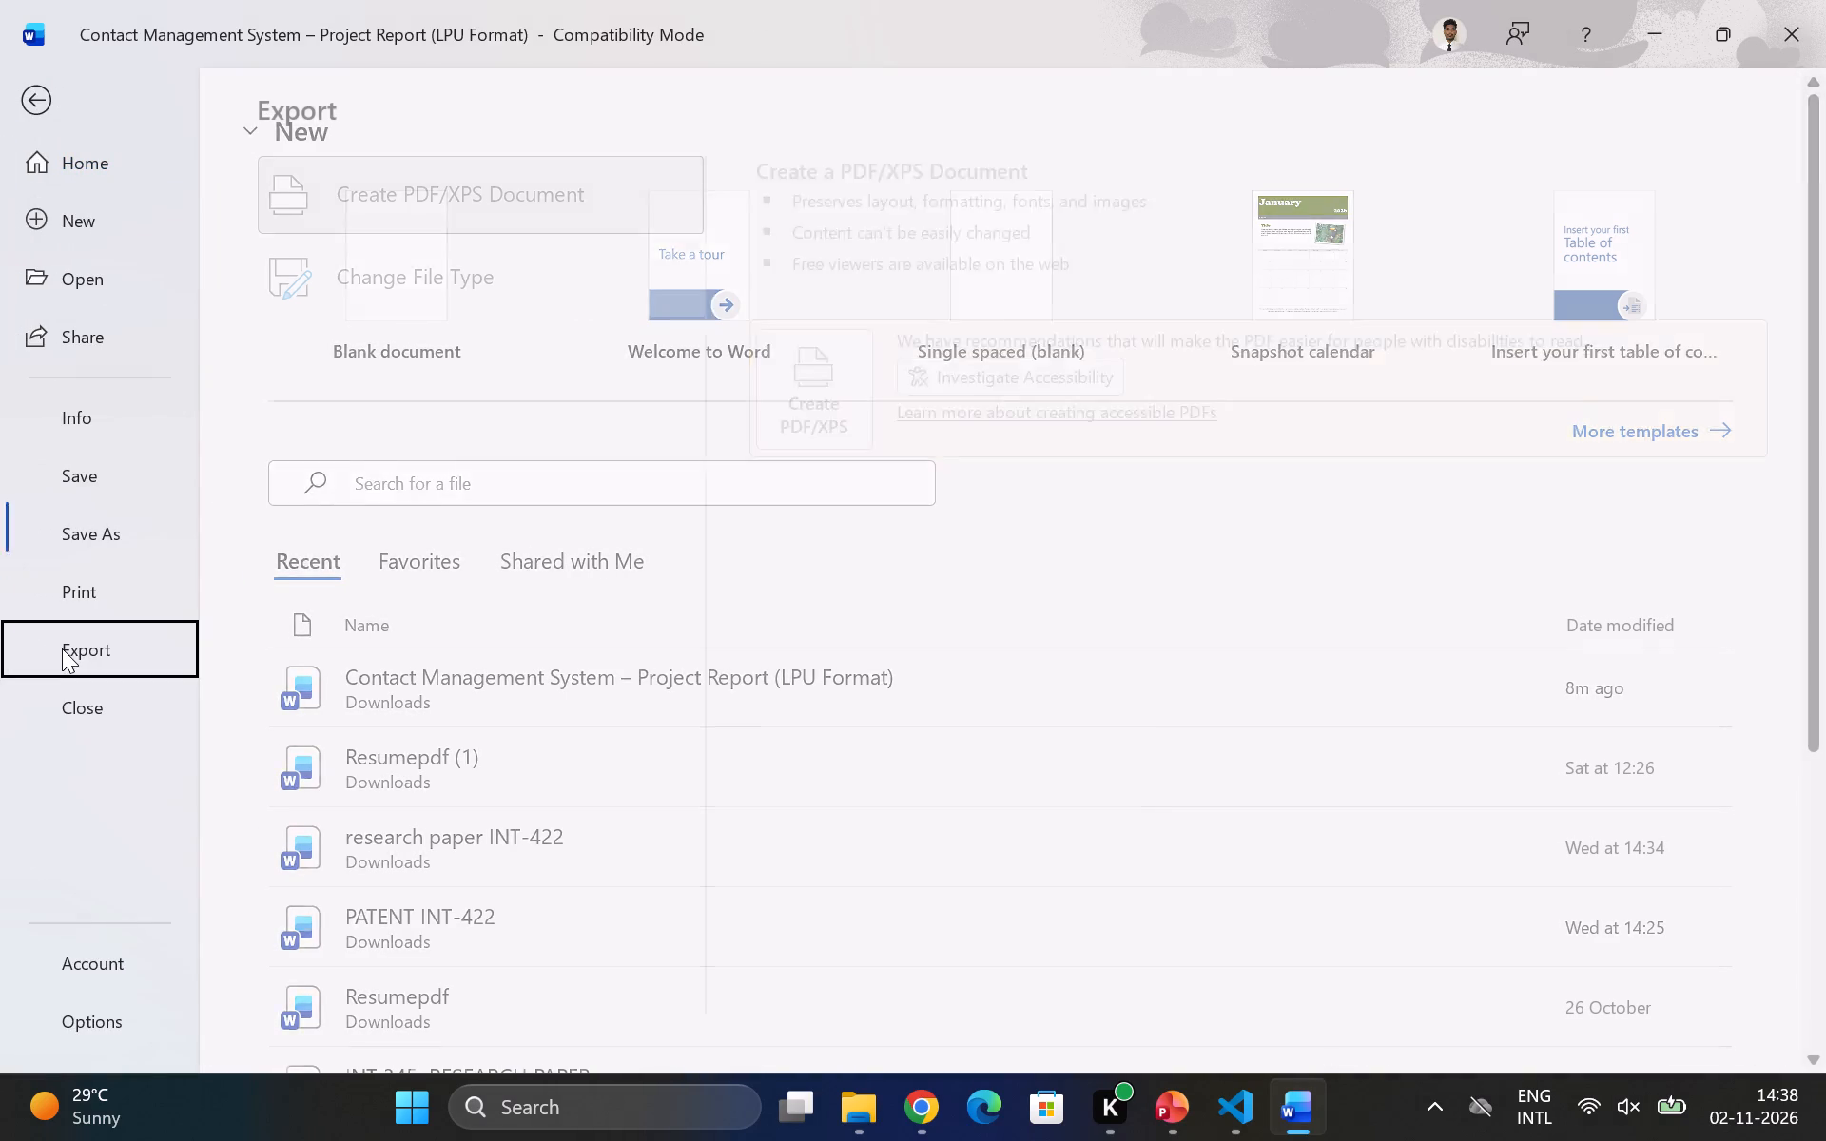
click(746, 393)
click(784, 388)
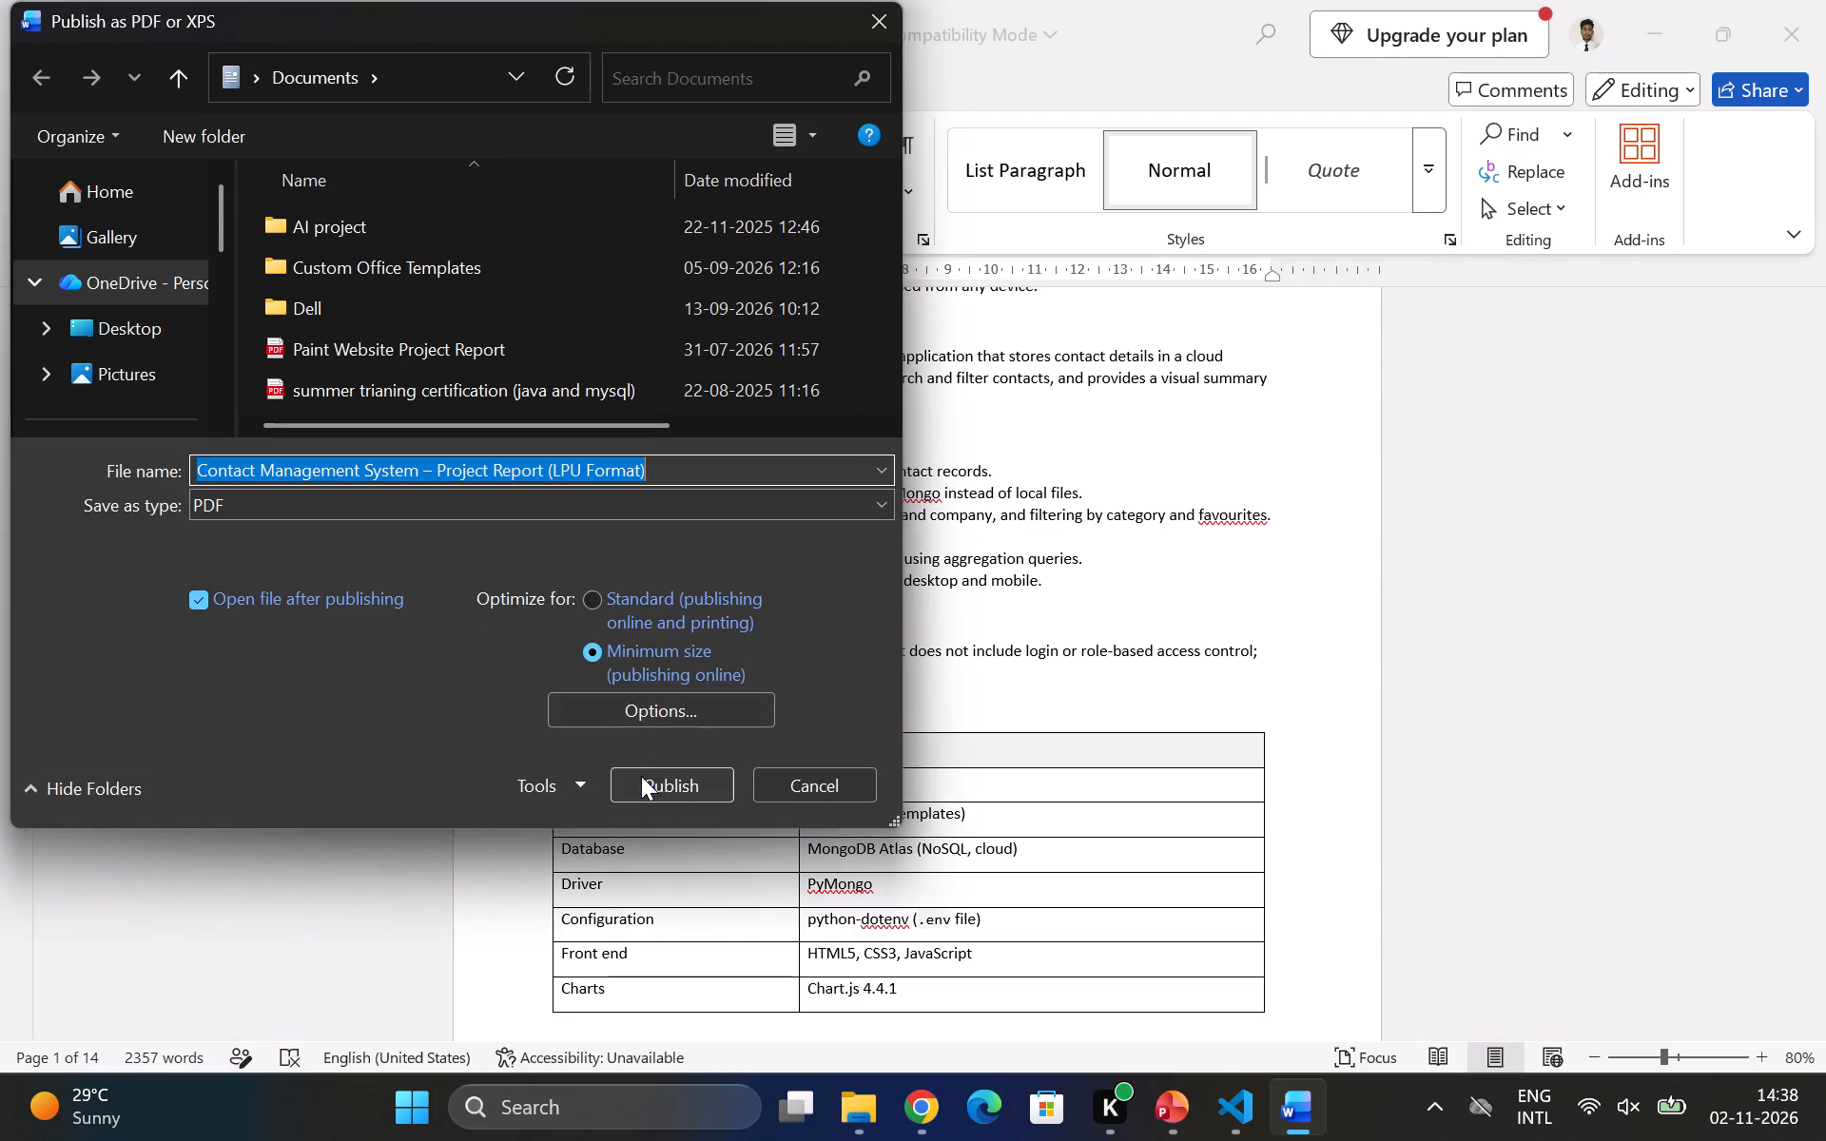
click(638, 783)
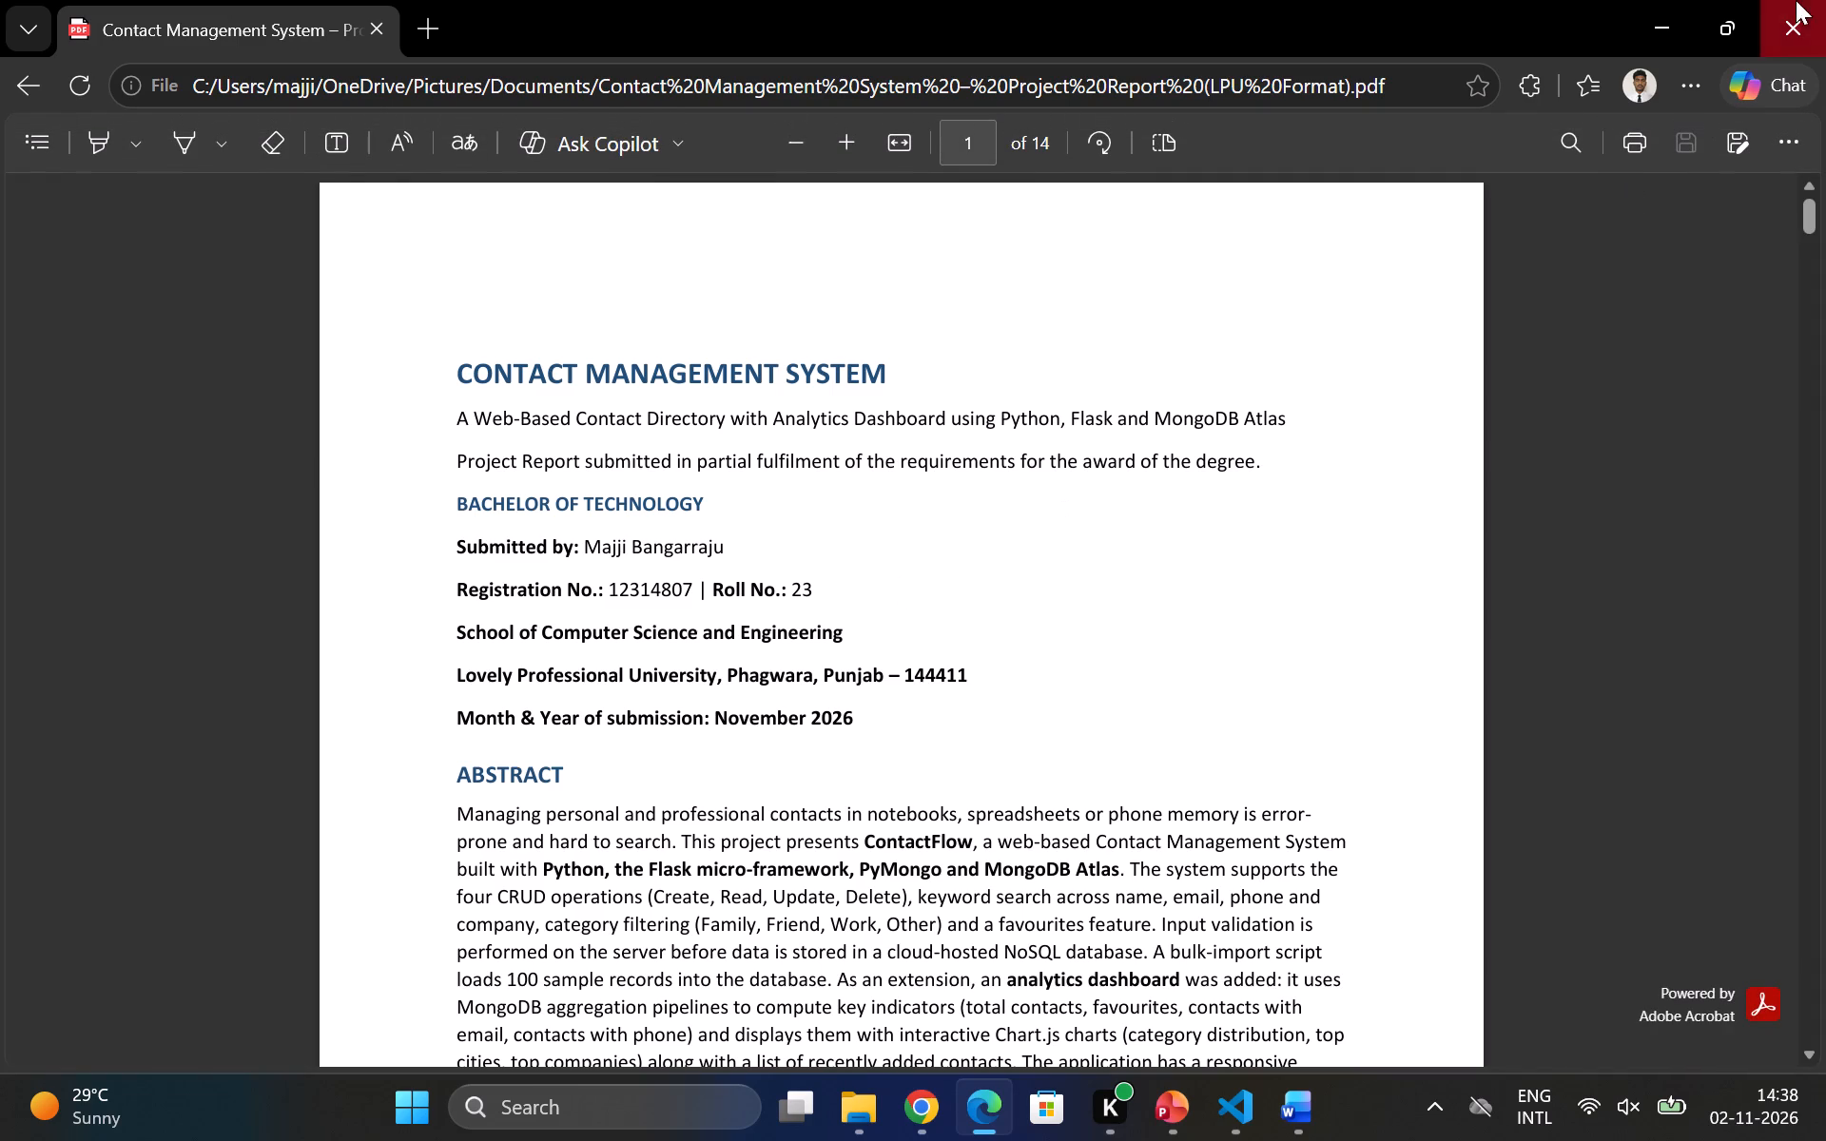
Put the exported PDF's window away and close the Word report without saving its changes.
click(1646, 15)
click(1794, 26)
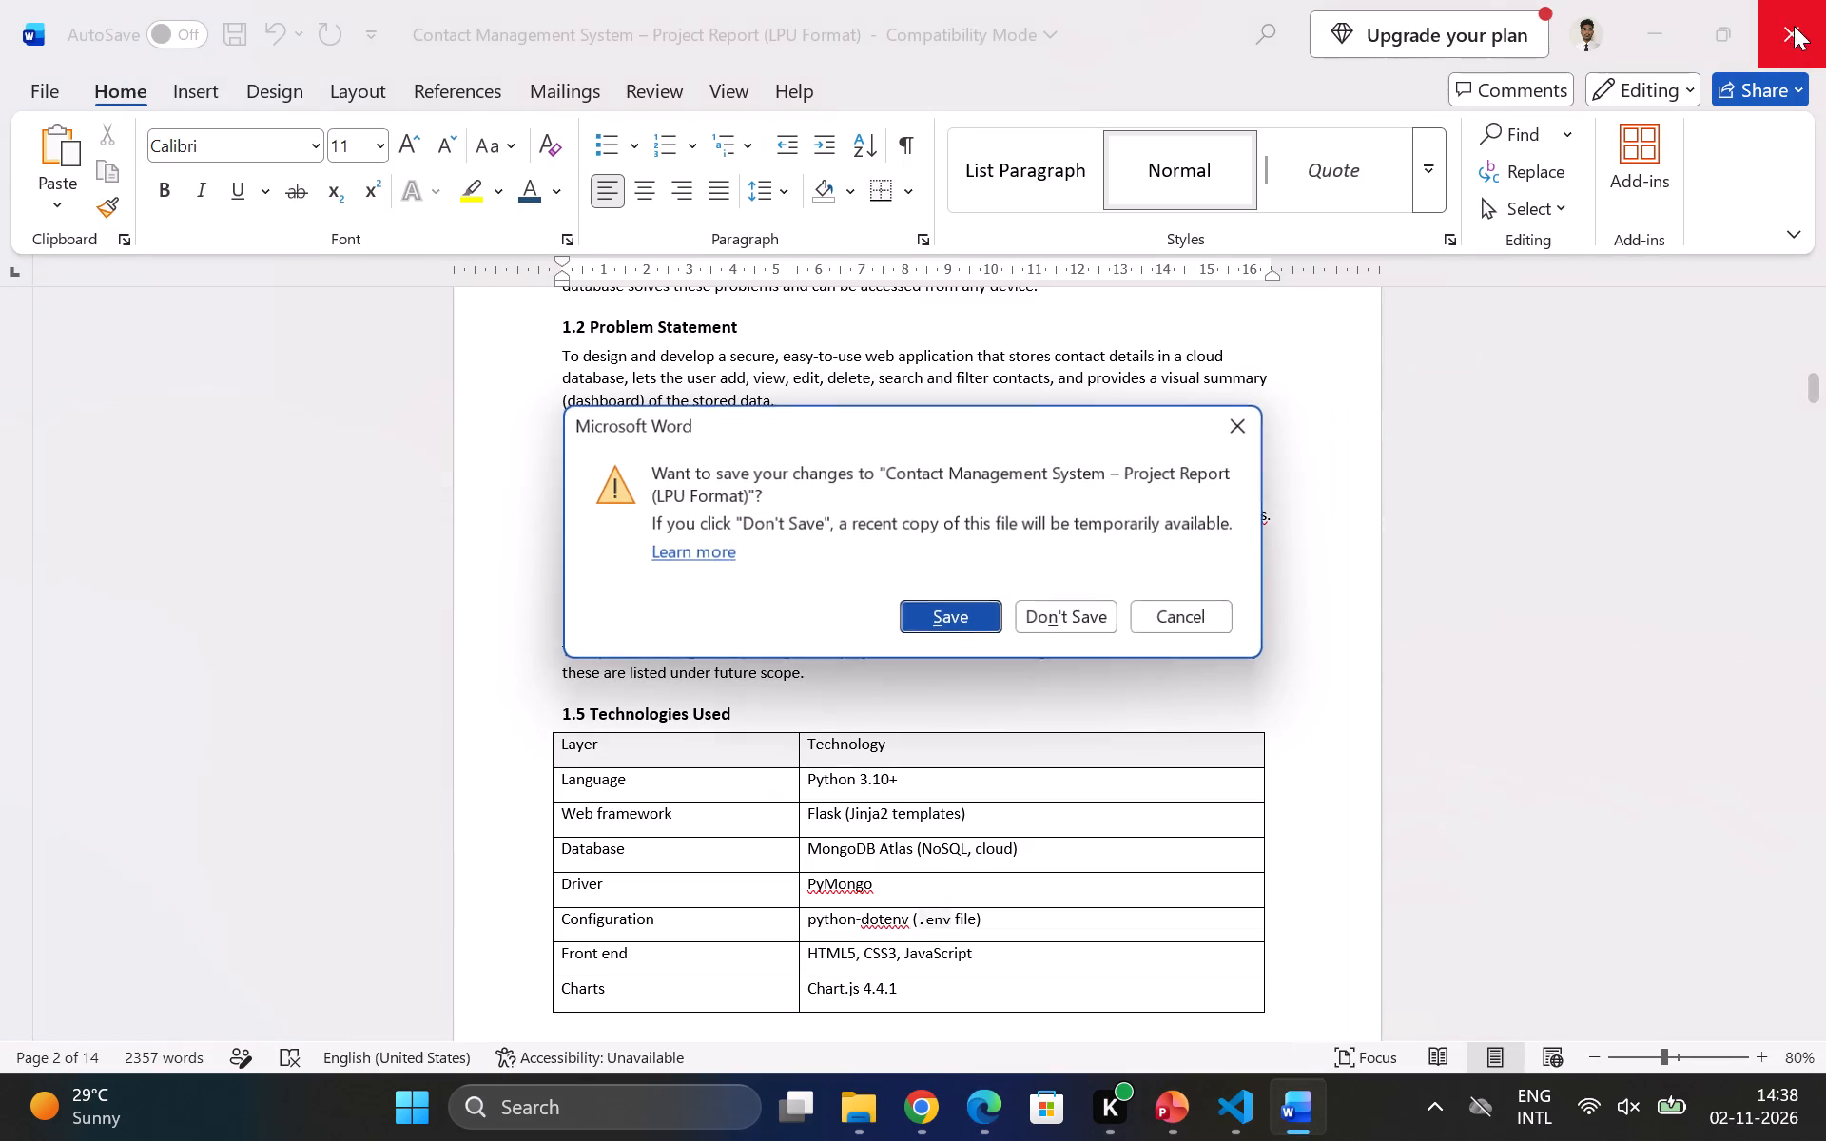
click(1076, 609)
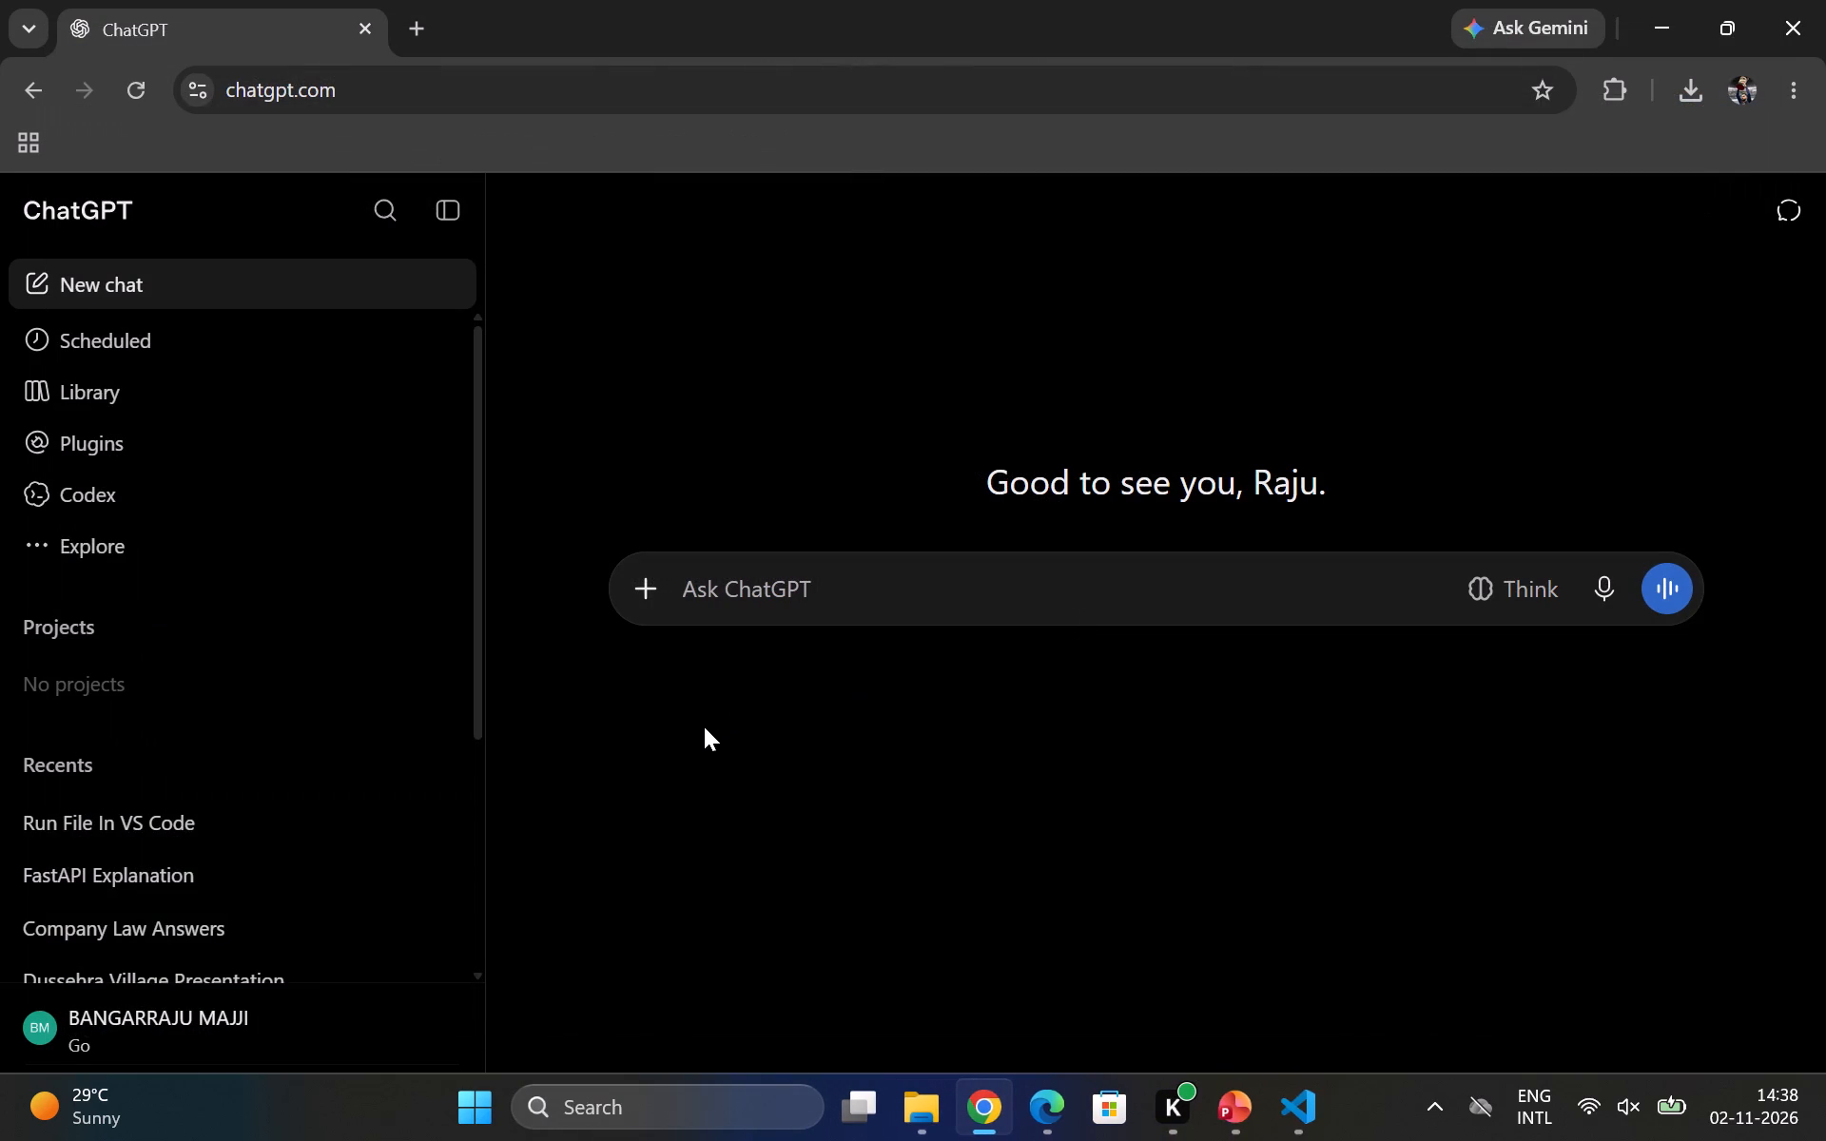
Close the ChatGPT browser window.
click(1812, 44)
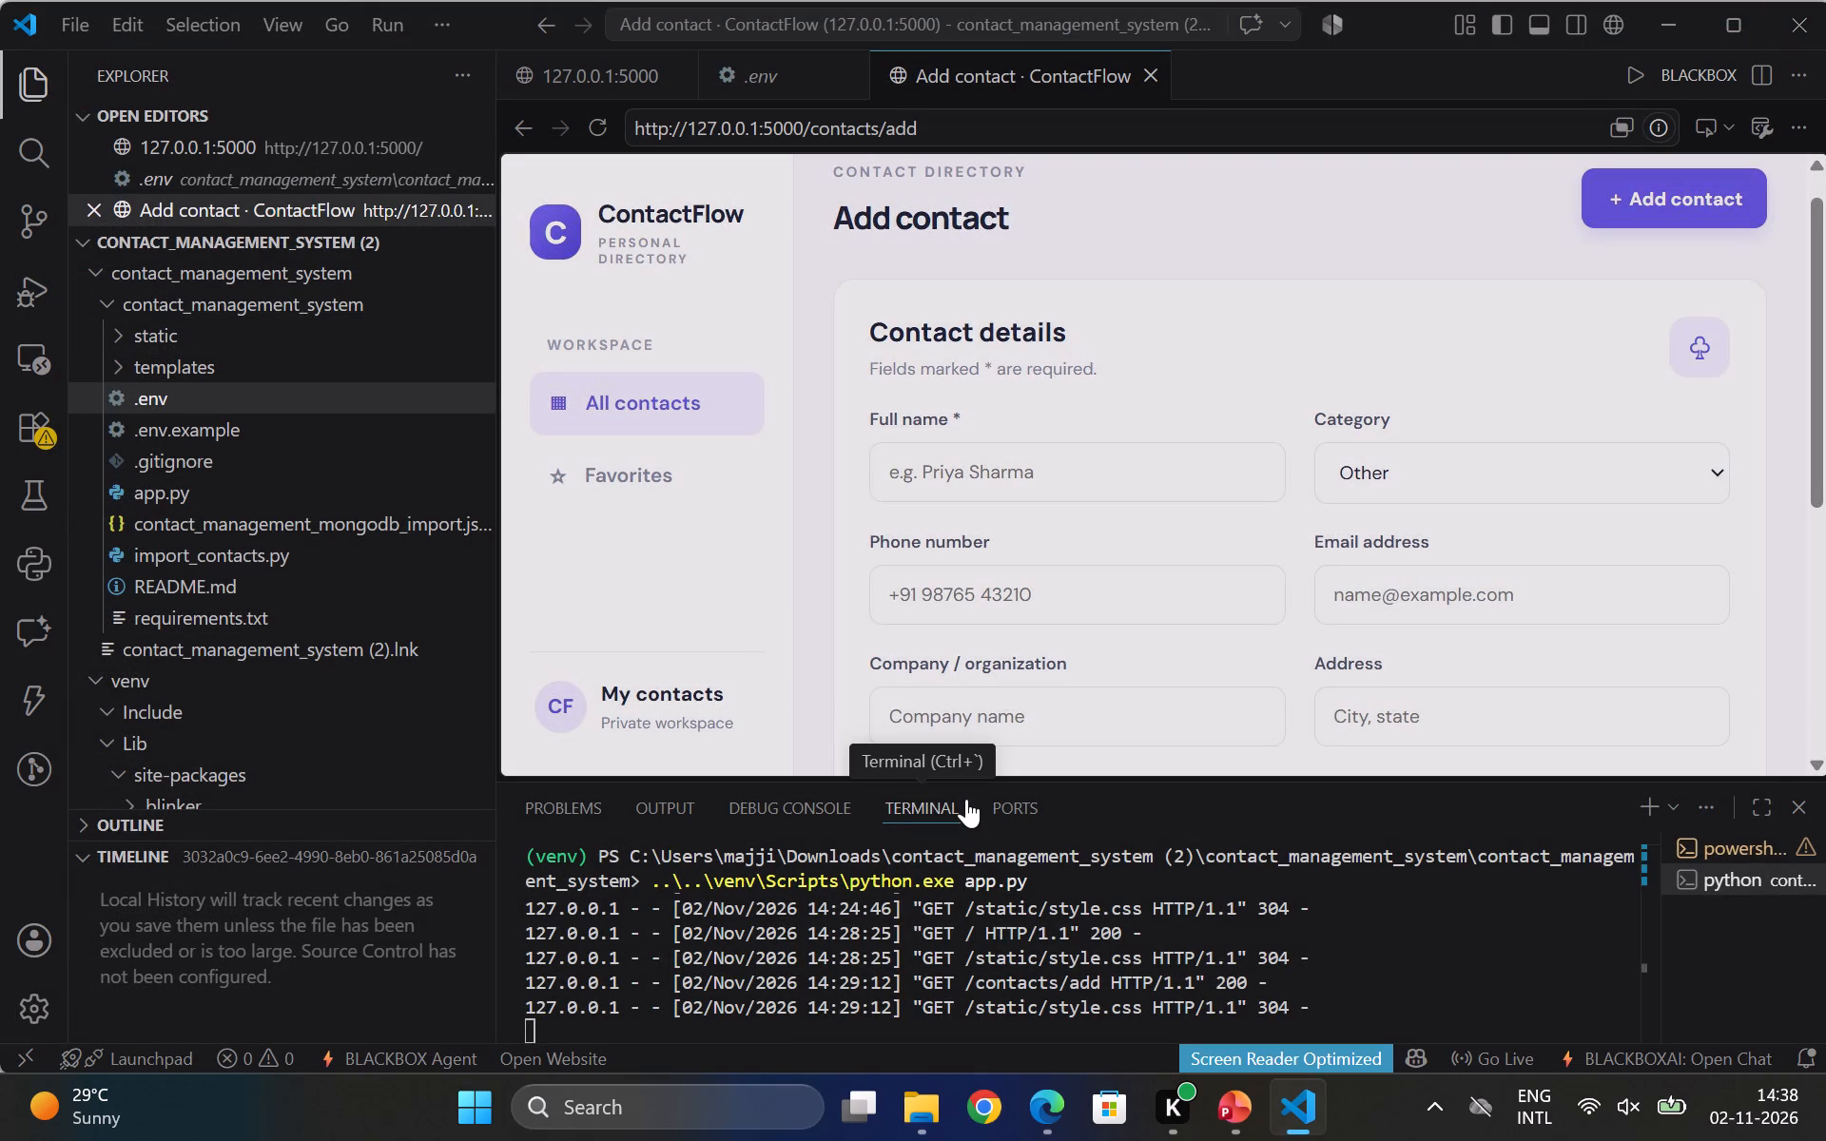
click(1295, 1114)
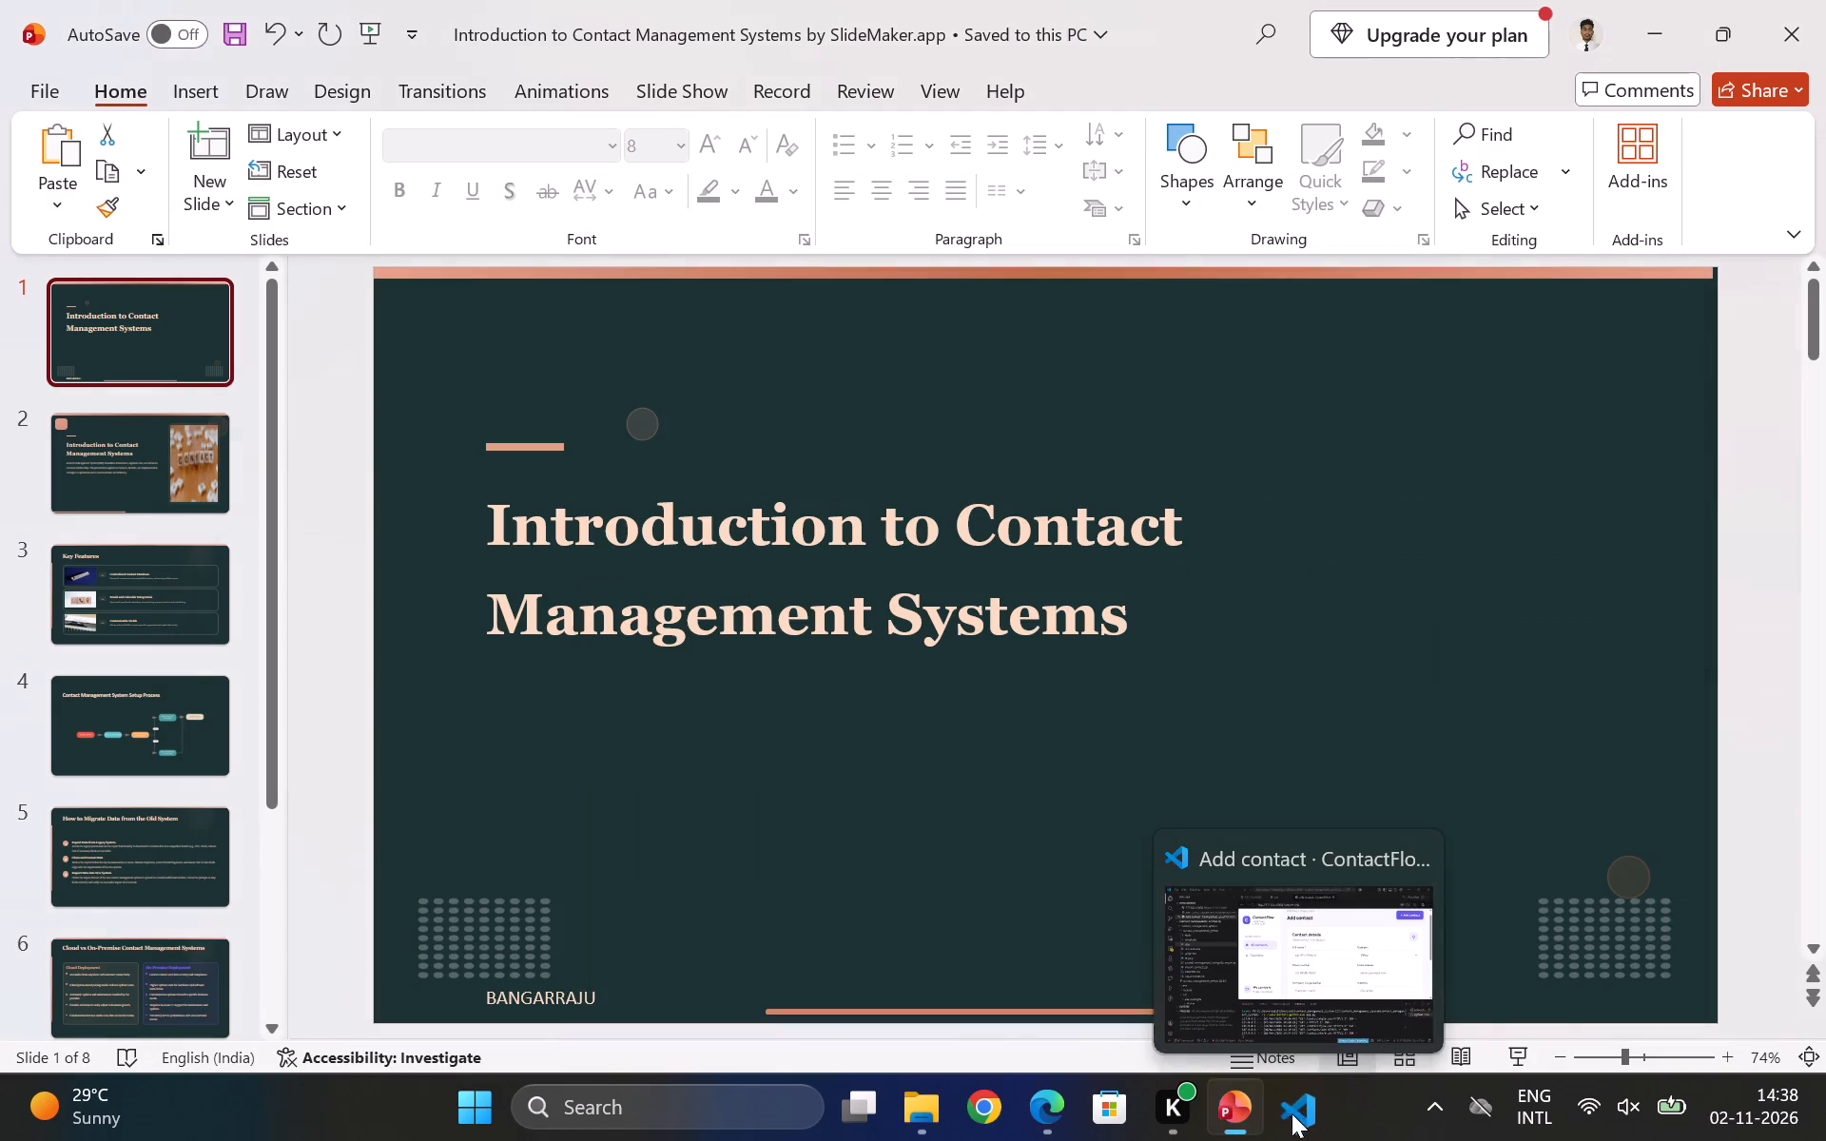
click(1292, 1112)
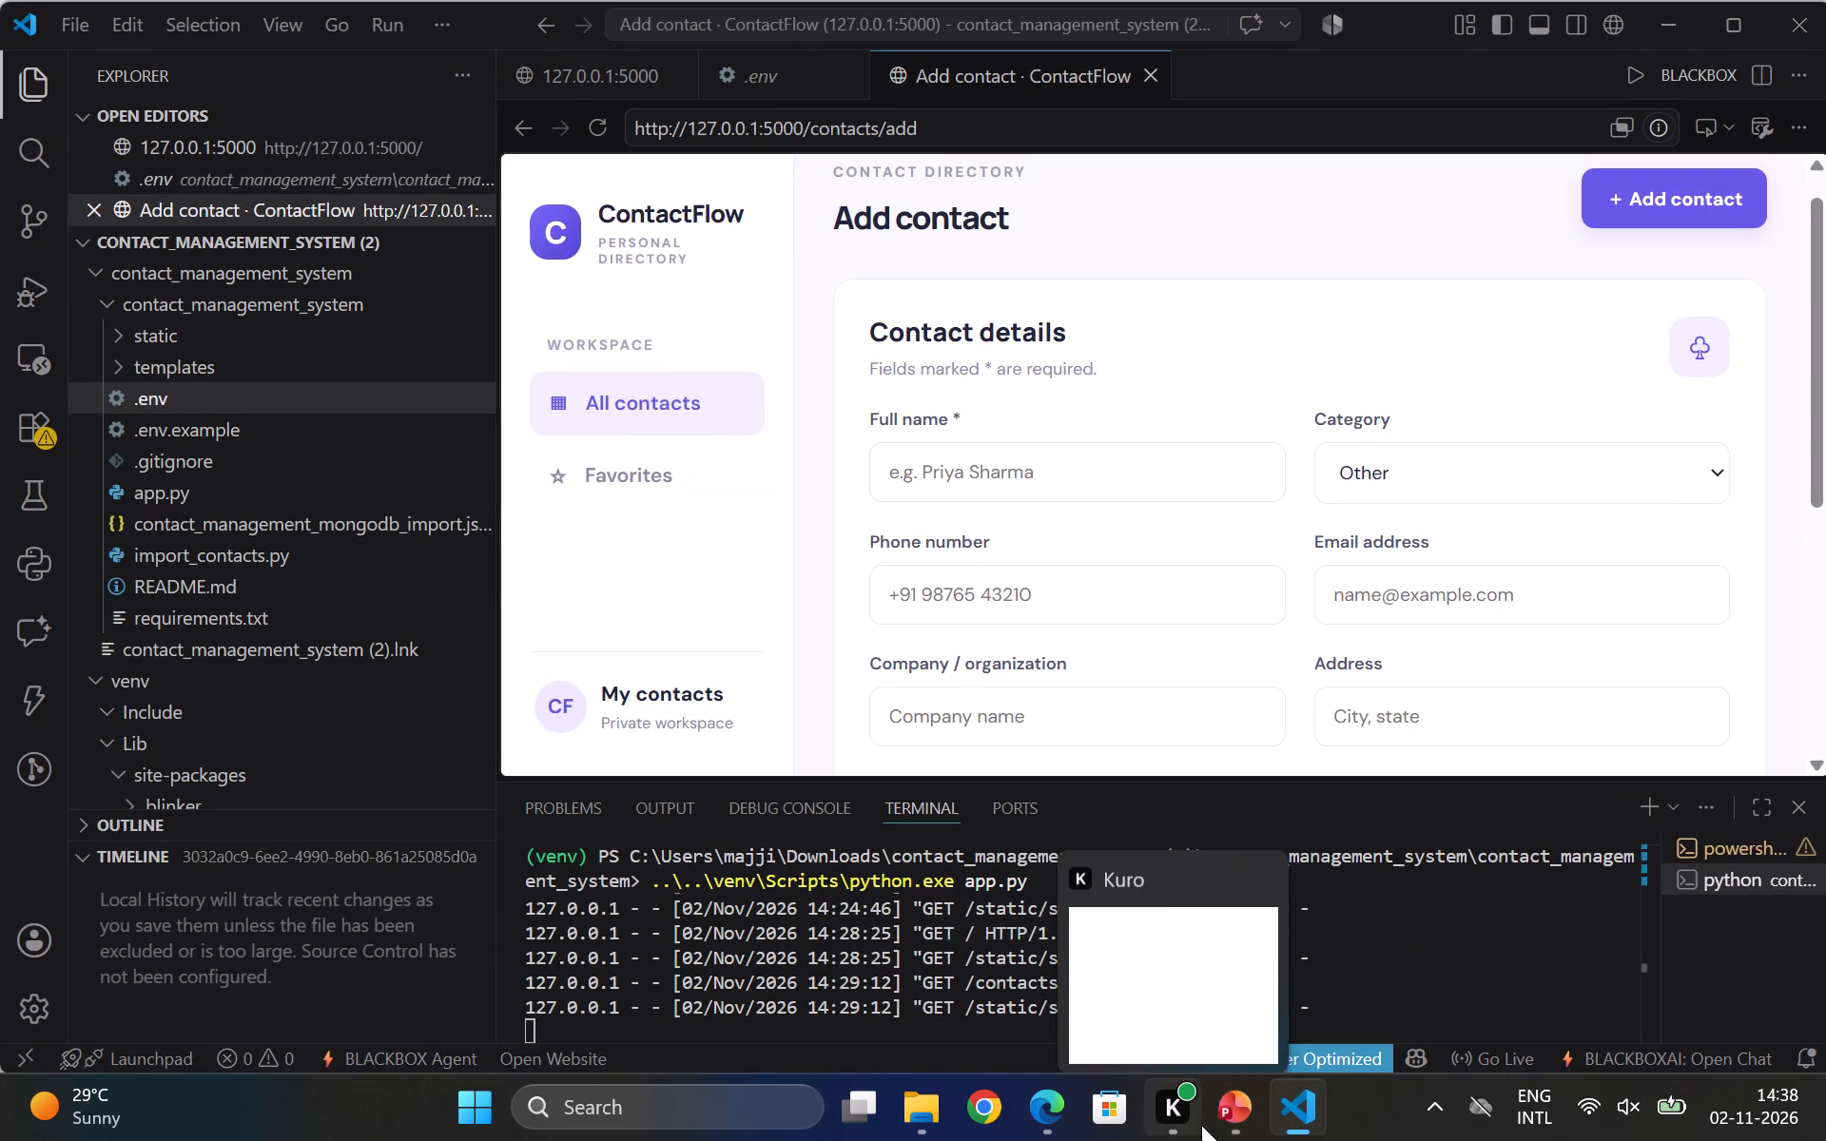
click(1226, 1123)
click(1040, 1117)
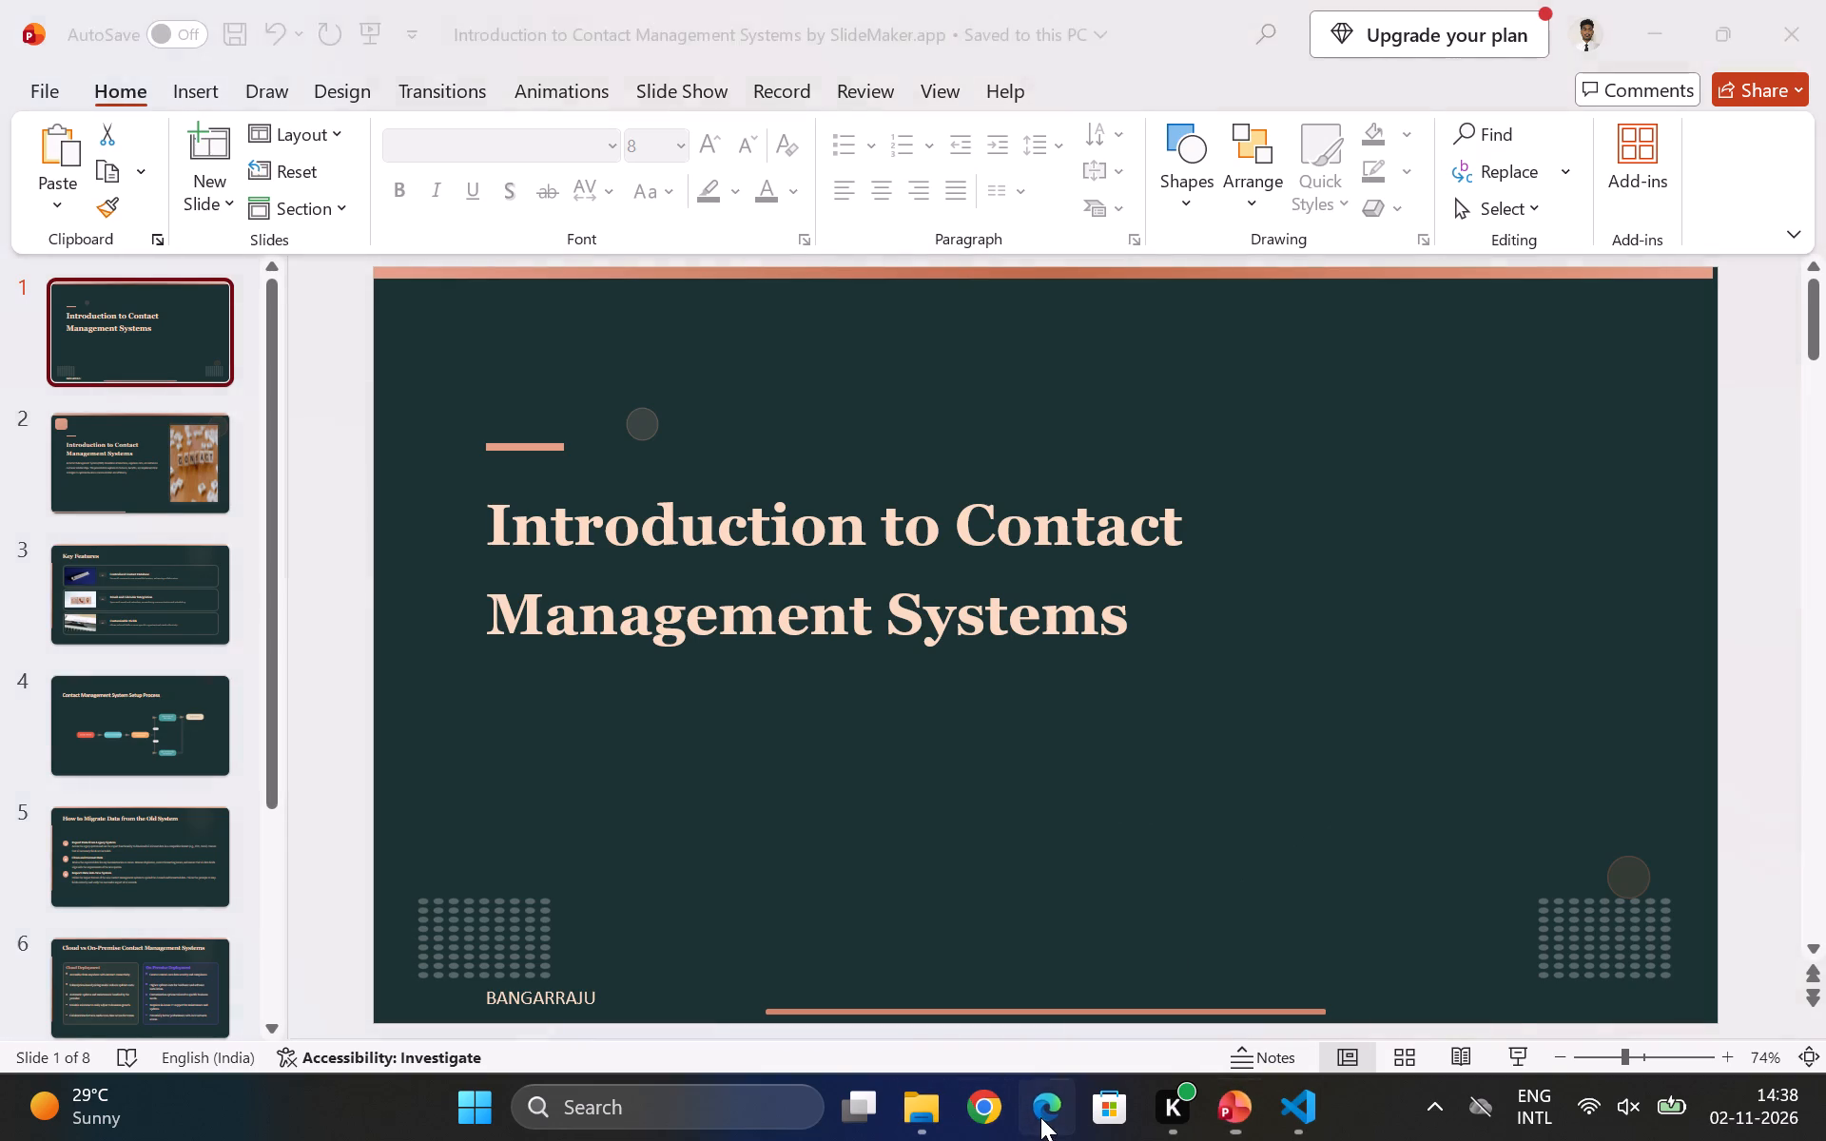
Open Contact_Management_System_Project_Report from the Downloads folder to check it, close the PDF, and delete the file from Downloads.
click(920, 1116)
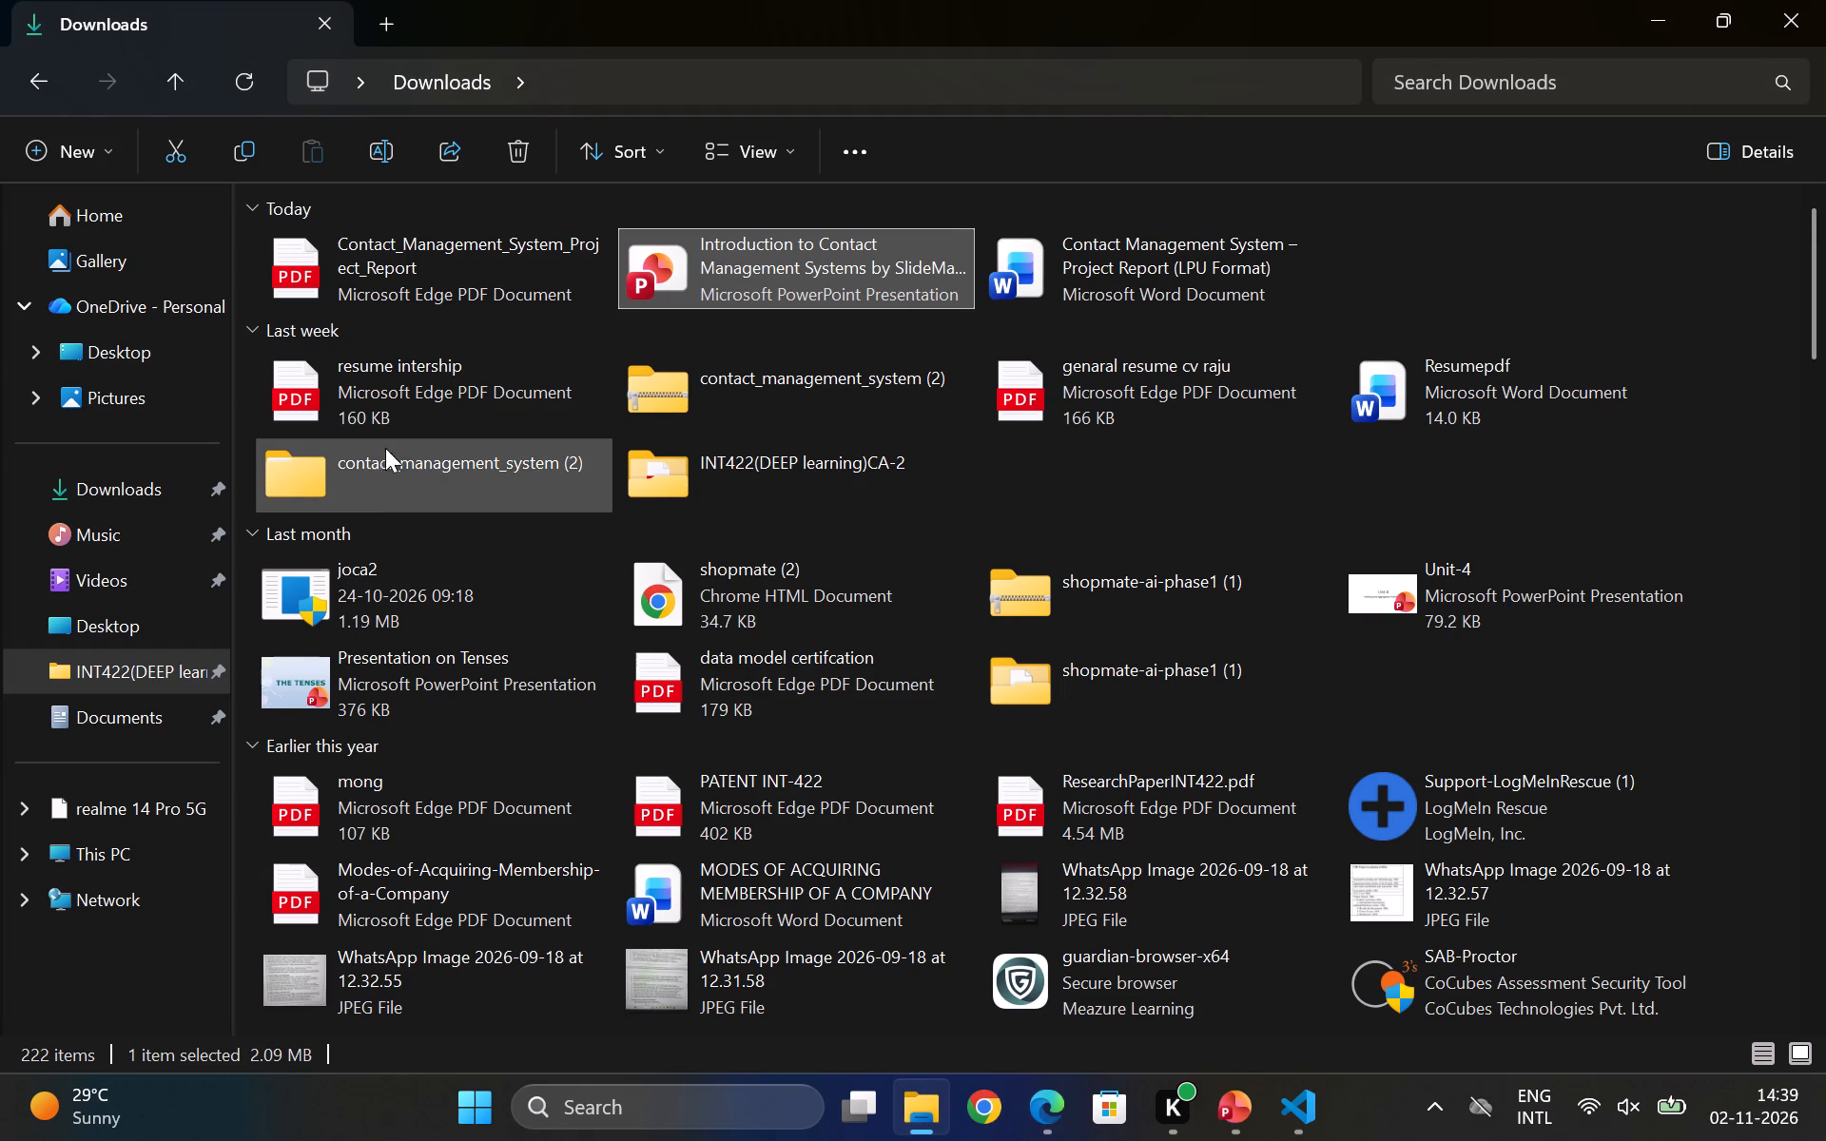
click(680, 280)
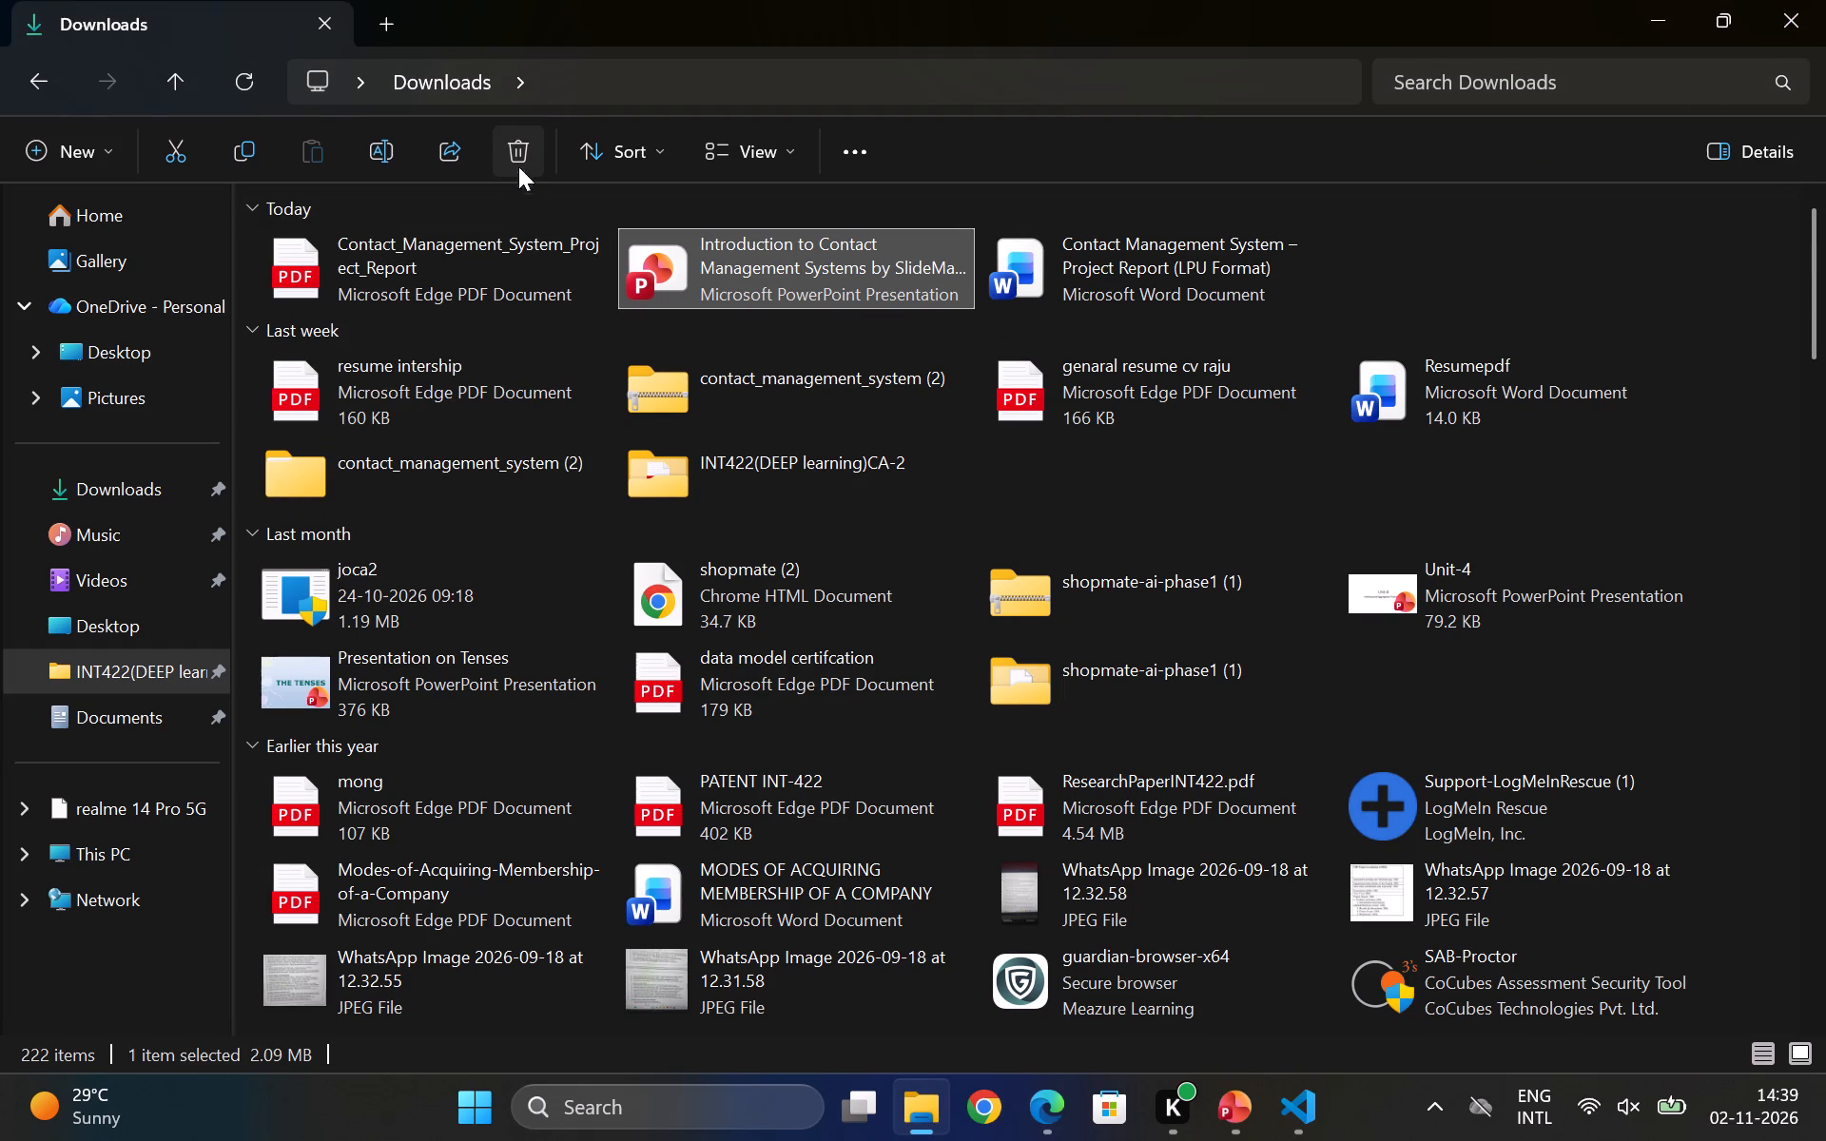
double_click(508, 256)
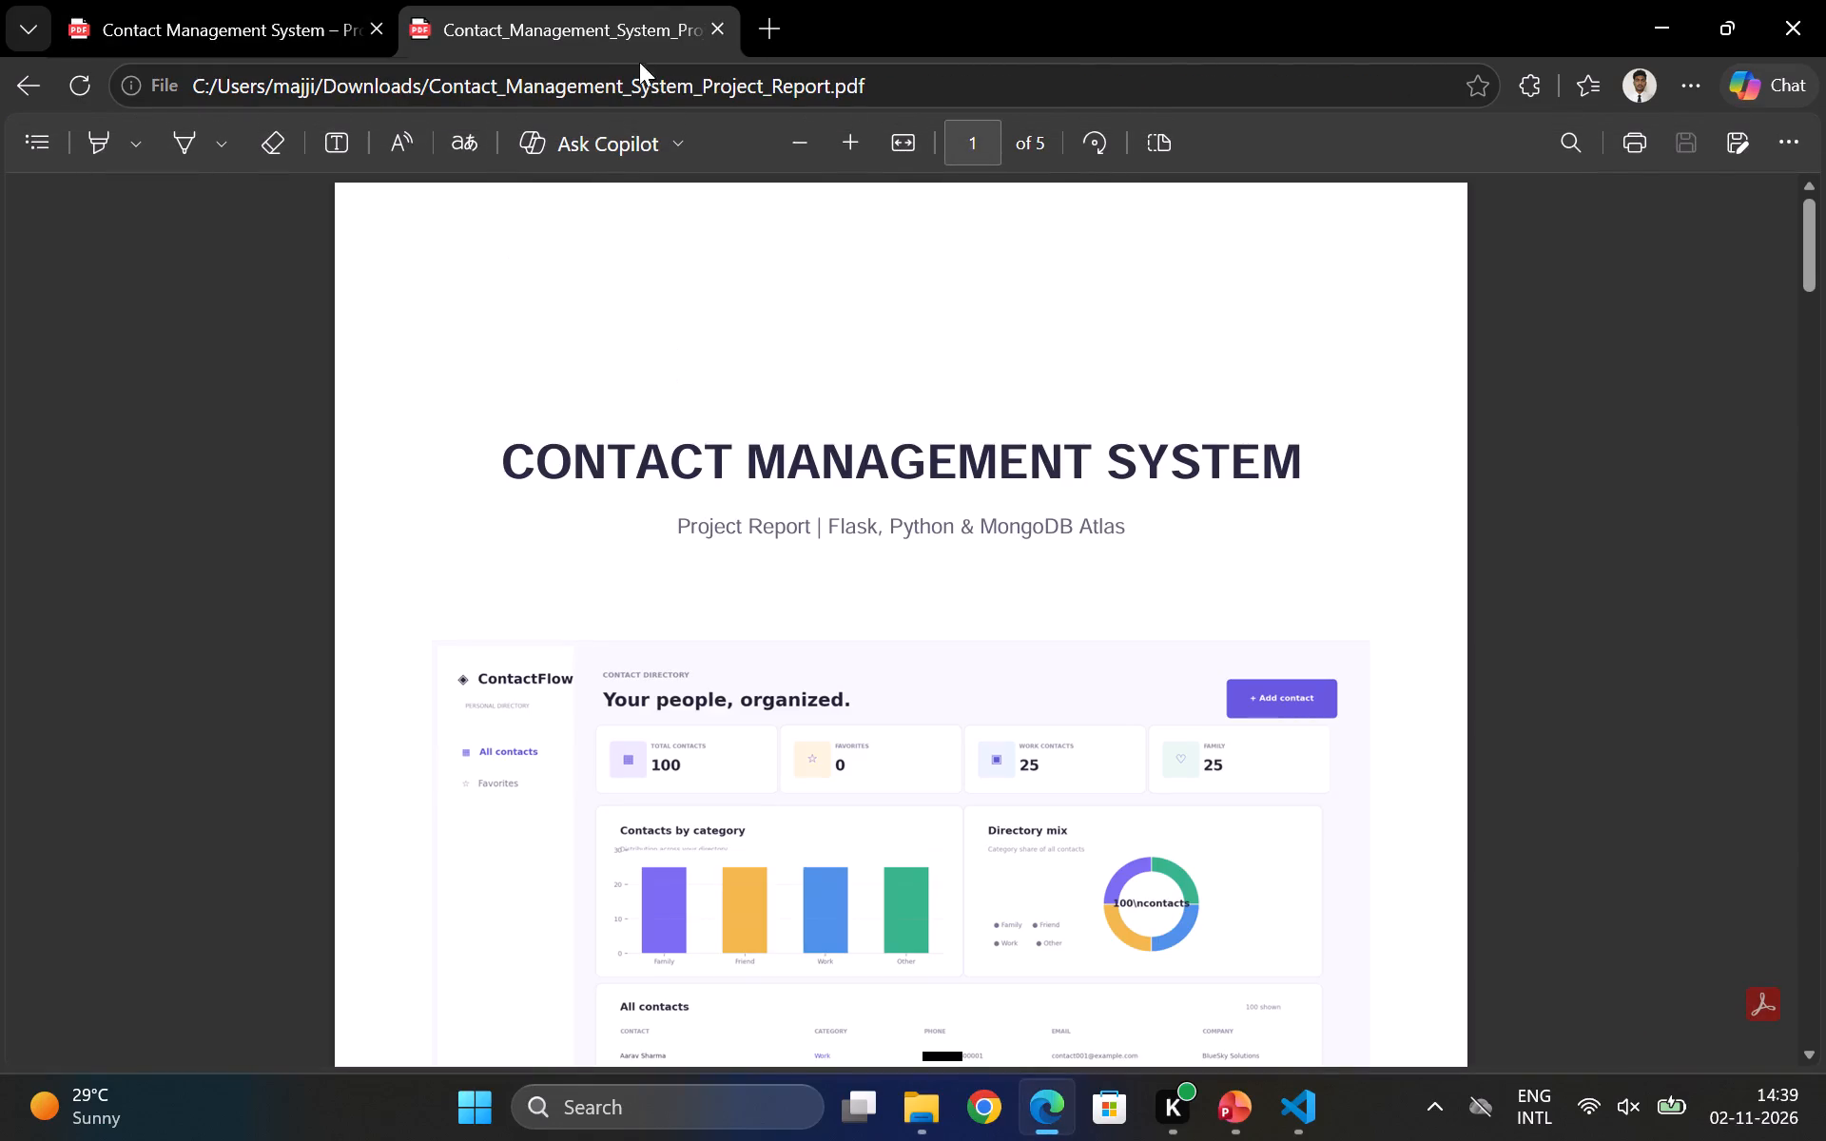
click(709, 40)
click(714, 33)
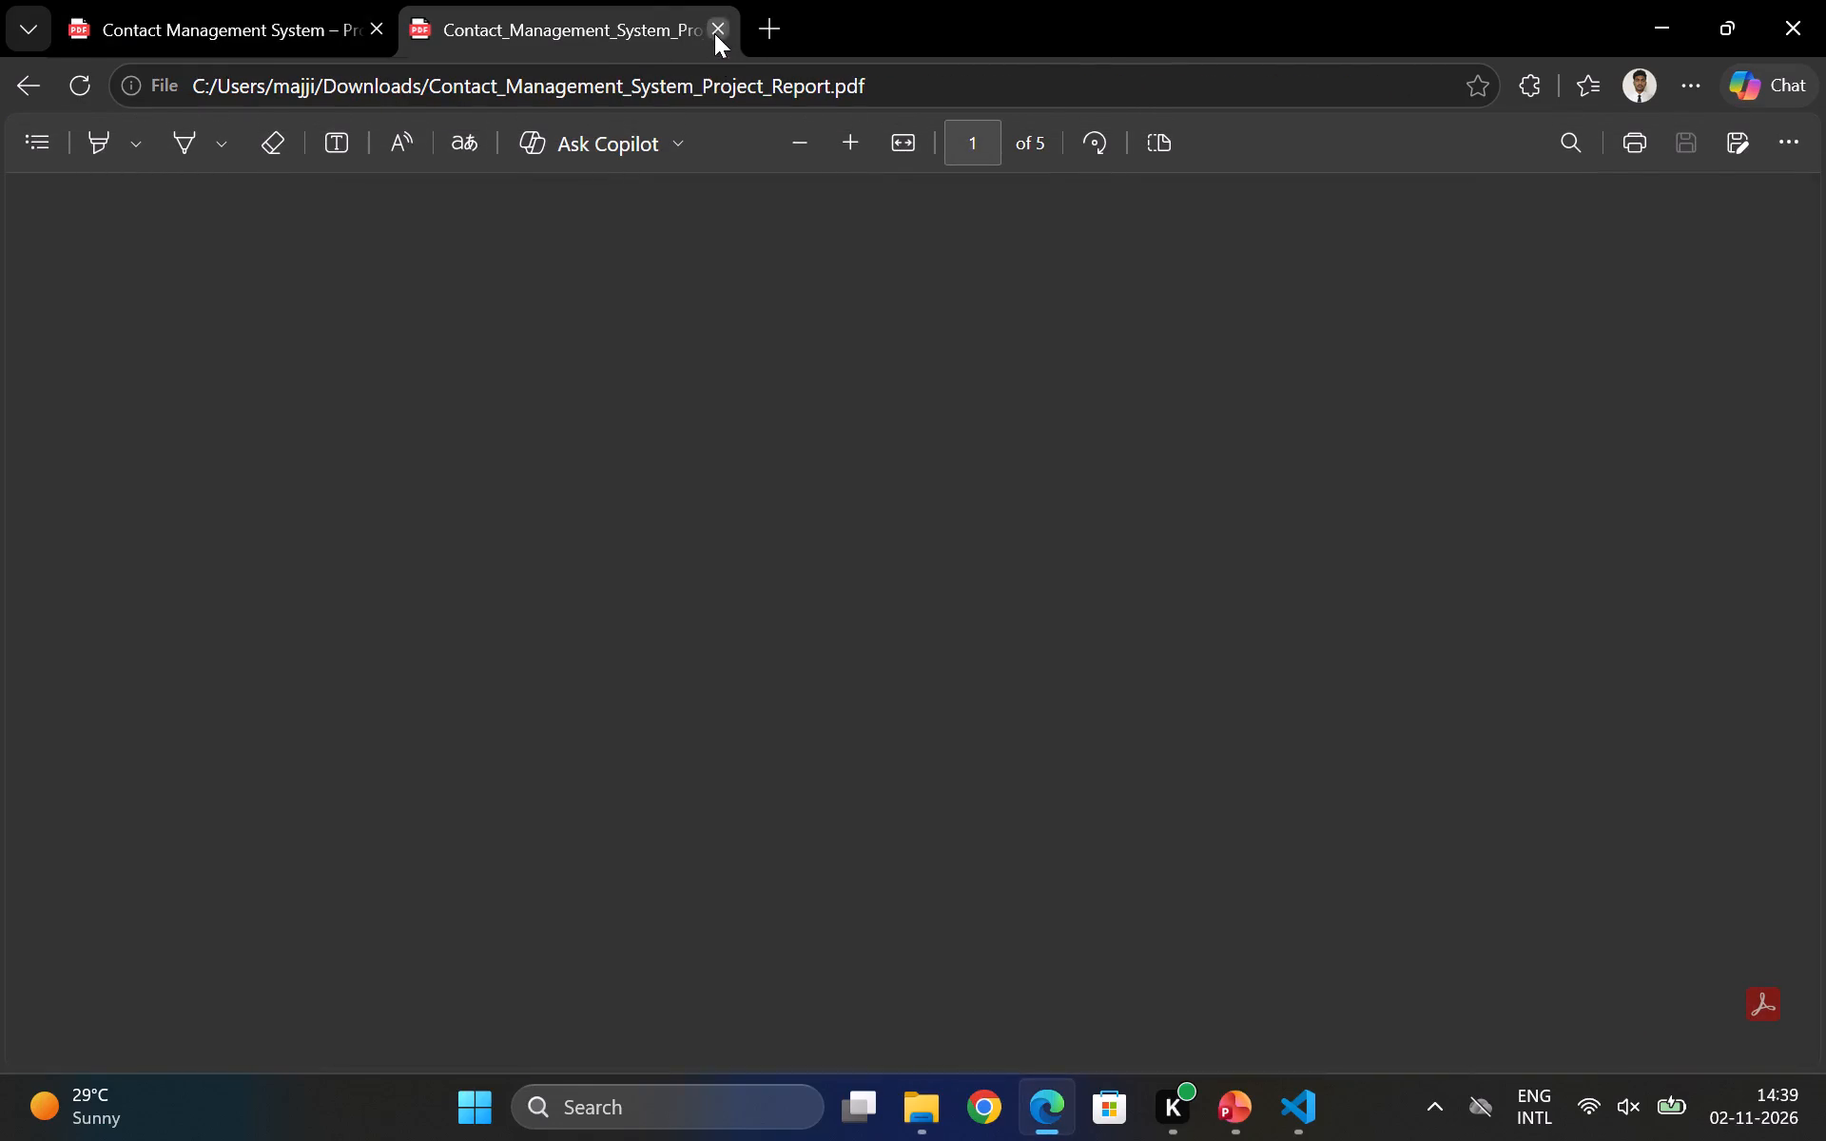
click(1649, 22)
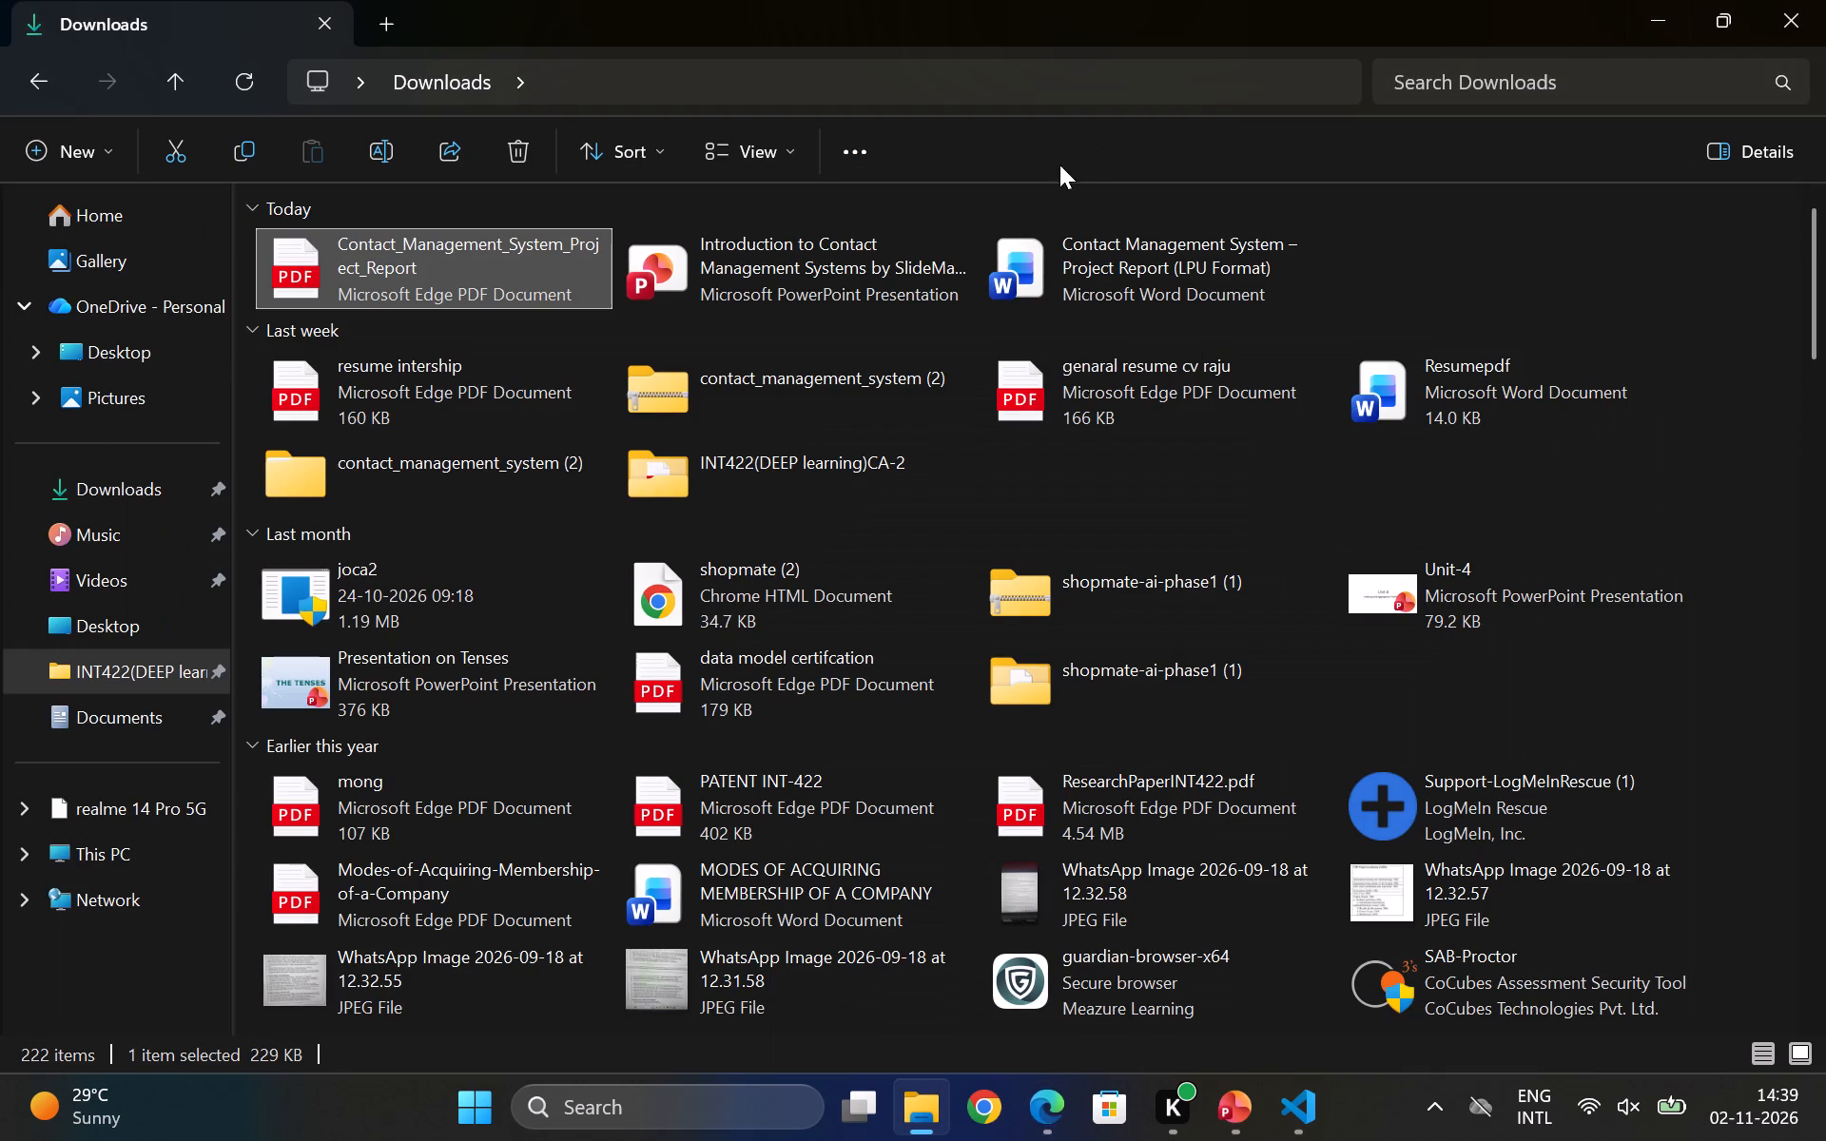
click(521, 152)
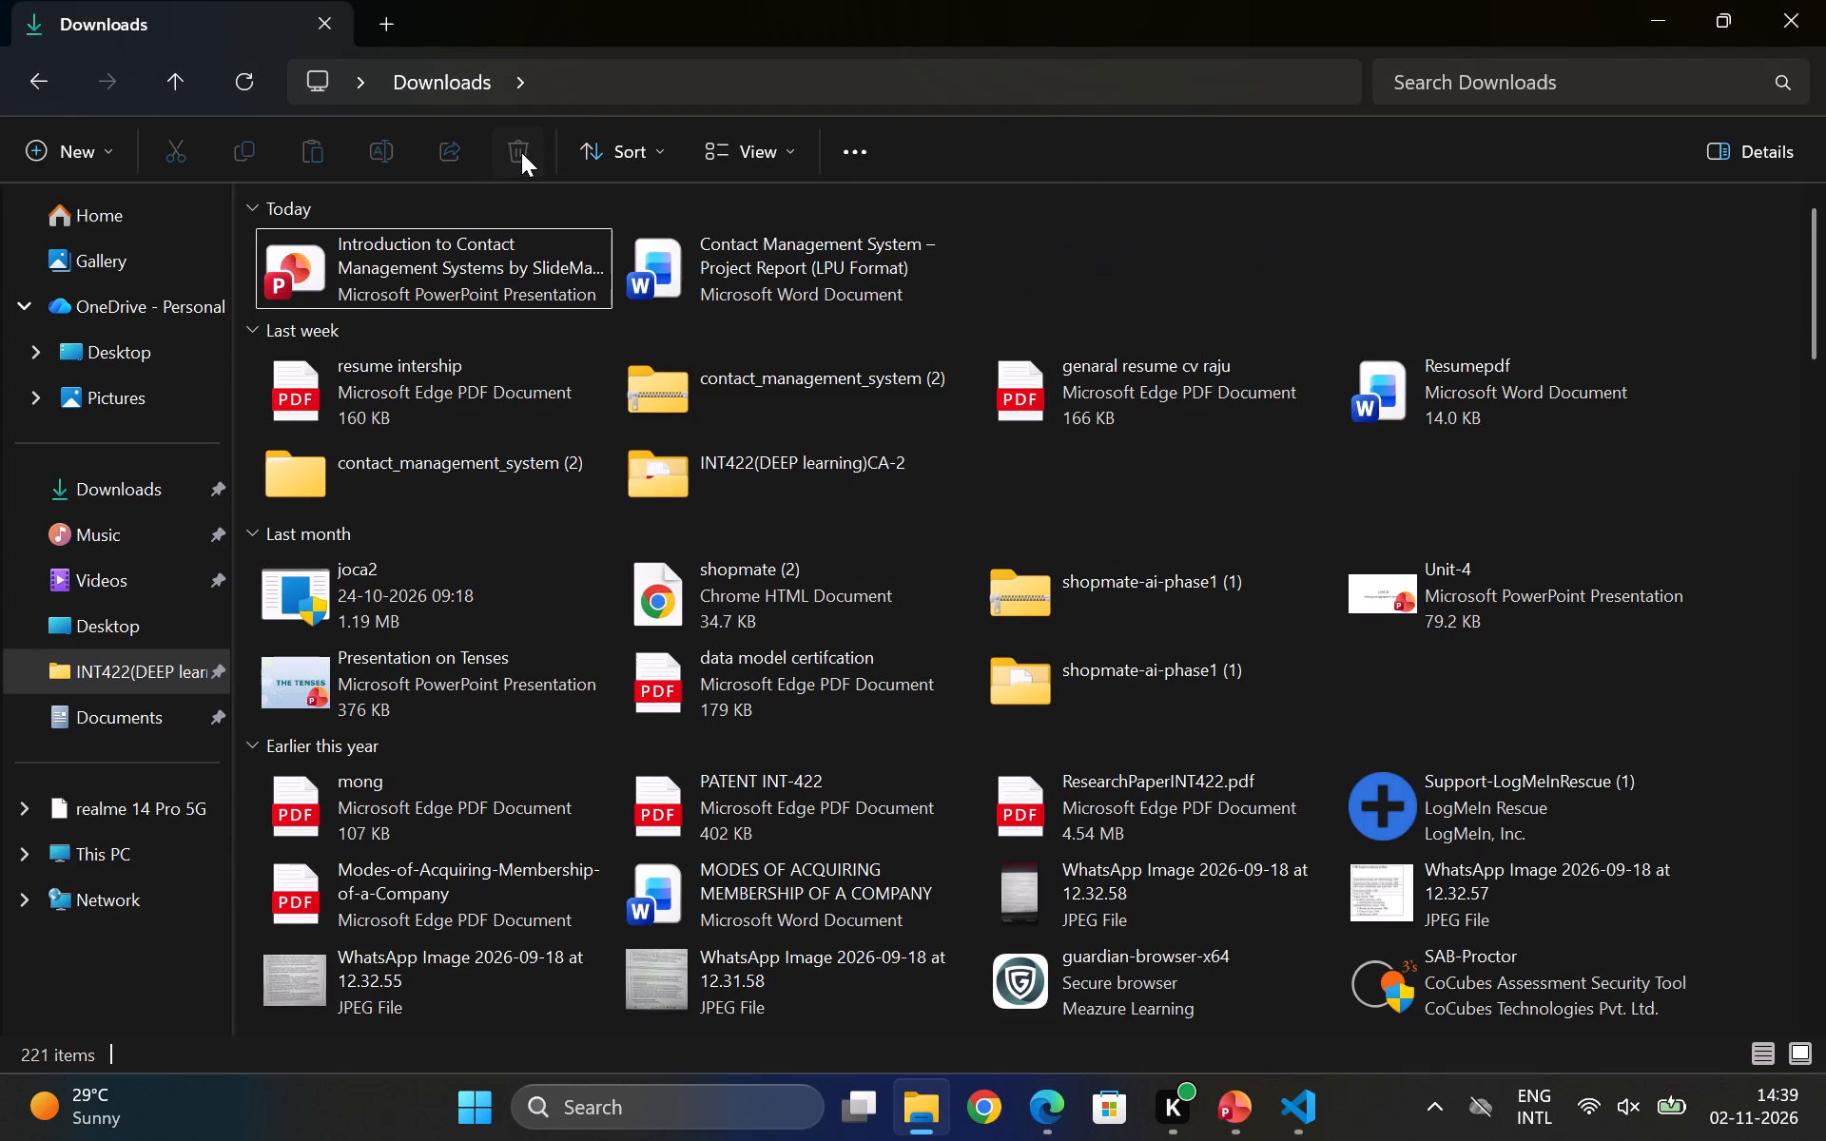
Put the Introduction to Contact Management Systems presentation's window away.
click(685, 302)
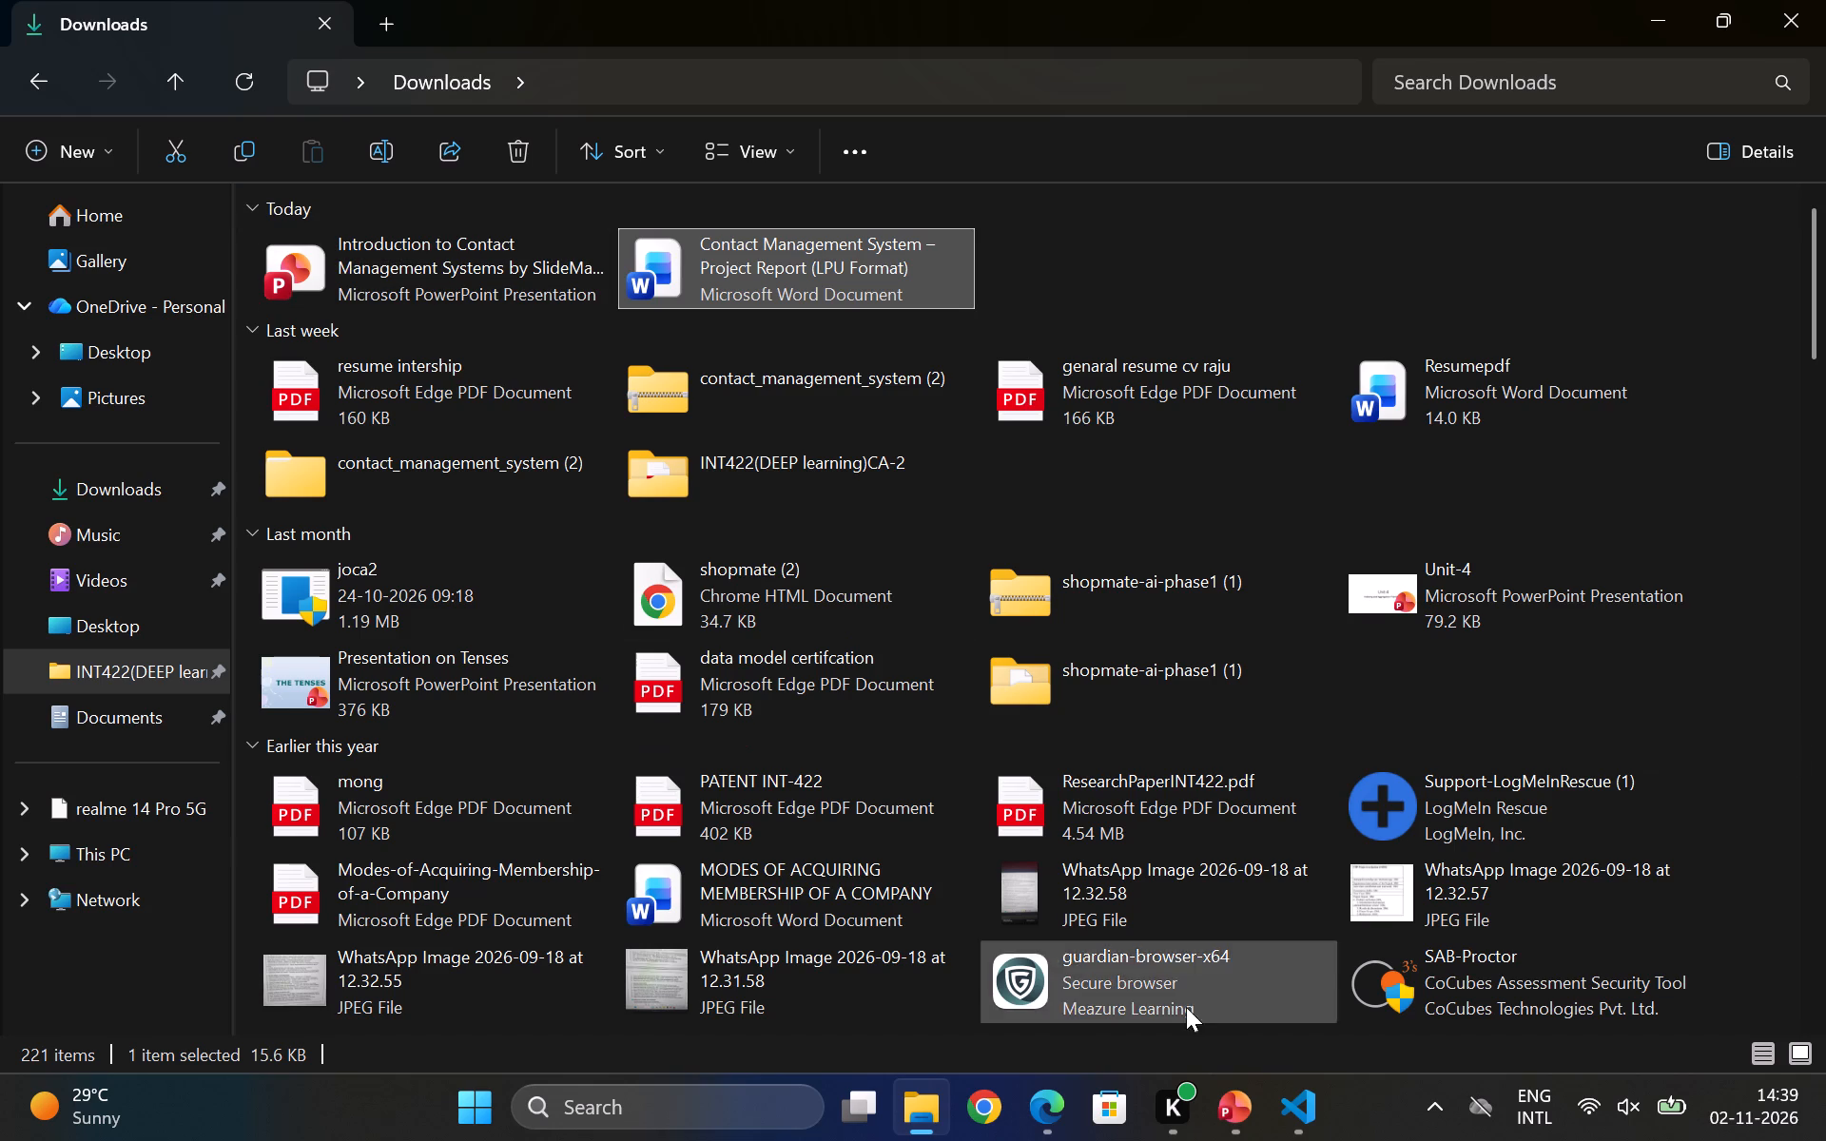
click(1235, 1128)
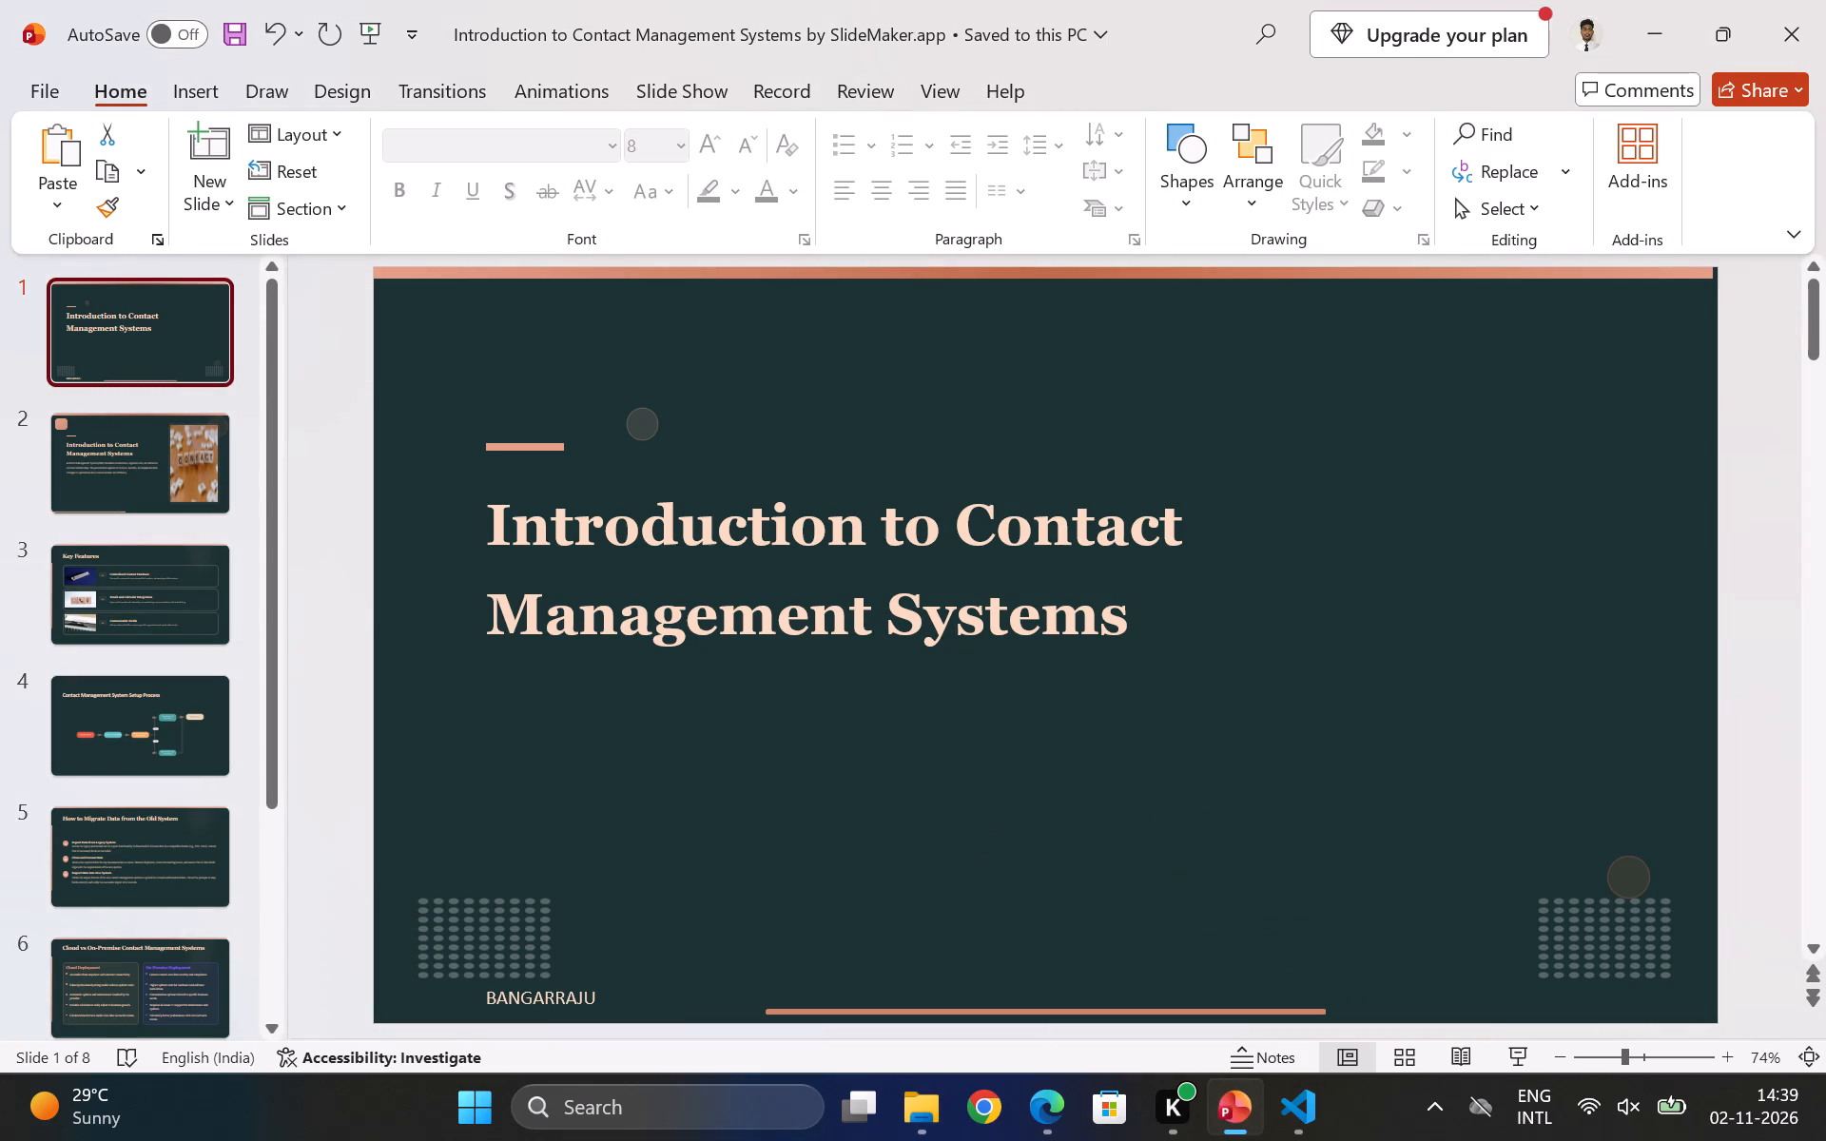
click(1661, 13)
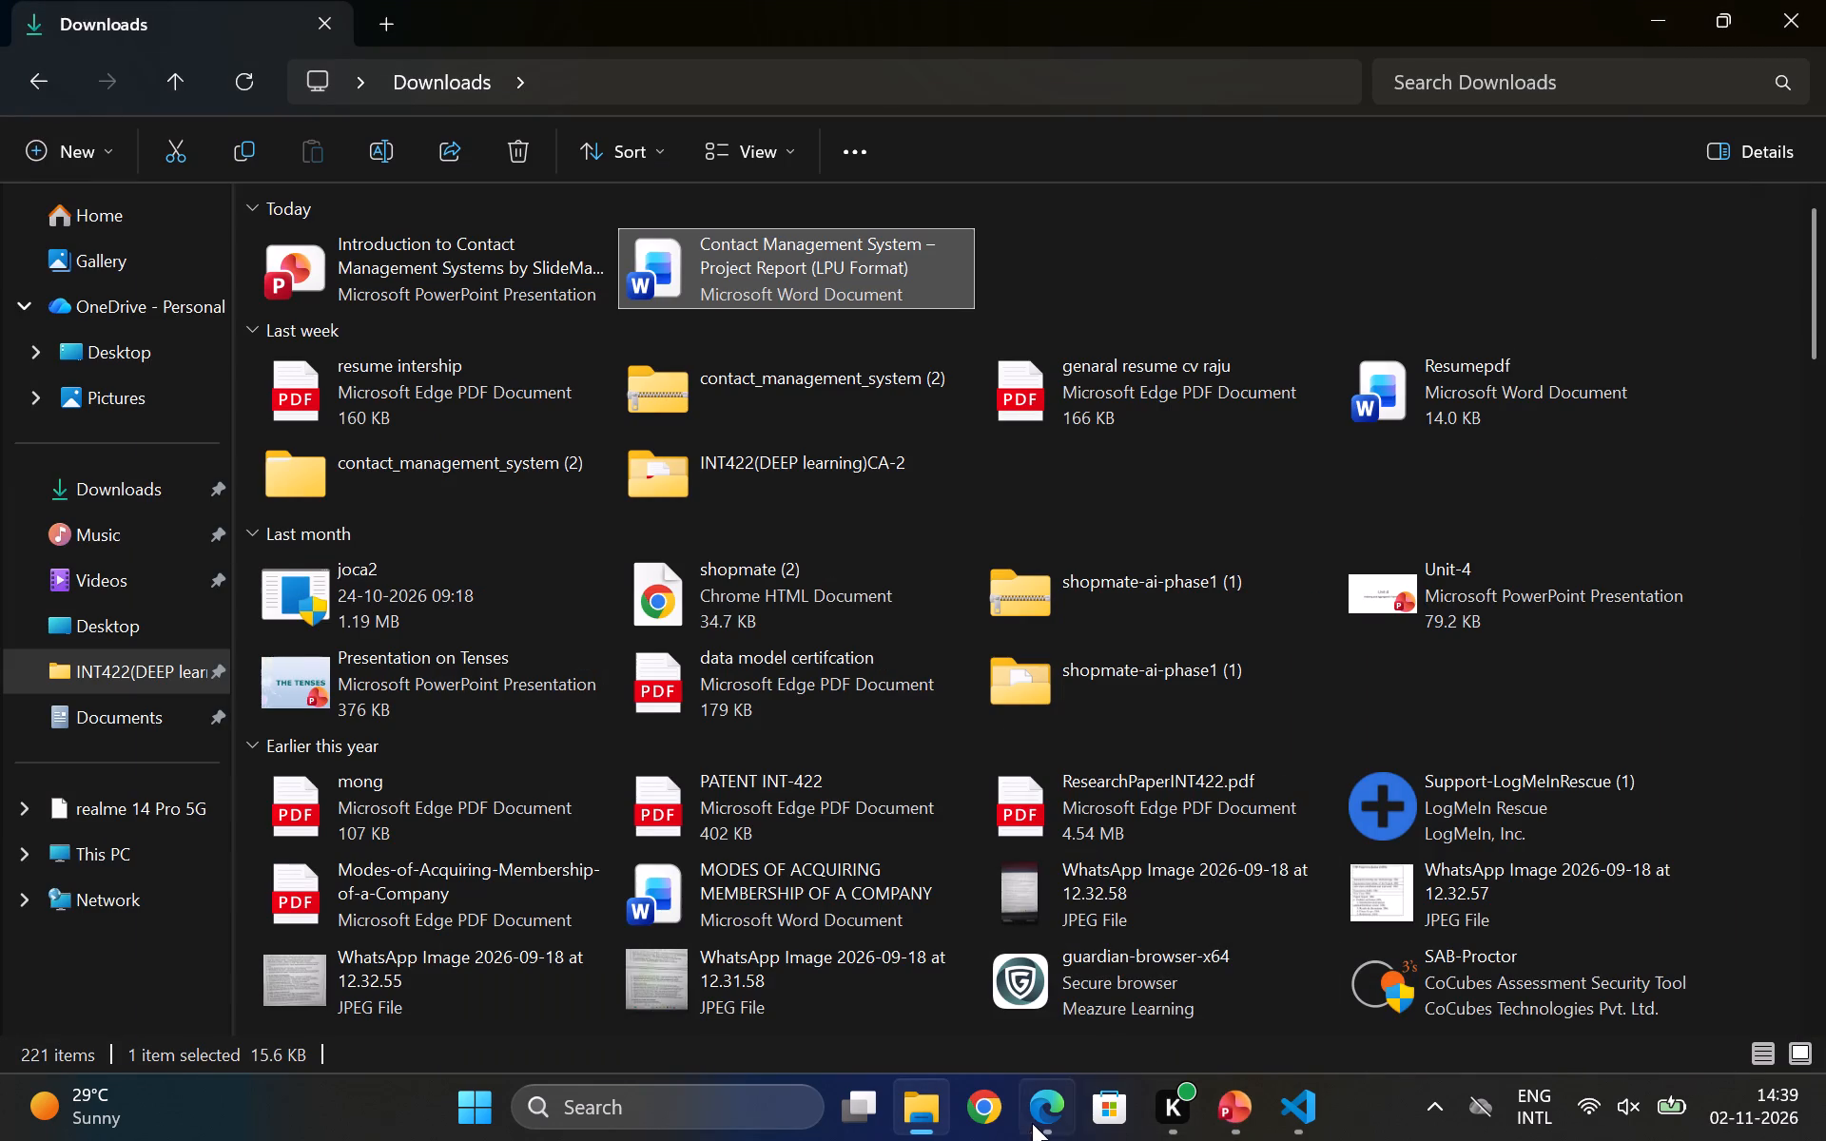
Switch to the Edge window holding the exported Contact Management System report PDF.
click(1054, 843)
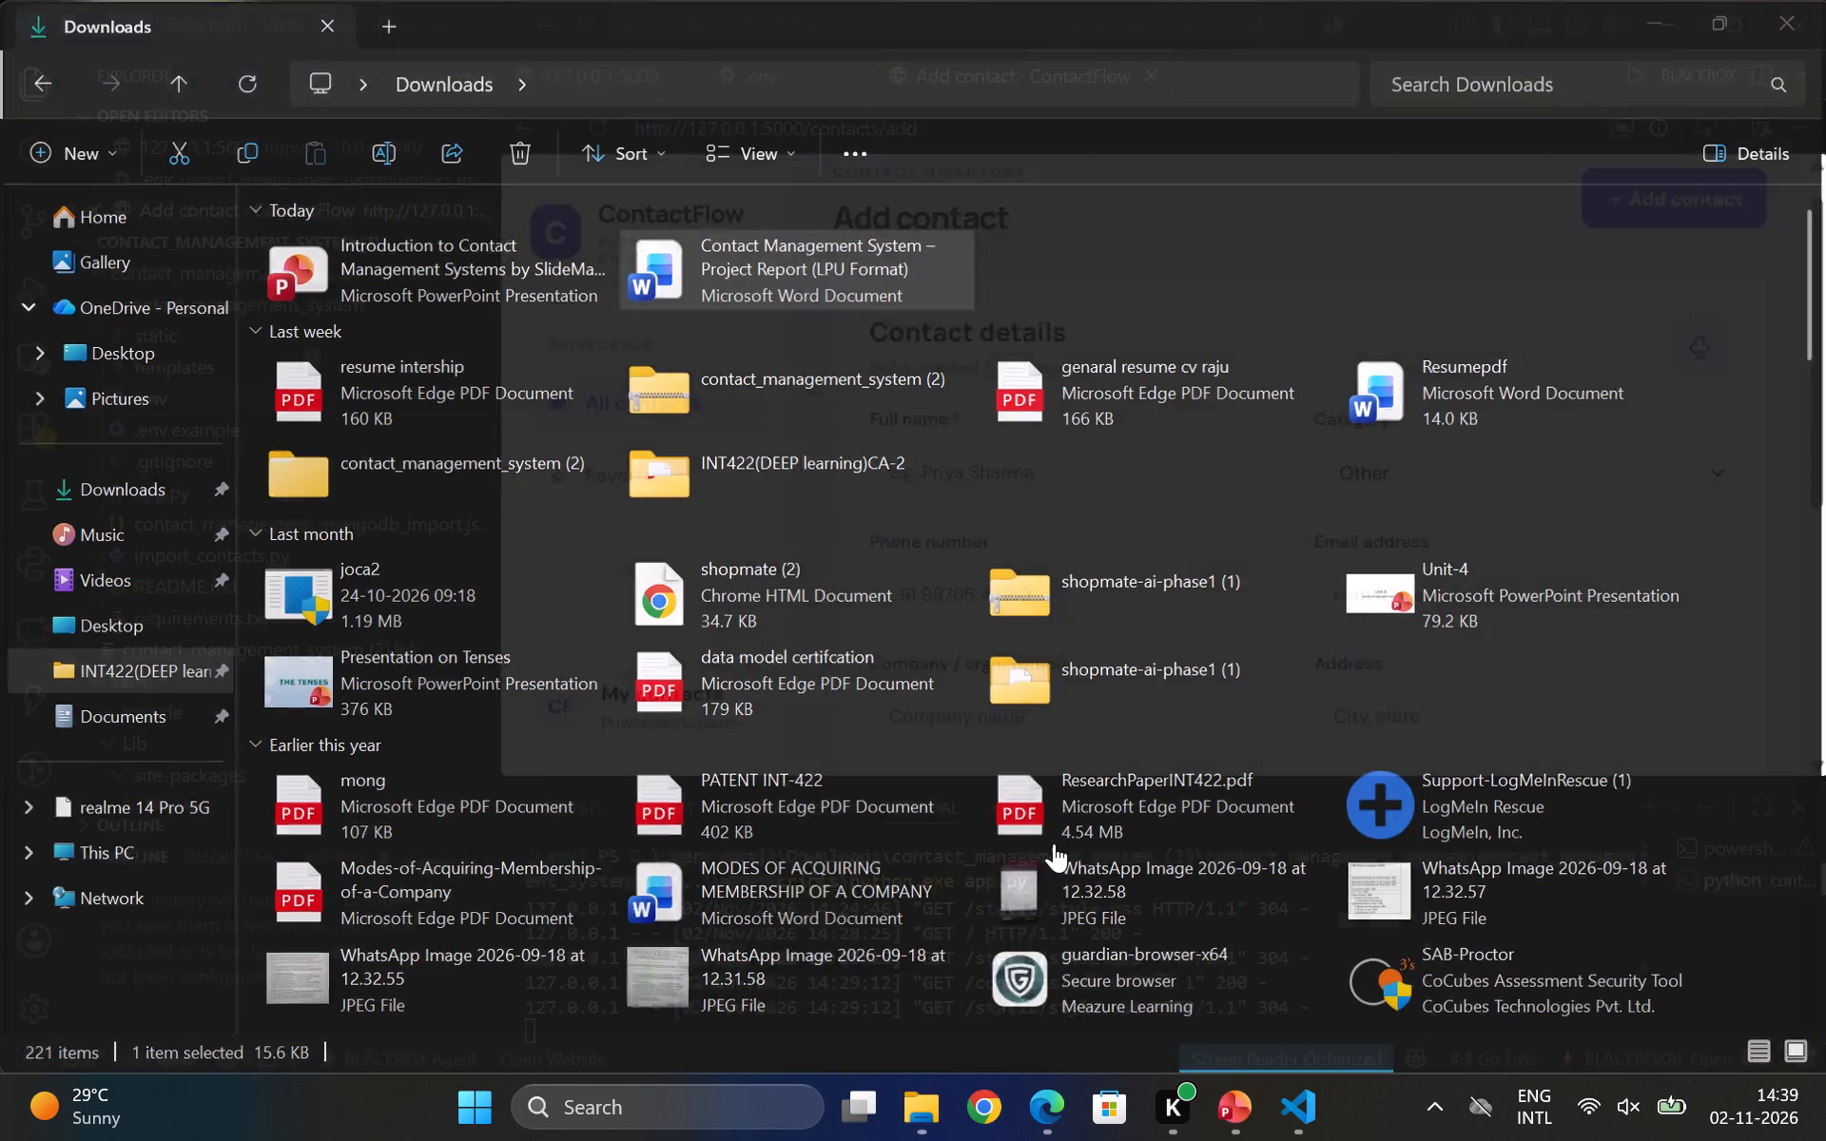
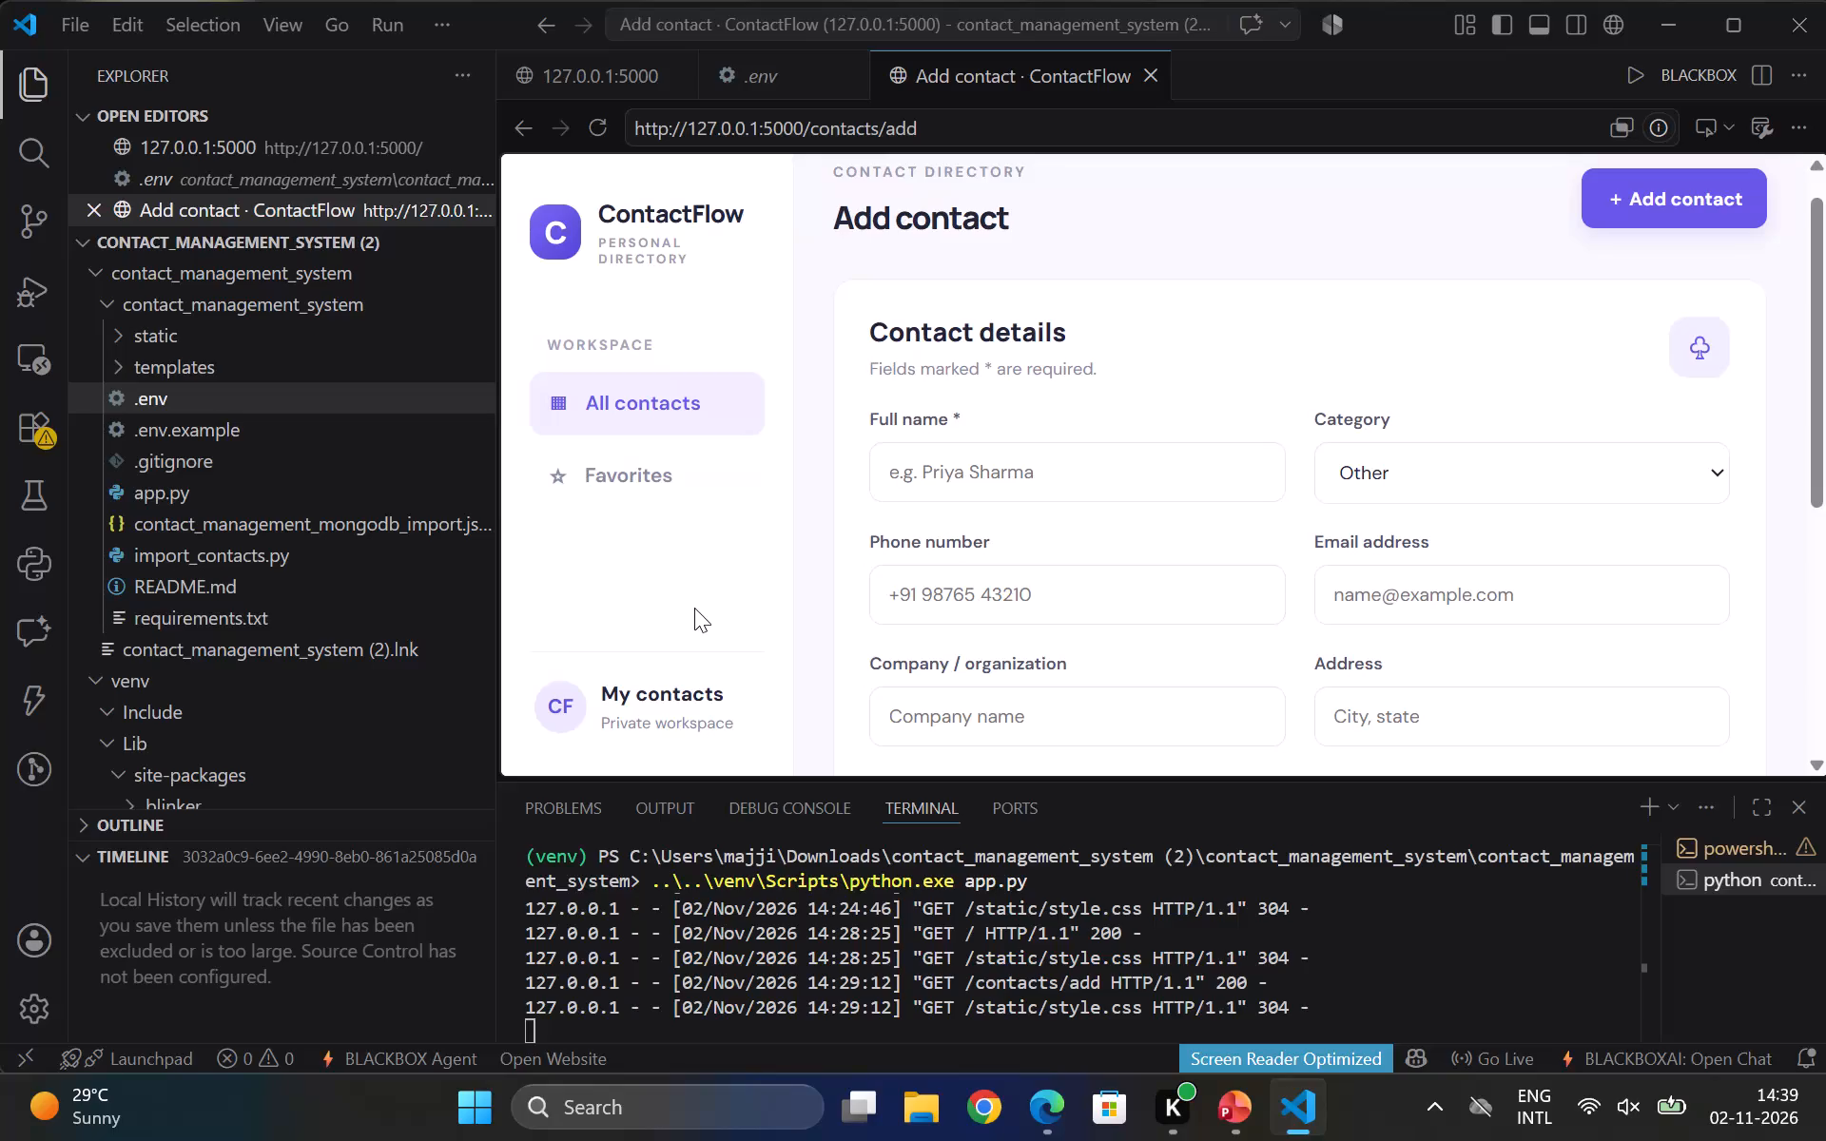
Switch to PowerPoint to view the title slide of the Introduction to Contact Management Systems presentation.
click(1222, 1104)
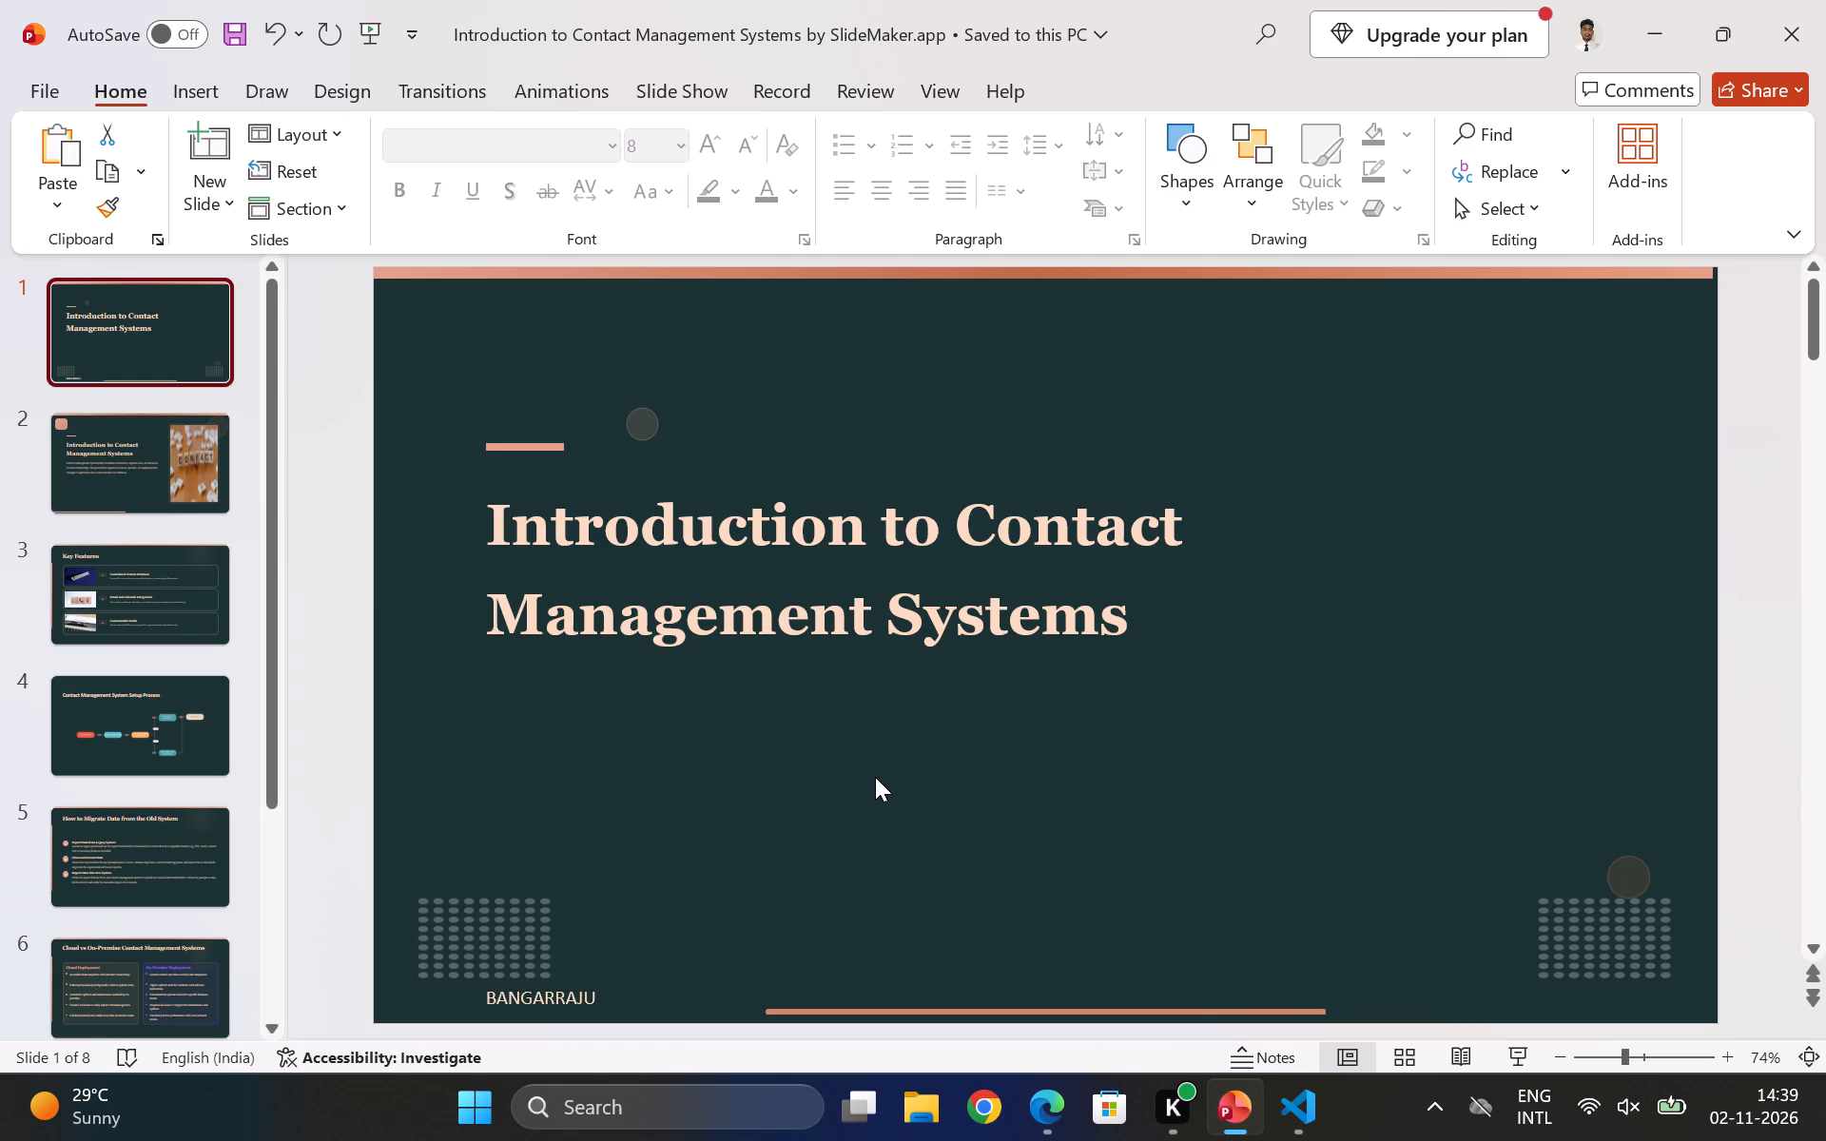
click(875, 777)
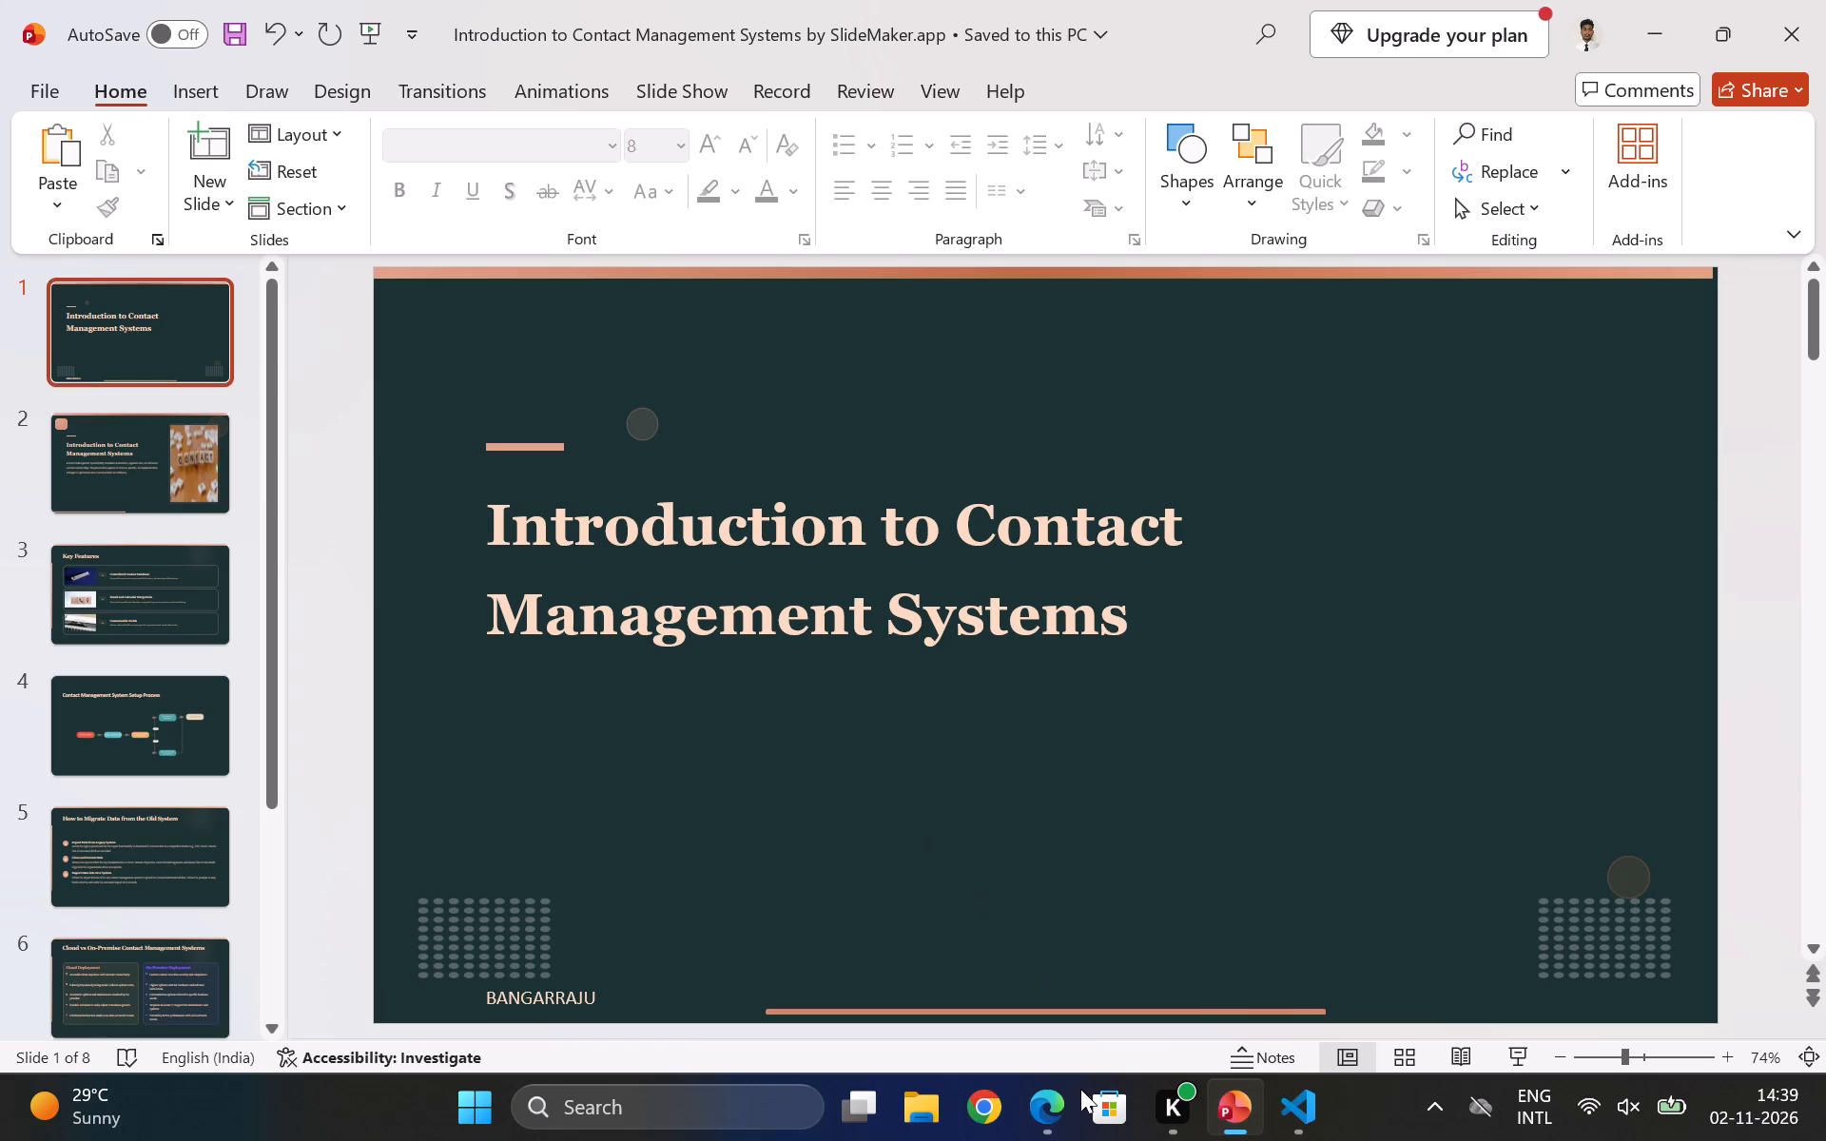
Switch to Edge and review the exported Contact Management System report PDF from the title page through the references, then return to the first page.
click(1025, 1091)
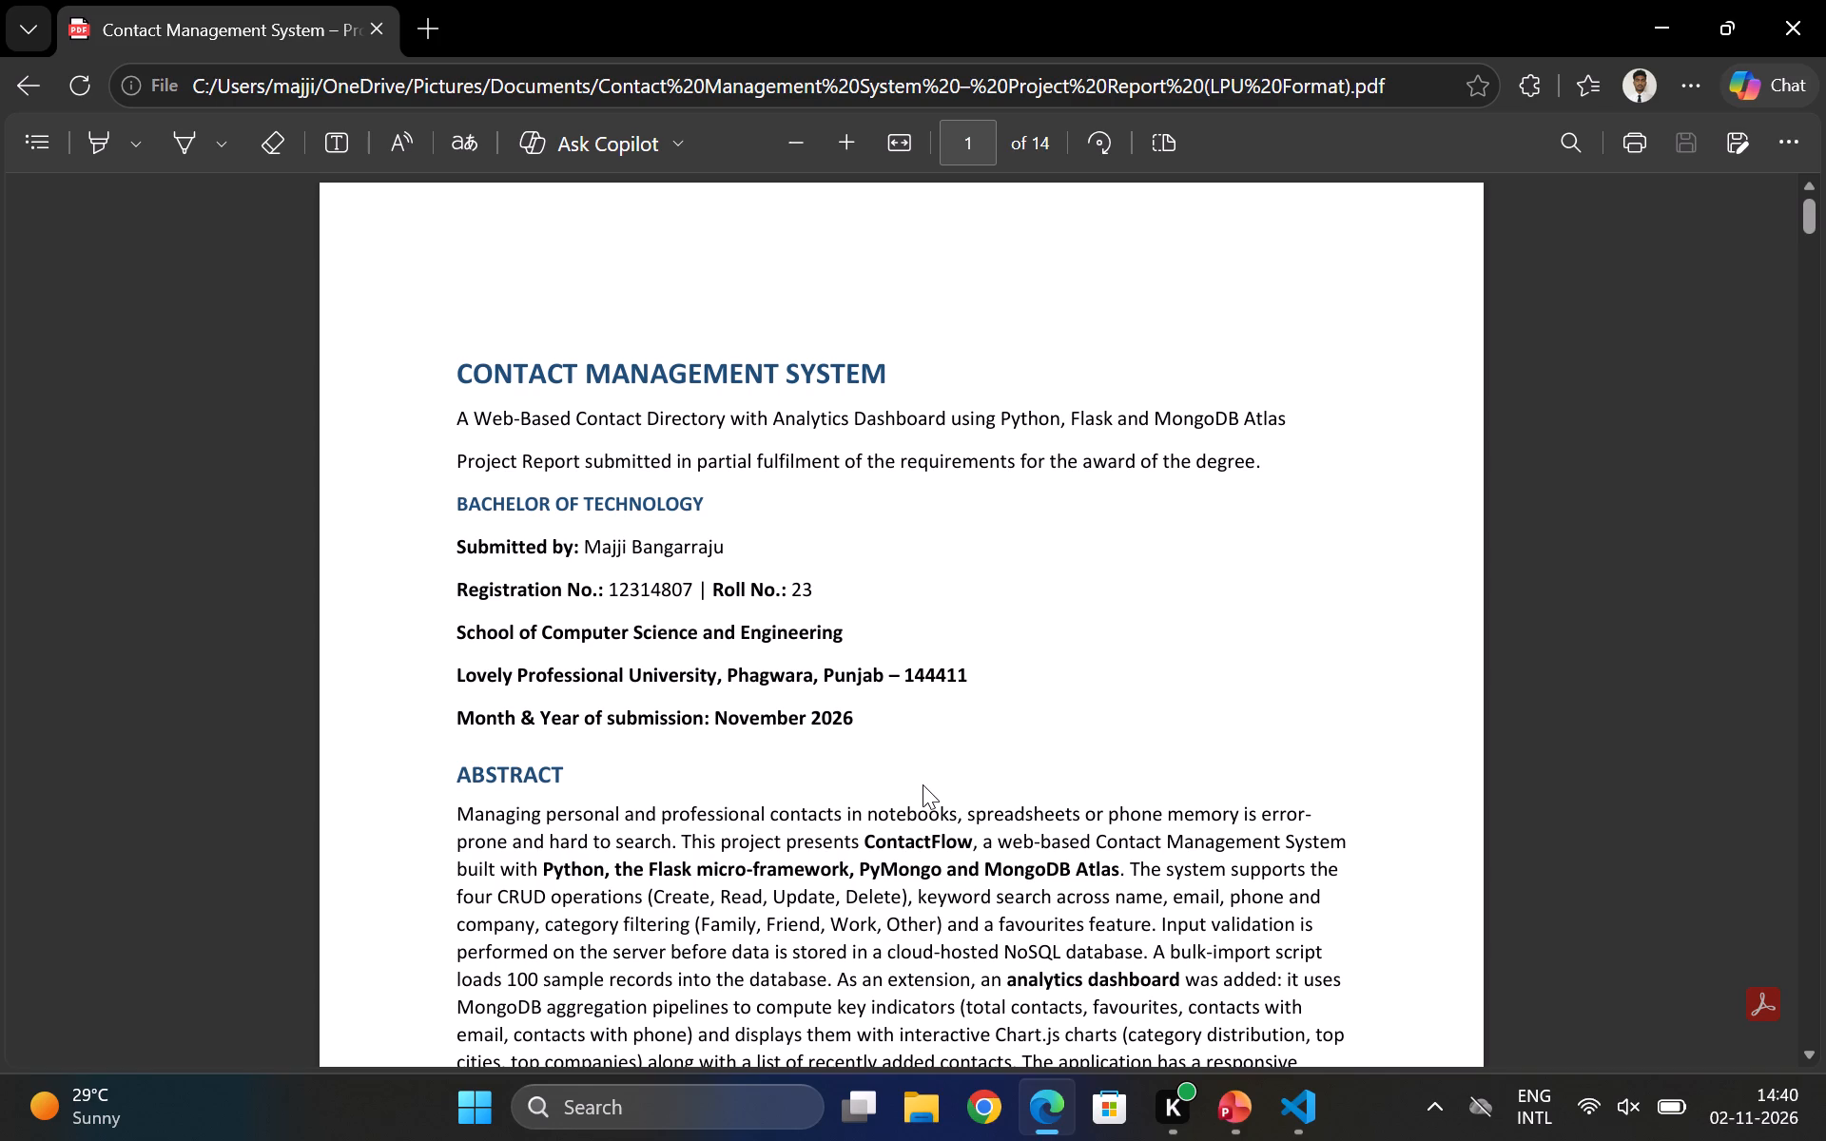
scroll(923, 784, down, 1)
scroll(923, 784, up, 2)
scroll(923, 784, down, 1)
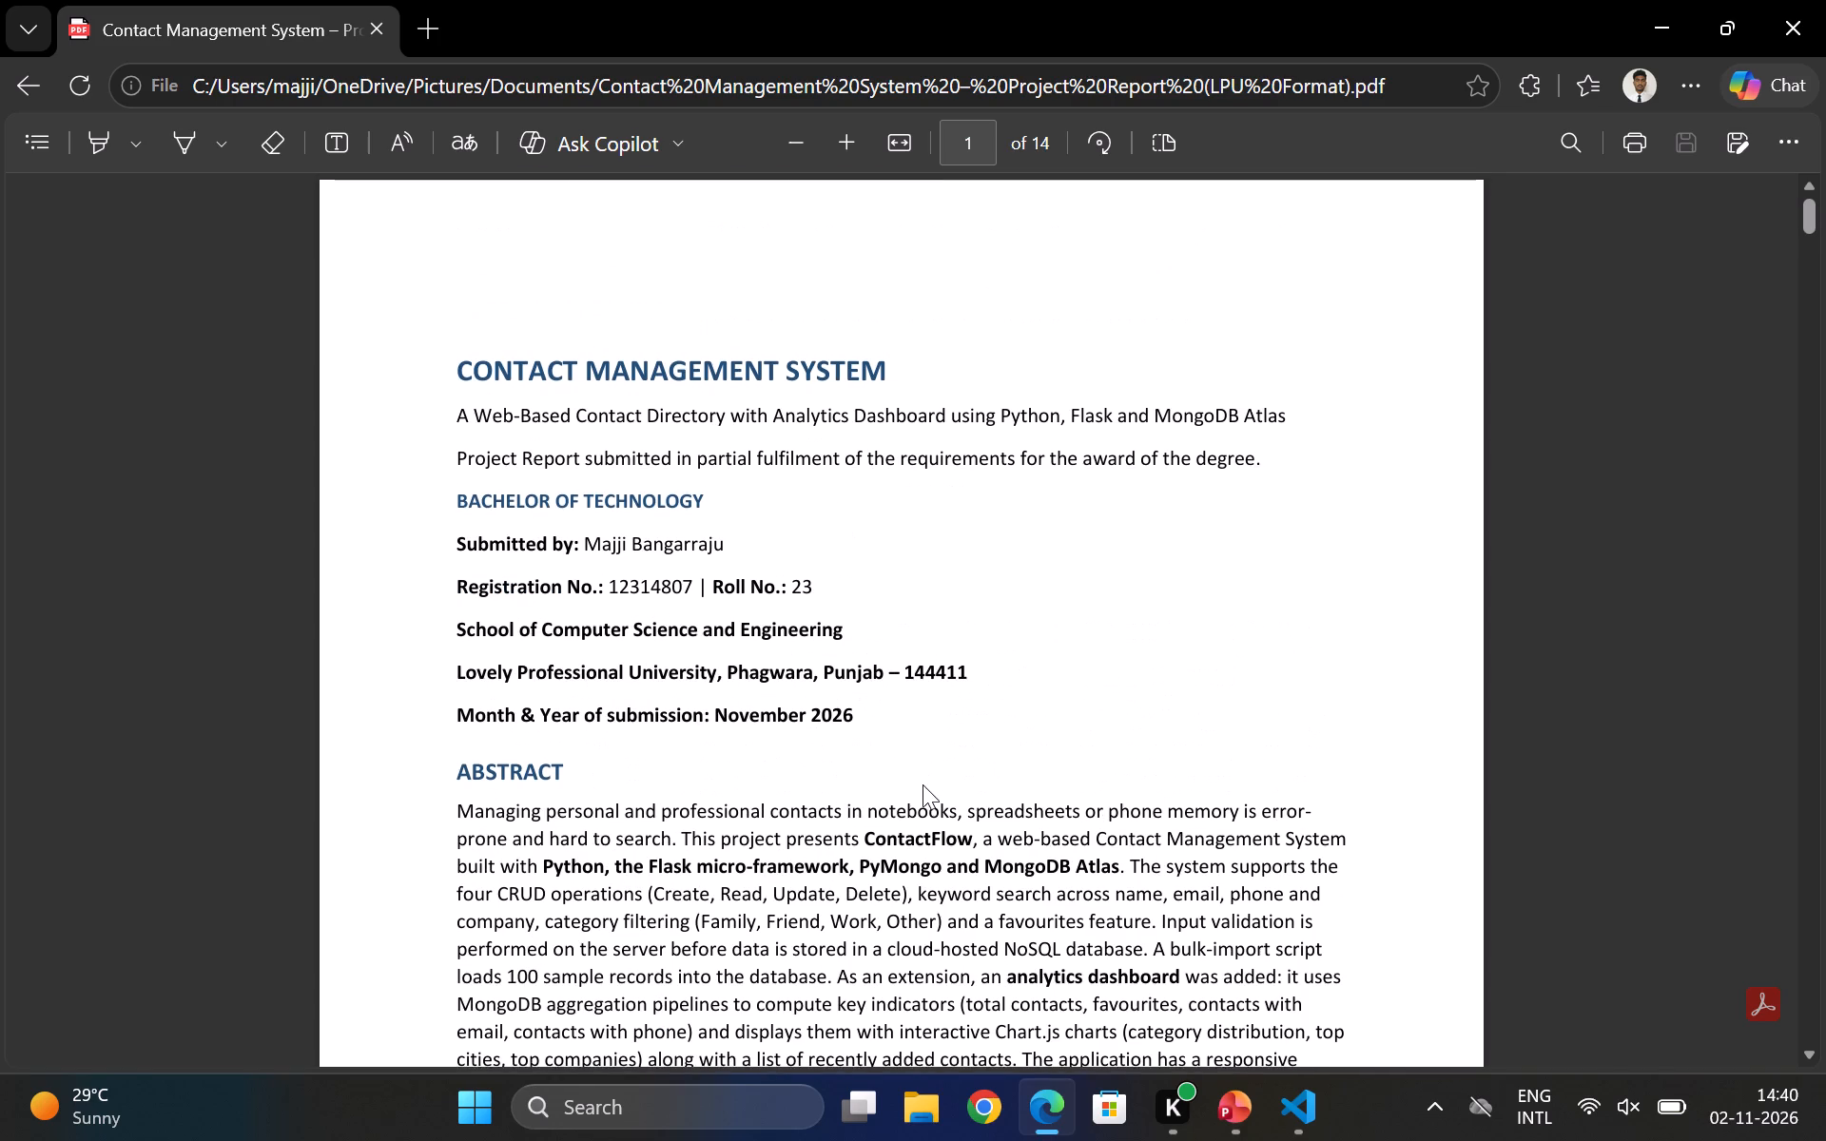
scroll(923, 784, down, 11)
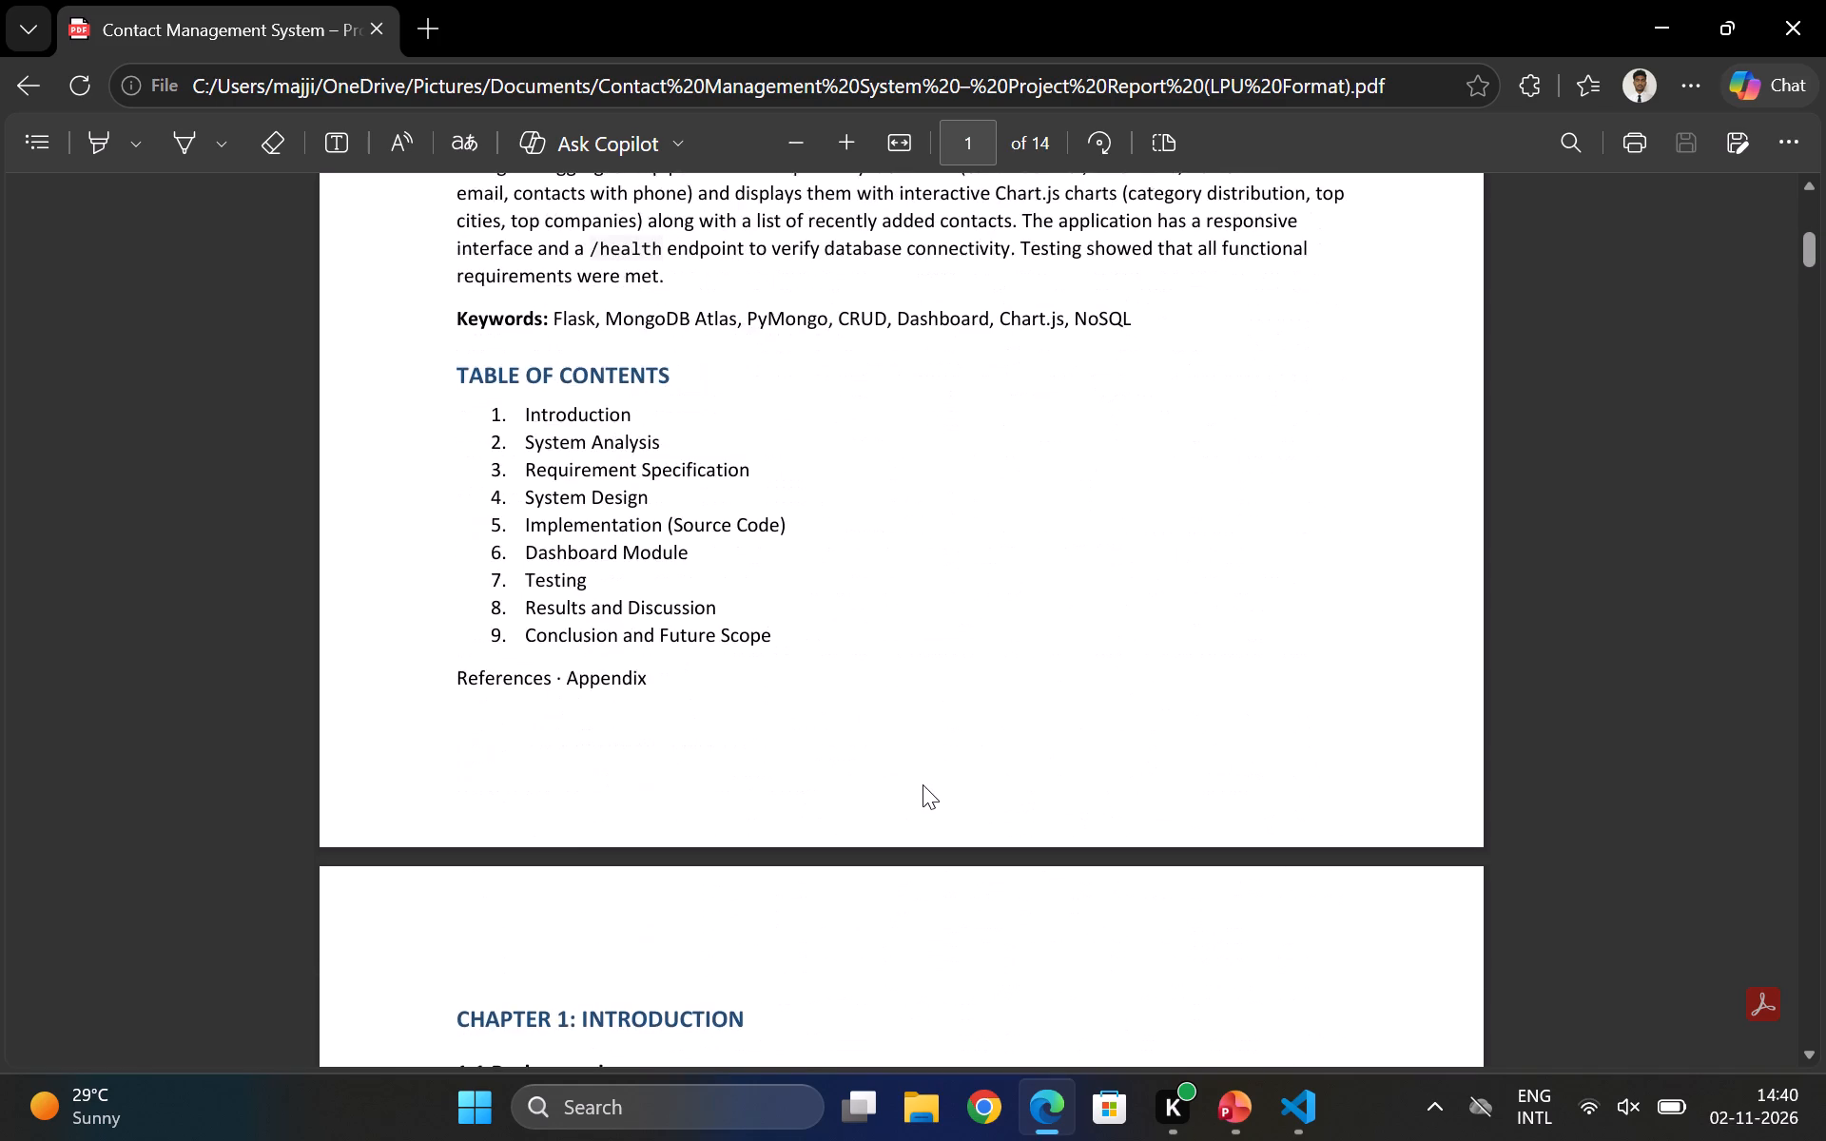
scroll(923, 784, down, 11)
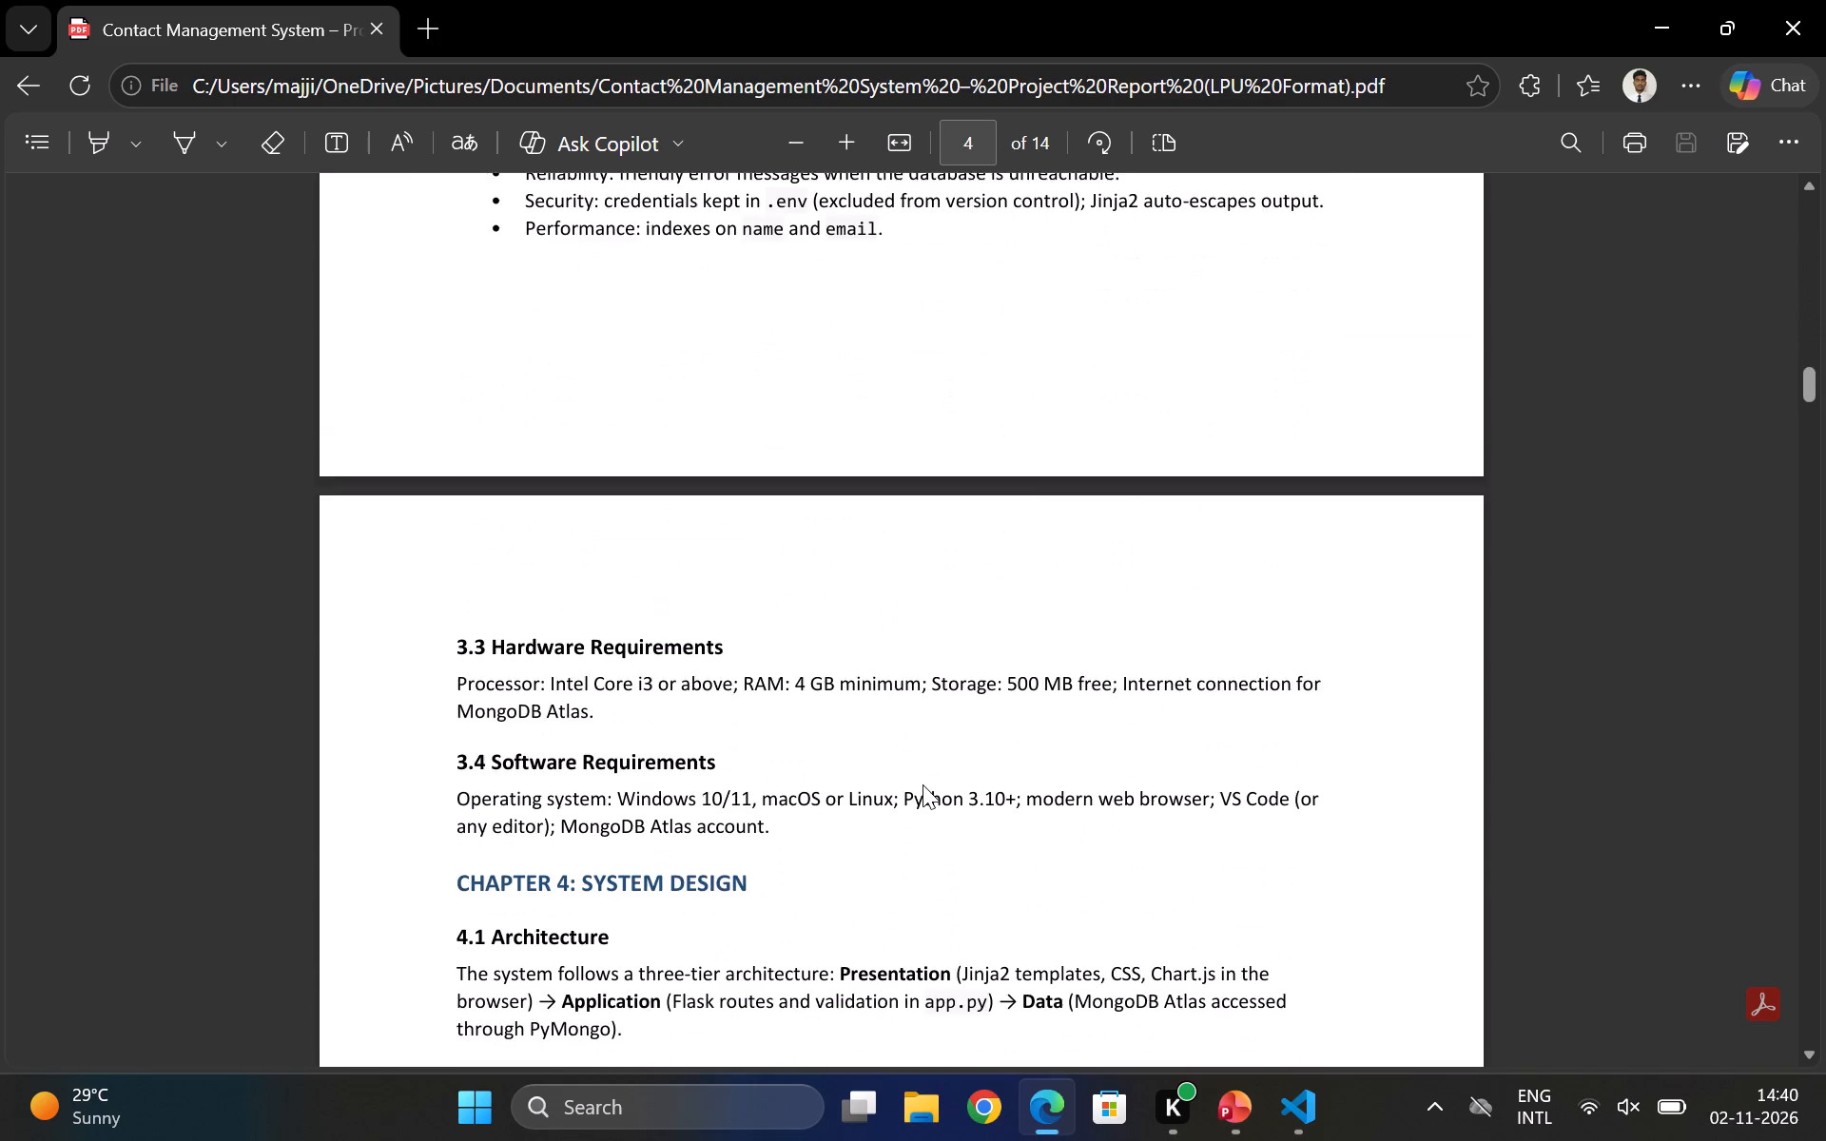
scroll(923, 784, down, 11)
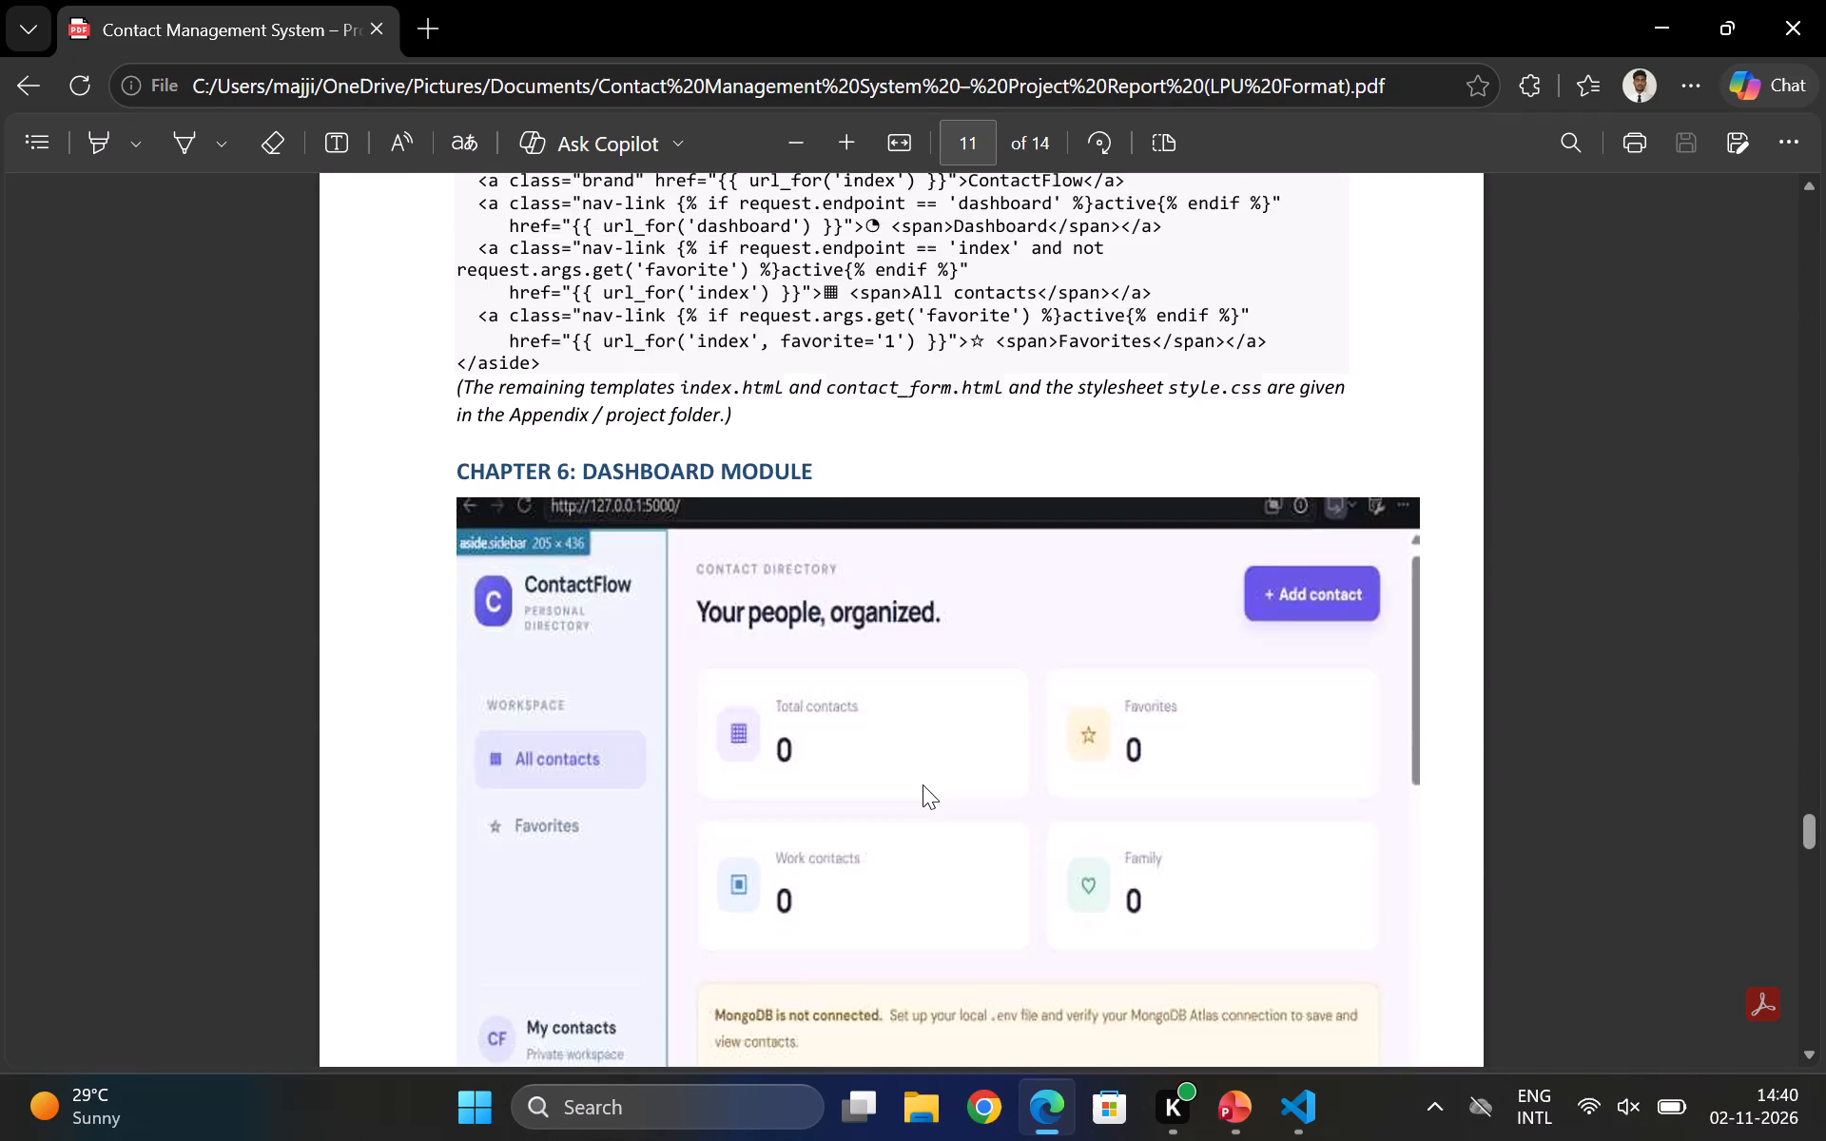
scroll(923, 784, down, 10)
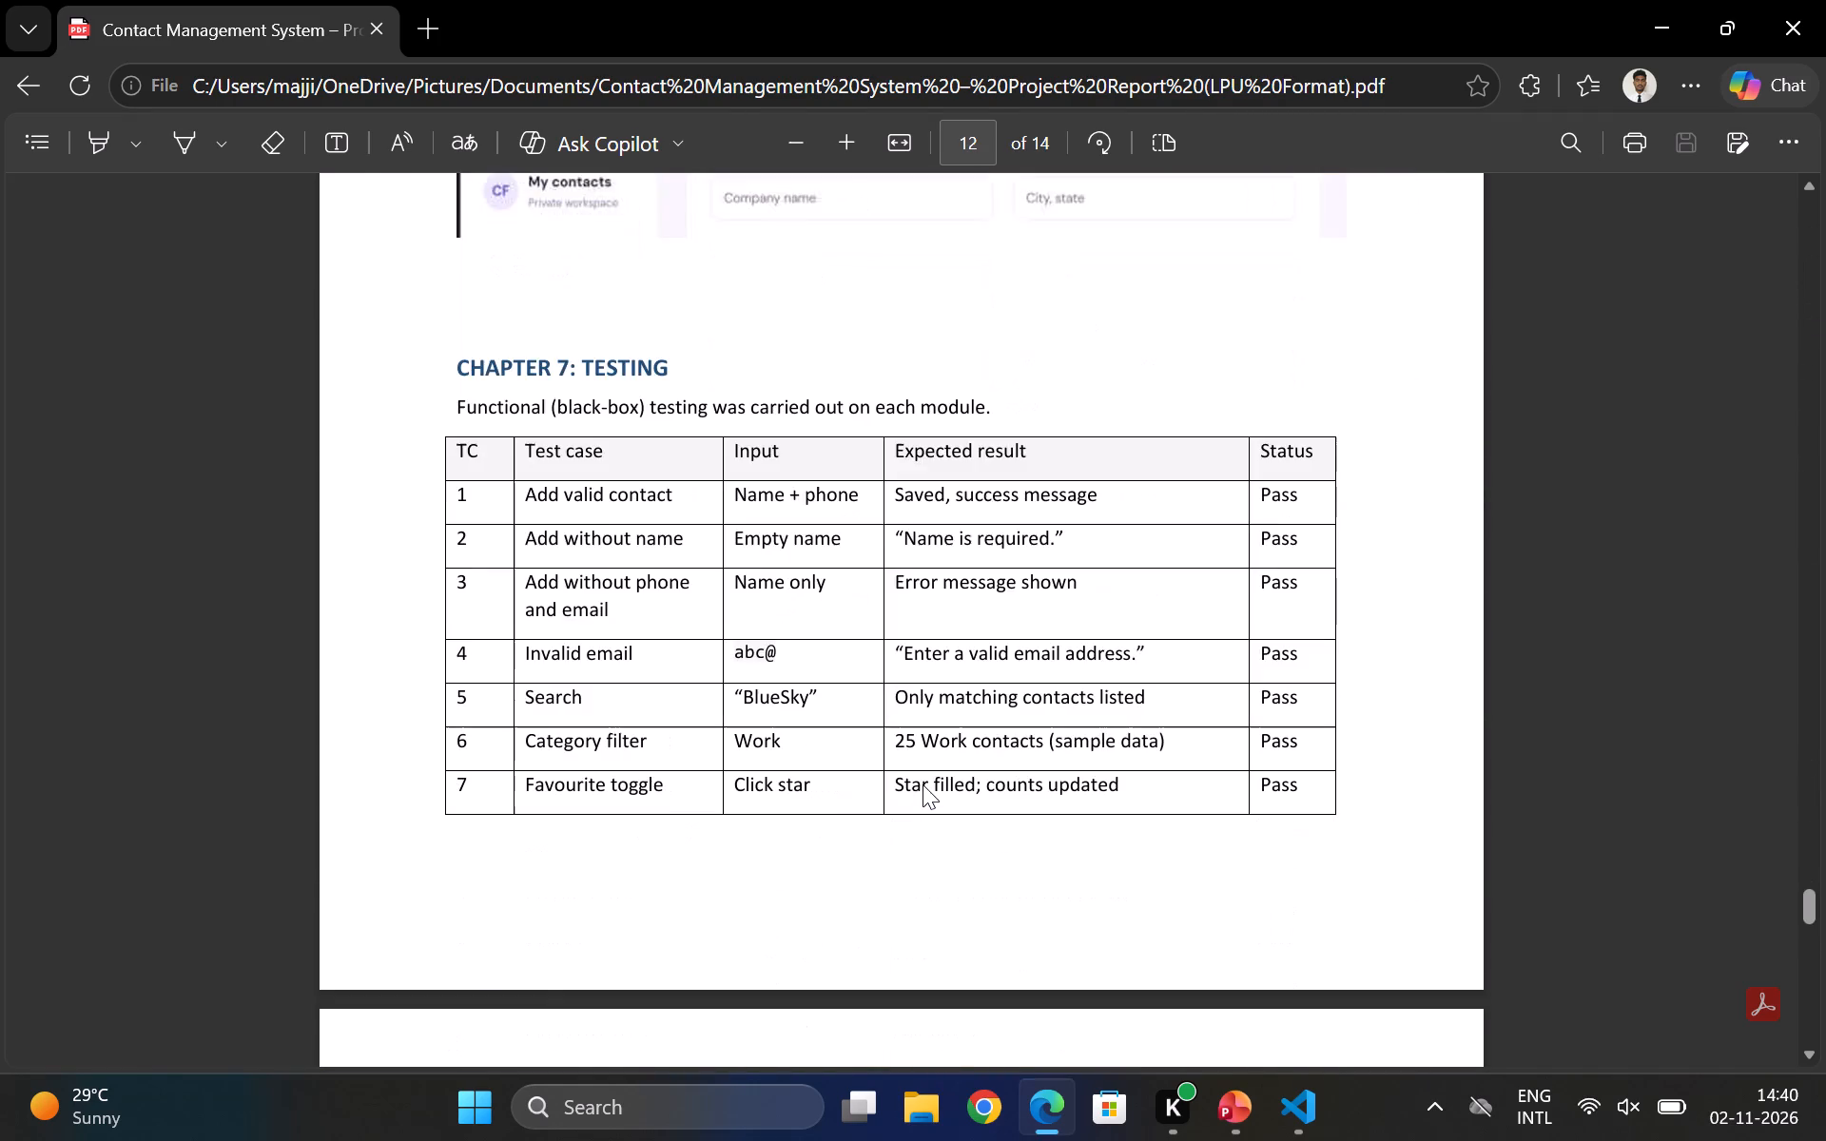
scroll(923, 784, down, 9)
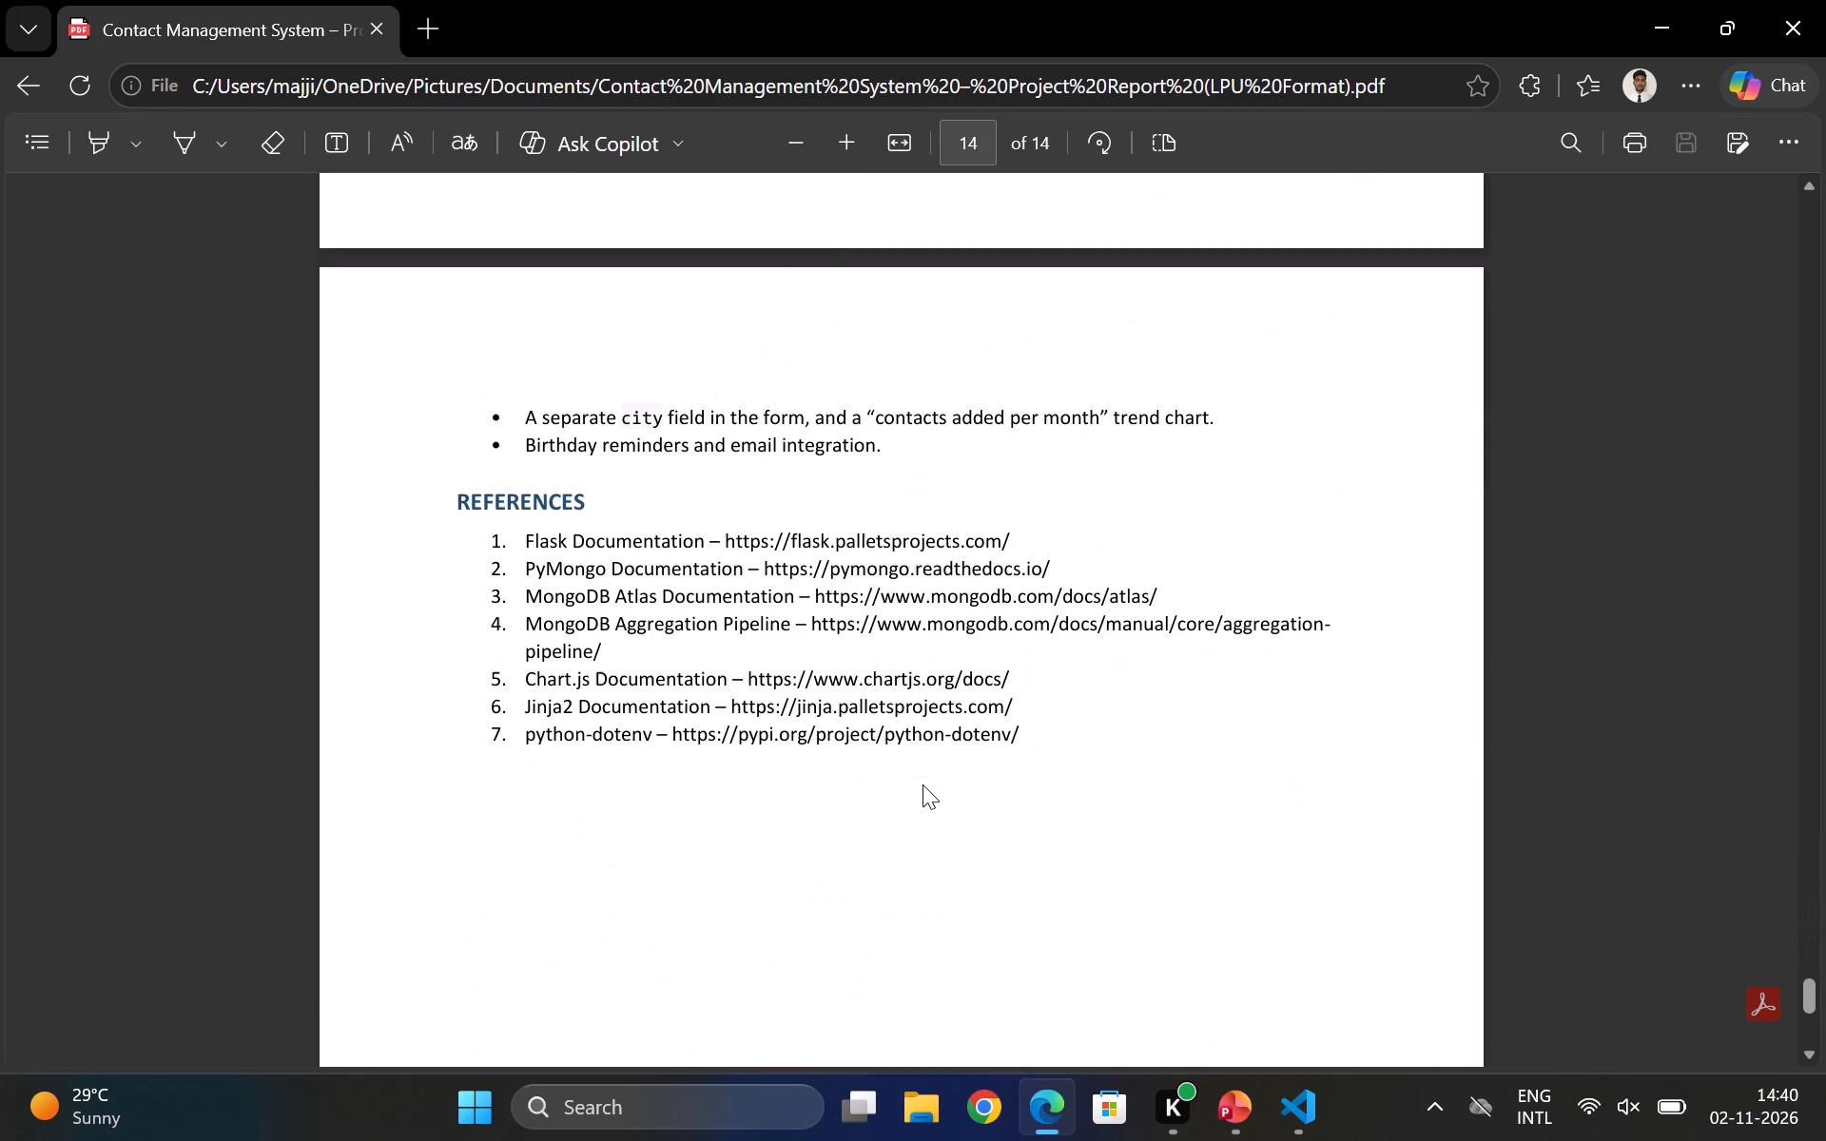
scroll(923, 784, up, 11)
scroll(923, 784, up, 19)
scroll(923, 784, up, 8)
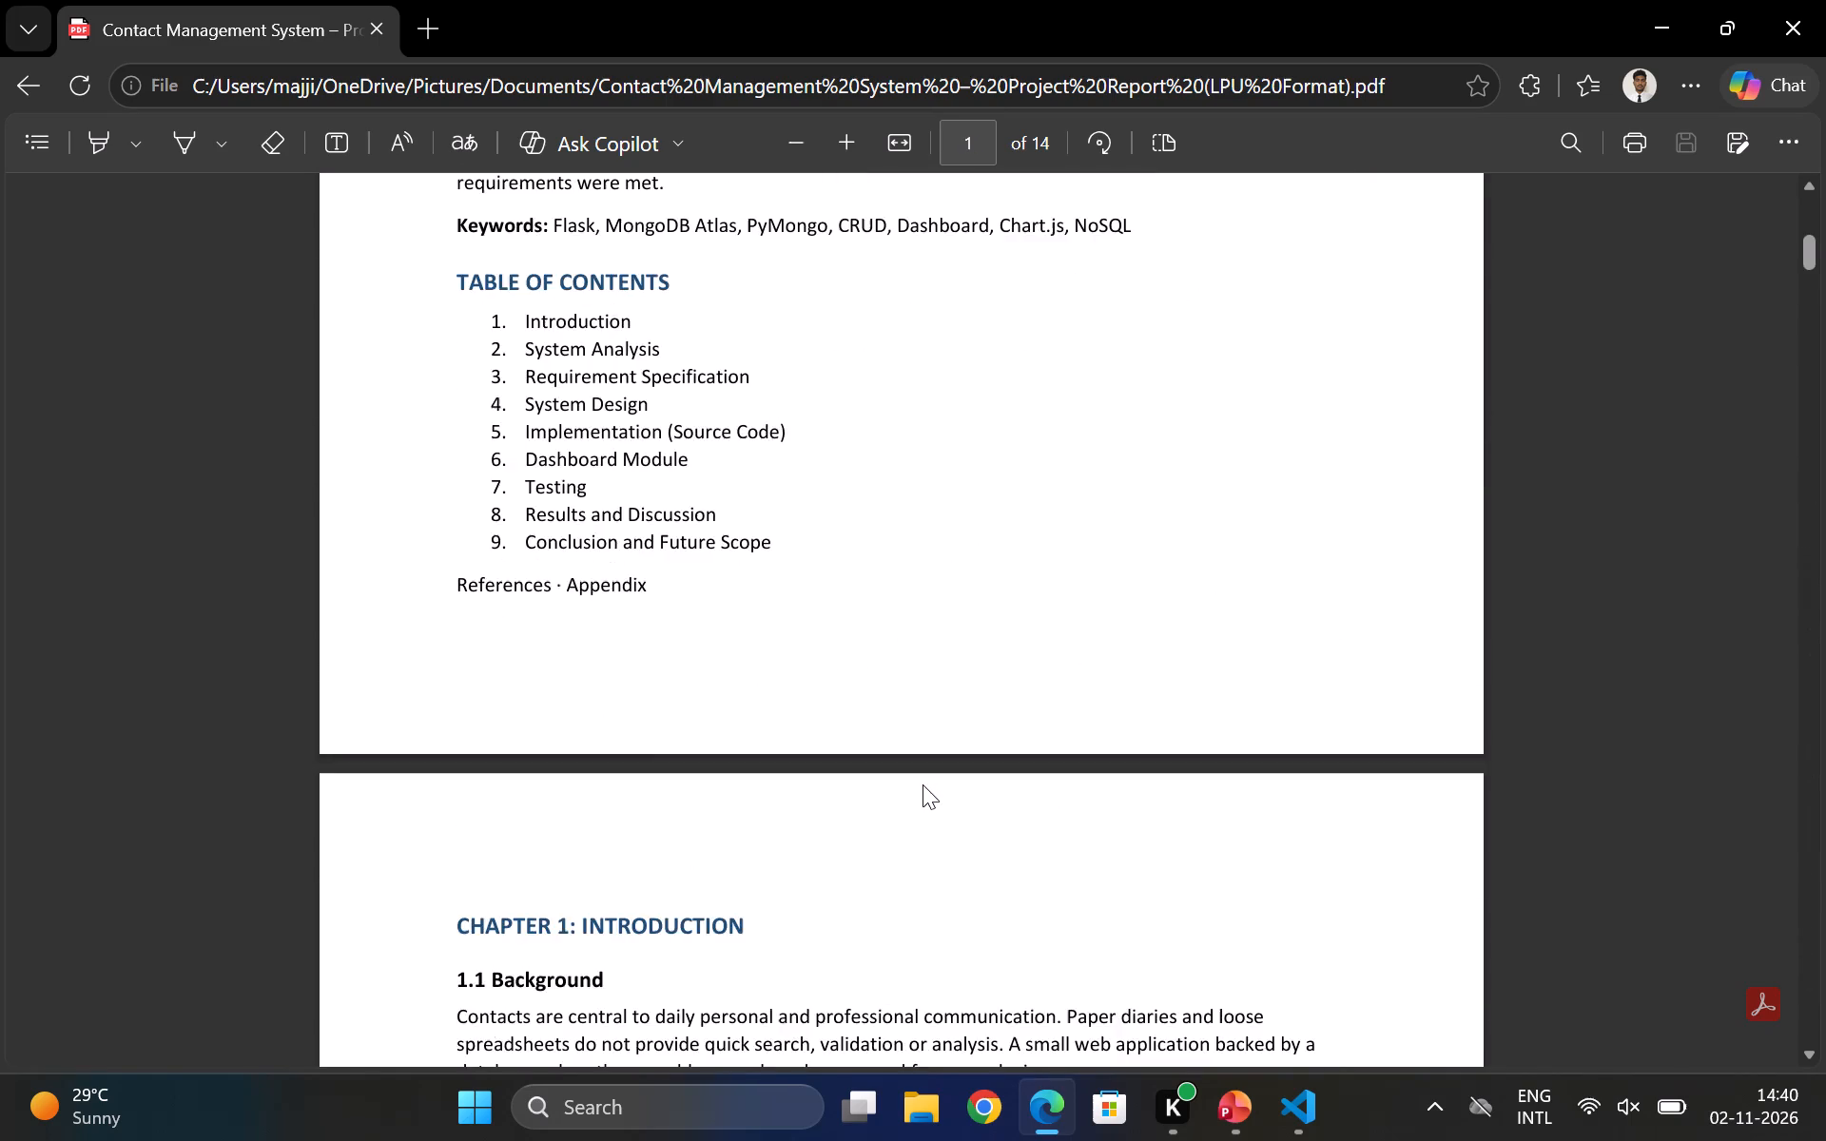
scroll(923, 784, up, 6)
scroll(923, 784, down, 1)
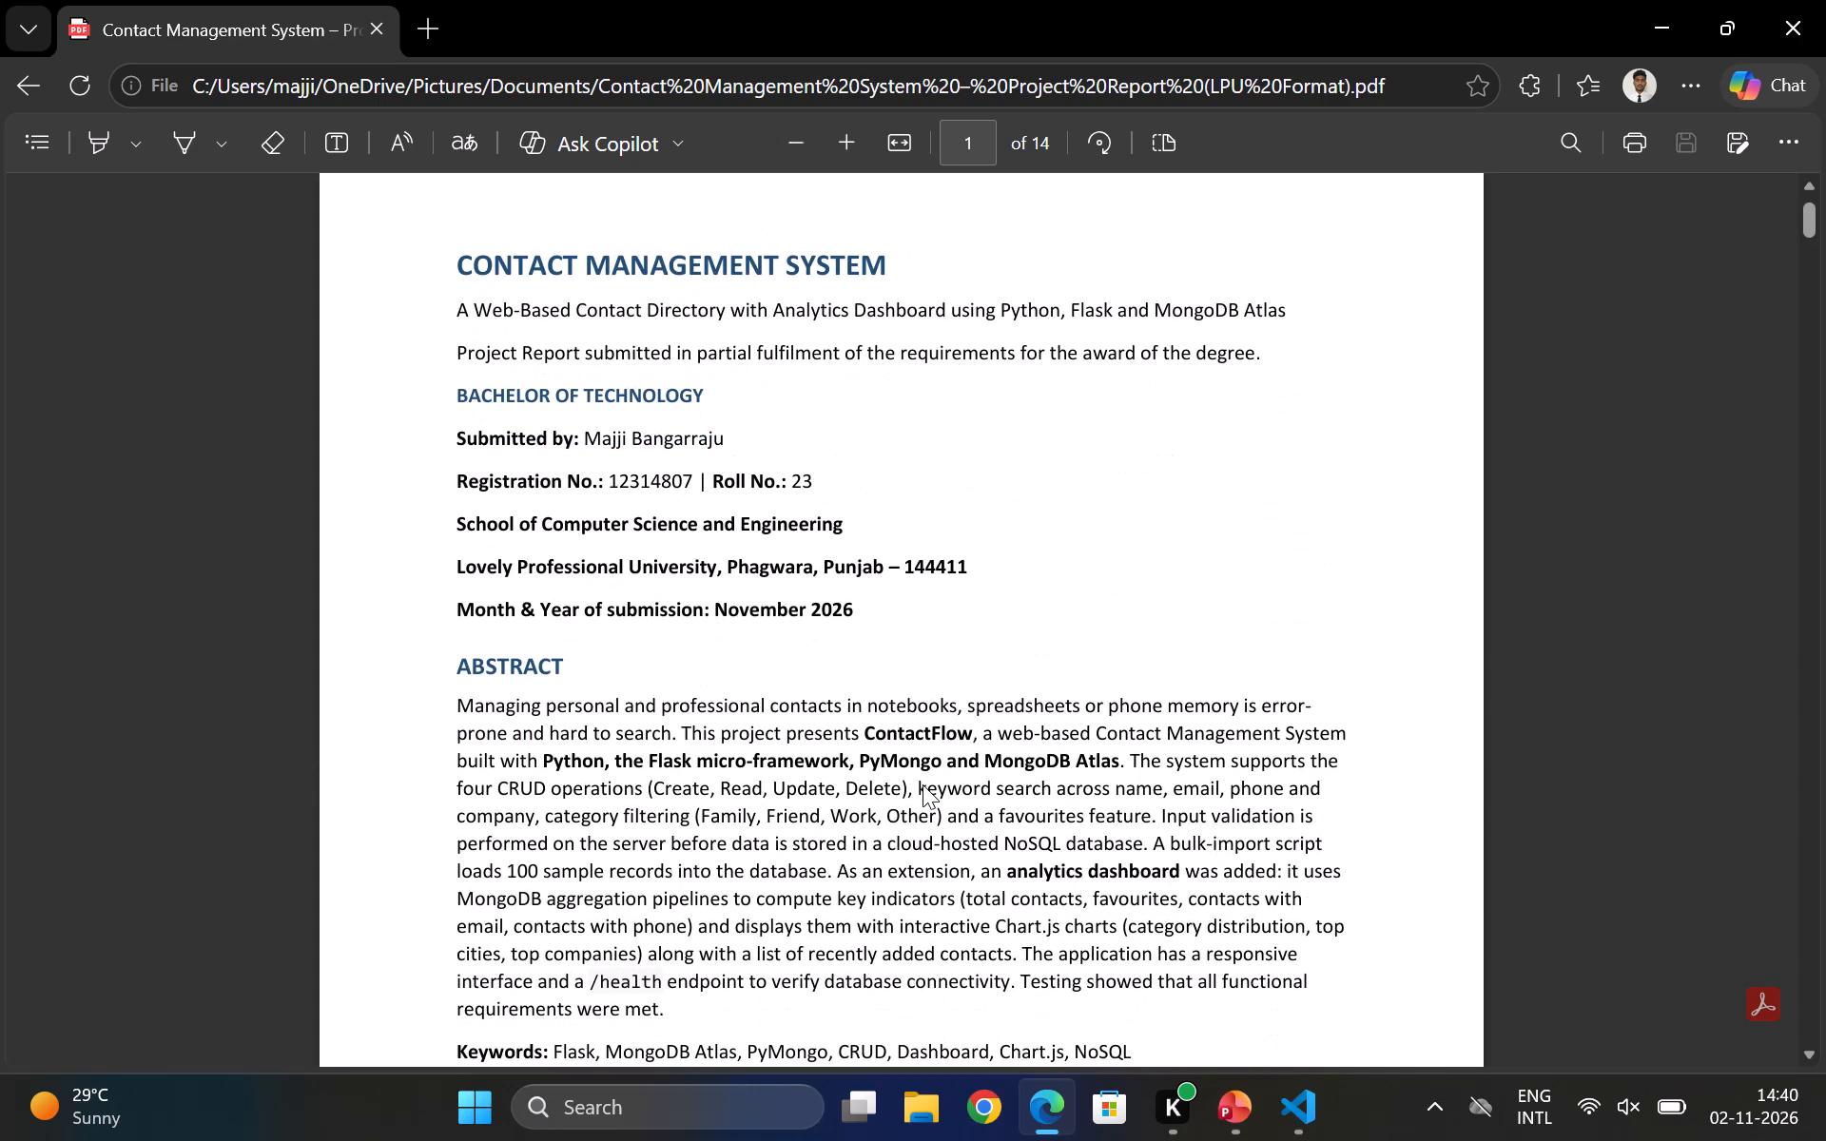
scroll(923, 784, down, 1)
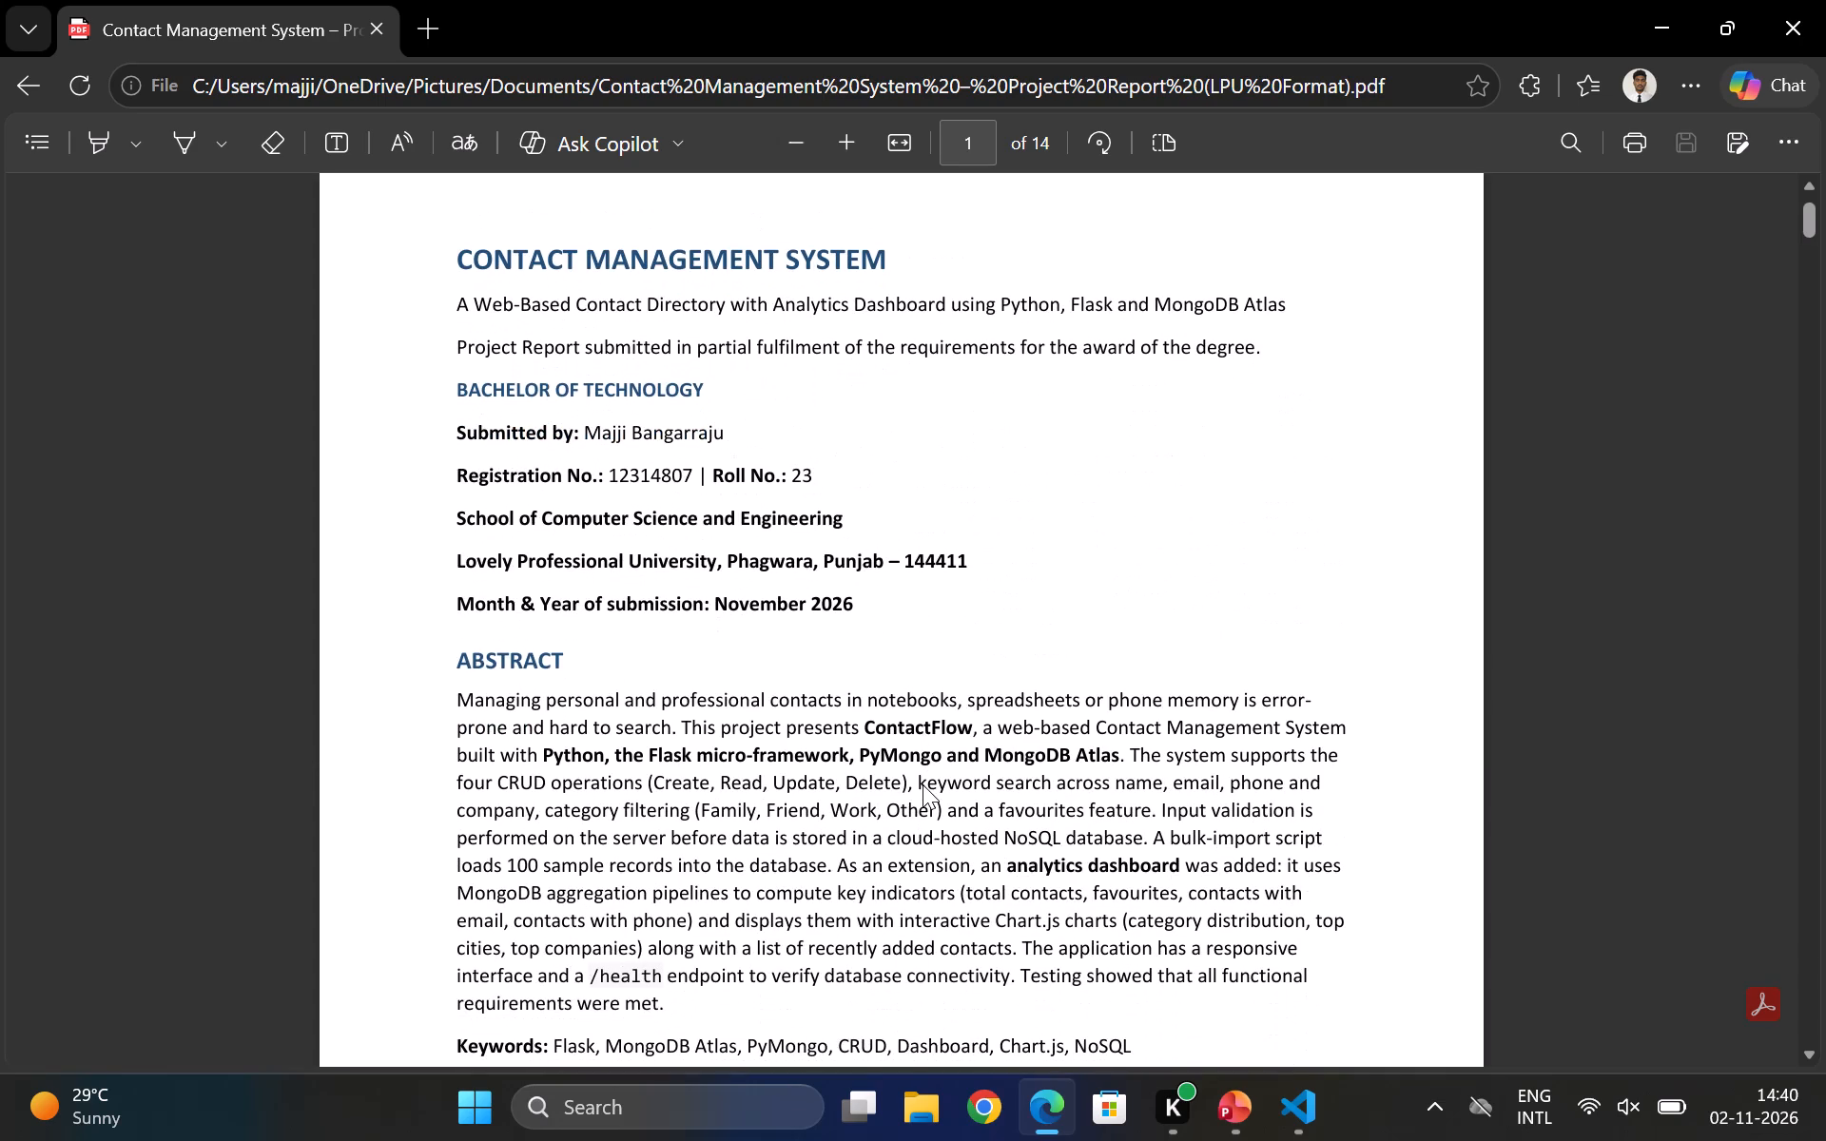
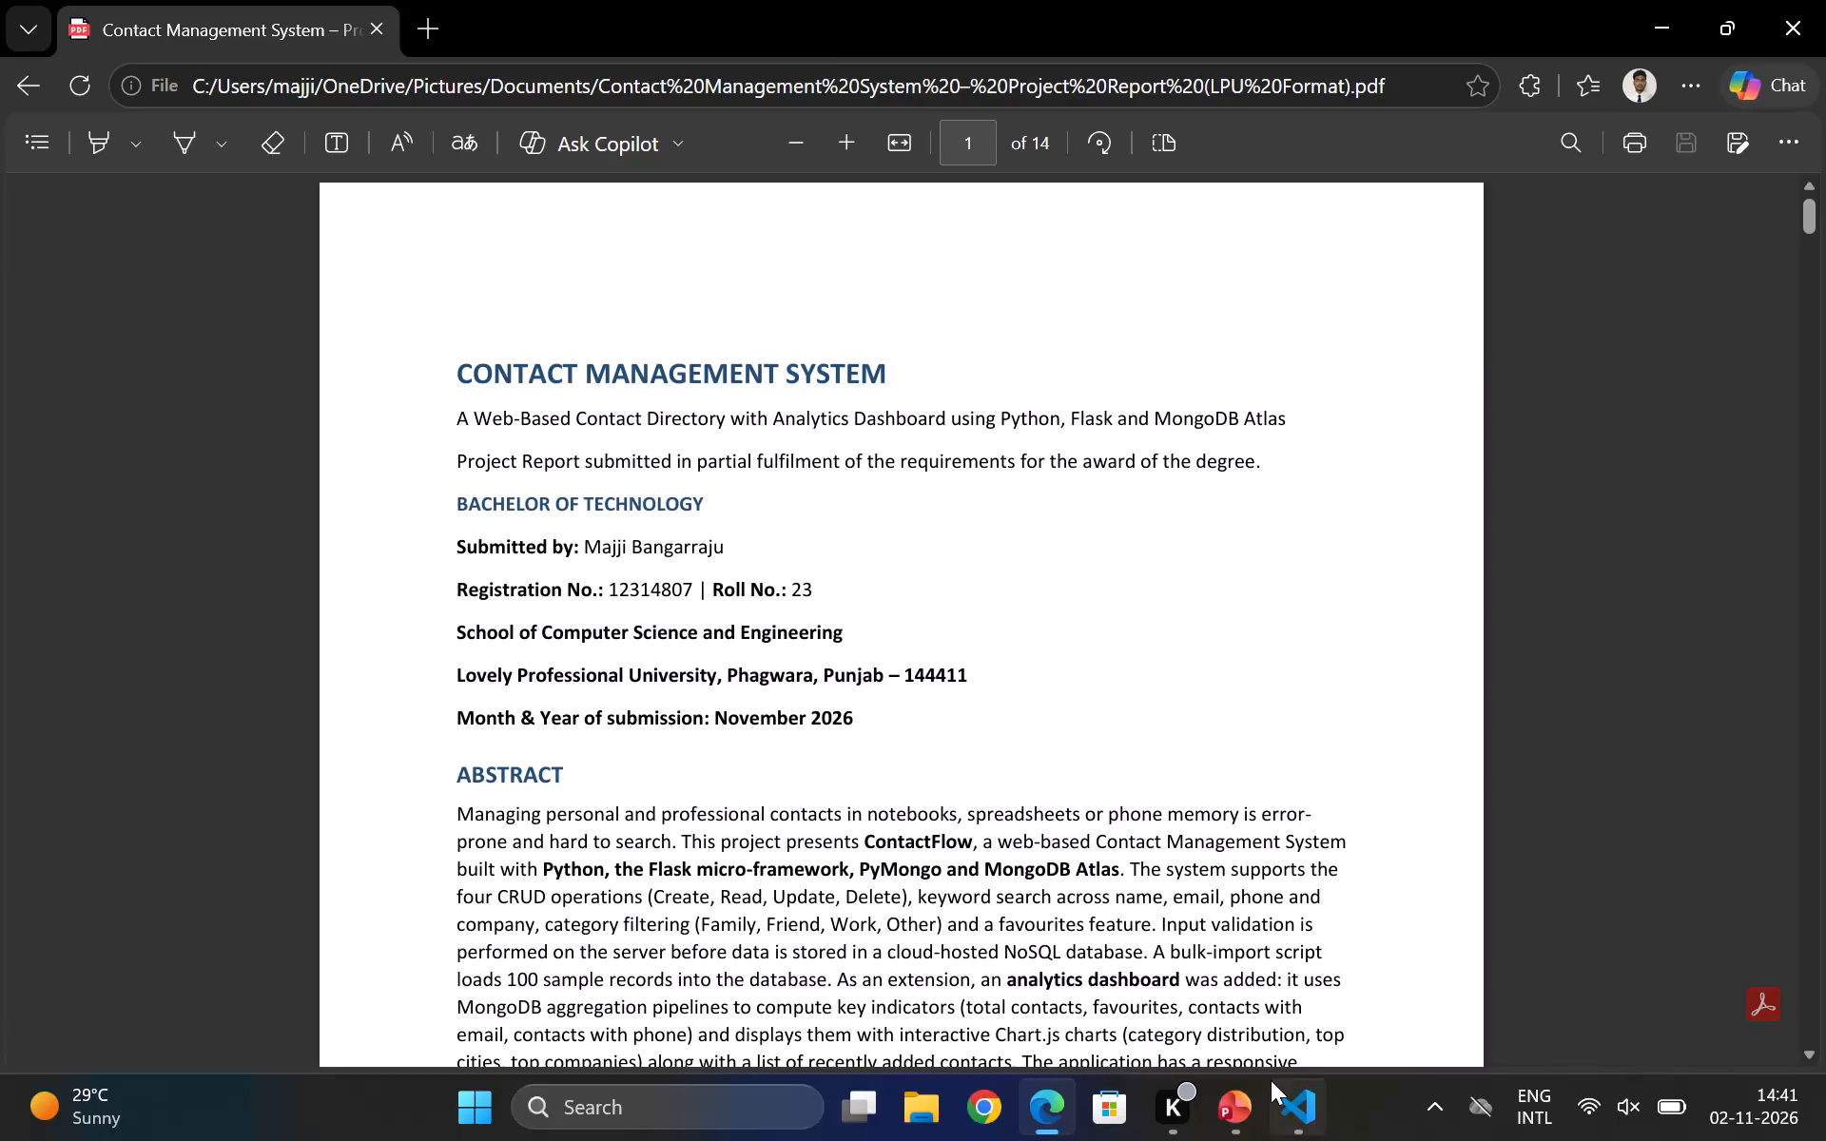
Switch to Visual Studio Code and close the Add contact page preview of ContactFlow.
click(1275, 1094)
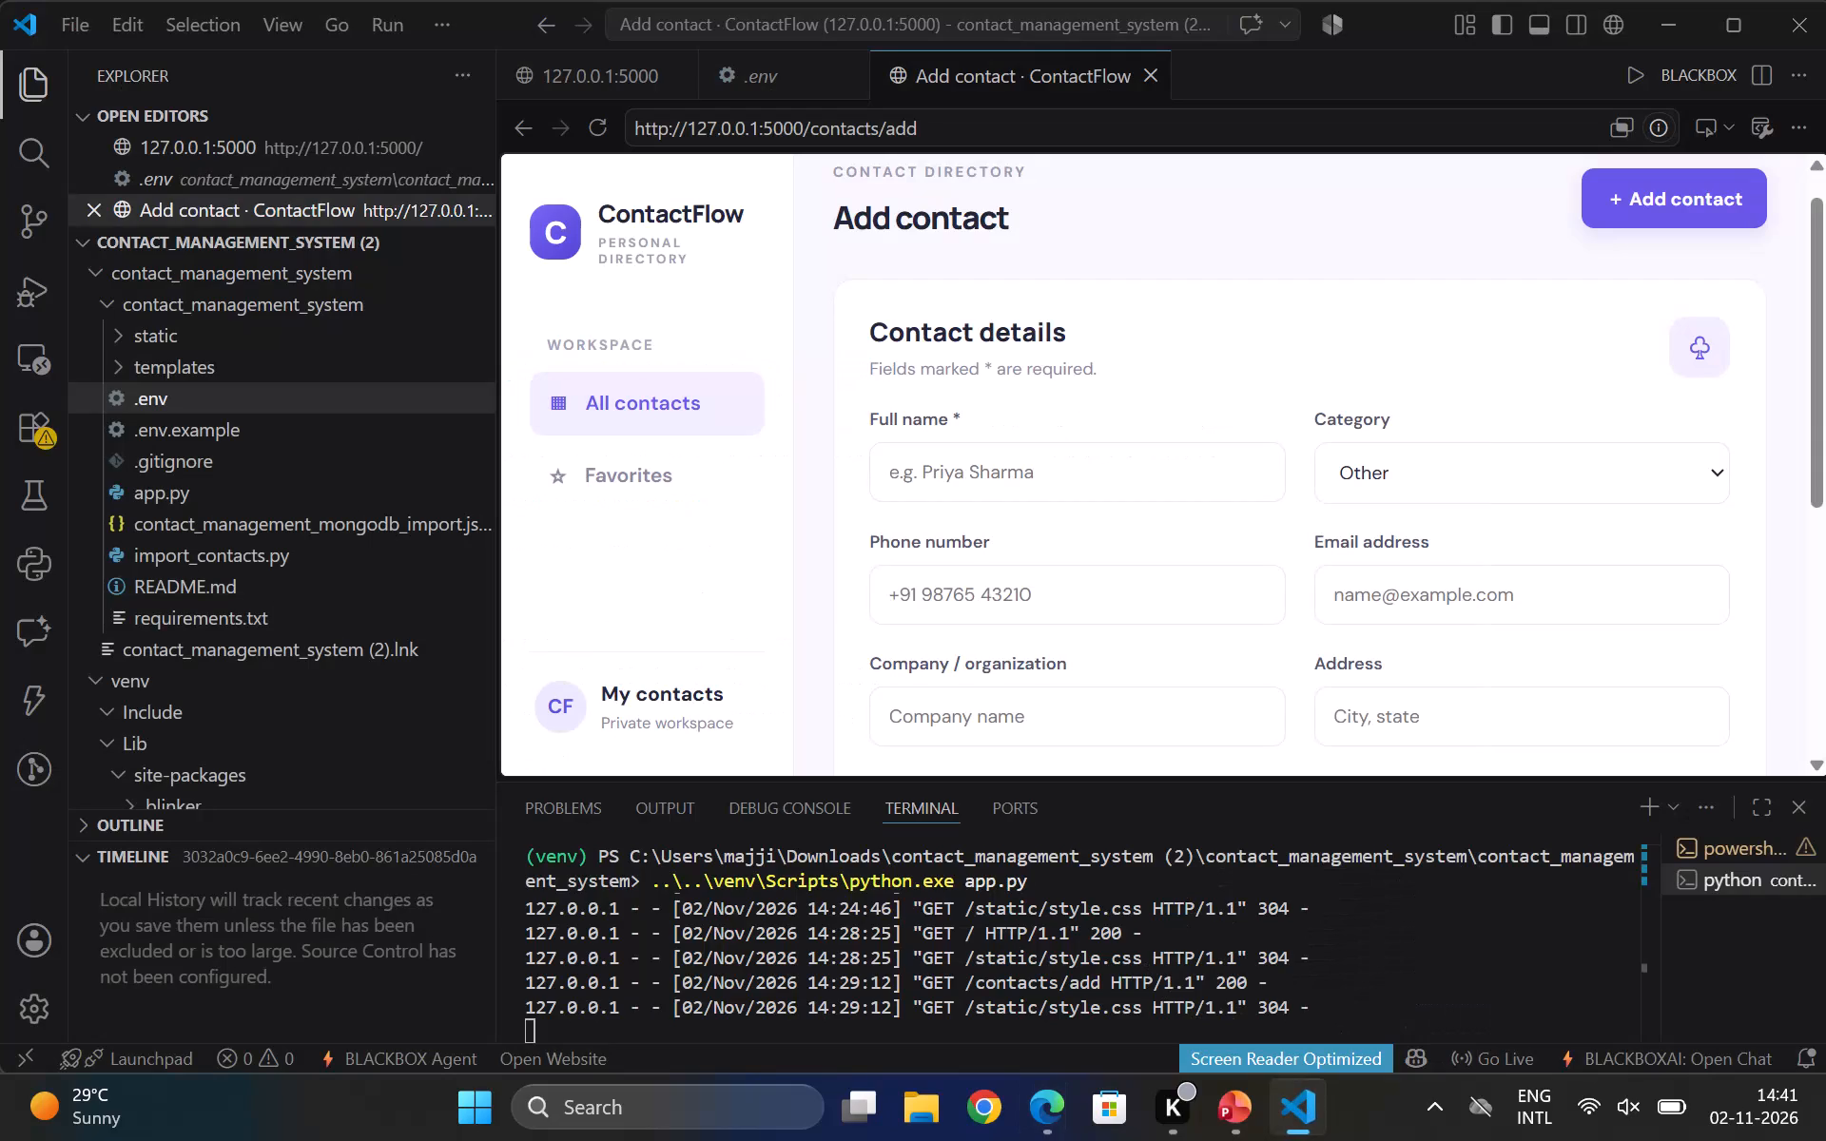
scroll(1015, 892, down, 1)
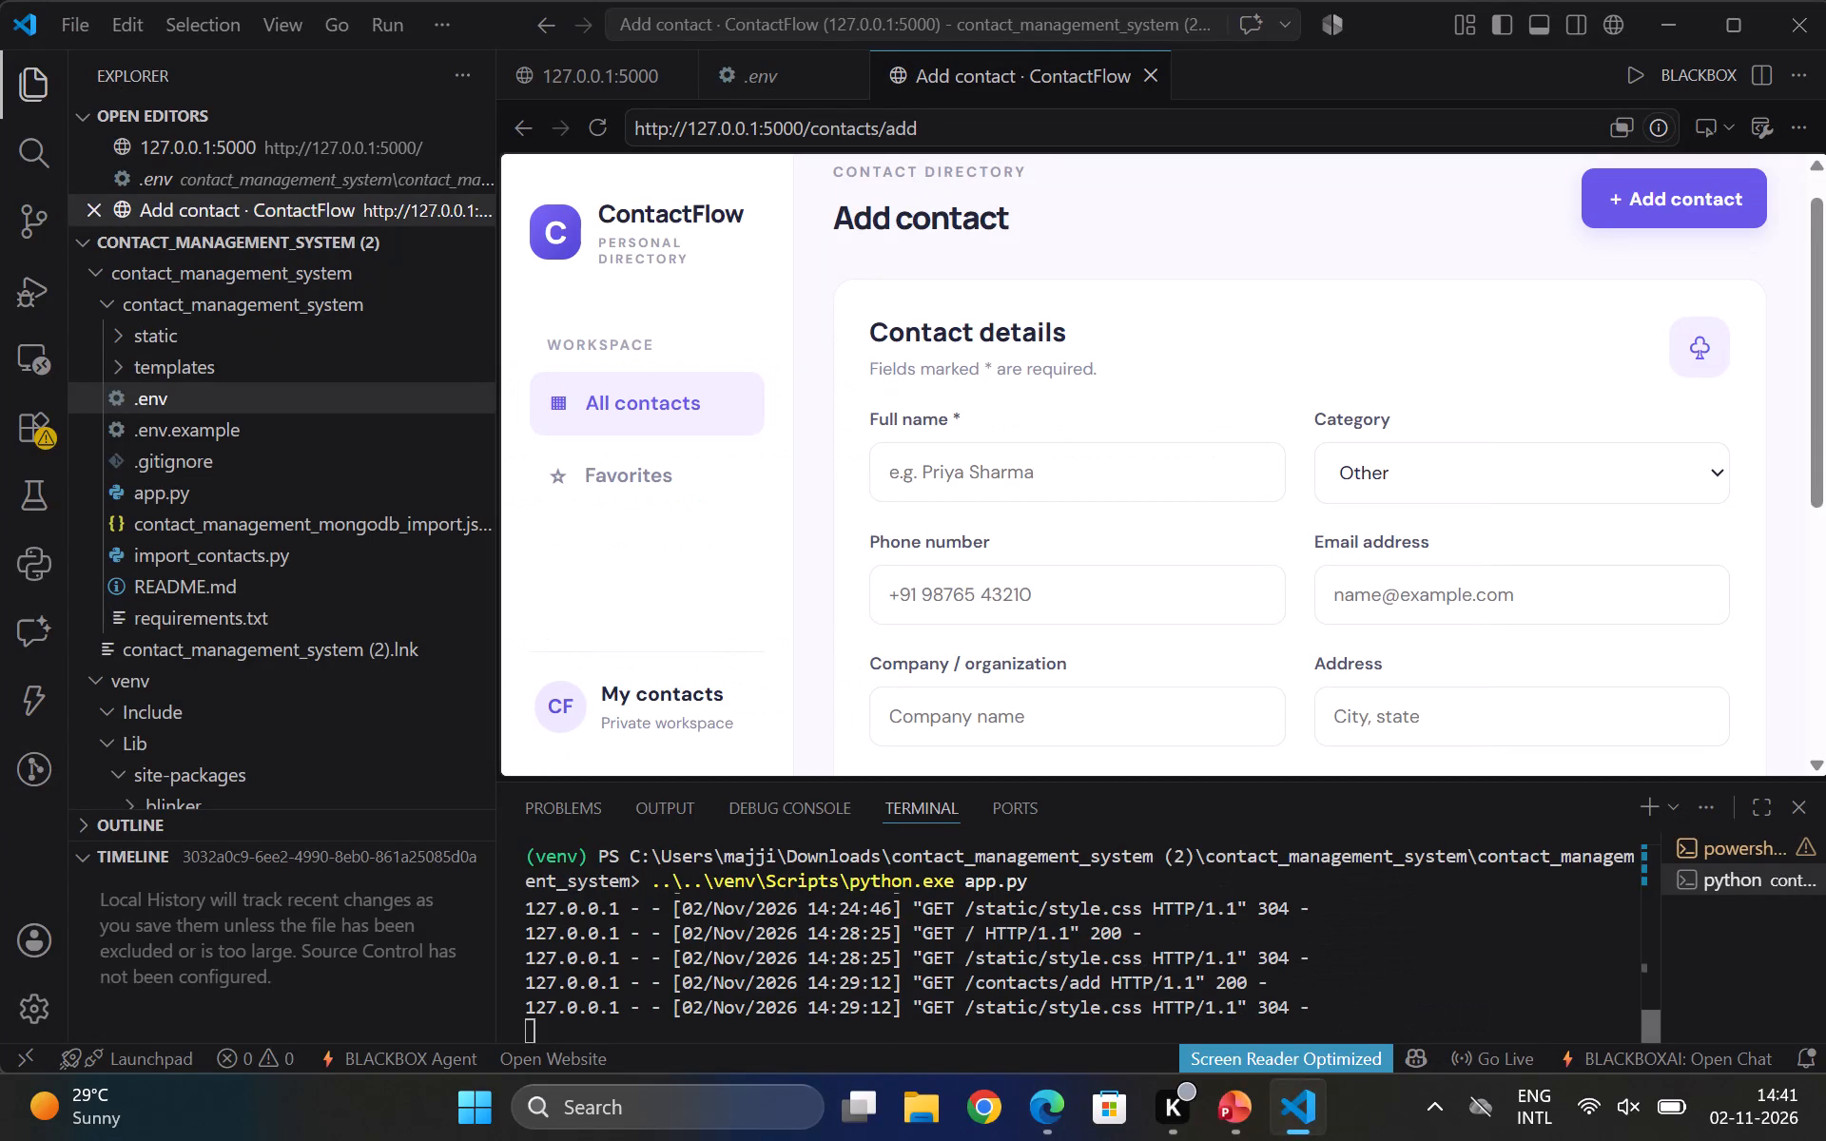
scroll(921, 982, up, 1)
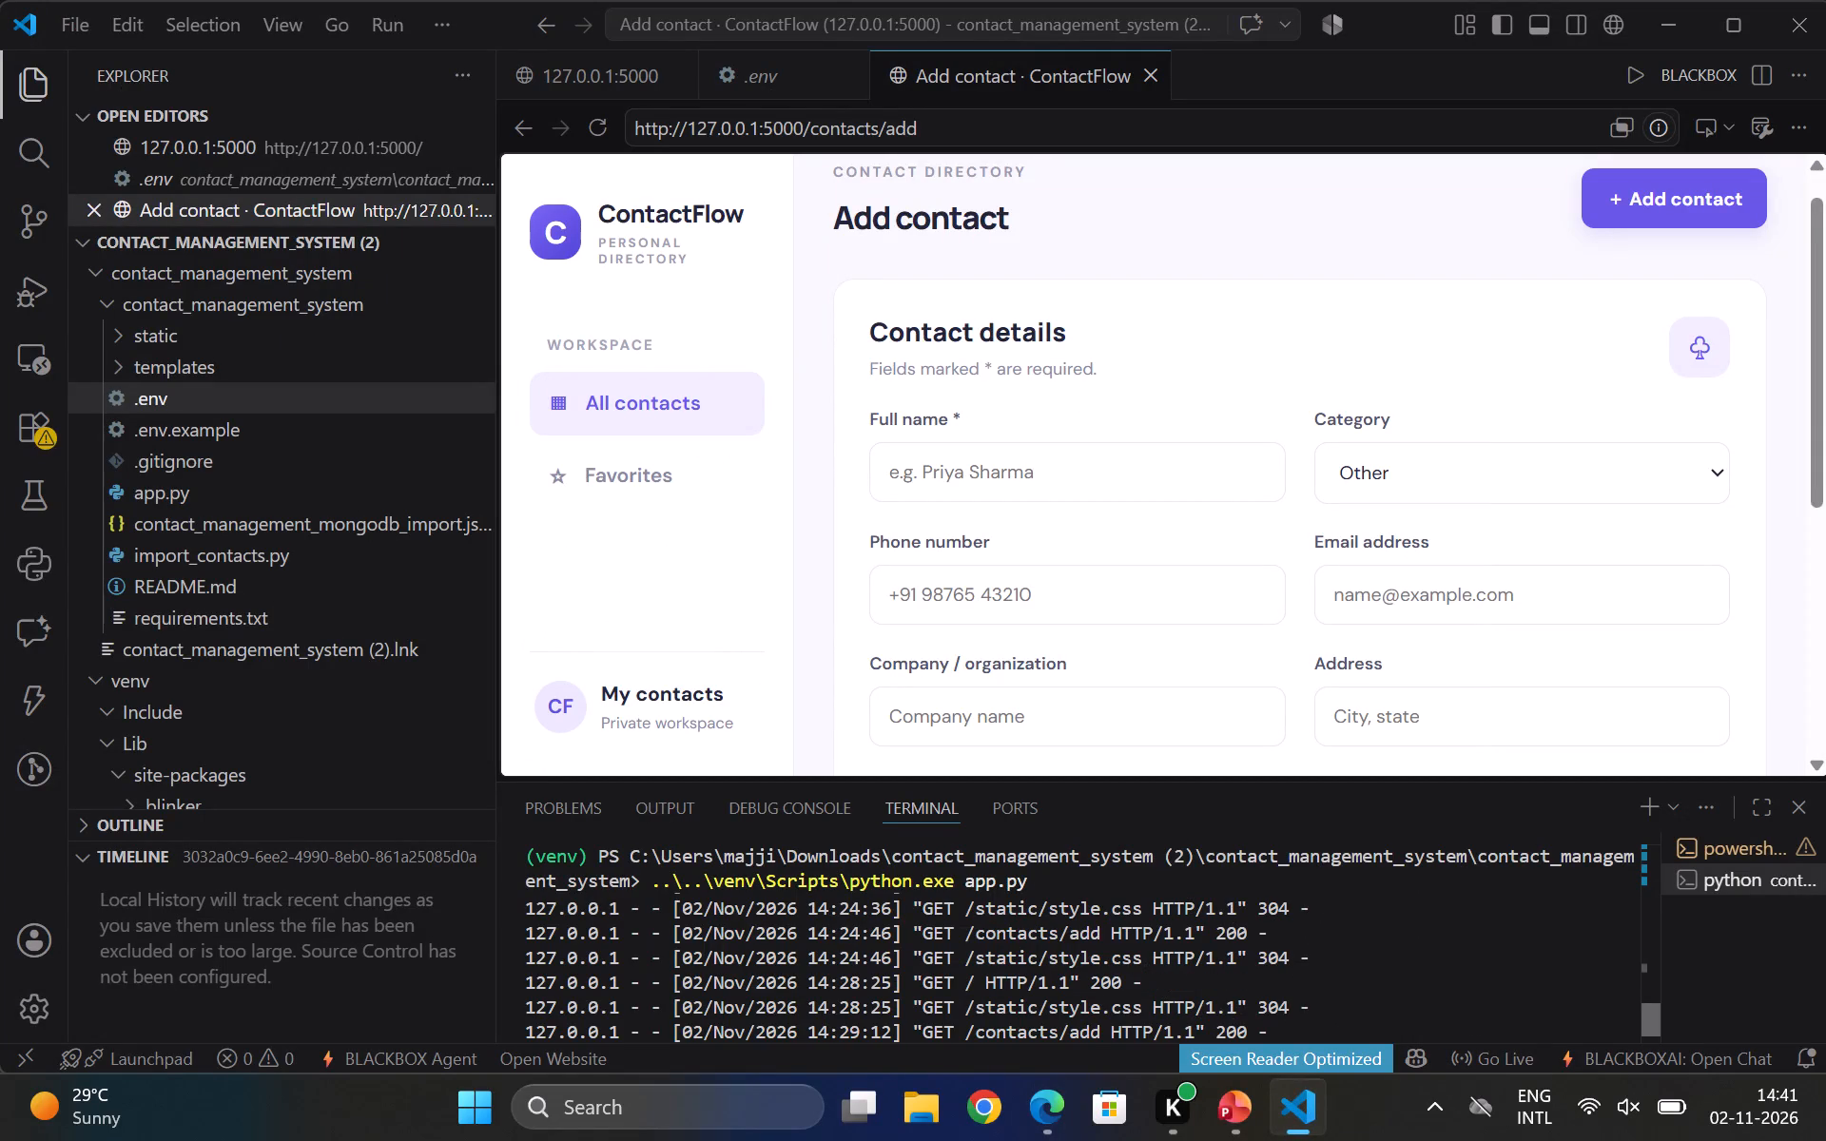
click(1043, 900)
click(1274, 907)
click(1382, 898)
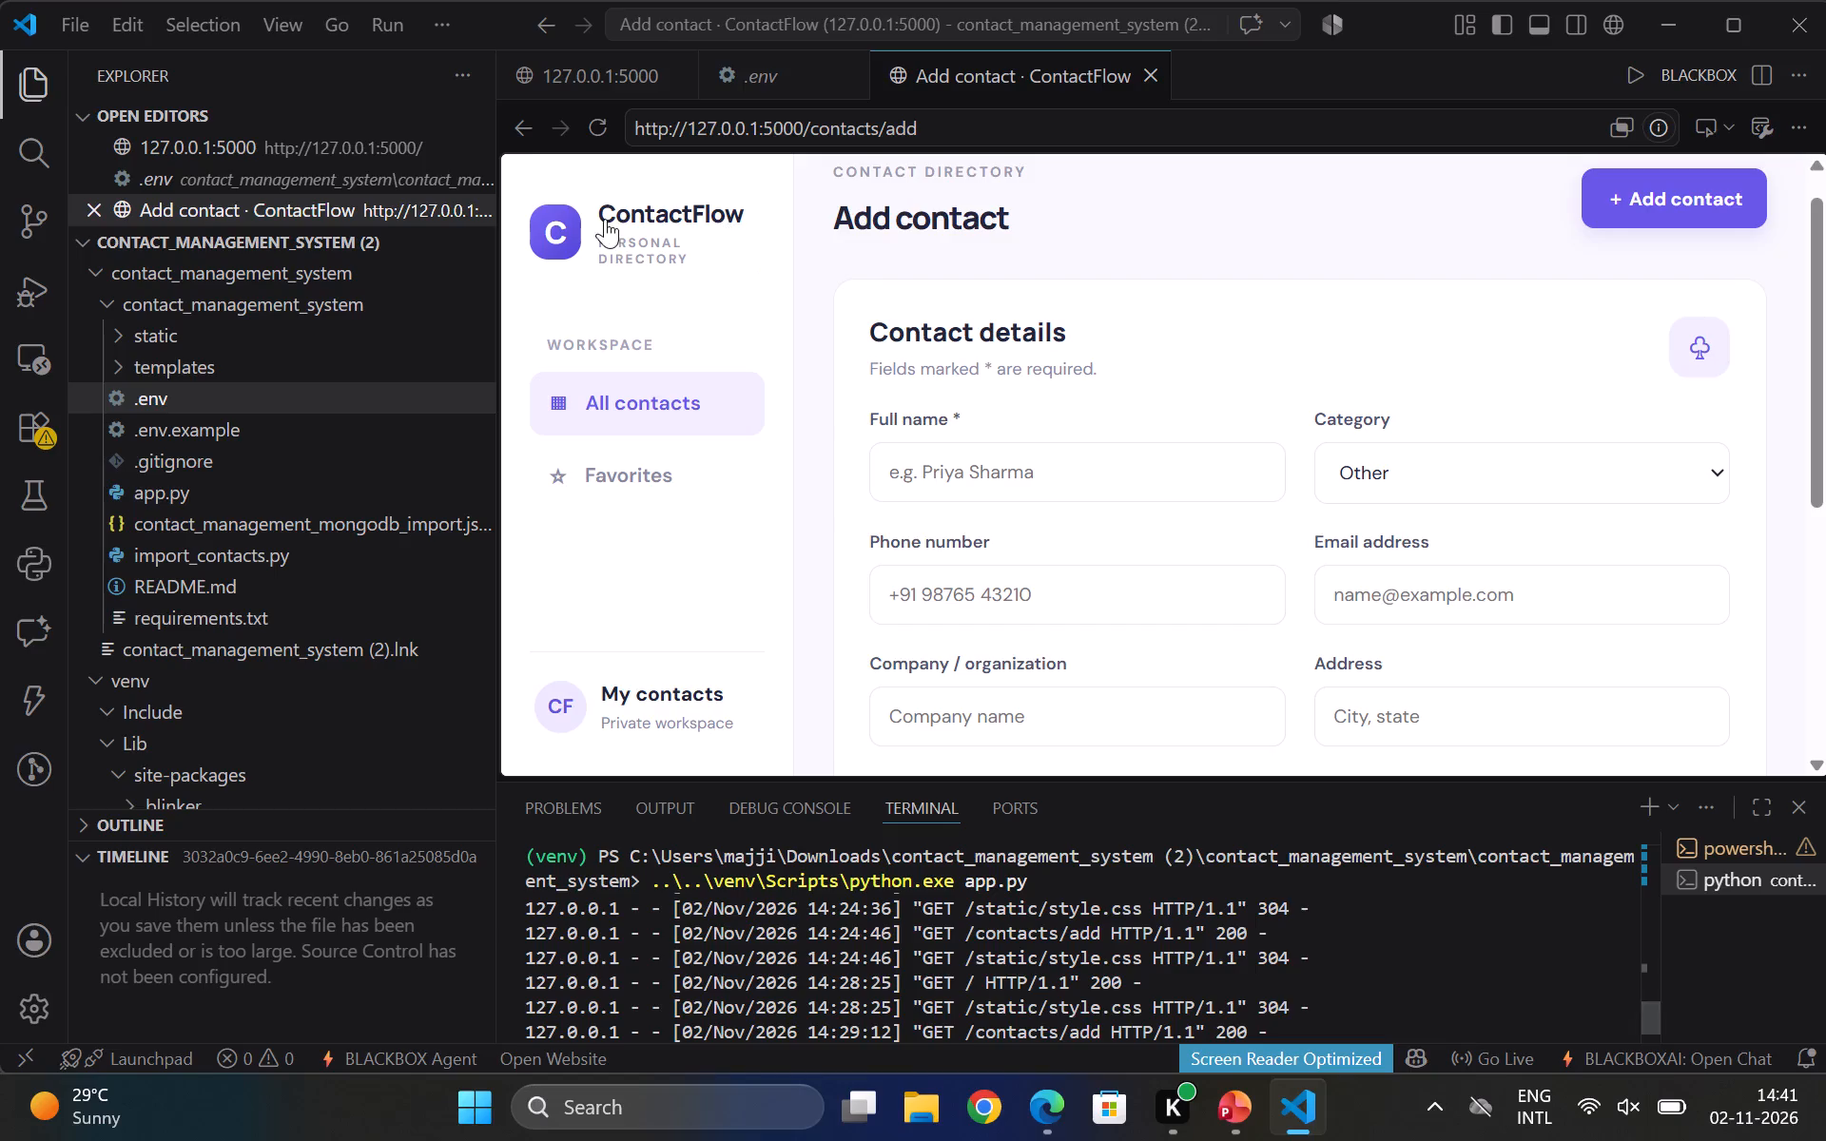
click(1146, 73)
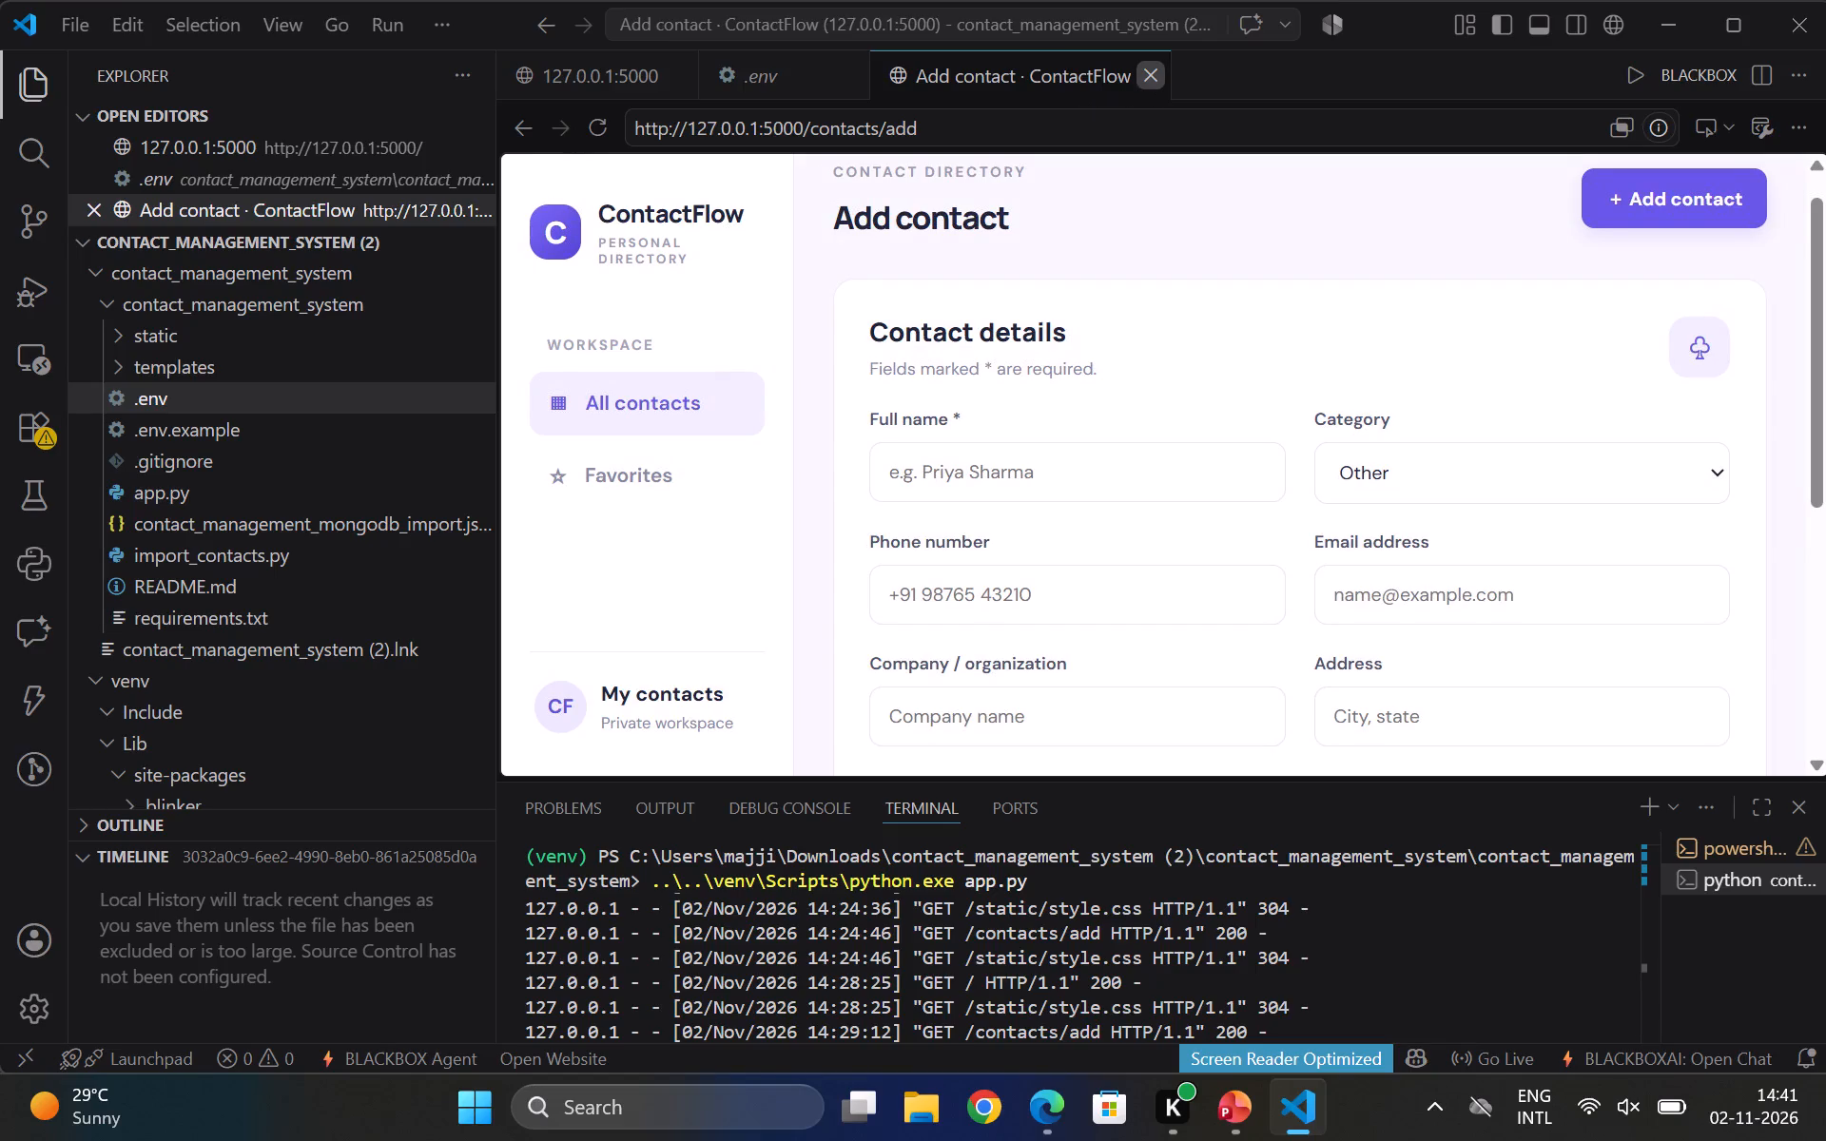
scroll(1023, 593, down, 2)
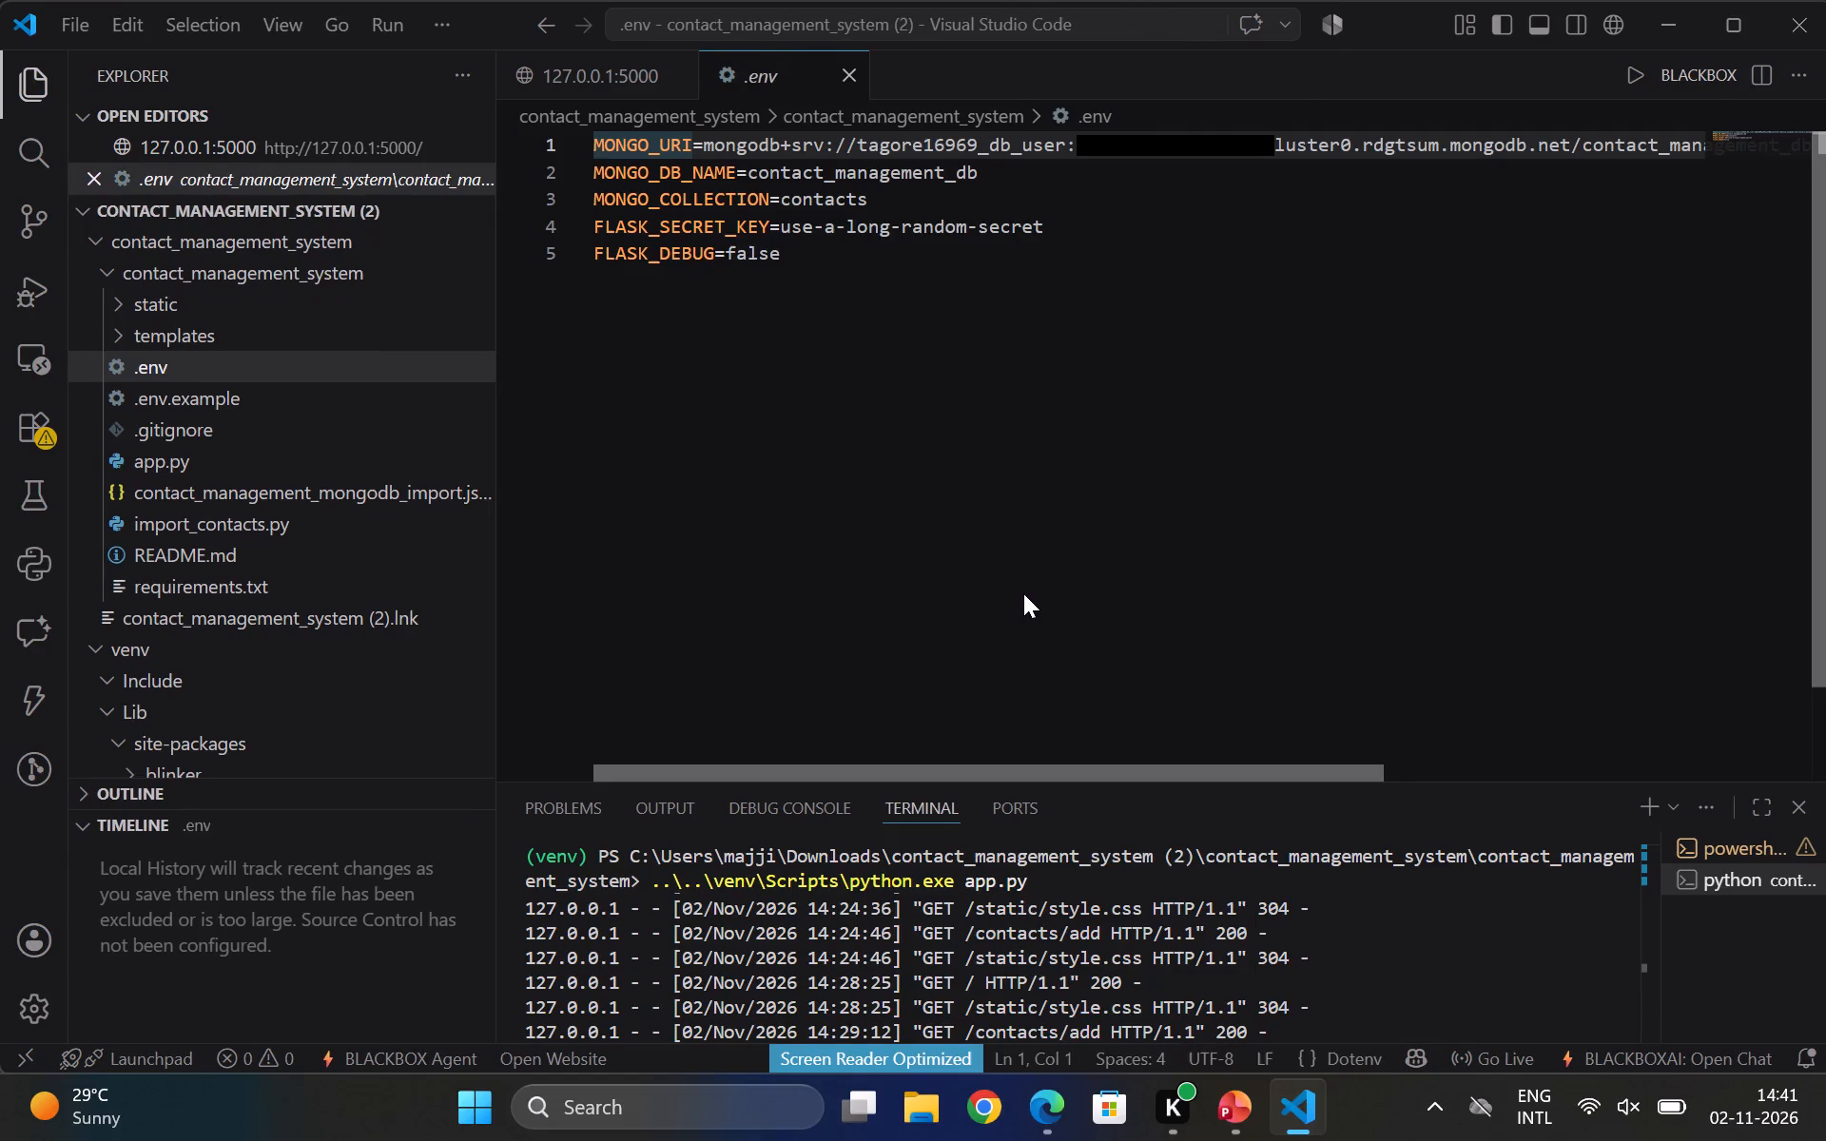
scroll(1058, 924, up, 3)
scroll(1058, 924, down, 1)
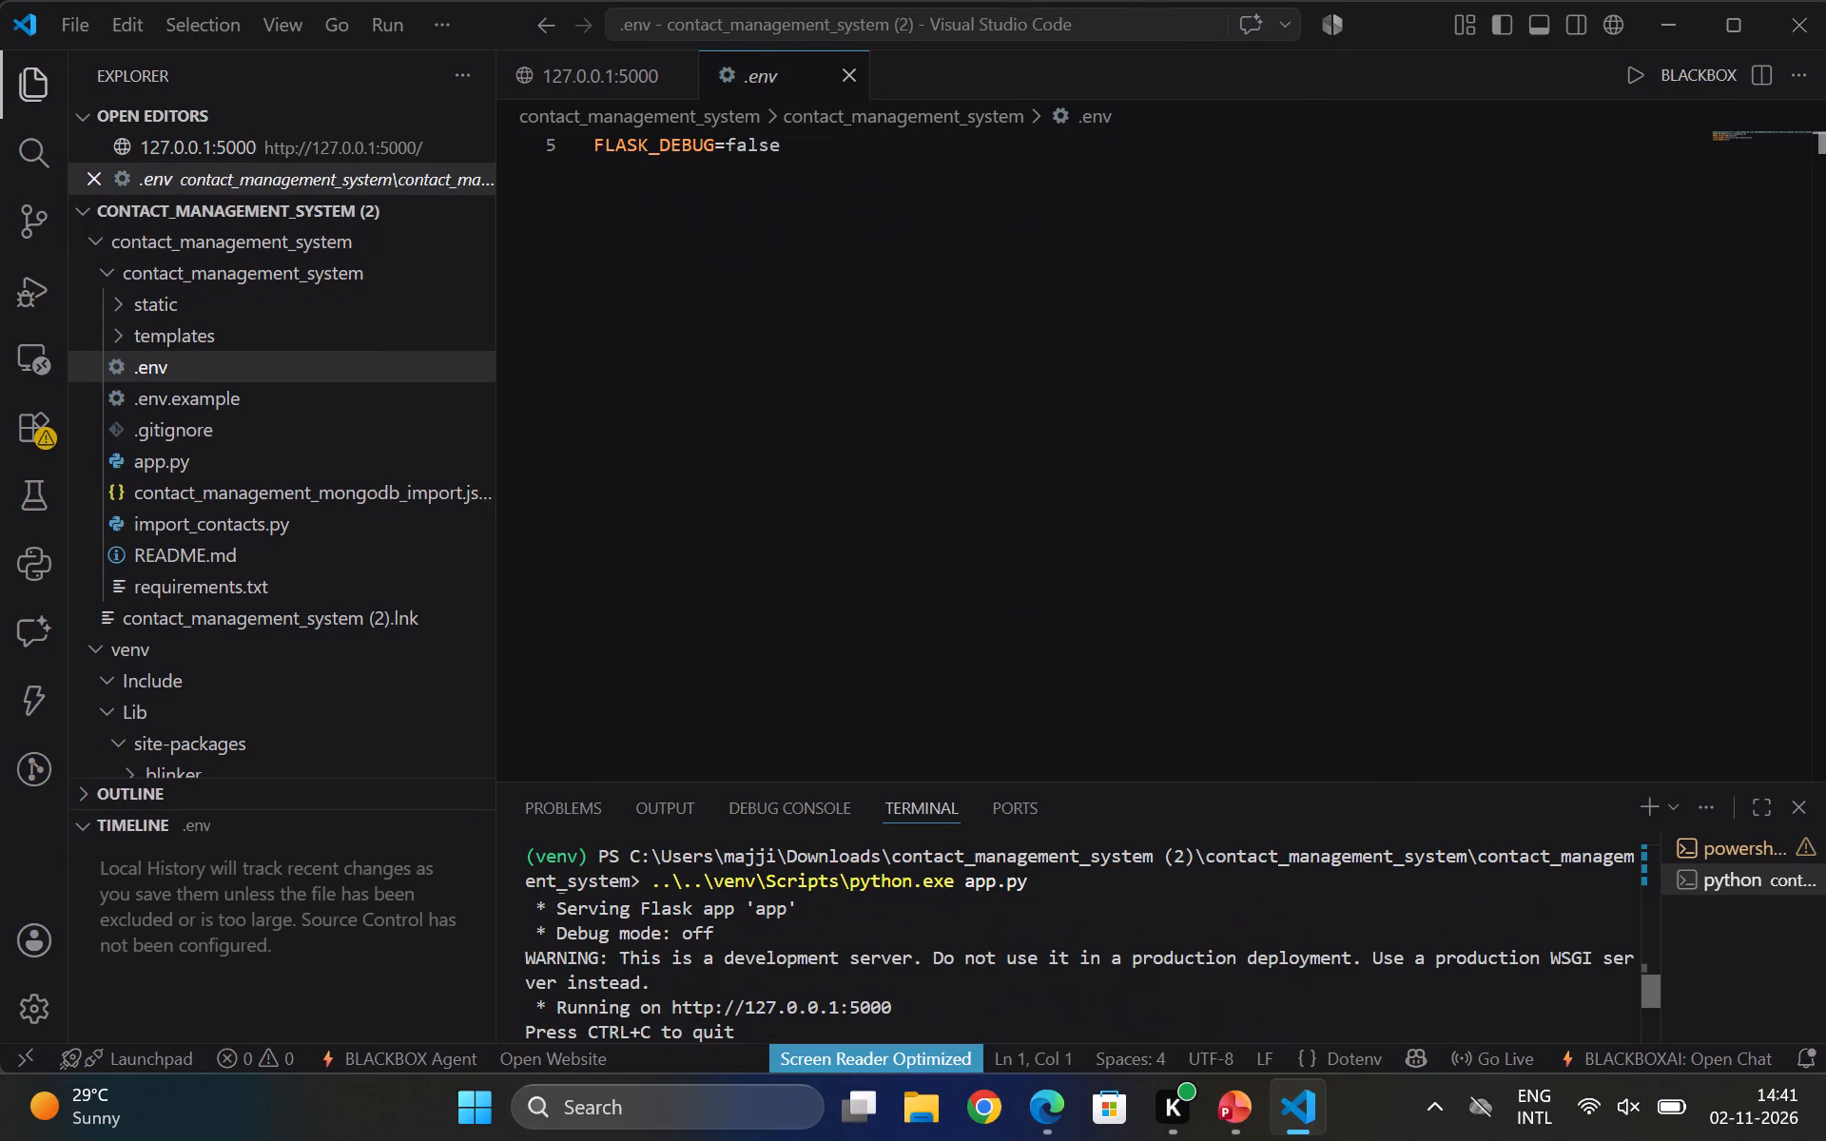
scroll(1058, 924, down, 1)
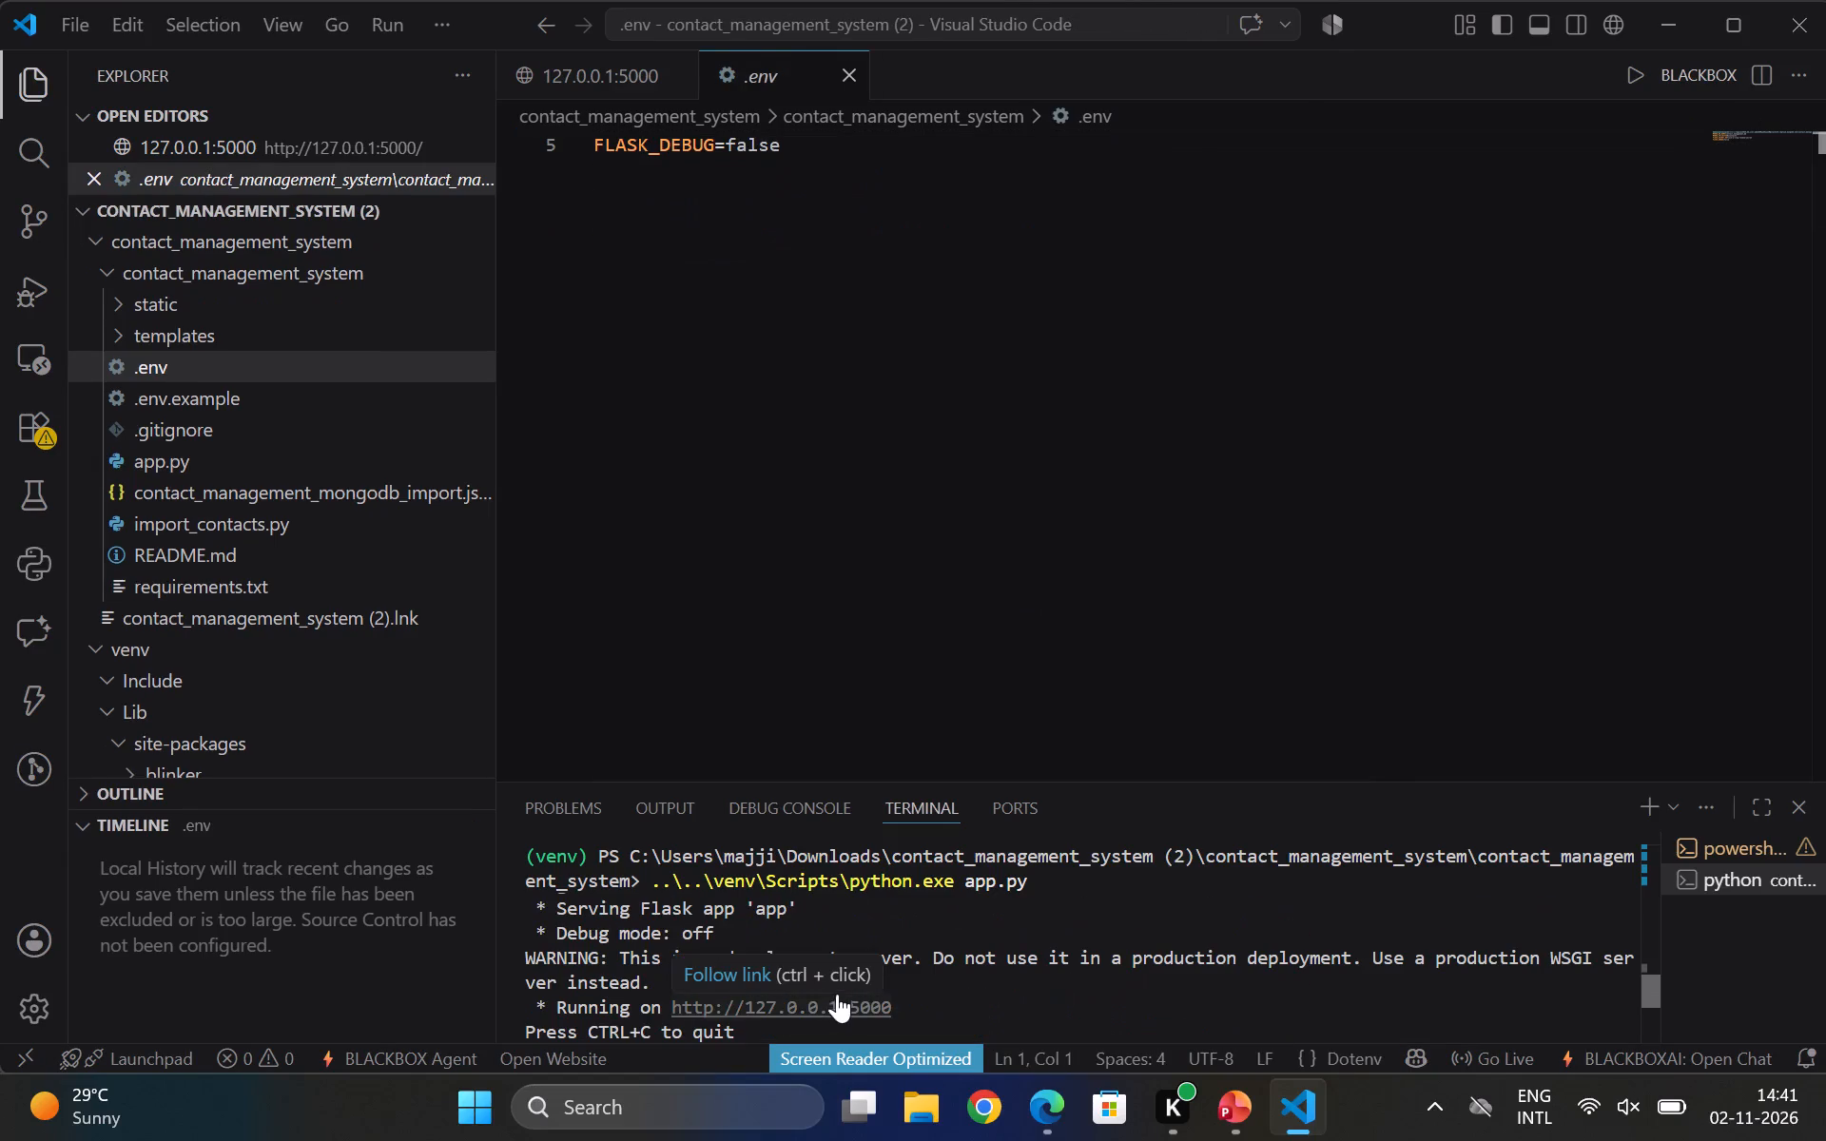
ctrl+click(851, 1018)
ctrl+click(844, 1010)
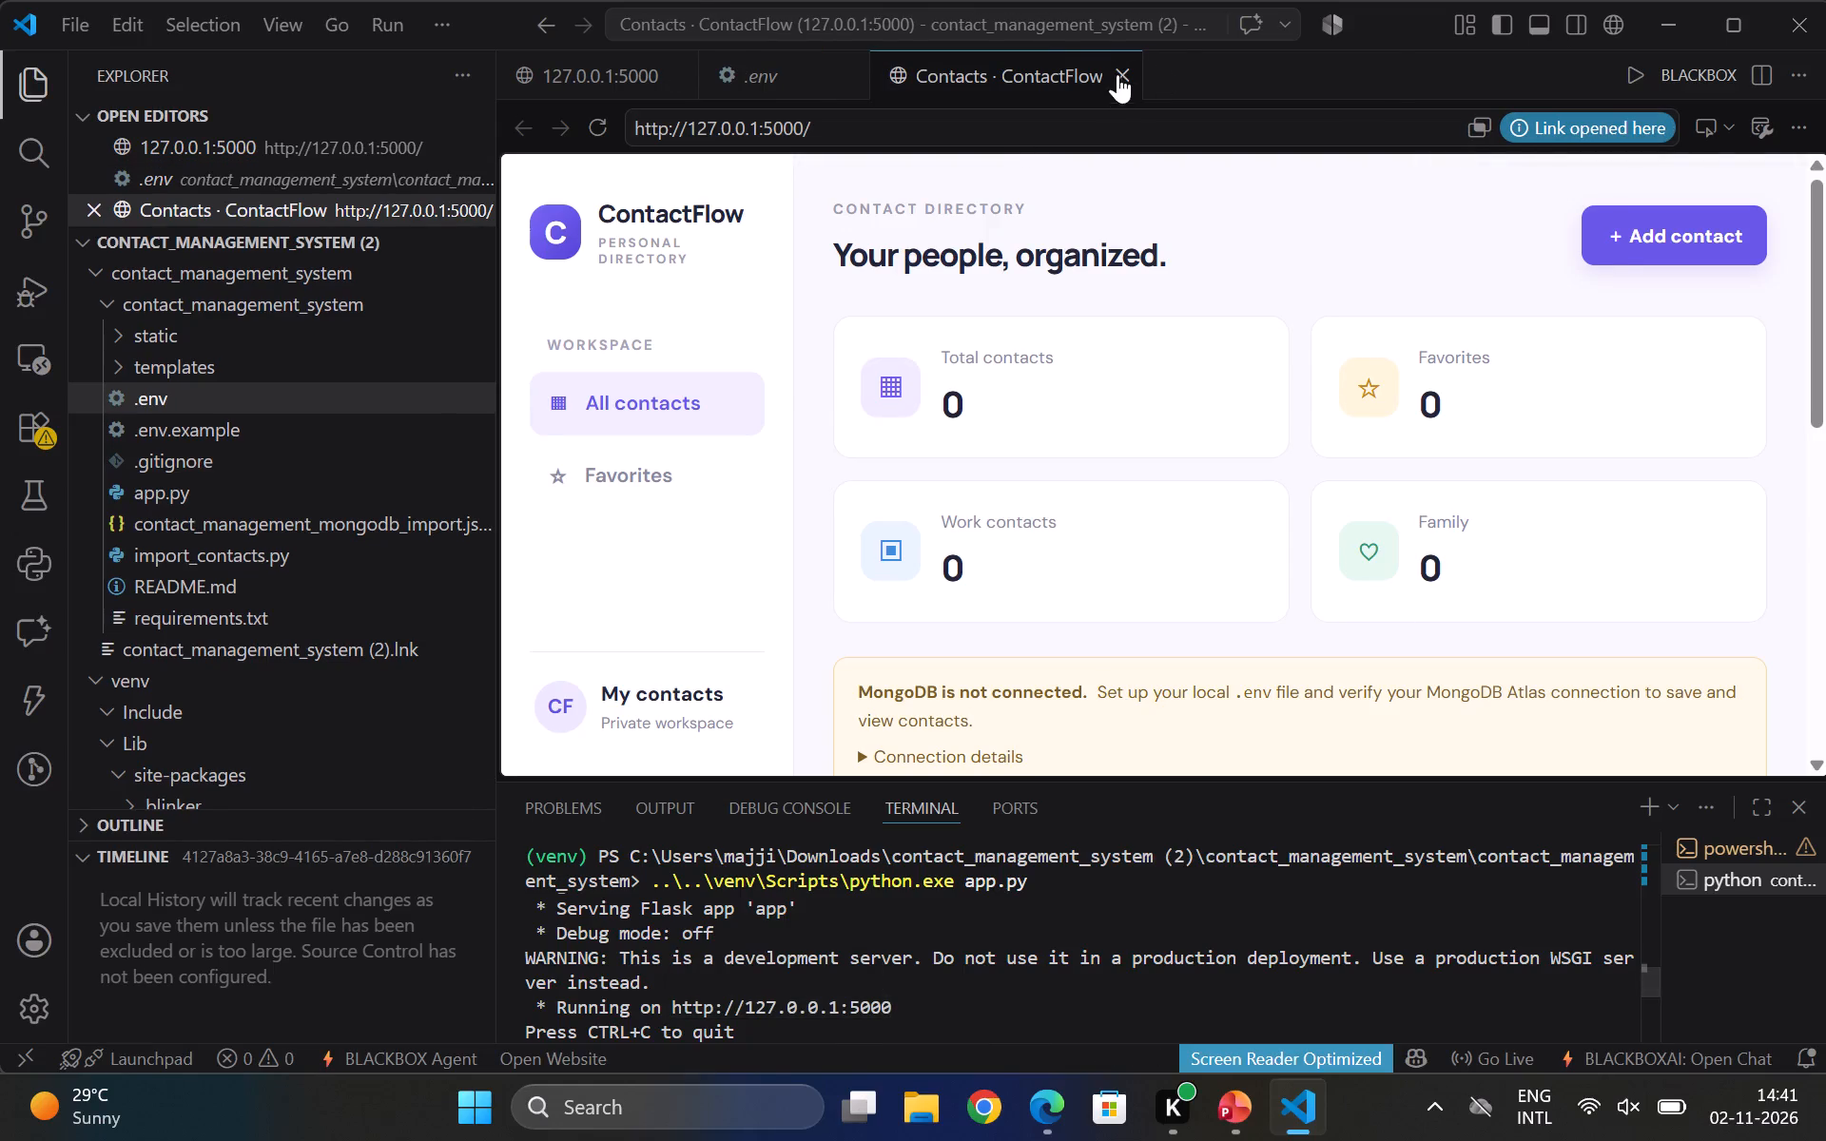
click(1116, 81)
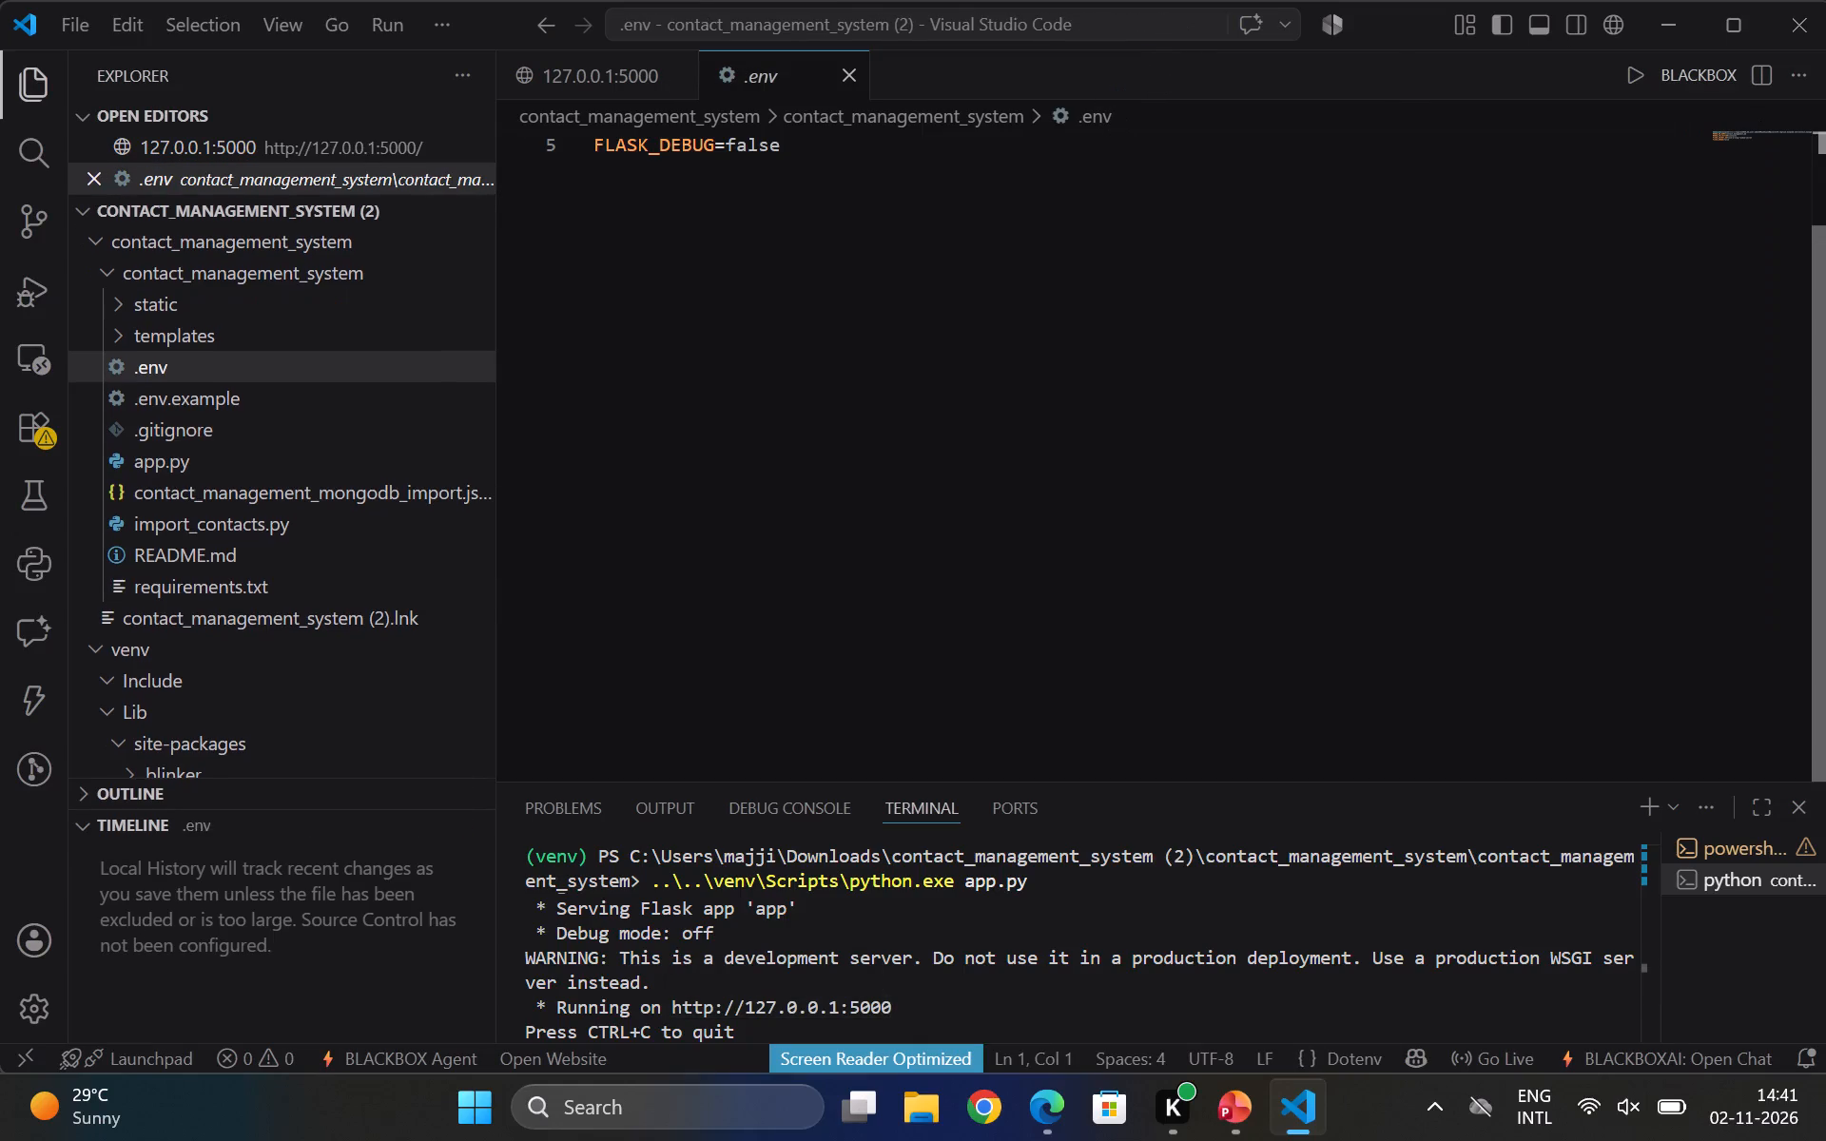
View the .env file from its first line, then minimize Visual Studio Code to return to the report PDF in Edge.
scroll(826, 652, up, 5)
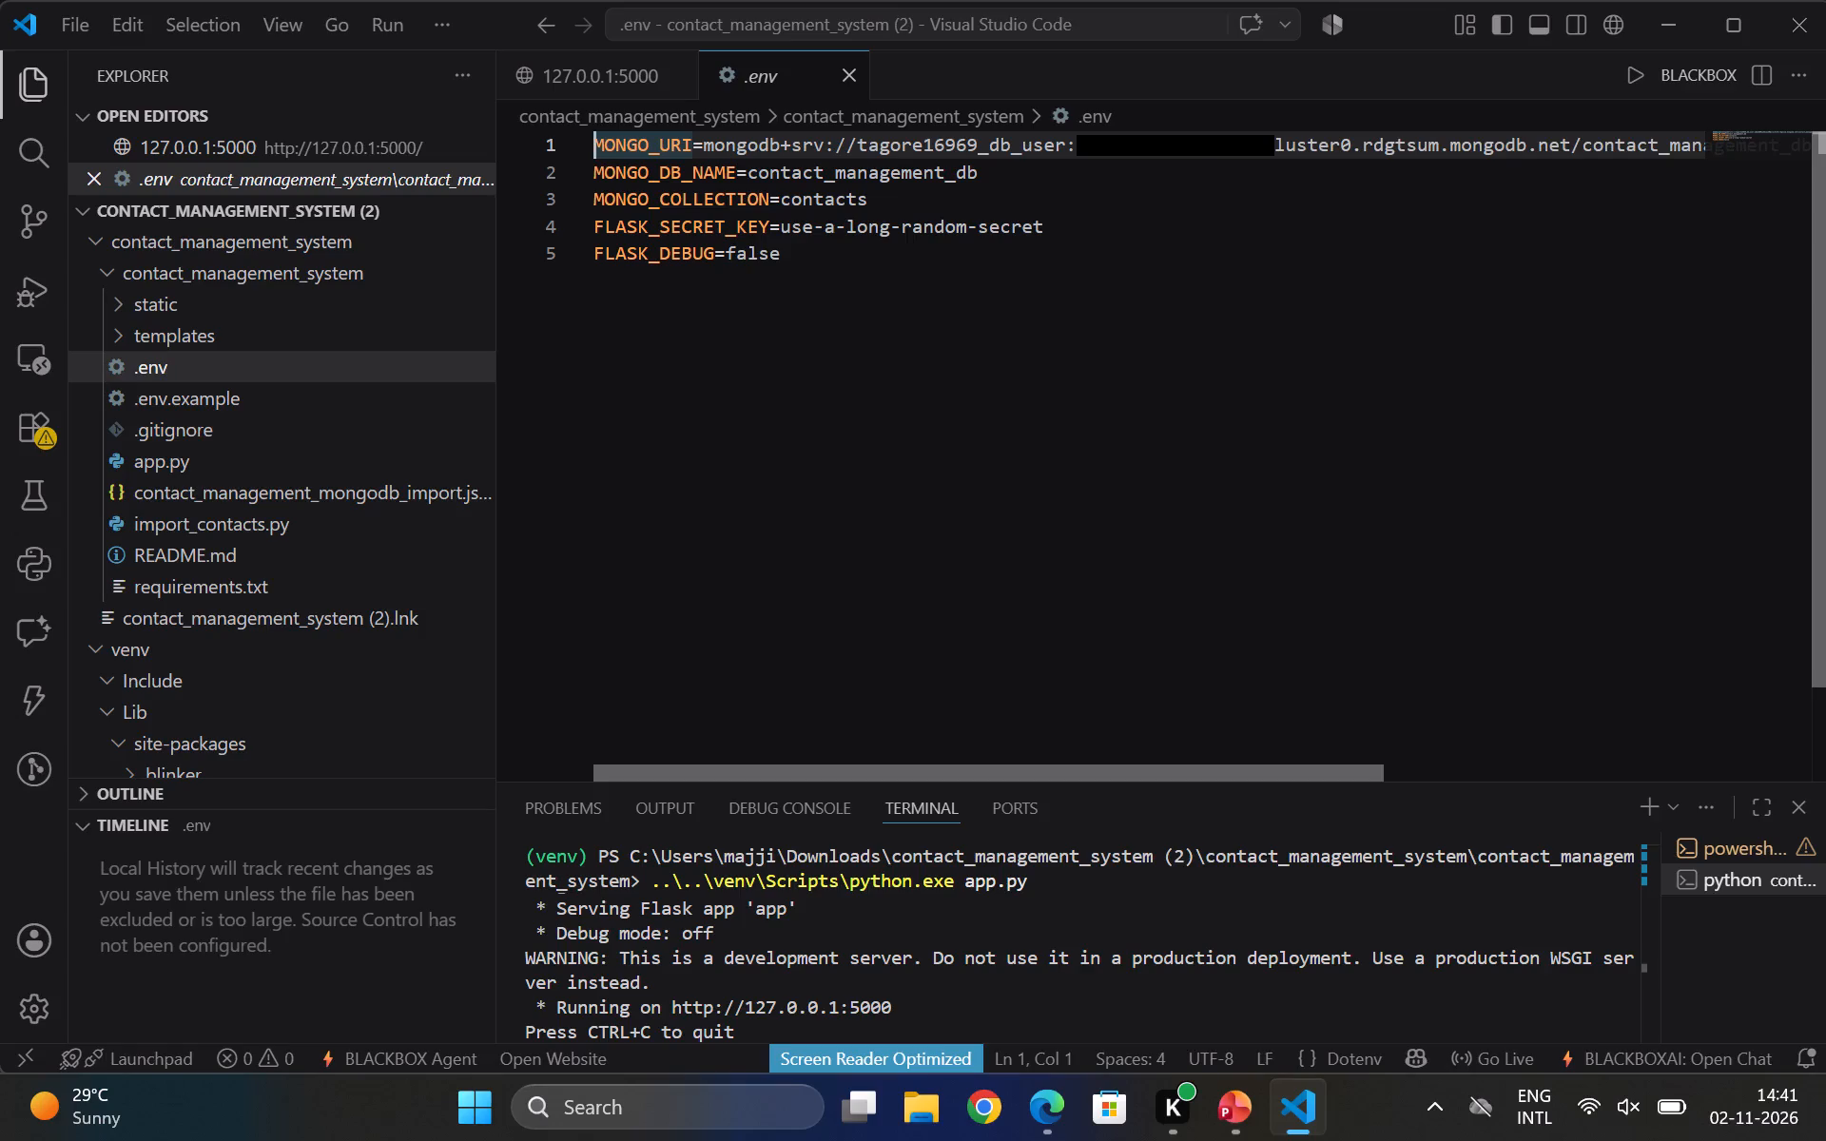
click(1308, 1130)
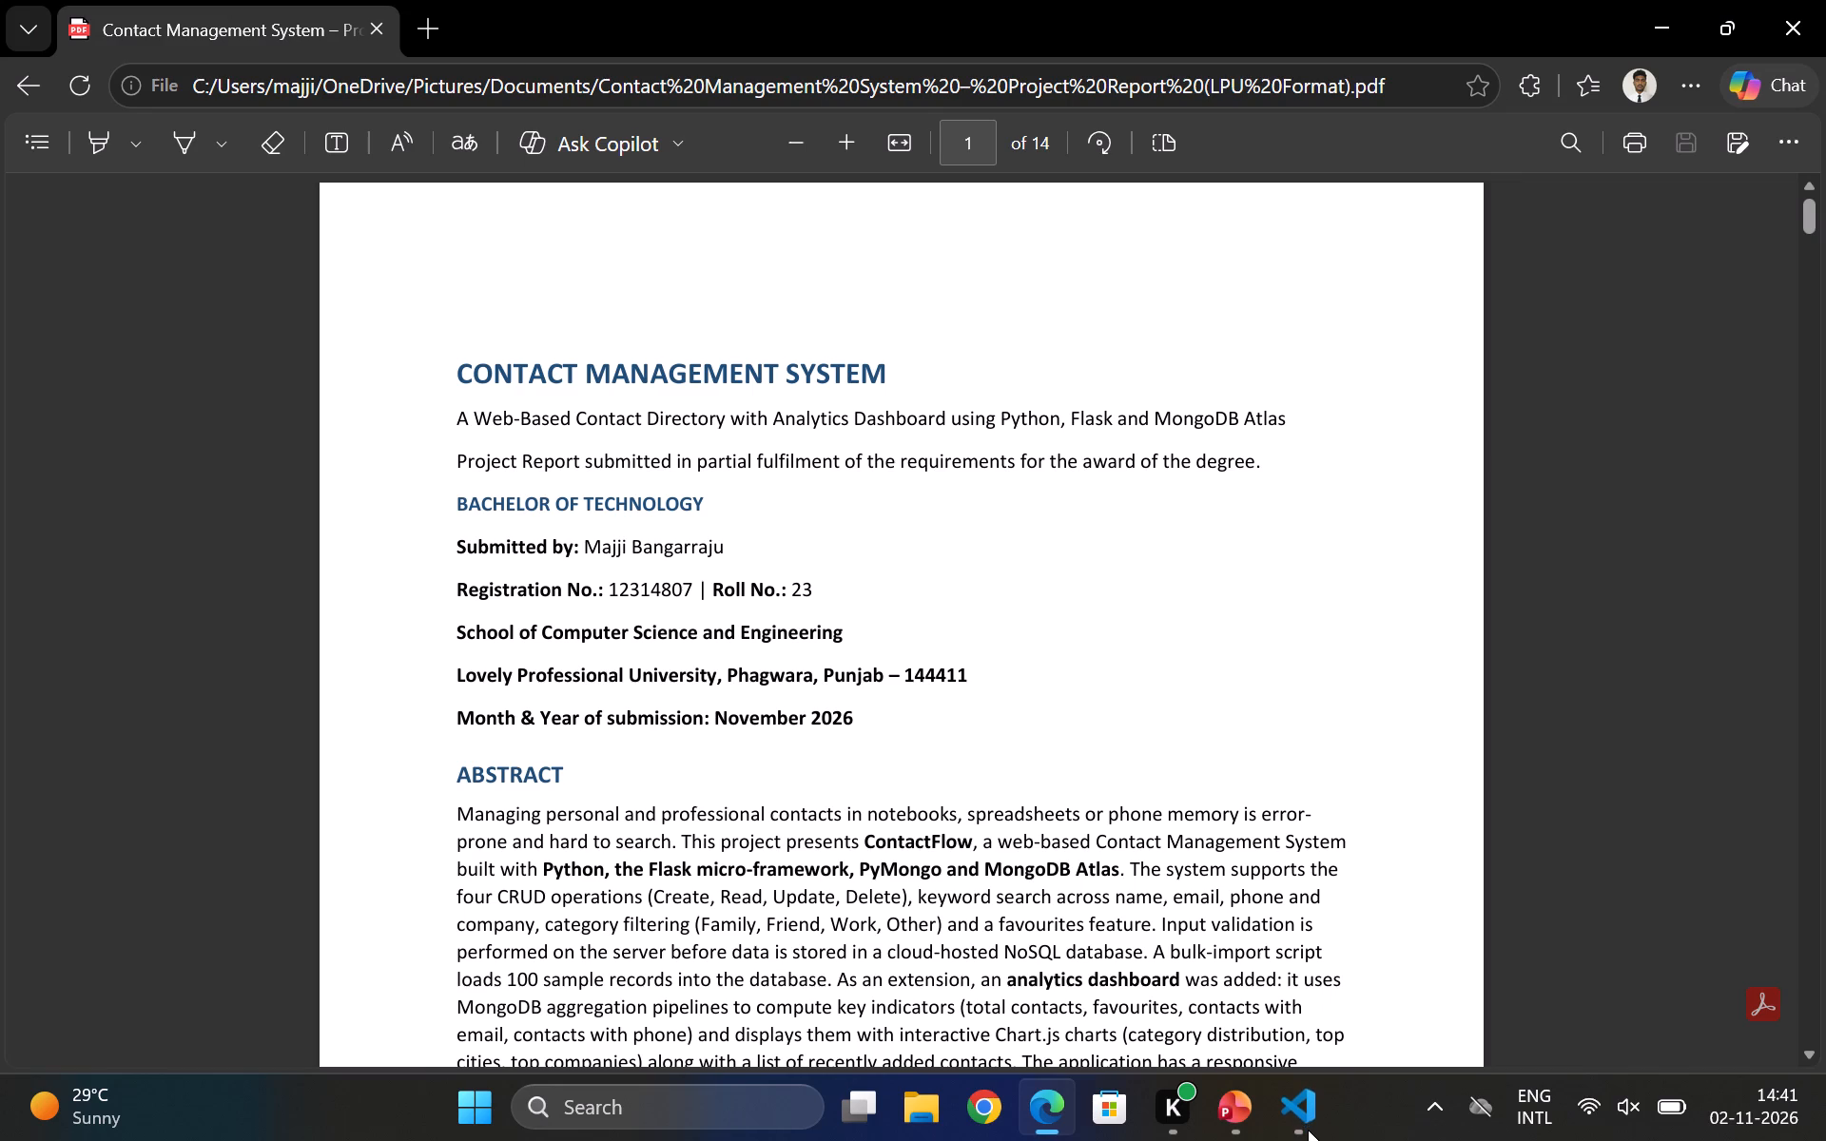